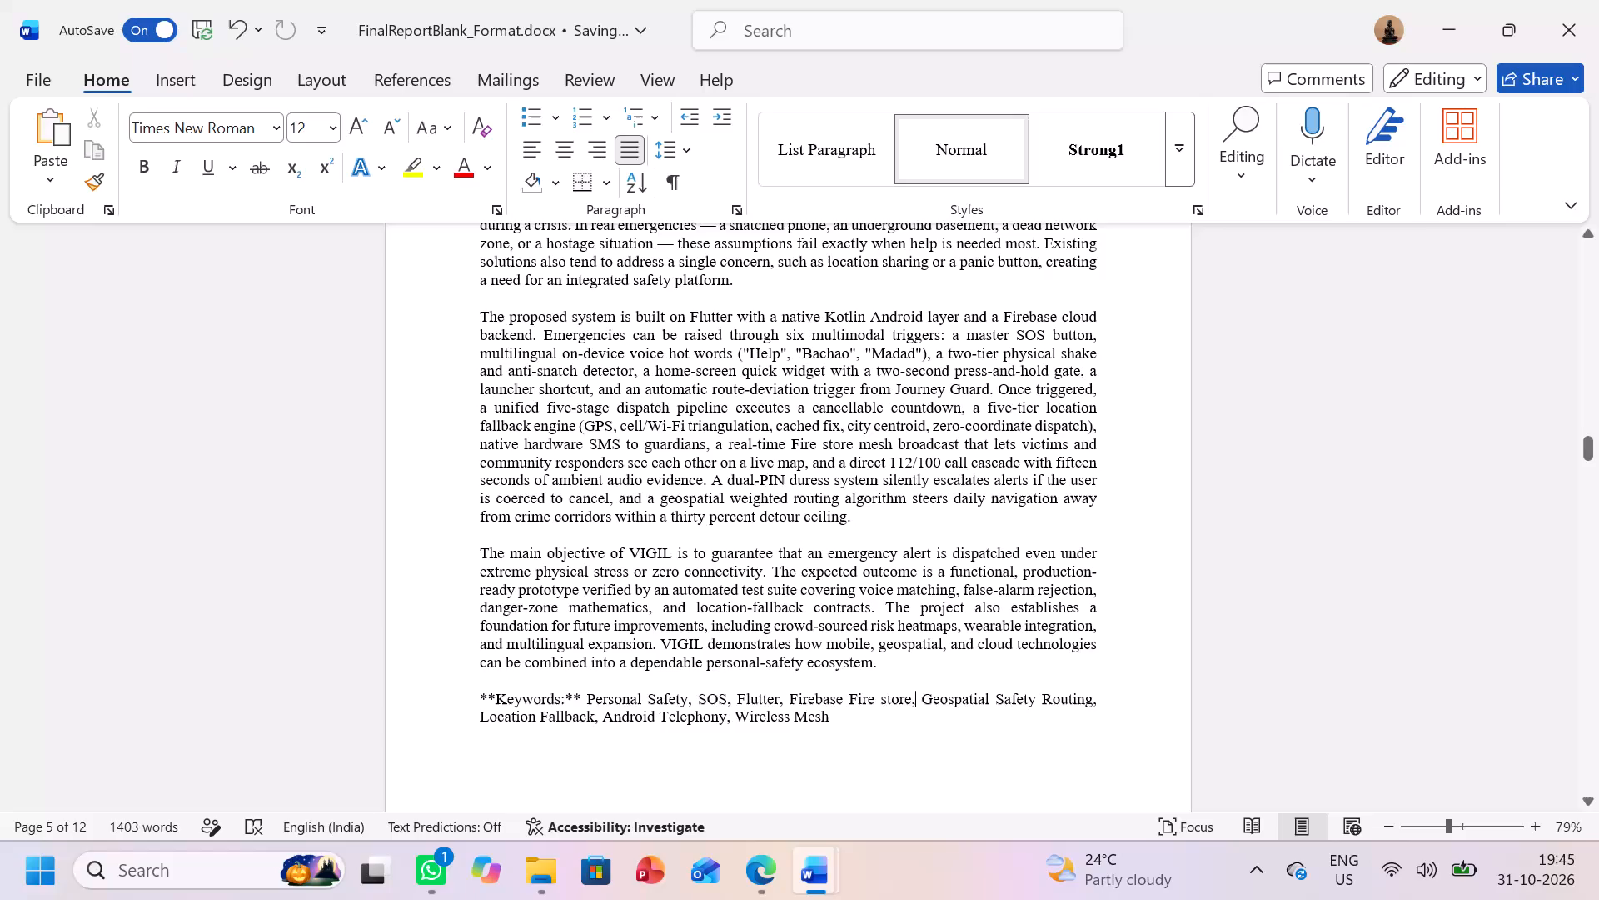
Remove the double asterisks on both sides of the "Keywords:" label below the abstract.
{"action": "left_click", "coordinate": [586, 697]}
{"action": "key", "text": "Left"}
{"action": "key", "text": "Left"}
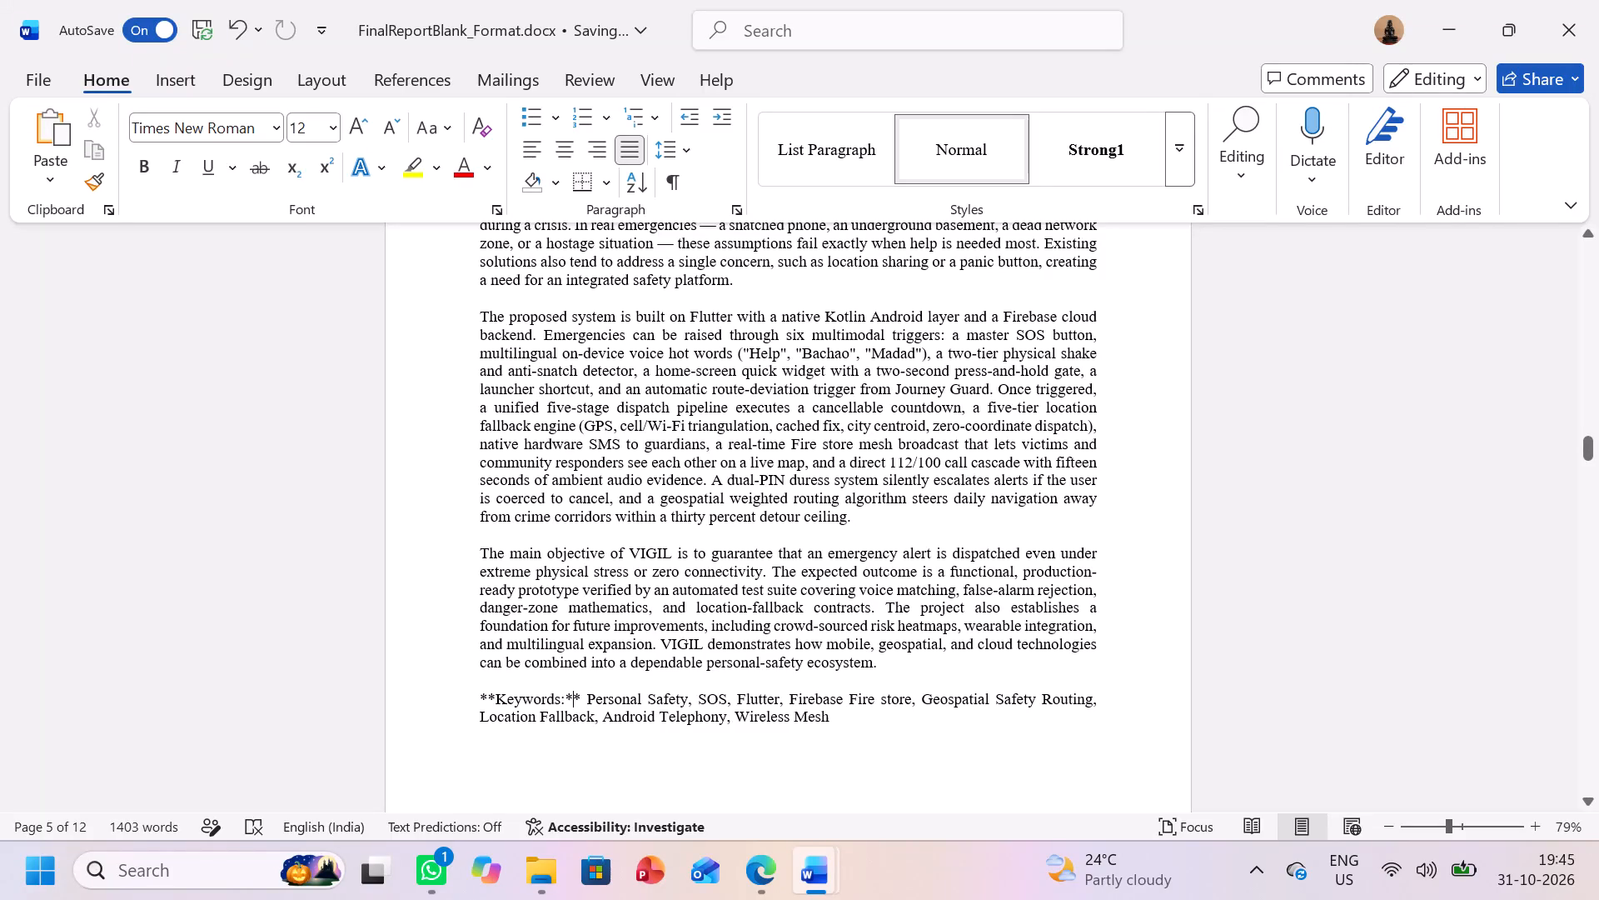
{"action": "key", "text": "Right"}
{"action": "key", "text": "BackSpace"}
{"action": "key", "text": "BackSpace"}
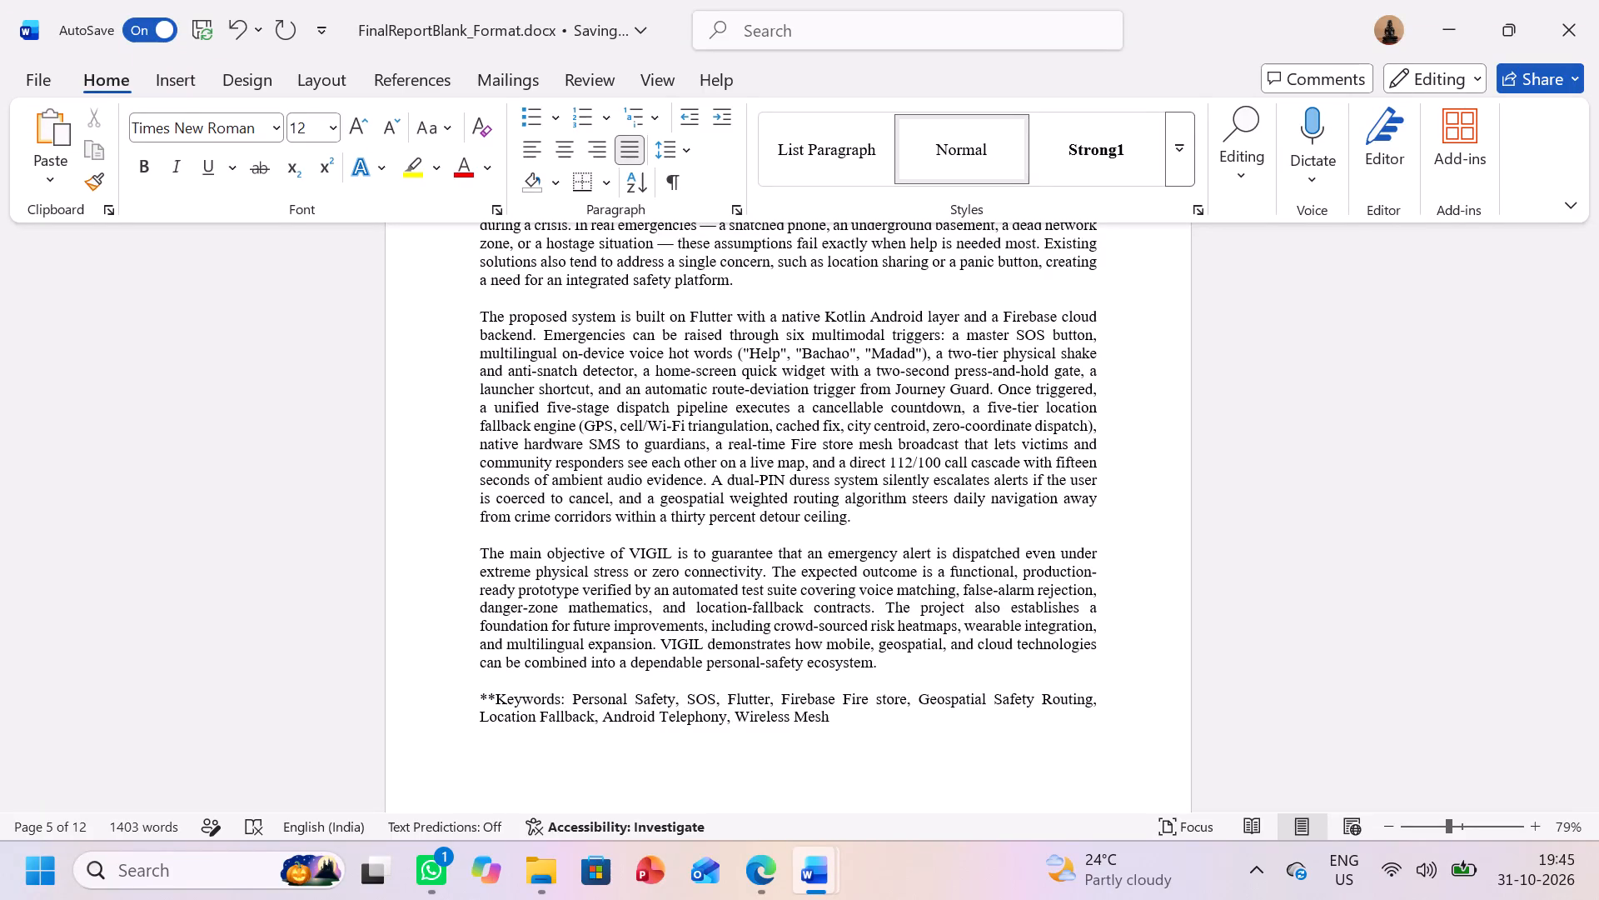
{"action": "key", "text": "Left"}
{"action": "key", "text": "Left"}
{"action": "key", "text": "Left"}
{"action": "key", "text": "Left"}
{"action": "key", "text": "Left"}
{"action": "key", "text": "Left"}
{"action": "key", "text": "Left"}
{"action": "key", "text": "Left"}
{"action": "key", "text": "Left"}
{"action": "key", "text": "BackSpace"}
{"action": "key", "text": "BackSpace"}
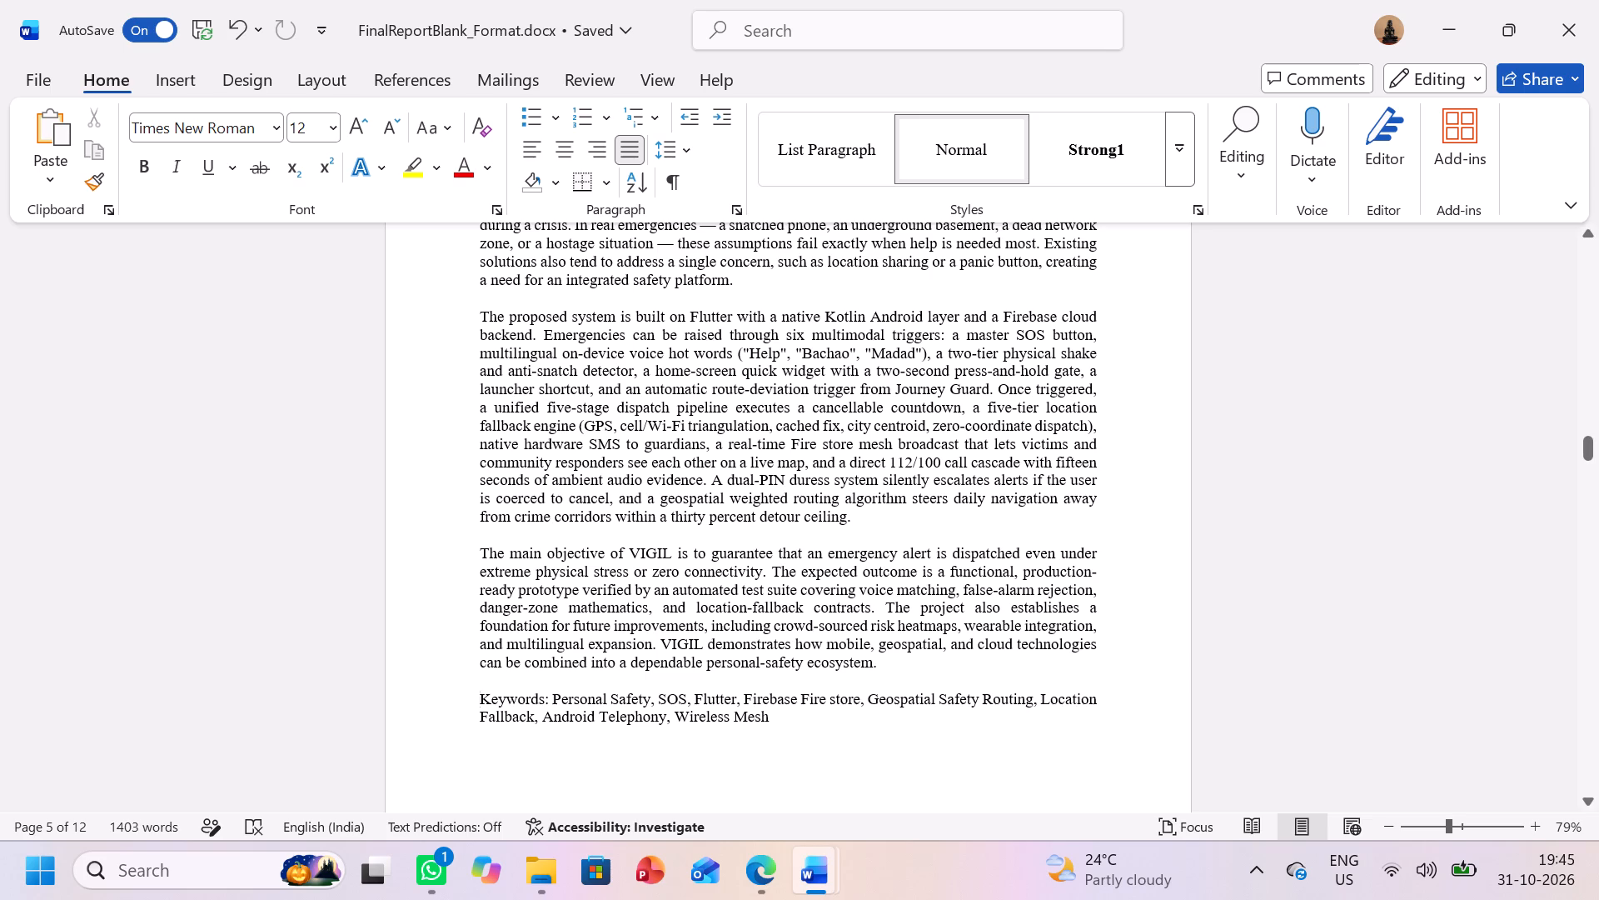
Delete "(SafeRoute)" after VIGIL in the opening sentence of the abstract, leaving normal spacing before "is".
{"action": "scroll", "coordinate": [751, 522], "scroll_direction": "up", "scroll_amount": 2}
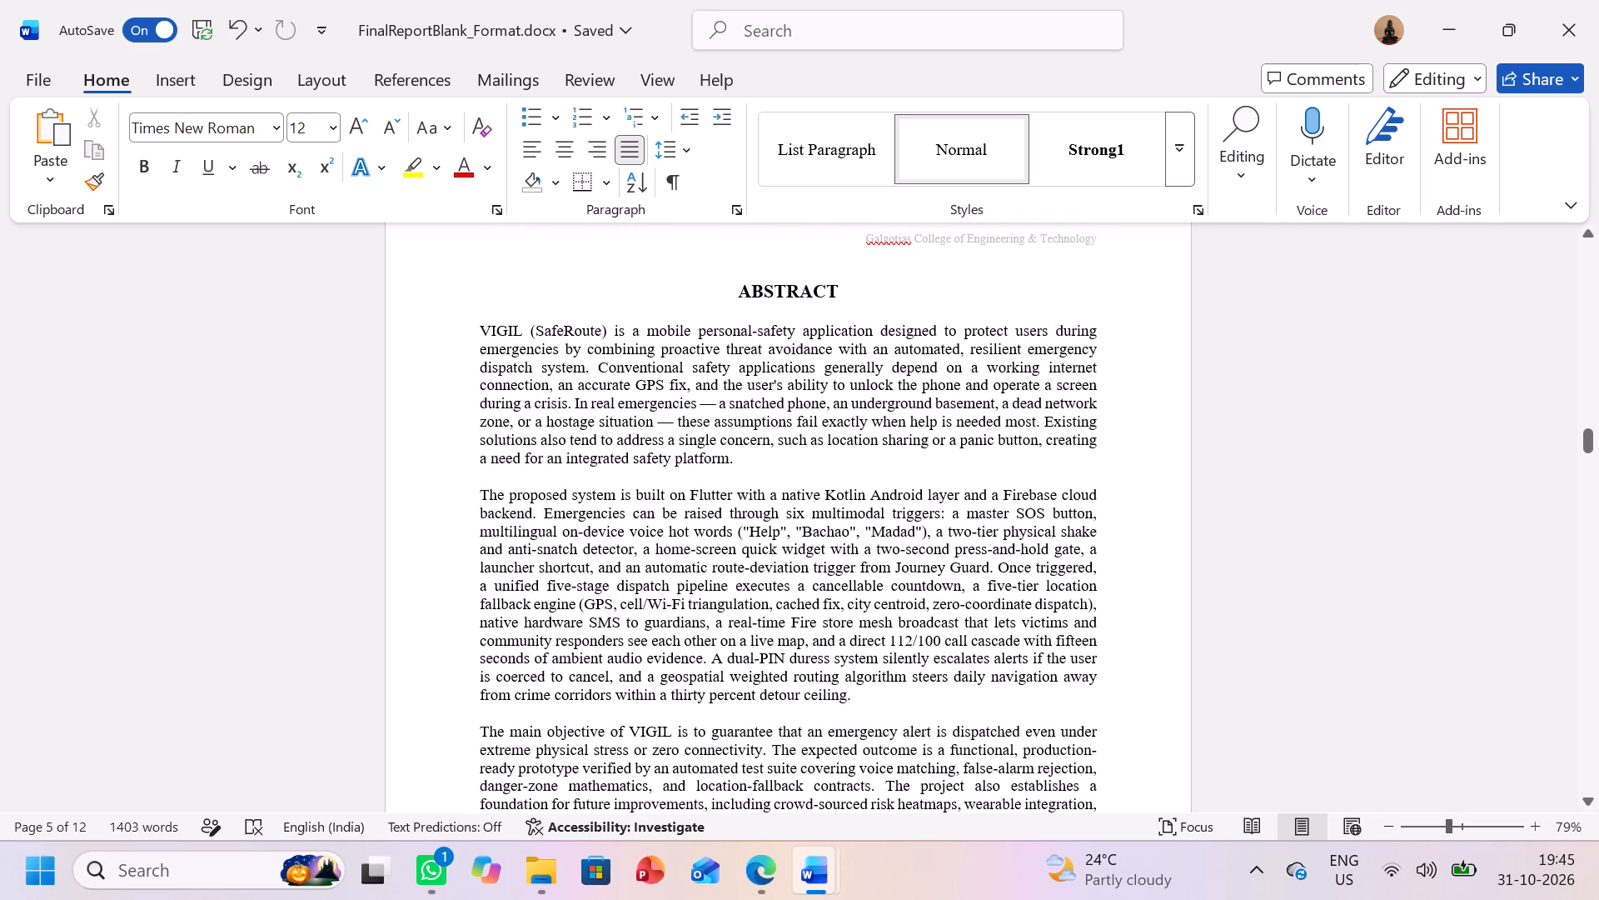
{"action": "left_click", "coordinate": [610, 334]}
{"action": "key", "text": "BackSpace"}
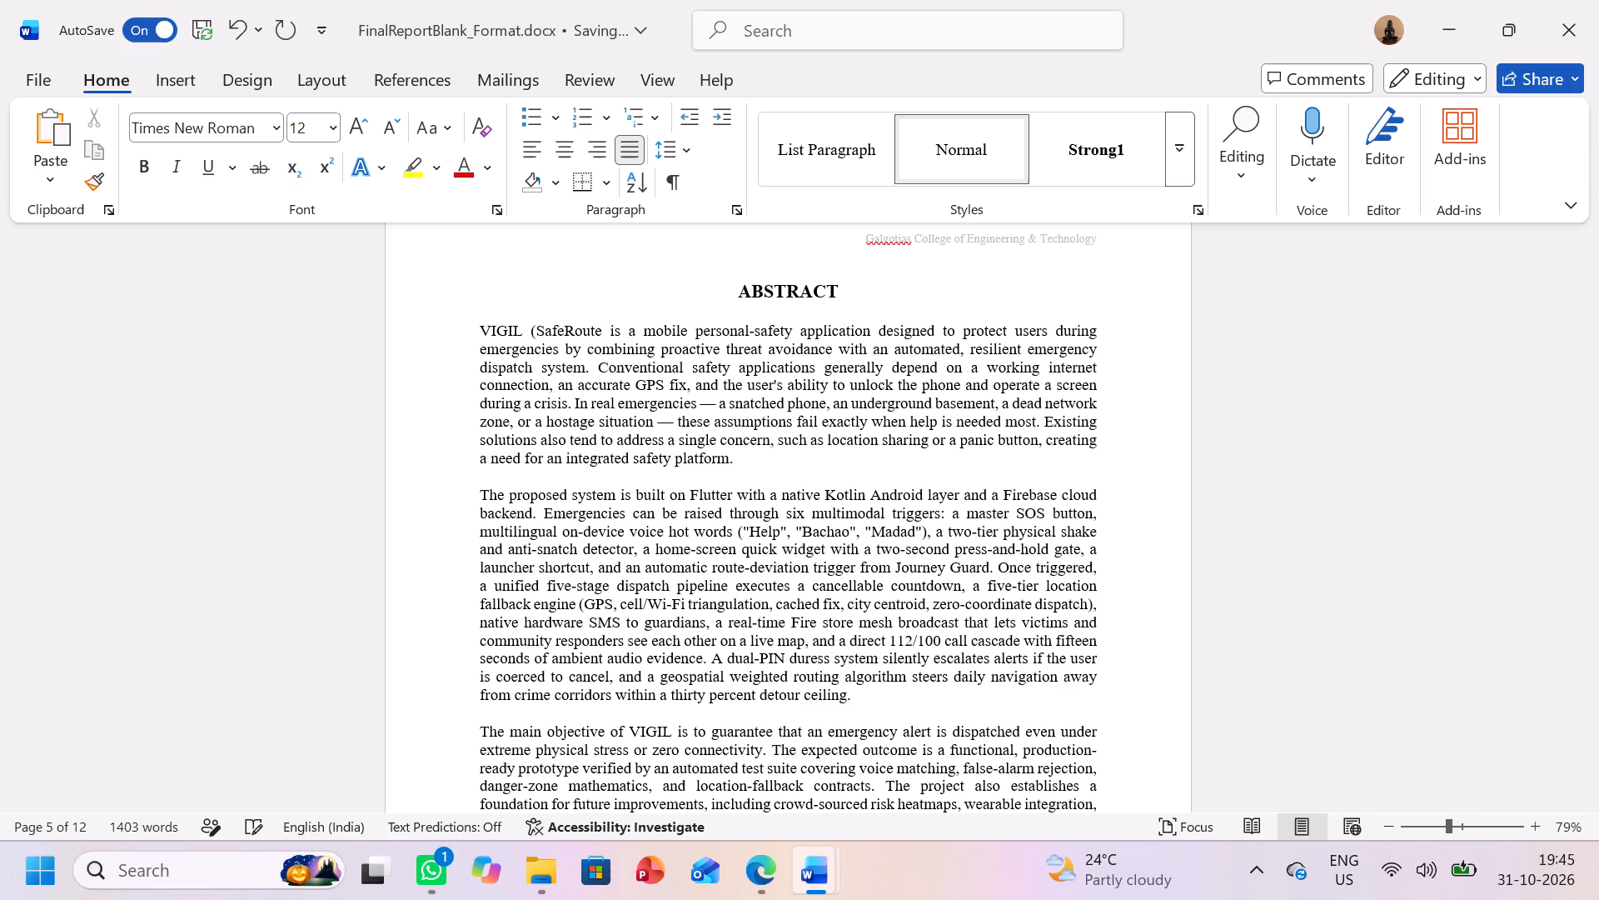
{"action": "key", "text": "Right"}
{"action": "key", "text": "Left"}
{"action": "key", "text": "BackSpace"}
{"action": "key", "text": "BackSpace"}
{"action": "key", "text": "BackSpace"}
{"action": "key", "text": "BackSpace"}
{"action": "key", "text": "BackSpace"}
{"action": "key", "text": "BackSpace"}
{"action": "key", "text": "BackSpace"}
{"action": "key", "text": "BackSpace"}
{"action": "key", "text": "BackSpace"}
{"action": "key", "text": "BackSpace"}
{"action": "key", "text": "BackSpace"}
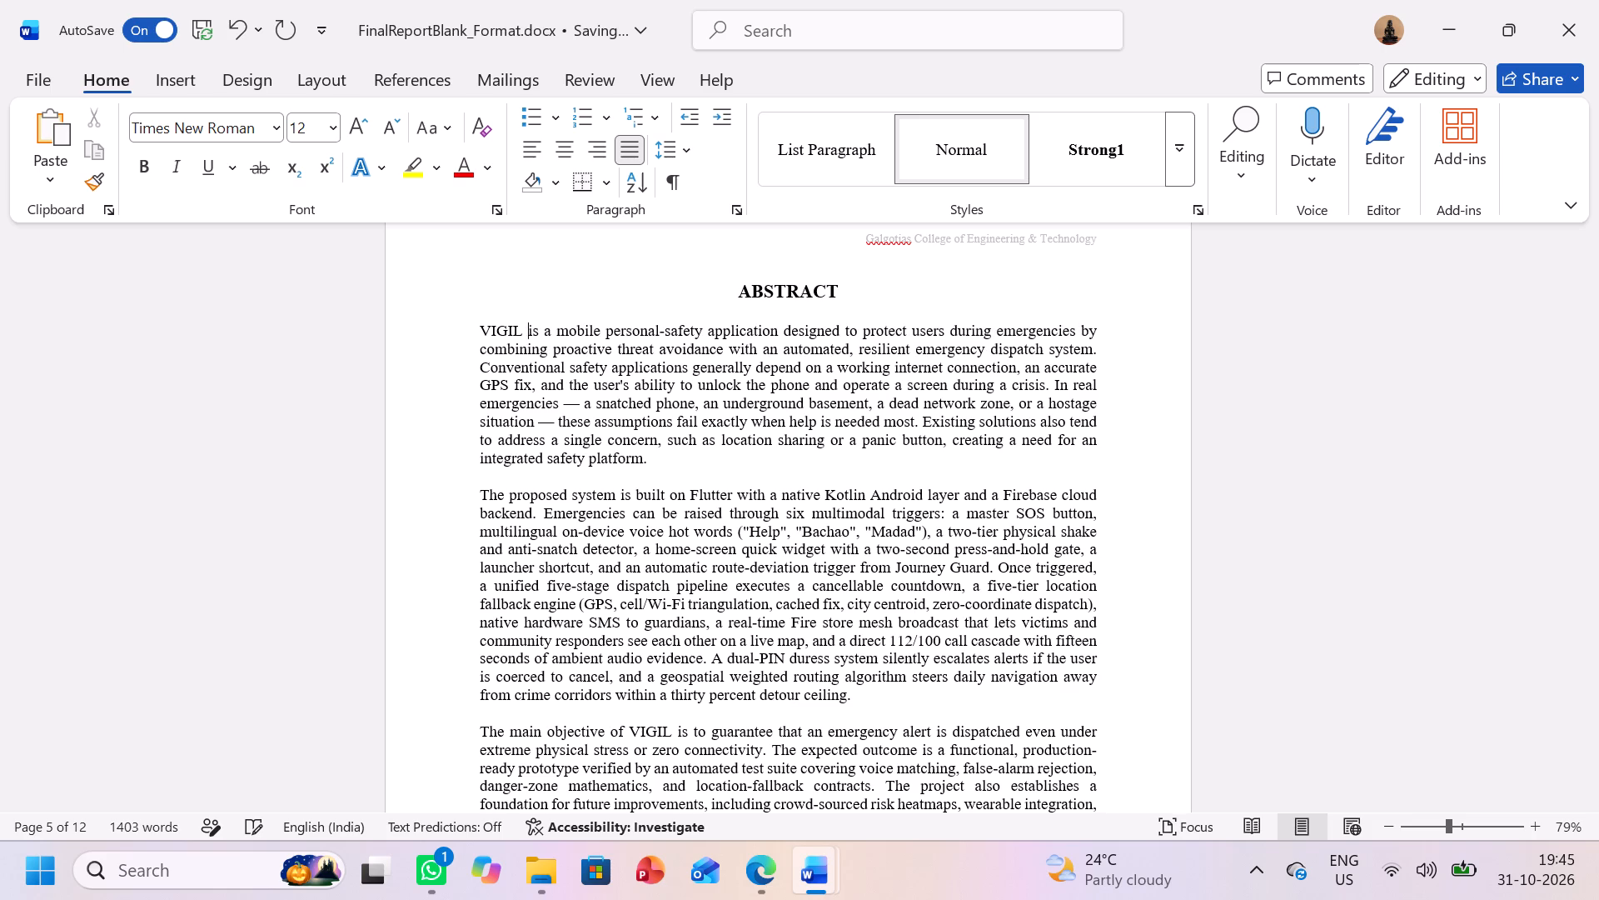
Delete the word "VIGIL" from the start of the abstract's opening sentence, keeping the text from "is a mobile personal-safety application".
{"action": "key", "text": "BackSpace"}
{"action": "key", "text": "BackSpace"}
{"action": "key", "text": "BackSpace"}
{"action": "key", "text": "BackSpace"}
{"action": "key", "text": "BackSpace"}
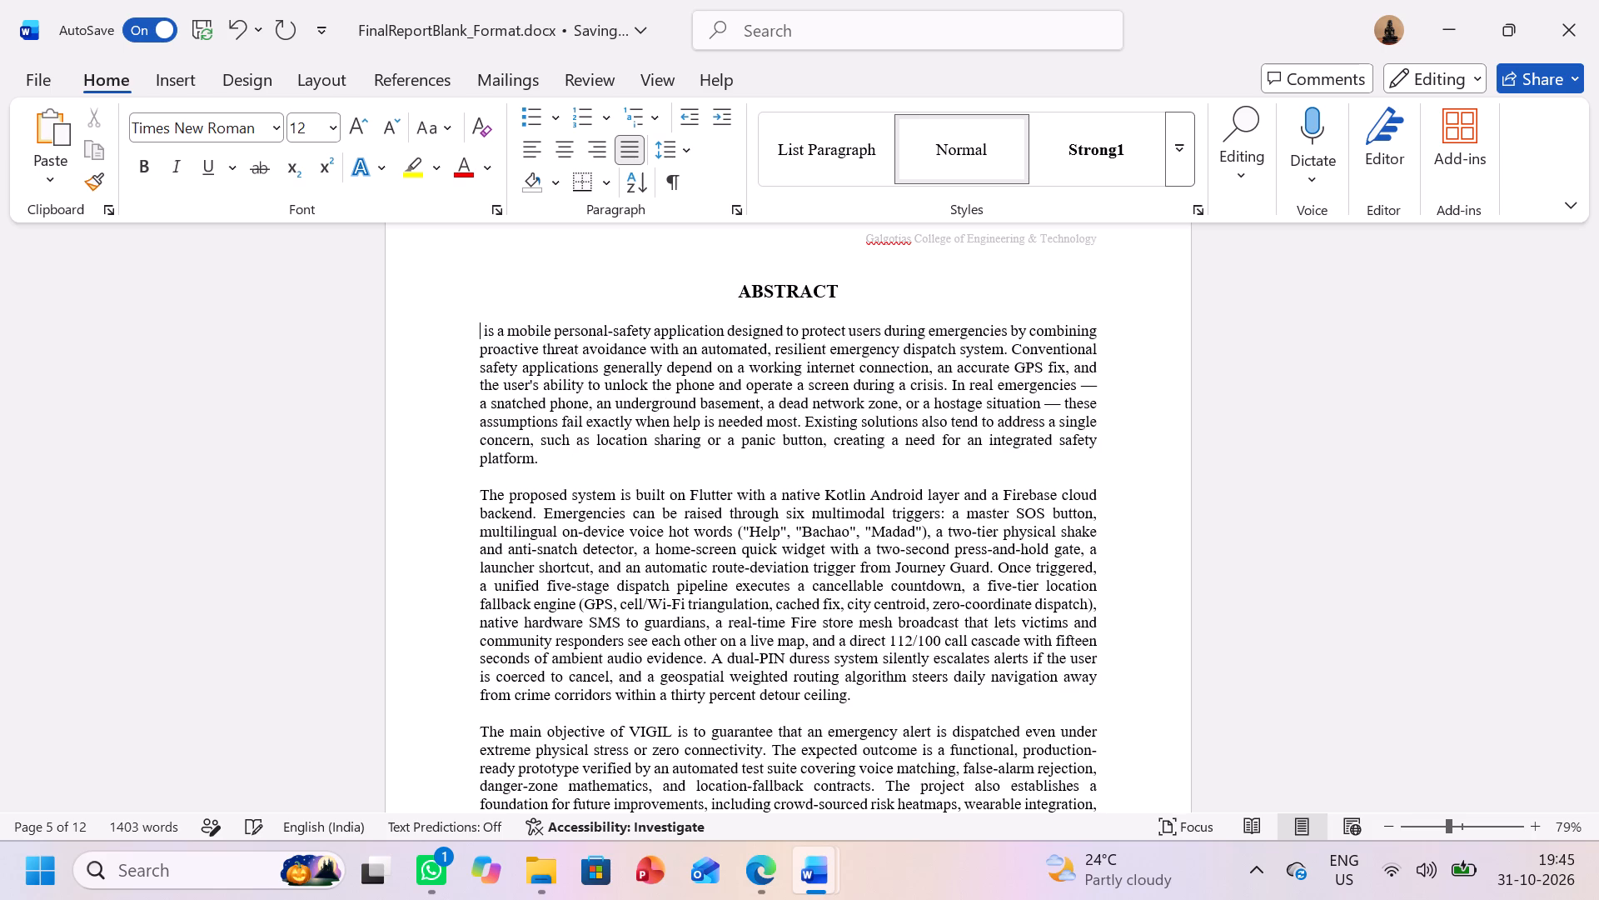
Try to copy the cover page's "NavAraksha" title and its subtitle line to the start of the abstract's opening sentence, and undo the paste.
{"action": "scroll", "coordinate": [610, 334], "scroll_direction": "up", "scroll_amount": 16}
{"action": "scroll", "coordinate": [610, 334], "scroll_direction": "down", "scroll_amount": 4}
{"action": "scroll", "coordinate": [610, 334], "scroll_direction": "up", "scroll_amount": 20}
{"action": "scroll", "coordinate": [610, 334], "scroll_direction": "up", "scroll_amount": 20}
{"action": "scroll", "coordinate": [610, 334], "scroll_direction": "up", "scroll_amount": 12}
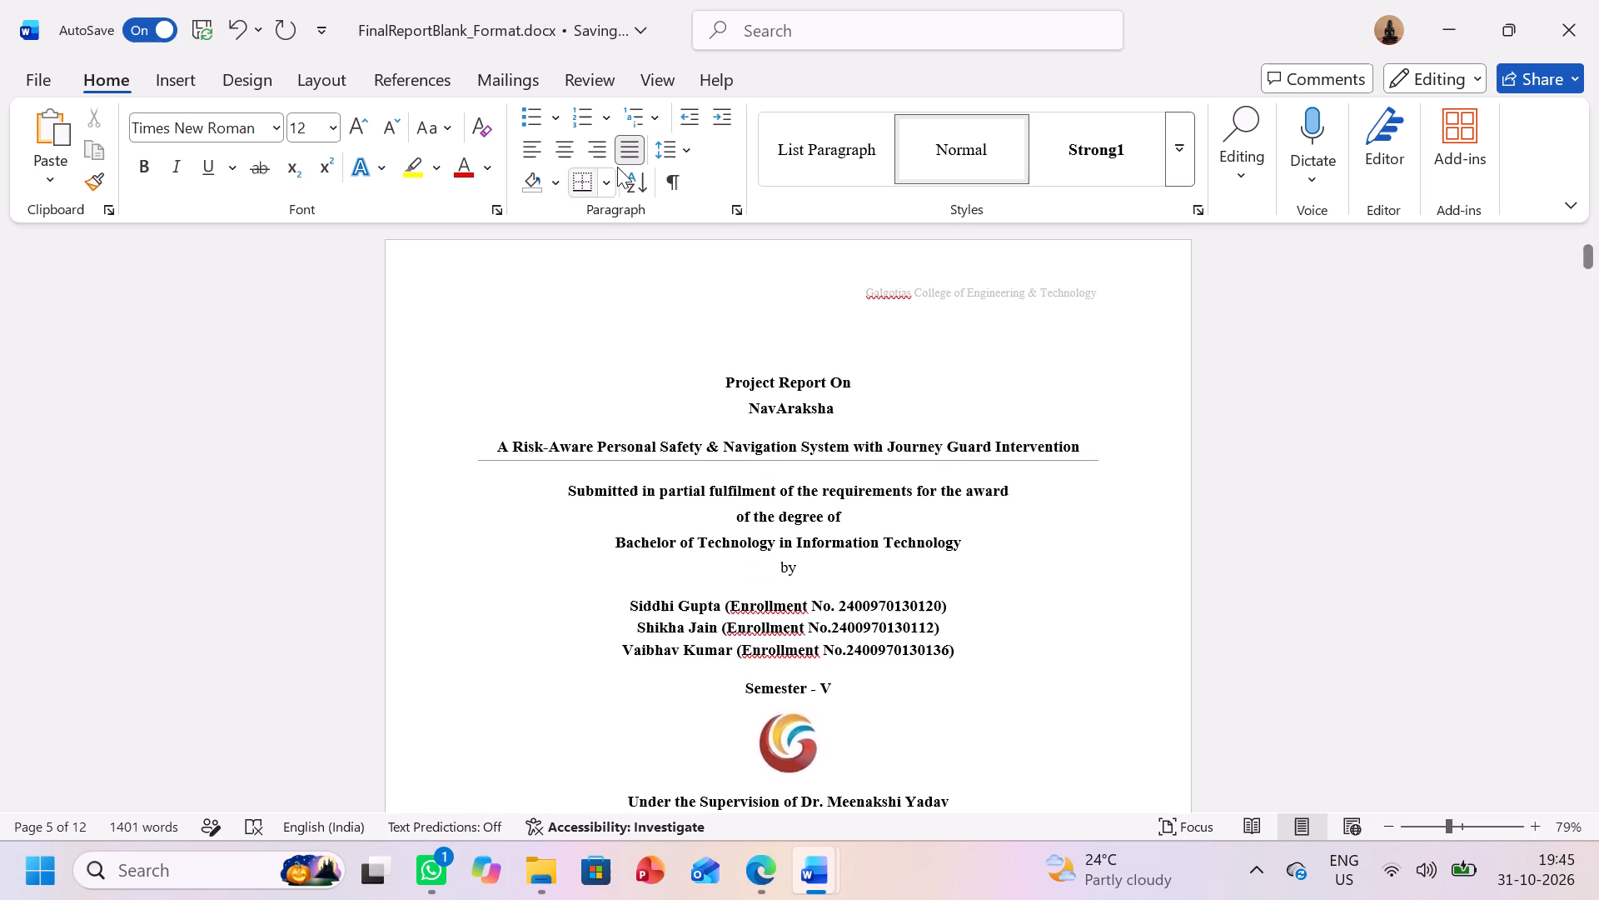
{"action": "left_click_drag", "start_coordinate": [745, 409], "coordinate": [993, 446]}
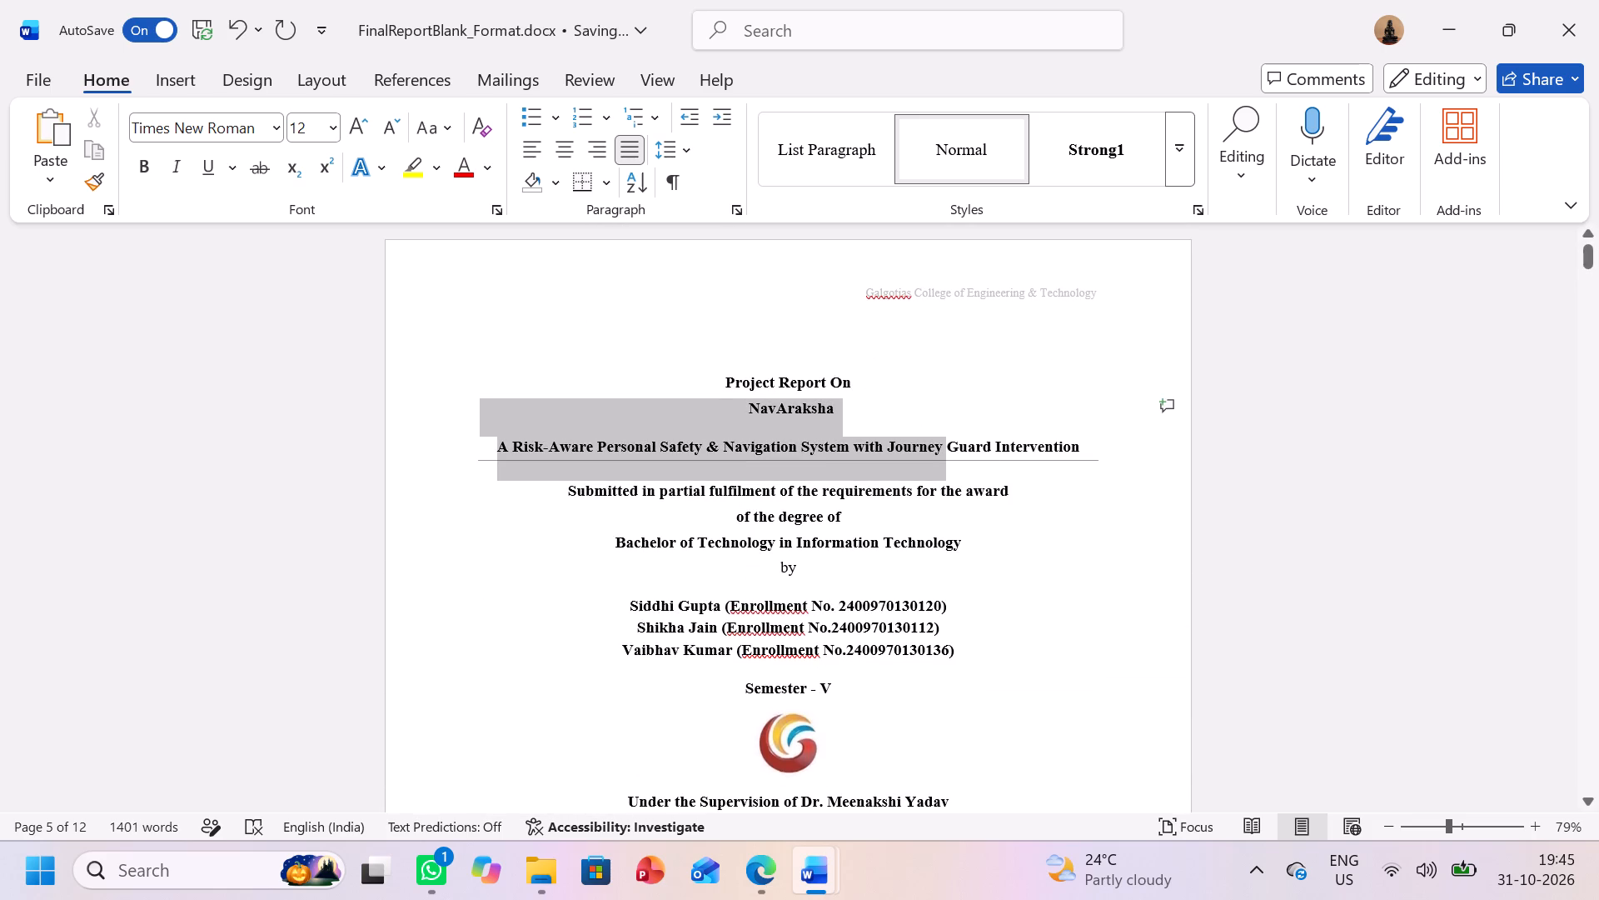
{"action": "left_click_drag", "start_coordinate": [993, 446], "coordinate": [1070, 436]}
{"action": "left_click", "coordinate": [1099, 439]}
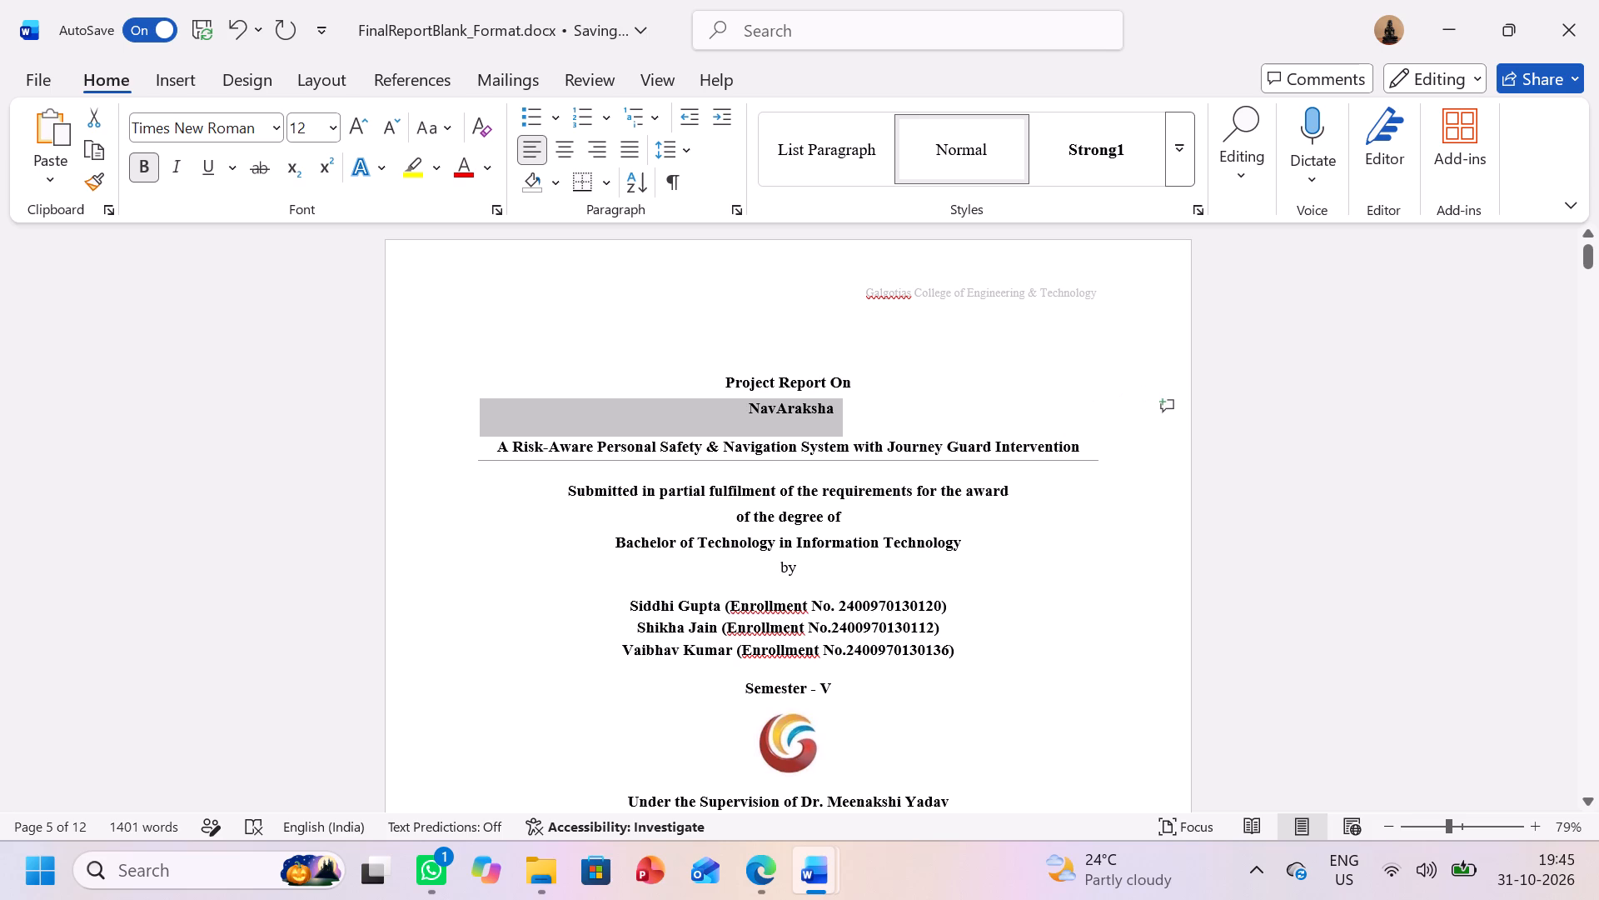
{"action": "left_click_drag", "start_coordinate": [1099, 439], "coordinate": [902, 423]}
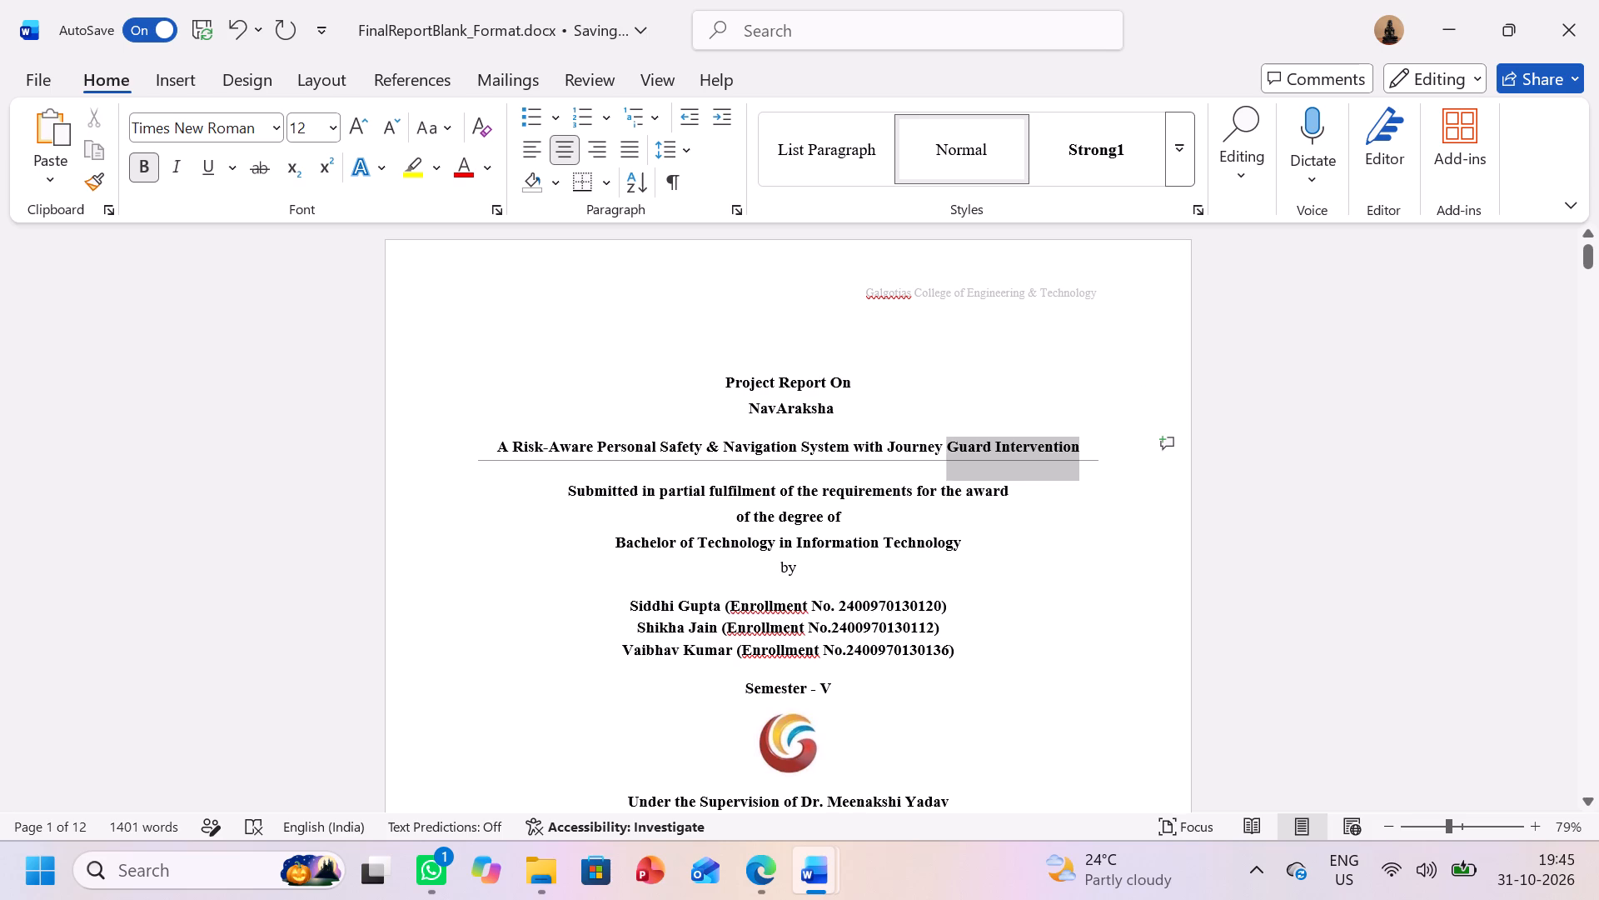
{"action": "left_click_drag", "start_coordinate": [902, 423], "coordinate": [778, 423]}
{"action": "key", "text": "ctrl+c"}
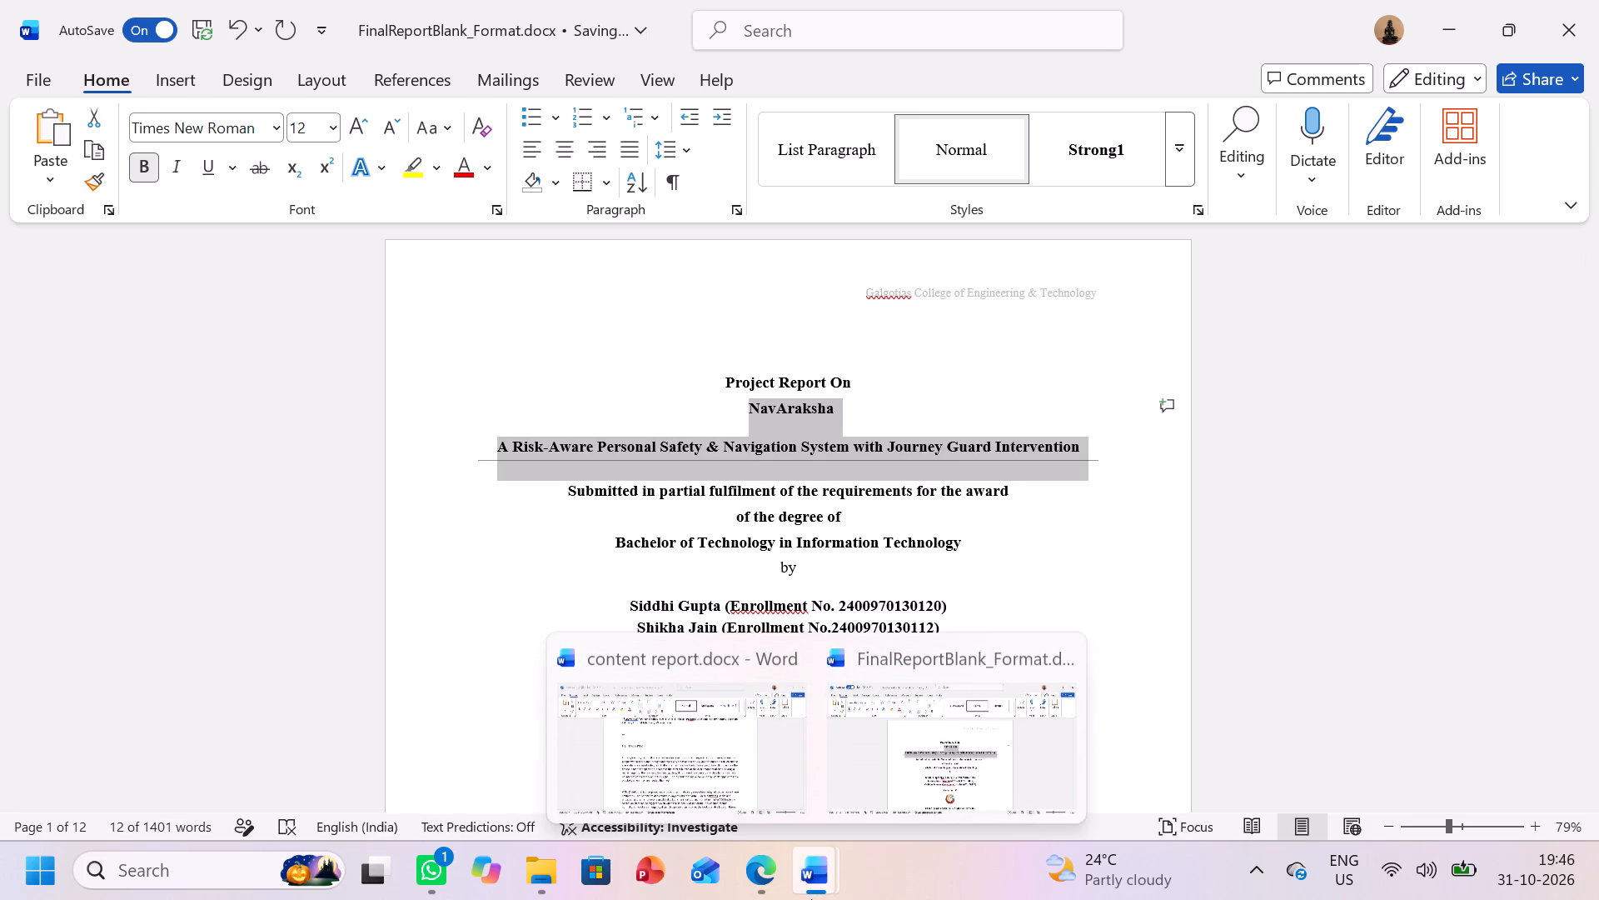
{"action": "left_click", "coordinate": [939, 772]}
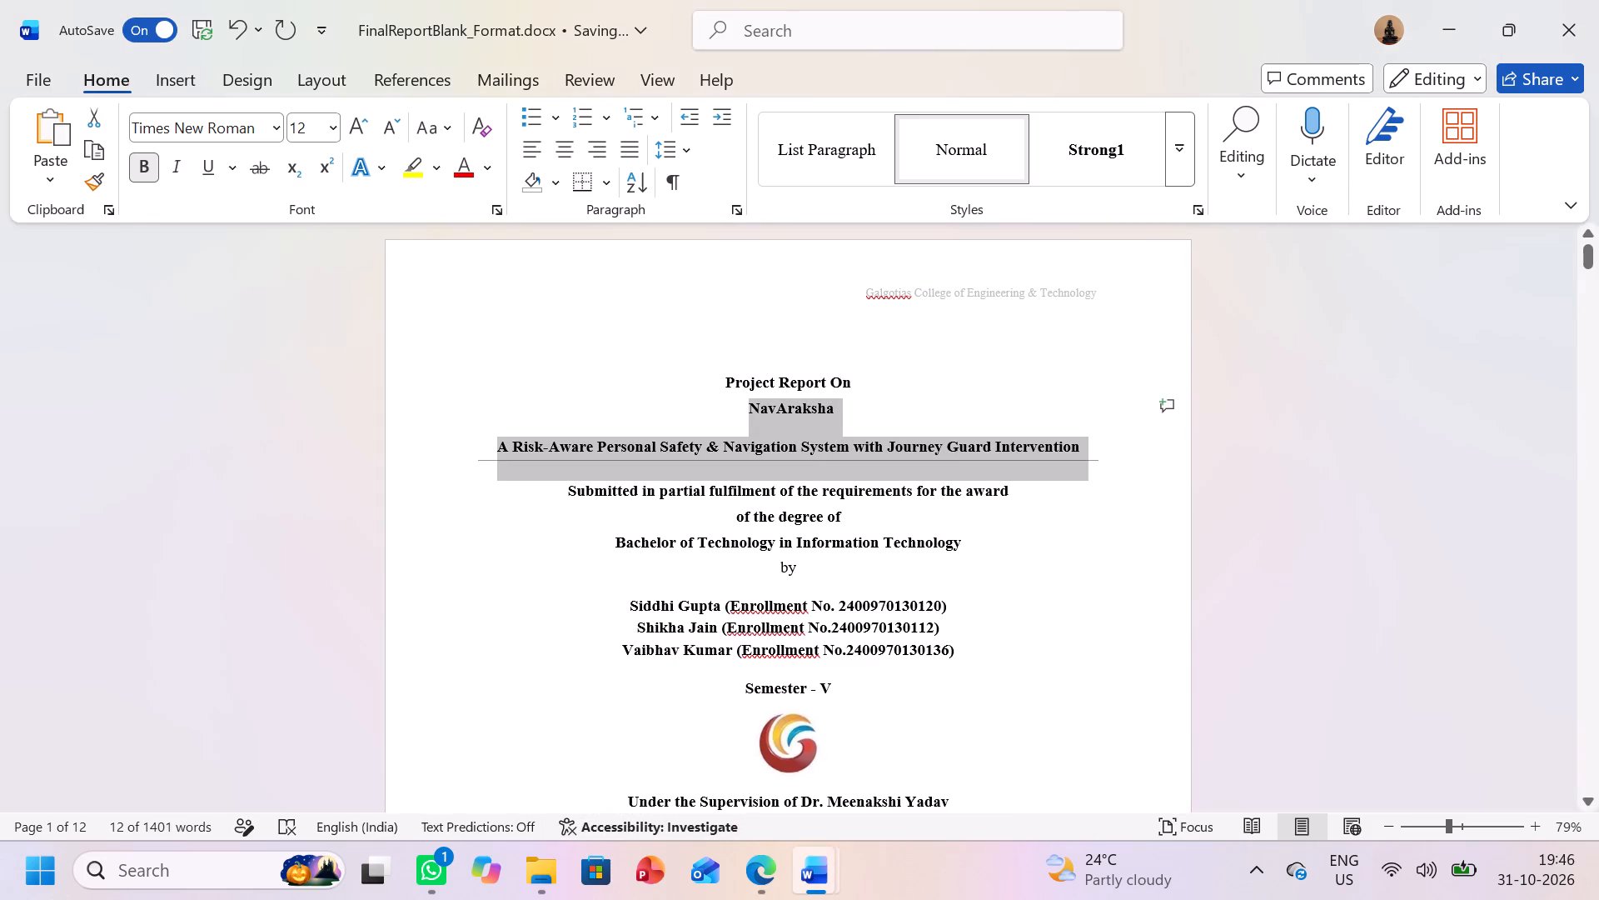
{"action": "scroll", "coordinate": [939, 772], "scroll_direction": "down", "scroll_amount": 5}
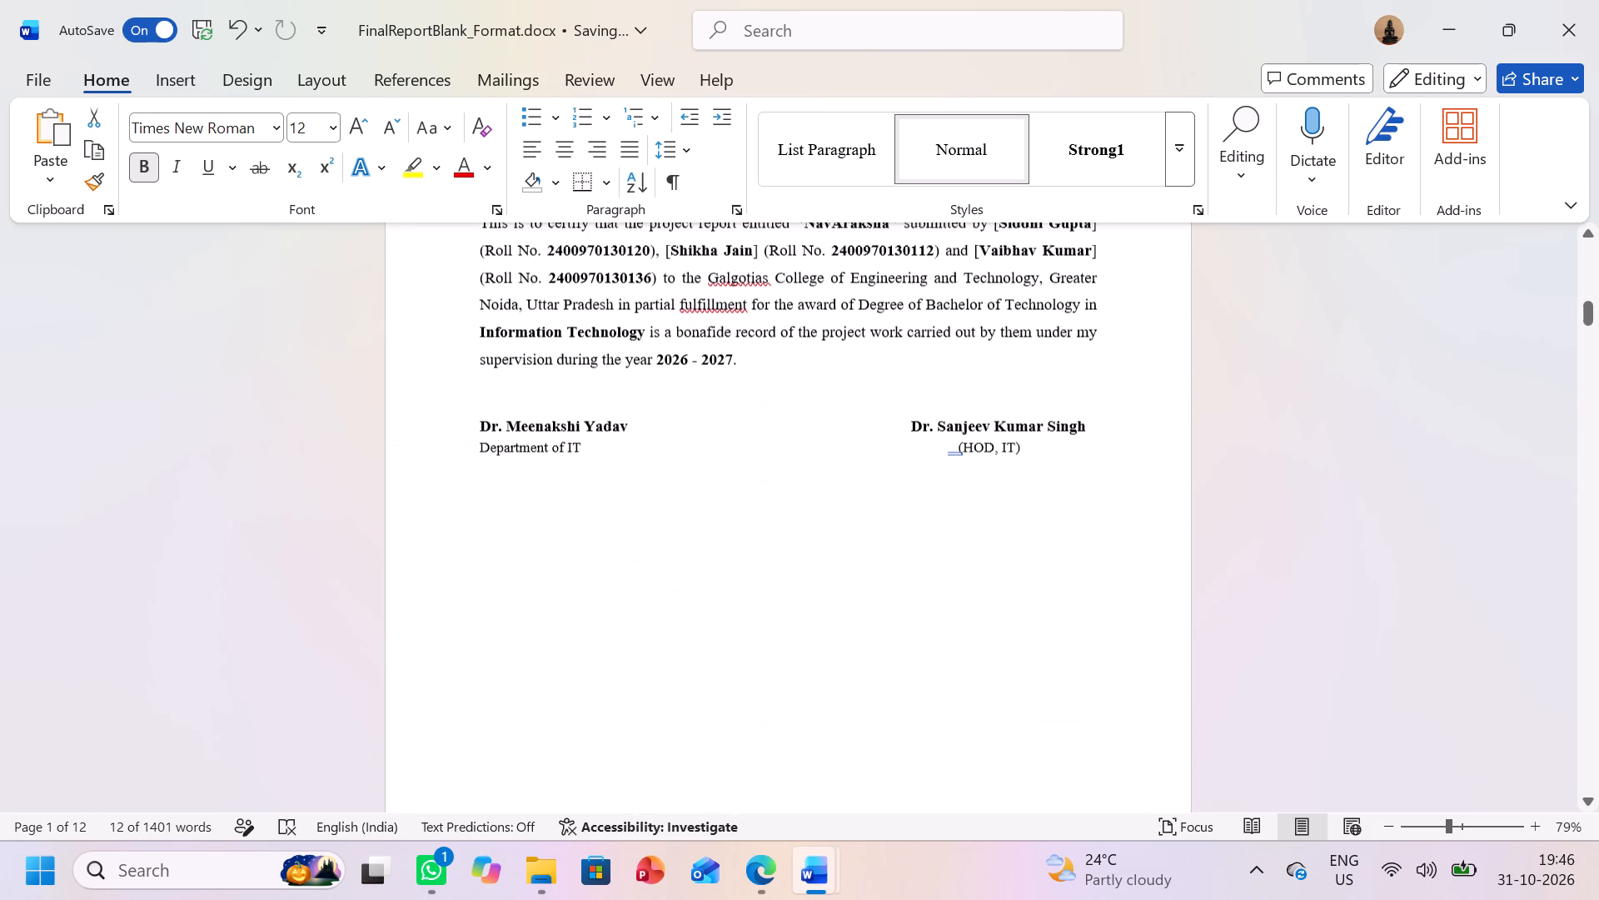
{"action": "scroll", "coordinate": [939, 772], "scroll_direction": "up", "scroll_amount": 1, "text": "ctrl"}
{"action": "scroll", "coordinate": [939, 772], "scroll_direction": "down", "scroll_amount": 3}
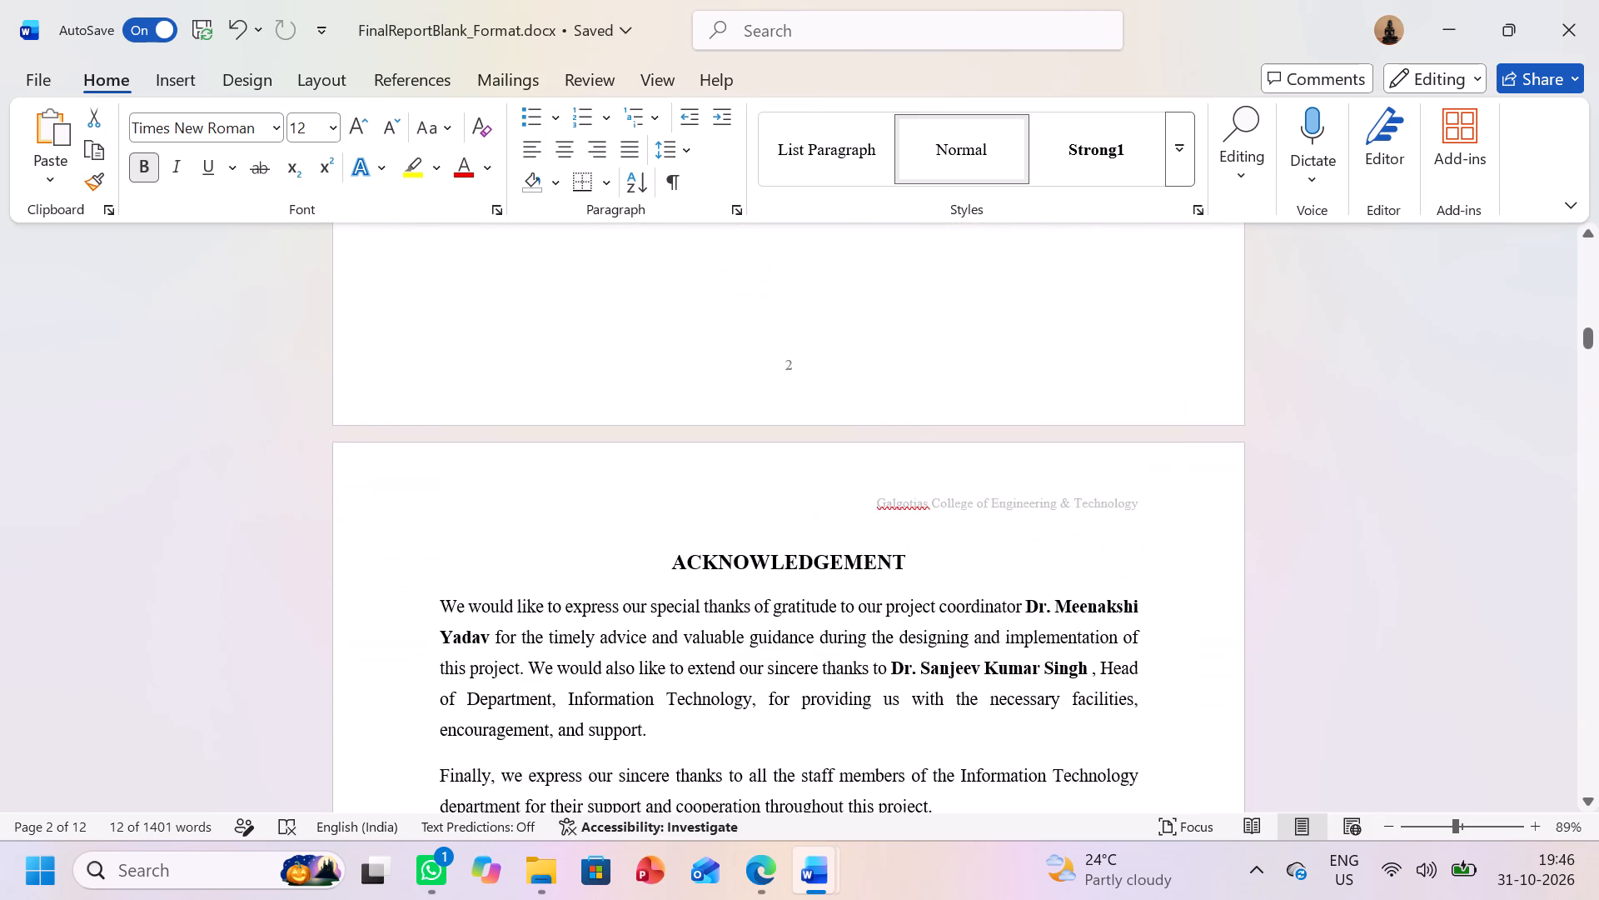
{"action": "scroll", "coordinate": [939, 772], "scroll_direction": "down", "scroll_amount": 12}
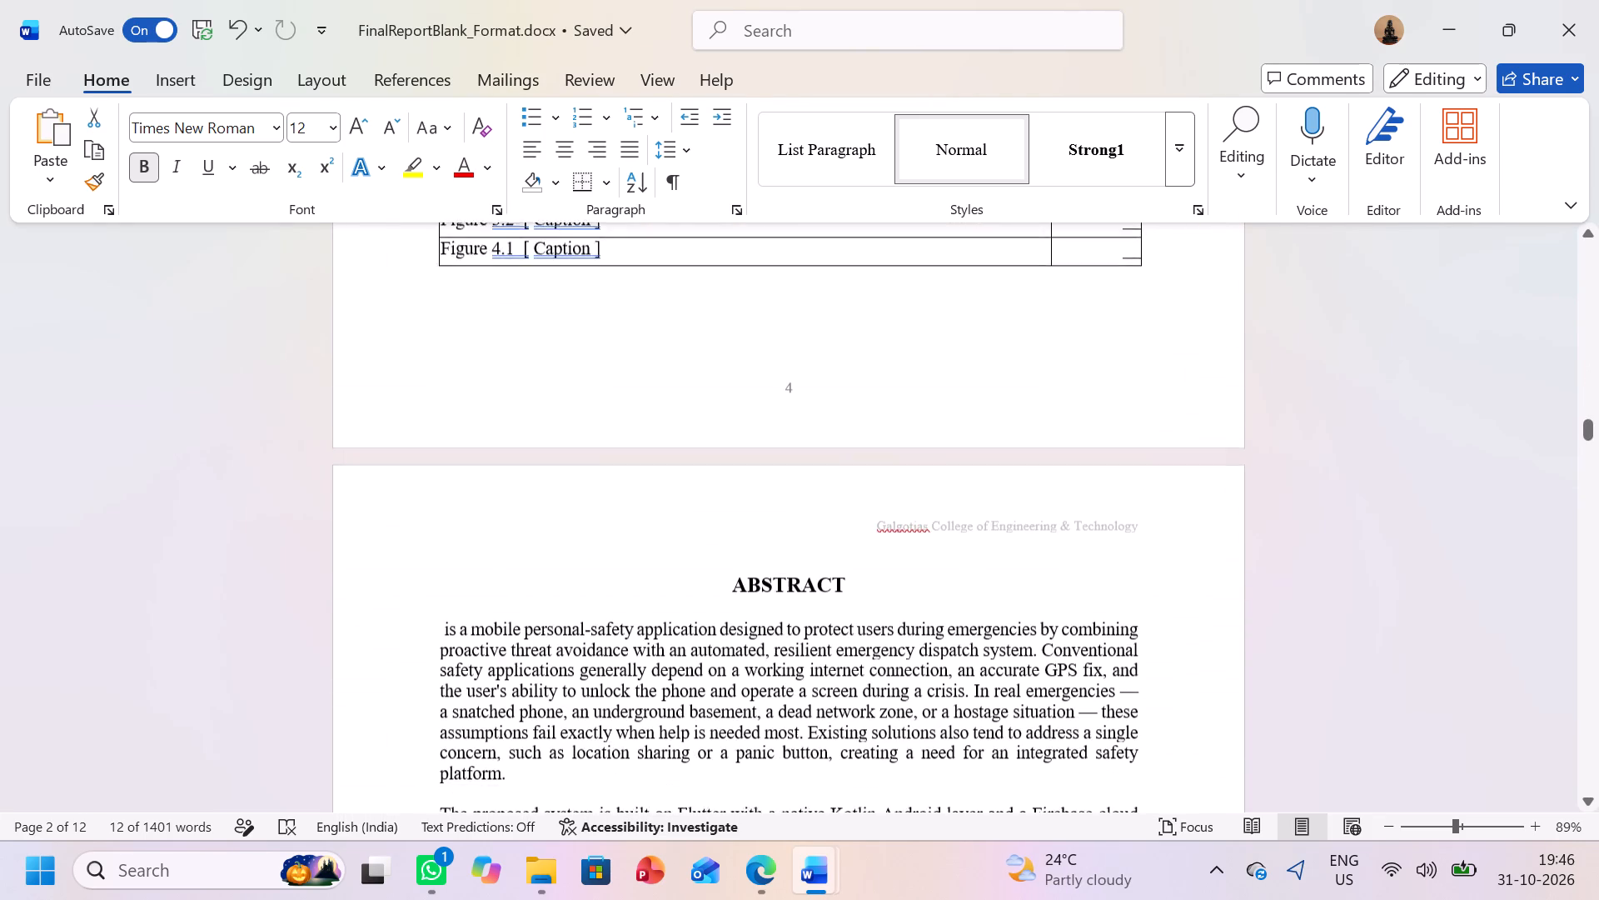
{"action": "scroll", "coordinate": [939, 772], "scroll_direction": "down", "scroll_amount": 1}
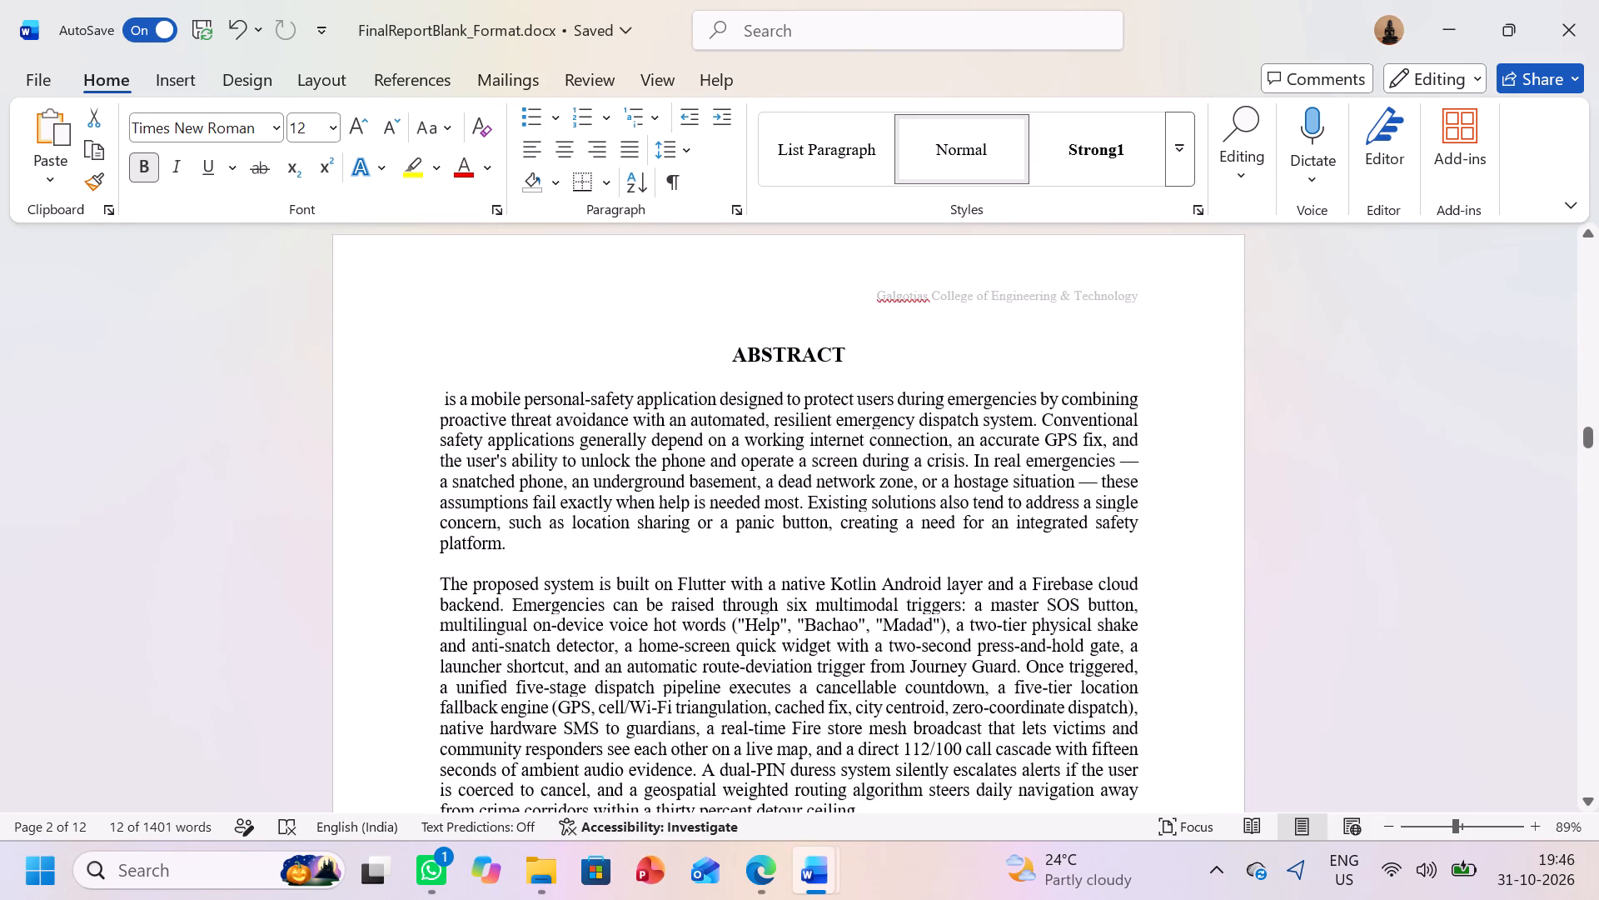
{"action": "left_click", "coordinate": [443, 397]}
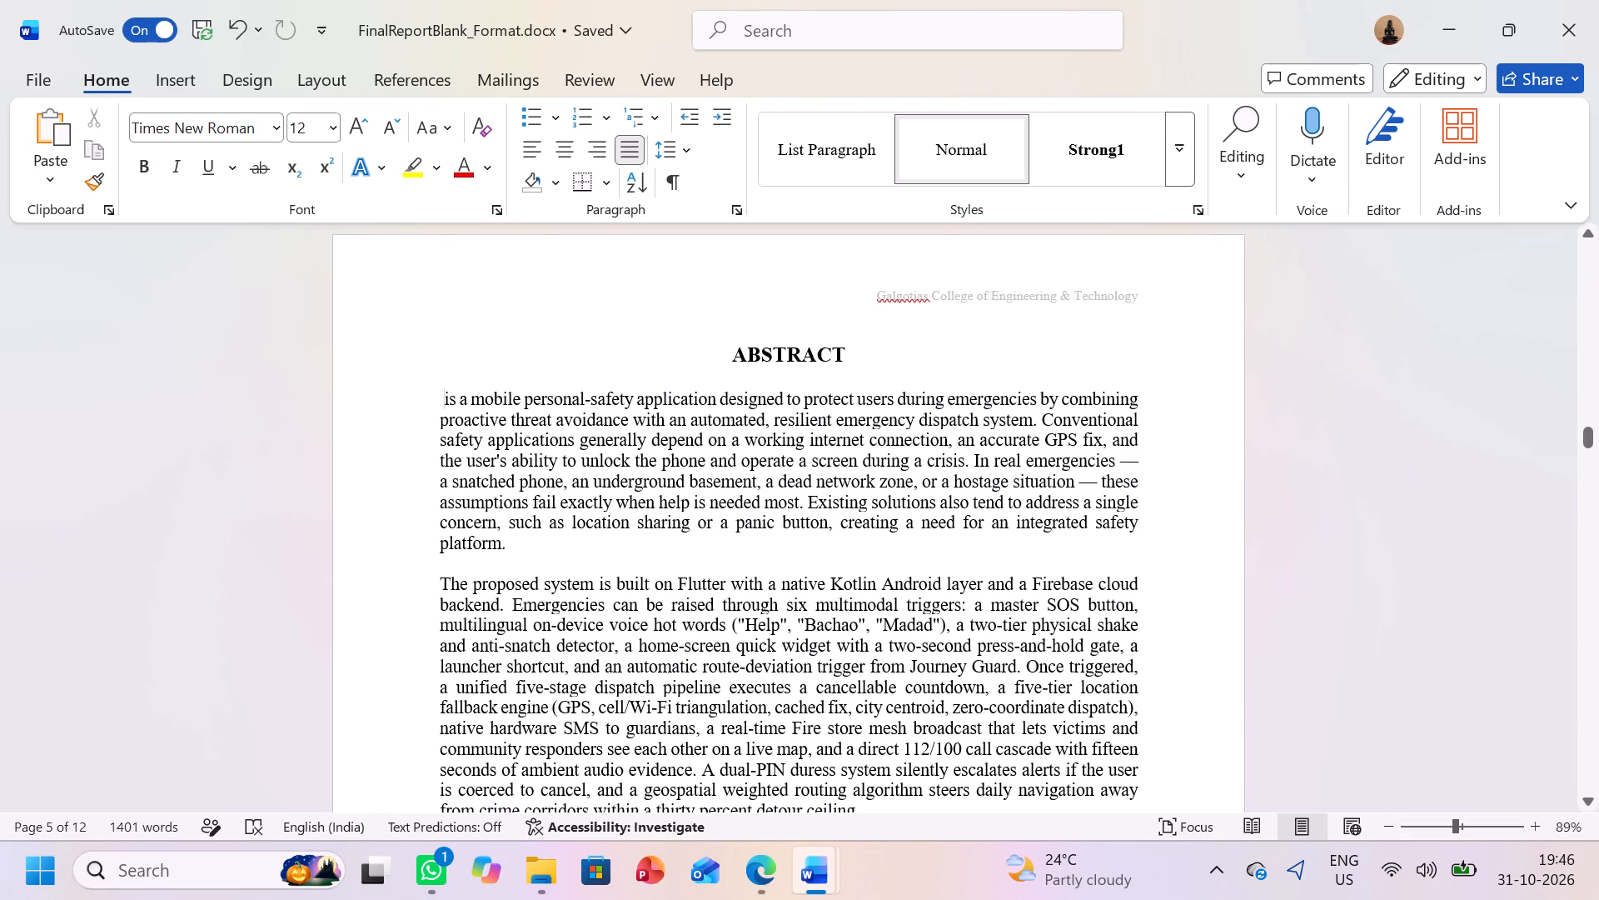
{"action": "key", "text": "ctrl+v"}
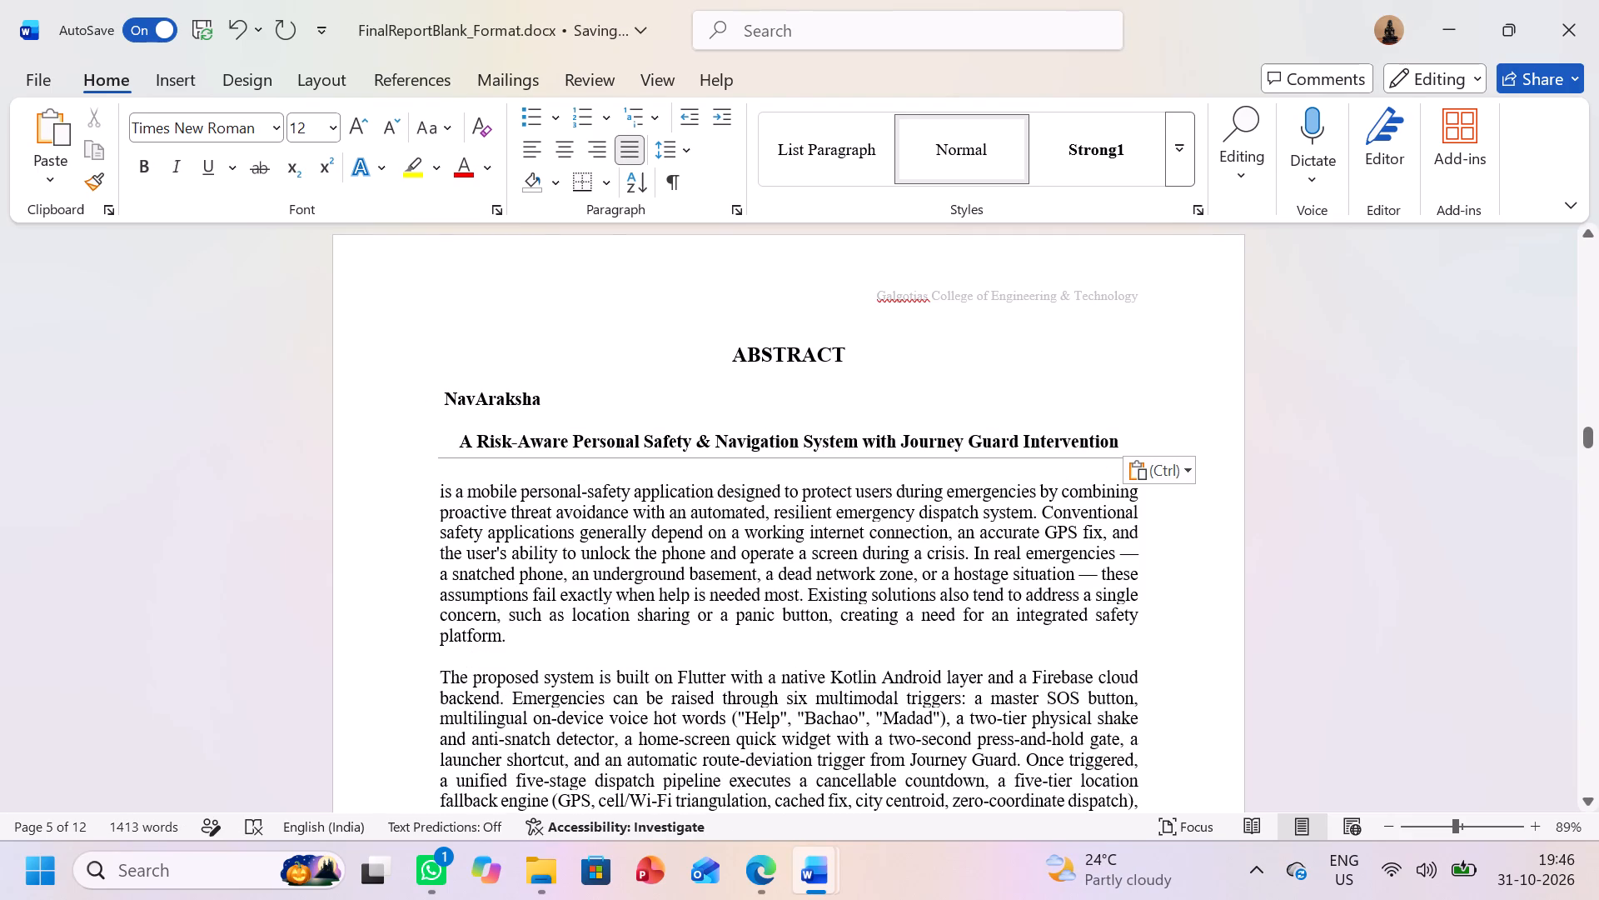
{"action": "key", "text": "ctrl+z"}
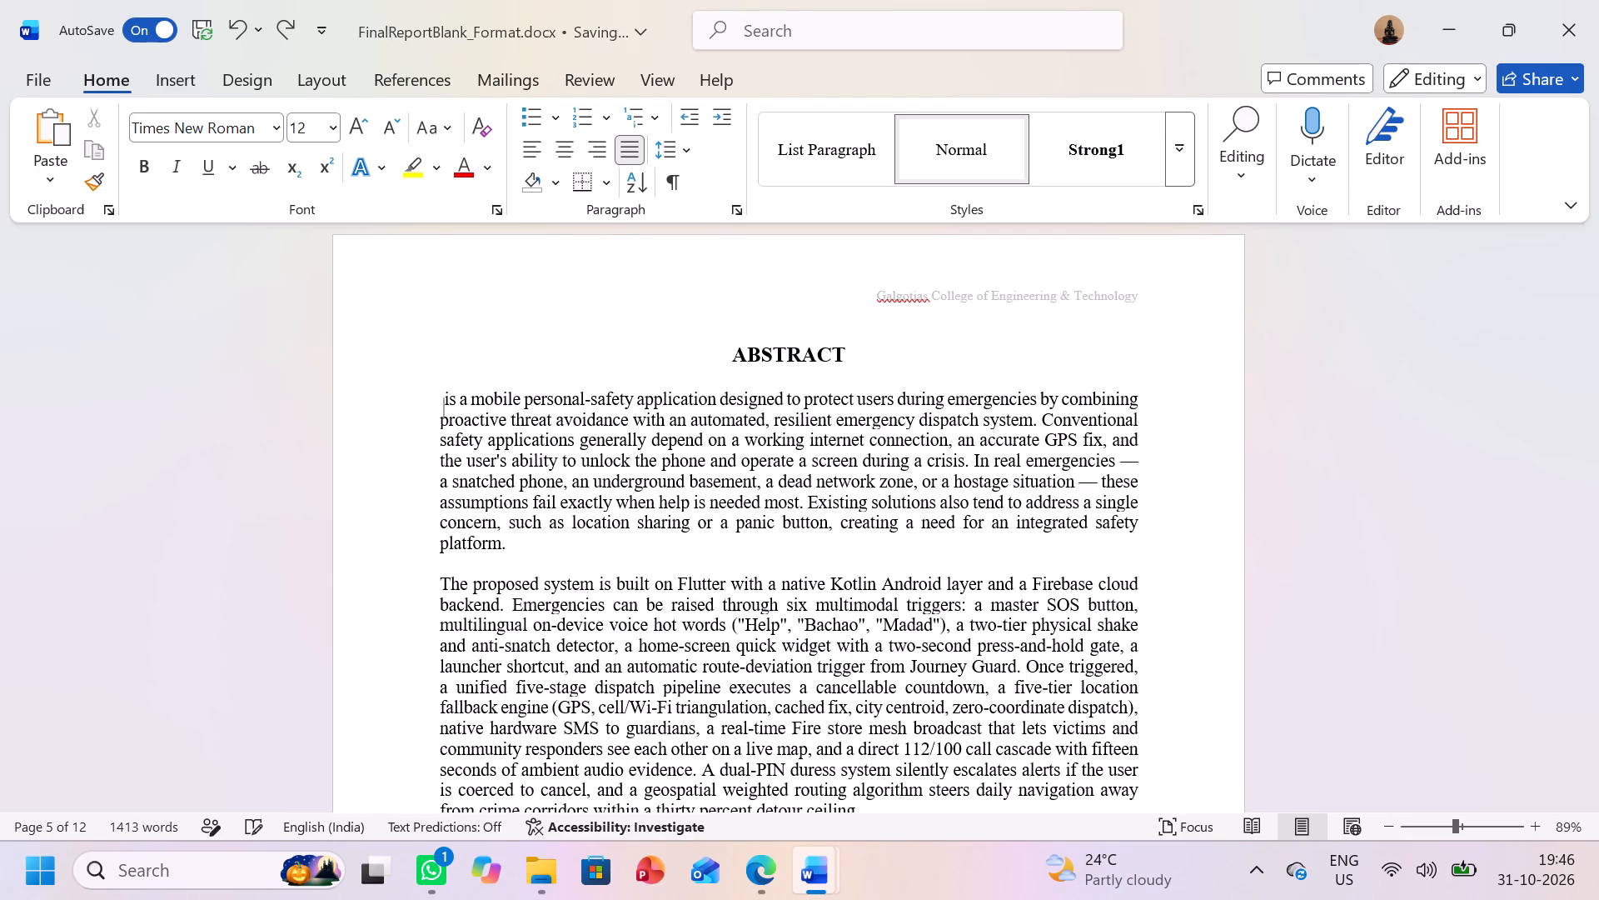
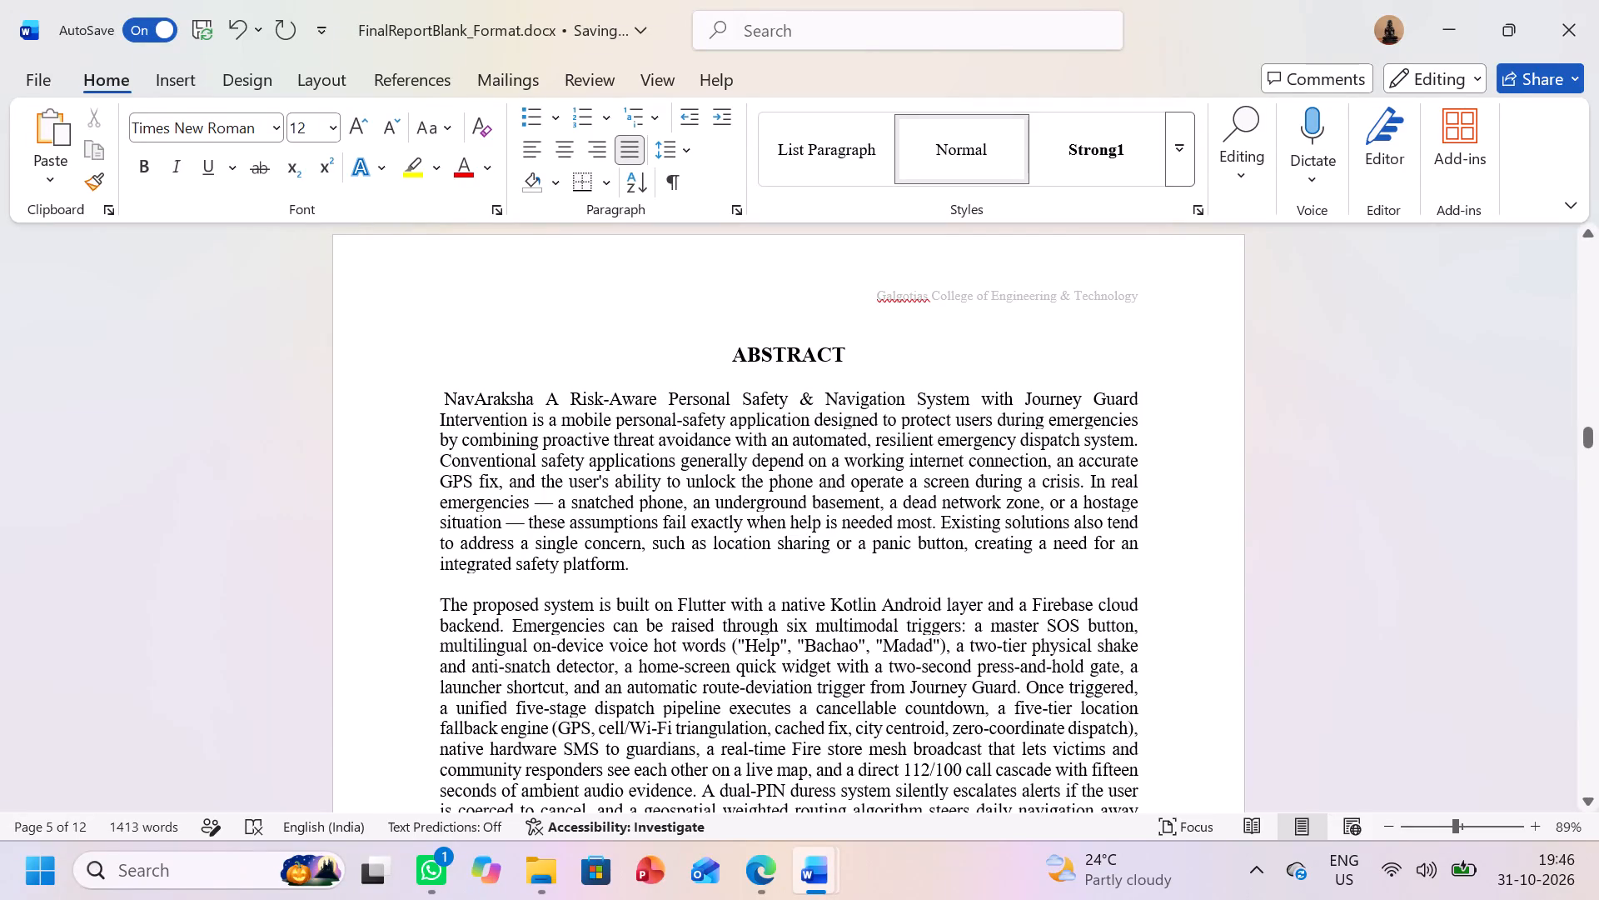
Insert an opening parenthesis directly before "A Risk-Aware" in the opening sentence of the abstract.
{"action": "left_click", "coordinate": [546, 404]}
{"action": "key", "text": "shift+parenleft"}
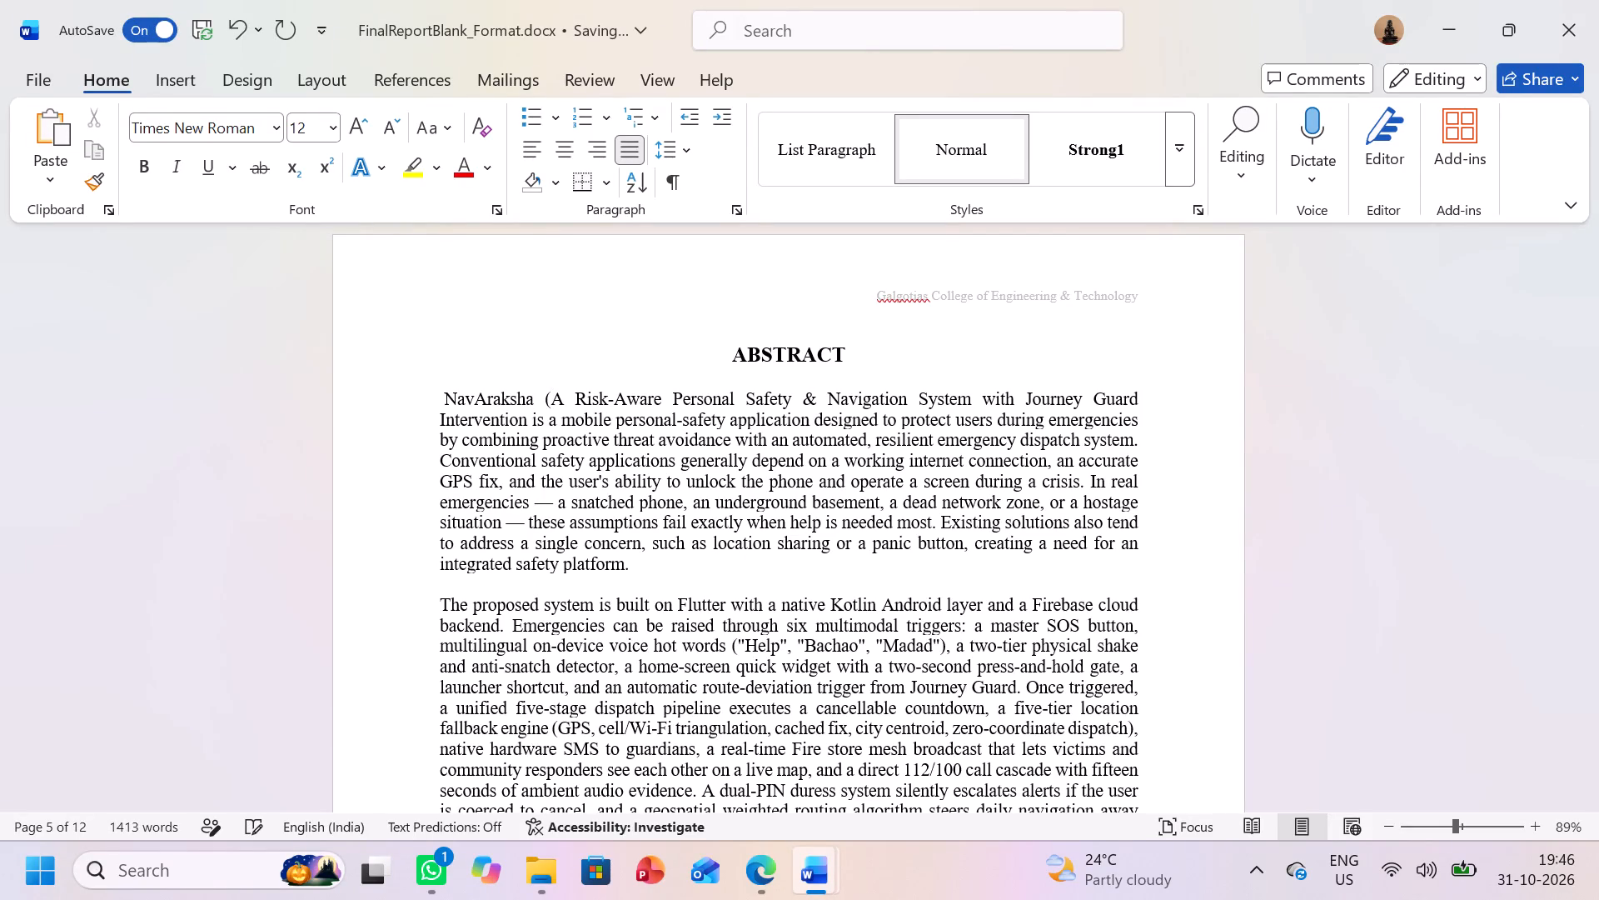
Remove the stray leading space before "NavAraksha" at the start of the abstract's first paragraph.
{"action": "key", "text": "Left"}
{"action": "key", "text": "BackSpace"}
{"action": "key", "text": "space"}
Delete the extra space before "NavAraksha" at the start of the abstract's first paragraph.
{"action": "left_click", "coordinate": [443, 394]}
{"action": "key", "text": "BackSpace"}
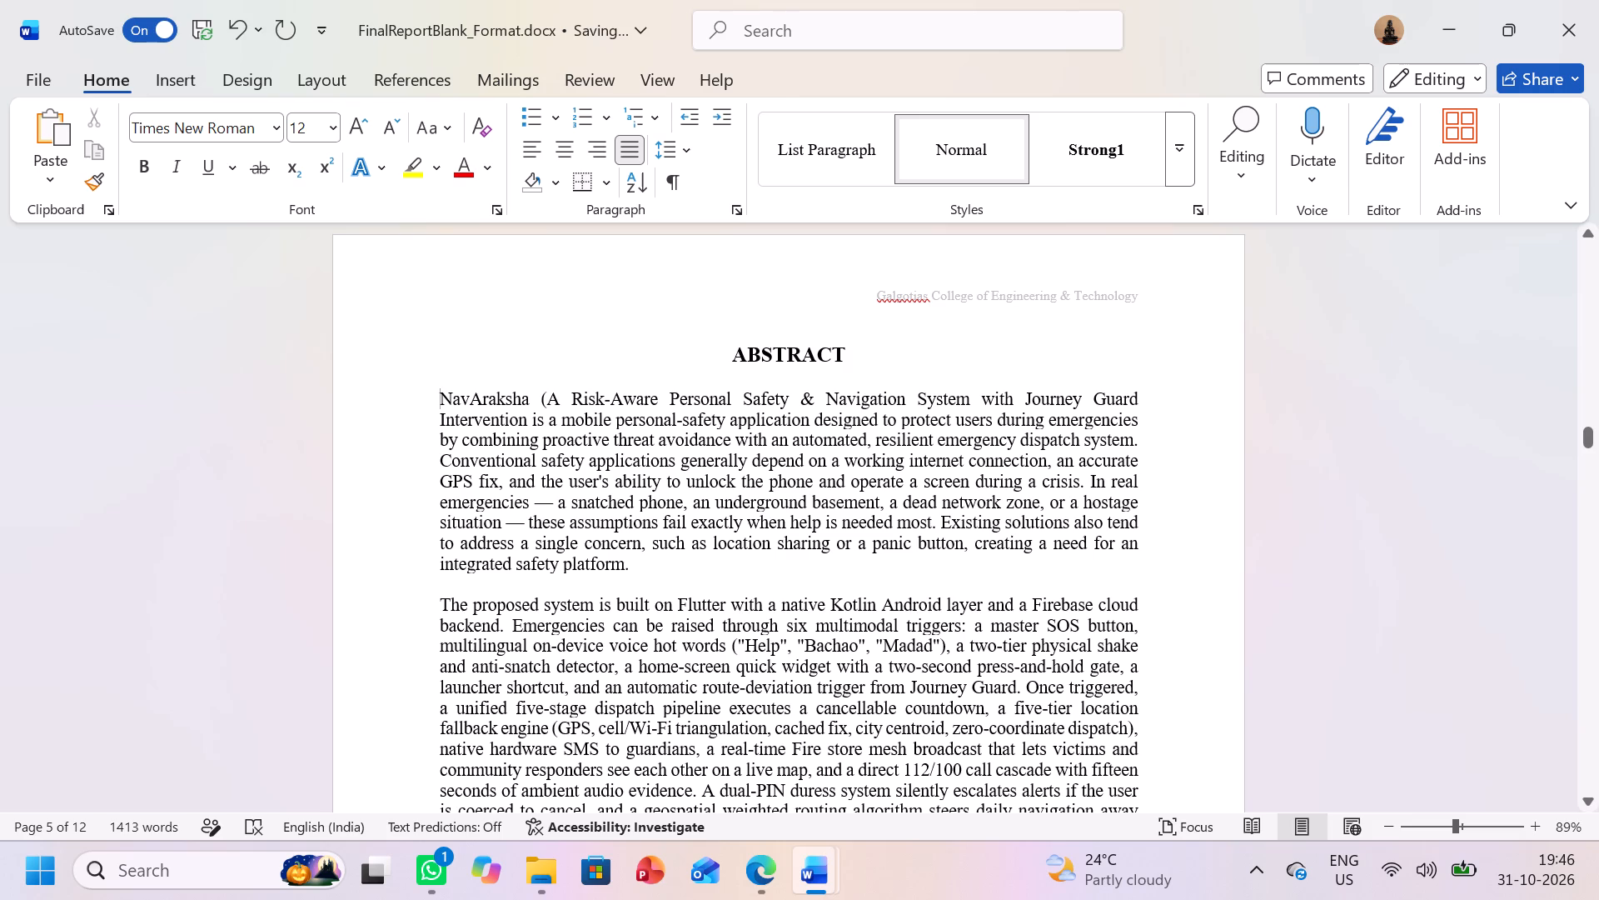
Add a closing parenthesis directly after "Intervention" in the opening sentence of the abstract.
{"action": "left_click", "coordinate": [528, 410]}
{"action": "key", "text": "shift+parenright"}
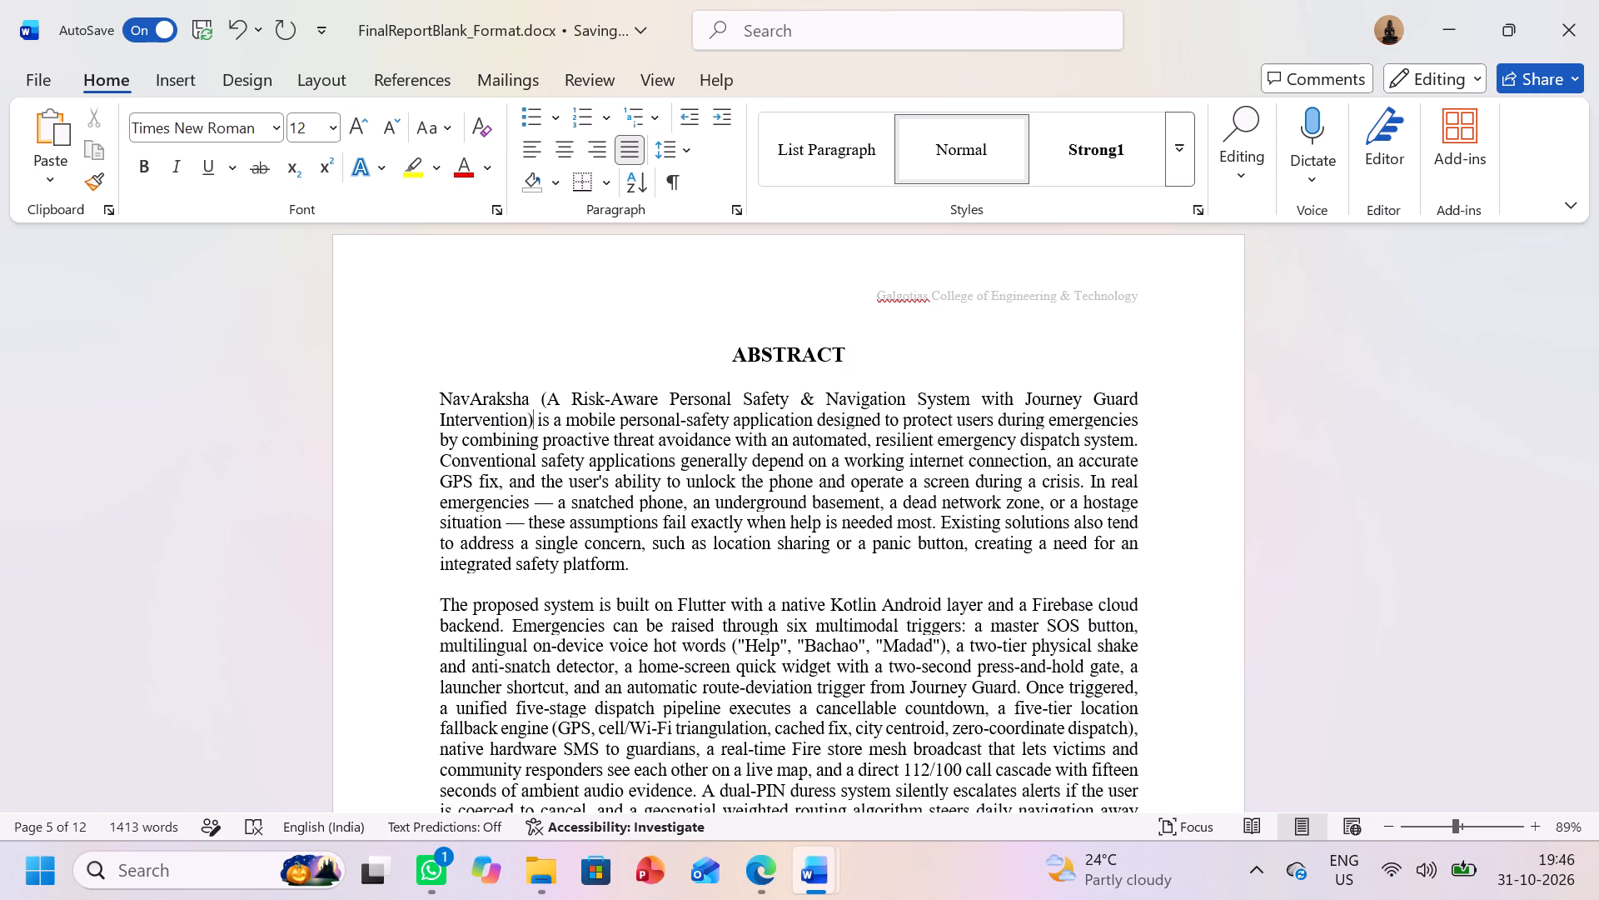
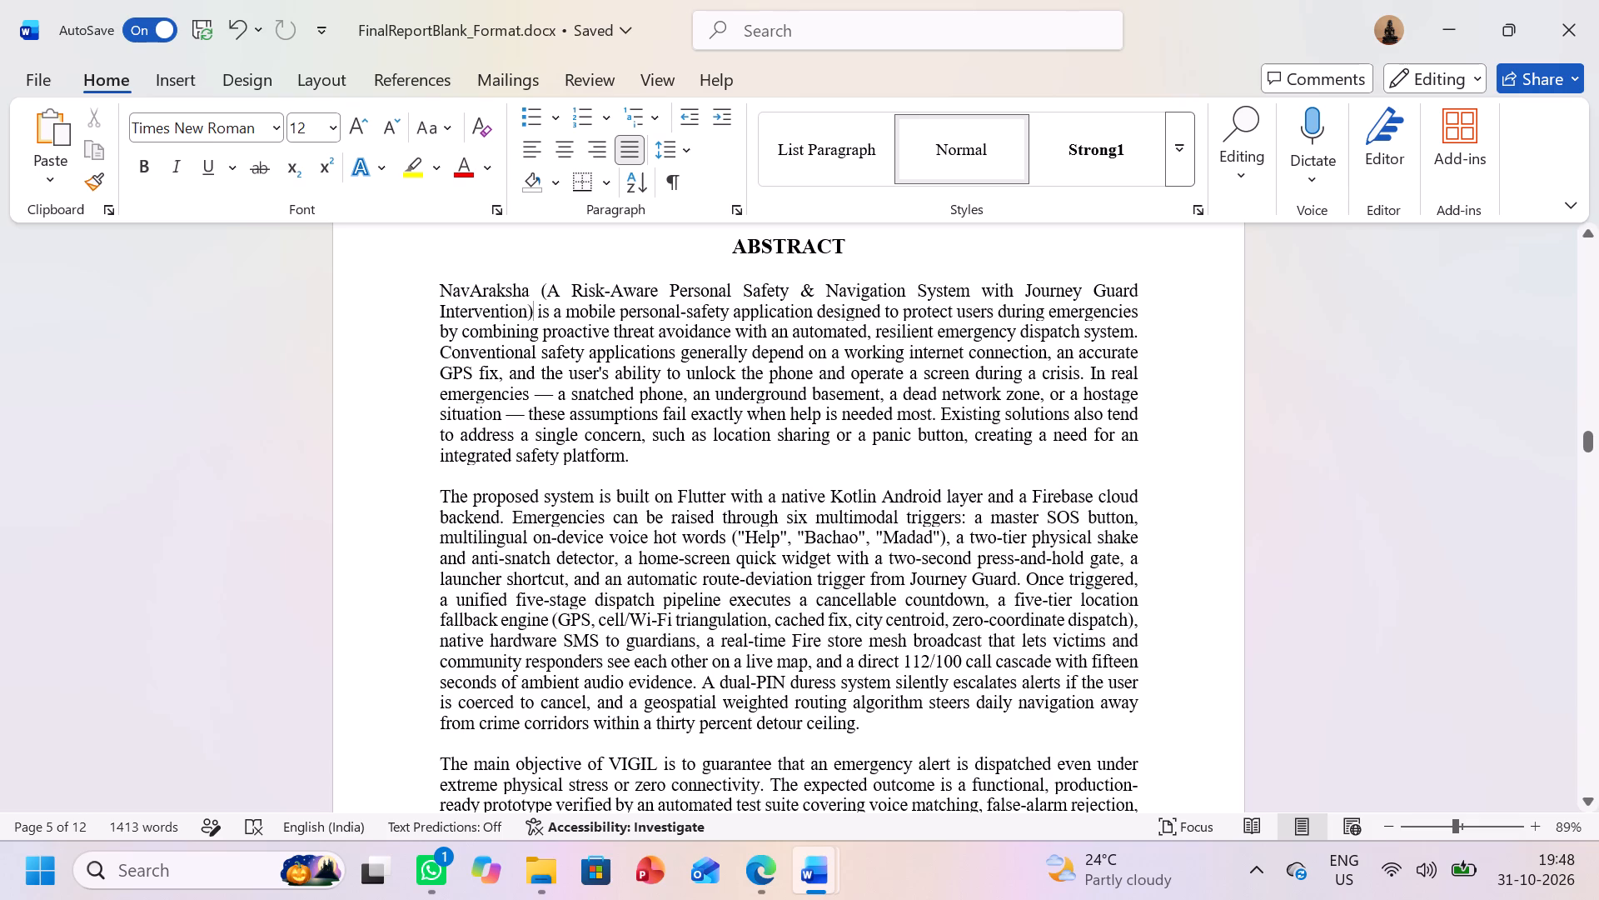
Delete the letters "VIGI" from "VIGIL" in the opening sentence of the abstract's third paragraph.
{"action": "scroll", "coordinate": [797, 516], "scroll_direction": "down", "scroll_amount": 1}
{"action": "scroll", "coordinate": [912, 506], "scroll_direction": "down", "scroll_amount": 1}
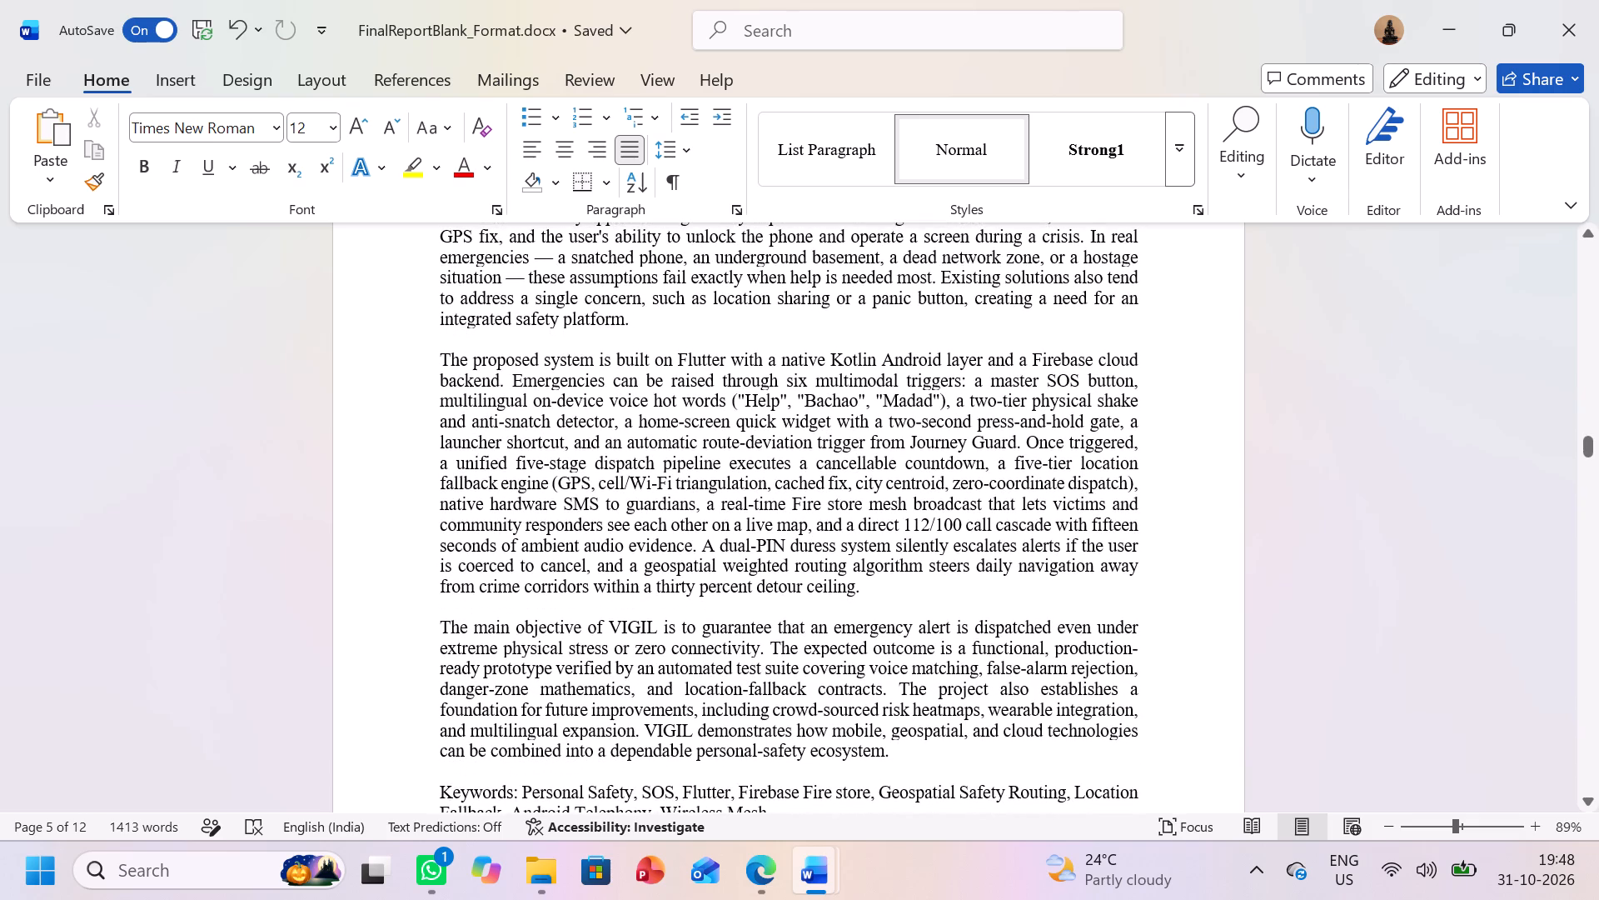
{"action": "scroll", "coordinate": [913, 496], "scroll_direction": "down", "scroll_amount": 2}
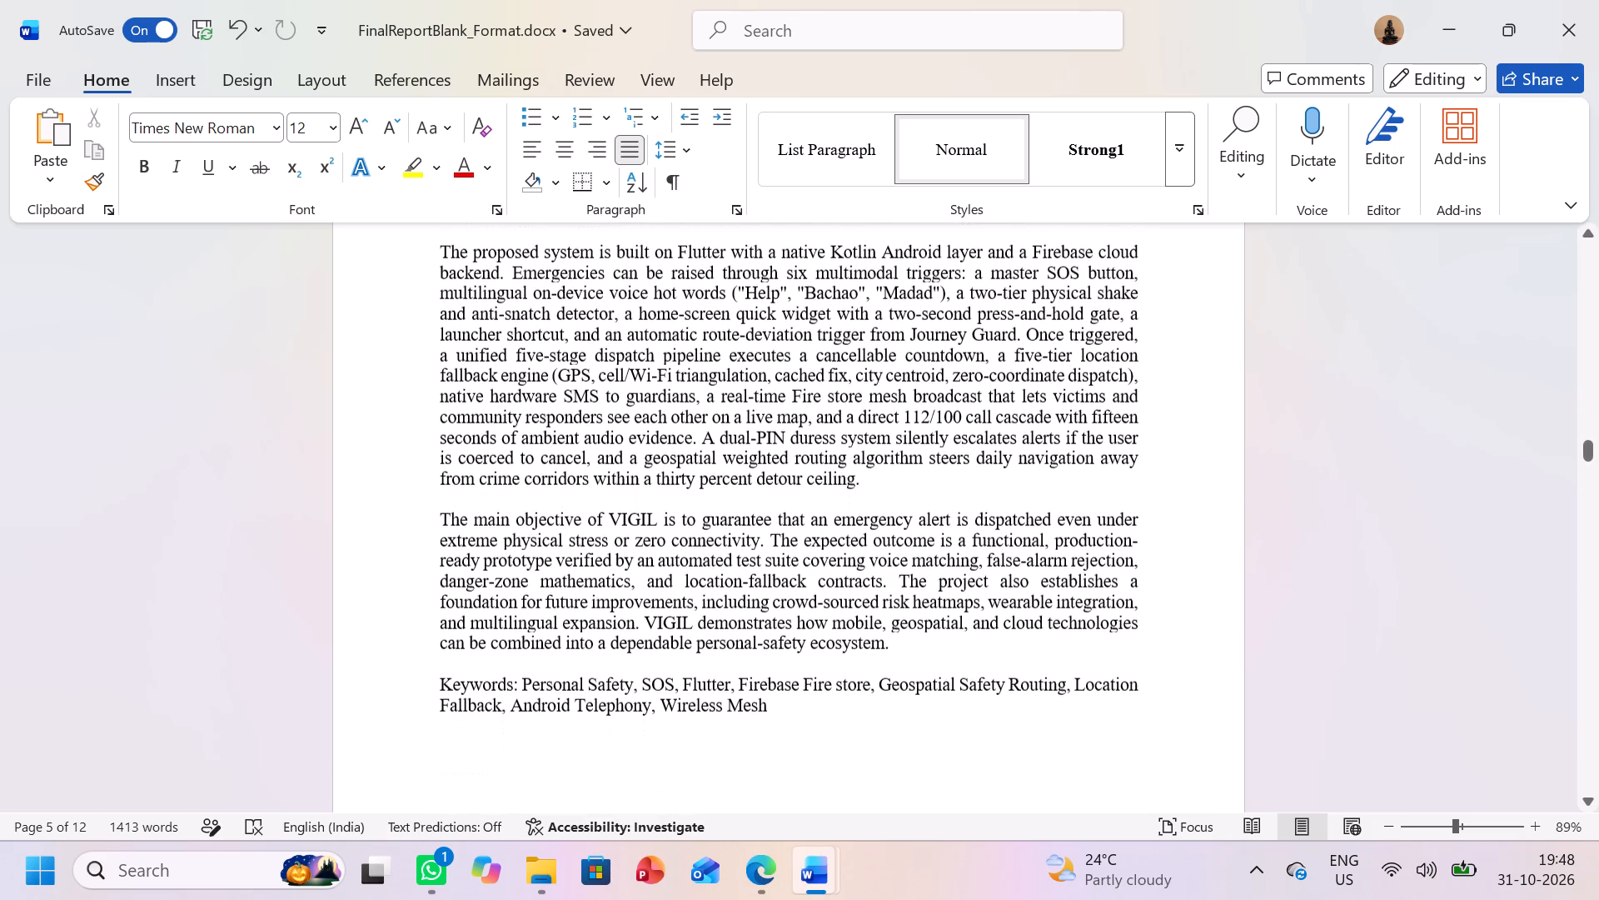
{"action": "scroll", "coordinate": [913, 496], "scroll_direction": "down", "scroll_amount": 1}
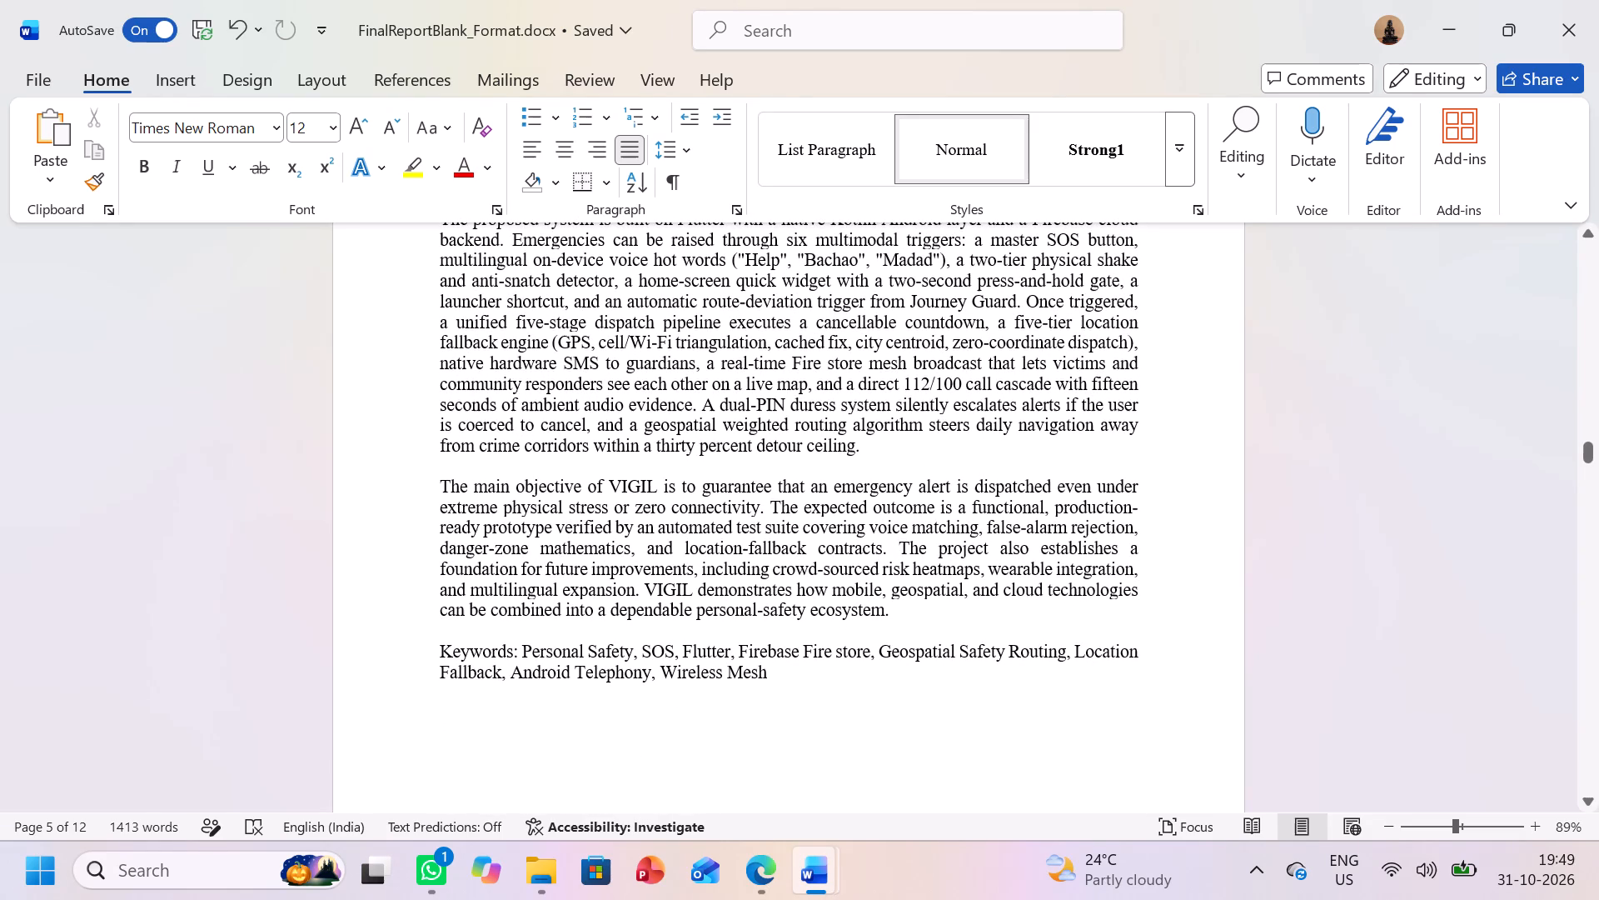
{"action": "left_click", "coordinate": [654, 482]}
{"action": "key", "text": "Left"}
{"action": "key", "text": "BackSpace"}
{"action": "key", "text": "BackSpace"}
{"action": "key", "text": "BackSpace"}
{"action": "key", "text": "BackSpace"}
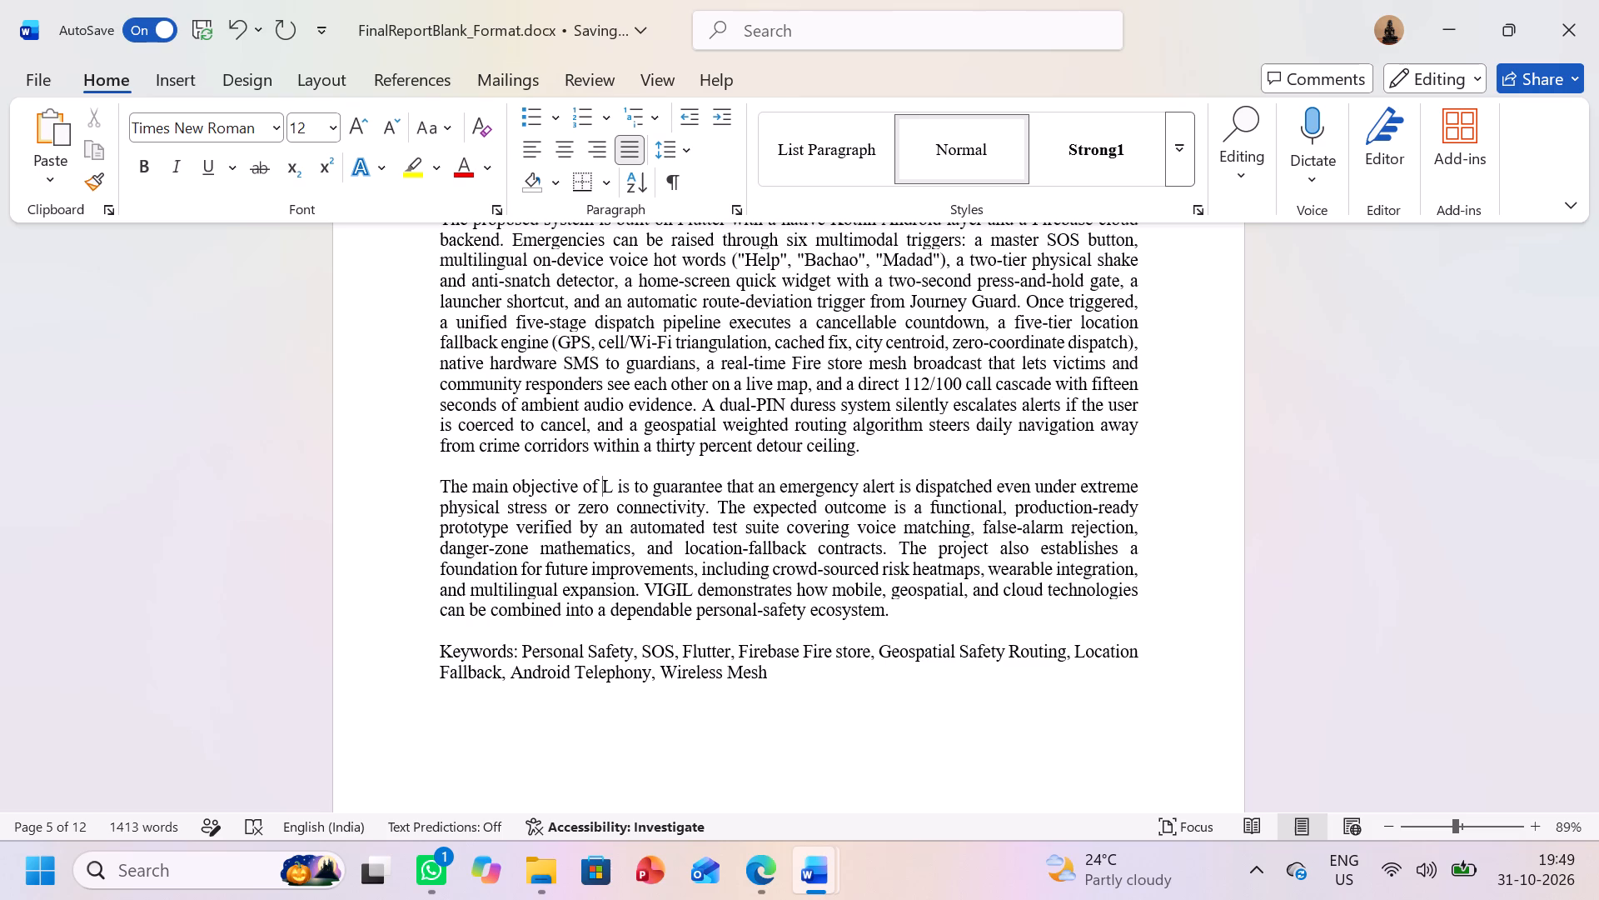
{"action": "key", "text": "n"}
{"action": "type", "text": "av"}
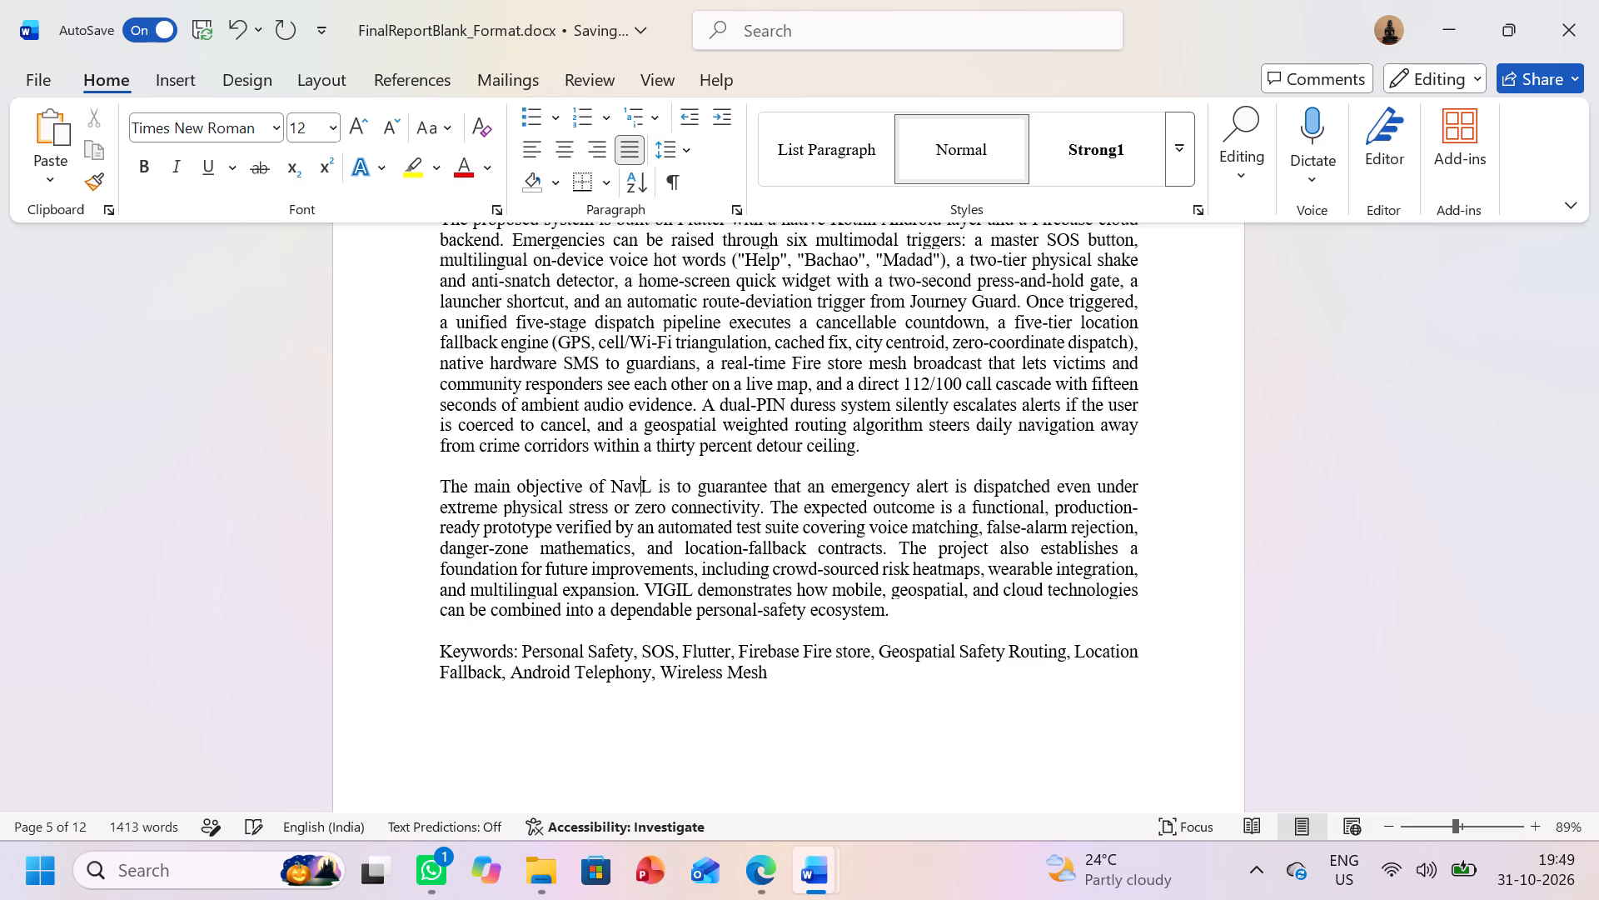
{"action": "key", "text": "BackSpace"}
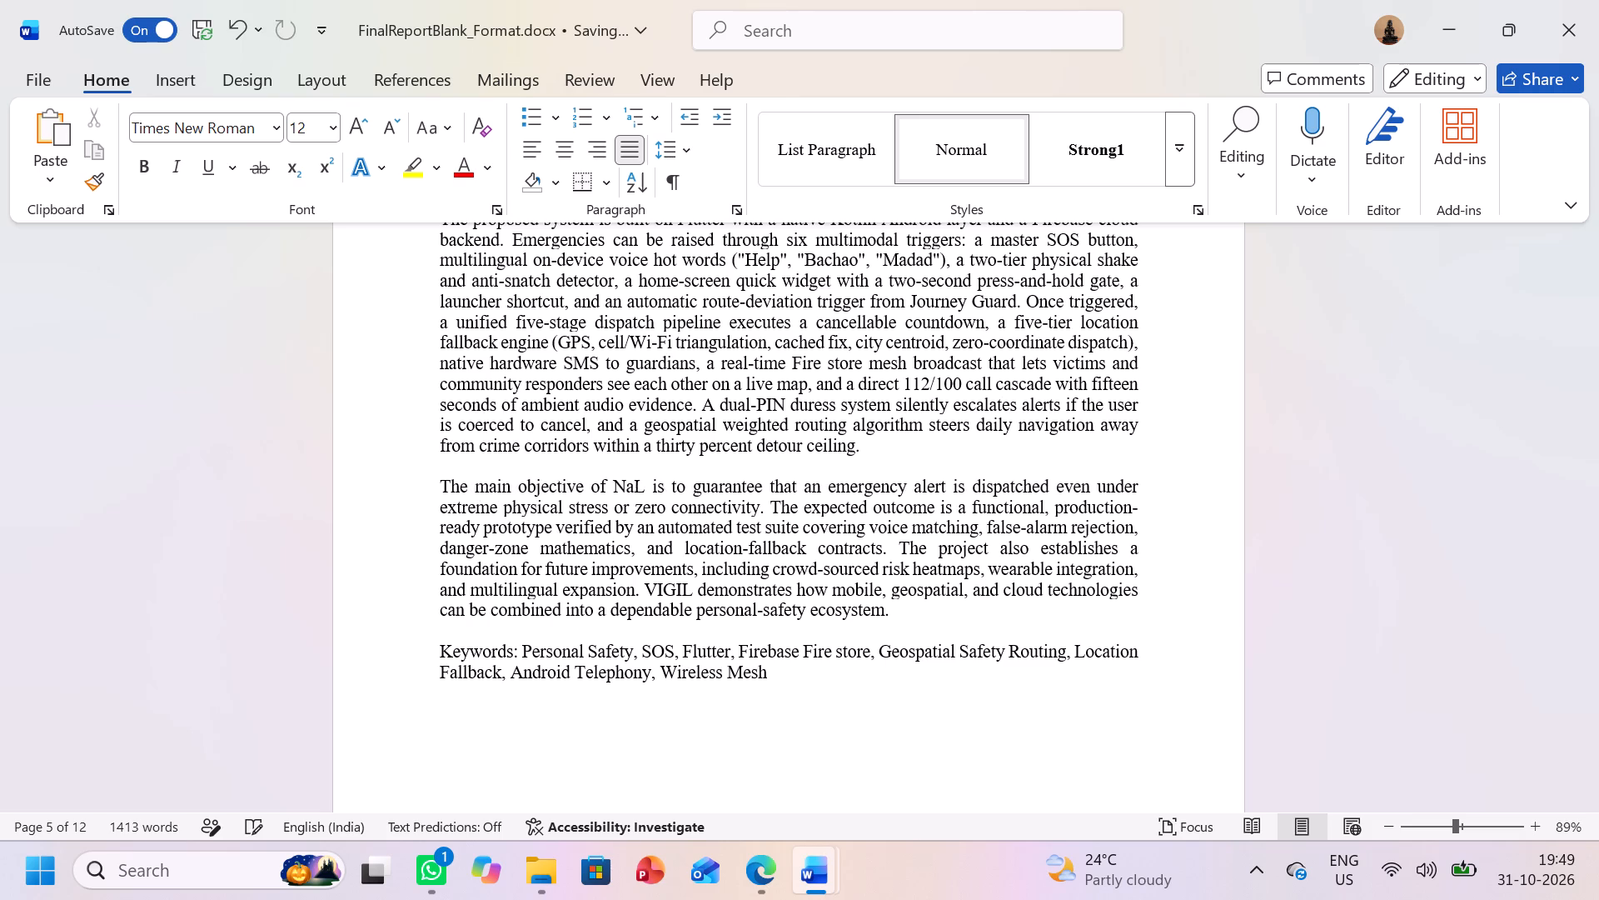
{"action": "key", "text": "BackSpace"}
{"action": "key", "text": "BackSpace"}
Replace the leftover "L" after "The main objective of" with "NavAraksha" copied from the start of the abstract.
{"action": "scroll", "coordinate": [654, 482], "scroll_direction": "up", "scroll_amount": 1}
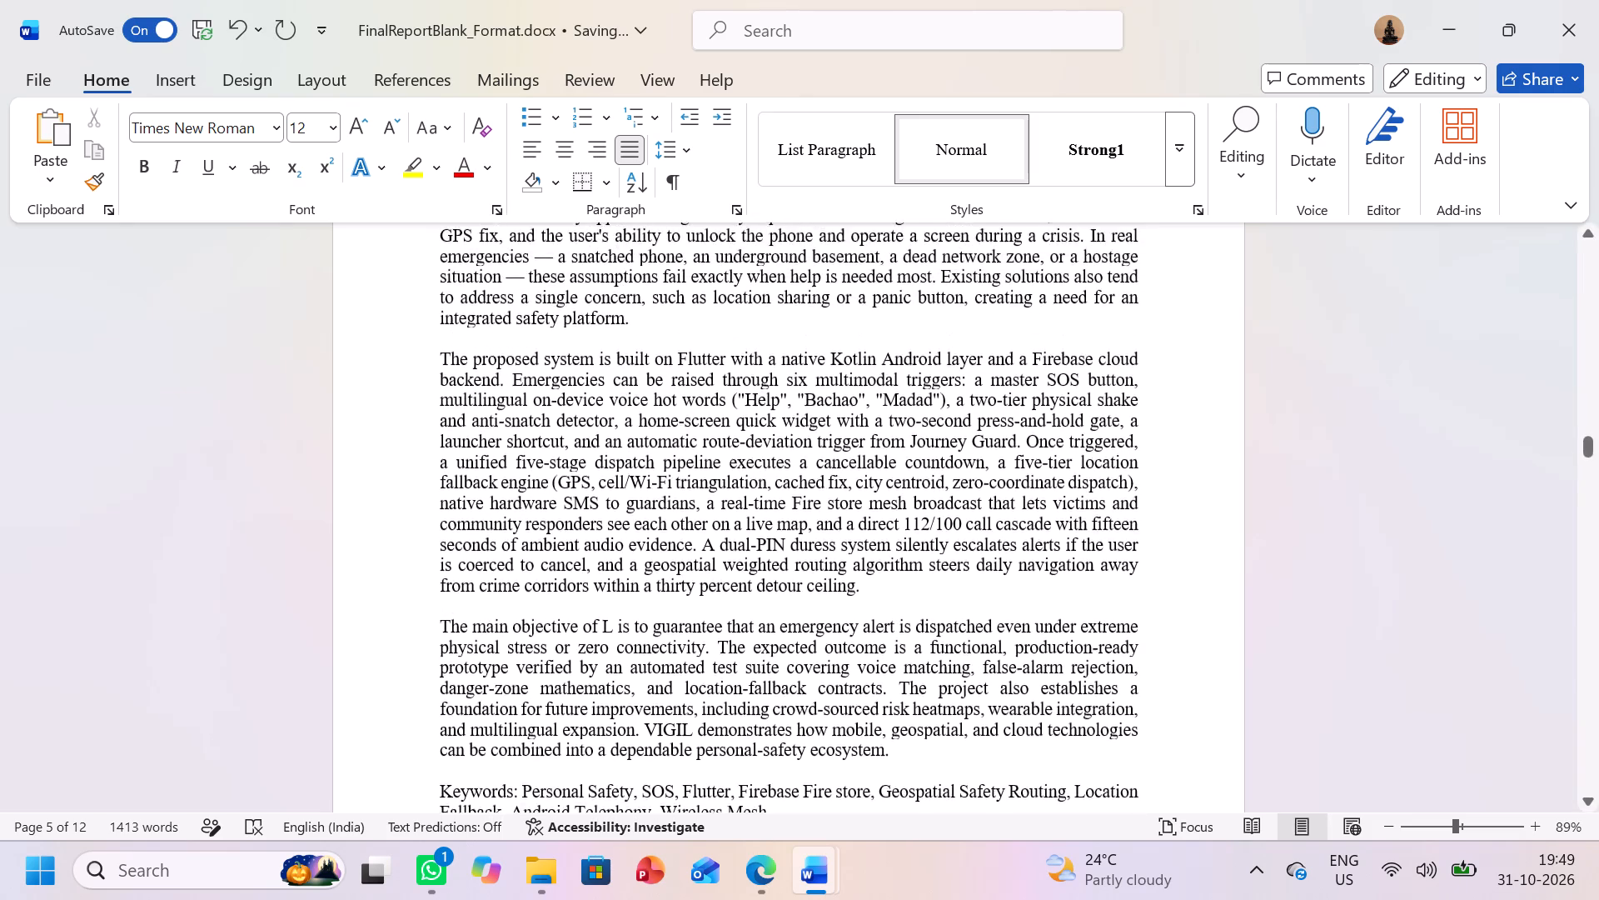
{"action": "scroll", "coordinate": [654, 482], "scroll_direction": "up", "scroll_amount": 1}
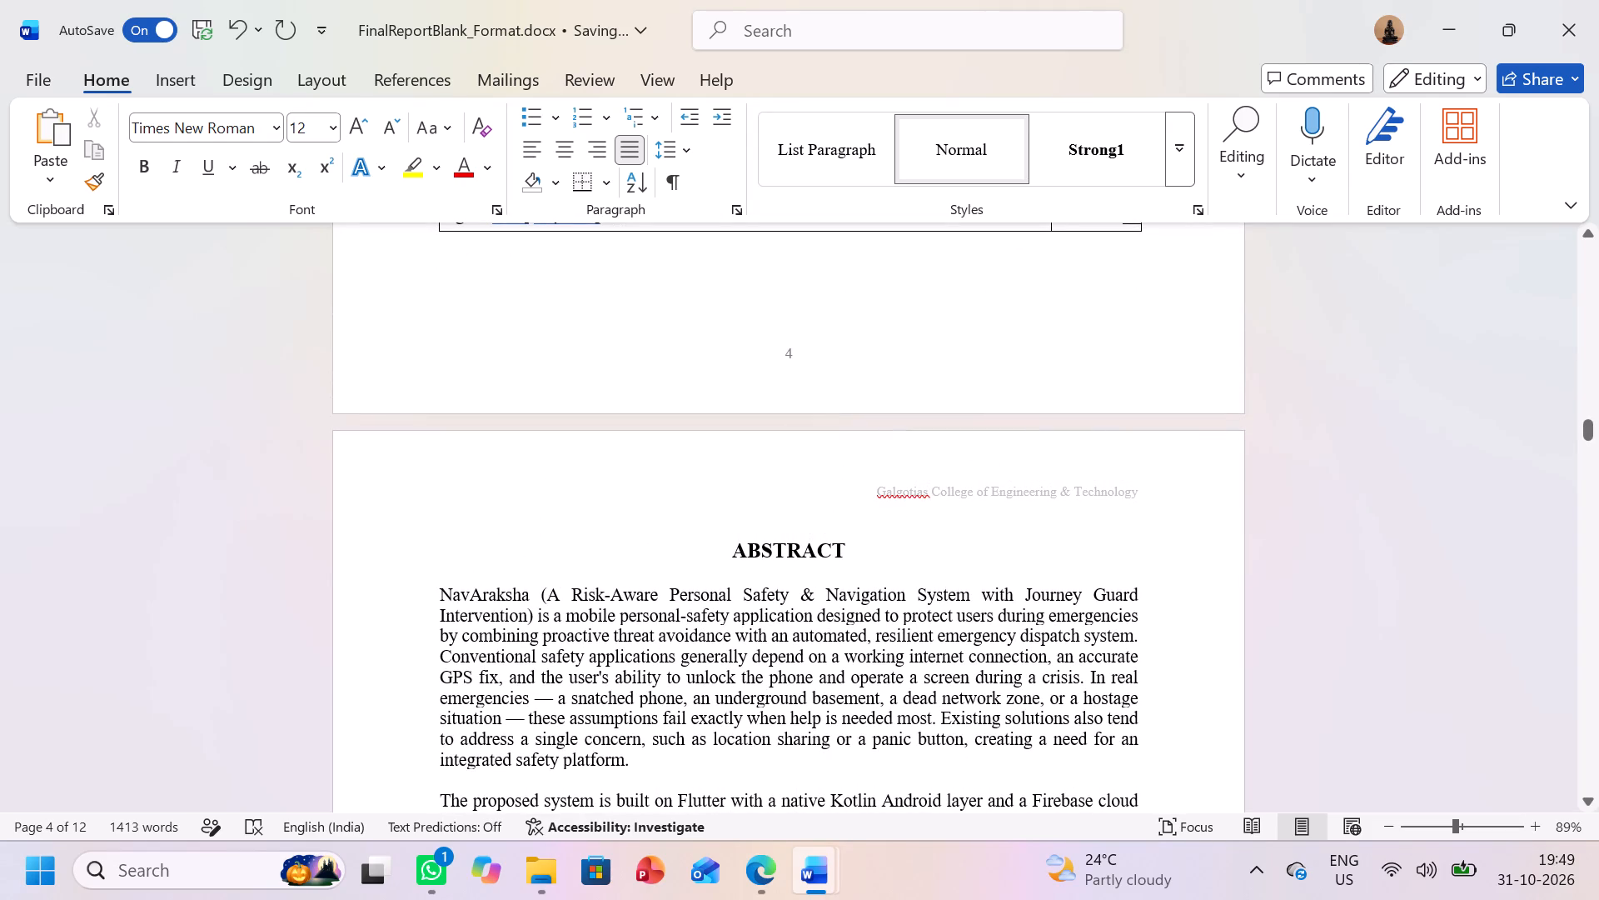
{"action": "left_click_drag", "start_coordinate": [433, 597], "coordinate": [528, 591]}
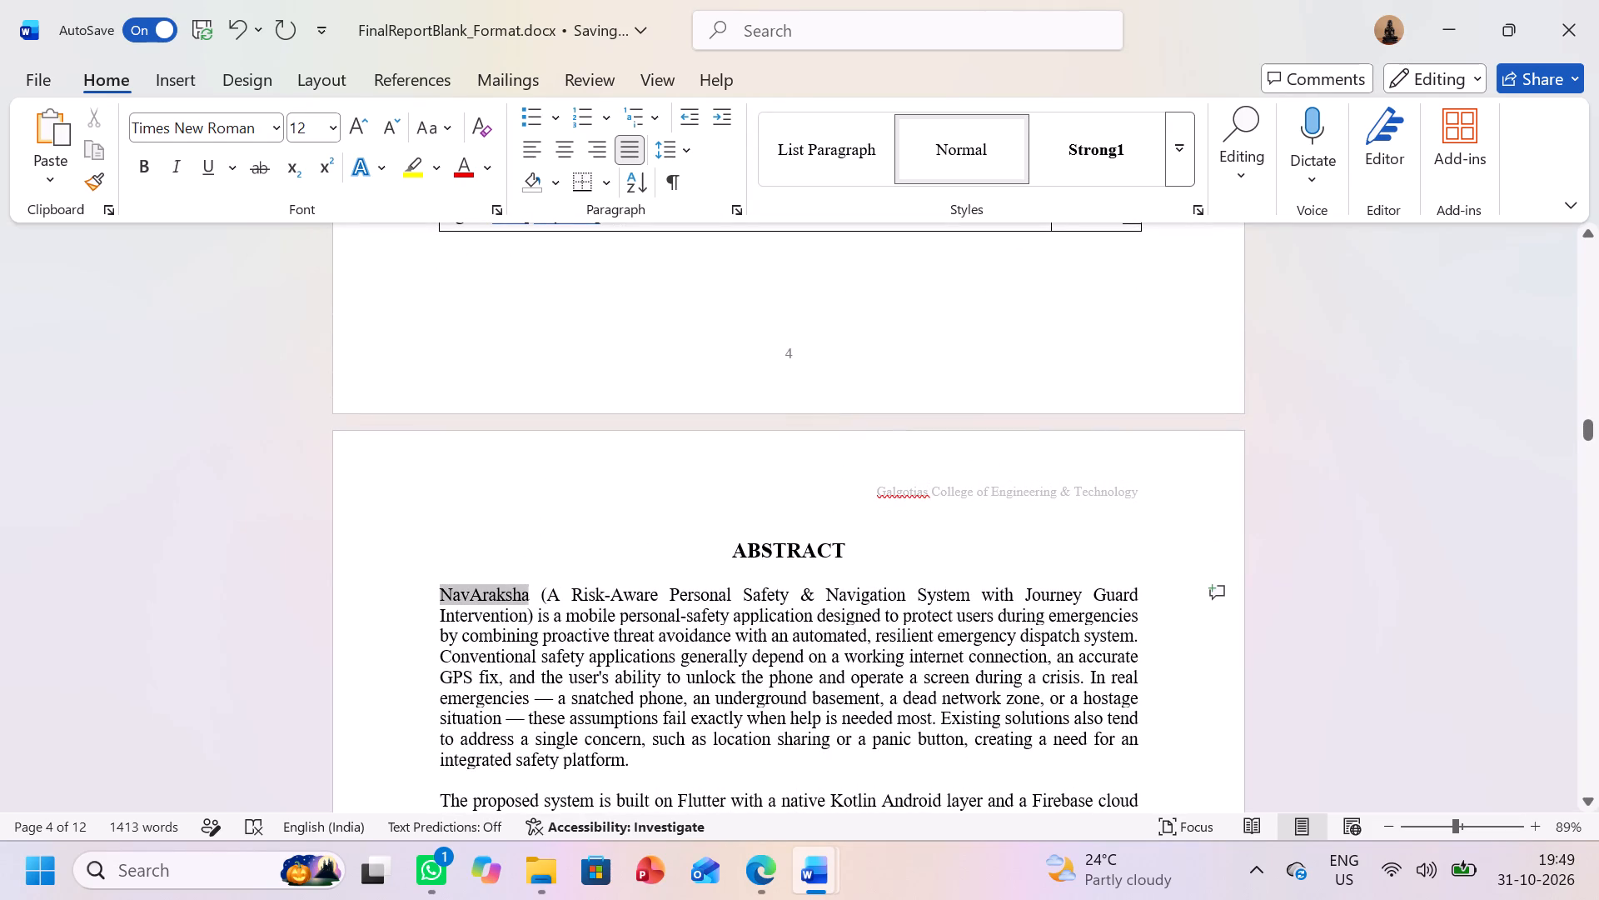
{"action": "left_click_drag", "start_coordinate": [528, 591], "coordinate": [530, 591]}
{"action": "key", "text": "ctrl+c"}
{"action": "scroll", "coordinate": [530, 591], "scroll_direction": "down", "scroll_amount": 1}
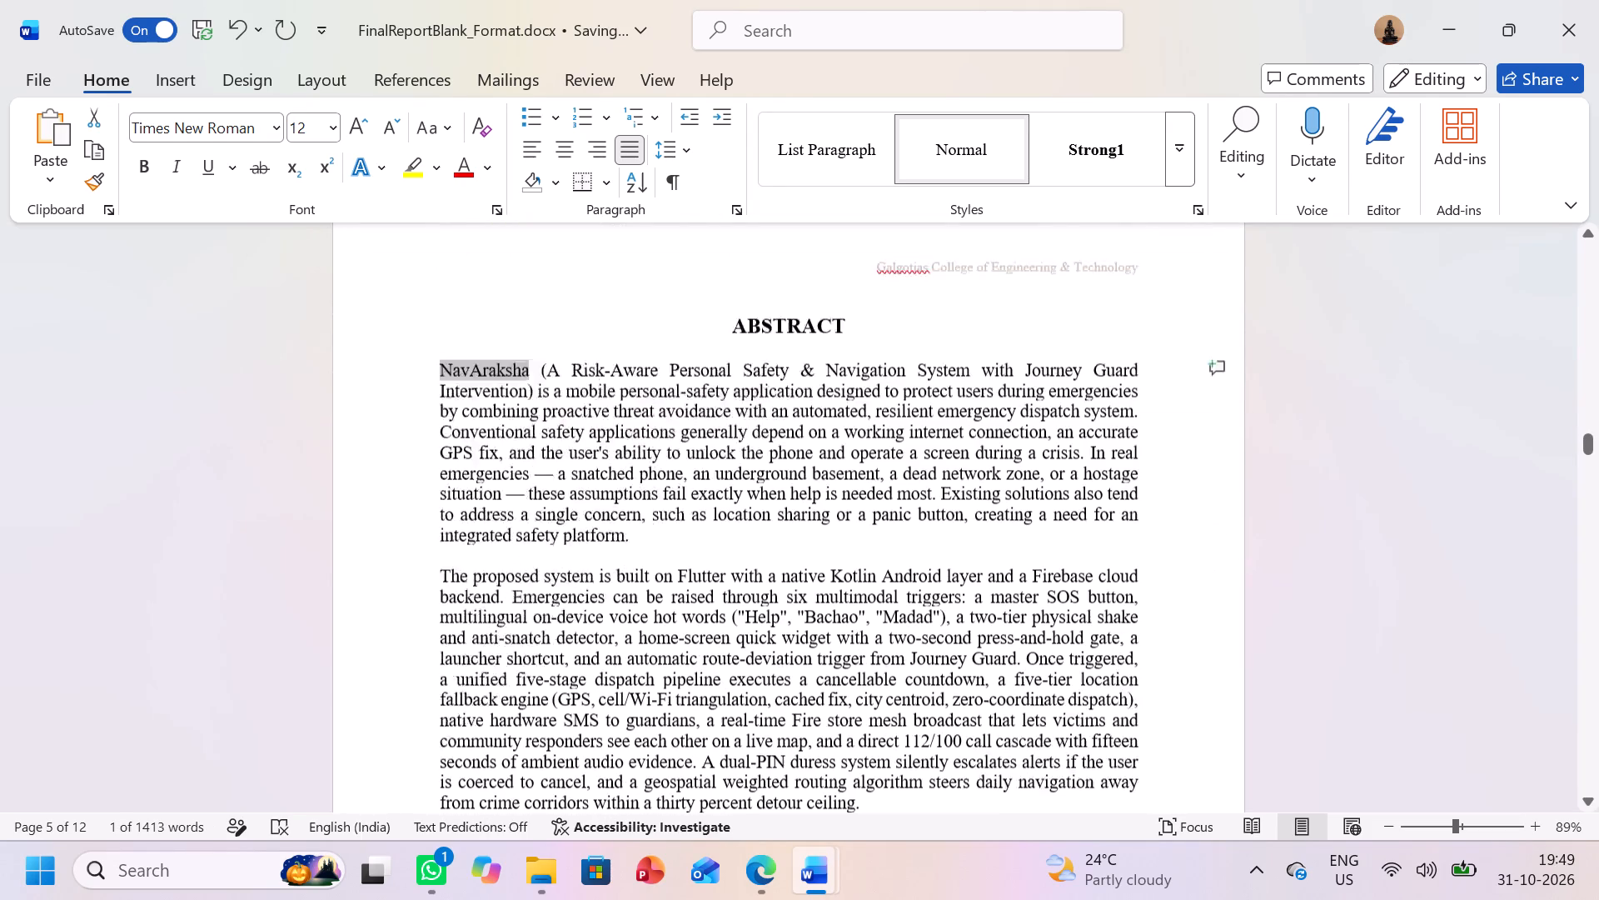
{"action": "scroll", "coordinate": [530, 591], "scroll_direction": "down", "scroll_amount": 2}
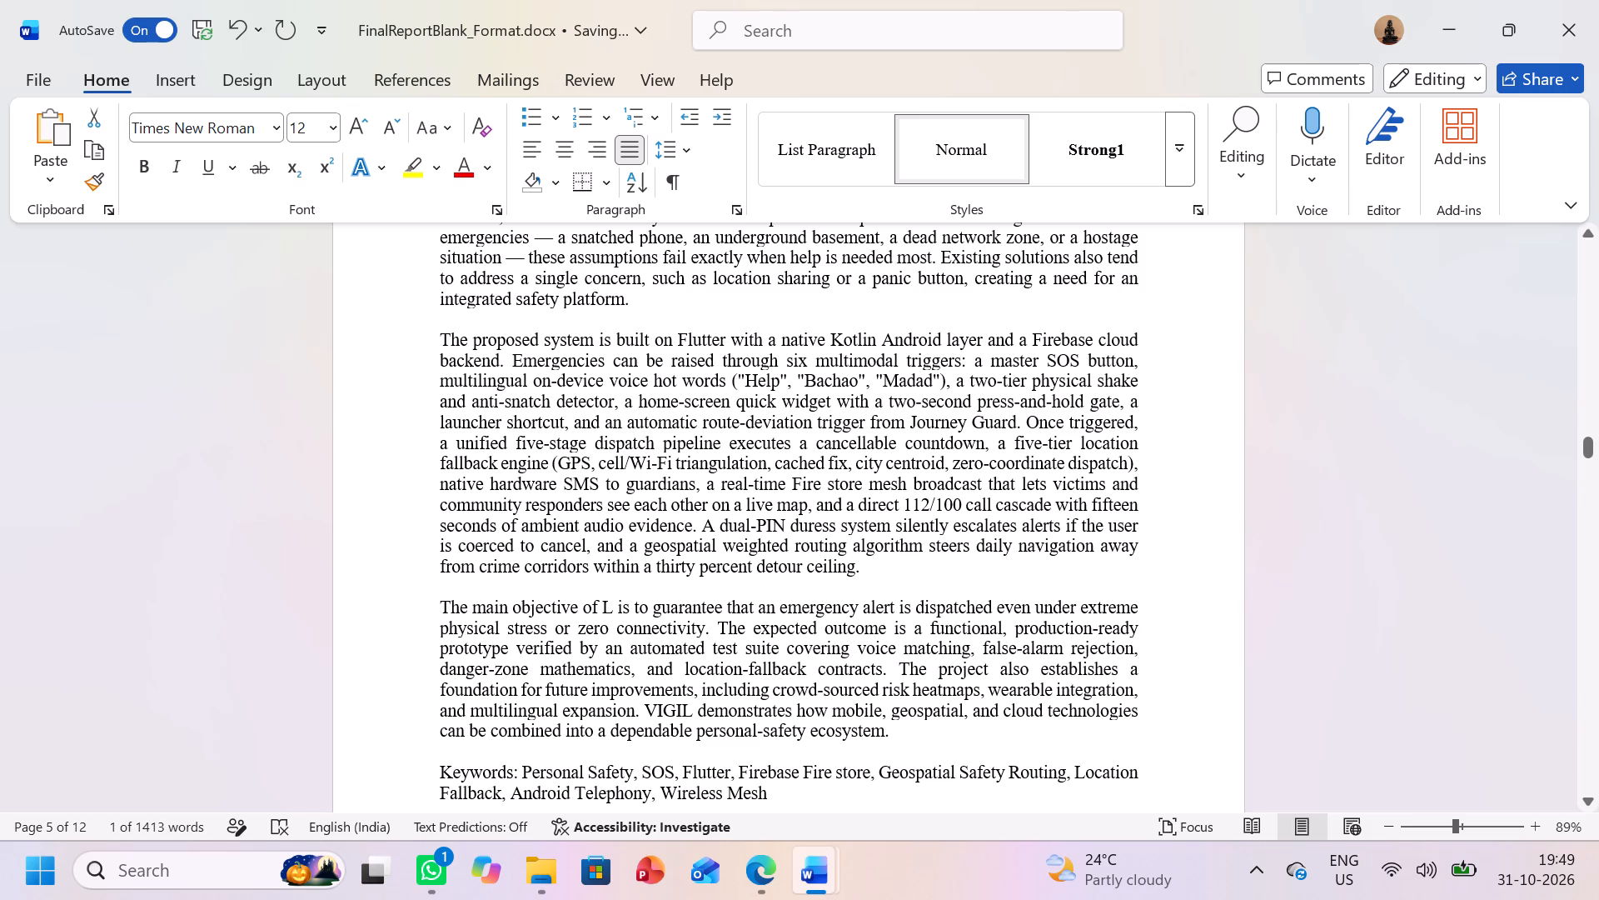
{"action": "left_click", "coordinate": [610, 603]}
{"action": "key", "text": "BackSpace"}
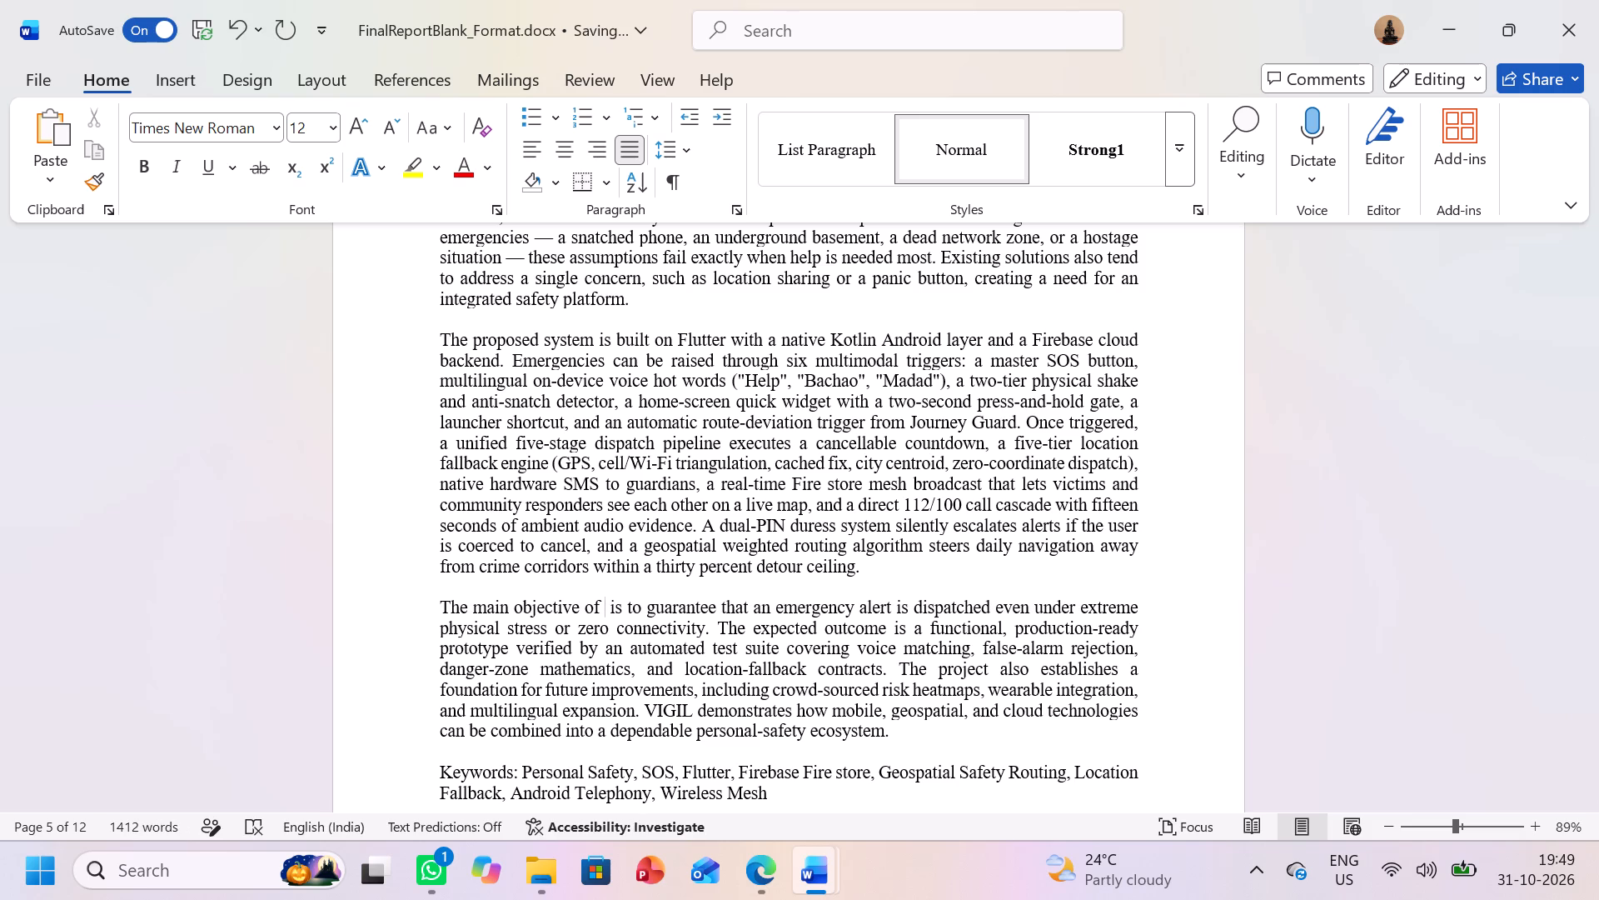
{"action": "key", "text": "ctrl+v"}
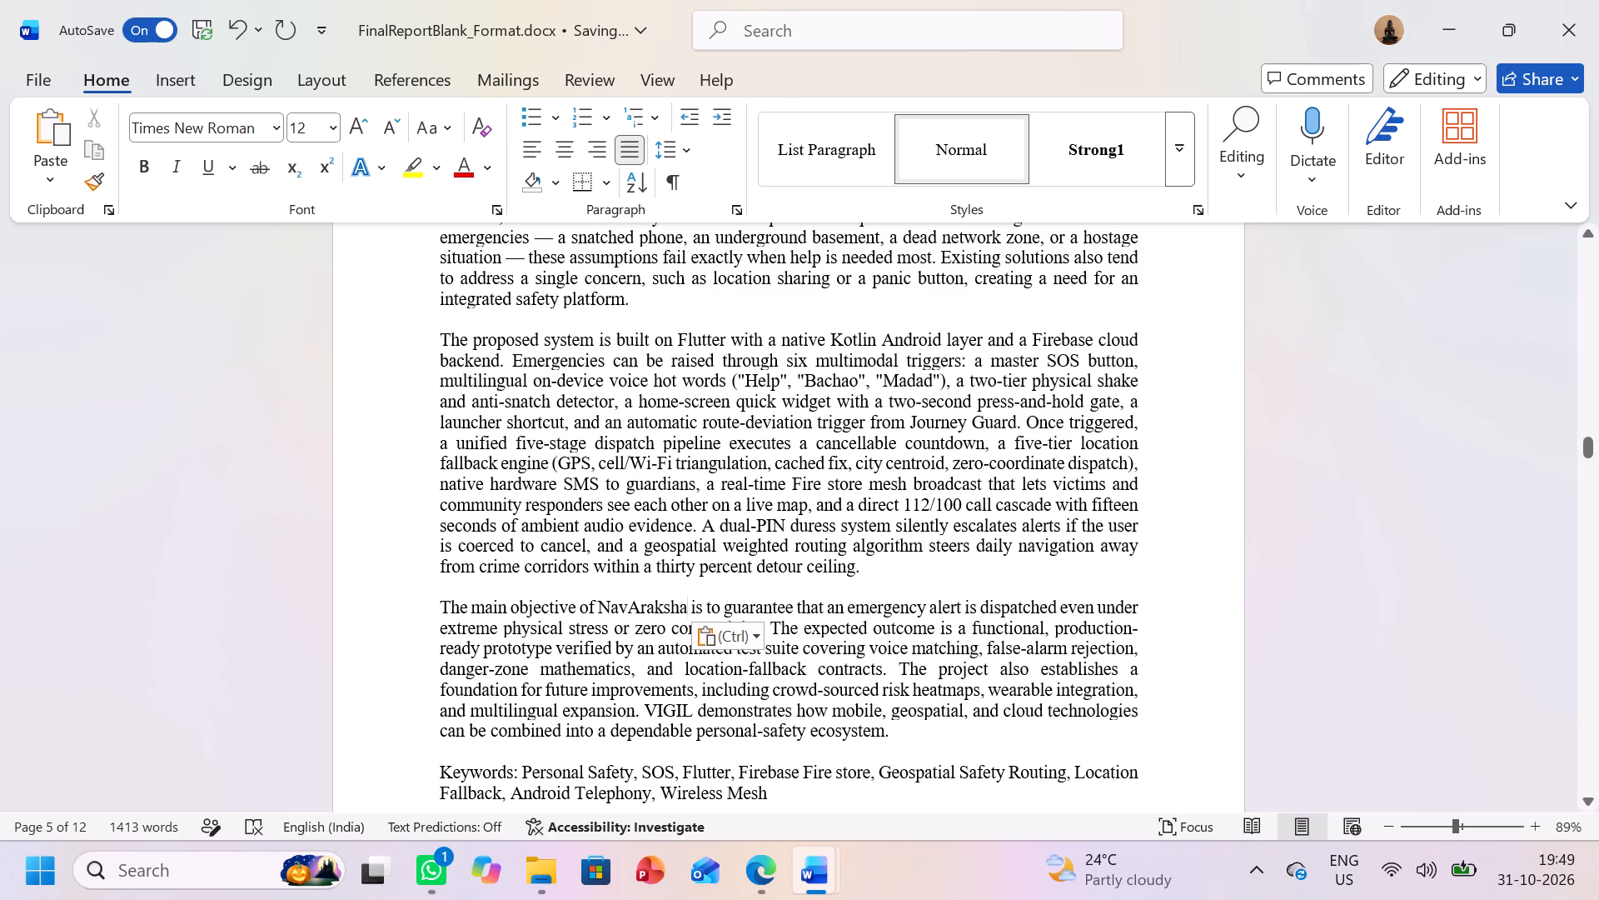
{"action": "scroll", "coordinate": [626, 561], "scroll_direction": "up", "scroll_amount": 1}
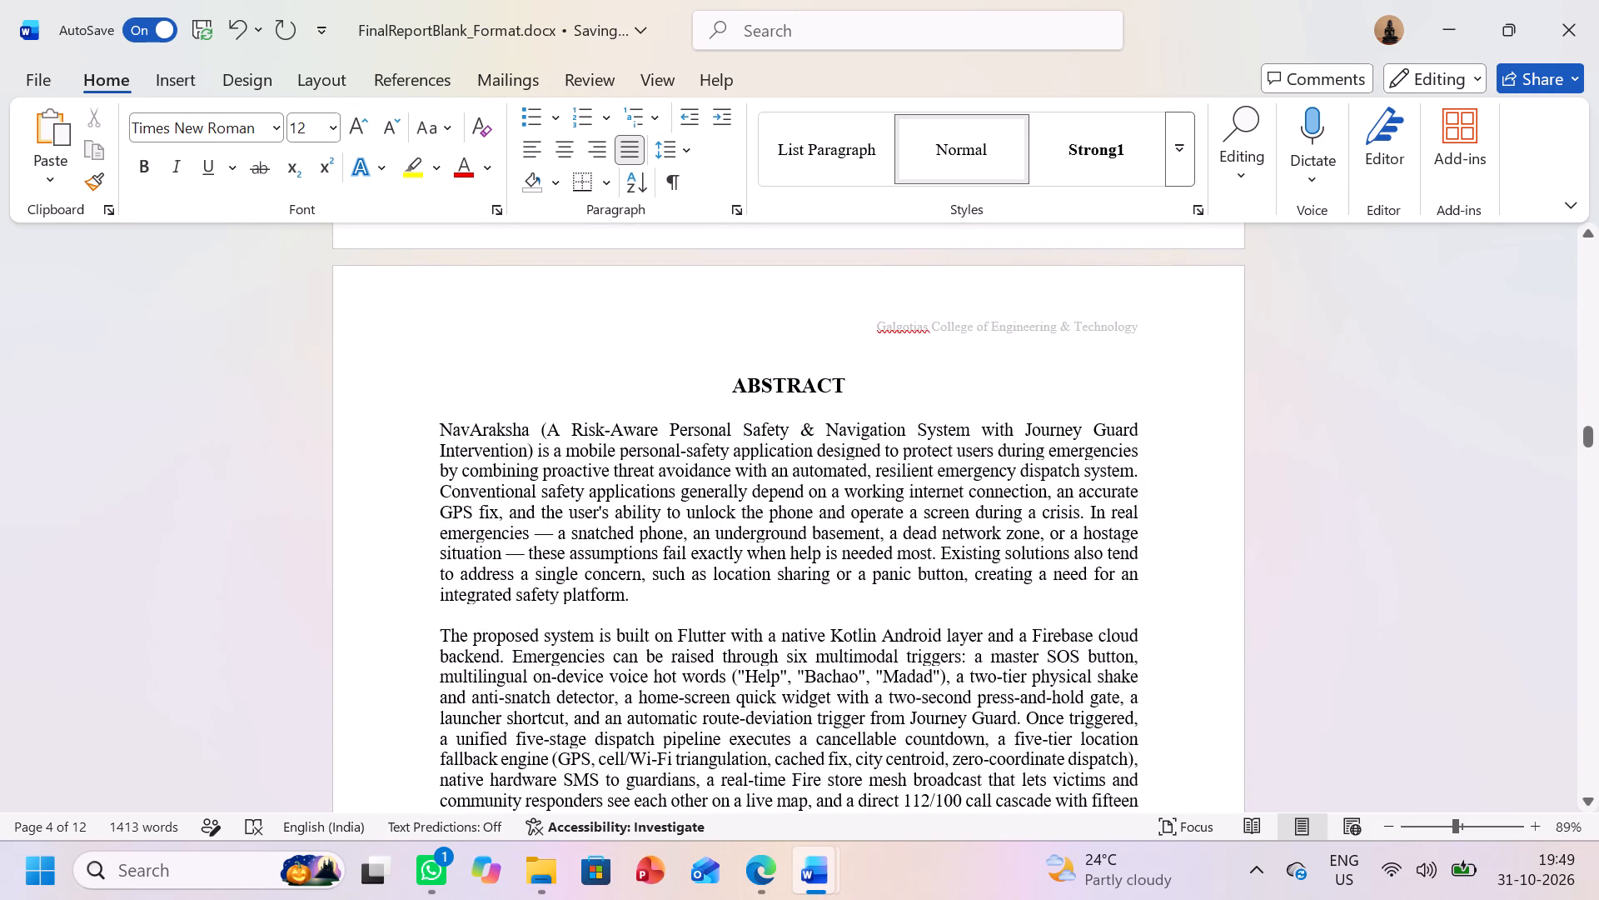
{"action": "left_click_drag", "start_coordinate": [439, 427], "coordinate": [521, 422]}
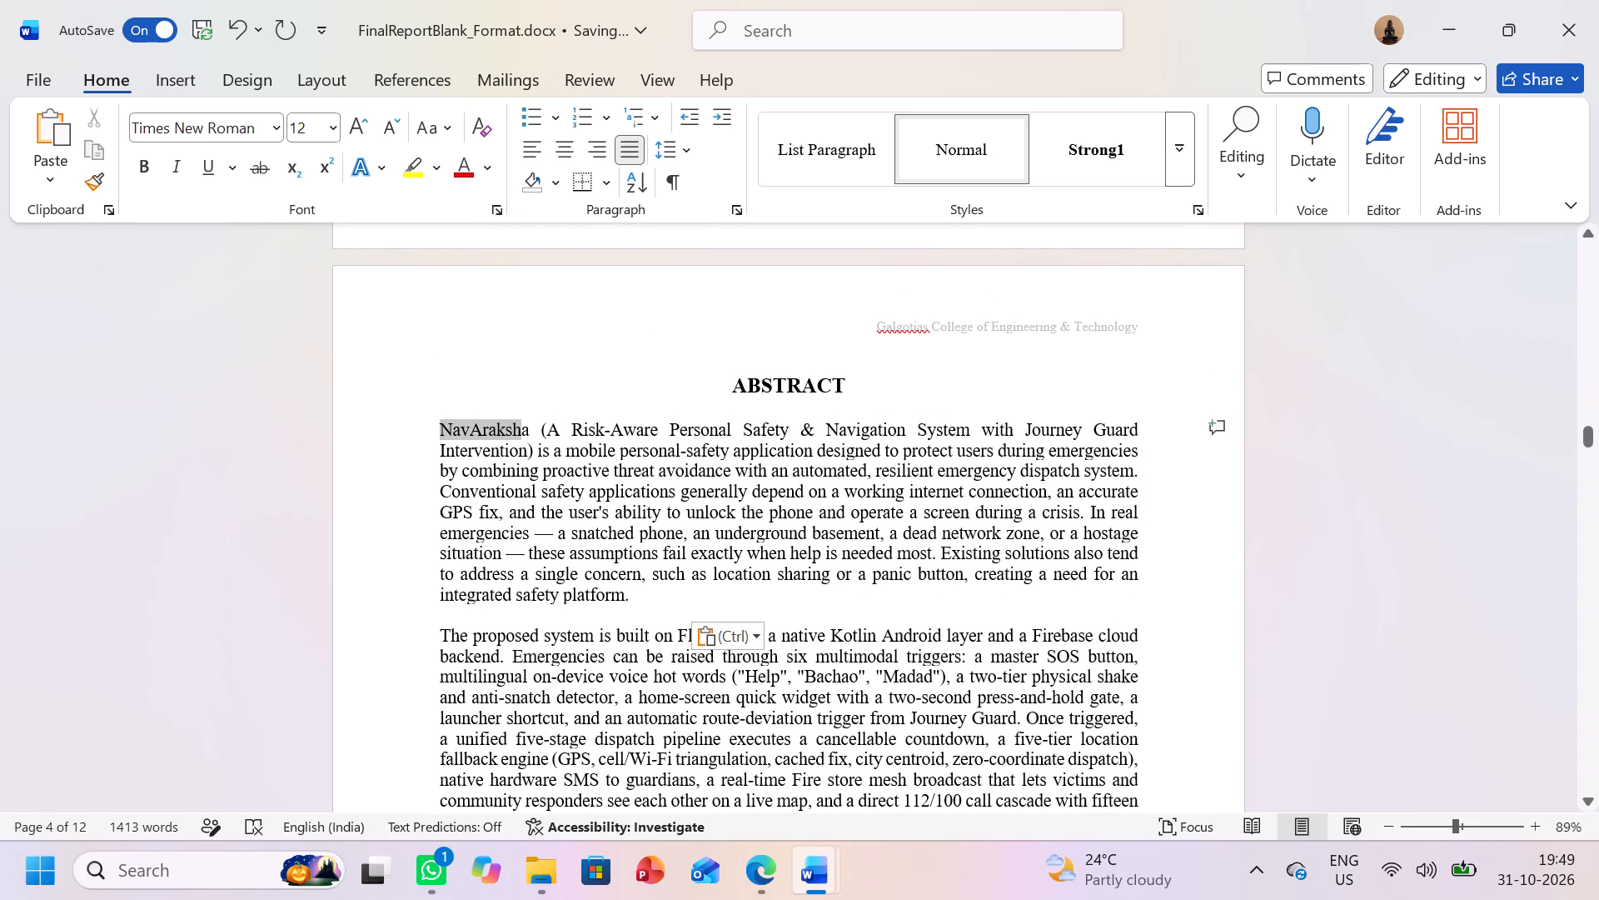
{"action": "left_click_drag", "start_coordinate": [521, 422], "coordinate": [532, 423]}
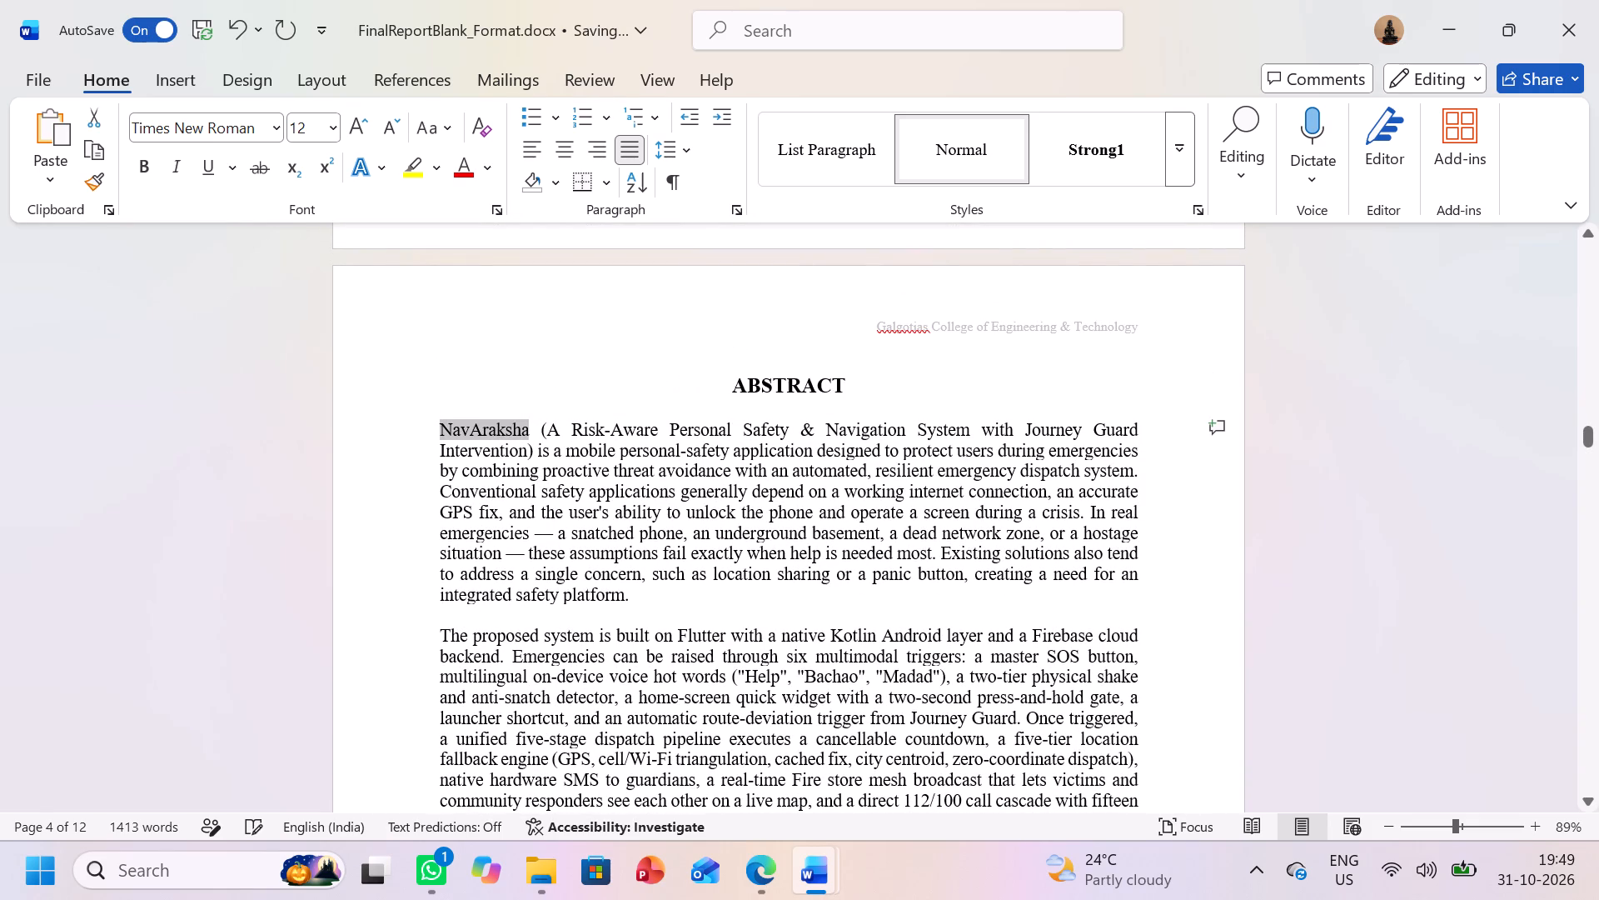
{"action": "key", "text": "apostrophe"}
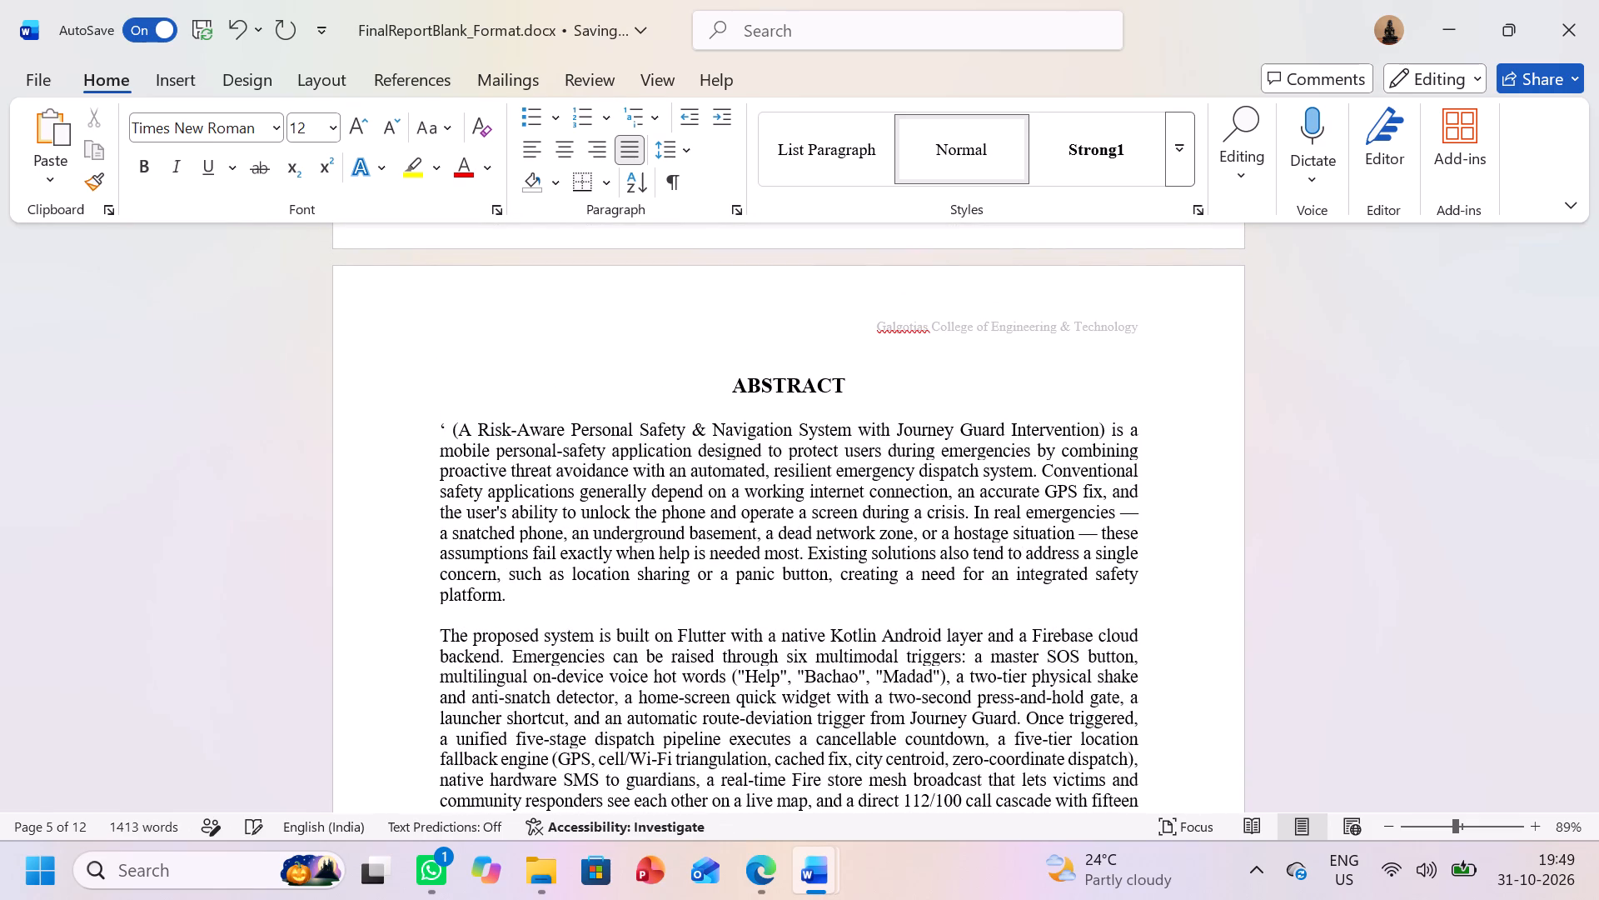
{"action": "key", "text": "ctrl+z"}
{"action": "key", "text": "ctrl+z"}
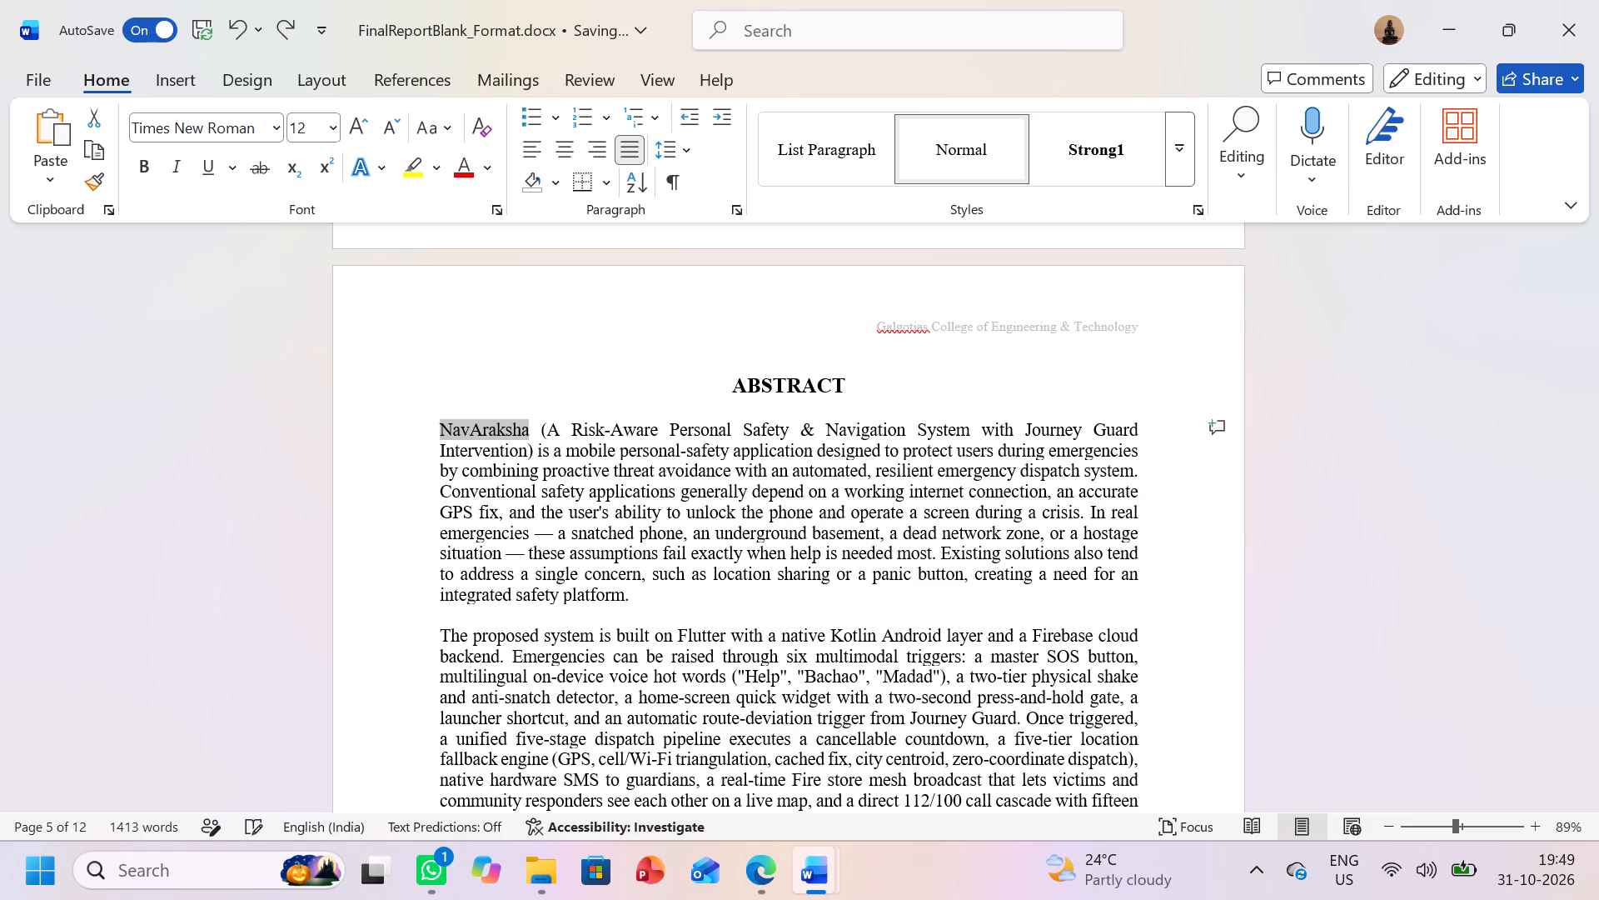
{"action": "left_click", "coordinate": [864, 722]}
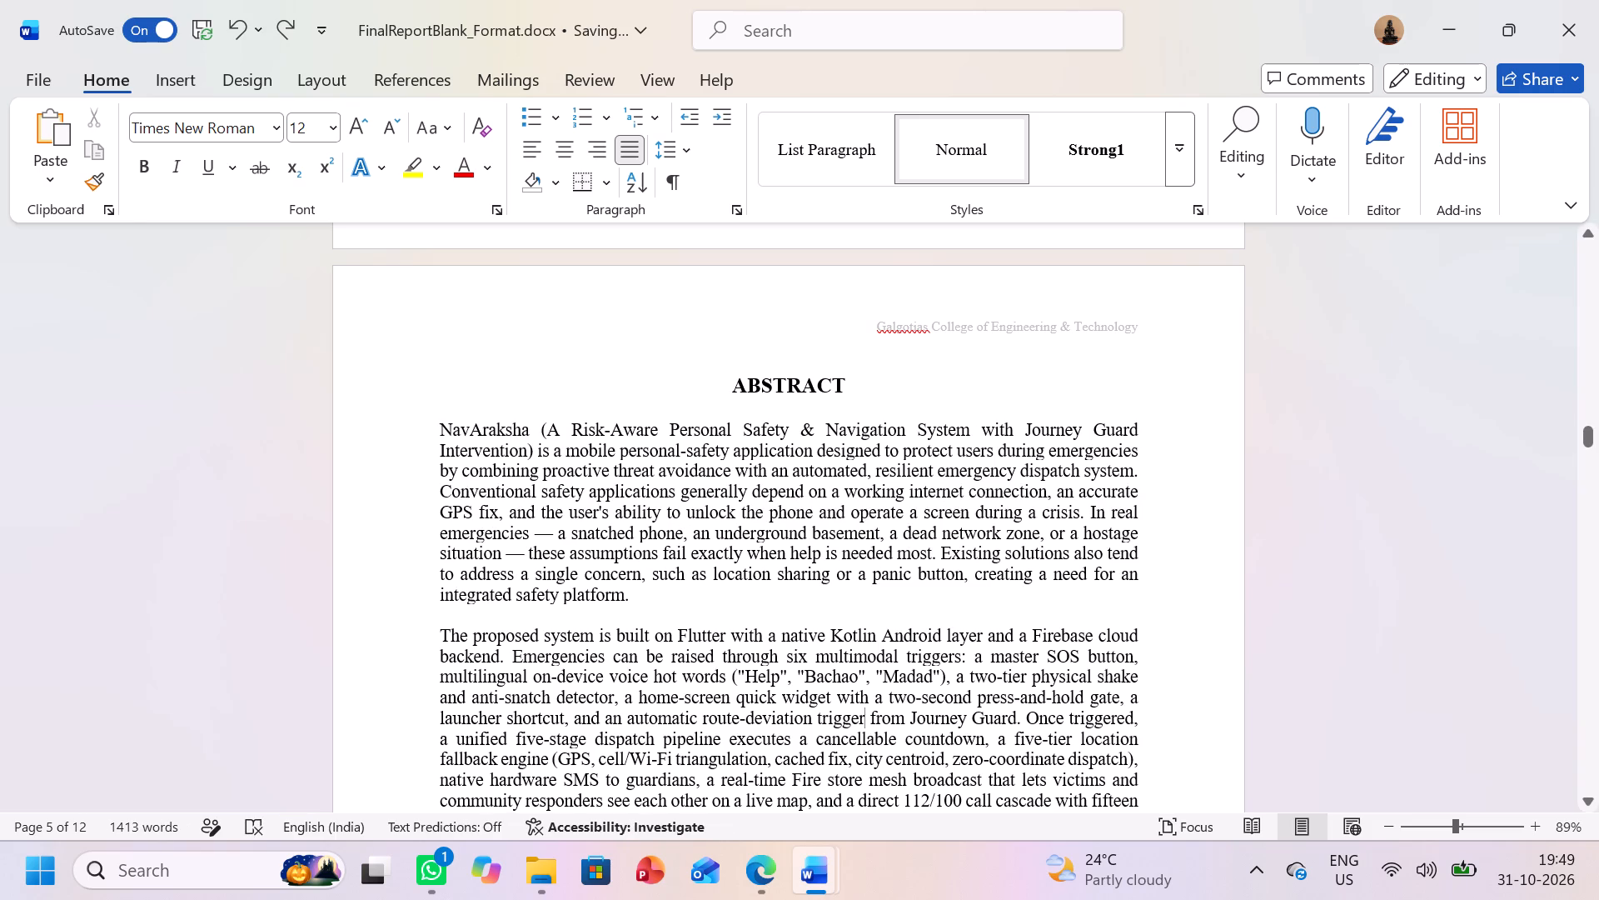
Make the word "NavAraksha" at the start of the abstract's first paragraph bold.
{"action": "left_click", "coordinate": [531, 421]}
{"action": "left_click_drag", "start_coordinate": [433, 423], "coordinate": [509, 423]}
{"action": "left_click_drag", "start_coordinate": [509, 423], "coordinate": [528, 423]}
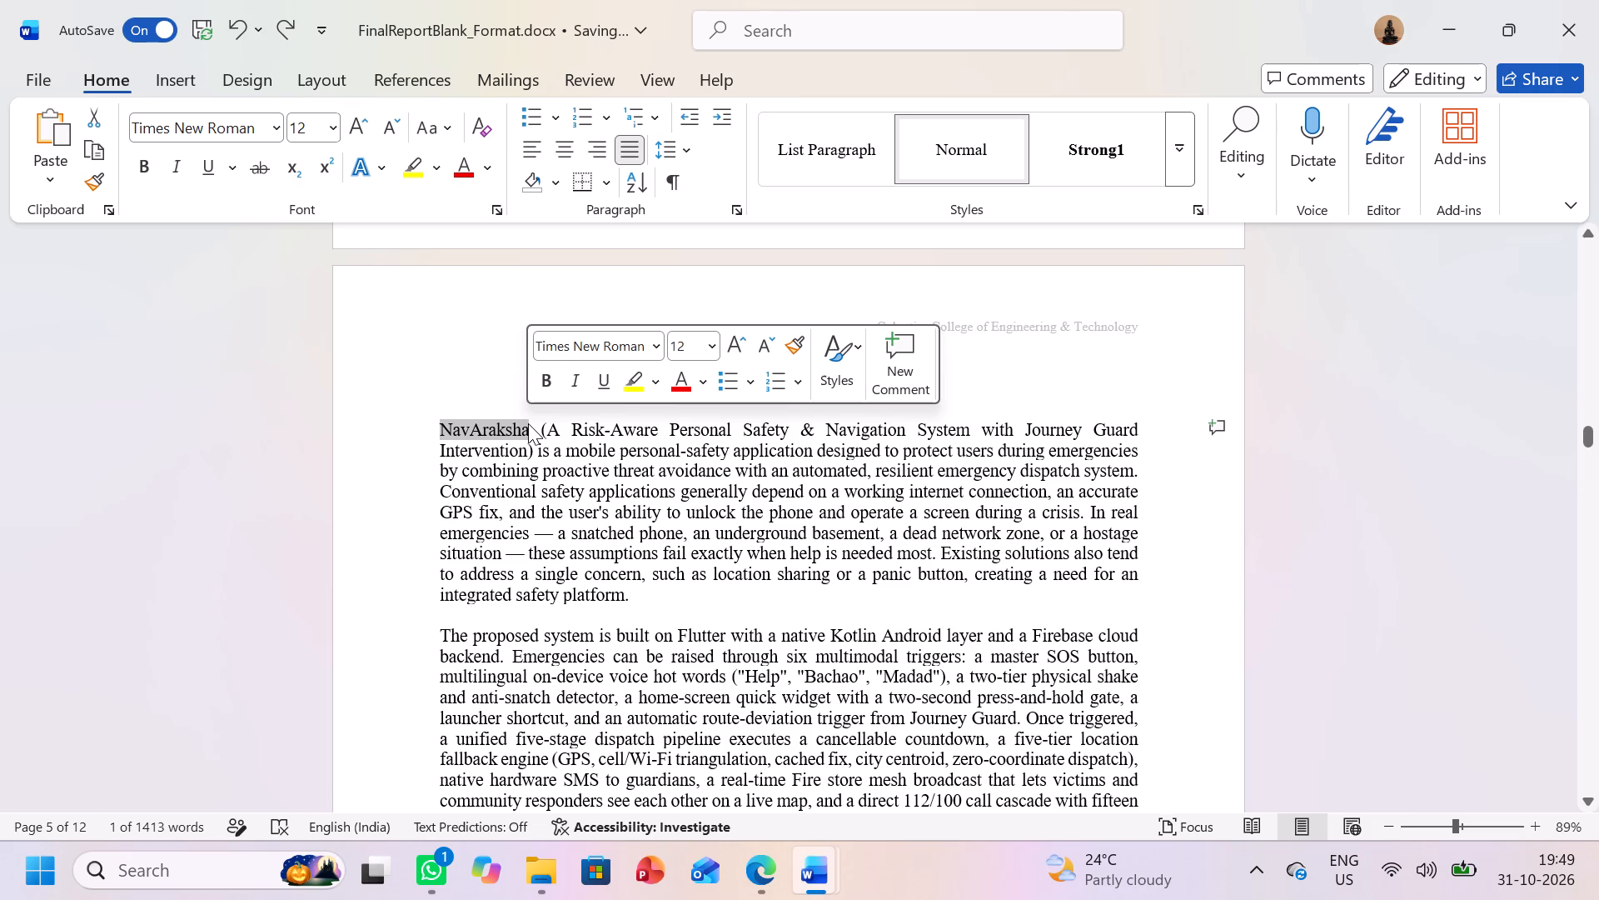
{"action": "left_click", "coordinate": [553, 377]}
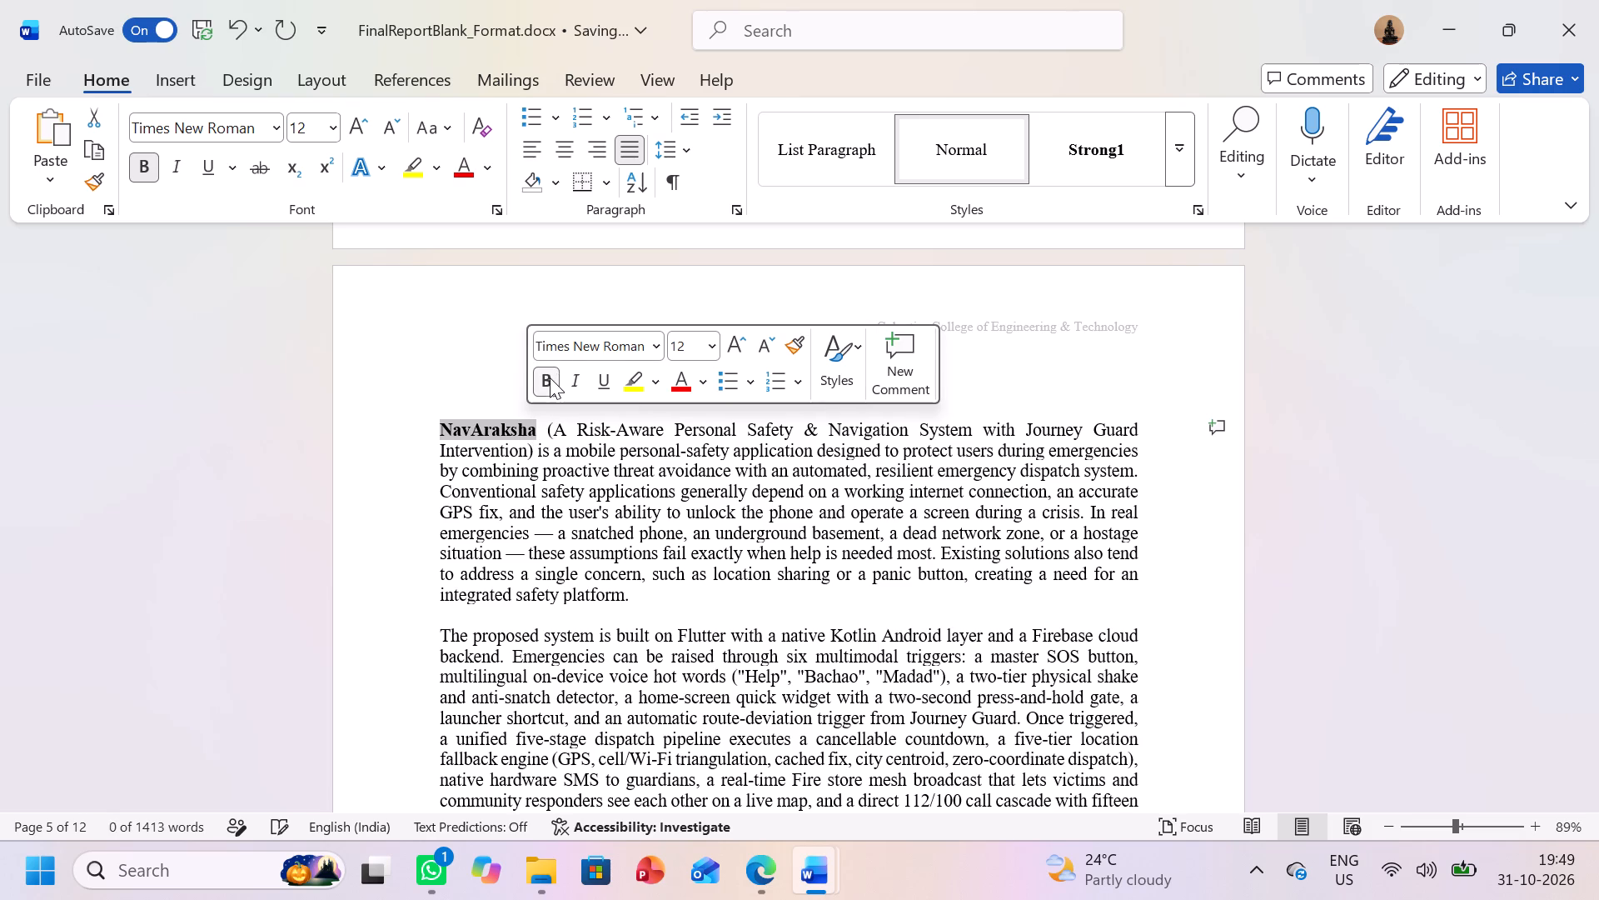
{"action": "left_click", "coordinate": [483, 377]}
Replace "VIGIL" with the copied name "NavAraksha" in the last sentence of the abstract's third paragraph.
{"action": "scroll", "coordinate": [540, 427], "scroll_direction": "down", "scroll_amount": 1}
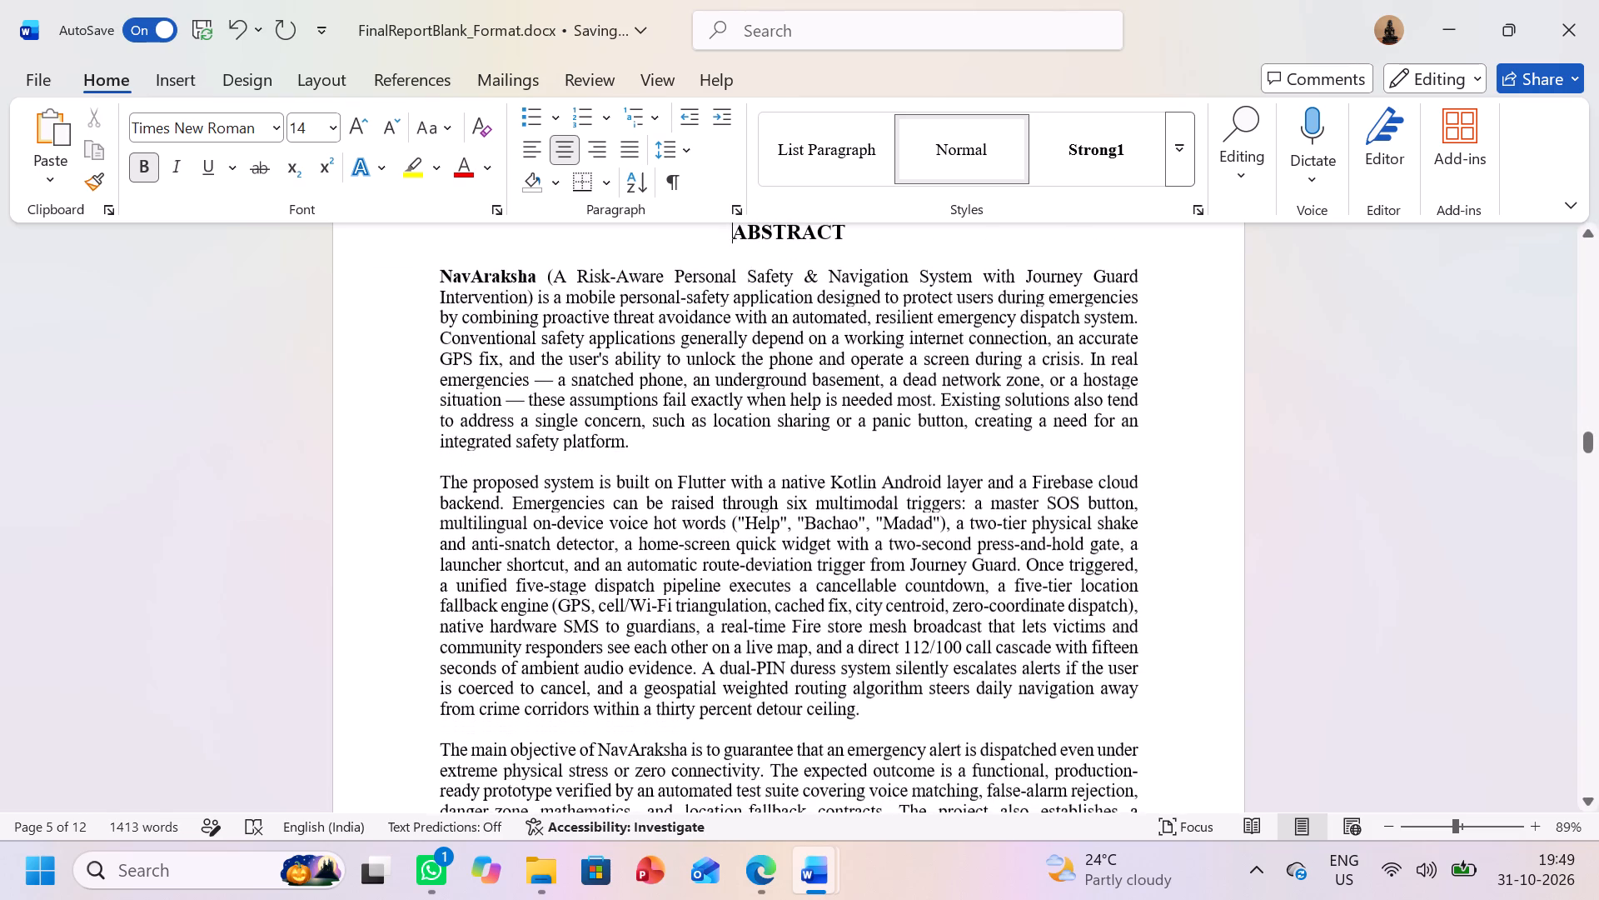
{"action": "scroll", "coordinate": [540, 427], "scroll_direction": "down", "scroll_amount": 1}
{"action": "left_click", "coordinate": [540, 427]}
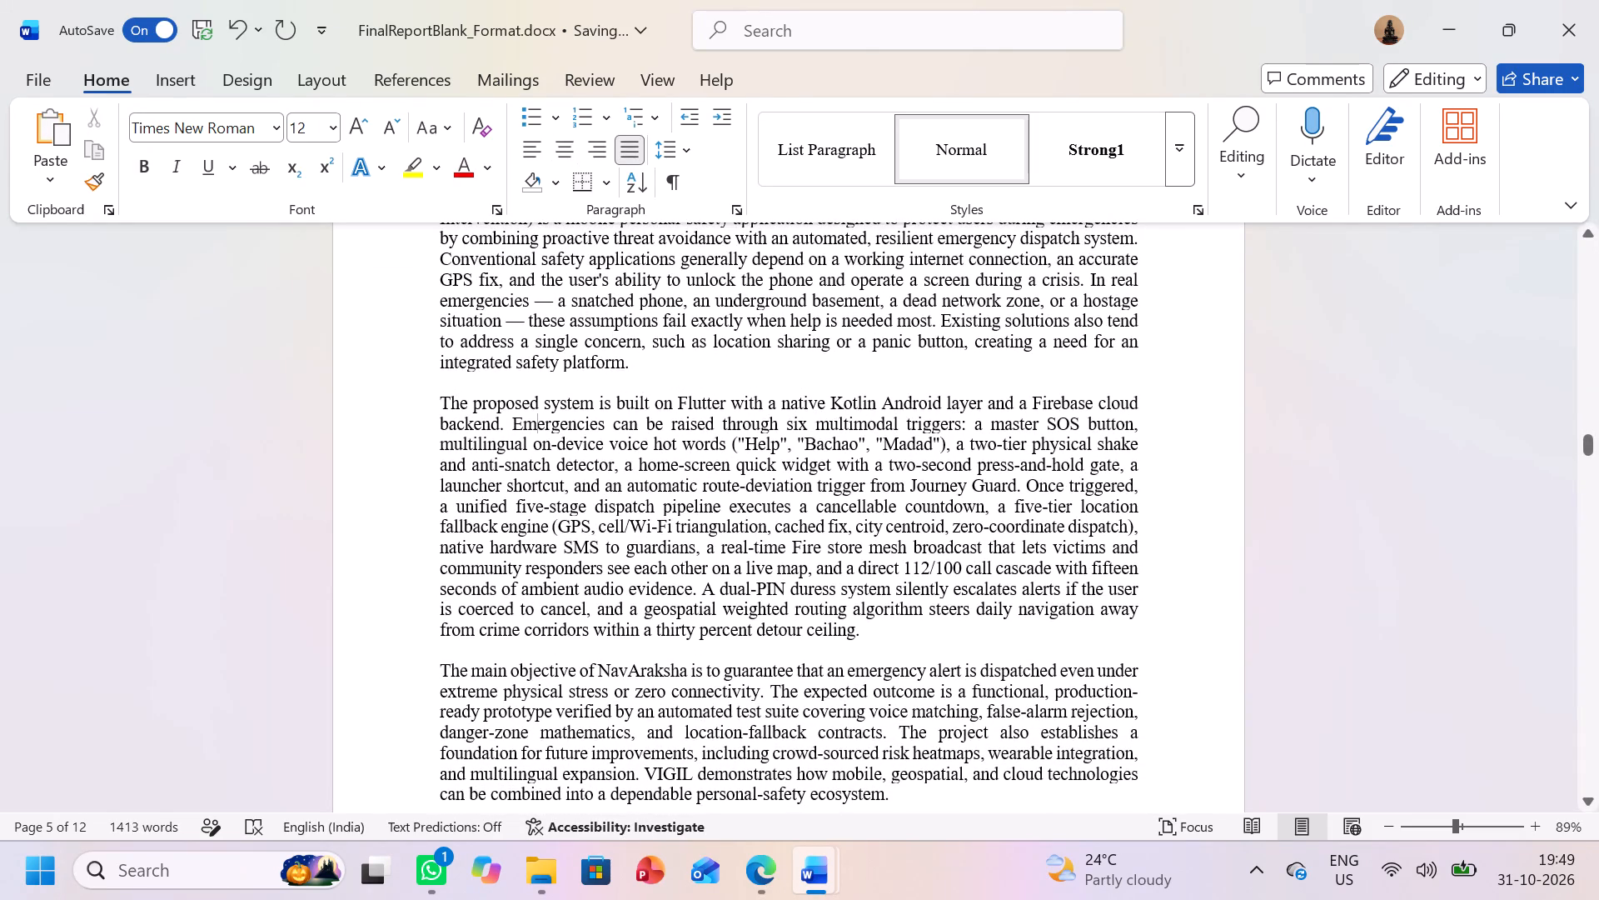
{"action": "scroll", "coordinate": [622, 677], "scroll_direction": "down", "scroll_amount": 1}
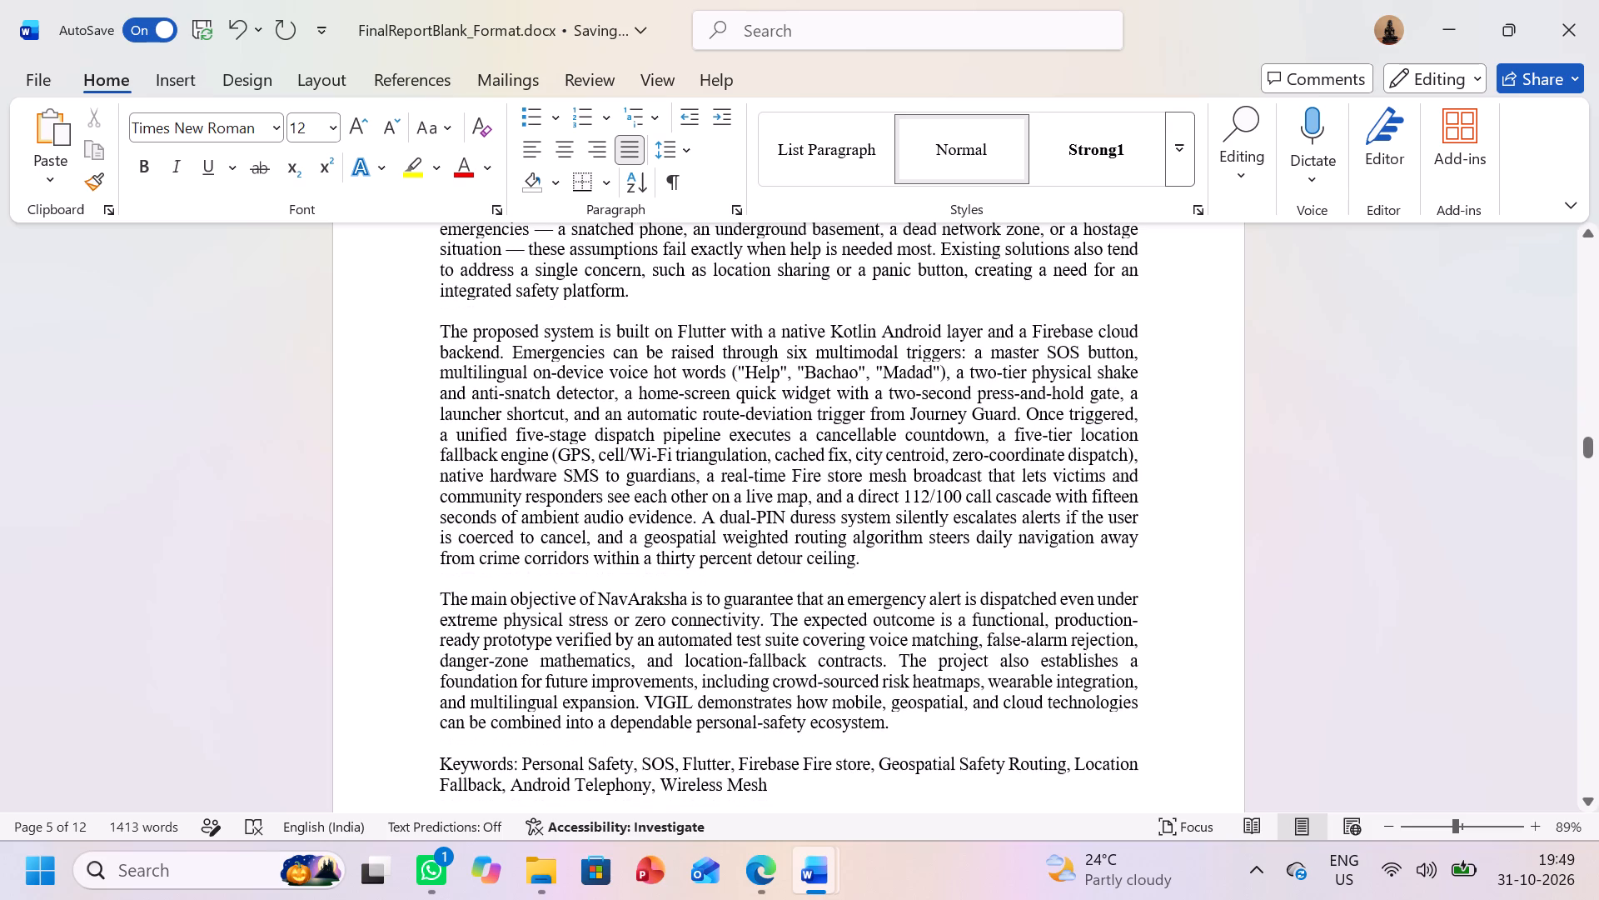
{"action": "left_click", "coordinate": [694, 707]}
{"action": "key", "text": "BackSpace"}
{"action": "key", "text": "BackSpace"}
{"action": "key", "text": "BackSpace"}
{"action": "key", "text": "BackSpace"}
{"action": "key", "text": "BackSpace"}
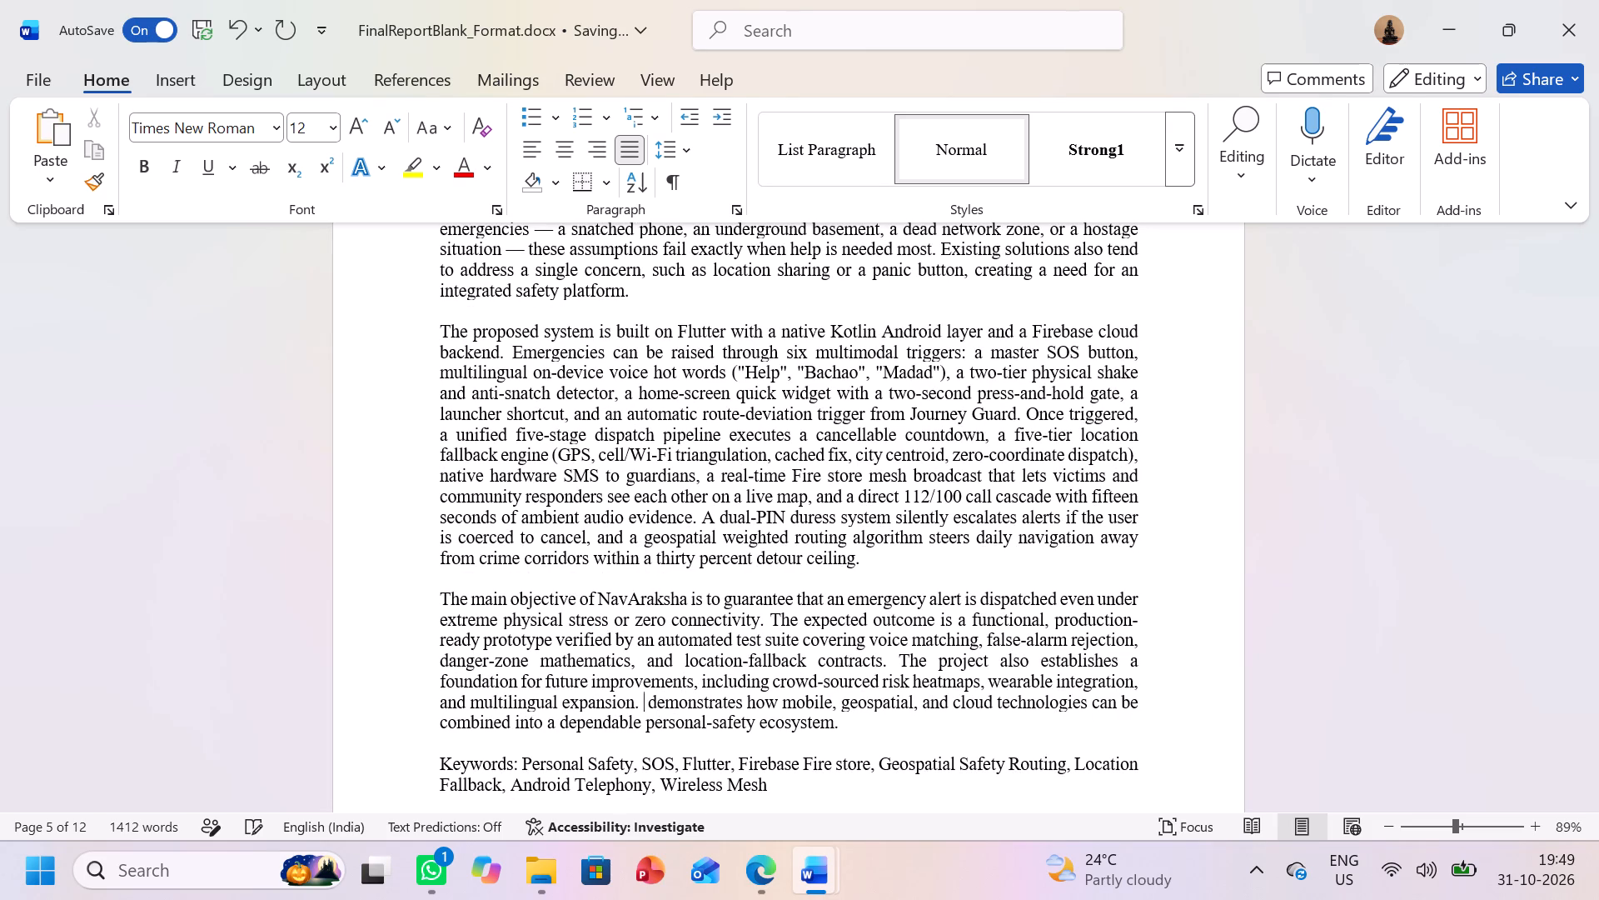
{"action": "key", "text": "ctrl+v"}
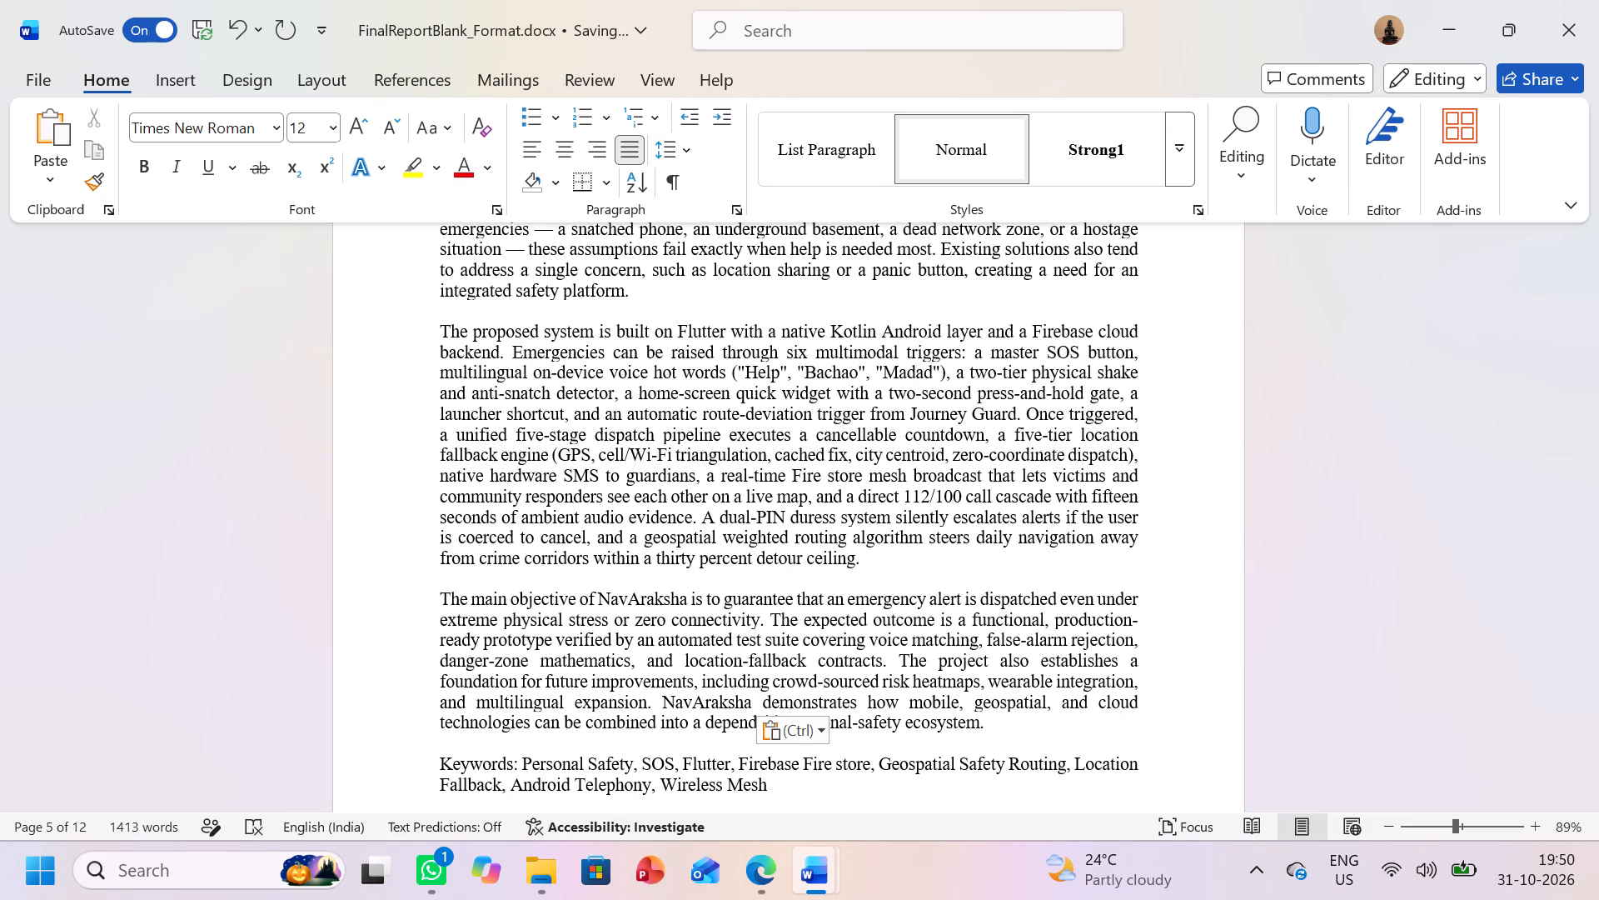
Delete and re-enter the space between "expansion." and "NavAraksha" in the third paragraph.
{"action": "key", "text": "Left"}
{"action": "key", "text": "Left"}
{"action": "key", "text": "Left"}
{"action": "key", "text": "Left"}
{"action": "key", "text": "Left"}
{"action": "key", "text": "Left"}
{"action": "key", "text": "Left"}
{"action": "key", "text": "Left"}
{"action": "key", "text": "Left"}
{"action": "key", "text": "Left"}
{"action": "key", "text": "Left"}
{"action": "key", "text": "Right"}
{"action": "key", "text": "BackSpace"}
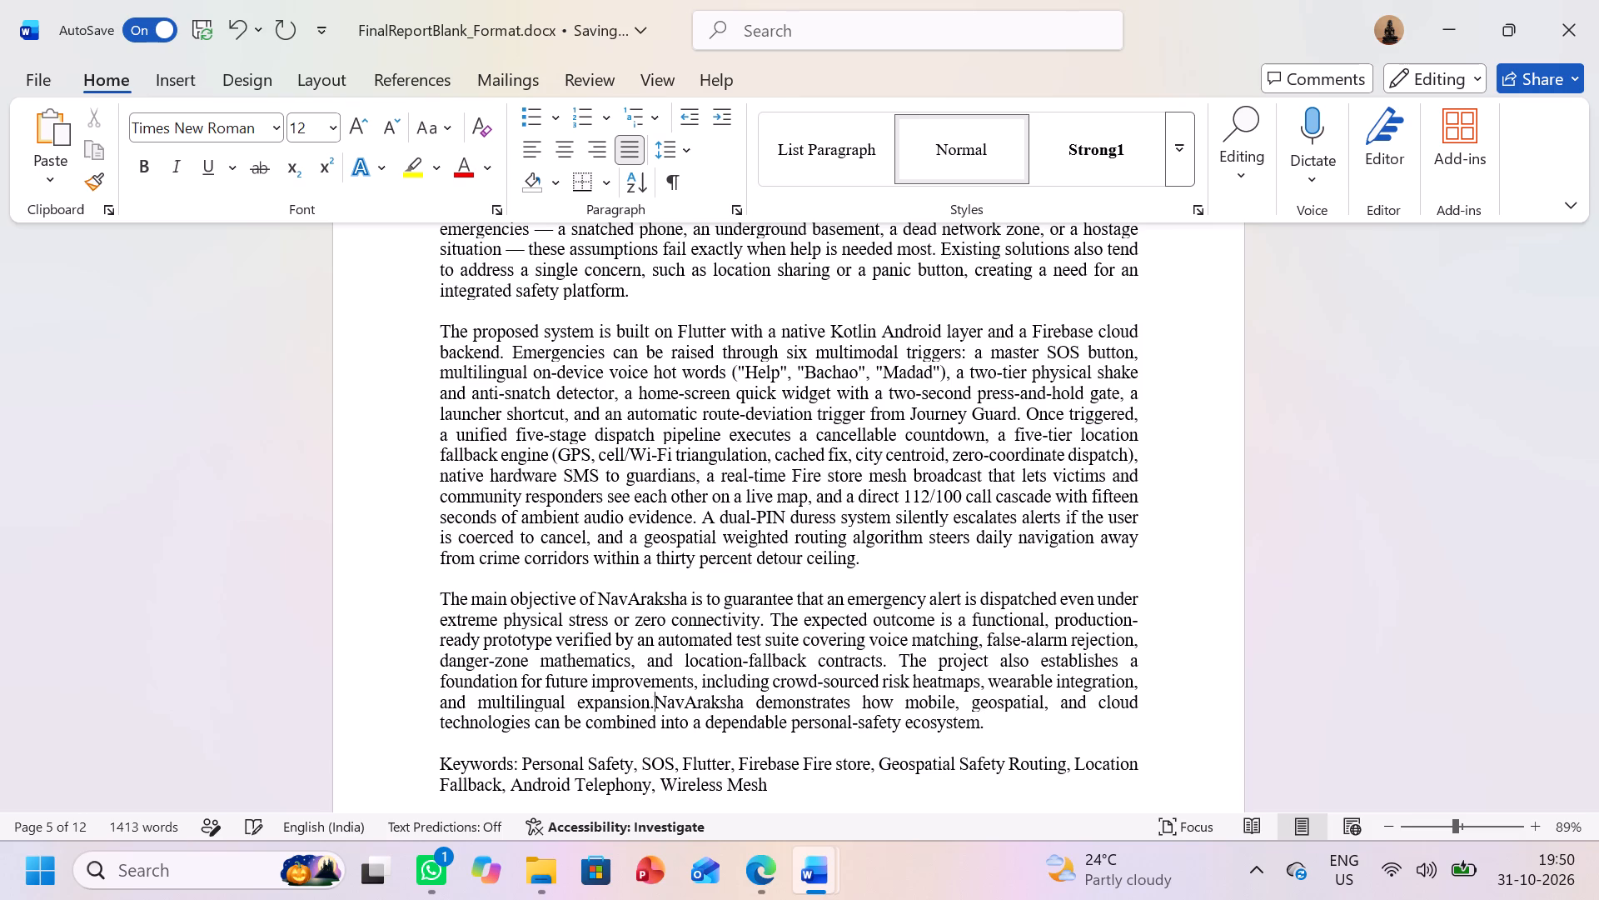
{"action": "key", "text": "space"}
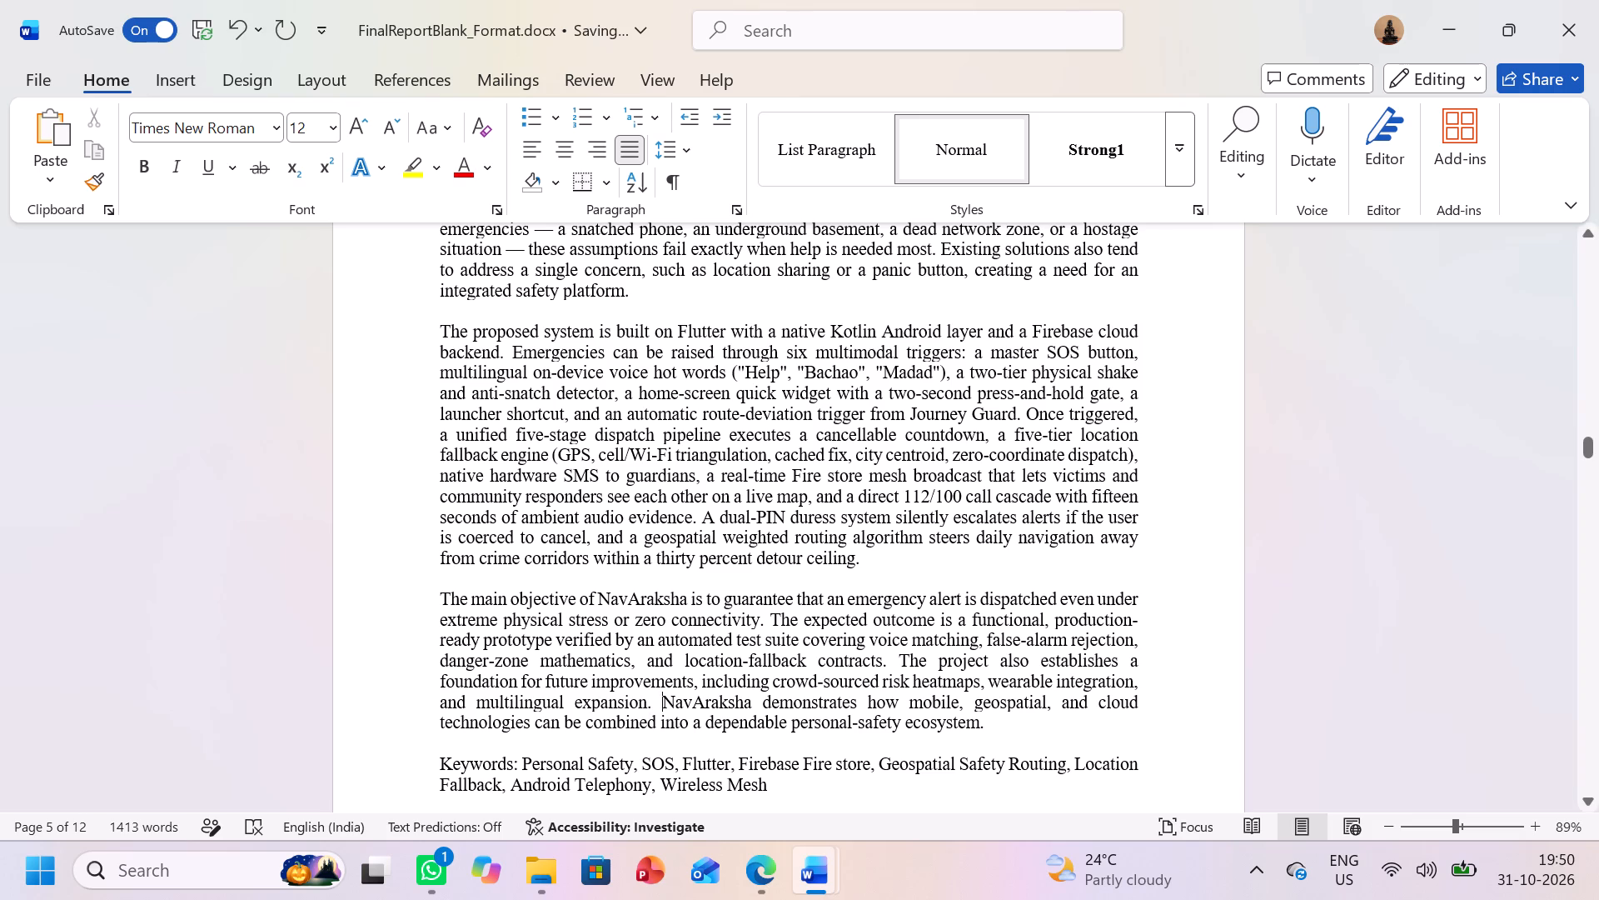
Make the "Keywords:" label below the abstract's last paragraph bold.
{"action": "scroll", "coordinate": [887, 670], "scroll_direction": "down", "scroll_amount": 2}
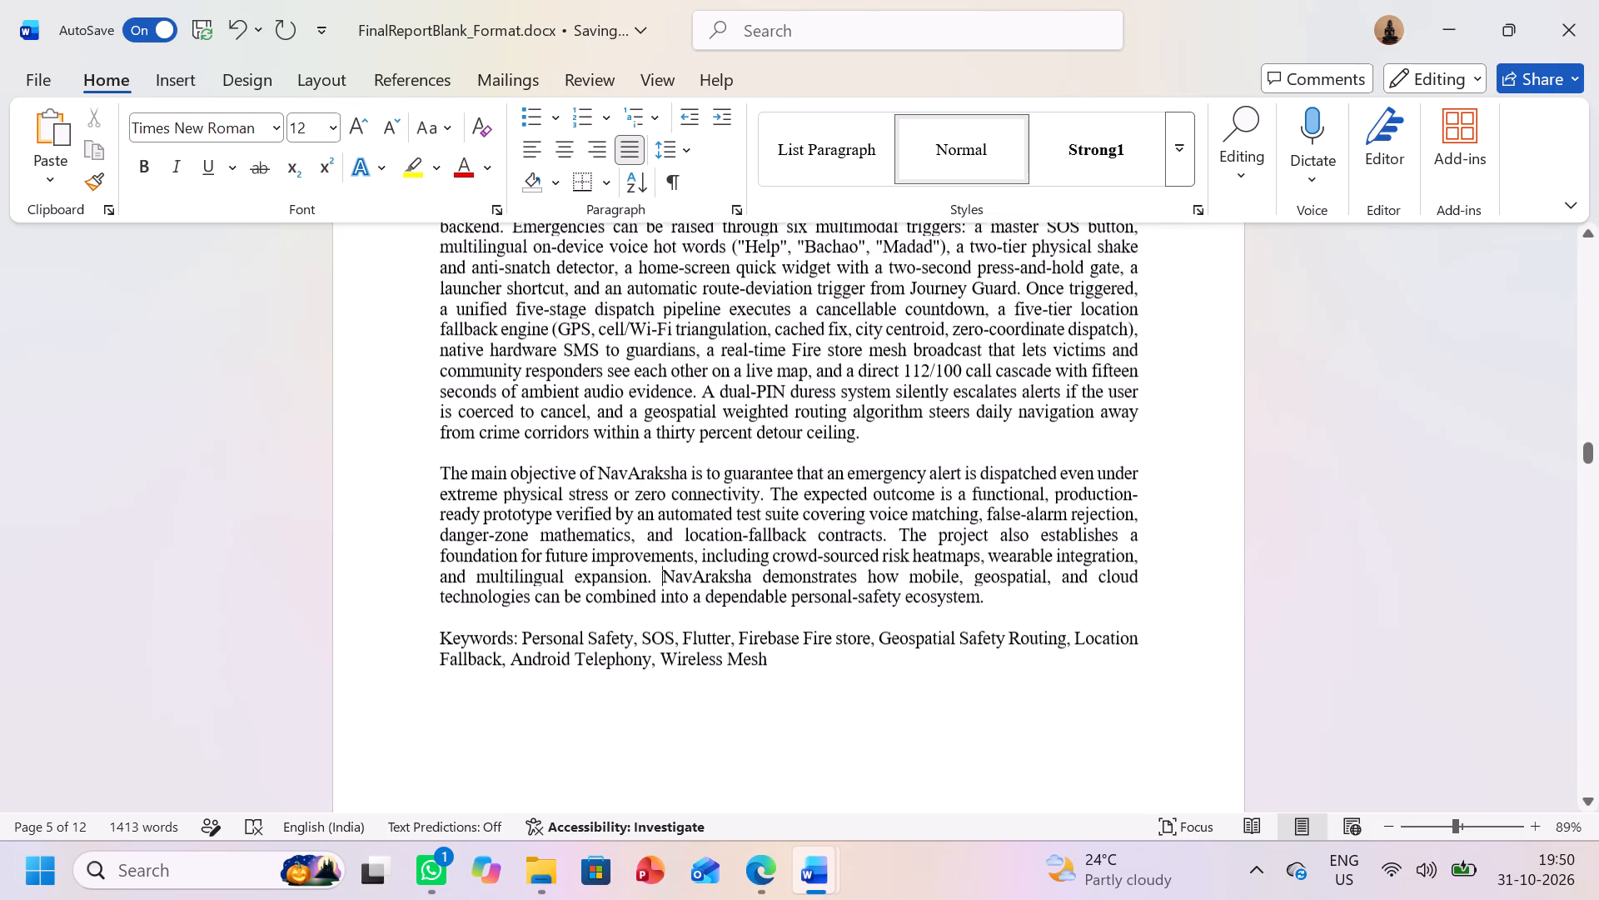
{"action": "scroll", "coordinate": [887, 670], "scroll_direction": "down", "scroll_amount": 2}
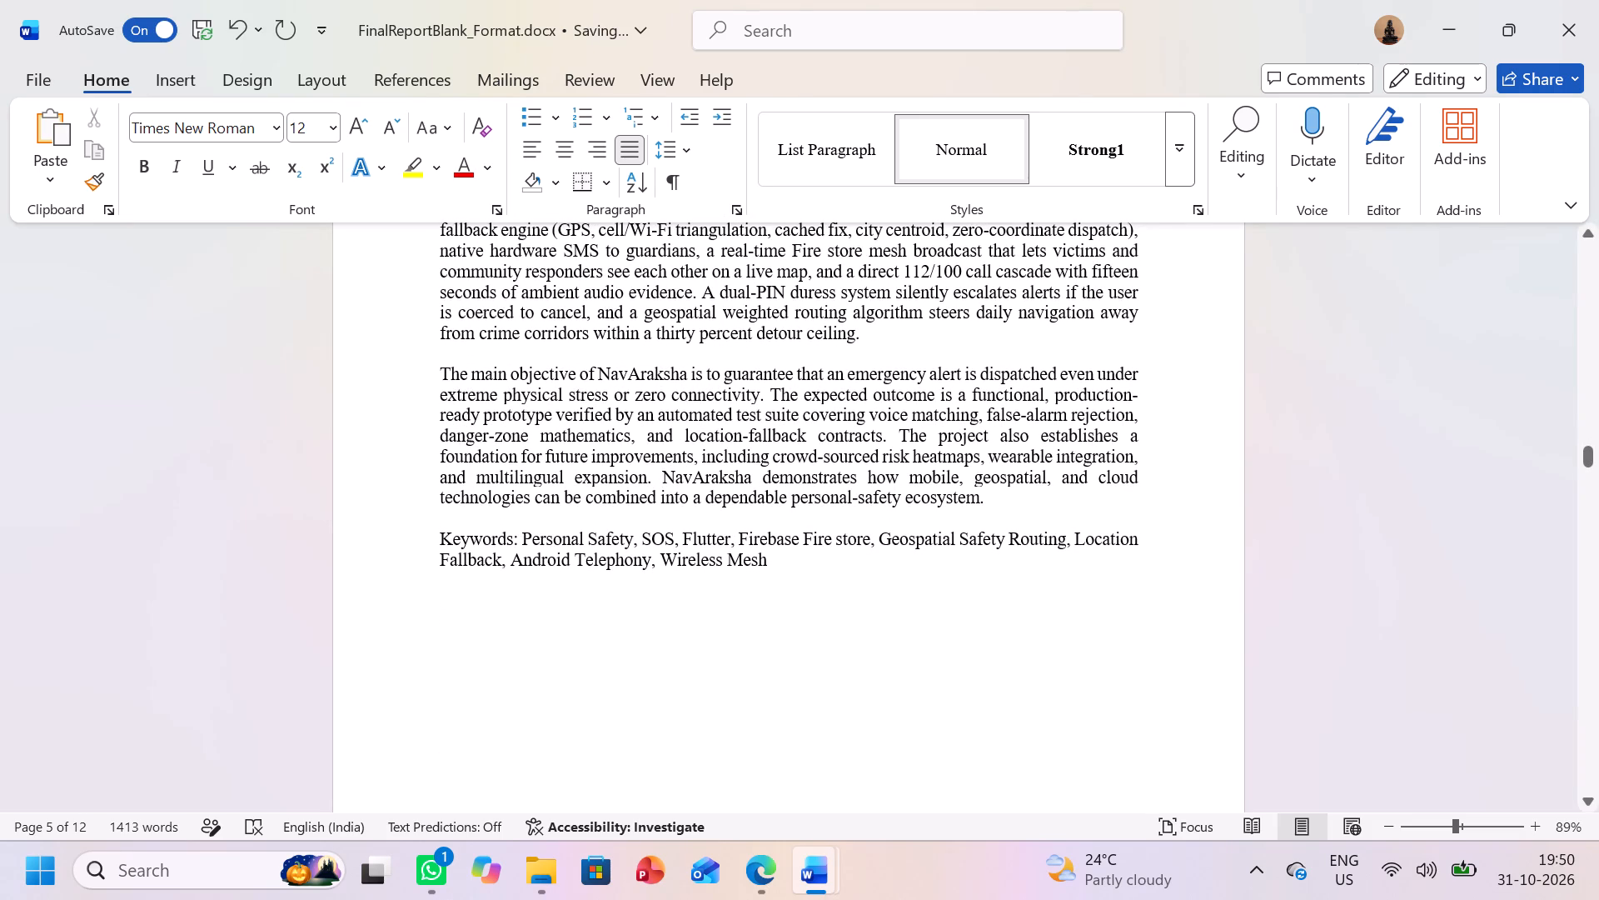
{"action": "left_click", "coordinate": [521, 537]}
{"action": "left_click_drag", "start_coordinate": [439, 537], "coordinate": [446, 534]}
{"action": "left_click_drag", "start_coordinate": [446, 534], "coordinate": [516, 536]}
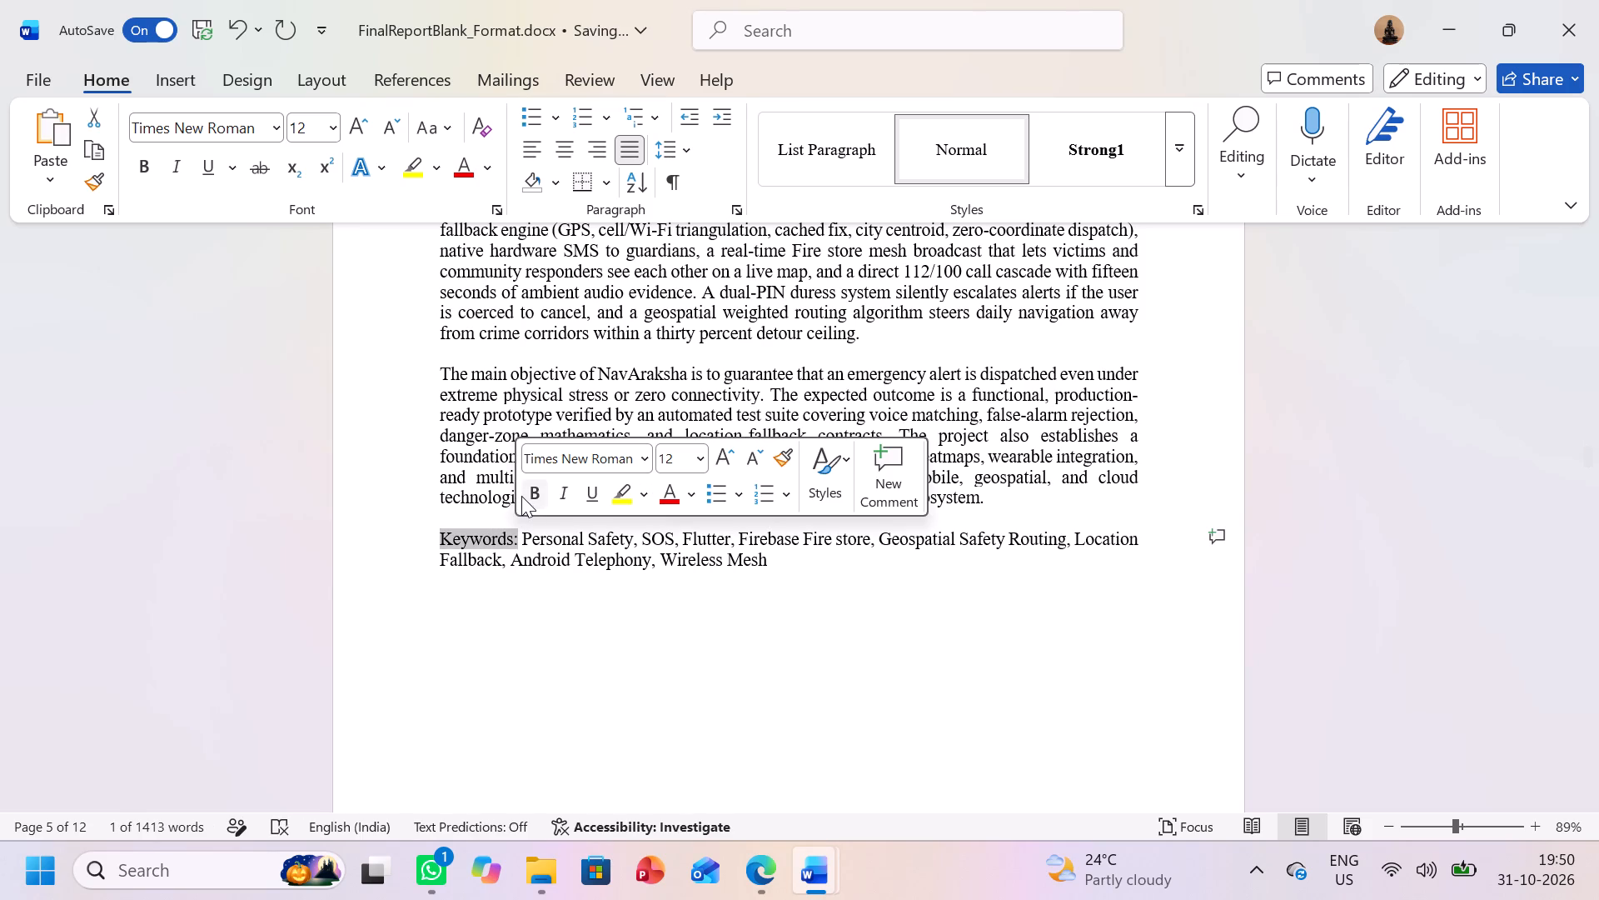
{"action": "left_click", "coordinate": [524, 496]}
{"action": "left_click", "coordinate": [555, 616]}
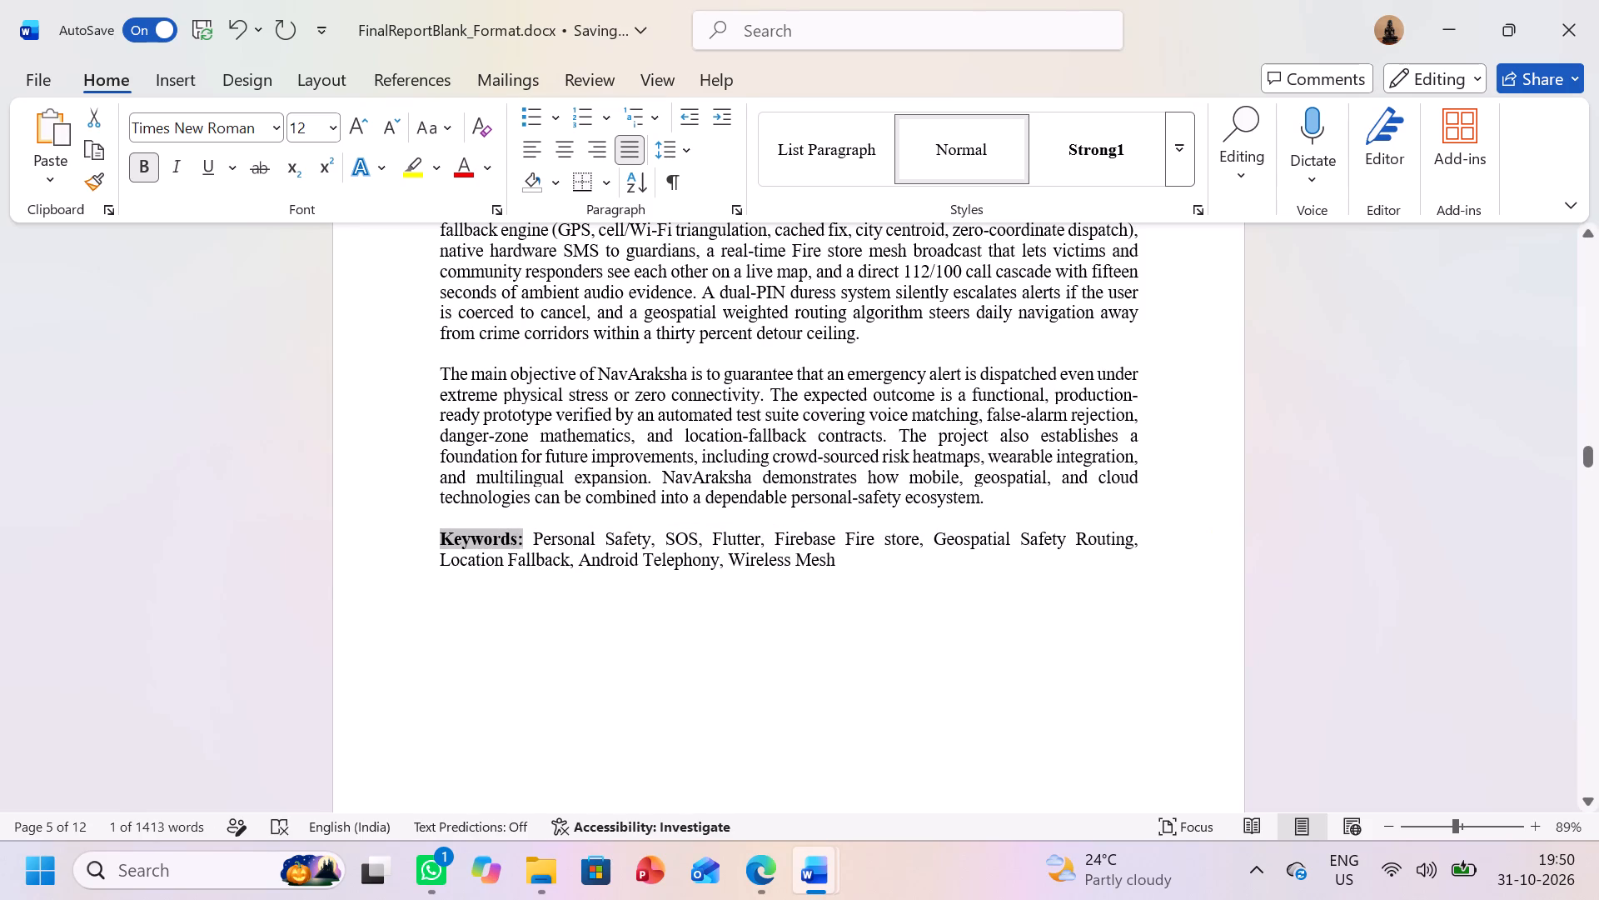
Insert an extra blank line between the abstract's last paragraph and the Keywords line.
{"action": "left_click", "coordinate": [914, 512]}
{"action": "key", "text": "Return"}
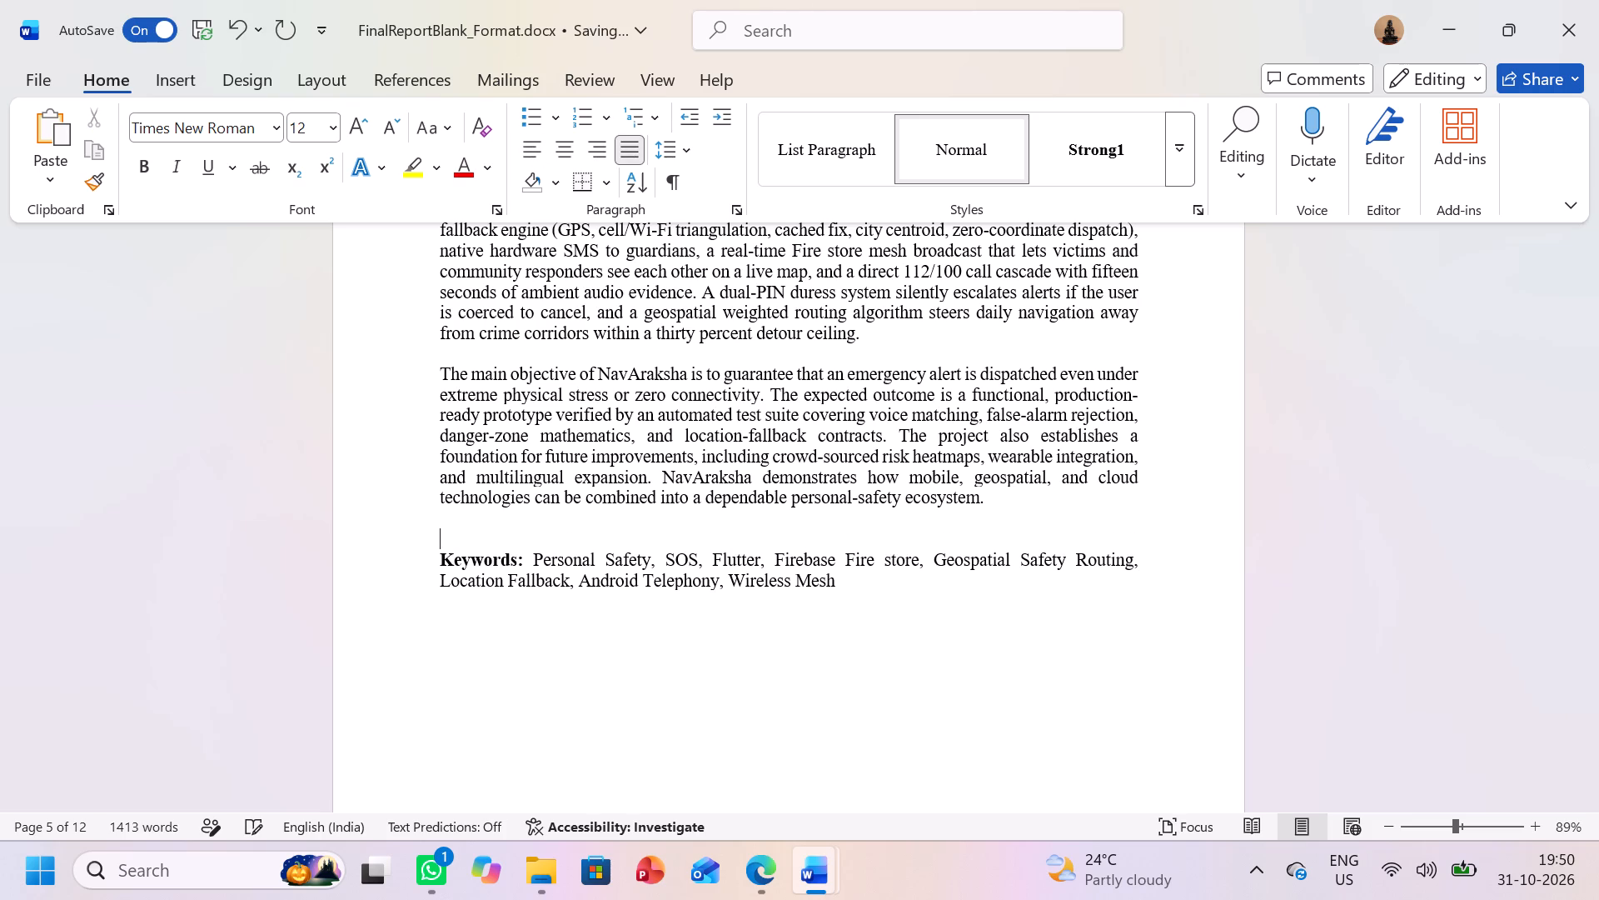
Apply the black preset text effect to the "1. INTRODUCTION" heading.
{"action": "scroll", "coordinate": [914, 512], "scroll_direction": "down", "scroll_amount": 1}
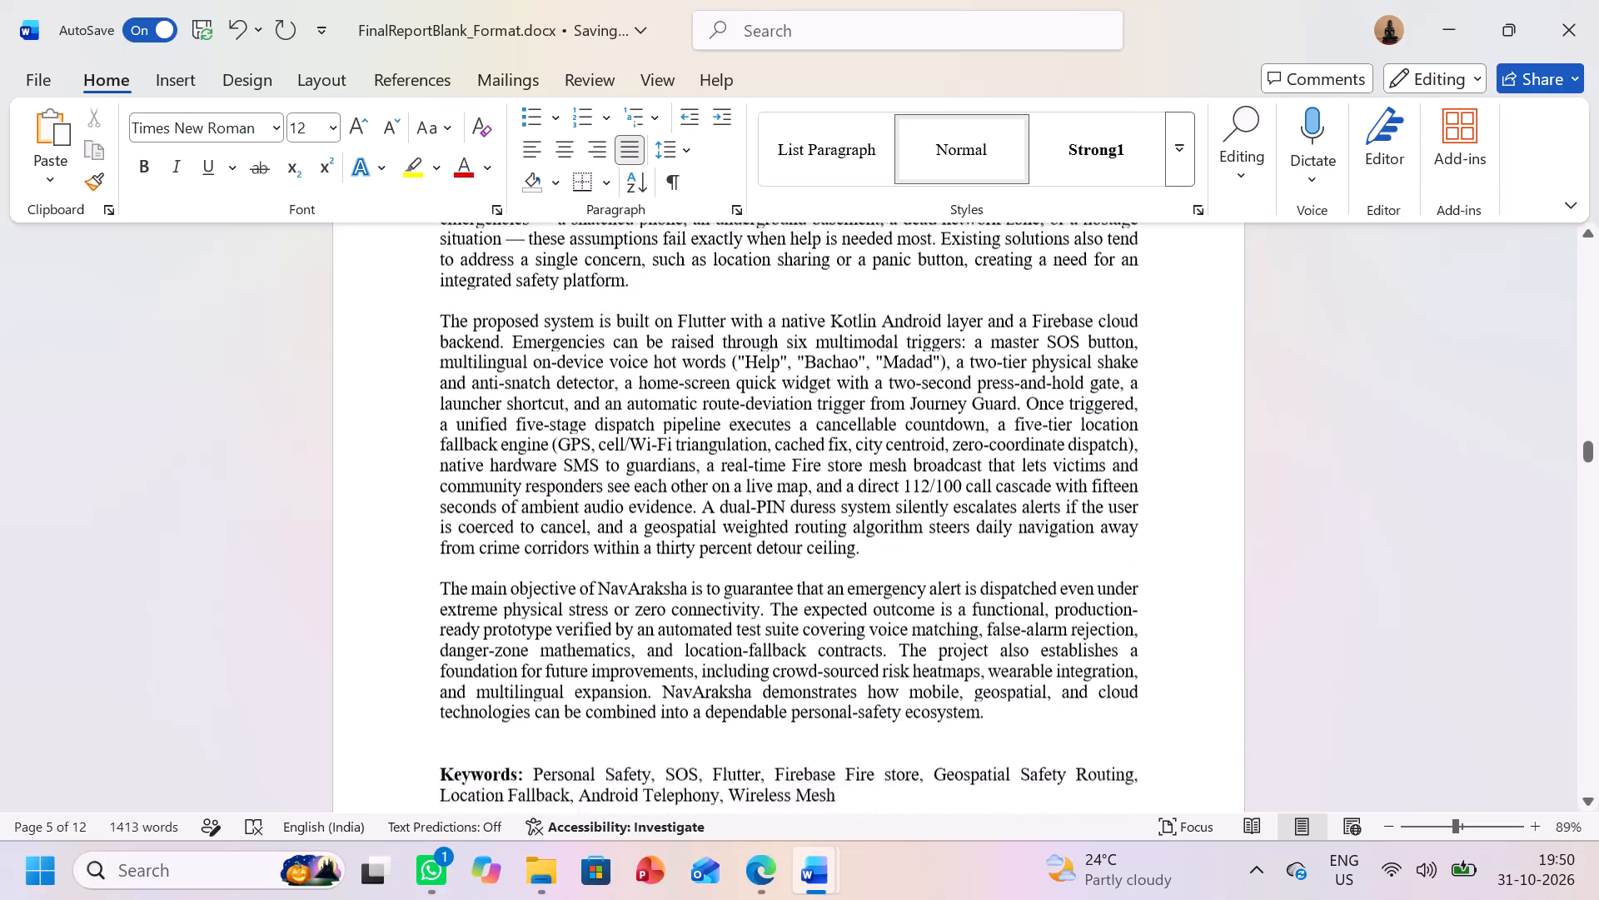
{"action": "scroll", "coordinate": [914, 512], "scroll_direction": "down", "scroll_amount": 1}
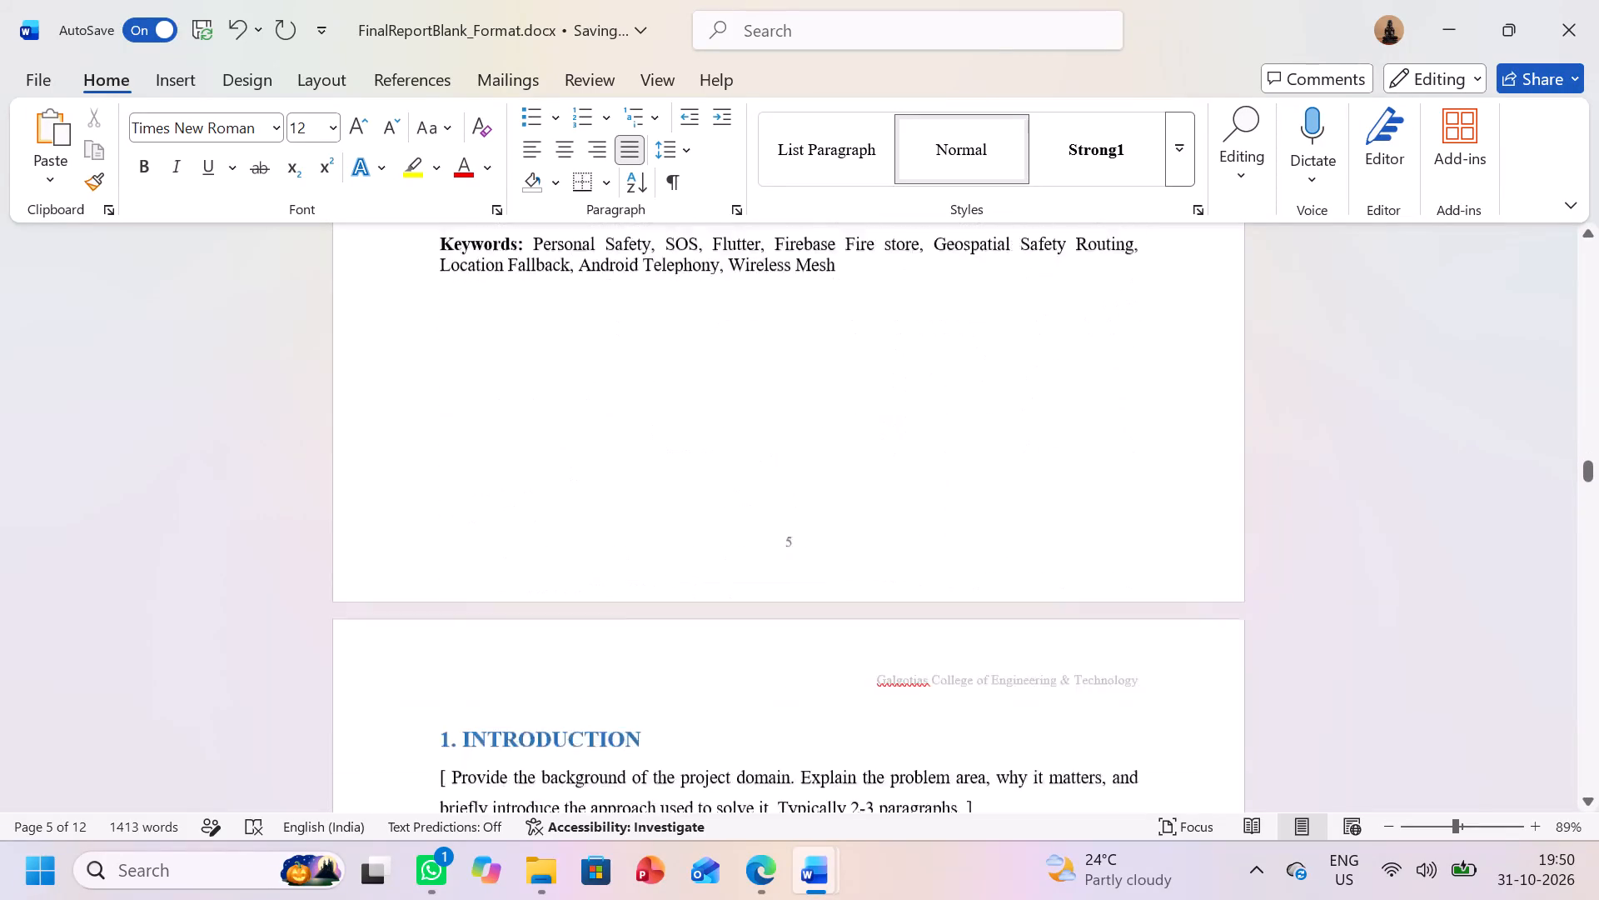
{"action": "scroll", "coordinate": [914, 512], "scroll_direction": "down", "scroll_amount": 3}
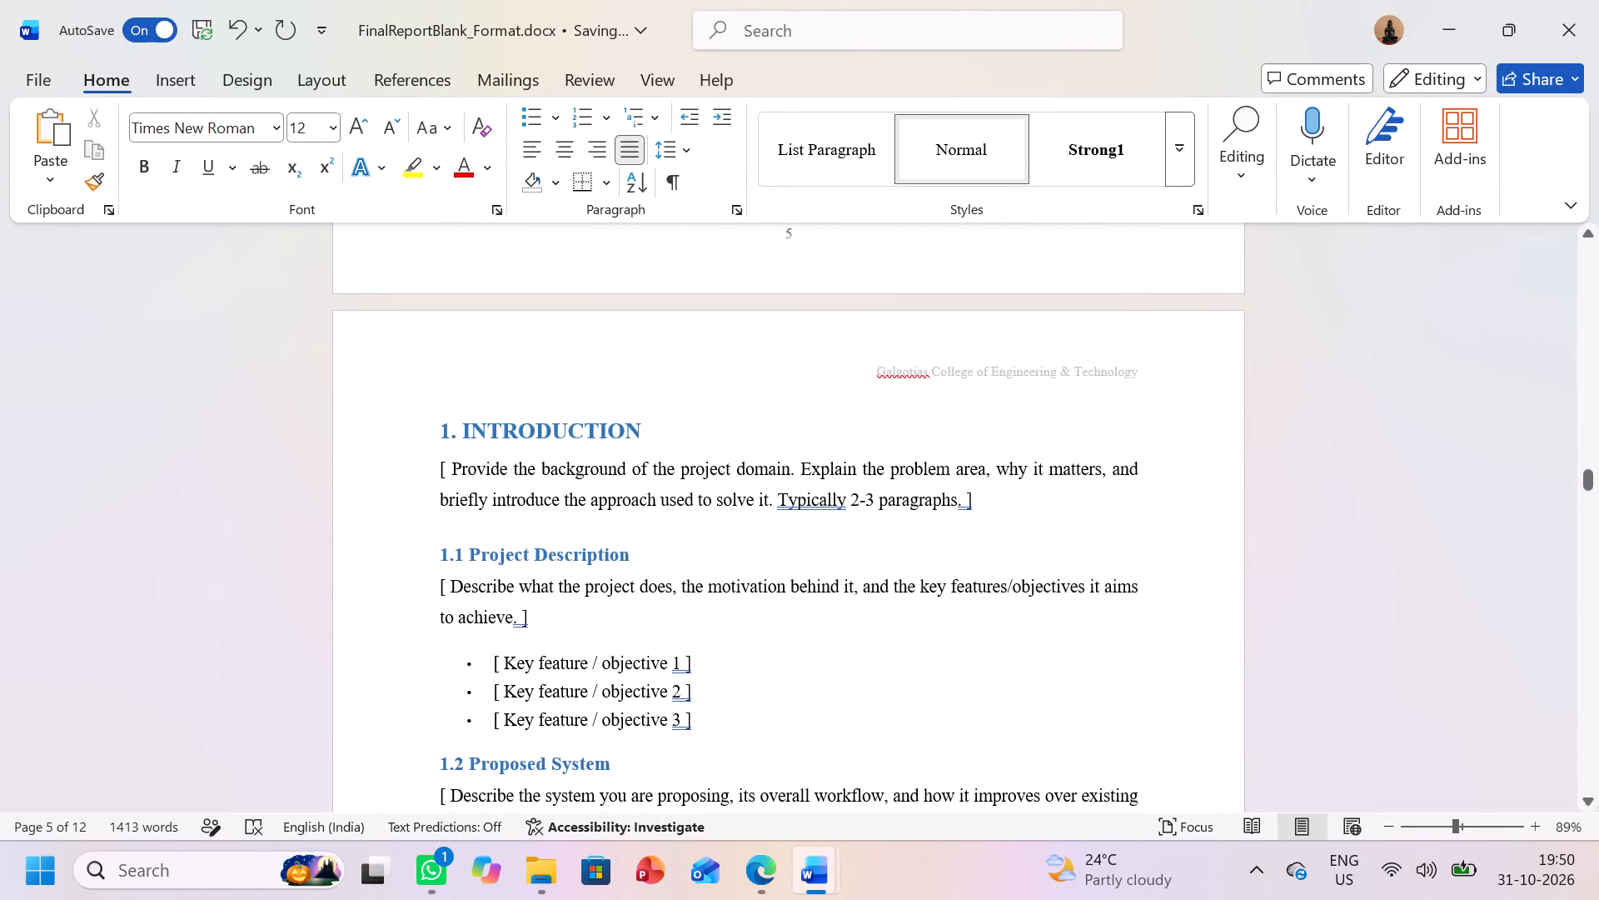
{"action": "left_click_drag", "start_coordinate": [647, 431], "coordinate": [435, 421]}
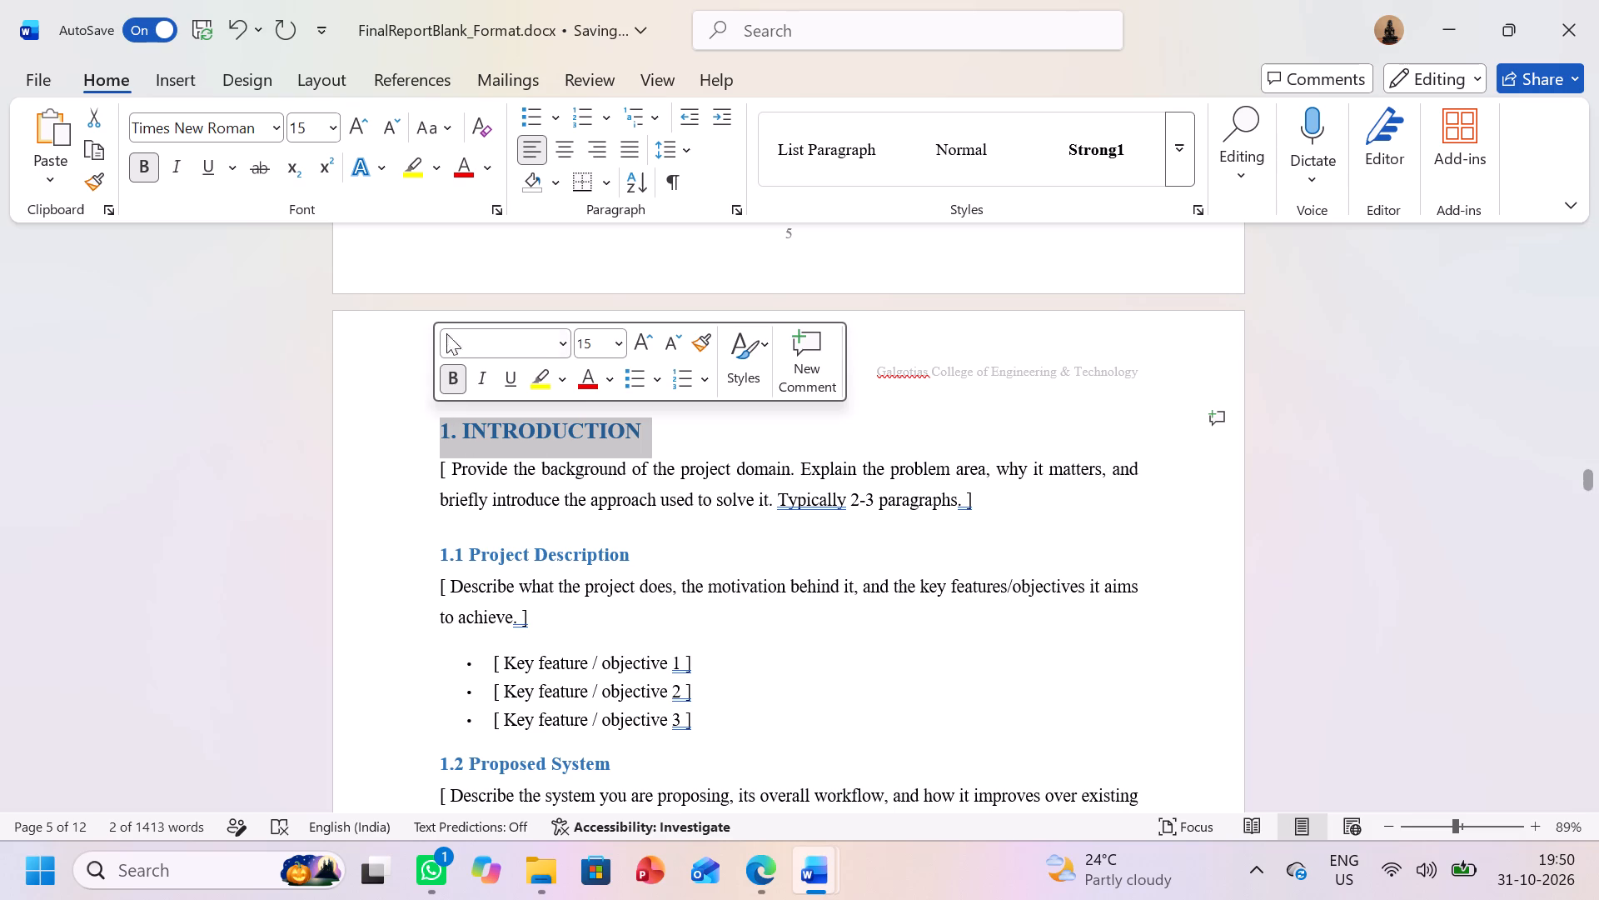
{"action": "left_click", "coordinate": [365, 161]}
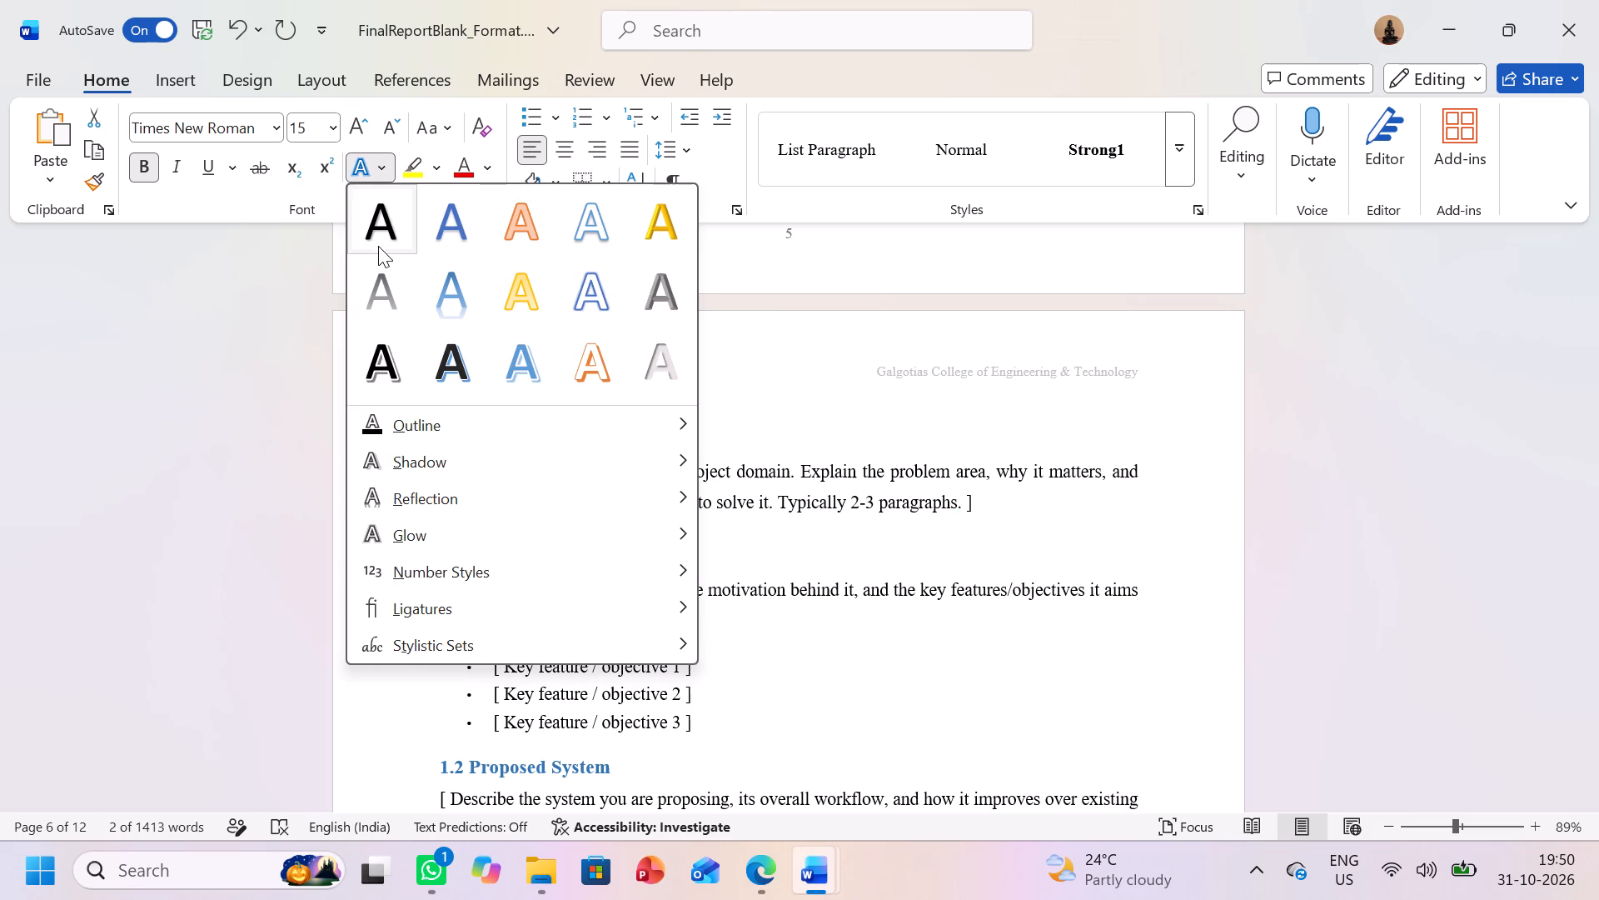
{"action": "left_click", "coordinate": [378, 246]}
{"action": "left_click", "coordinate": [755, 427]}
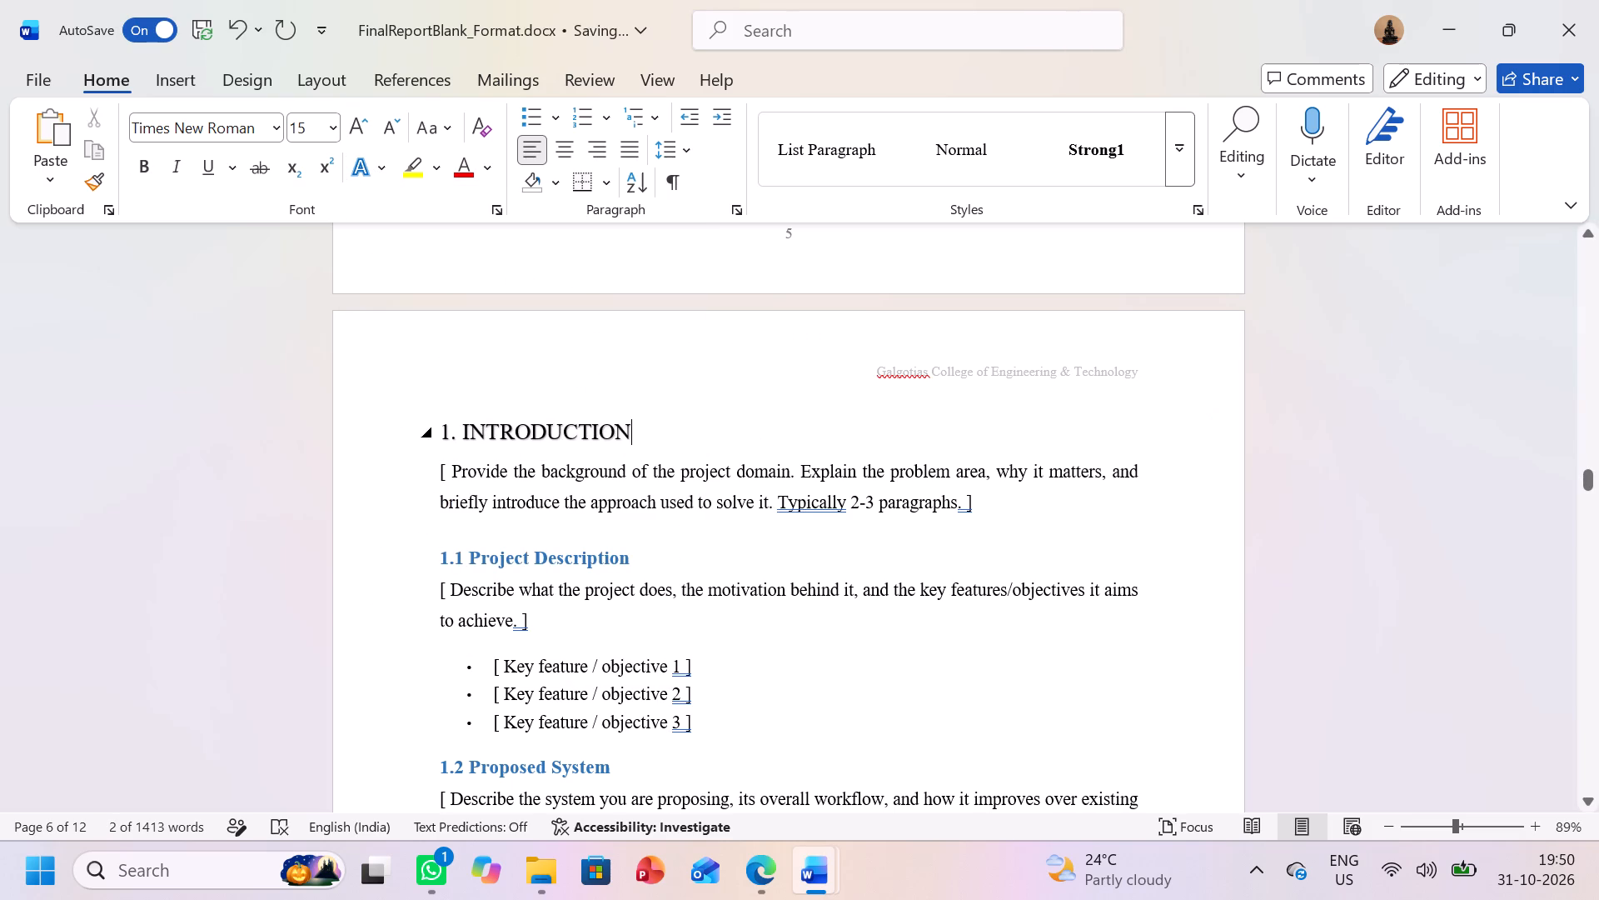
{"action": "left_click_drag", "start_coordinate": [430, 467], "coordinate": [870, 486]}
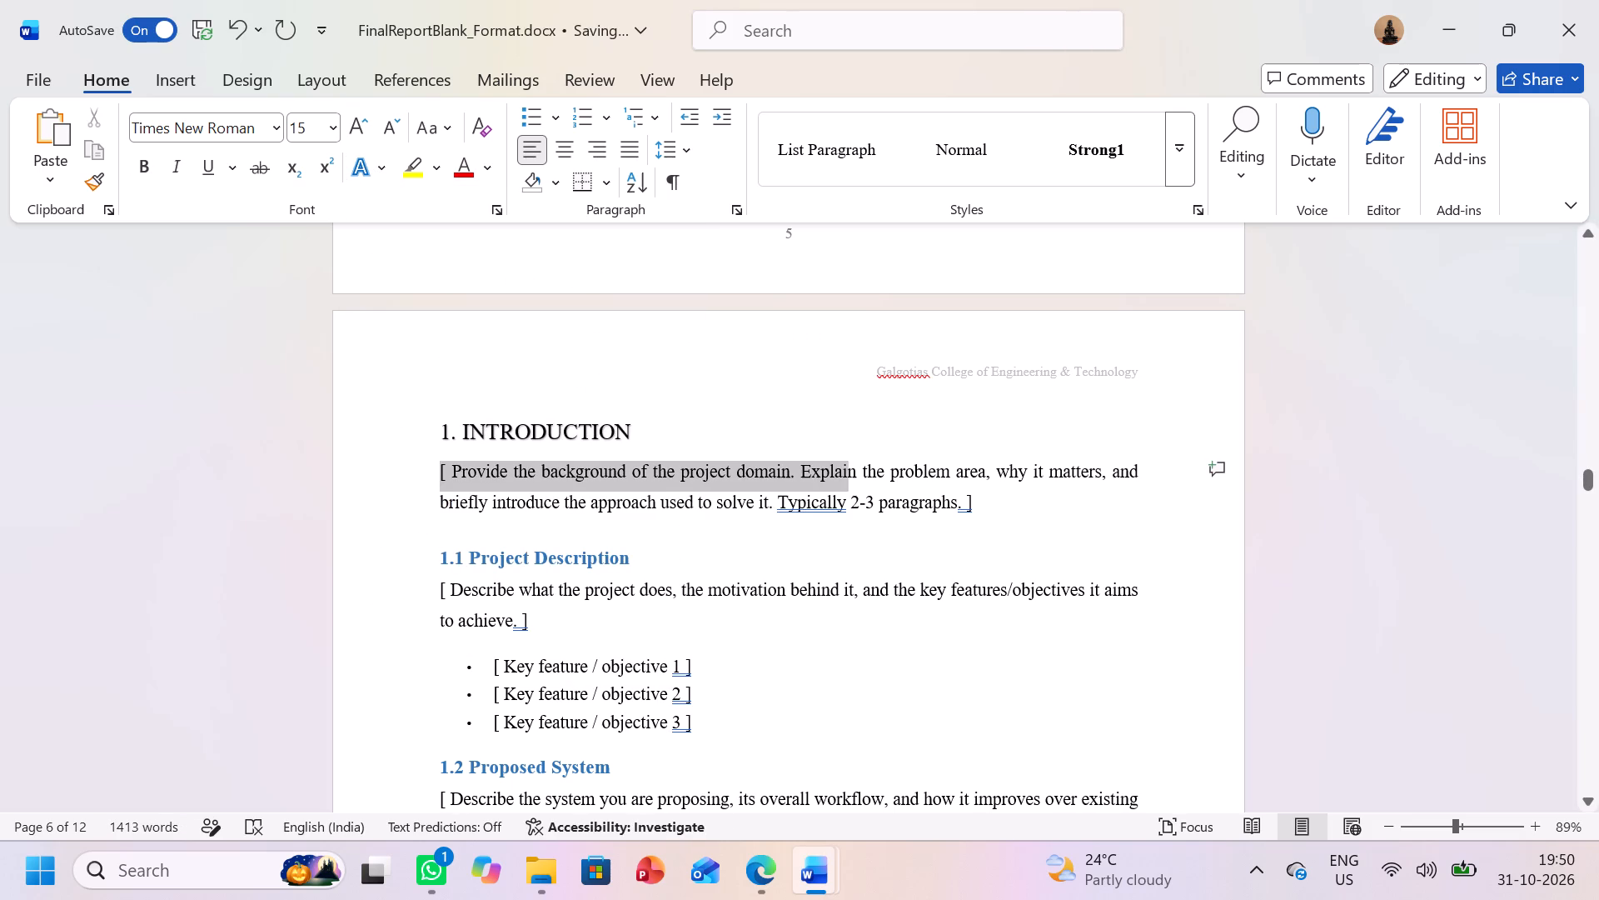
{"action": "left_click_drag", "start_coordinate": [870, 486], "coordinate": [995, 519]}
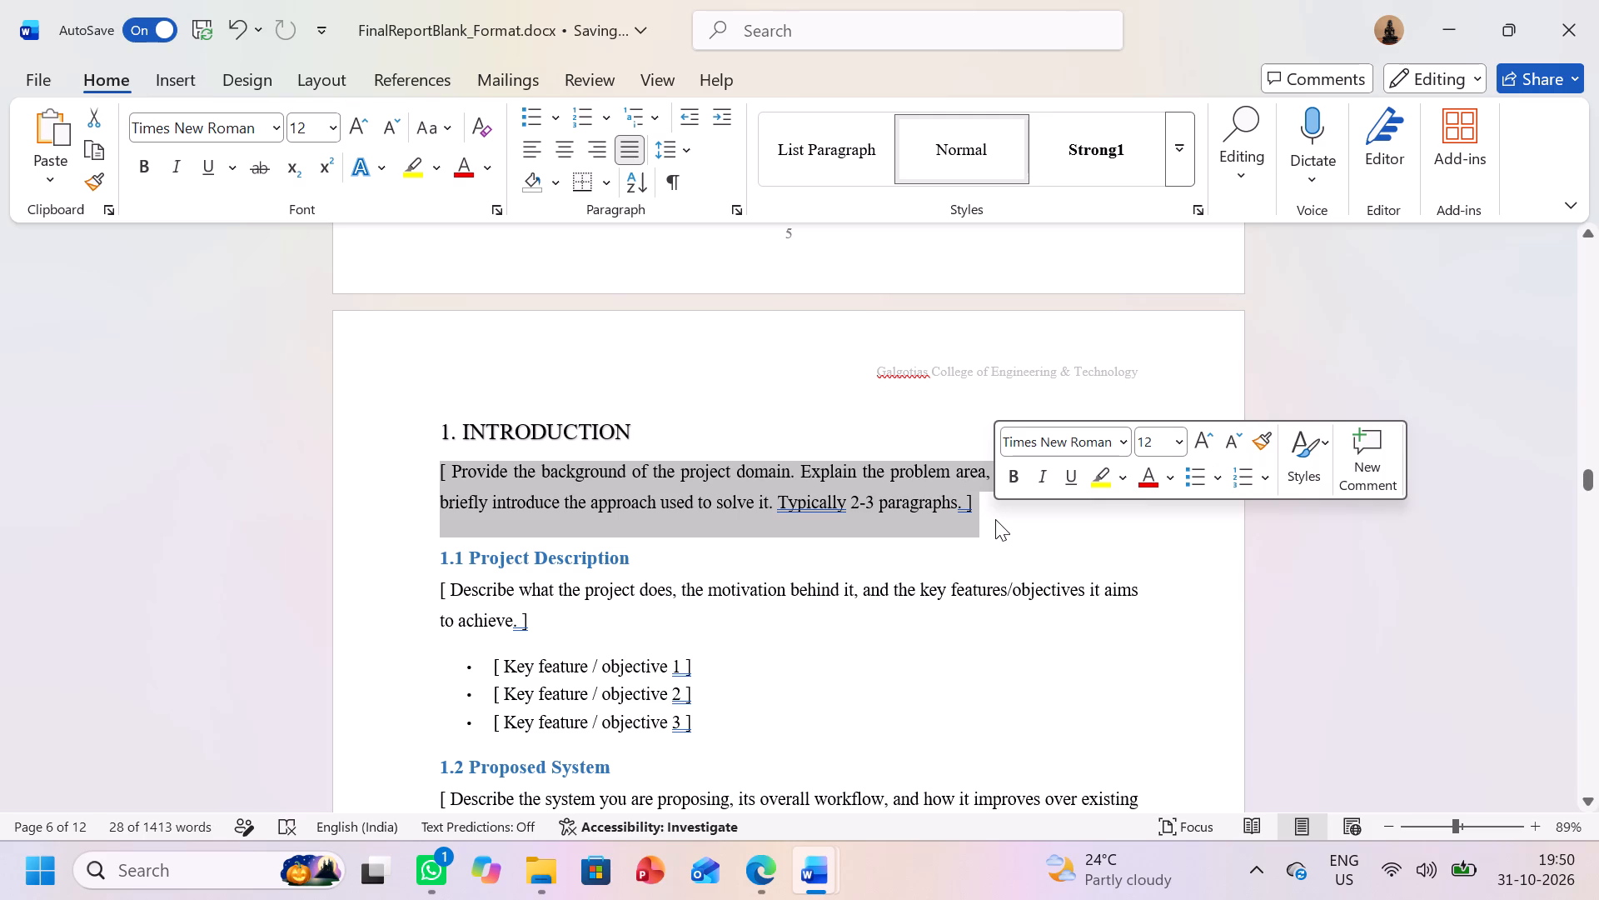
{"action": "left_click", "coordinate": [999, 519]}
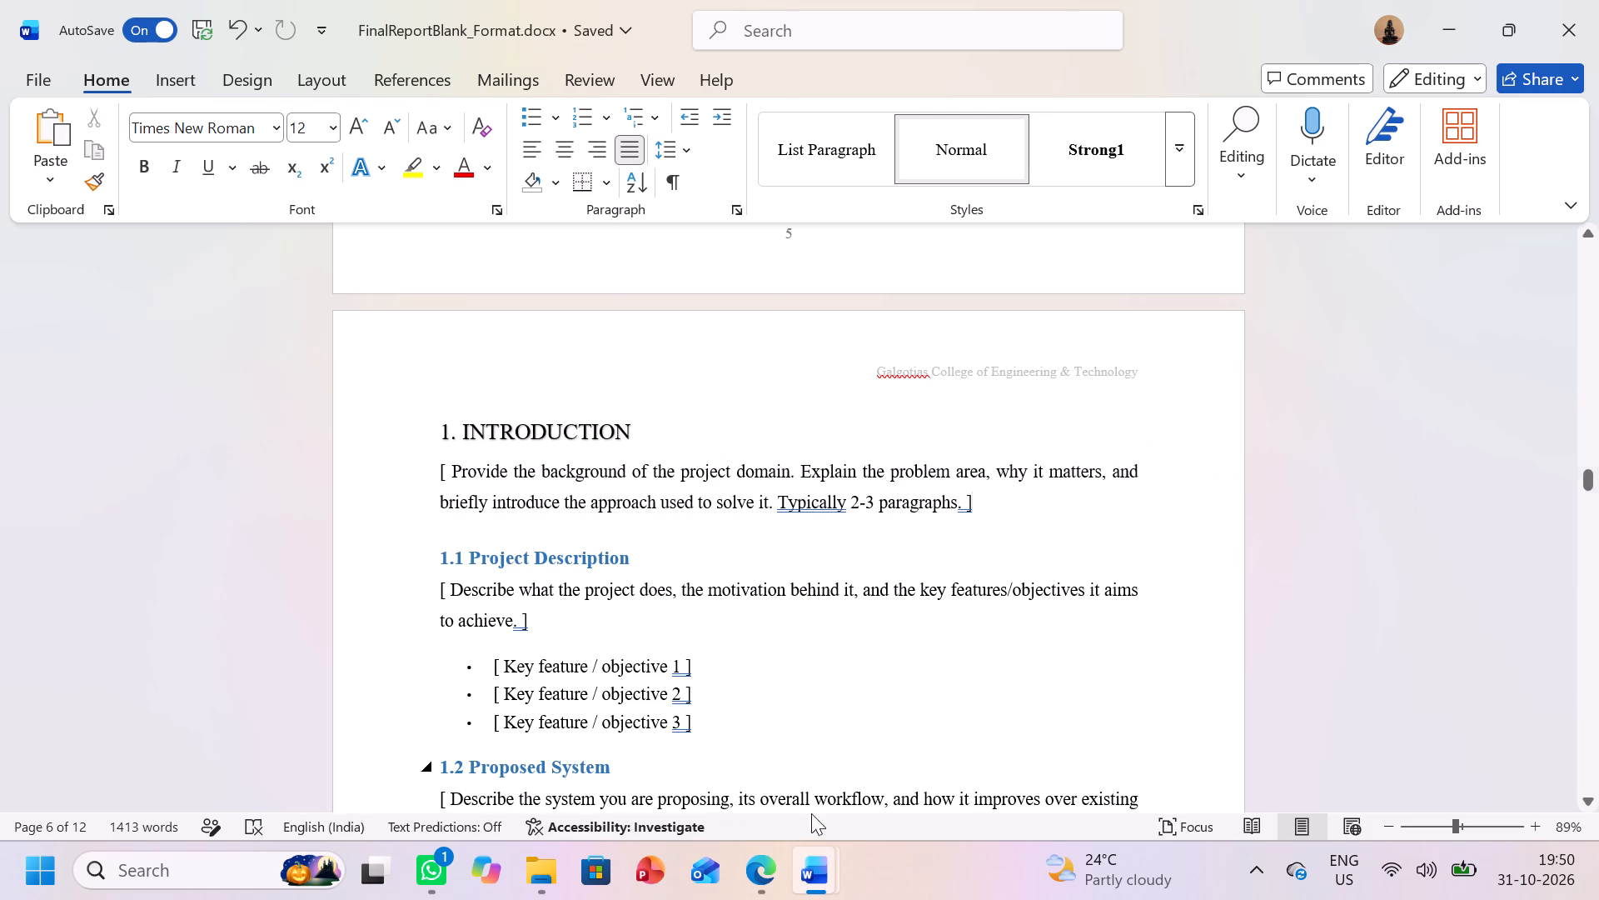
Switch to content report.docx and read through its Introduction, from section 1 to 1.2.1 Architecture / Block Diagram.
{"action": "left_click", "coordinate": [750, 899]}
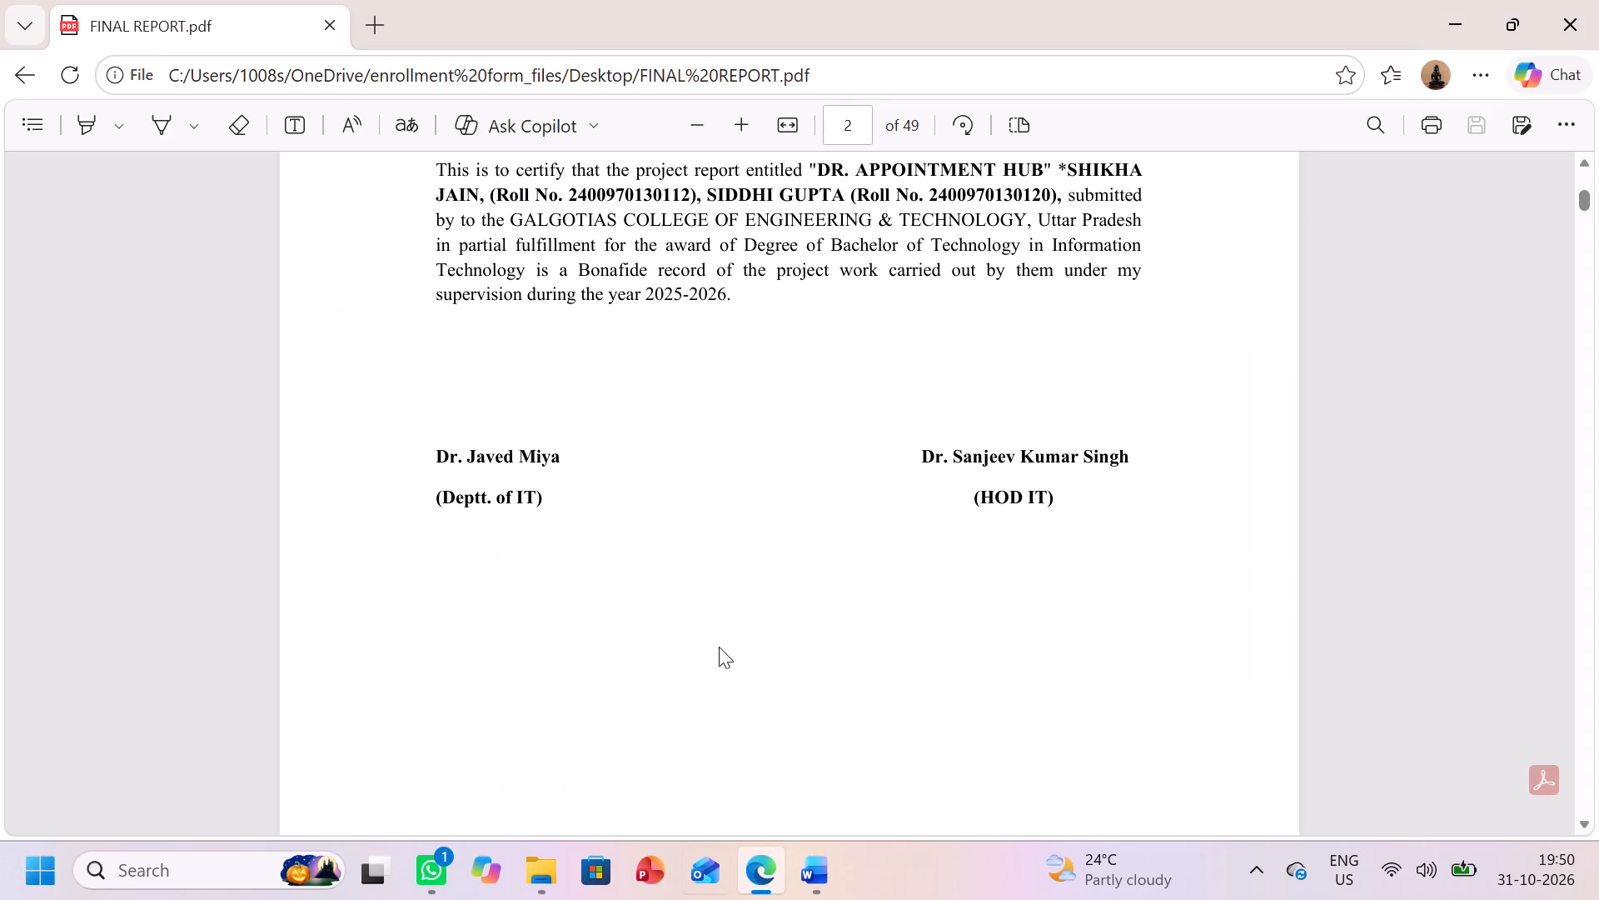
{"action": "left_click", "coordinate": [750, 749]}
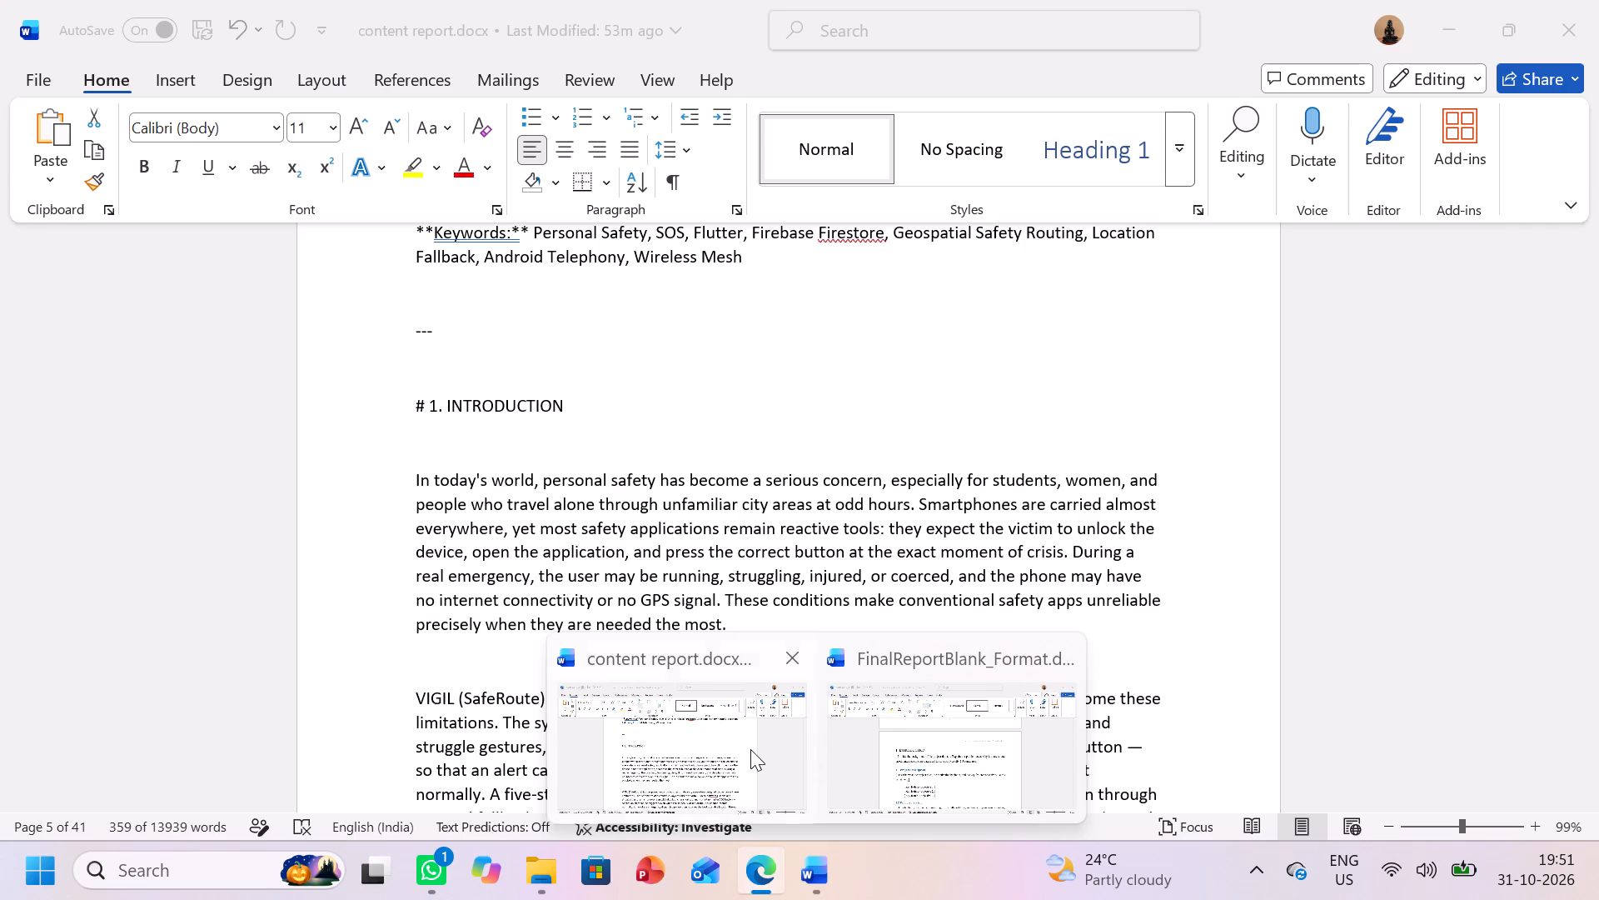
{"action": "scroll", "coordinate": [750, 749], "scroll_direction": "down", "scroll_amount": 1}
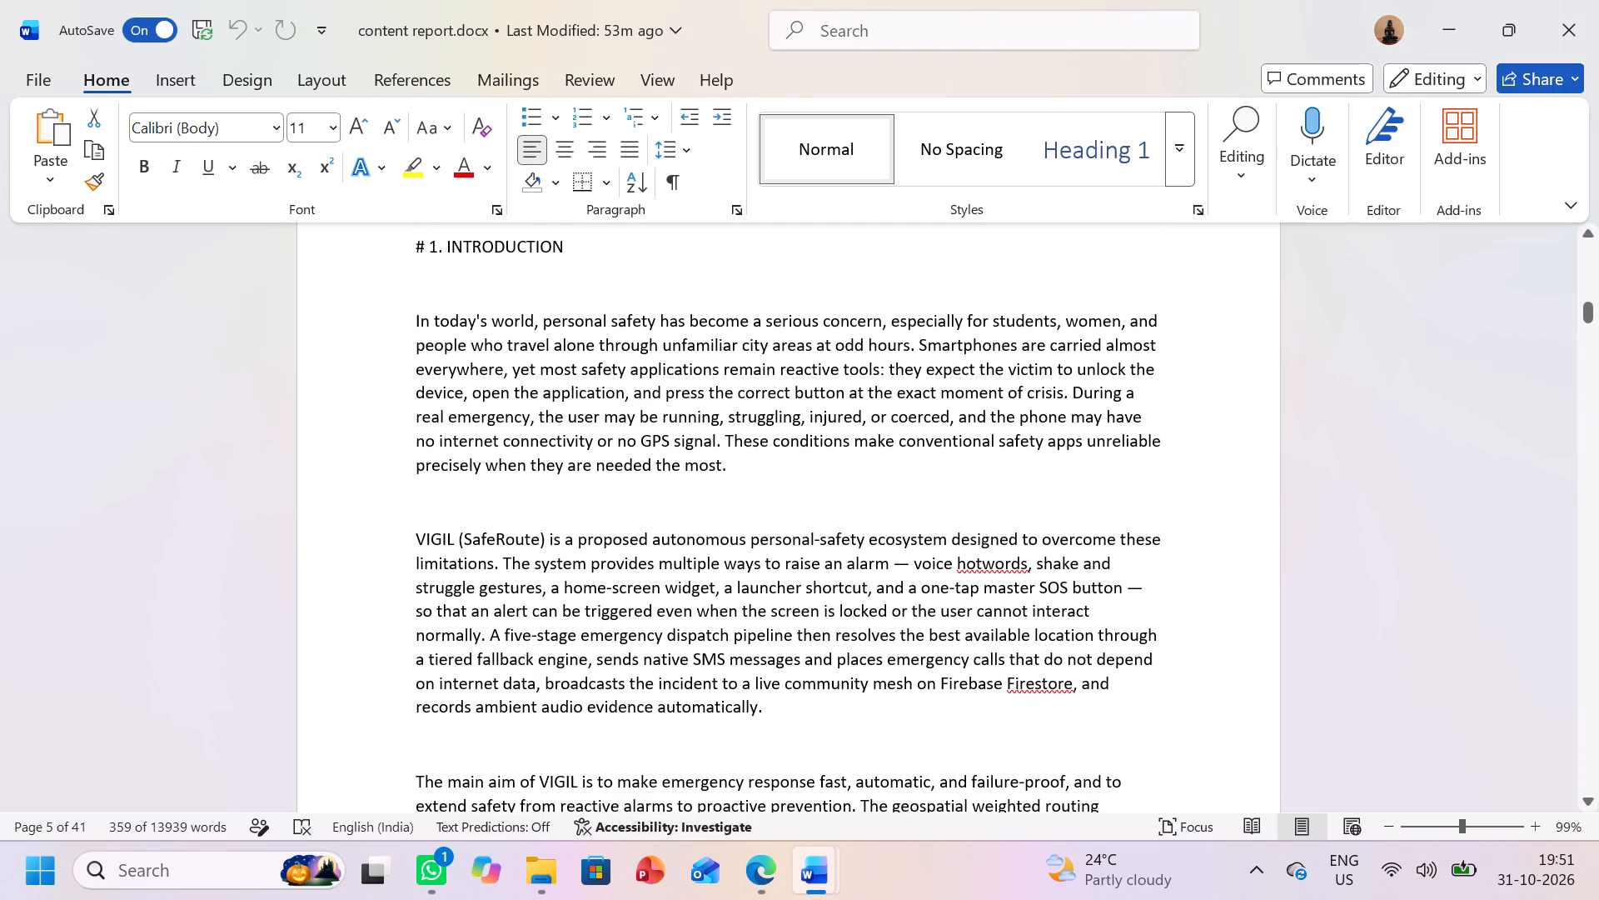
{"action": "scroll", "coordinate": [376, 601], "scroll_direction": "down", "scroll_amount": 1}
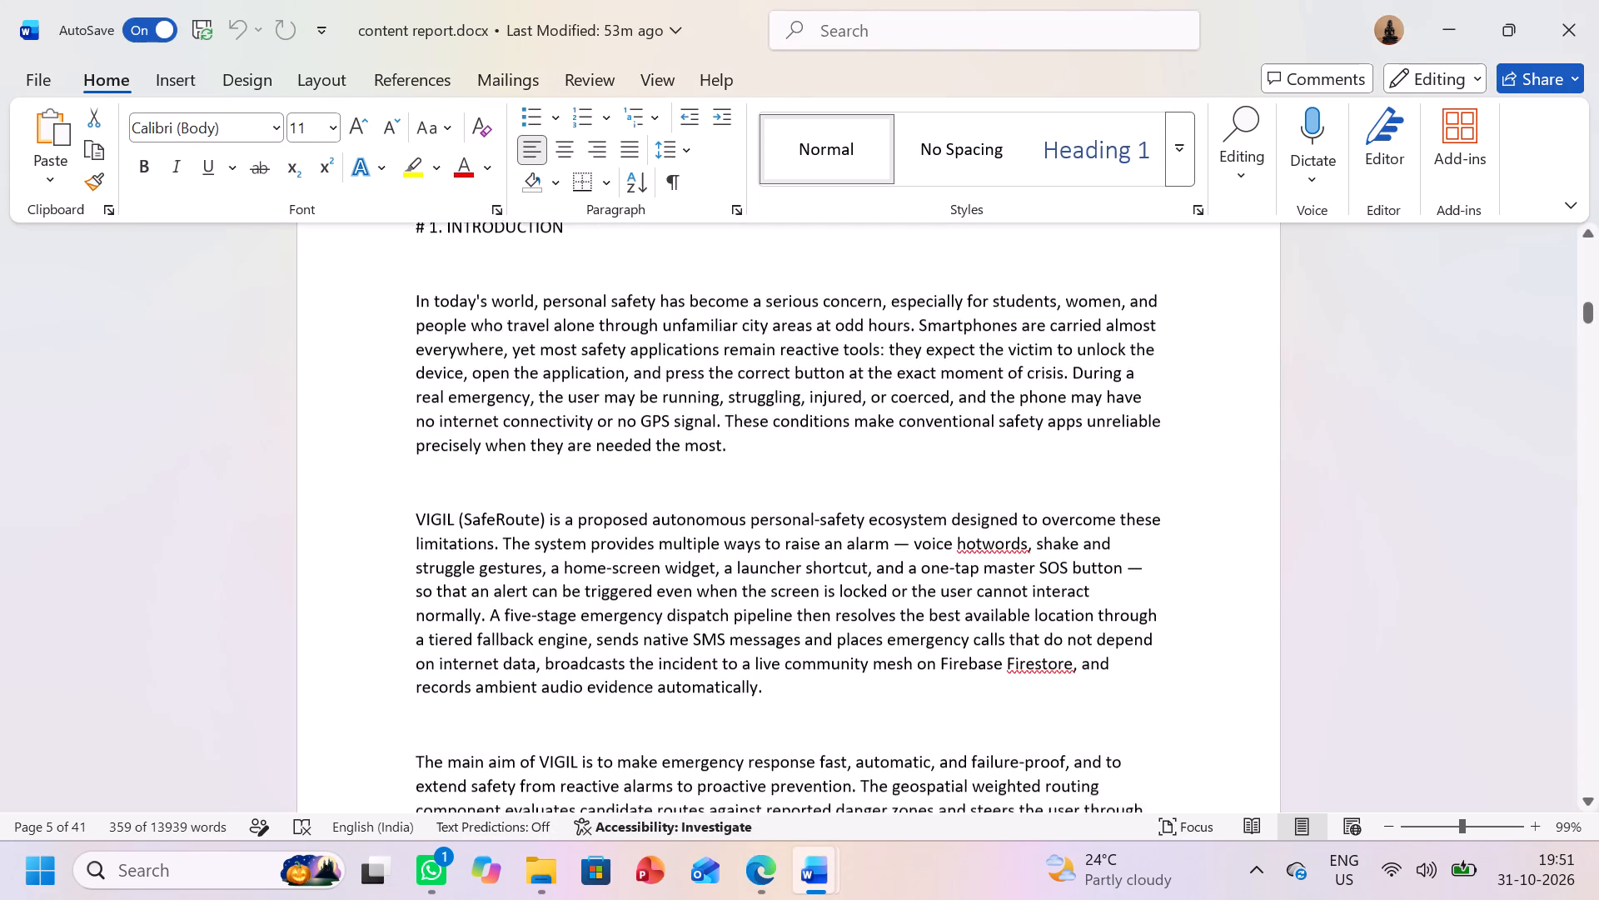
{"action": "scroll", "coordinate": [376, 601], "scroll_direction": "down", "scroll_amount": 3}
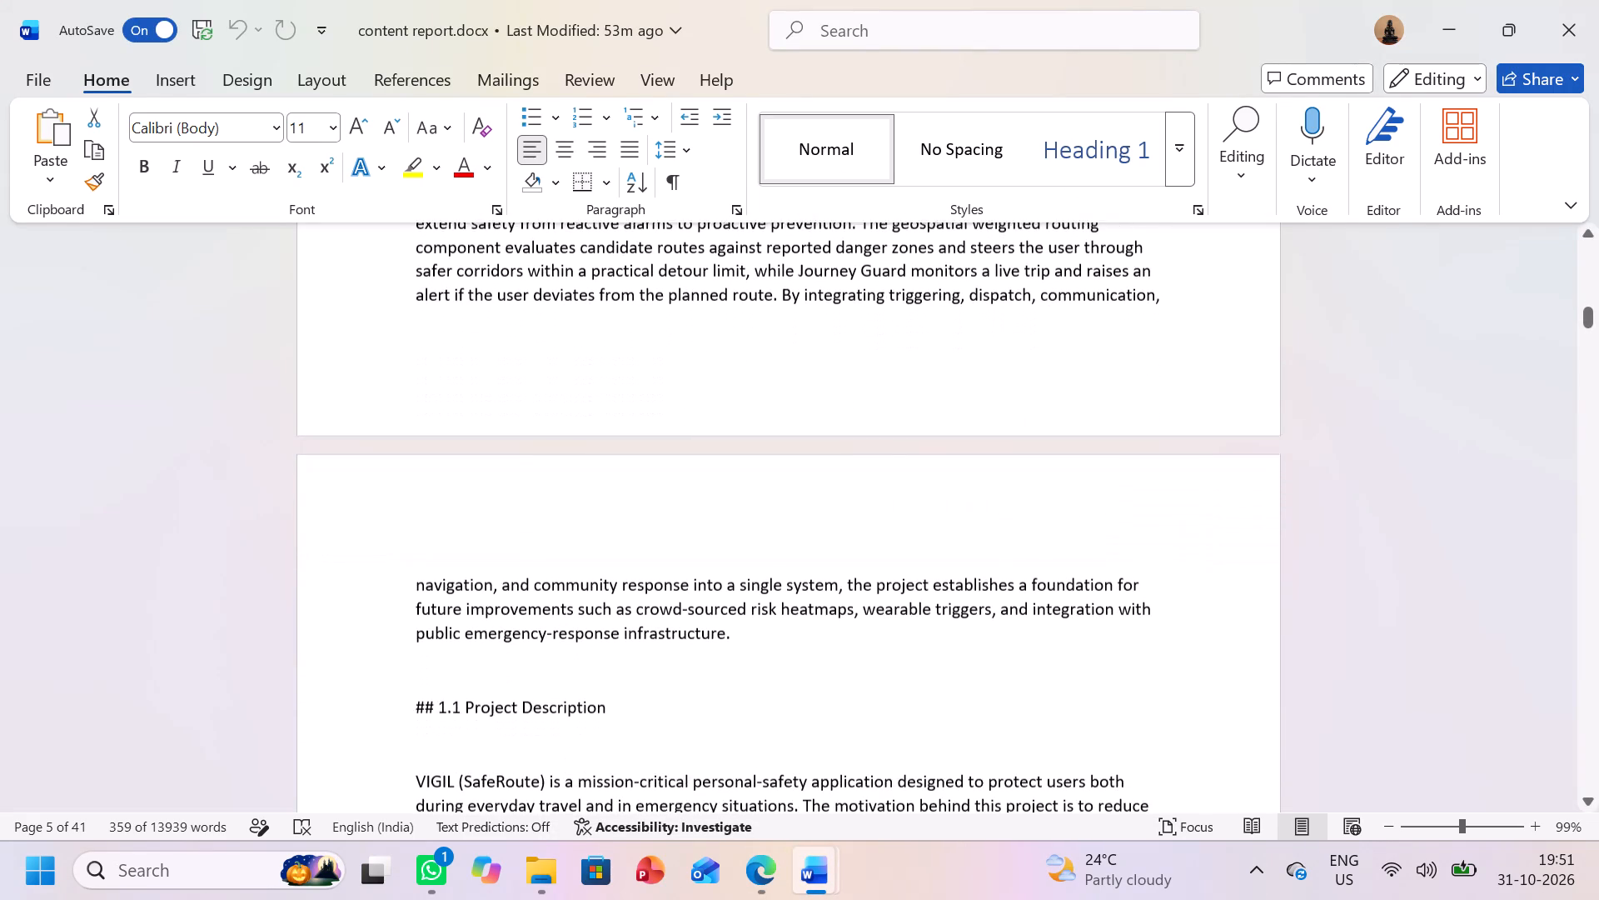
{"action": "scroll", "coordinate": [376, 601], "scroll_direction": "down", "scroll_amount": 3}
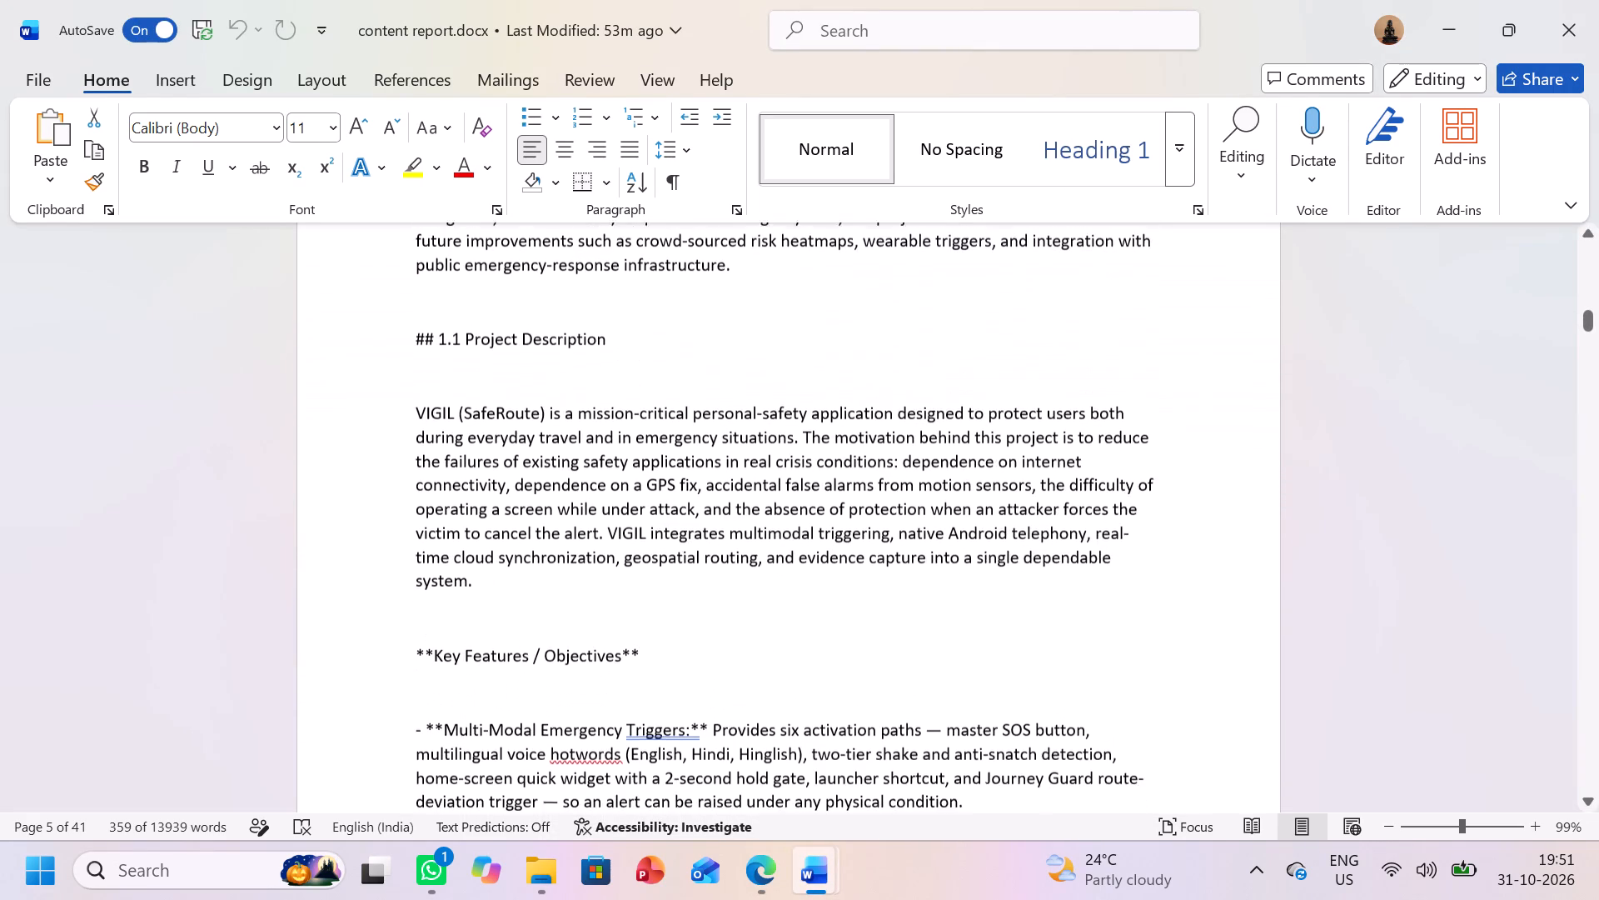
{"action": "scroll", "coordinate": [376, 601], "scroll_direction": "down", "scroll_amount": 3}
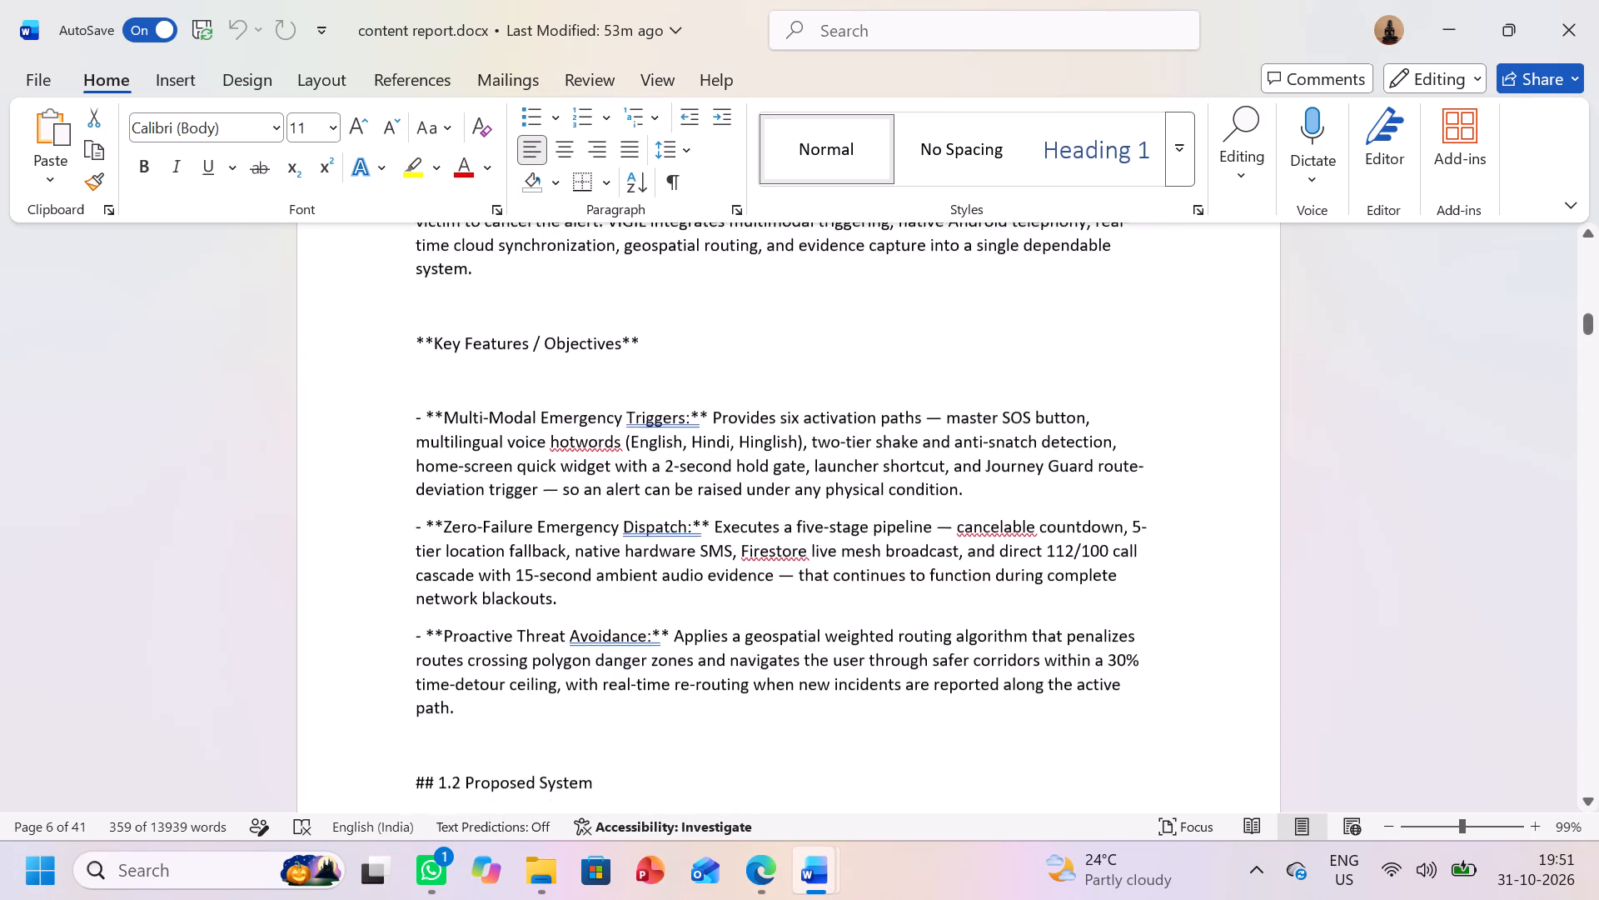
{"action": "scroll", "coordinate": [376, 601], "scroll_direction": "down", "scroll_amount": 4}
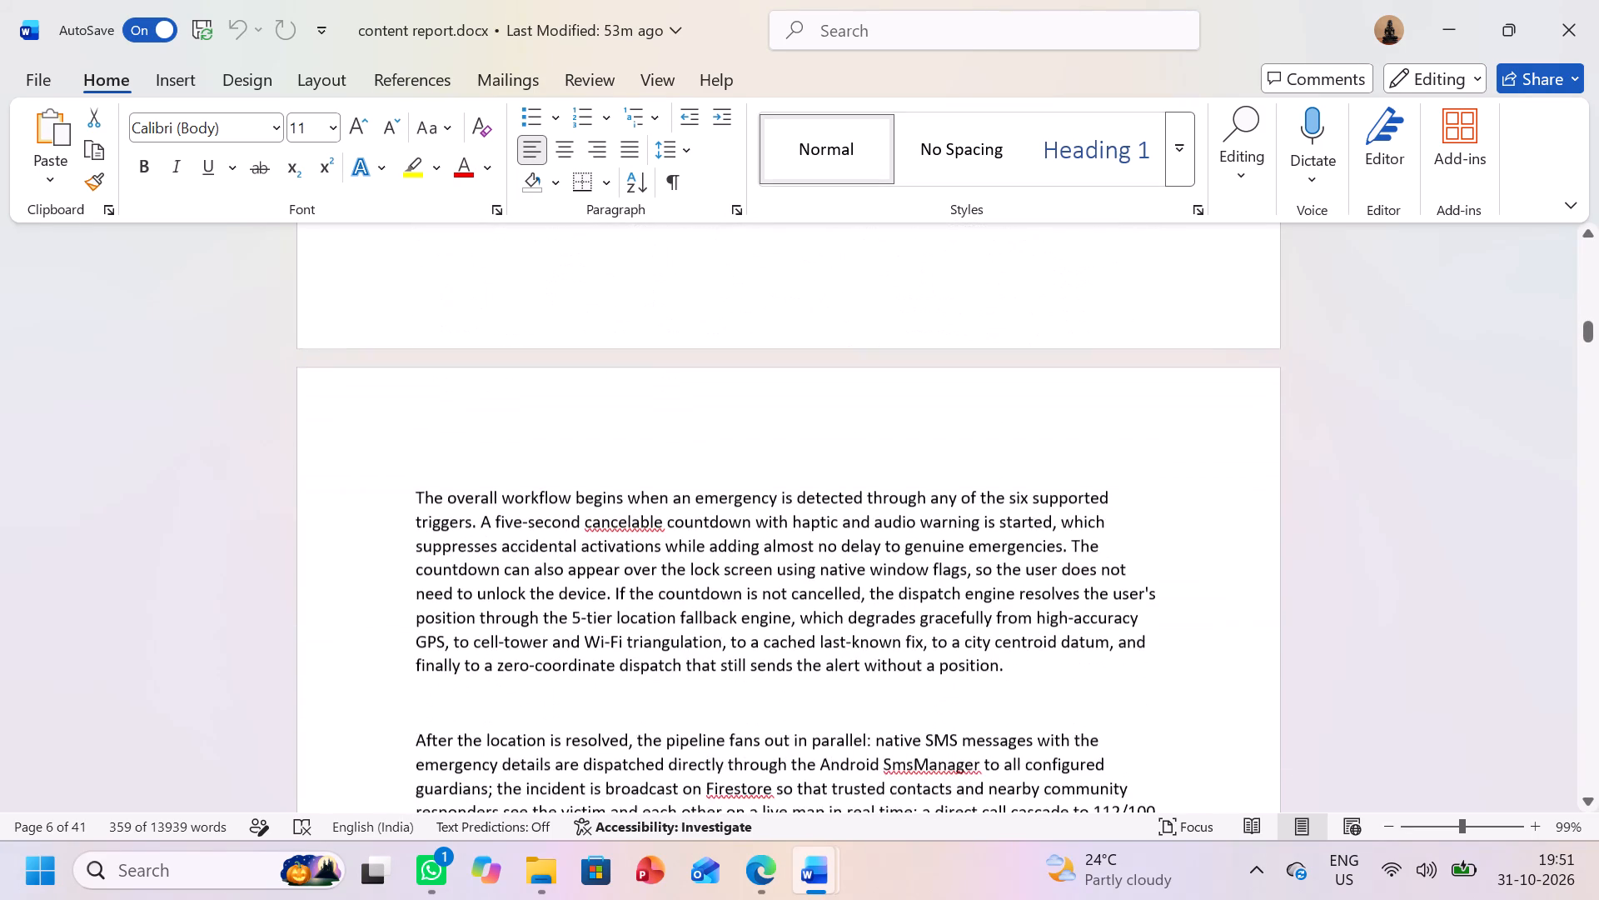
{"action": "scroll", "coordinate": [376, 601], "scroll_direction": "down", "scroll_amount": 4}
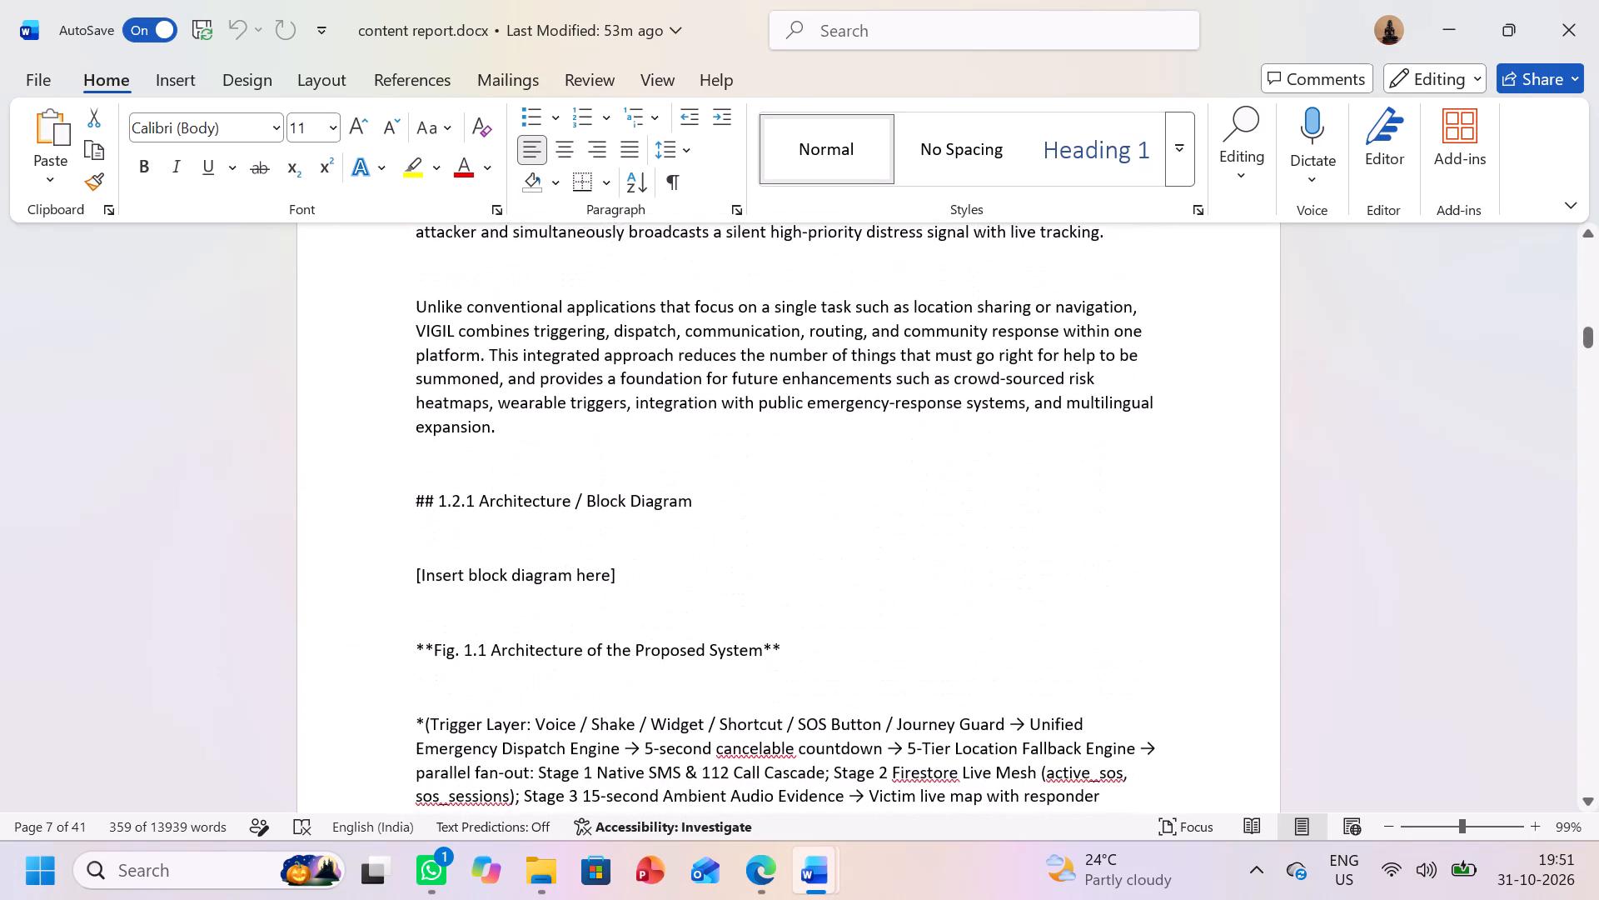
{"action": "left_click", "coordinate": [376, 601]}
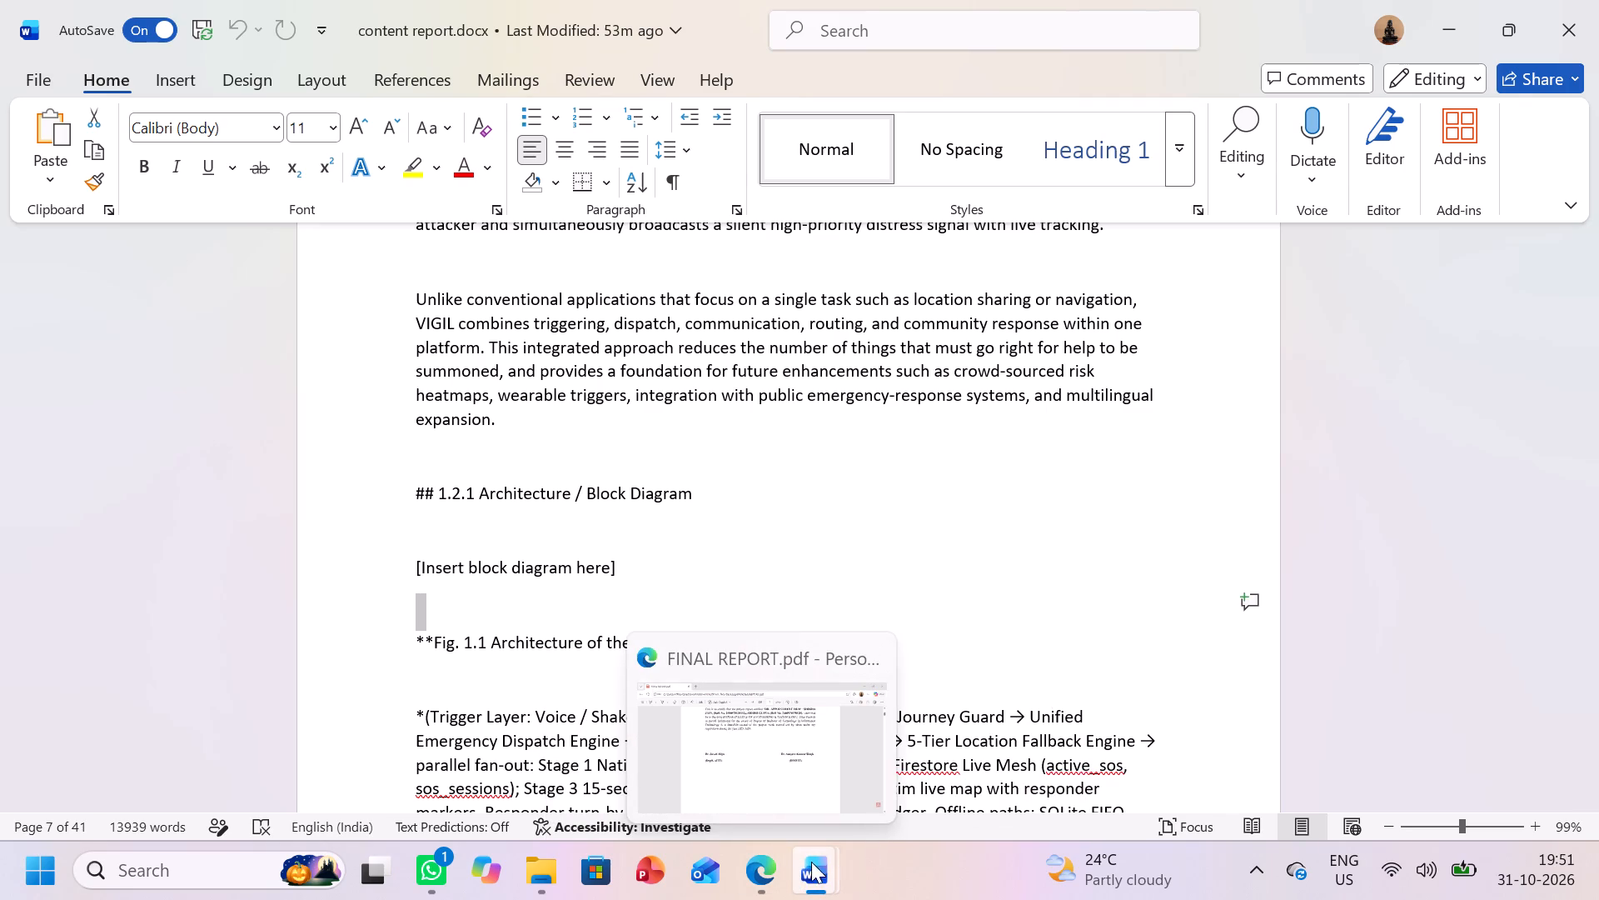
Return to FinalReportBlank_Format.docx and review the Introduction placeholders from section 1 to the 1.2.1 block diagram.
{"action": "left_click", "coordinate": [878, 758]}
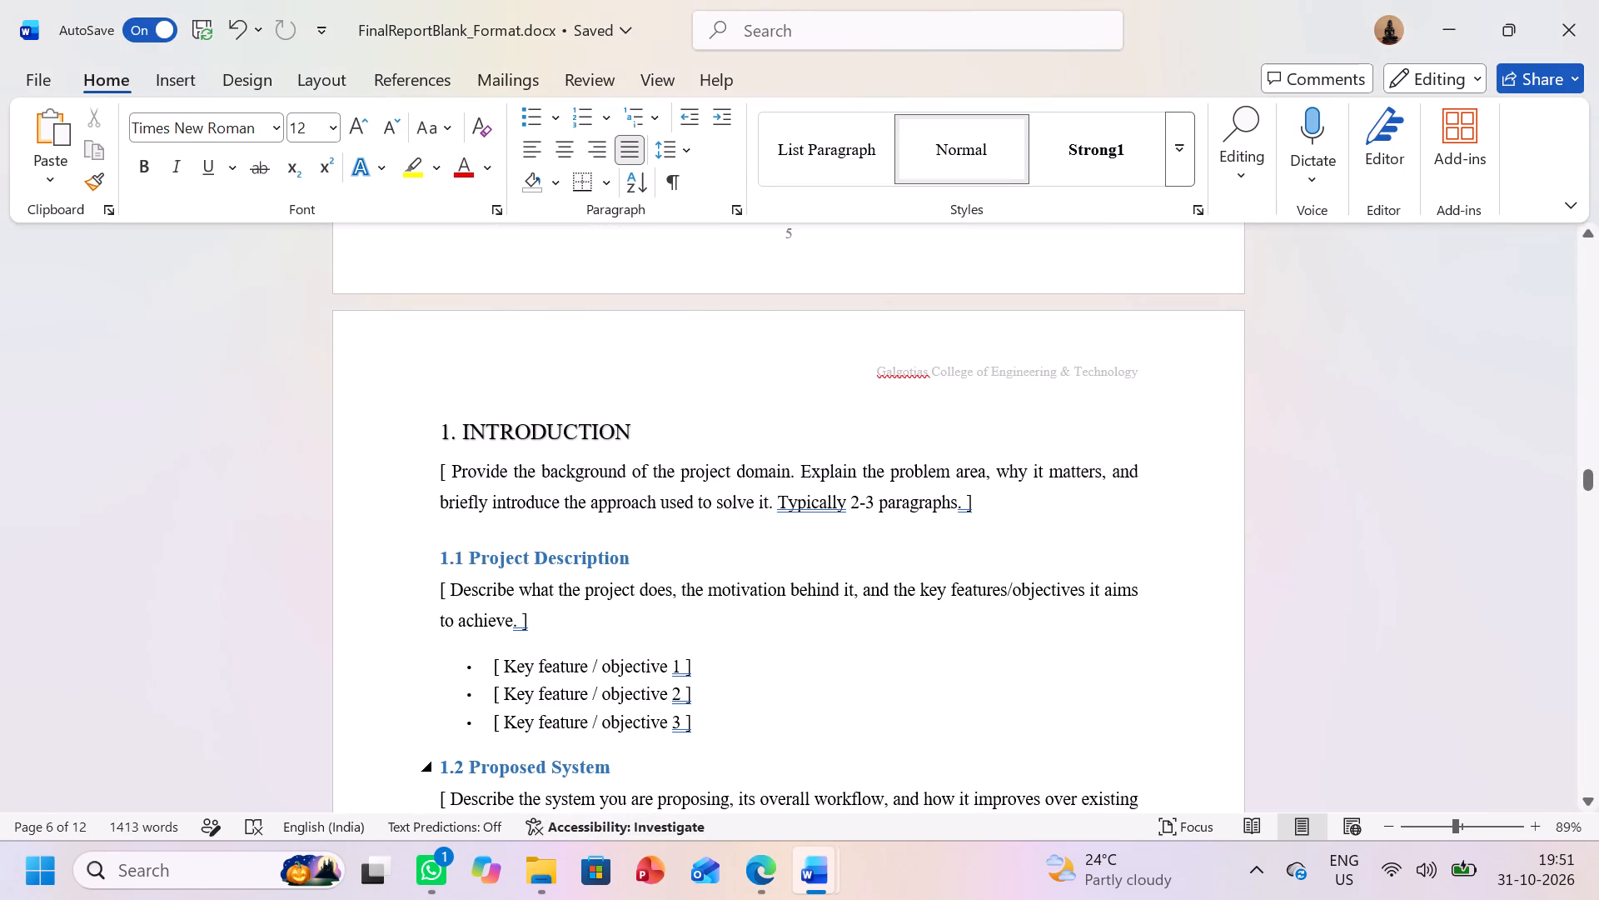
{"action": "scroll", "coordinate": [878, 758], "scroll_direction": "down", "scroll_amount": 2}
{"action": "scroll", "coordinate": [878, 758], "scroll_direction": "up", "scroll_amount": 1, "text": "ctrl"}
{"action": "scroll", "coordinate": [878, 758], "scroll_direction": "down", "scroll_amount": 1, "text": "ctrl"}
{"action": "scroll", "coordinate": [878, 758], "scroll_direction": "down", "scroll_amount": 1}
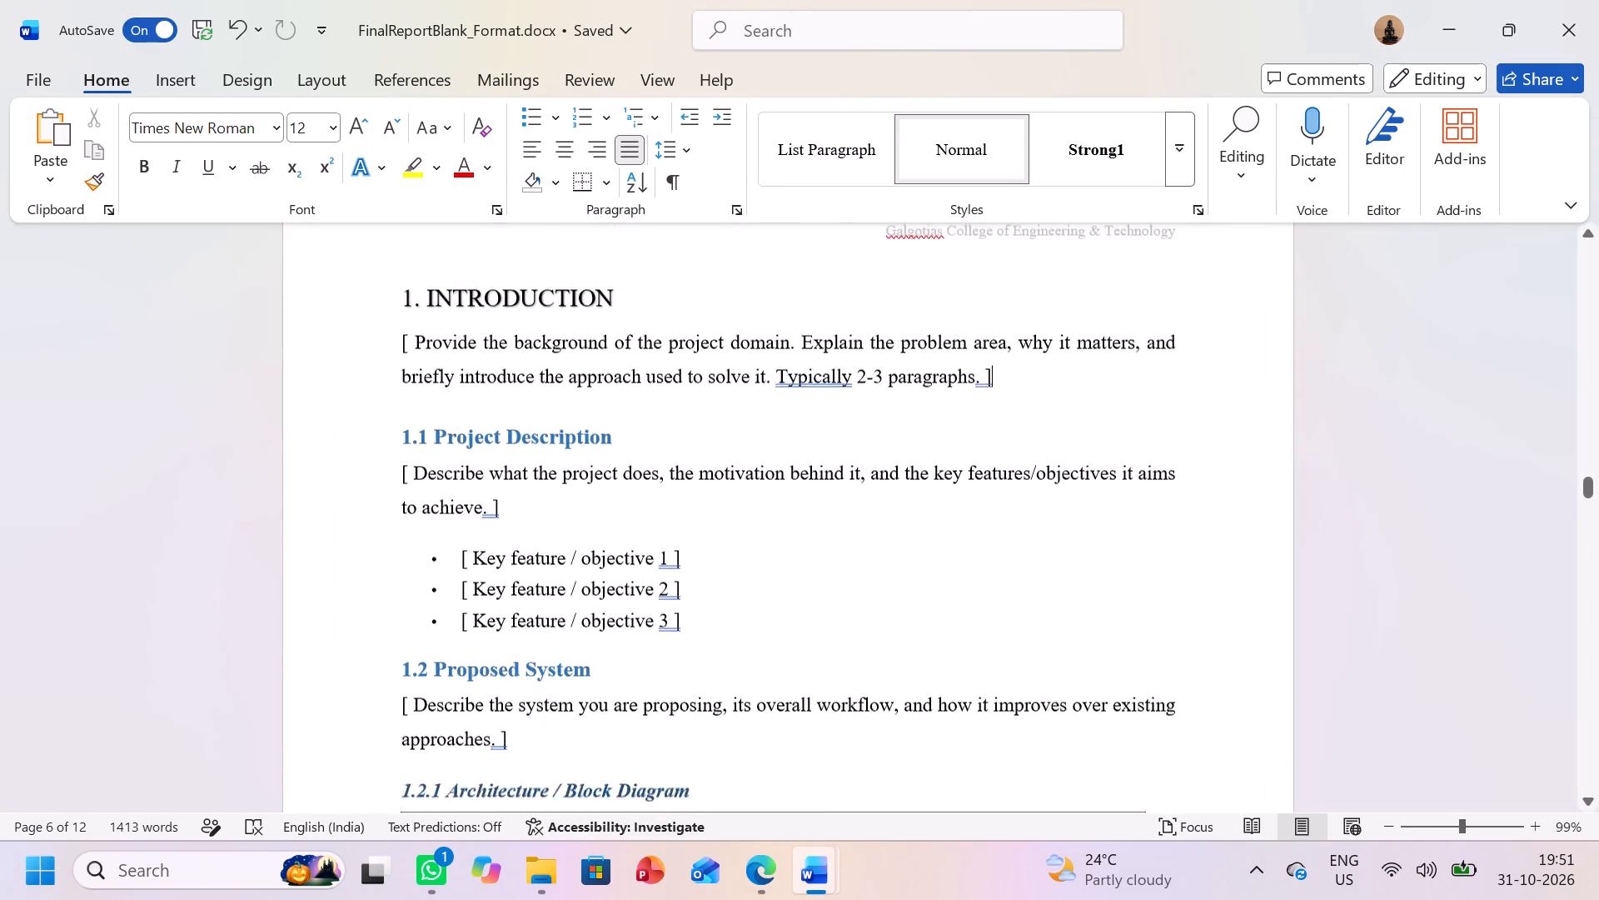
{"action": "scroll", "coordinate": [878, 758], "scroll_direction": "down", "scroll_amount": 2}
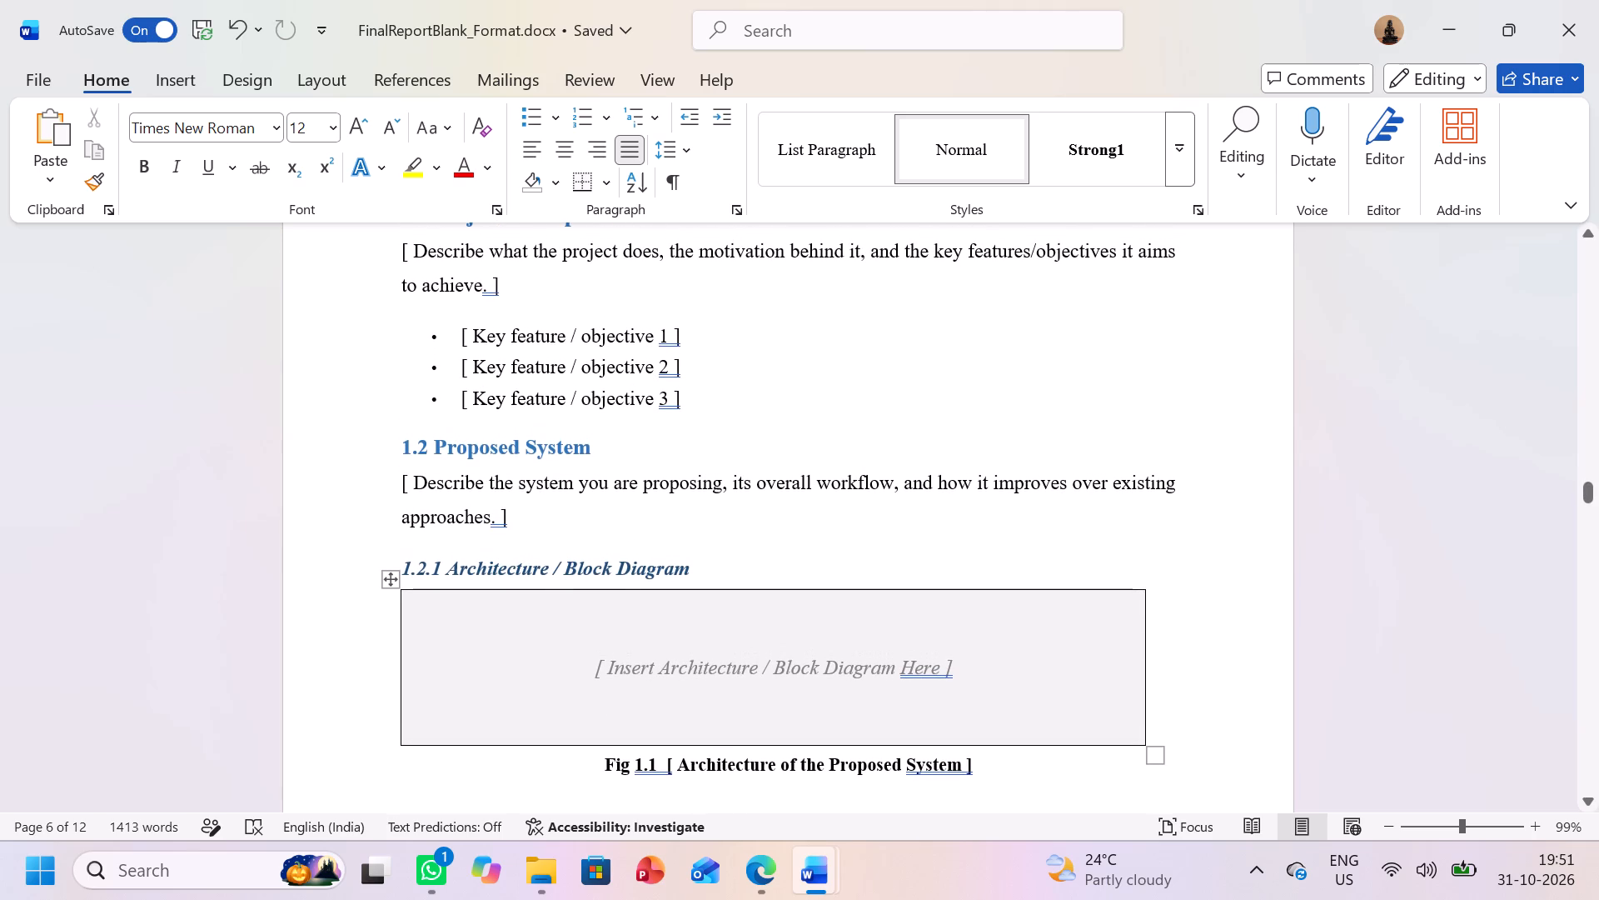
{"action": "scroll", "coordinate": [878, 758], "scroll_direction": "down", "scroll_amount": 1}
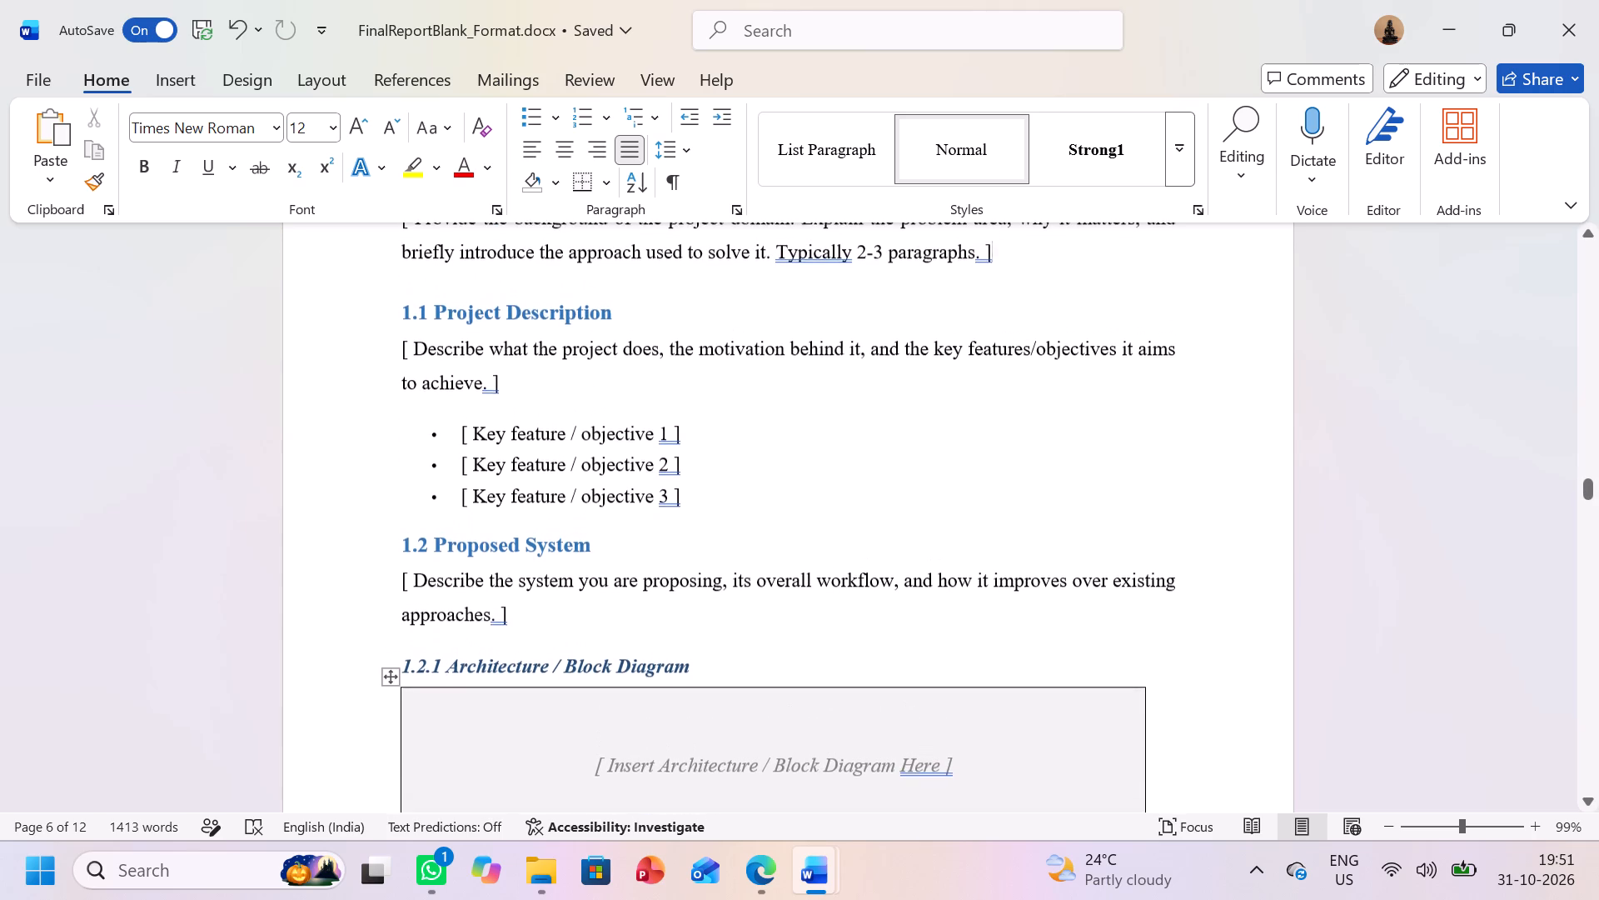
{"action": "scroll", "coordinate": [878, 758], "scroll_direction": "down", "scroll_amount": 1}
{"action": "scroll", "coordinate": [593, 672], "scroll_direction": "up", "scroll_amount": 1}
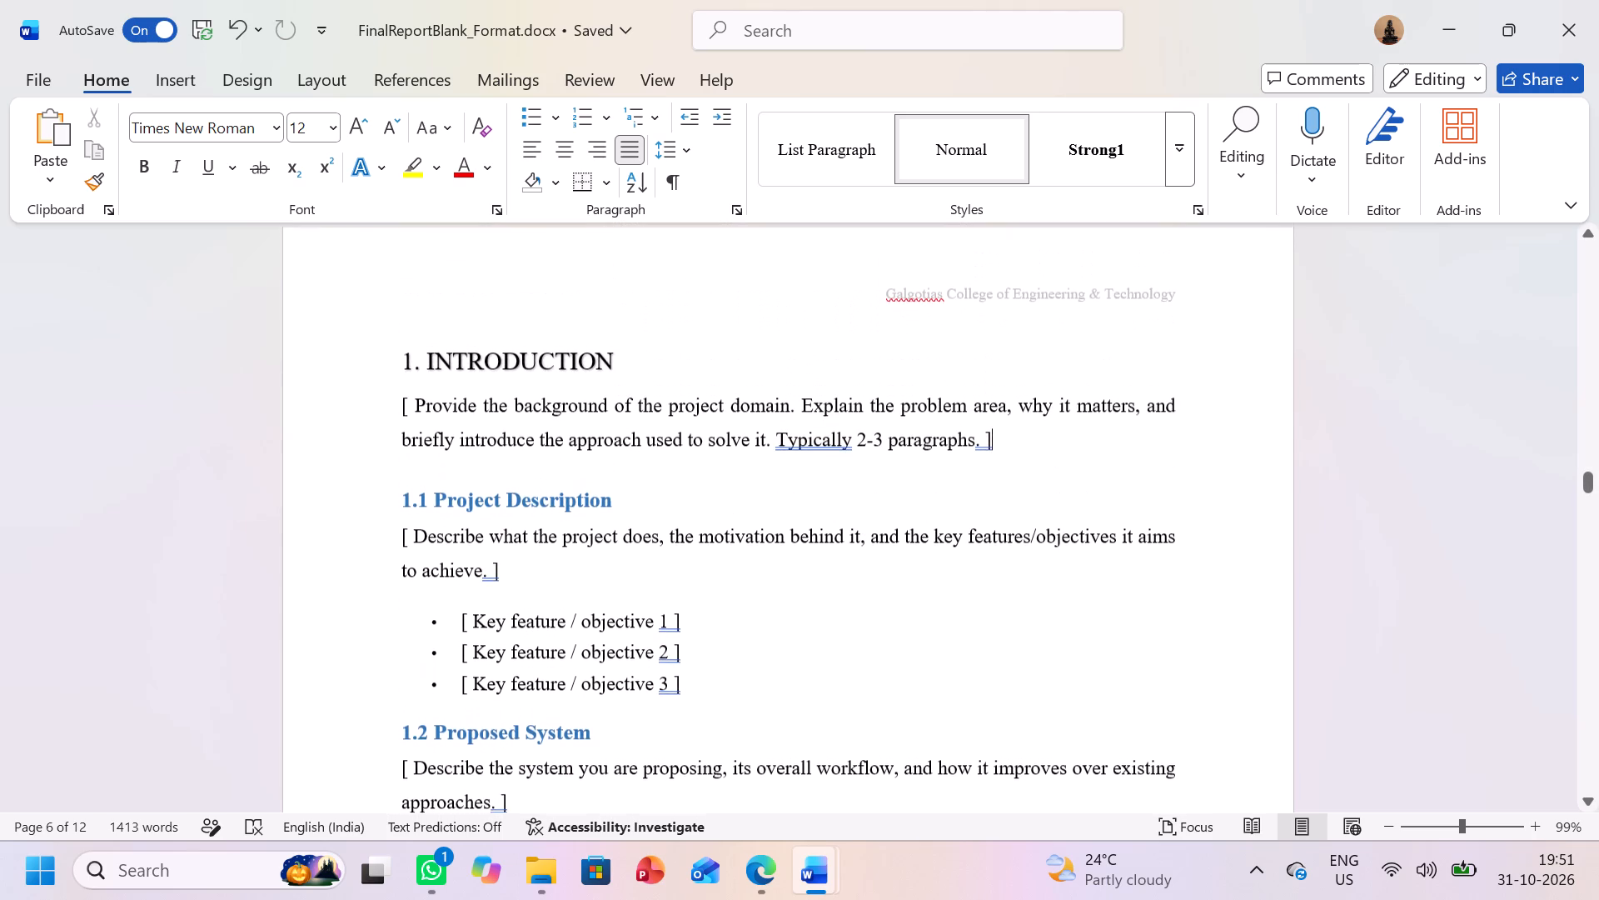
{"action": "scroll", "coordinate": [593, 672], "scroll_direction": "up", "scroll_amount": 1}
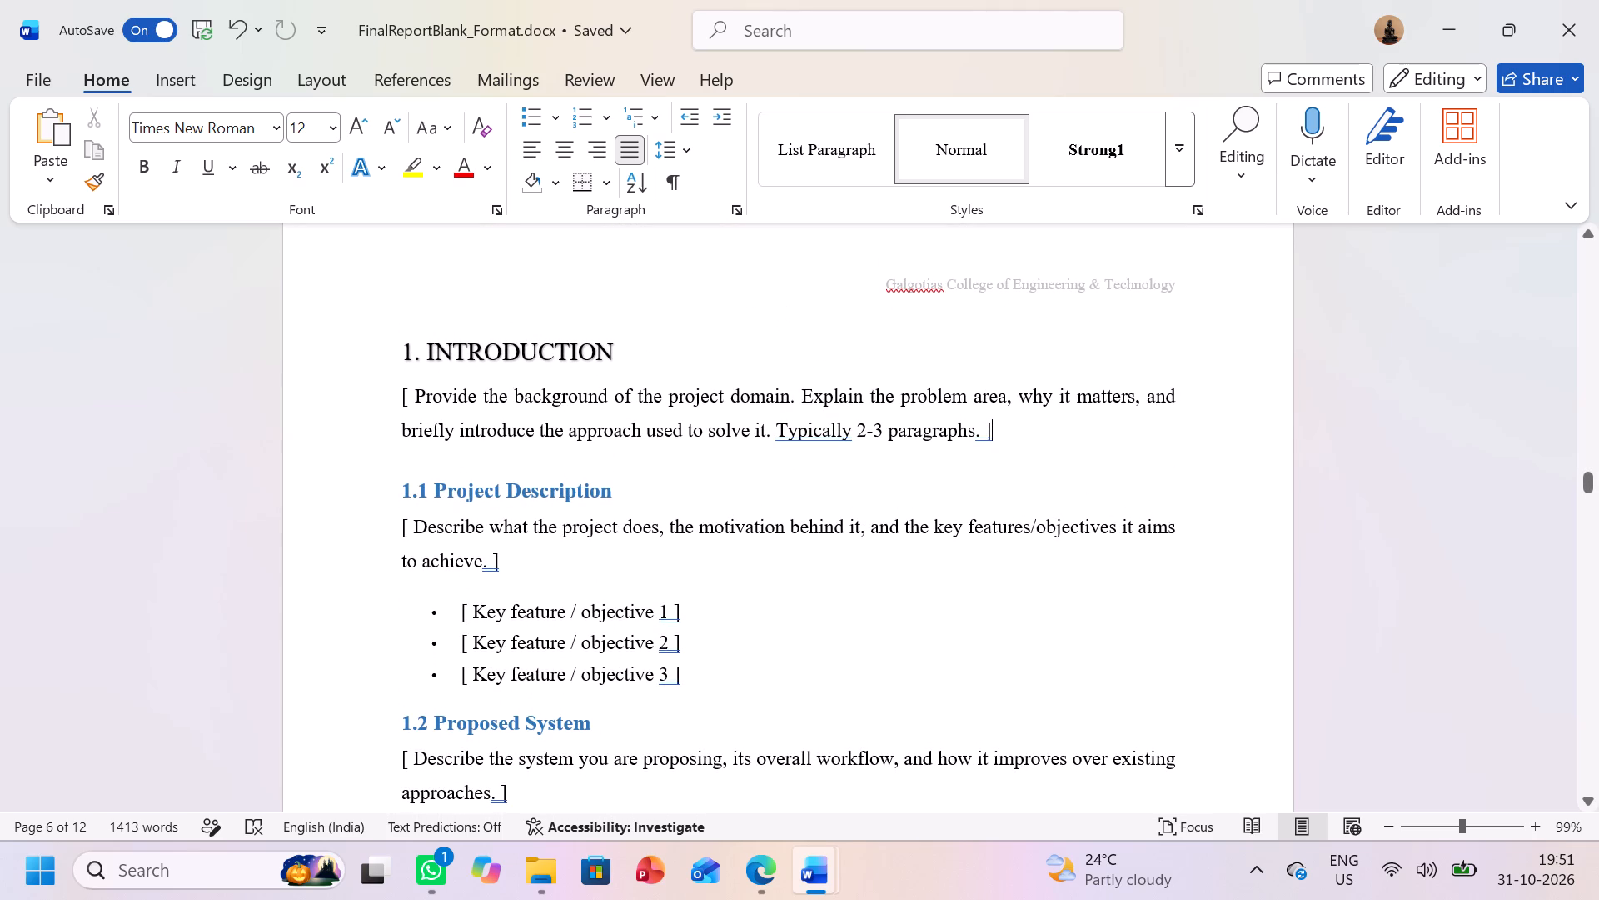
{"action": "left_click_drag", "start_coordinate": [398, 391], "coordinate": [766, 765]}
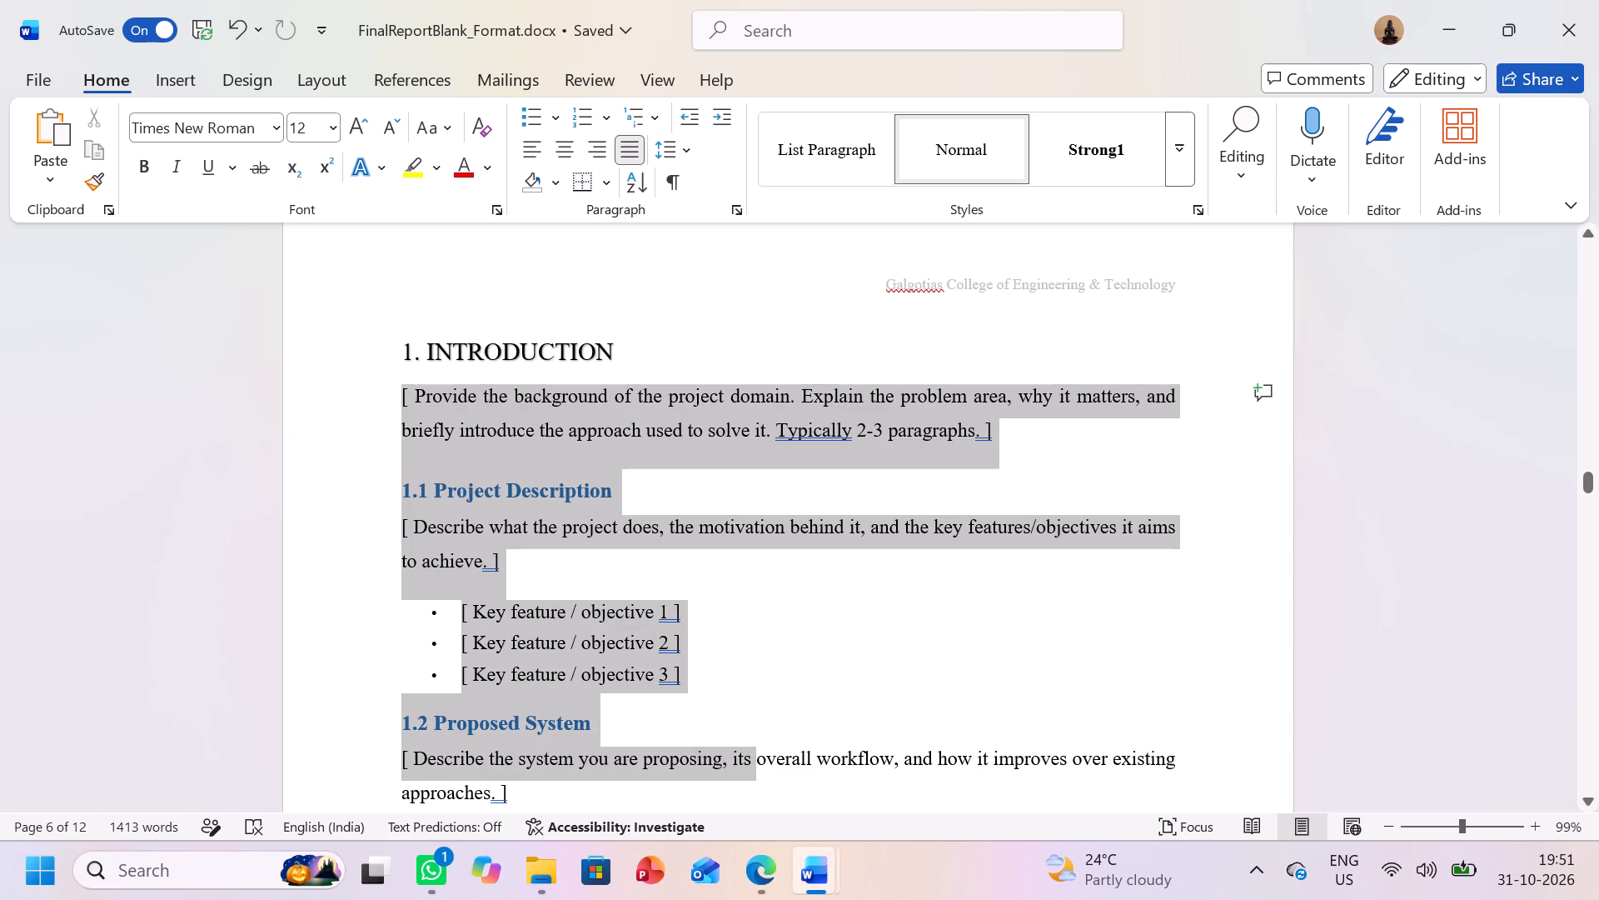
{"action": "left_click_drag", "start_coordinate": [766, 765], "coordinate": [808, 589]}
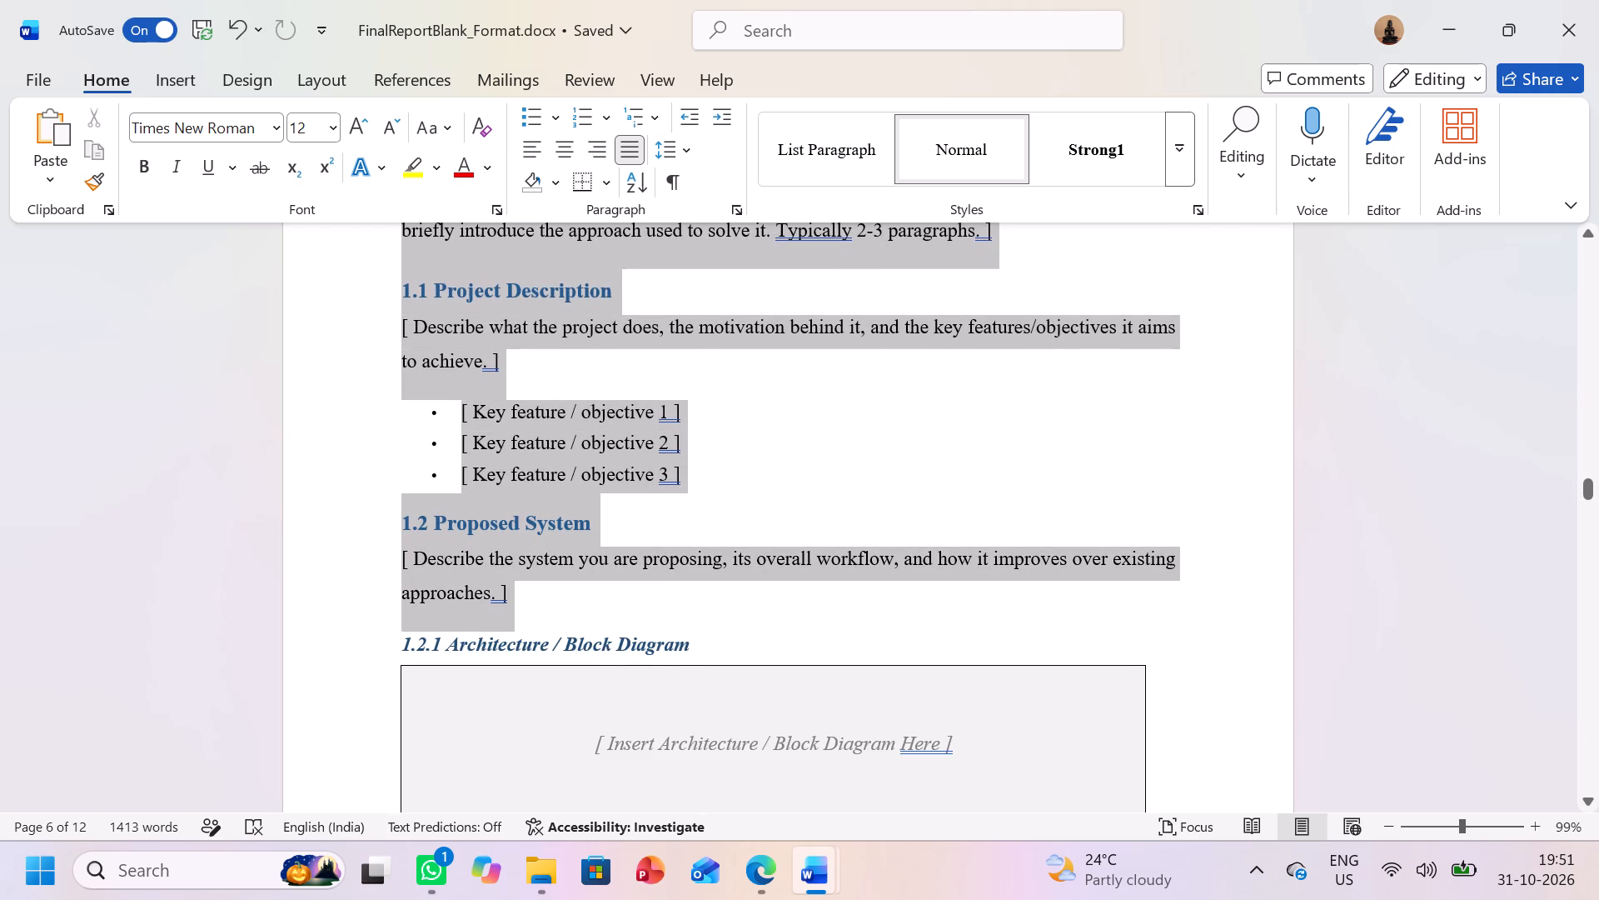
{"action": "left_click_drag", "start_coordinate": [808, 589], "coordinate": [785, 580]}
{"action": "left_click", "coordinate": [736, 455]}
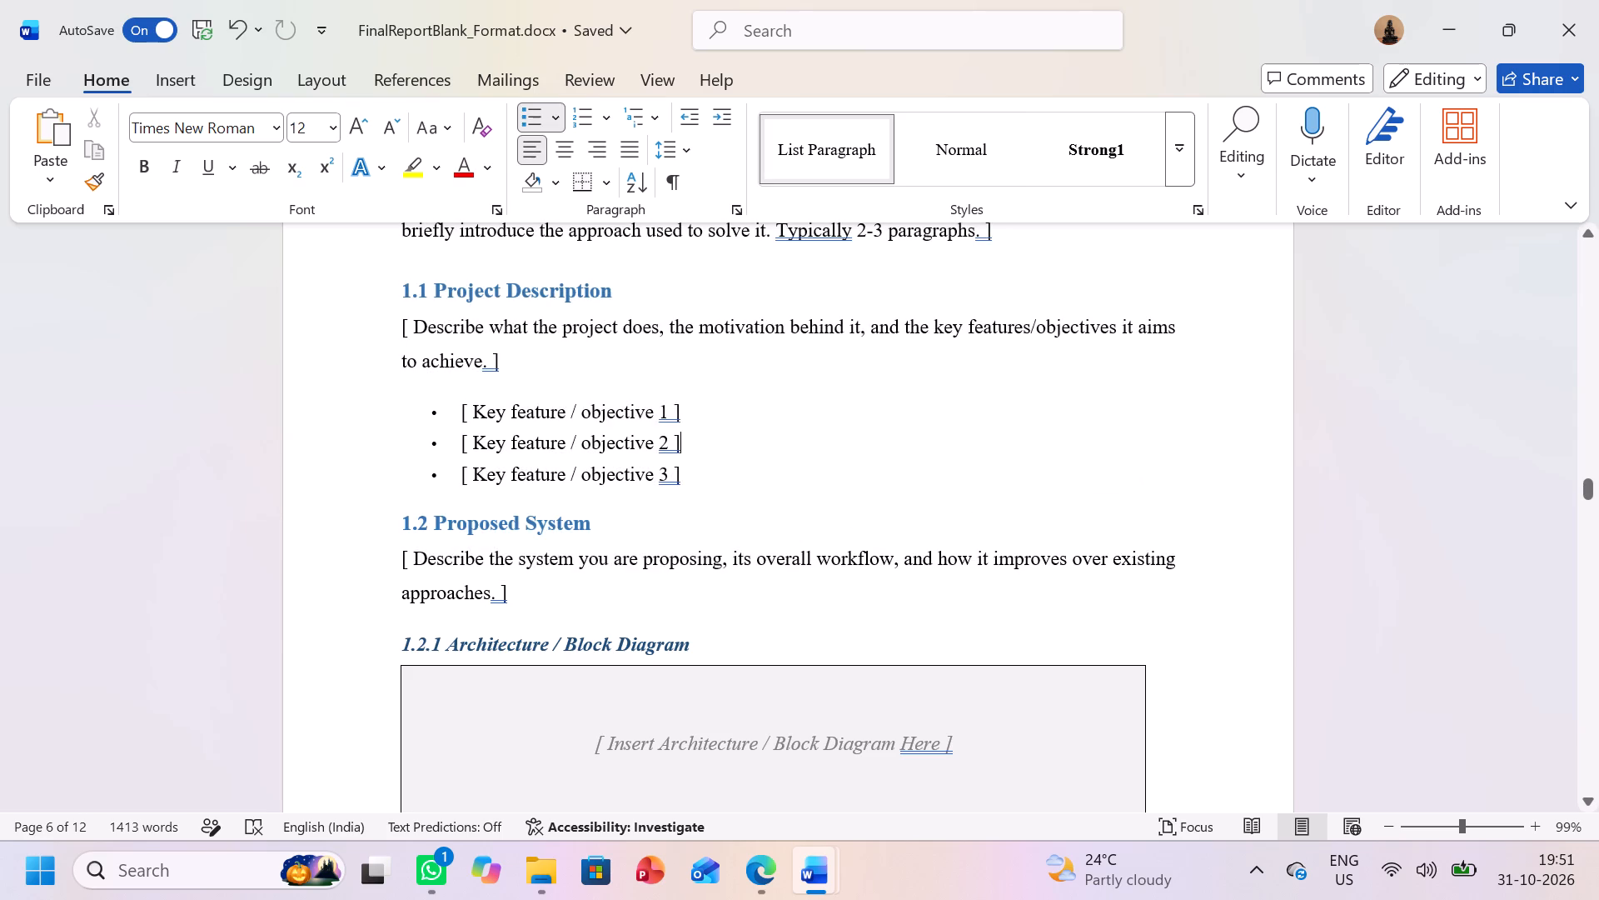
Cut the bracketed placeholder paragraph directly under the "1. INTRODUCTION" heading.
{"action": "scroll", "coordinate": [736, 455], "scroll_direction": "up", "scroll_amount": 2}
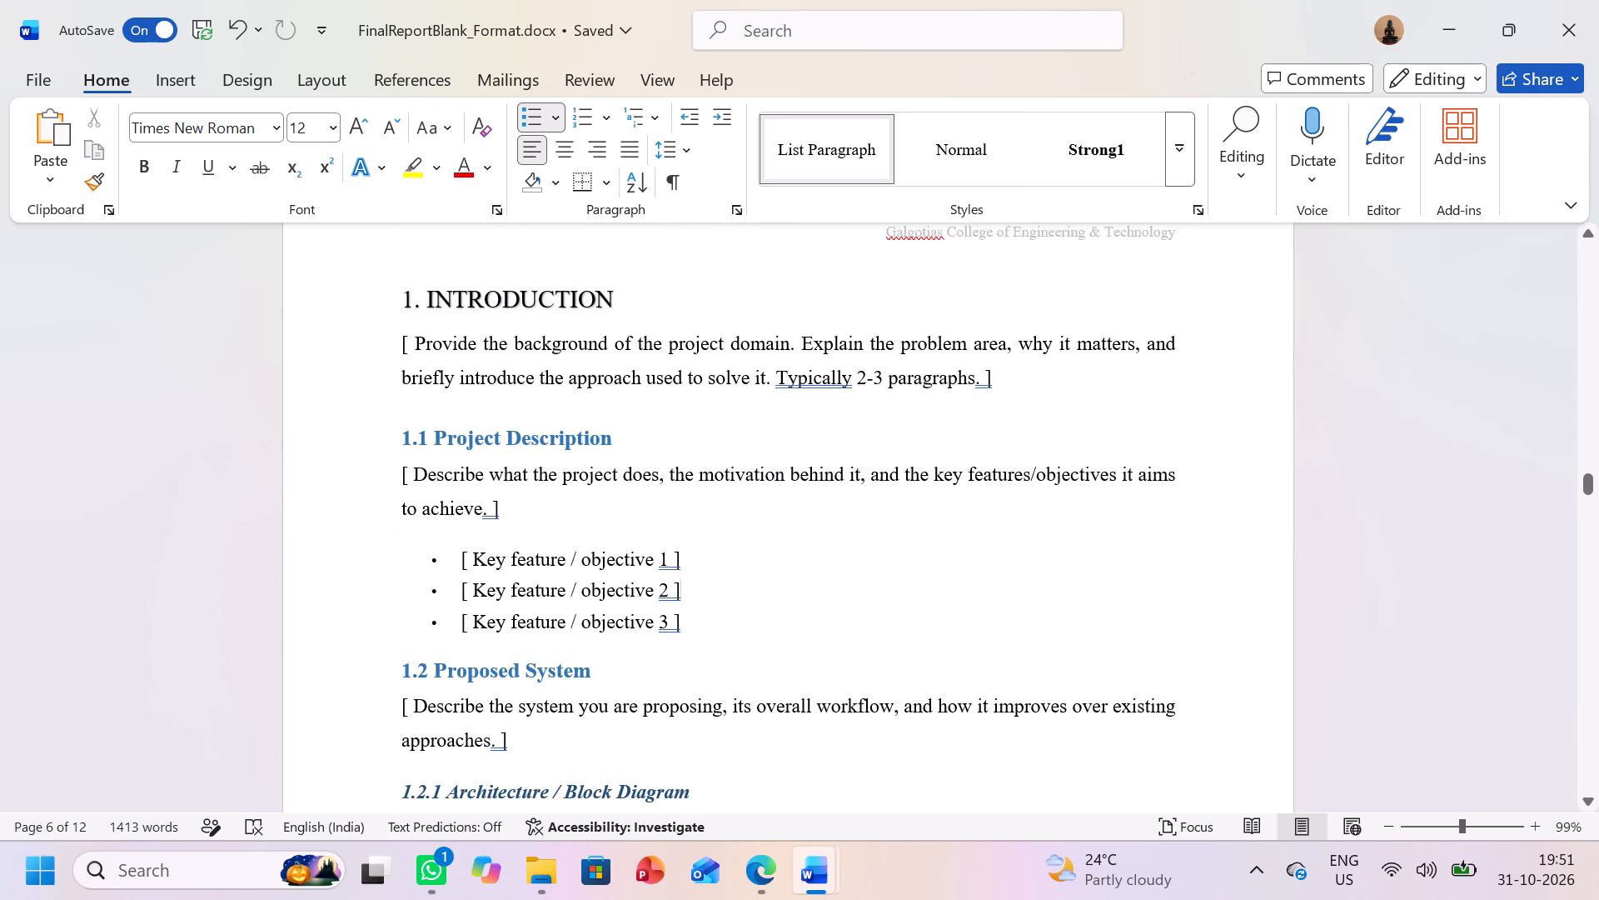
{"action": "left_click_drag", "start_coordinate": [402, 337], "coordinate": [1263, 400]}
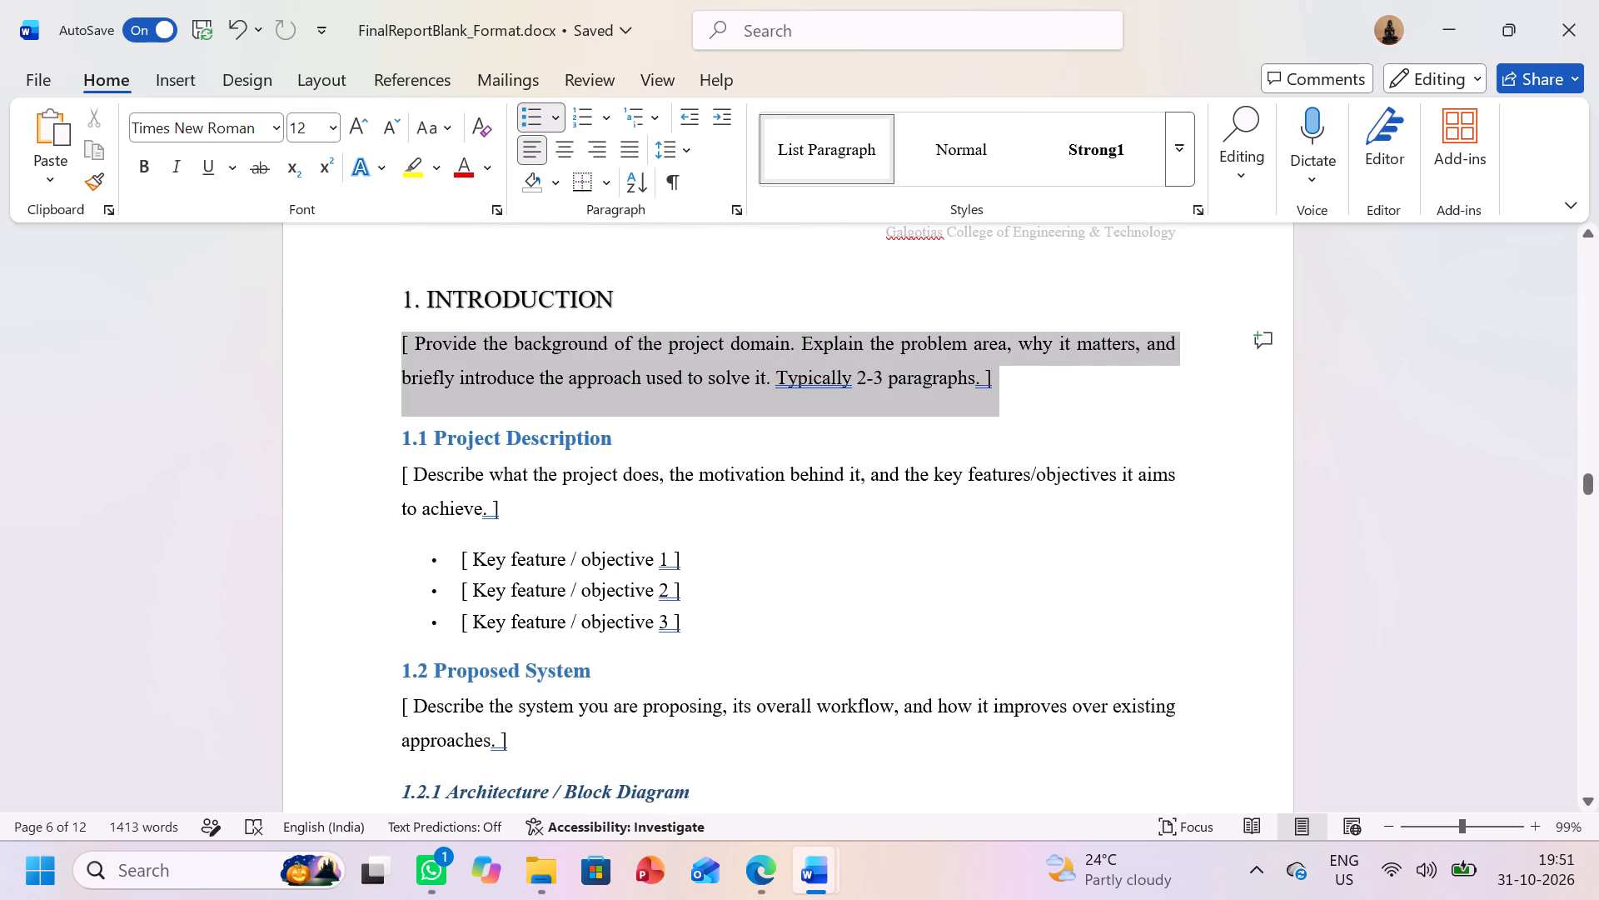
{"action": "left_click_drag", "start_coordinate": [1263, 400], "coordinate": [1342, 401]}
{"action": "key", "text": "ctrl+x"}
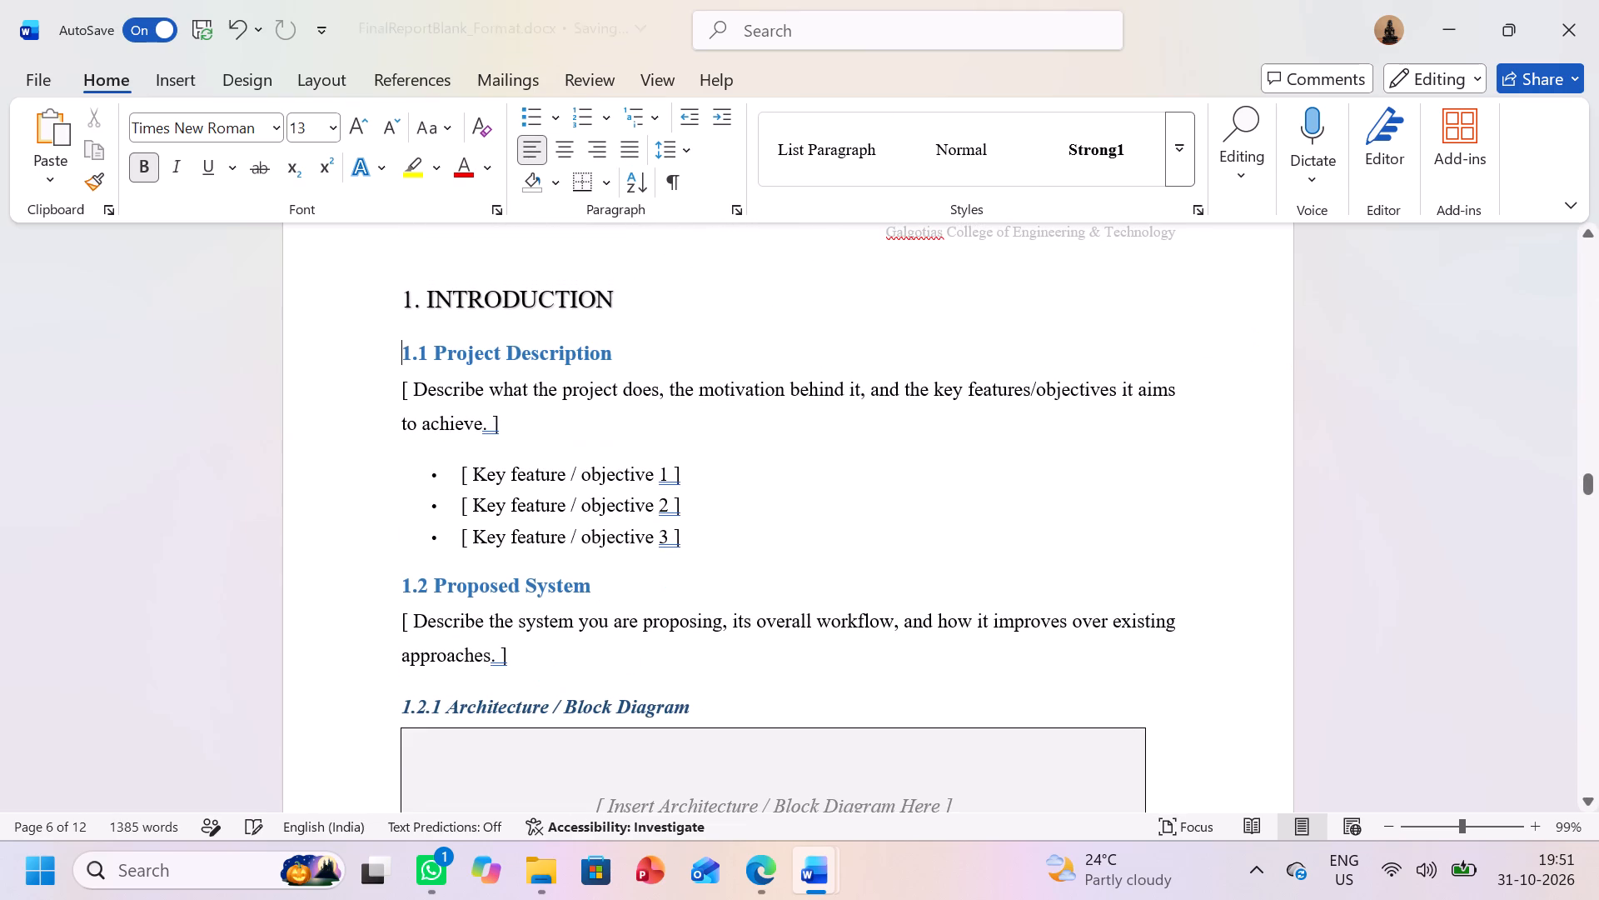
Add a blank line below the "1. INTRODUCTION" heading and undo the automatic list numbering applied to both lines.
{"action": "left_click", "coordinate": [686, 314]}
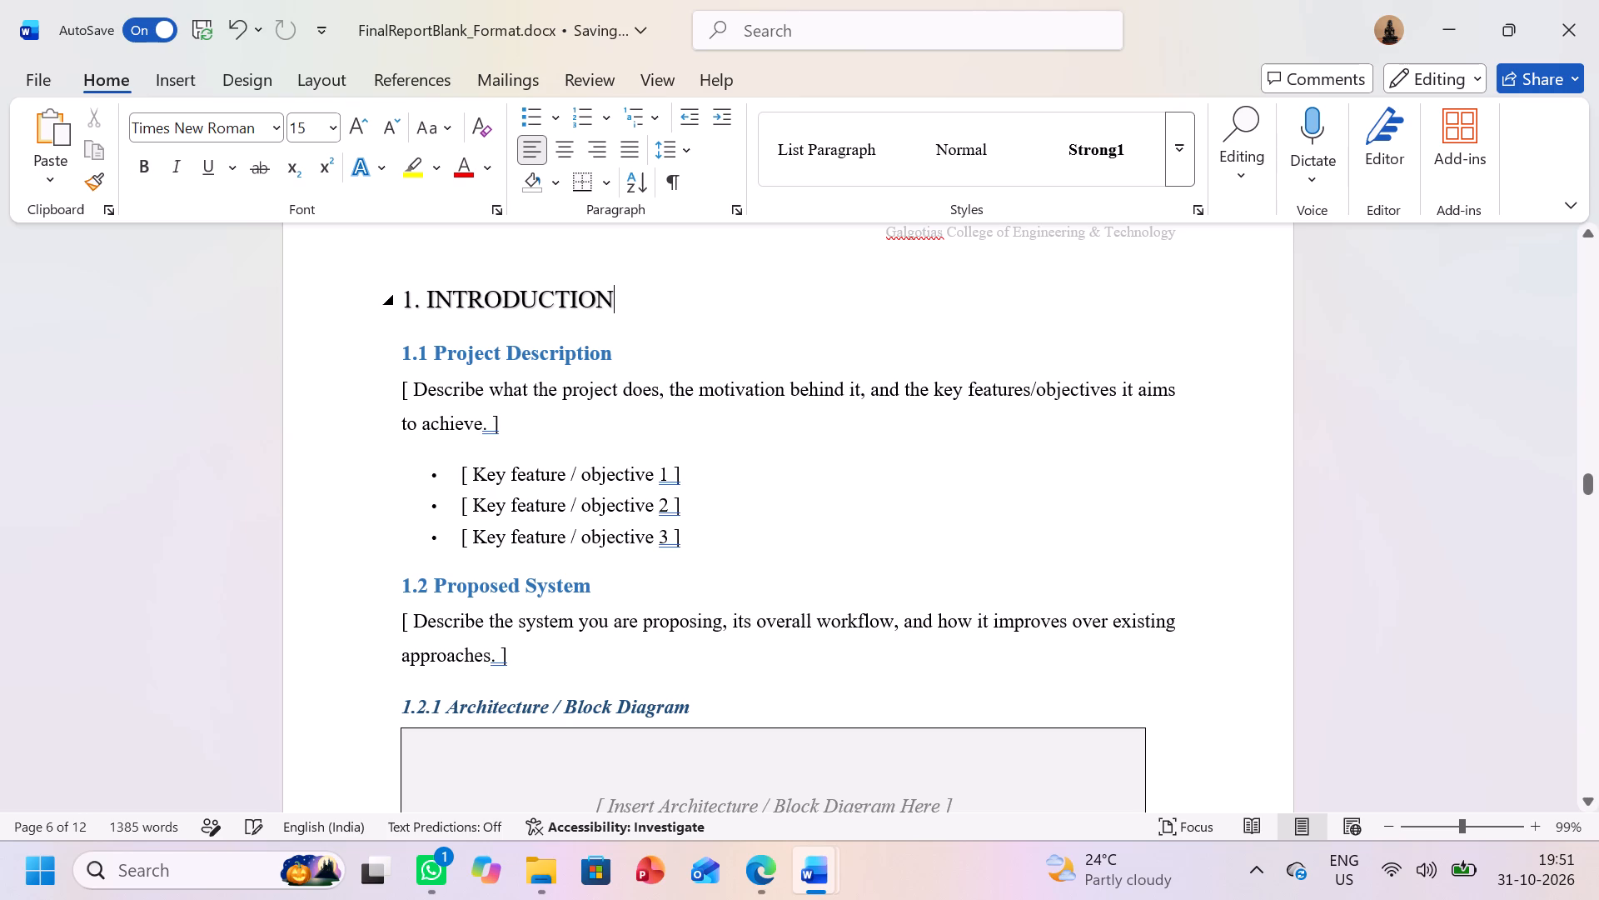
{"action": "key", "text": "Return"}
{"action": "key", "text": "BackSpace"}
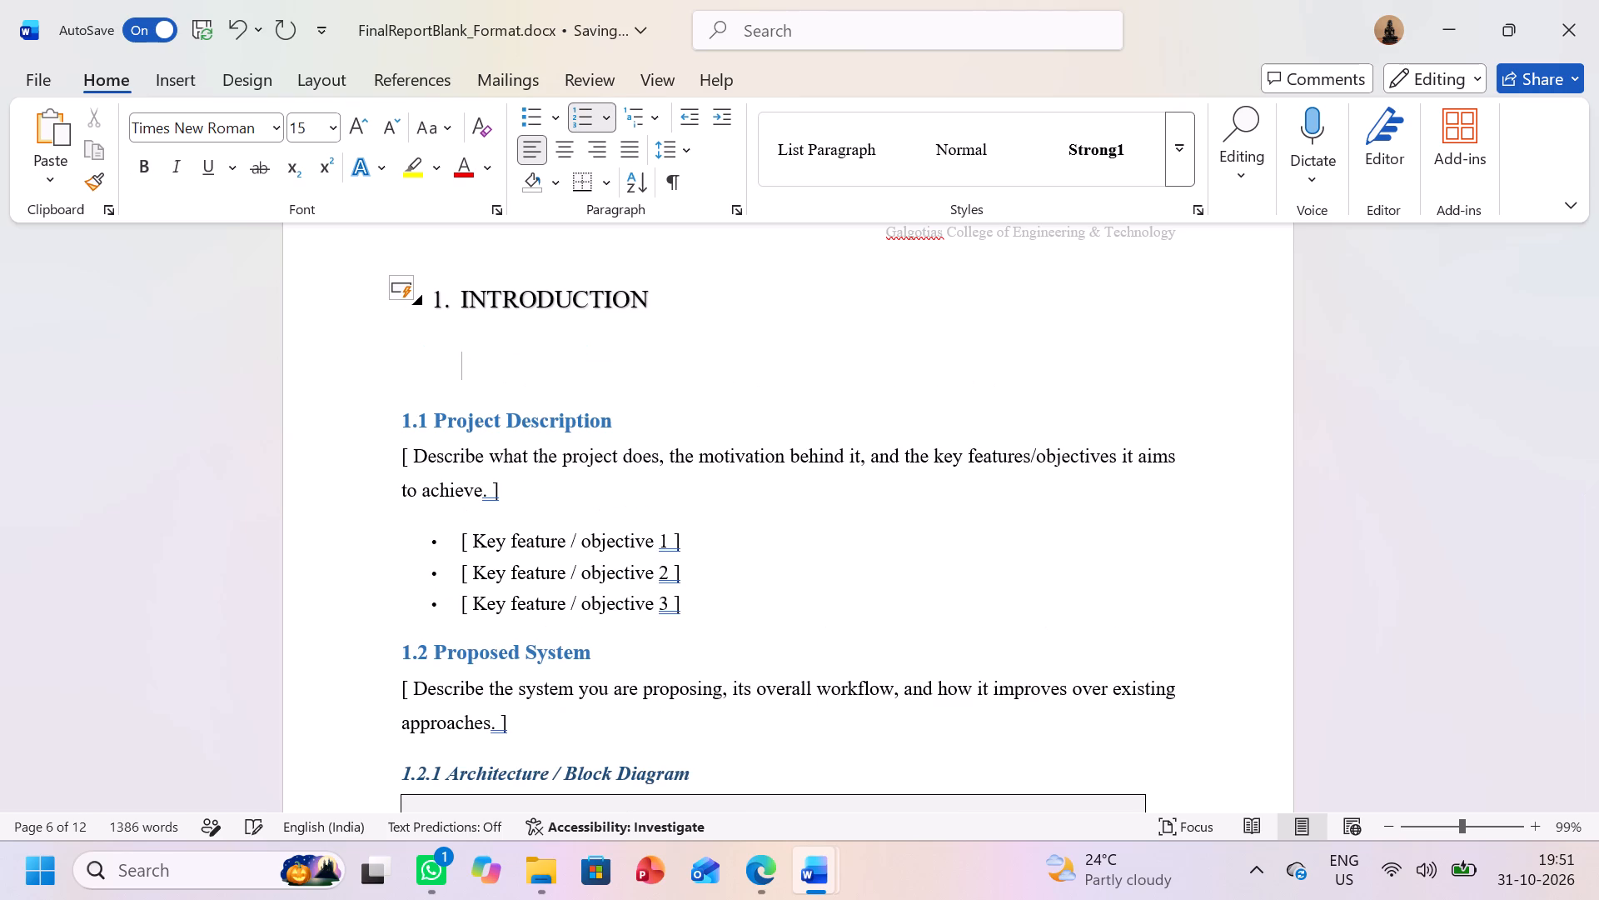
{"action": "key", "text": "BackSpace"}
{"action": "key", "text": "BackSpace"}
{"action": "key", "text": "BackSpace"}
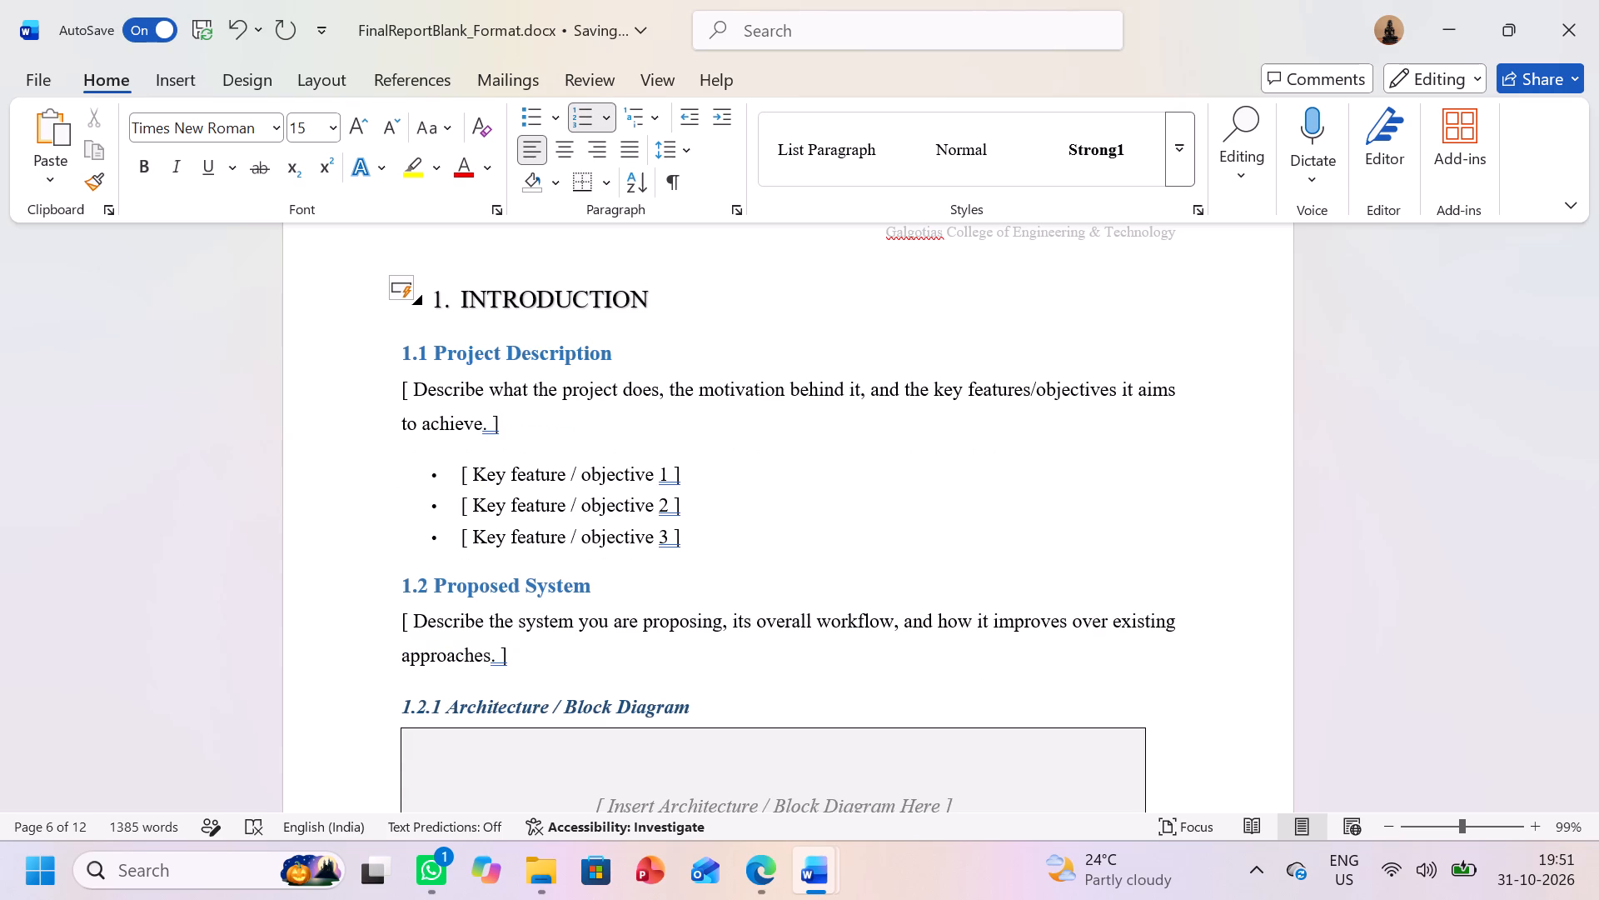
{"action": "key", "text": "ctrl+z"}
{"action": "key", "text": "ctrl+z"}
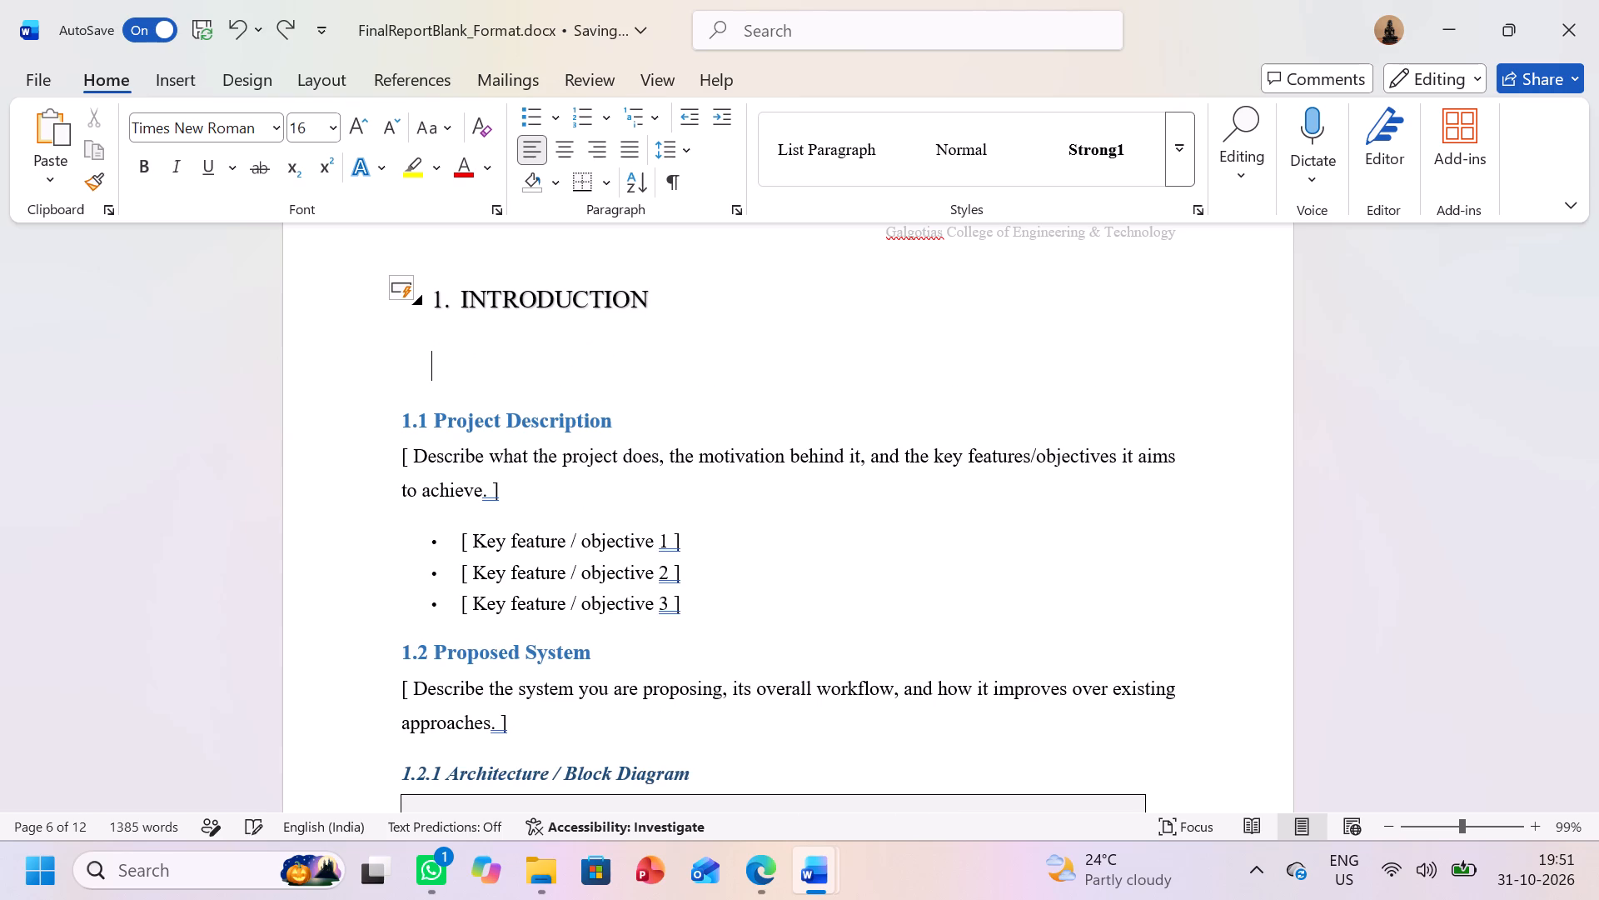
{"action": "key", "text": "z"}
{"action": "key", "text": "ctrl+z"}
{"action": "key", "text": "z"}
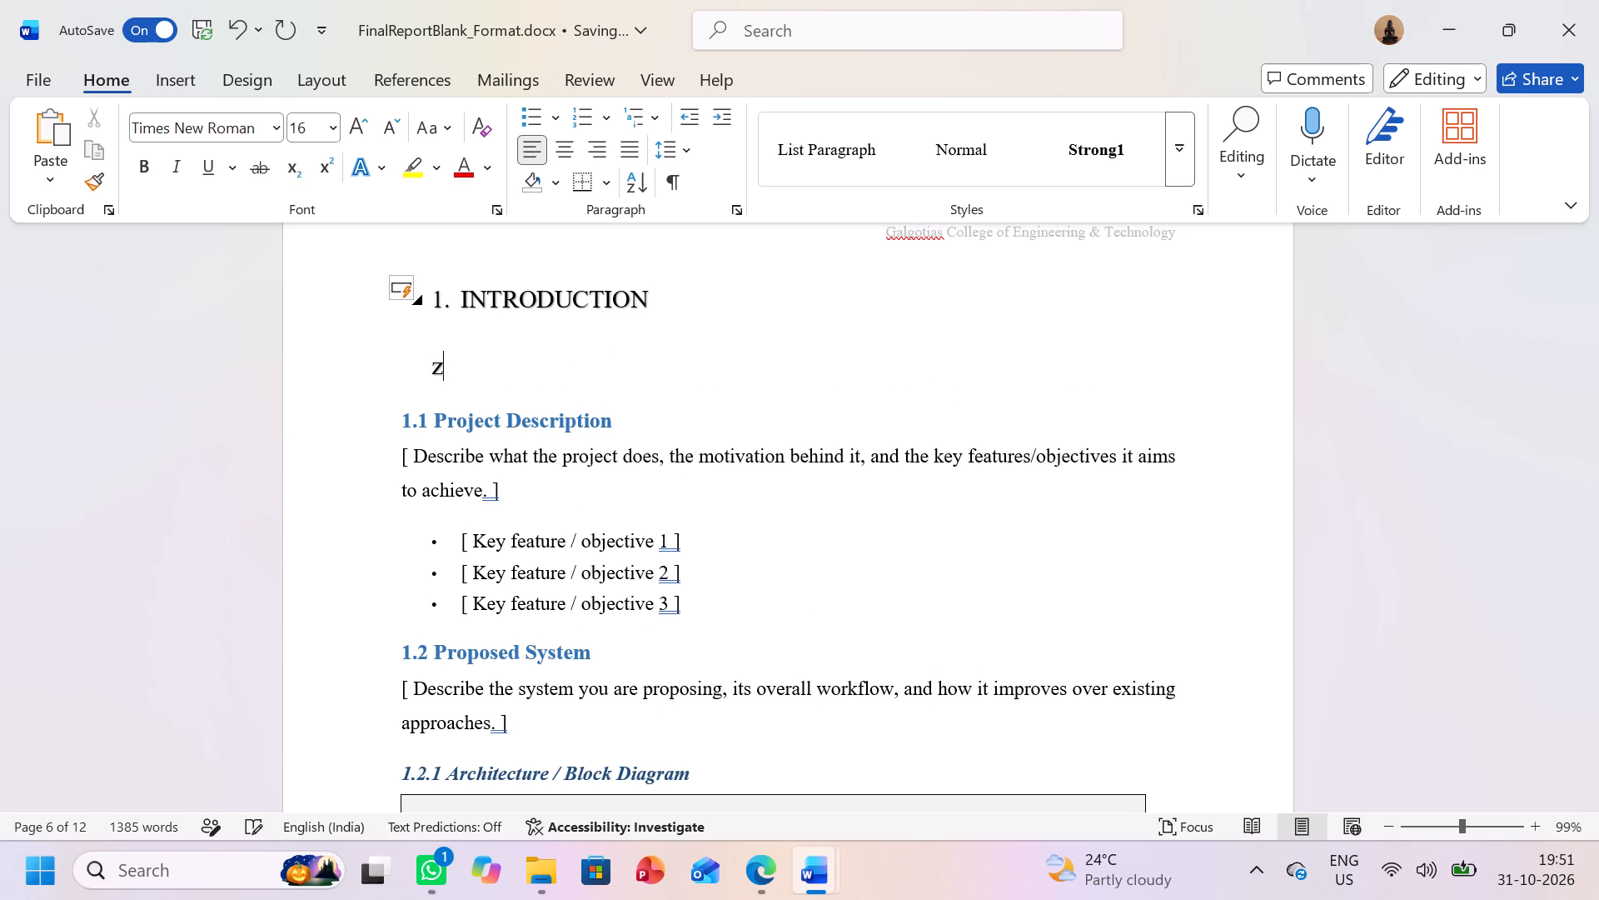
{"action": "key", "text": "ctrl+z"}
{"action": "left_click", "coordinate": [649, 313], "text": "ctrl"}
{"action": "key", "text": "ctrl+z"}
{"action": "key", "text": "ctrl+z"}
{"action": "key", "text": "ctrl+z"}
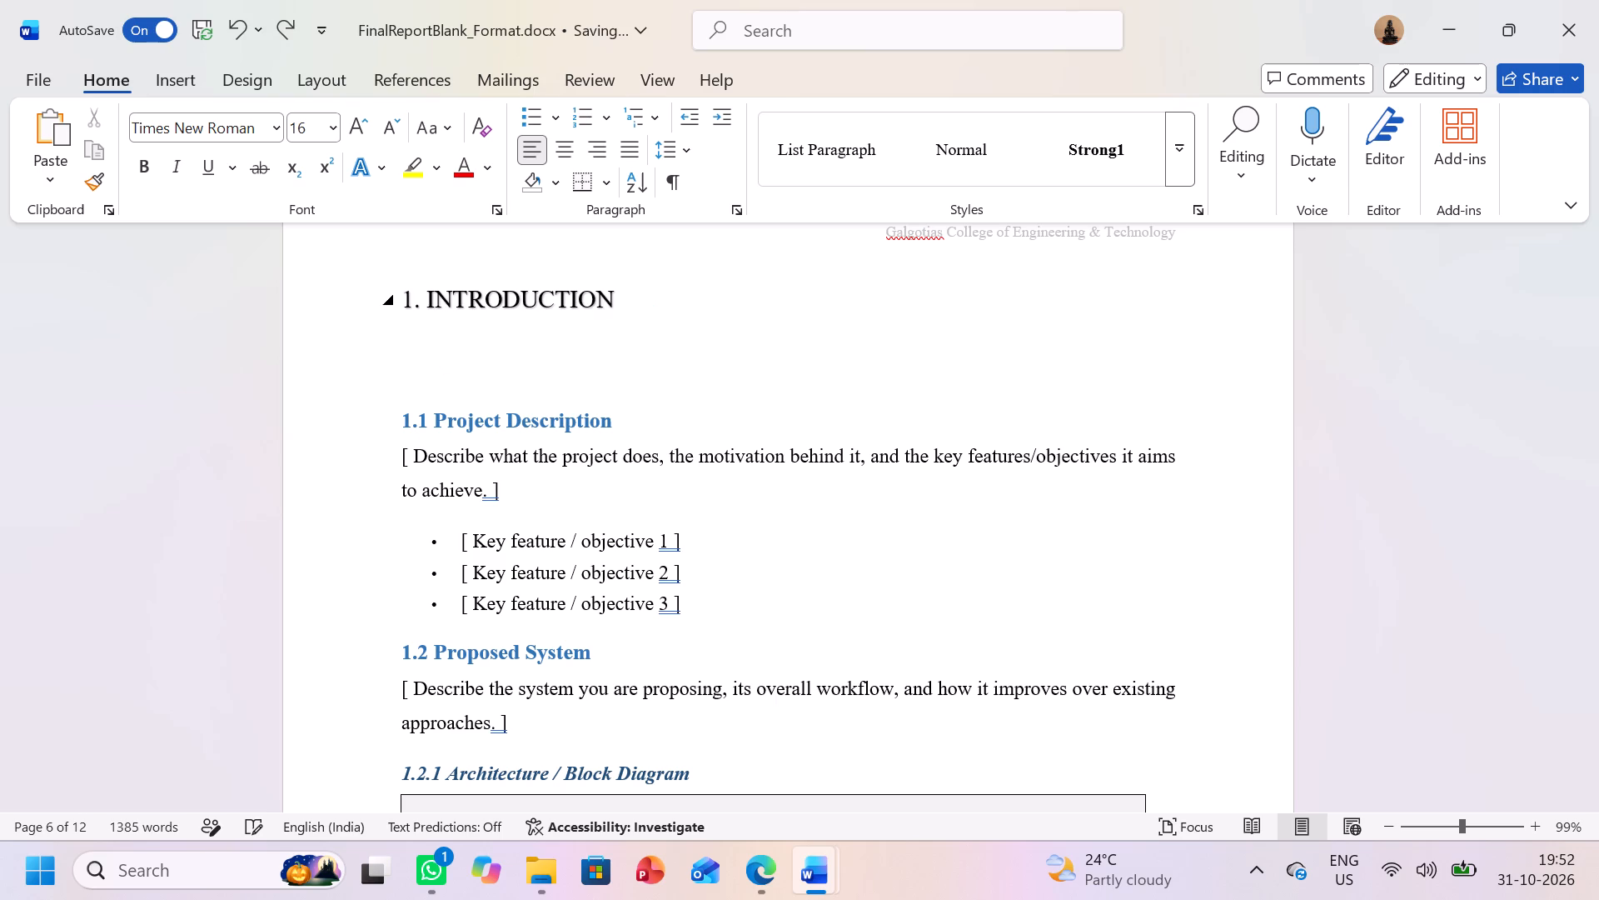
Set the "1. INTRODUCTION" heading's paragraph spacing to 0 pt before and 0 pt after.
{"action": "left_click", "coordinate": [432, 320]}
{"action": "left_click", "coordinate": [432, 324]}
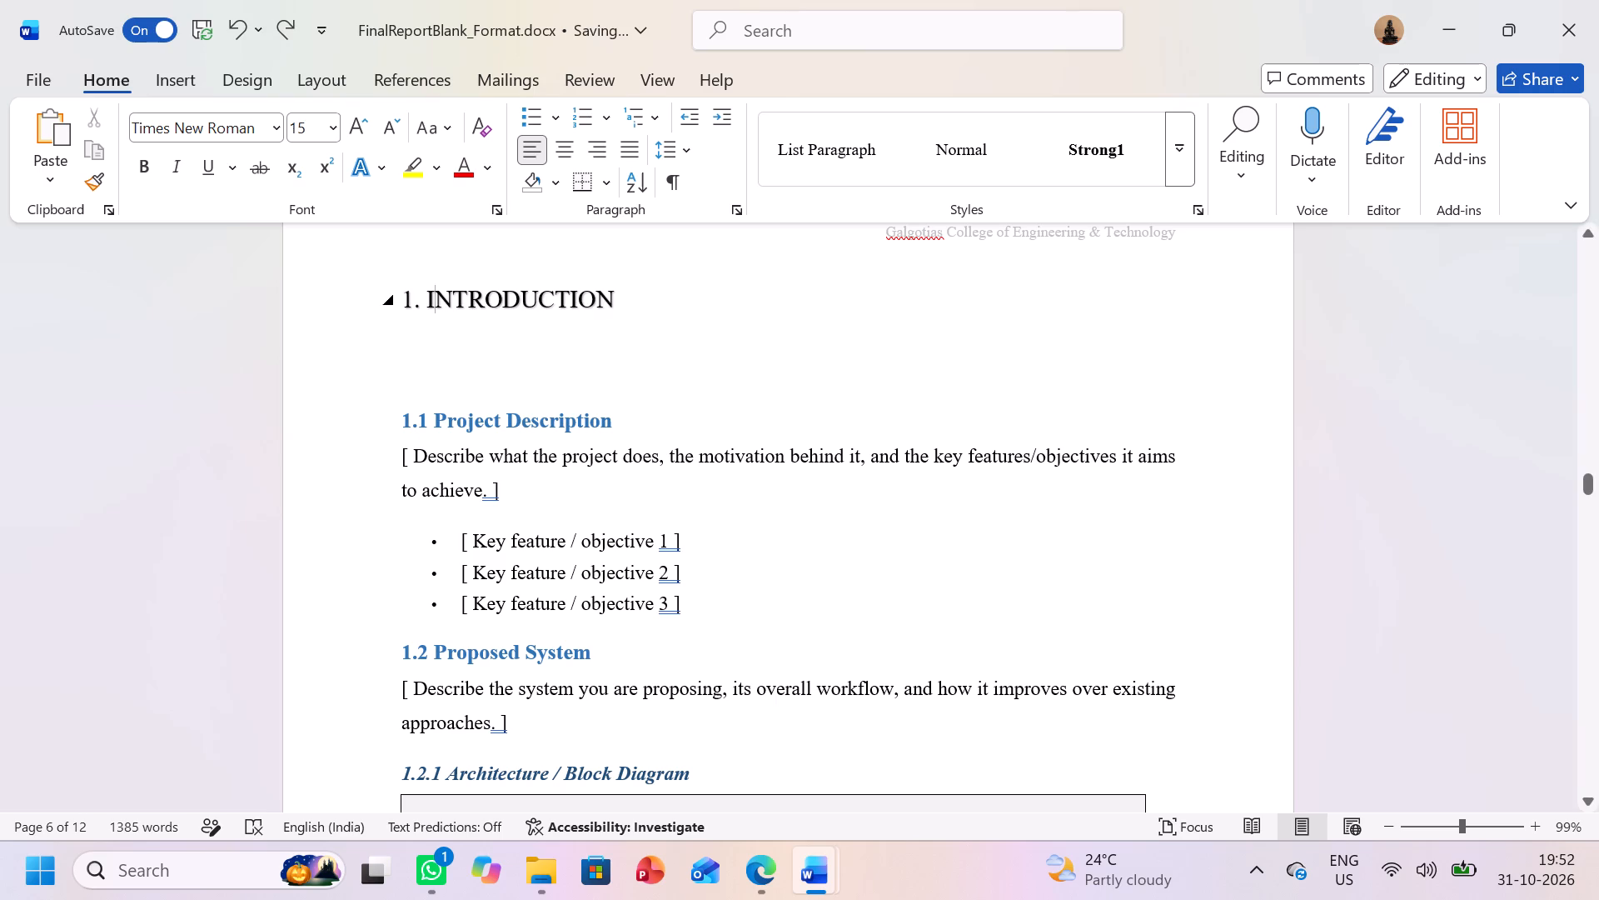
{"action": "left_click", "coordinate": [432, 329]}
{"action": "key", "text": "Down"}
{"action": "left_click", "coordinate": [466, 329]}
{"action": "left_click", "coordinate": [341, 79]}
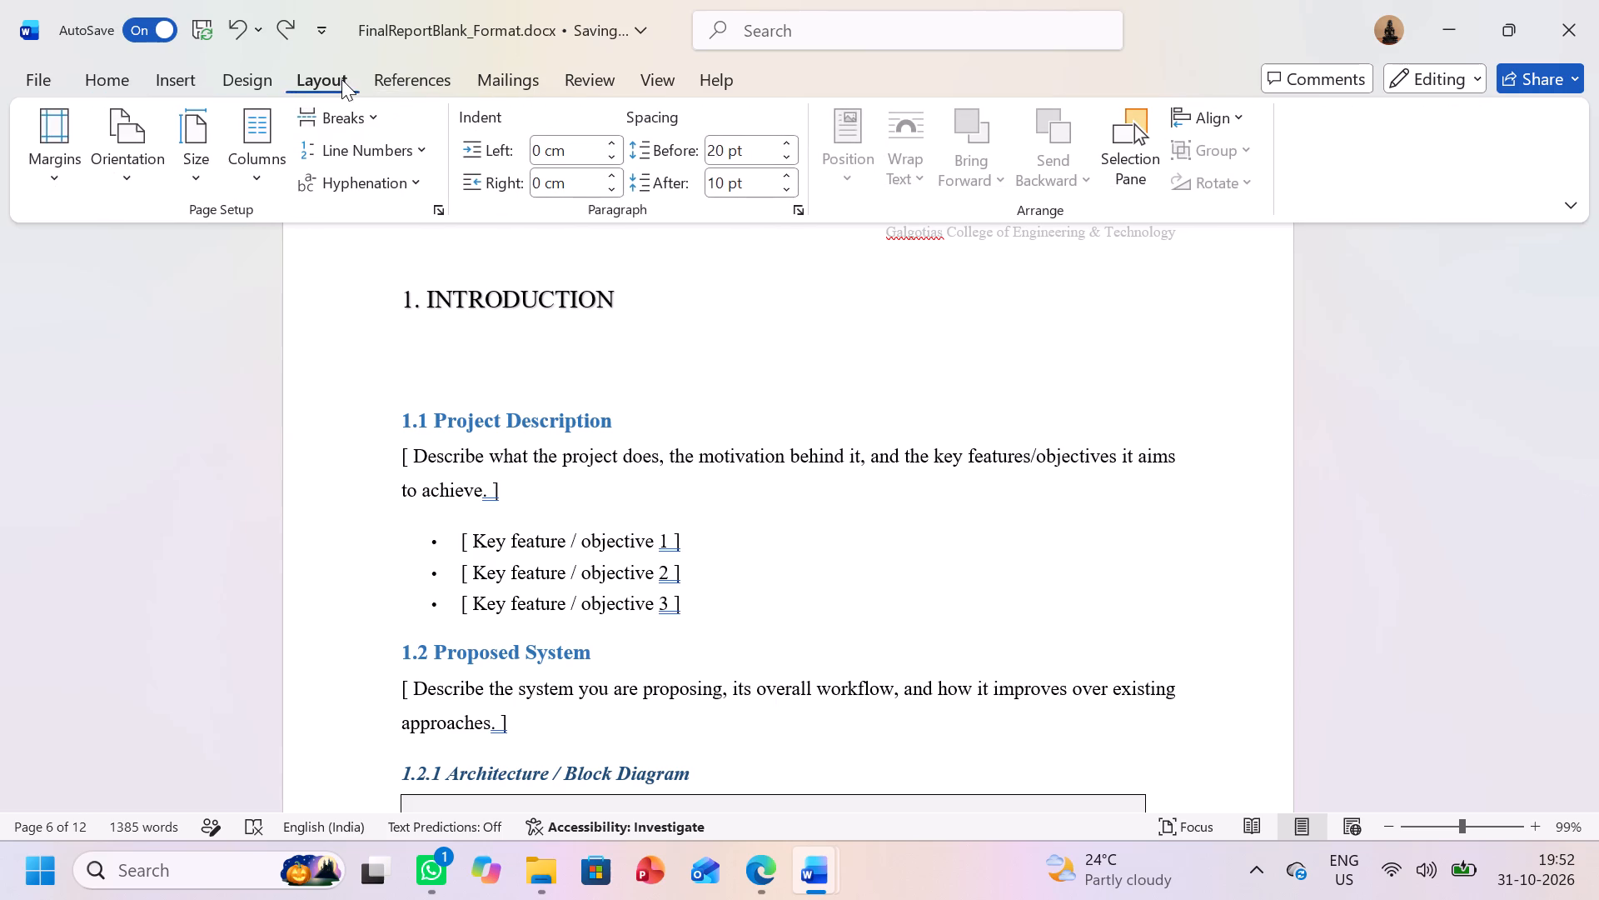
{"action": "left_click", "coordinate": [791, 193]}
{"action": "left_click", "coordinate": [791, 193]}
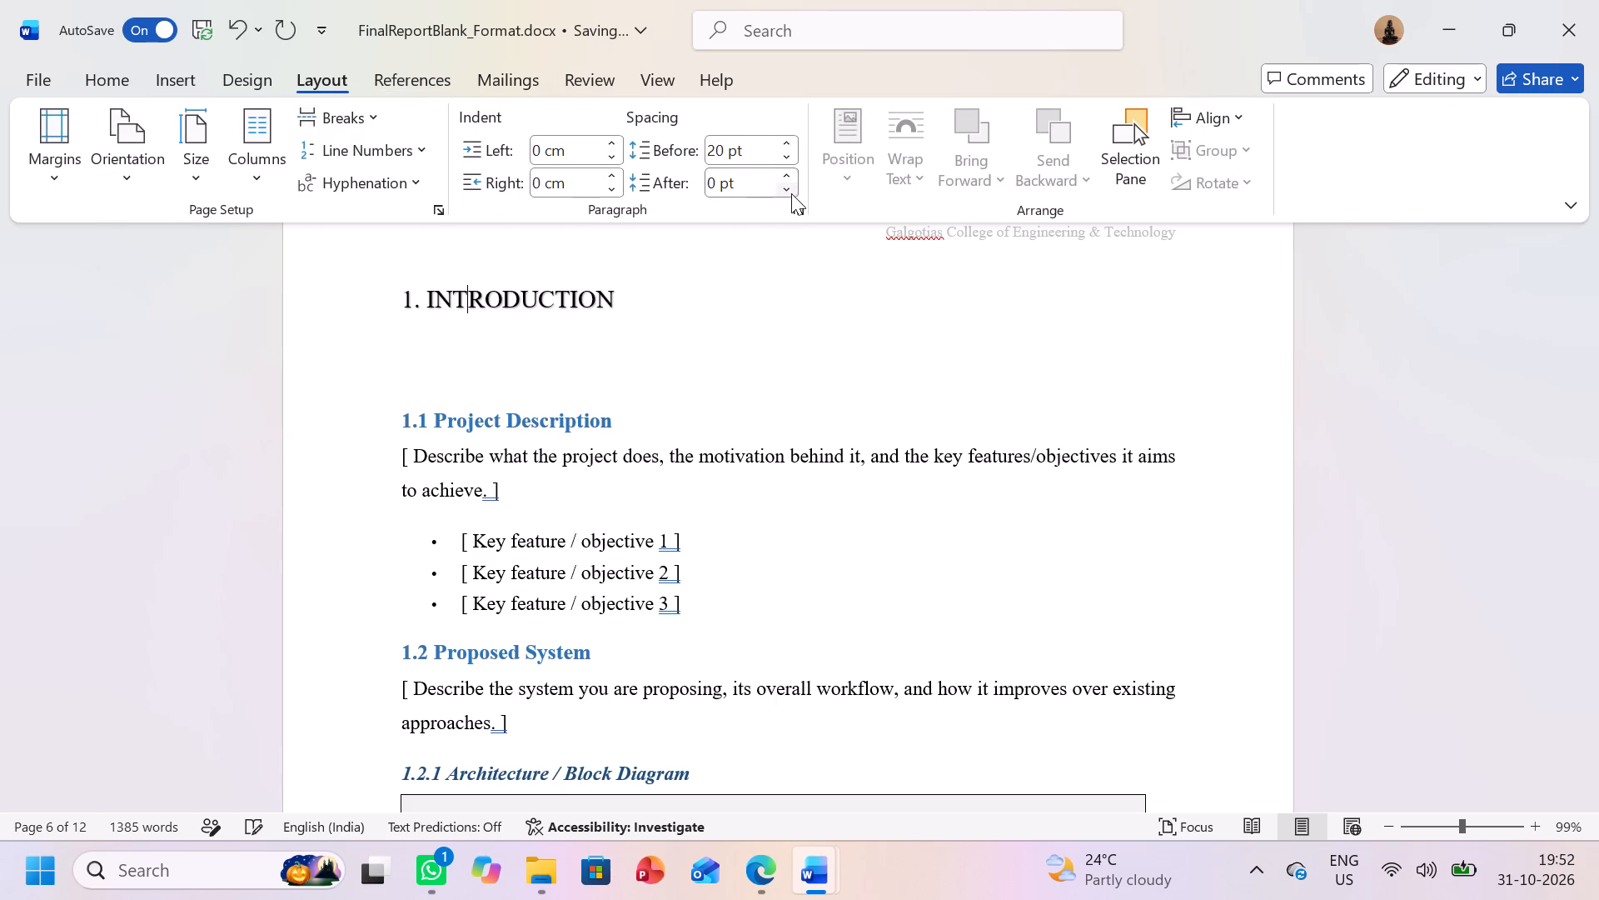
{"action": "left_click", "coordinate": [791, 193]}
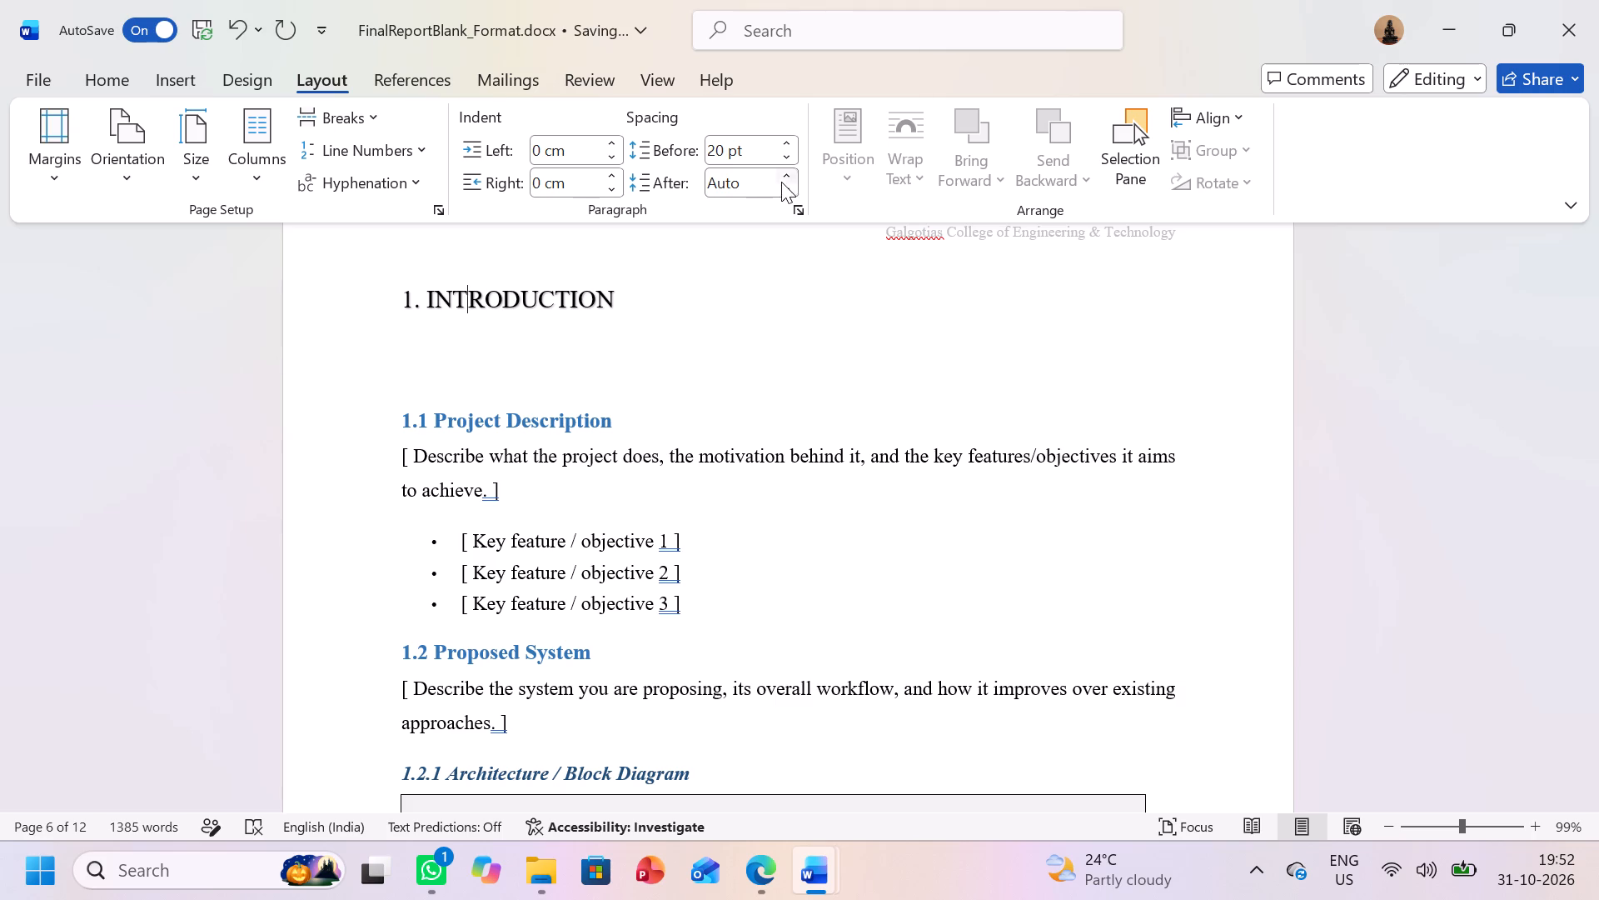
{"action": "left_click", "coordinate": [782, 183]}
{"action": "left_click", "coordinate": [782, 175]}
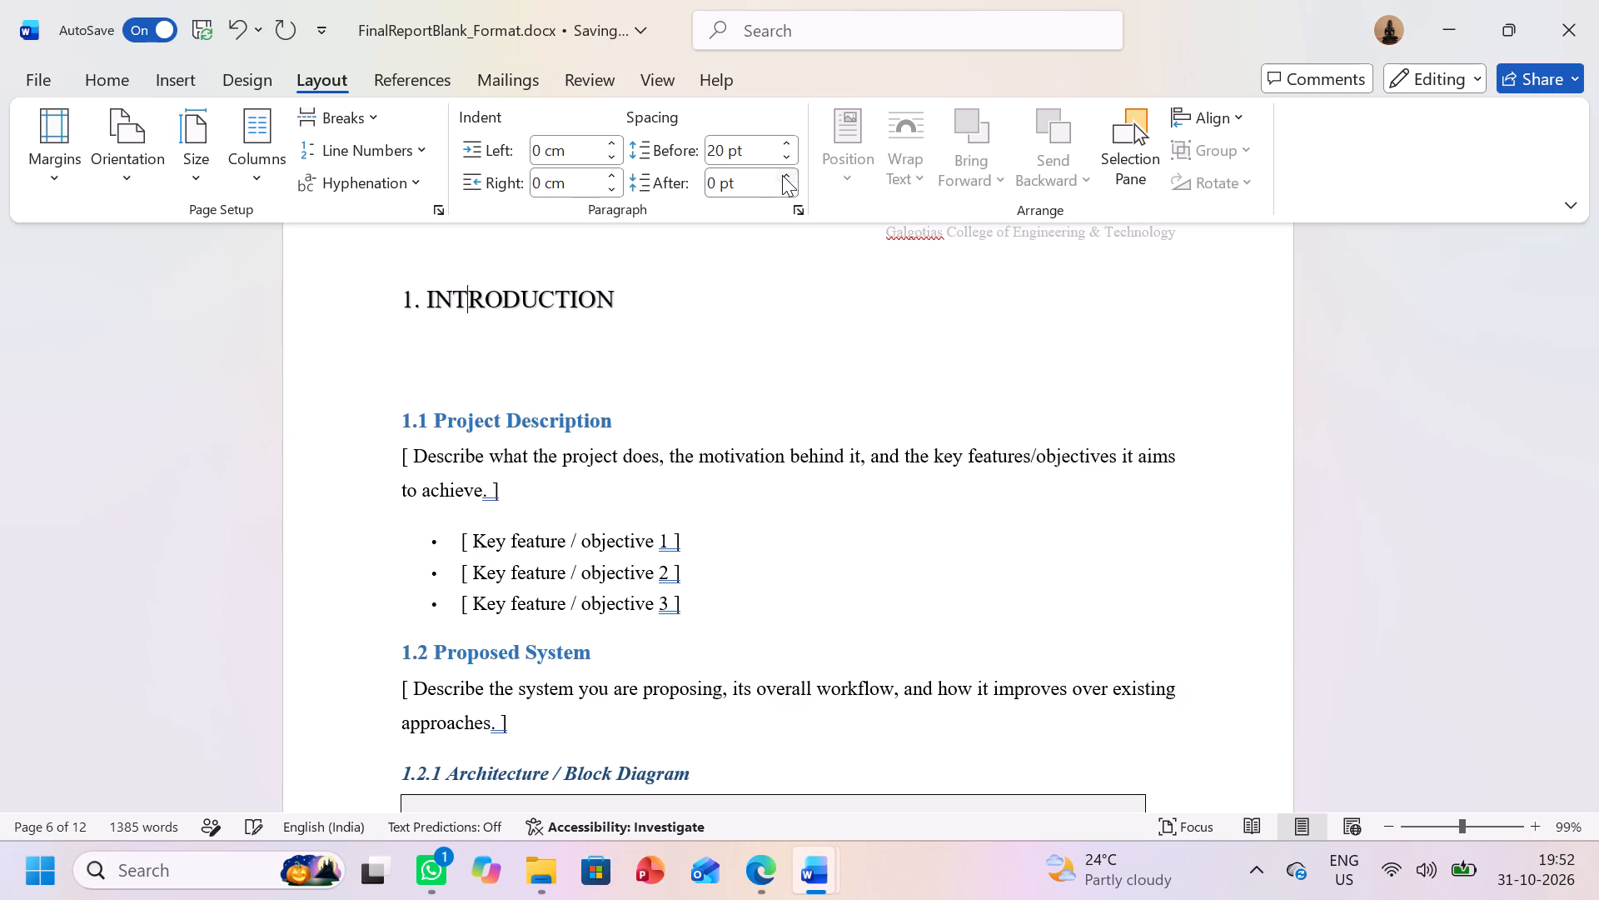
{"action": "left_click", "coordinate": [788, 158]}
{"action": "triple_click", "coordinate": [788, 158]}
Set the paragraph spacing of the blank line below "1. INTRODUCTION" to 0 pt before and 0 pt after.
{"action": "left_click", "coordinate": [632, 296]}
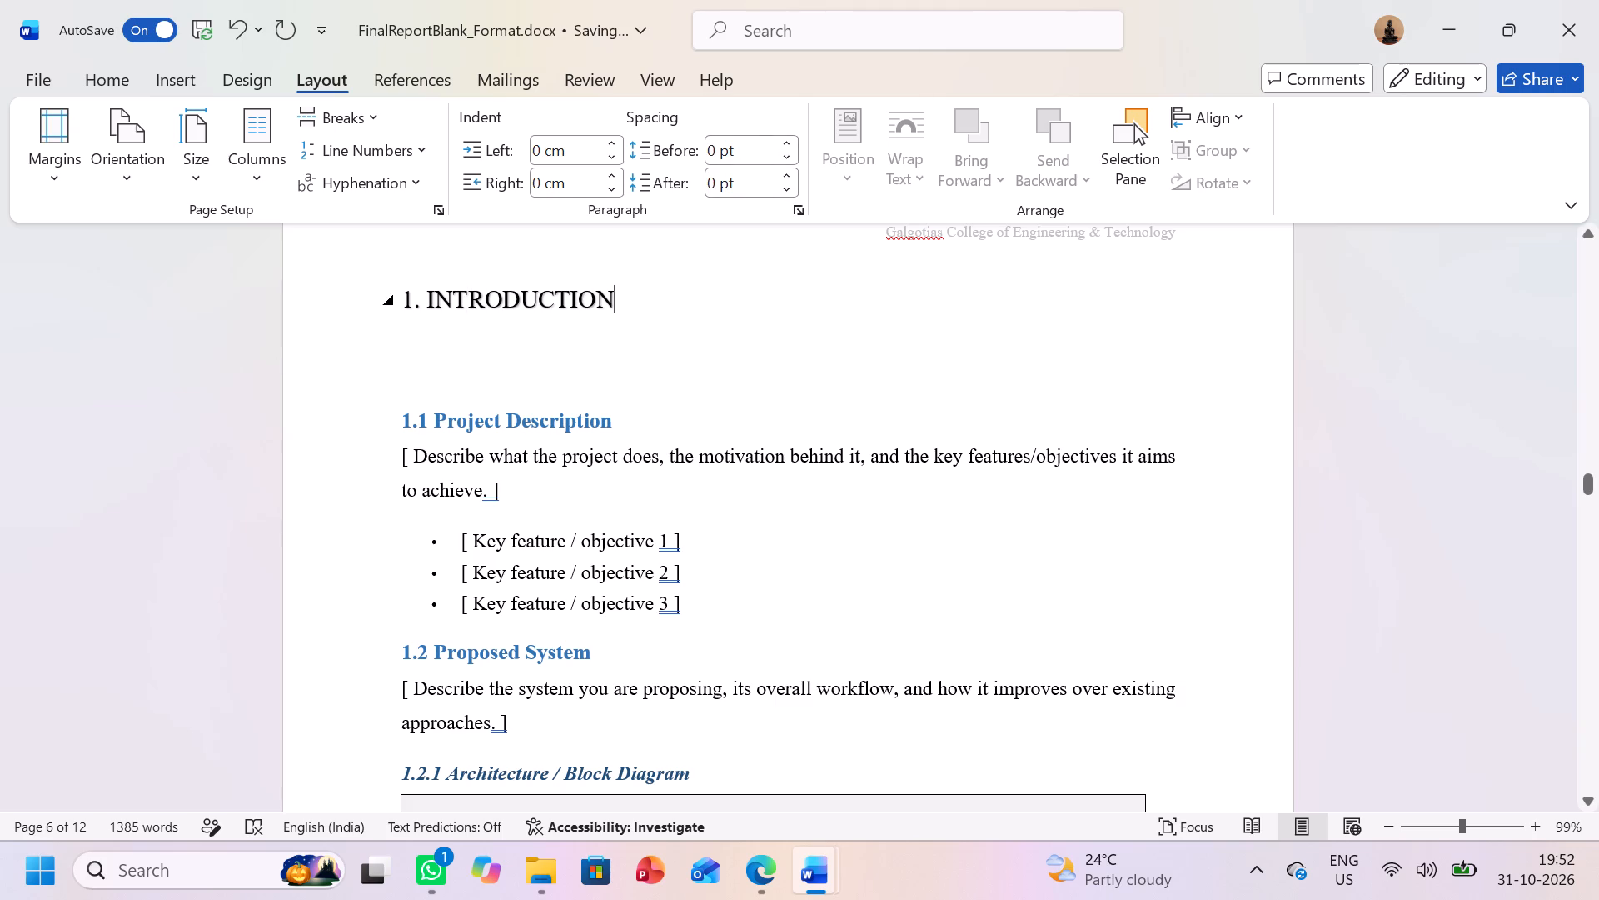
{"action": "key", "text": "Down"}
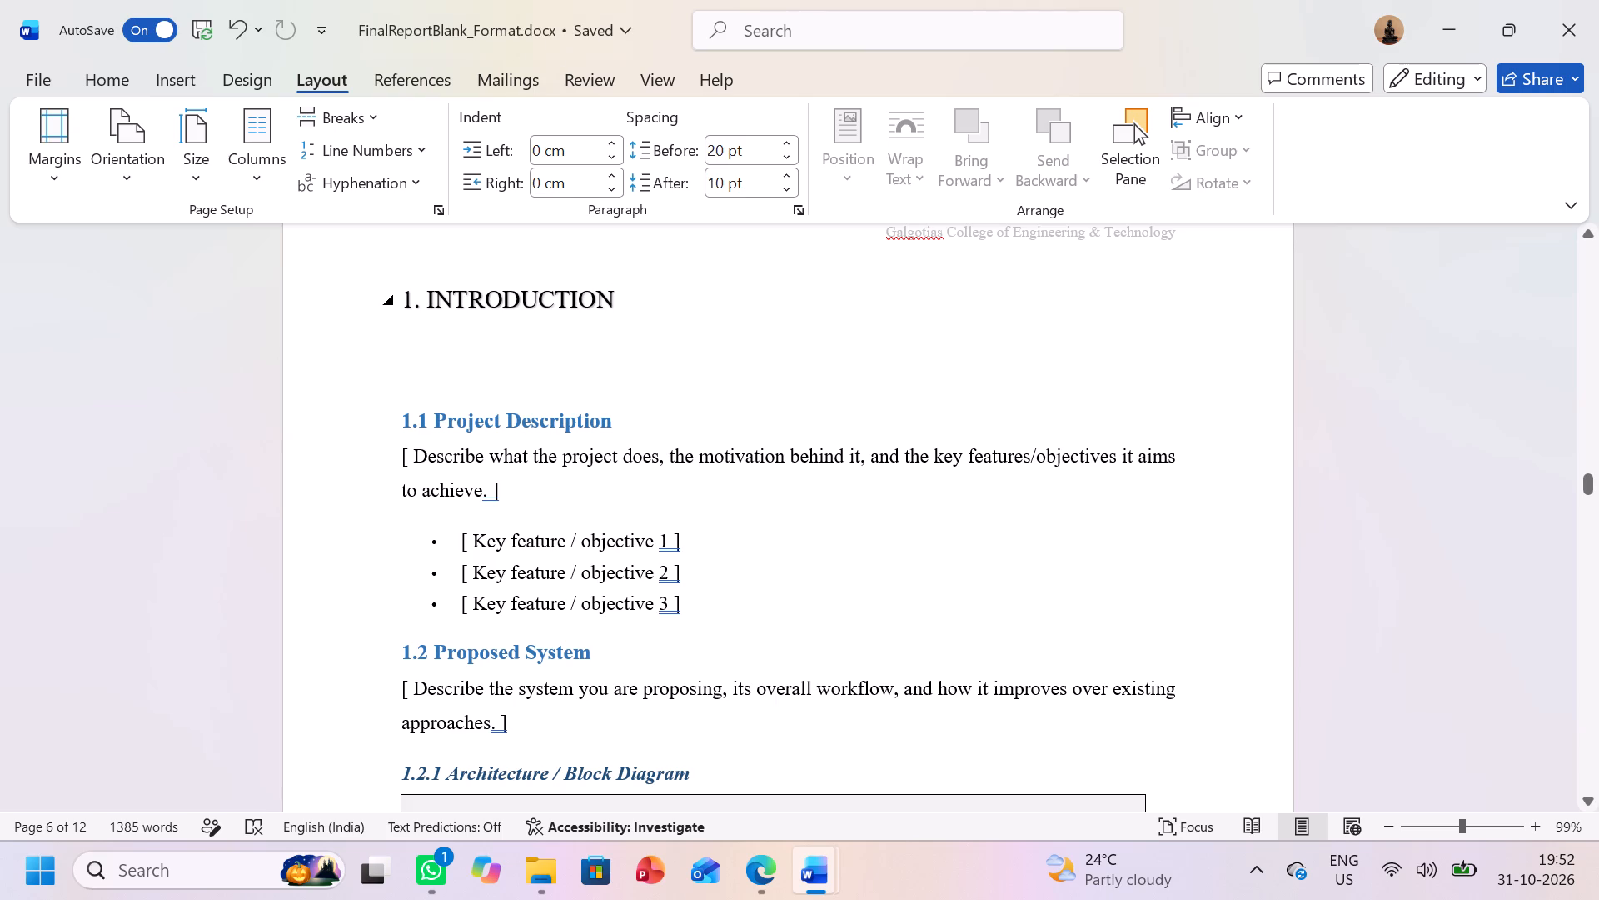
{"action": "left_click", "coordinate": [785, 178]}
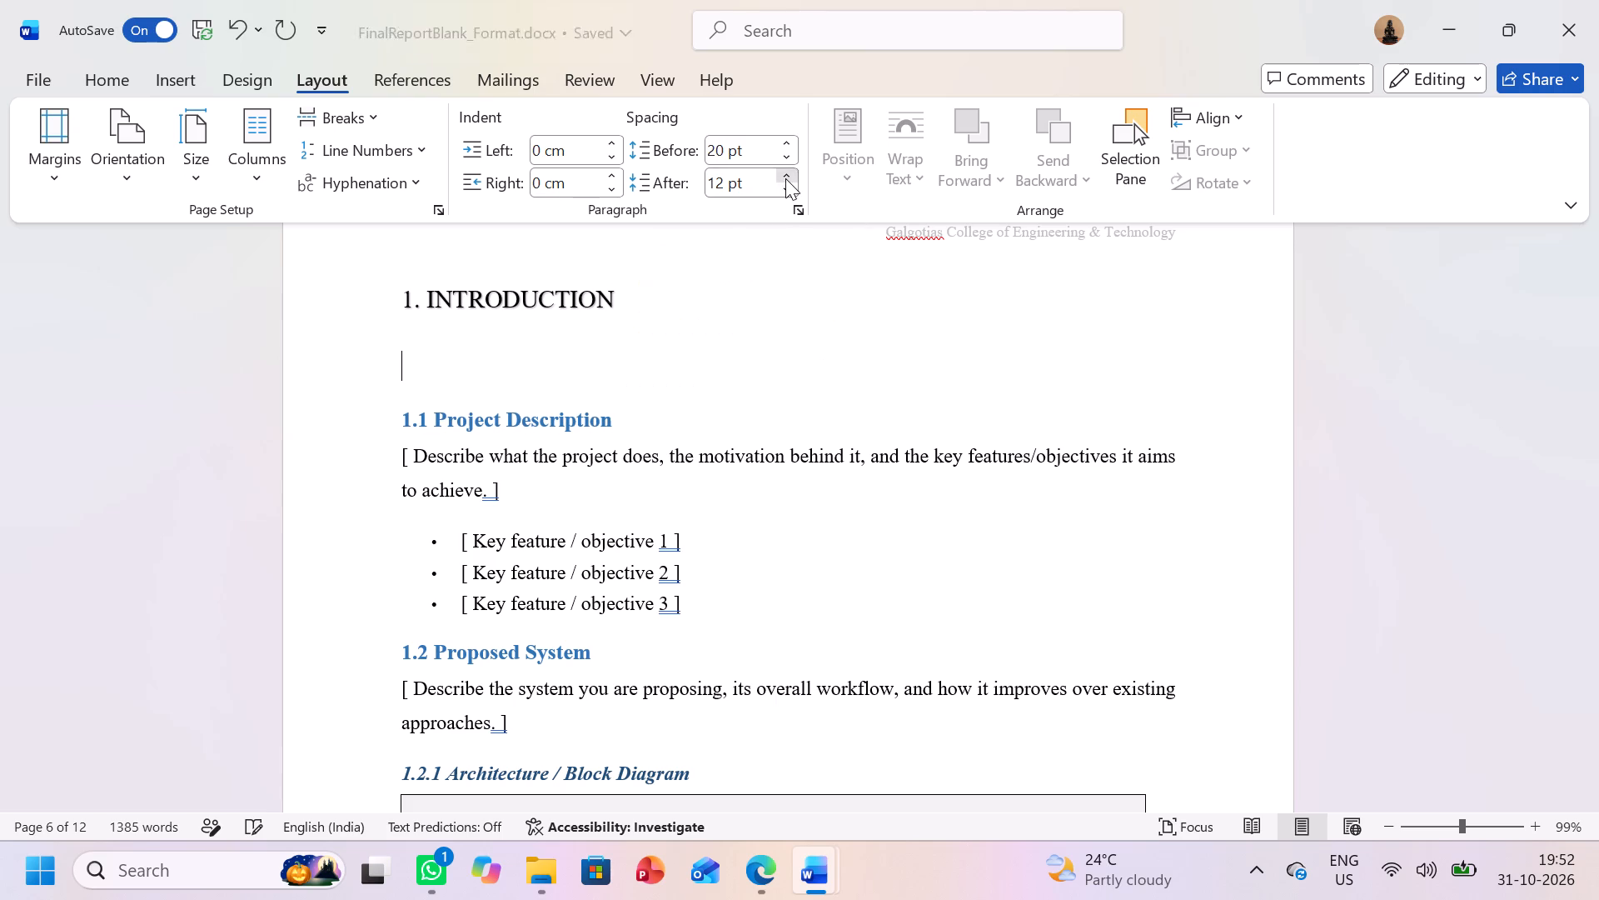
{"action": "left_click", "coordinate": [785, 192]}
{"action": "left_click", "coordinate": [785, 192]}
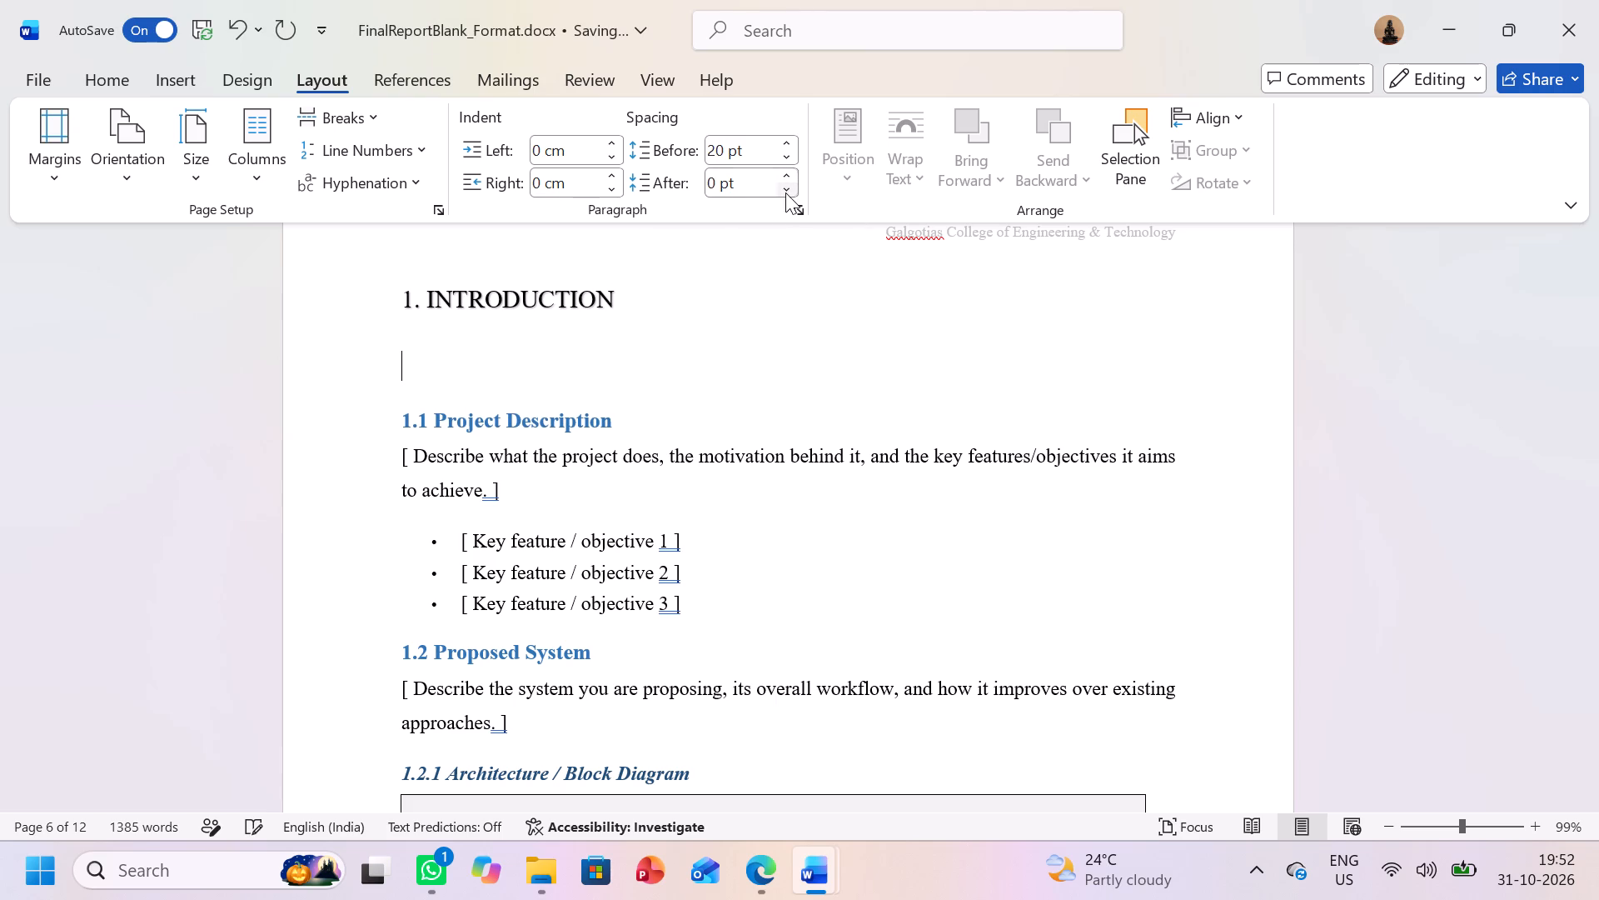
{"action": "left_click", "coordinate": [790, 157]}
{"action": "left_click", "coordinate": [790, 157]}
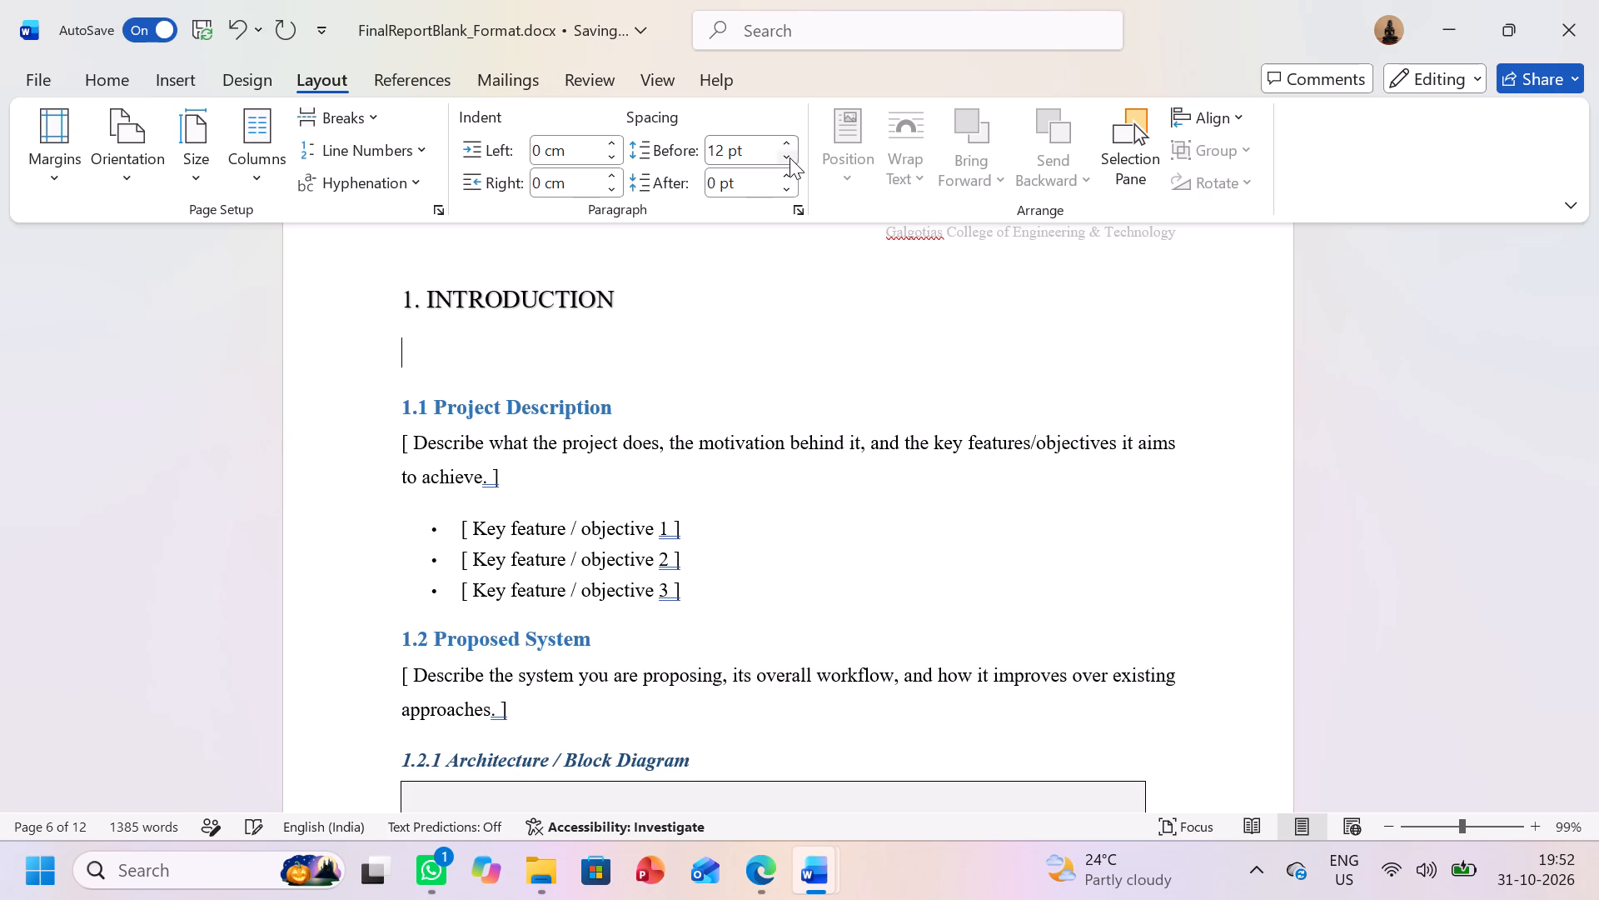
{"action": "left_click", "coordinate": [790, 157]}
{"action": "left_click", "coordinate": [790, 157]}
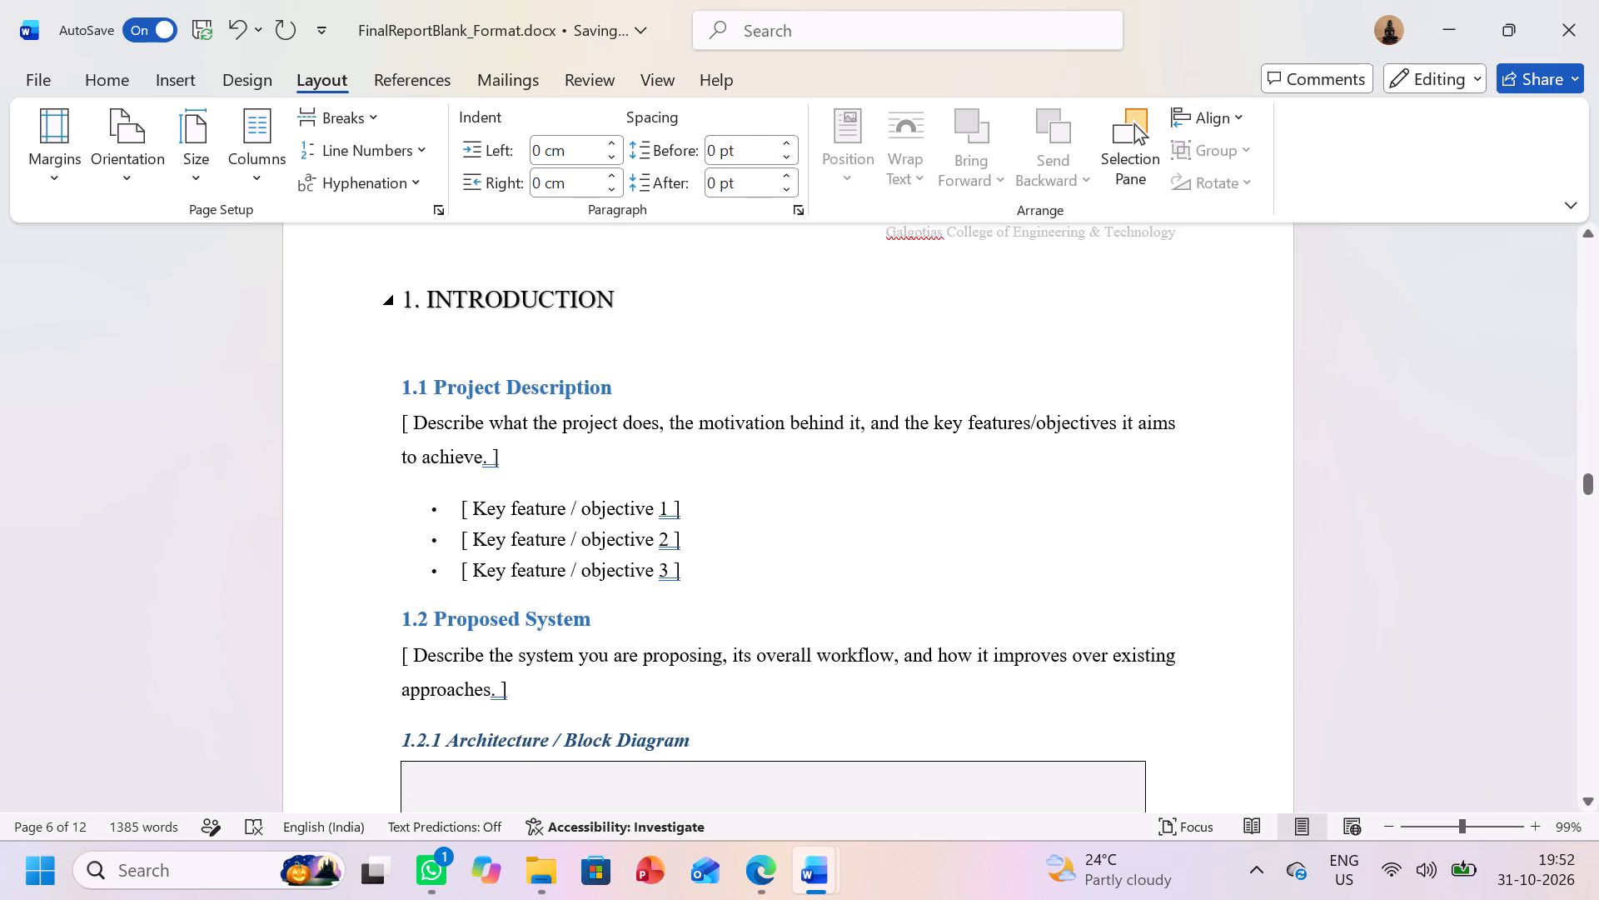
Switch to content report.docx and copy the three Introduction paragraphs, from "In today's world" to just before "1.1 Project Description".
{"action": "scroll", "coordinate": [641, 468], "scroll_direction": "up", "scroll_amount": 1}
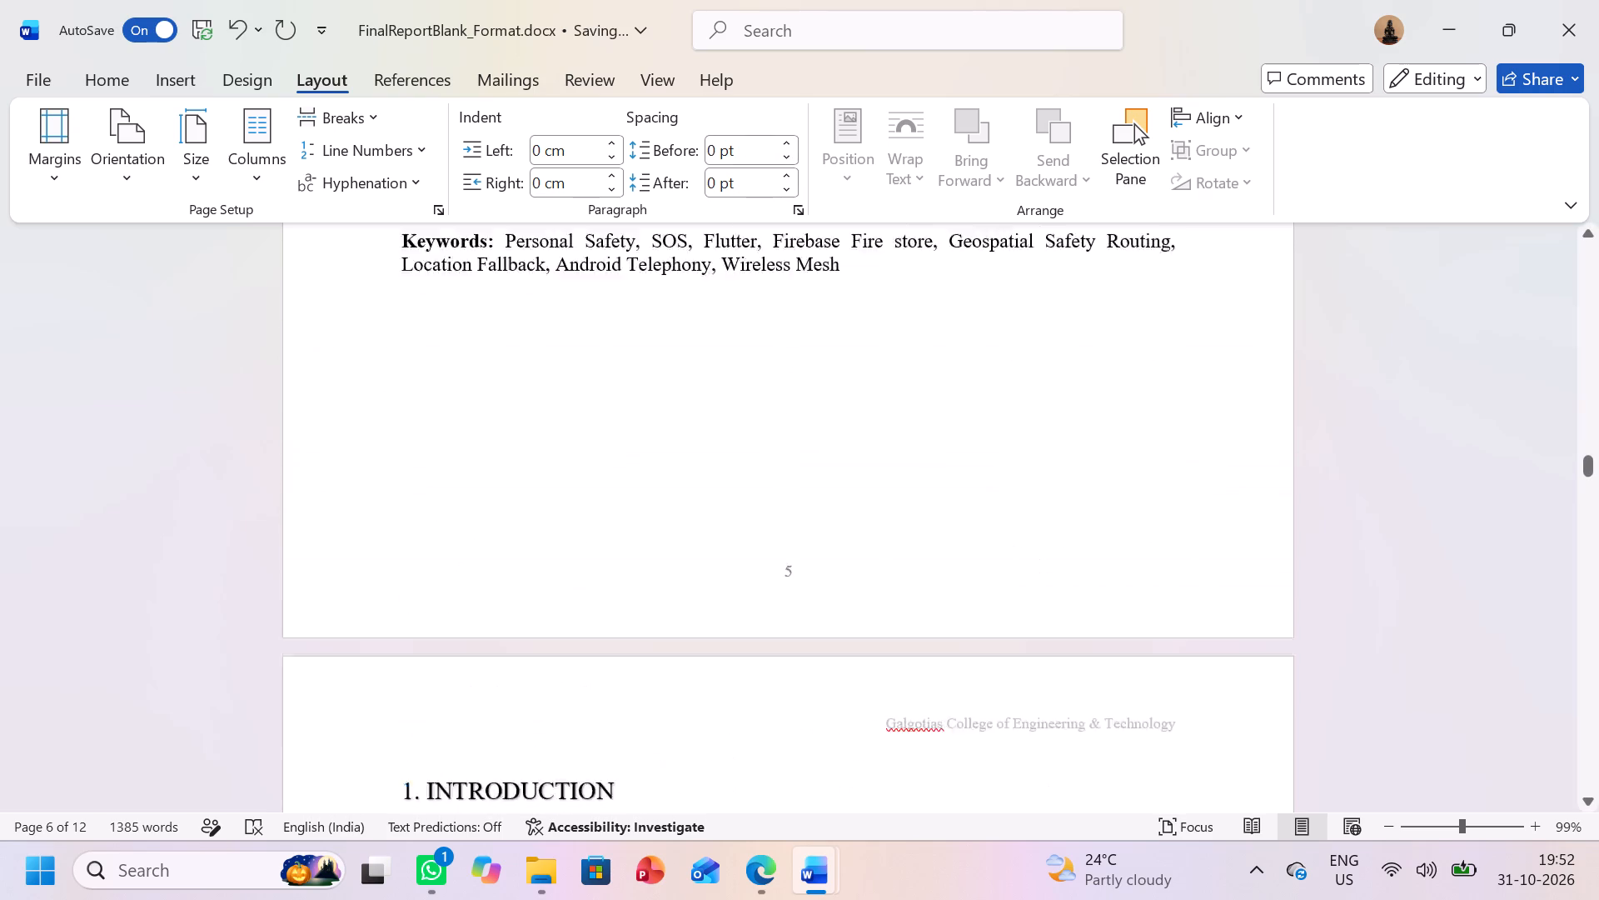
{"action": "scroll", "coordinate": [641, 468], "scroll_direction": "up", "scroll_amount": 1}
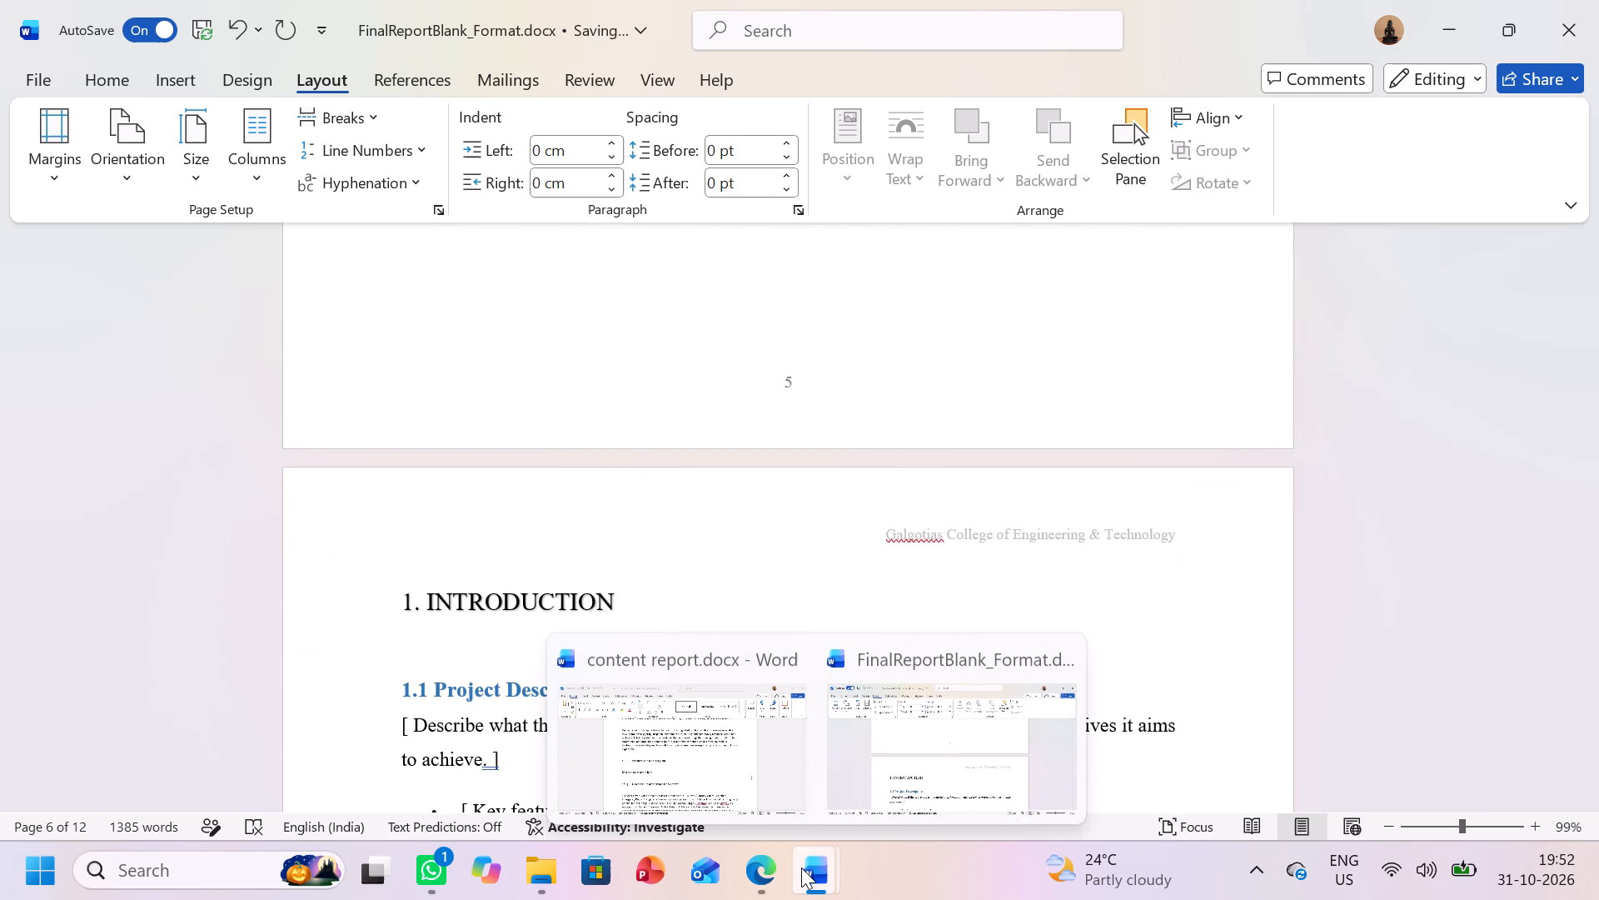
{"action": "left_click", "coordinate": [691, 767]}
{"action": "scroll", "coordinate": [690, 657], "scroll_direction": "up", "scroll_amount": 1}
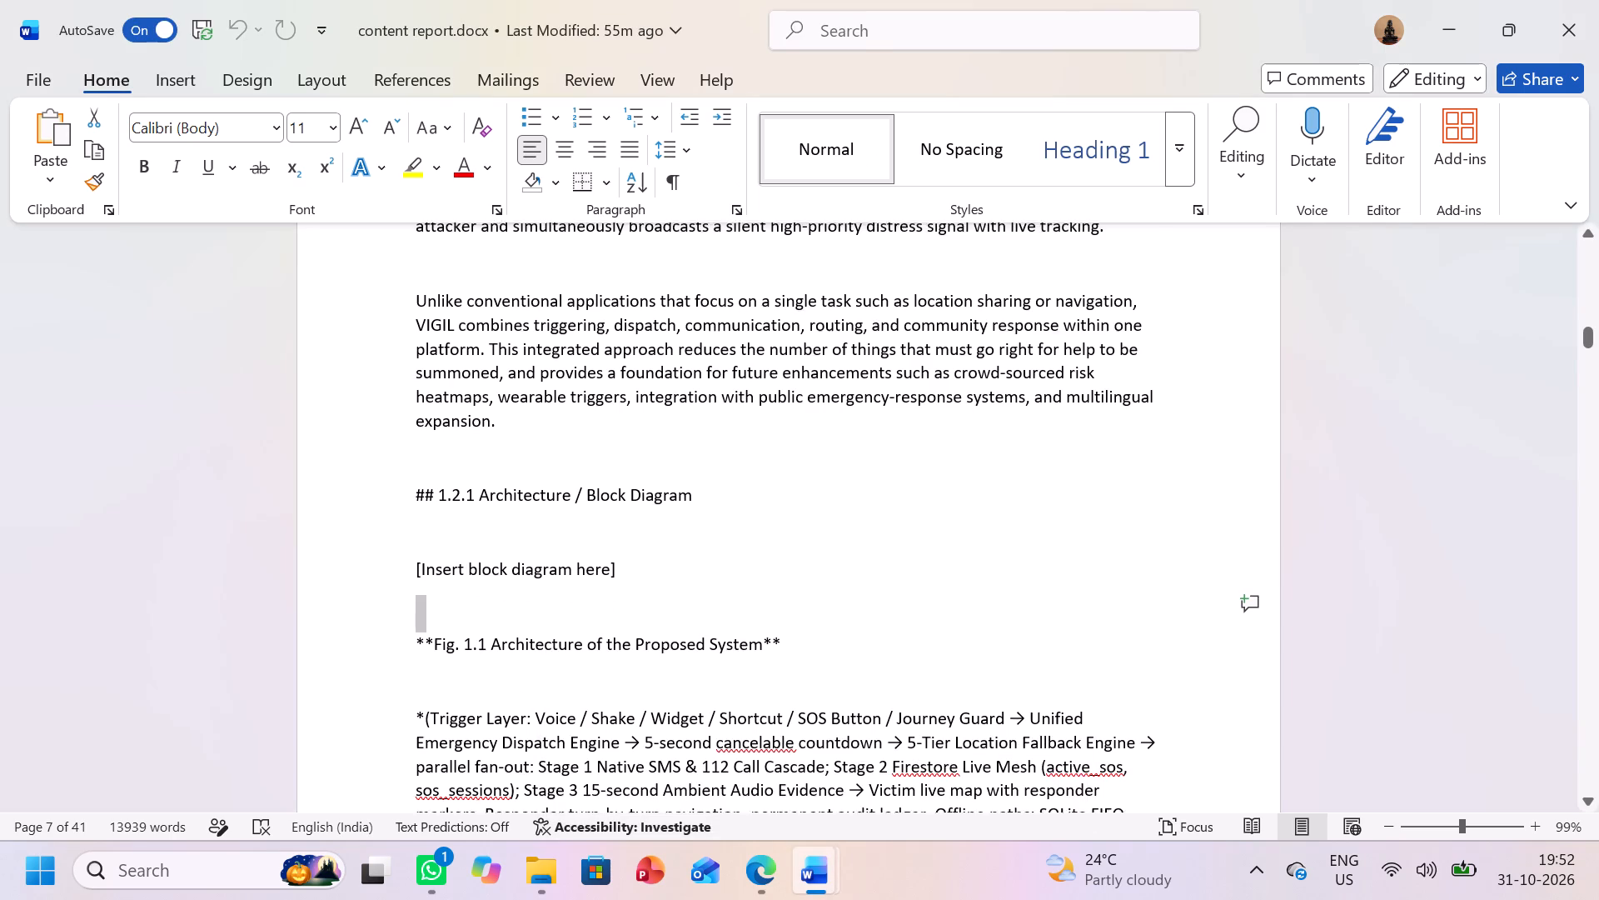
{"action": "scroll", "coordinate": [690, 657], "scroll_direction": "up", "scroll_amount": 4}
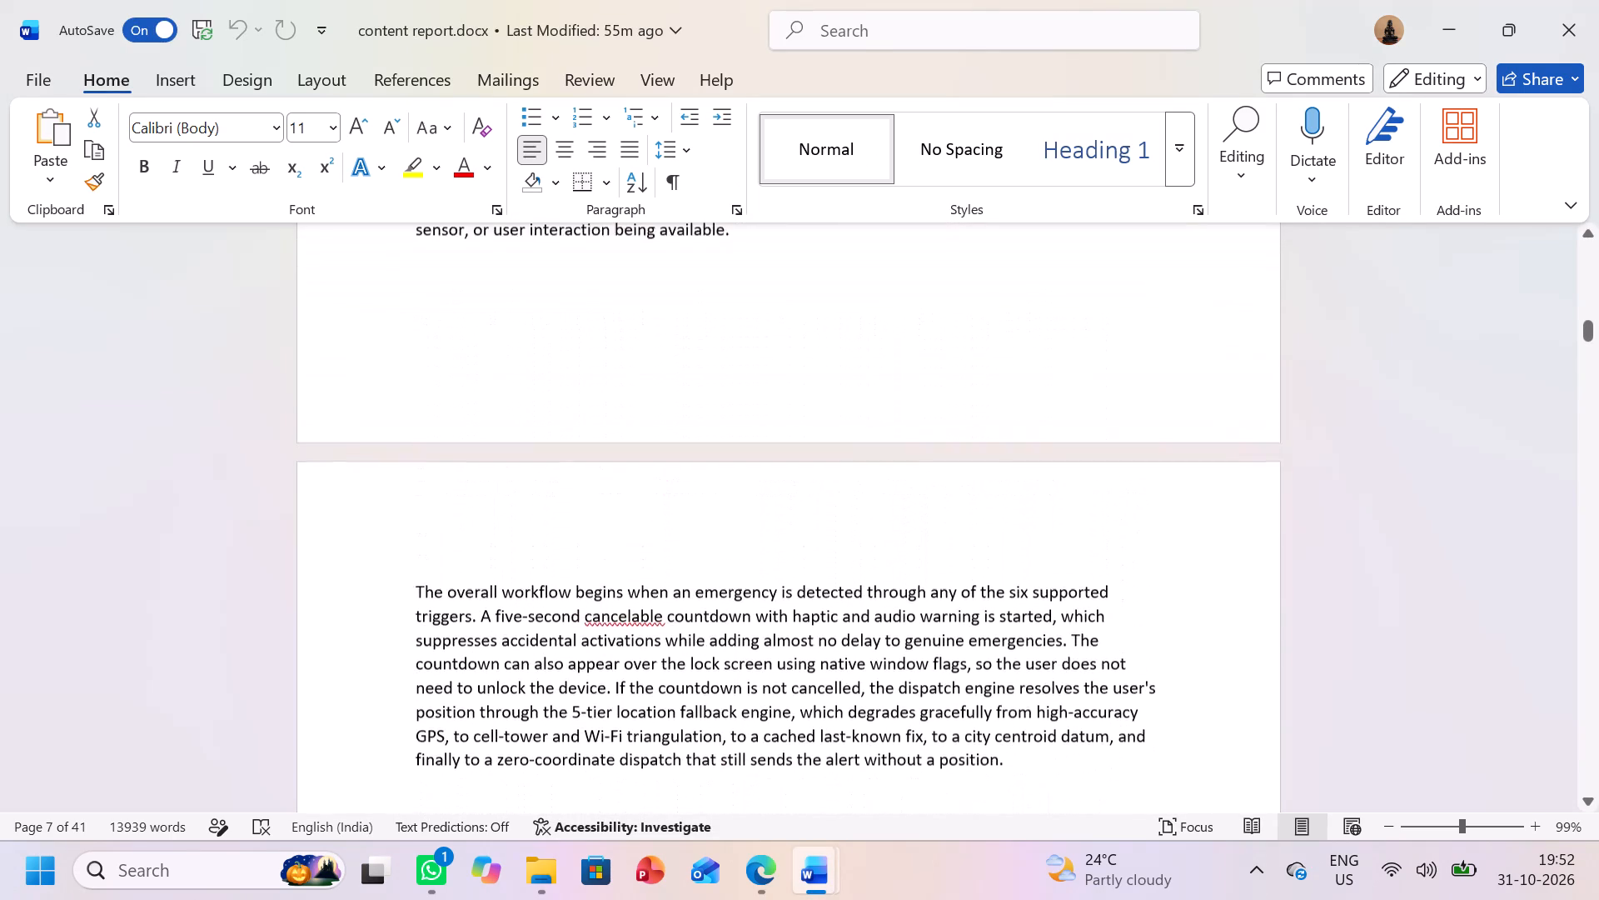
{"action": "scroll", "coordinate": [690, 657], "scroll_direction": "up", "scroll_amount": 3}
{"action": "scroll", "coordinate": [624, 605], "scroll_direction": "up", "scroll_amount": 1}
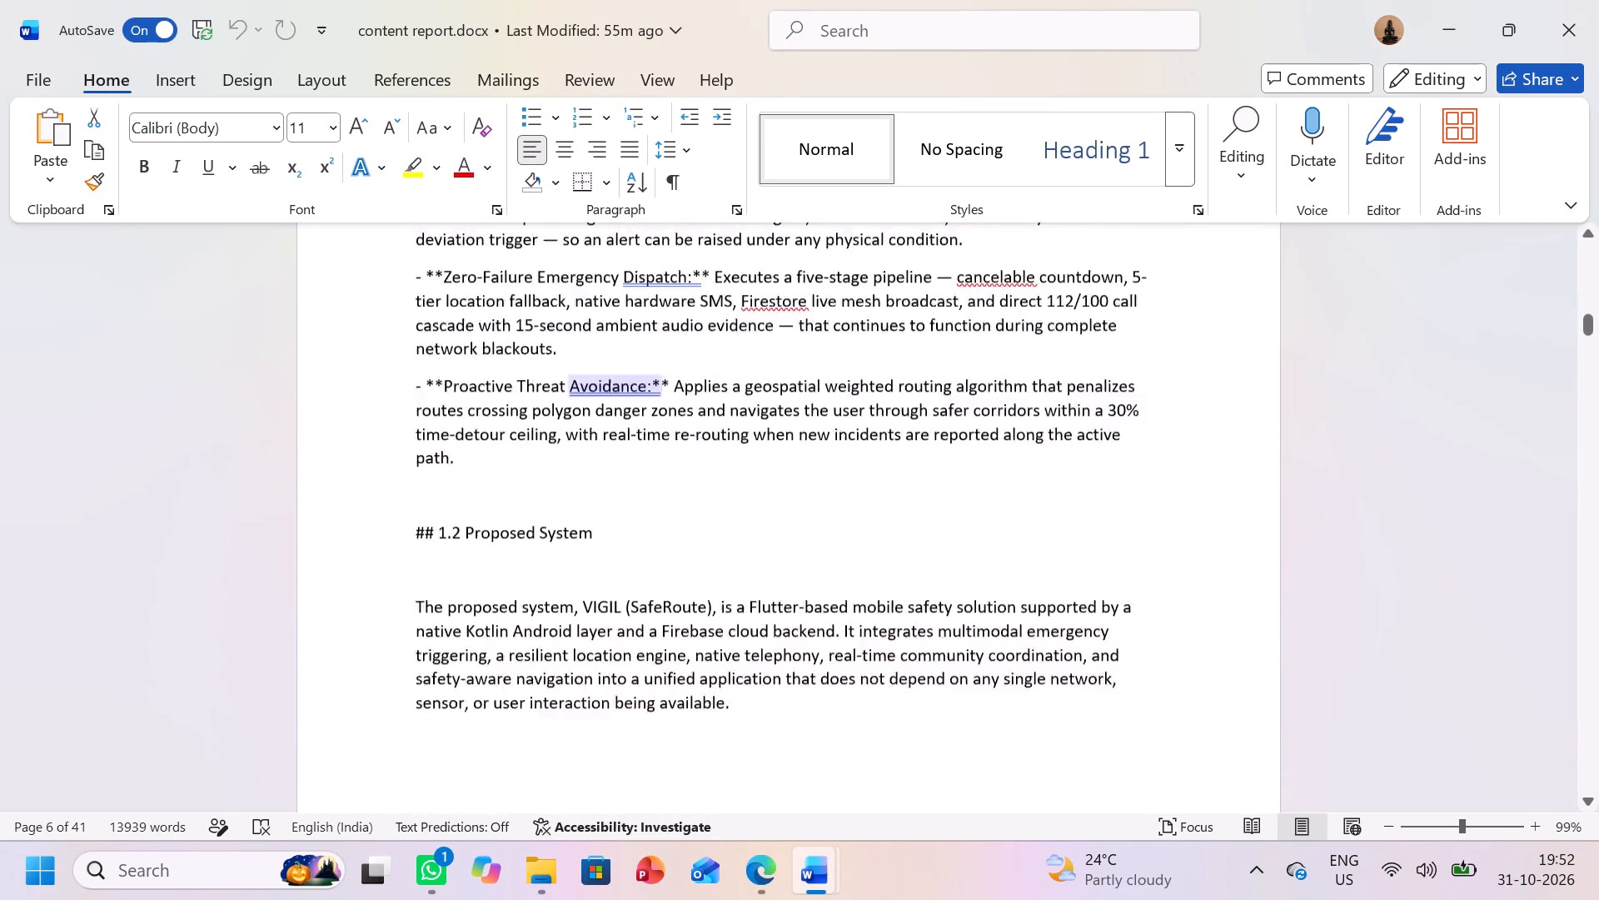
{"action": "scroll", "coordinate": [624, 605], "scroll_direction": "up", "scroll_amount": 4}
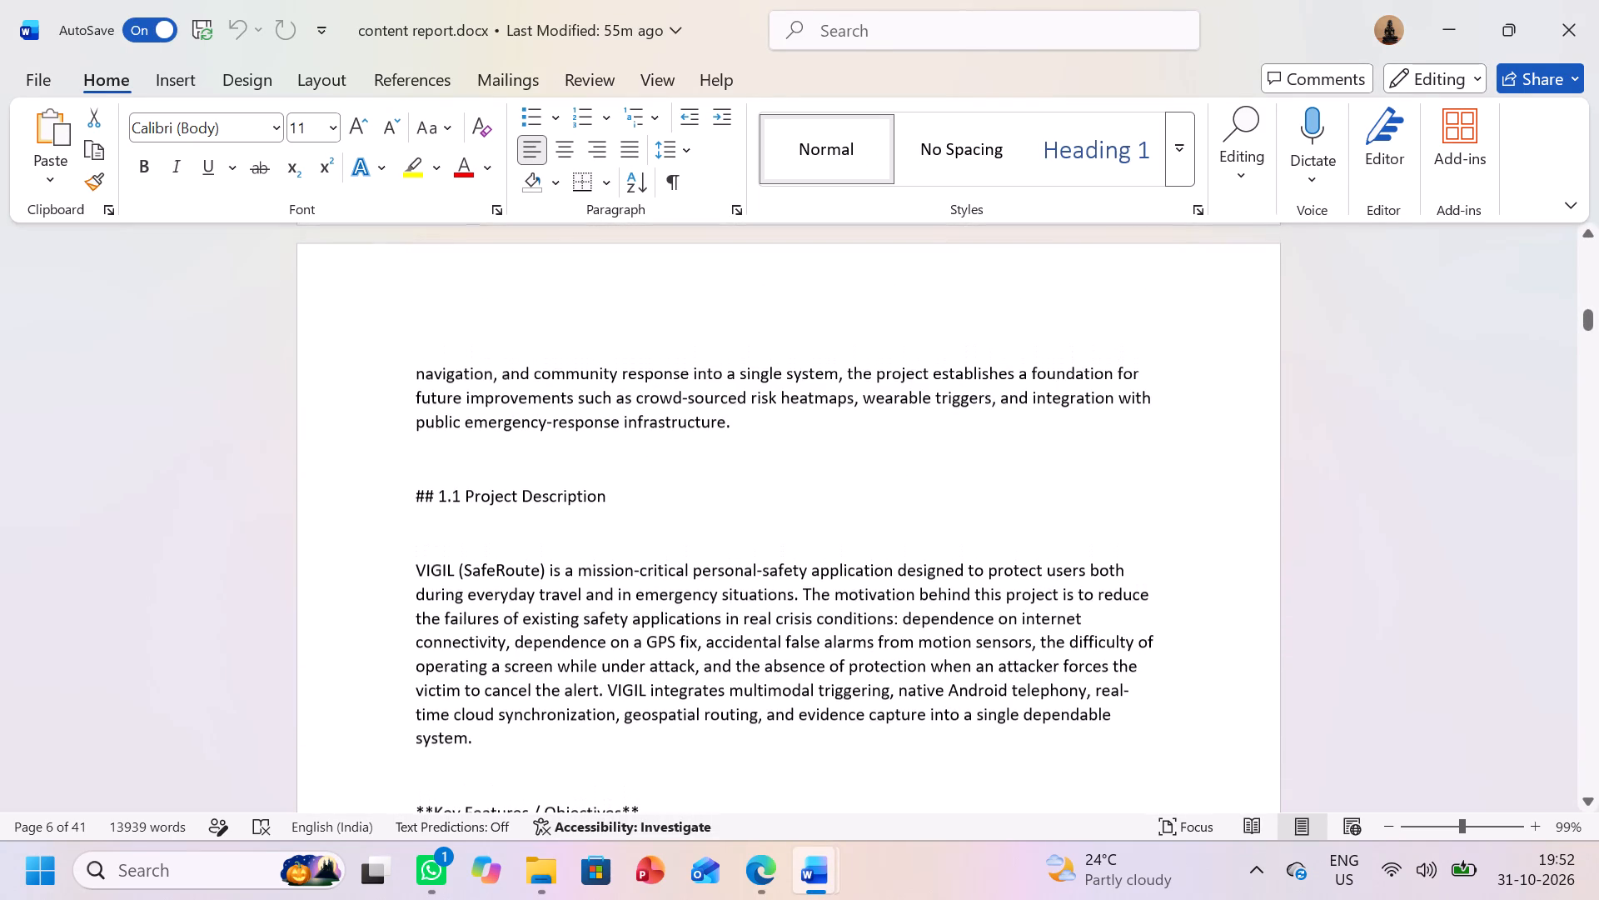
{"action": "scroll", "coordinate": [624, 605], "scroll_direction": "up", "scroll_amount": 5}
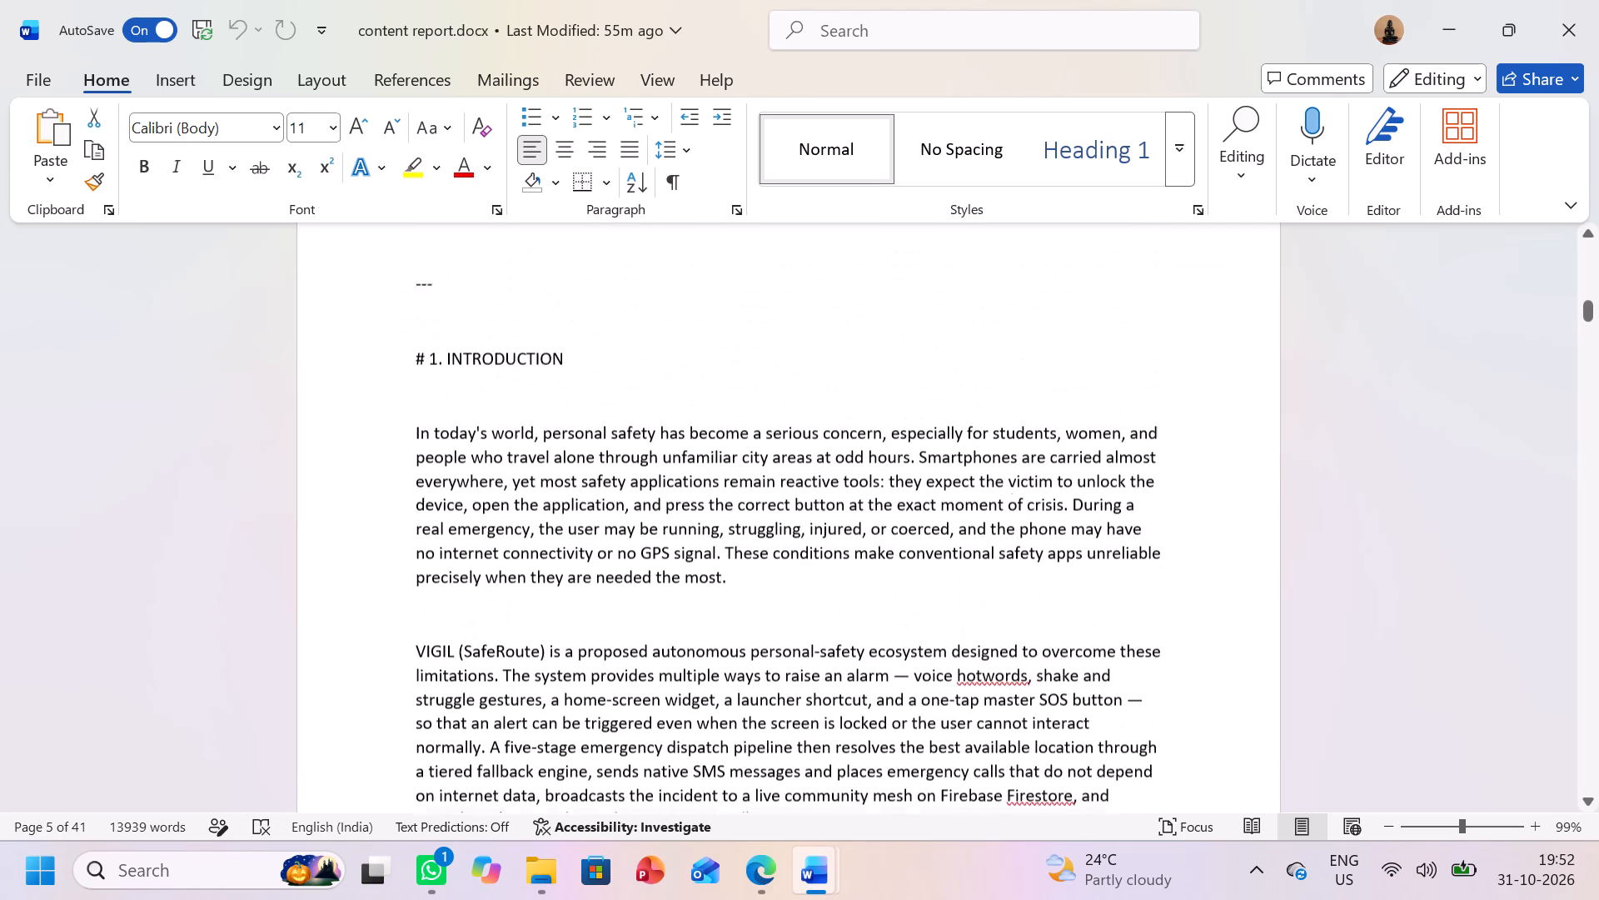
{"action": "scroll", "coordinate": [624, 605], "scroll_direction": "up", "scroll_amount": 1}
{"action": "scroll", "coordinate": [624, 605], "scroll_direction": "down", "scroll_amount": 1}
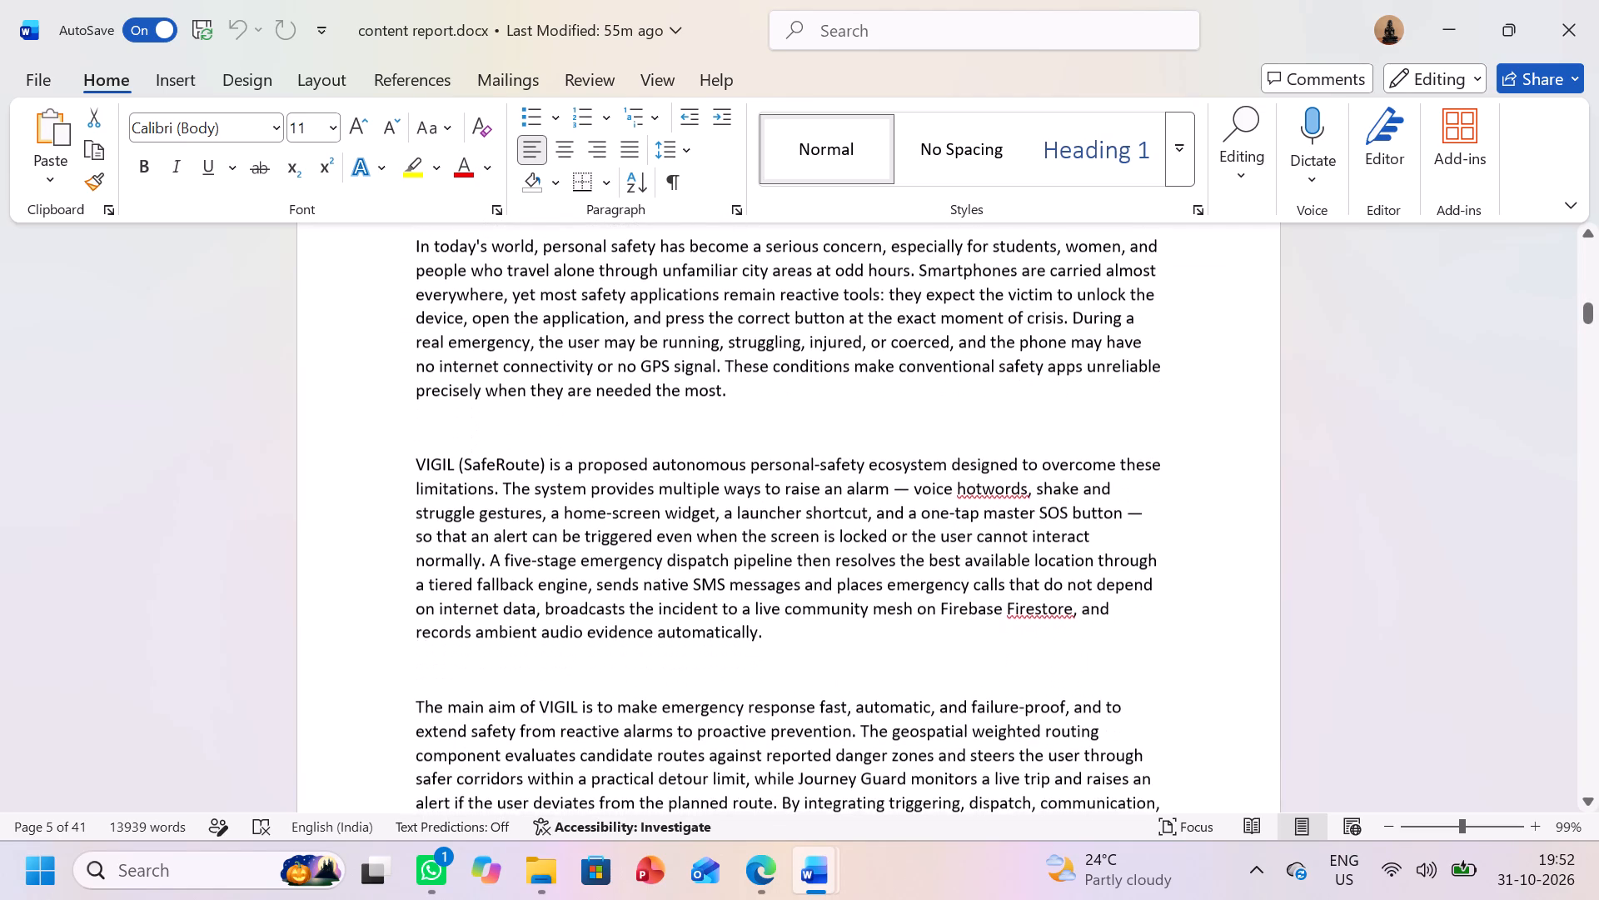
{"action": "scroll", "coordinate": [624, 605], "scroll_direction": "down", "scroll_amount": 1}
{"action": "left_click_drag", "start_coordinate": [415, 242], "coordinate": [727, 632]}
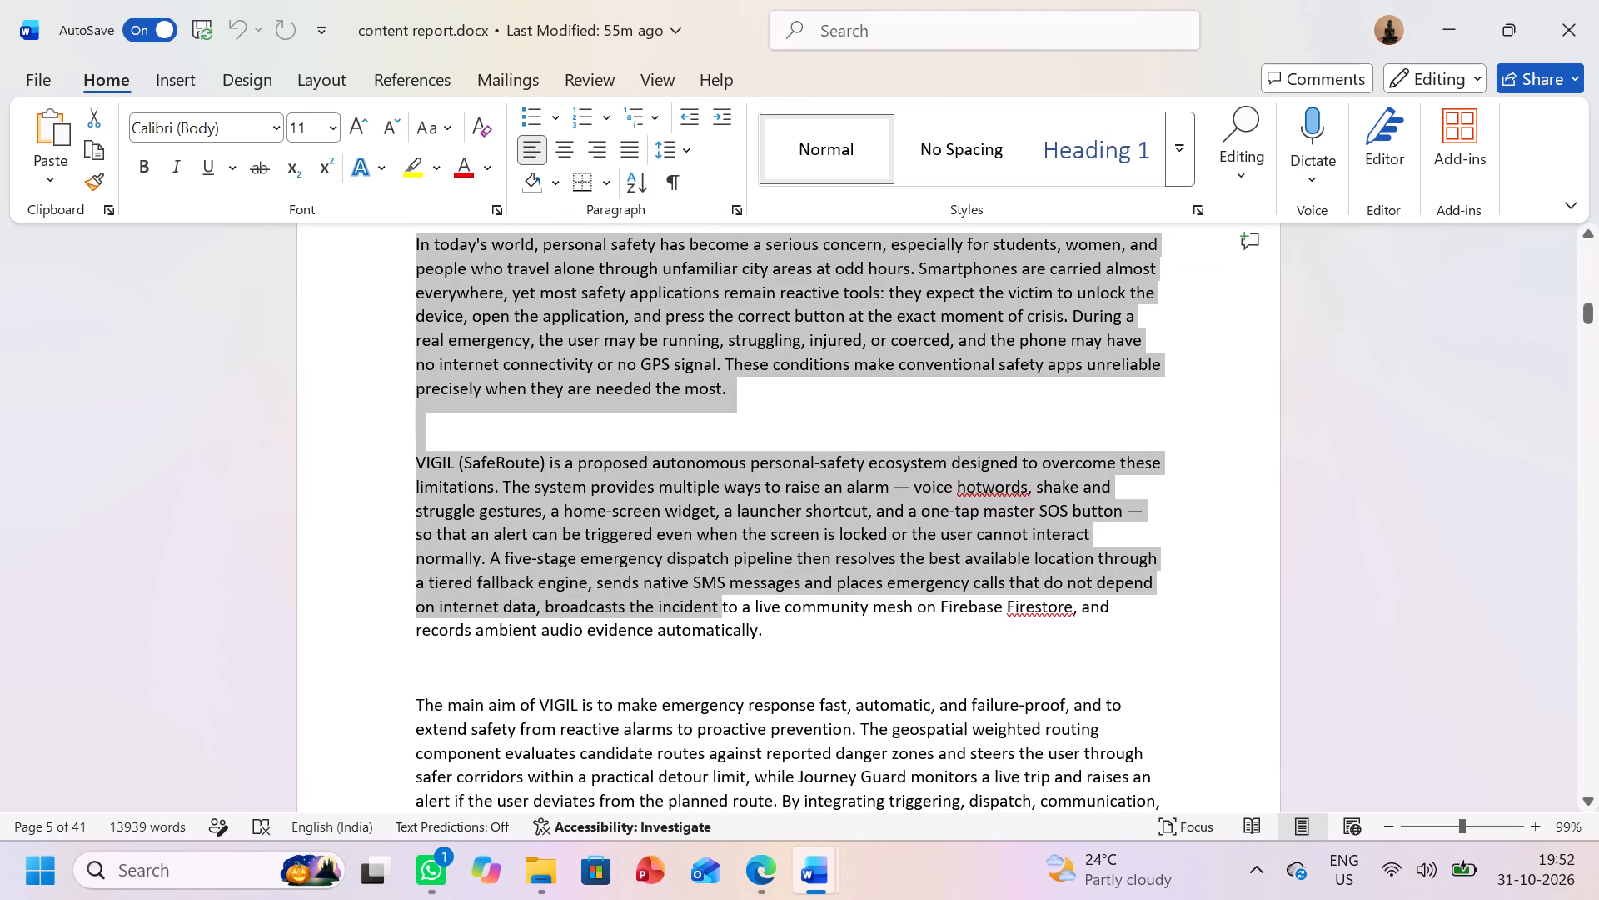
{"action": "left_click_drag", "start_coordinate": [727, 632], "coordinate": [1129, 872]}
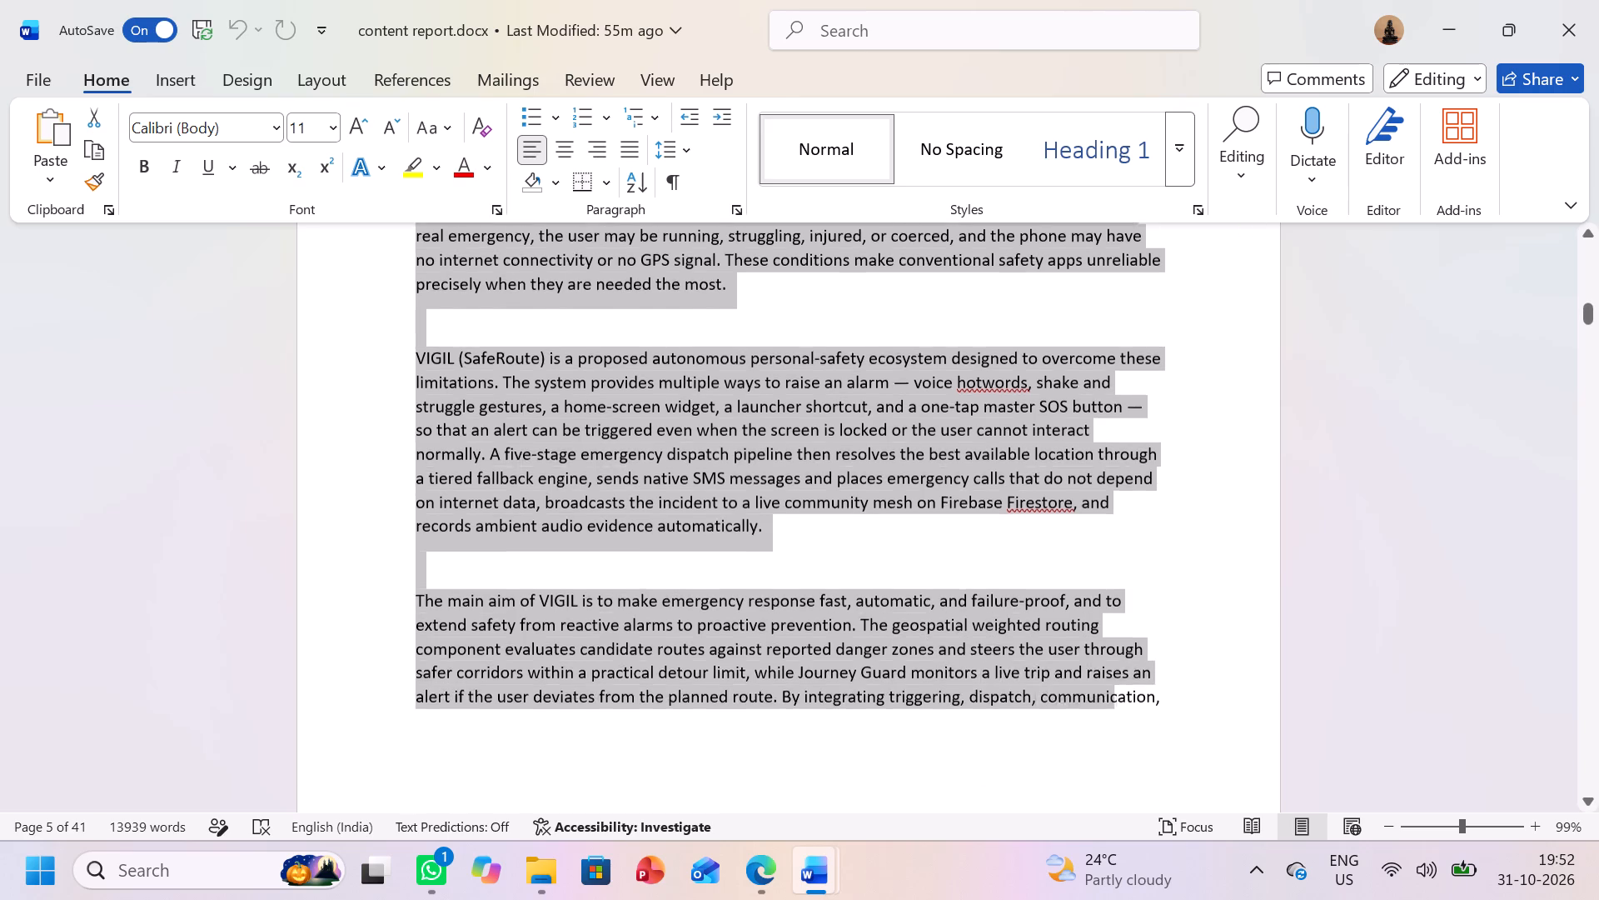
{"action": "left_click_drag", "start_coordinate": [1129, 872], "coordinate": [957, 386]}
{"action": "key", "text": "ctrl+c"}
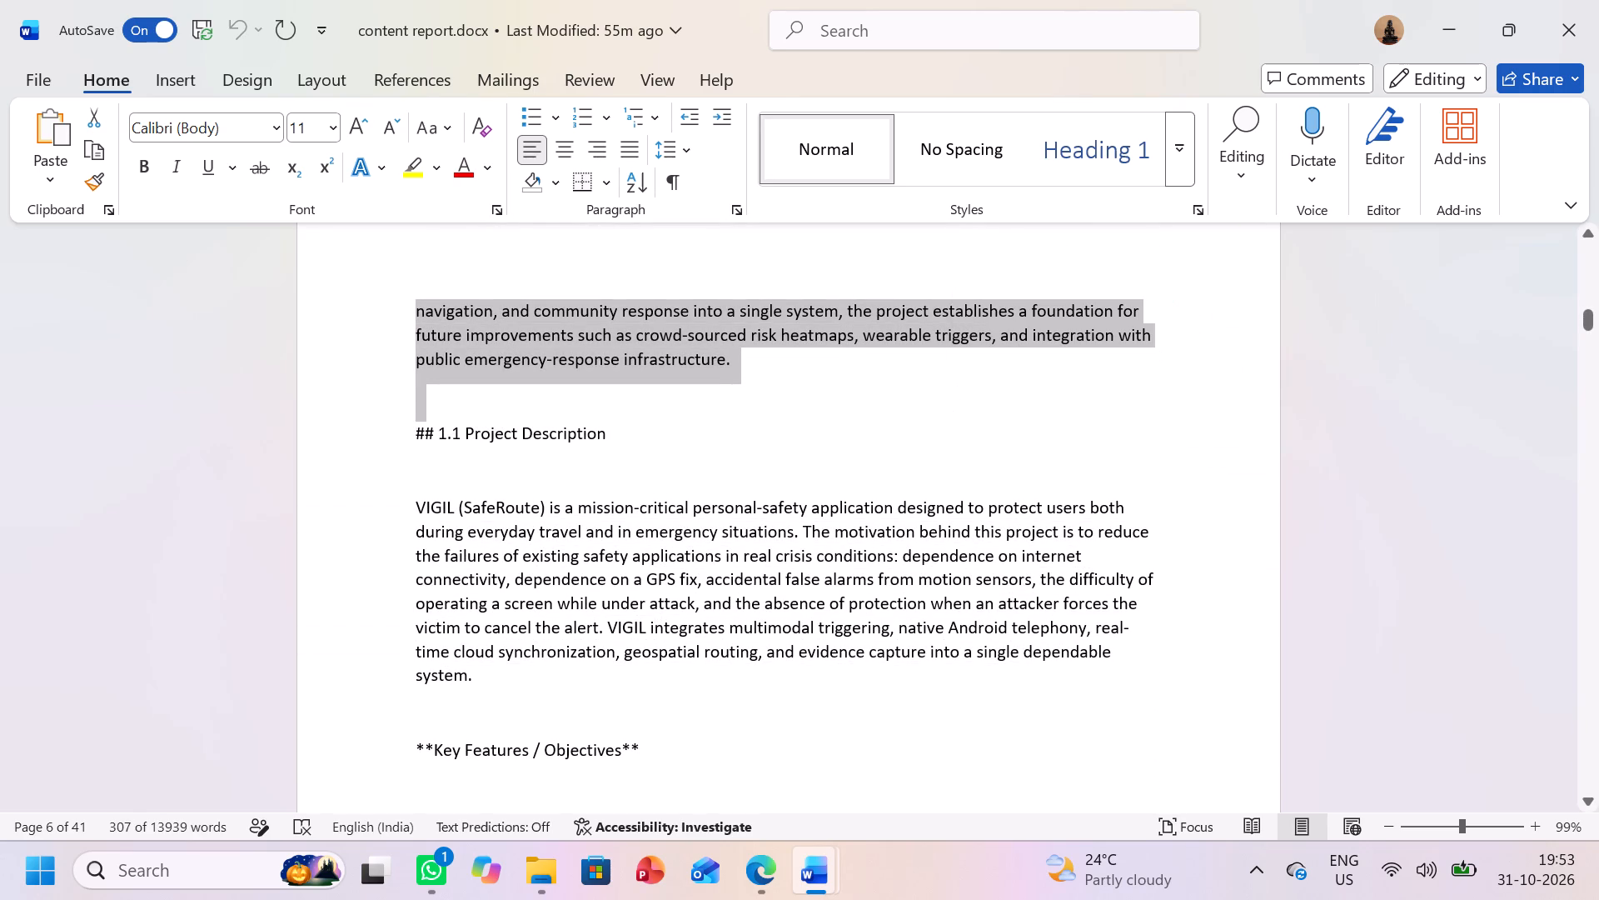
Switch to FinalReportBlank_Format.docx and paste the copied Introduction paragraphs on the blank line below "1. INTRODUCTION".
{"action": "left_click", "coordinate": [880, 795]}
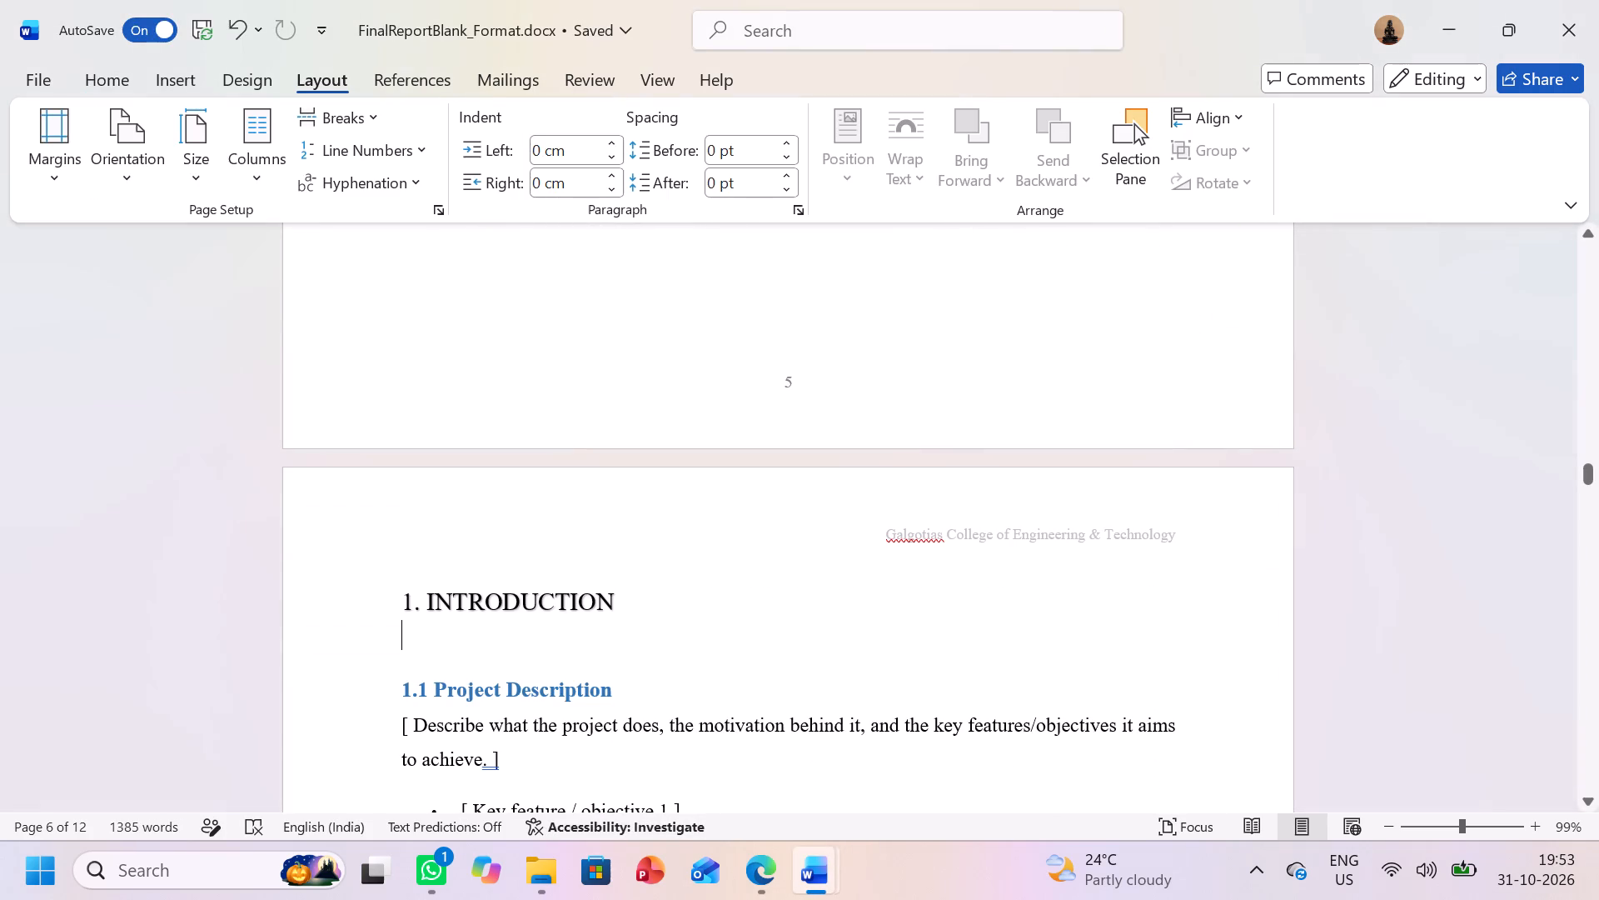
{"action": "key", "text": "ctrl+v"}
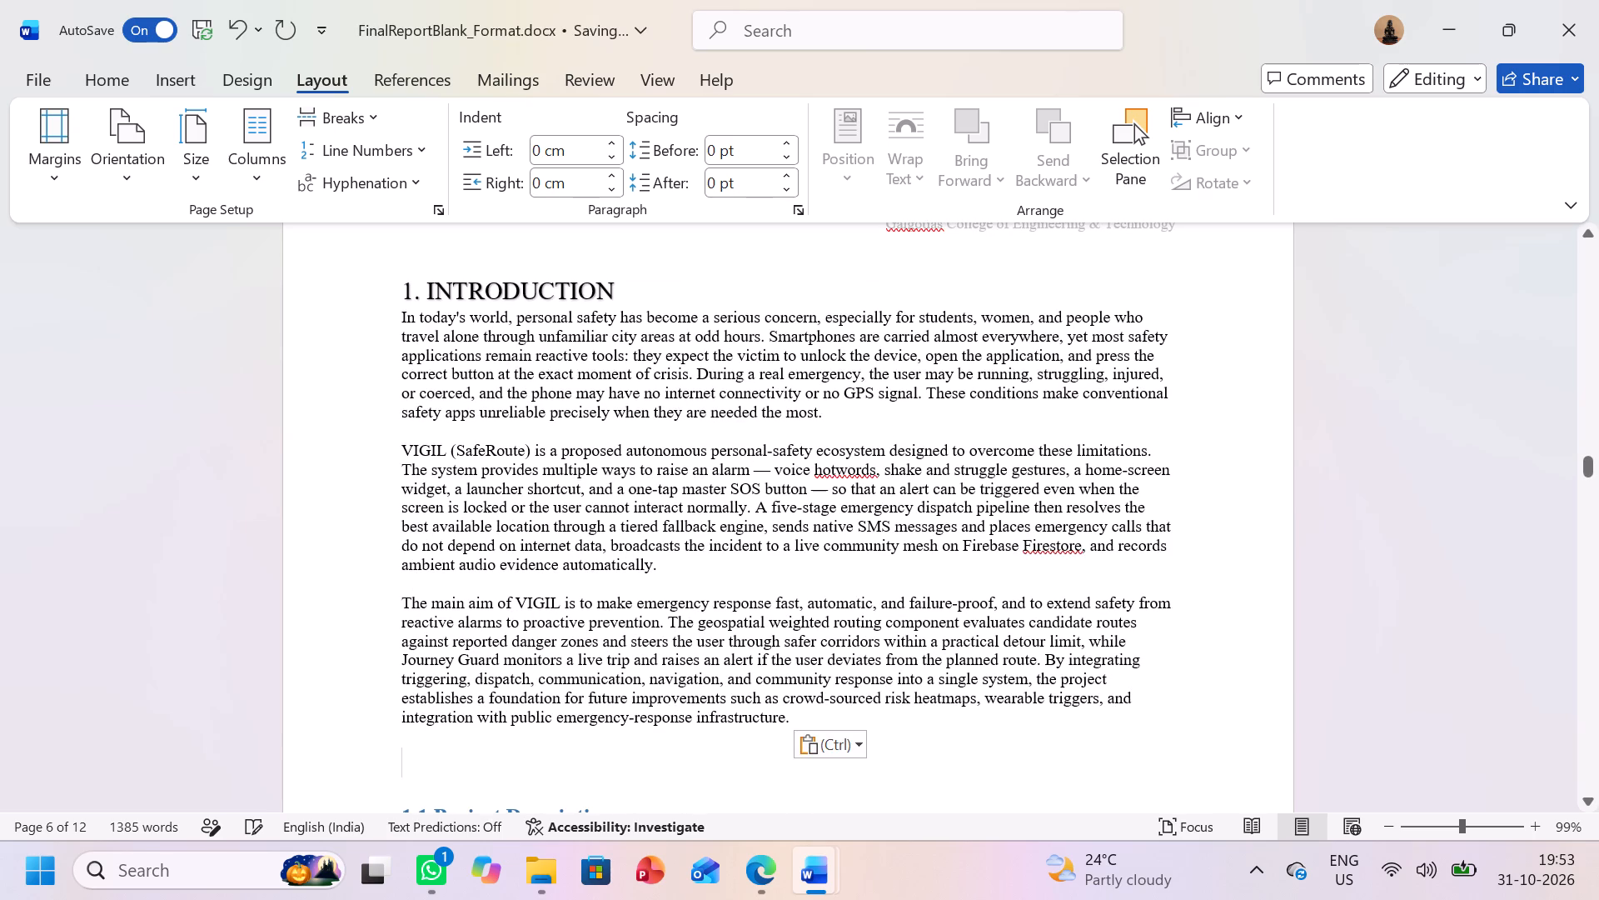
Format the three pasted Introduction paragraphs as 12 pt justified text.
{"action": "left_click_drag", "start_coordinate": [396, 316], "coordinate": [989, 667]}
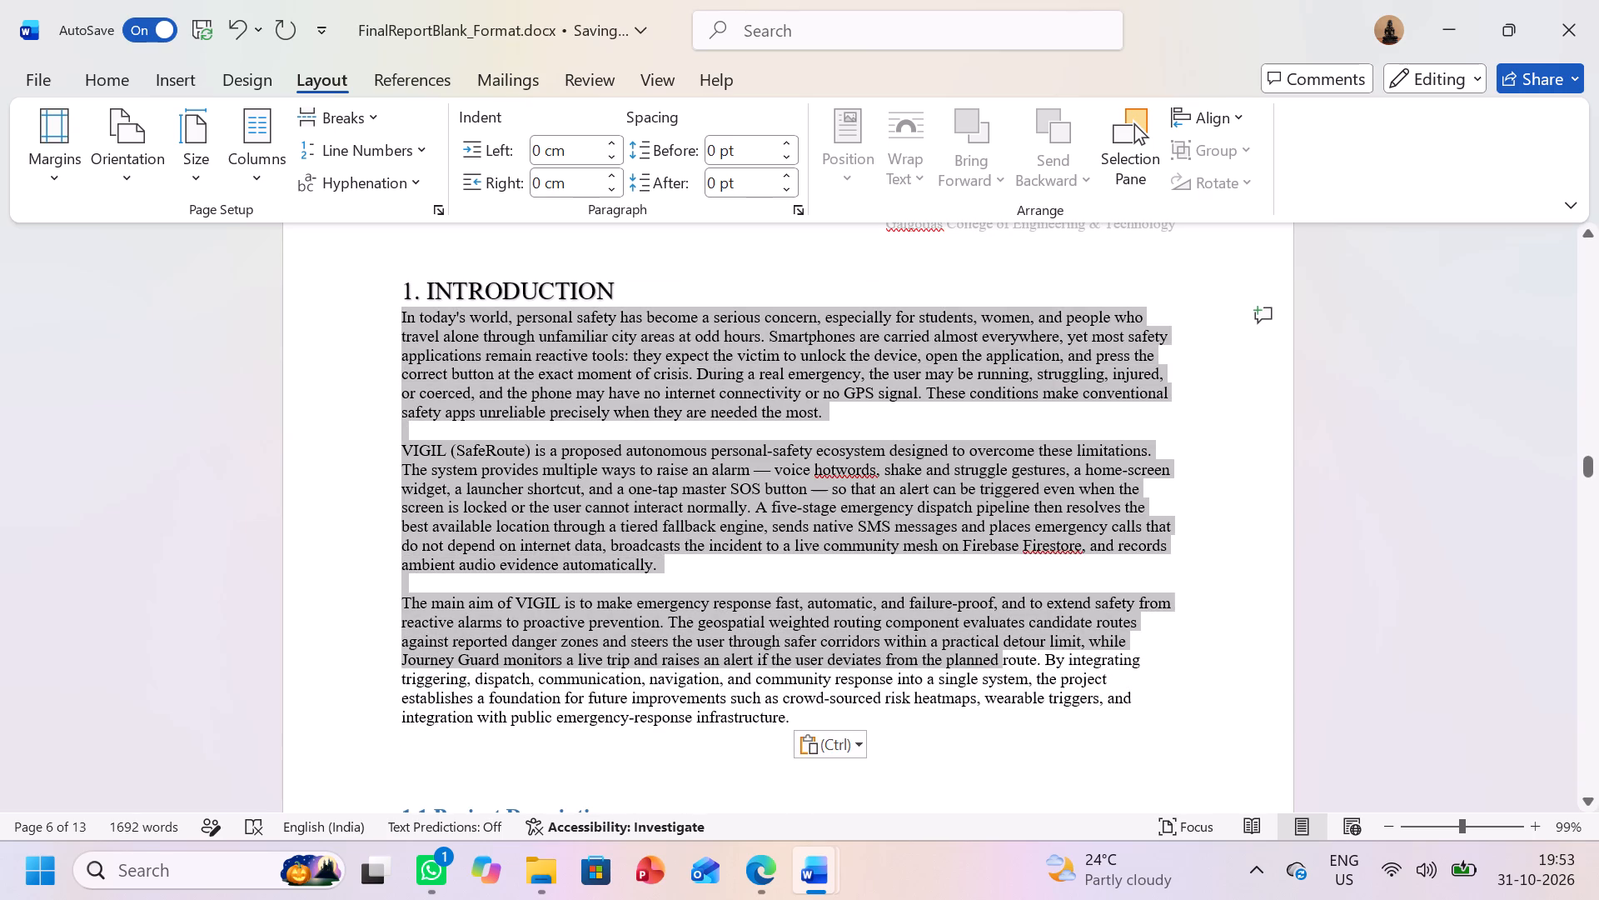
{"action": "left_click_drag", "start_coordinate": [989, 667], "coordinate": [1165, 719]}
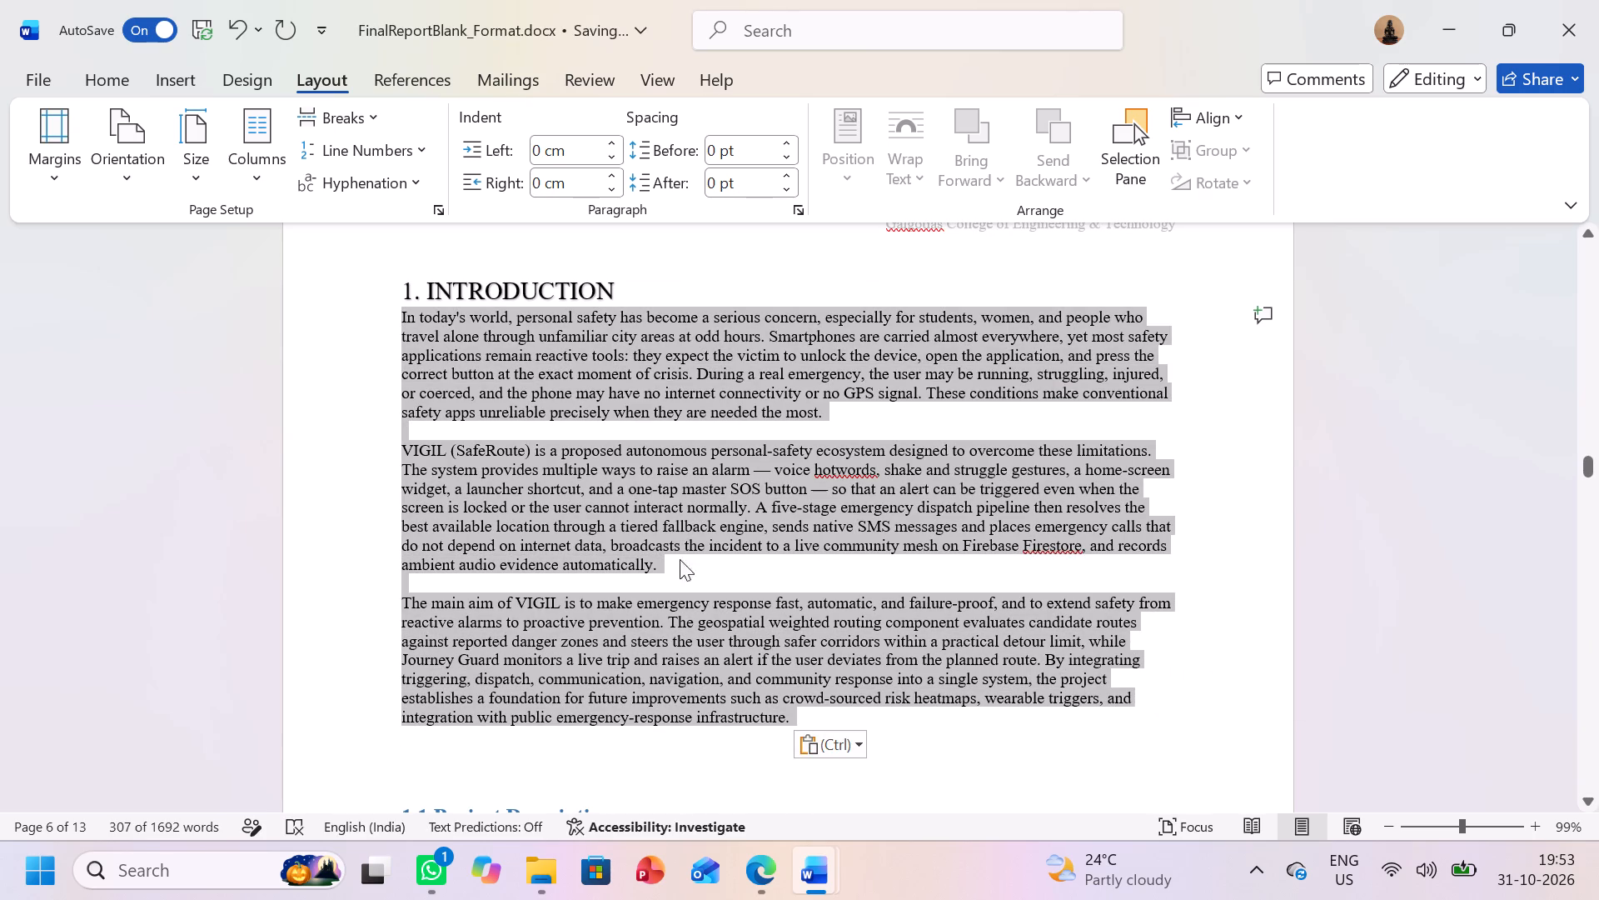
{"action": "left_click", "coordinate": [127, 92]}
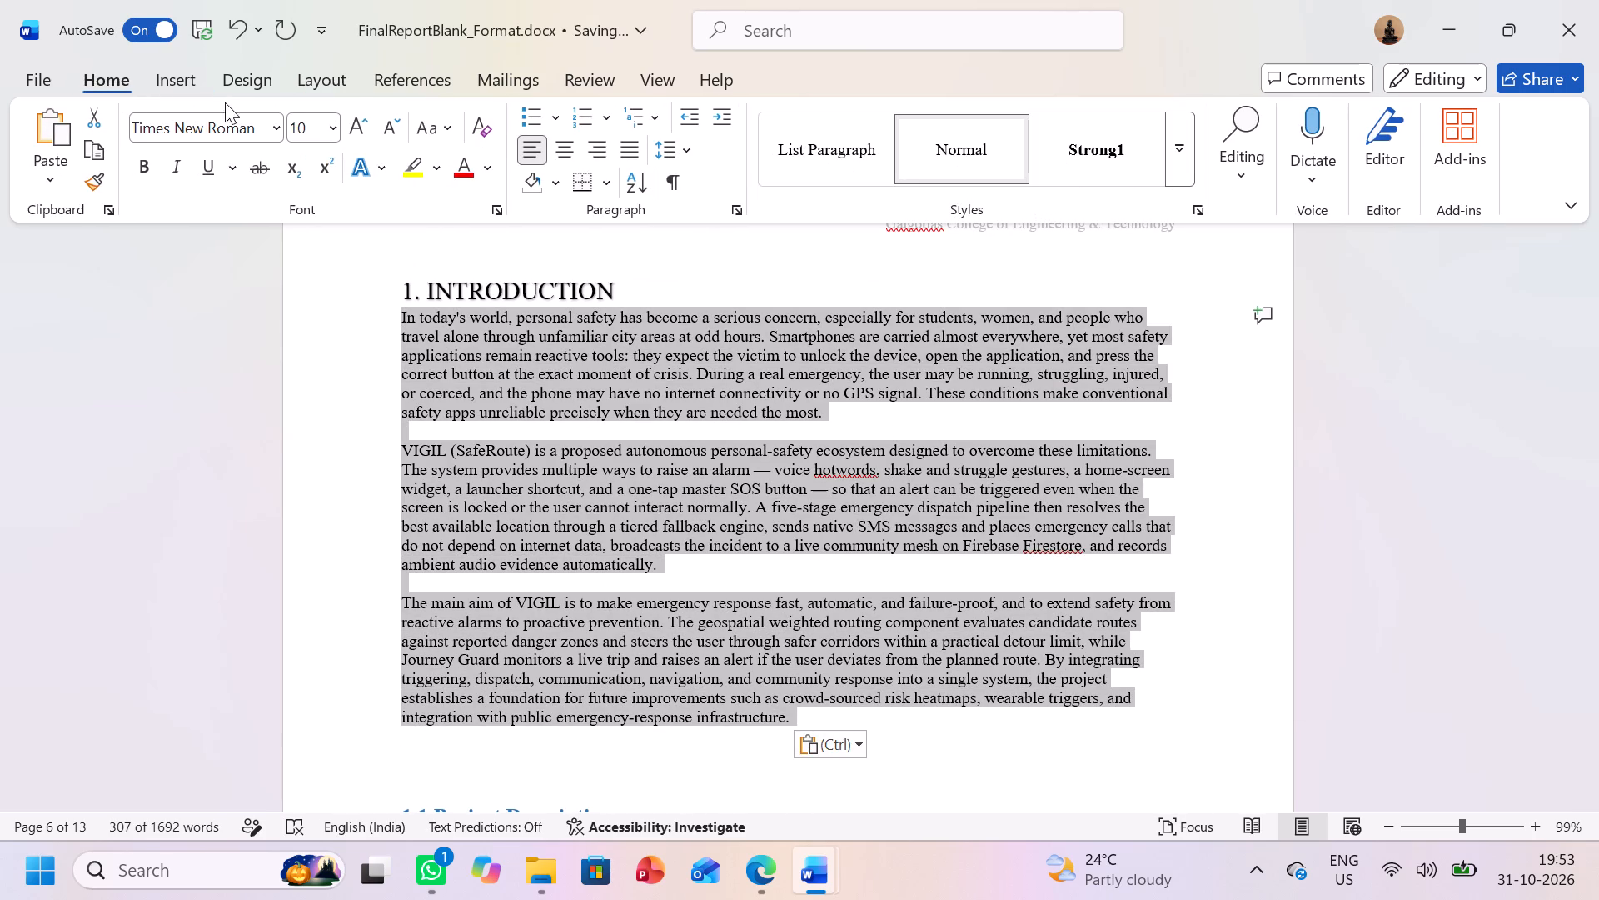
{"action": "left_click", "coordinate": [339, 132]}
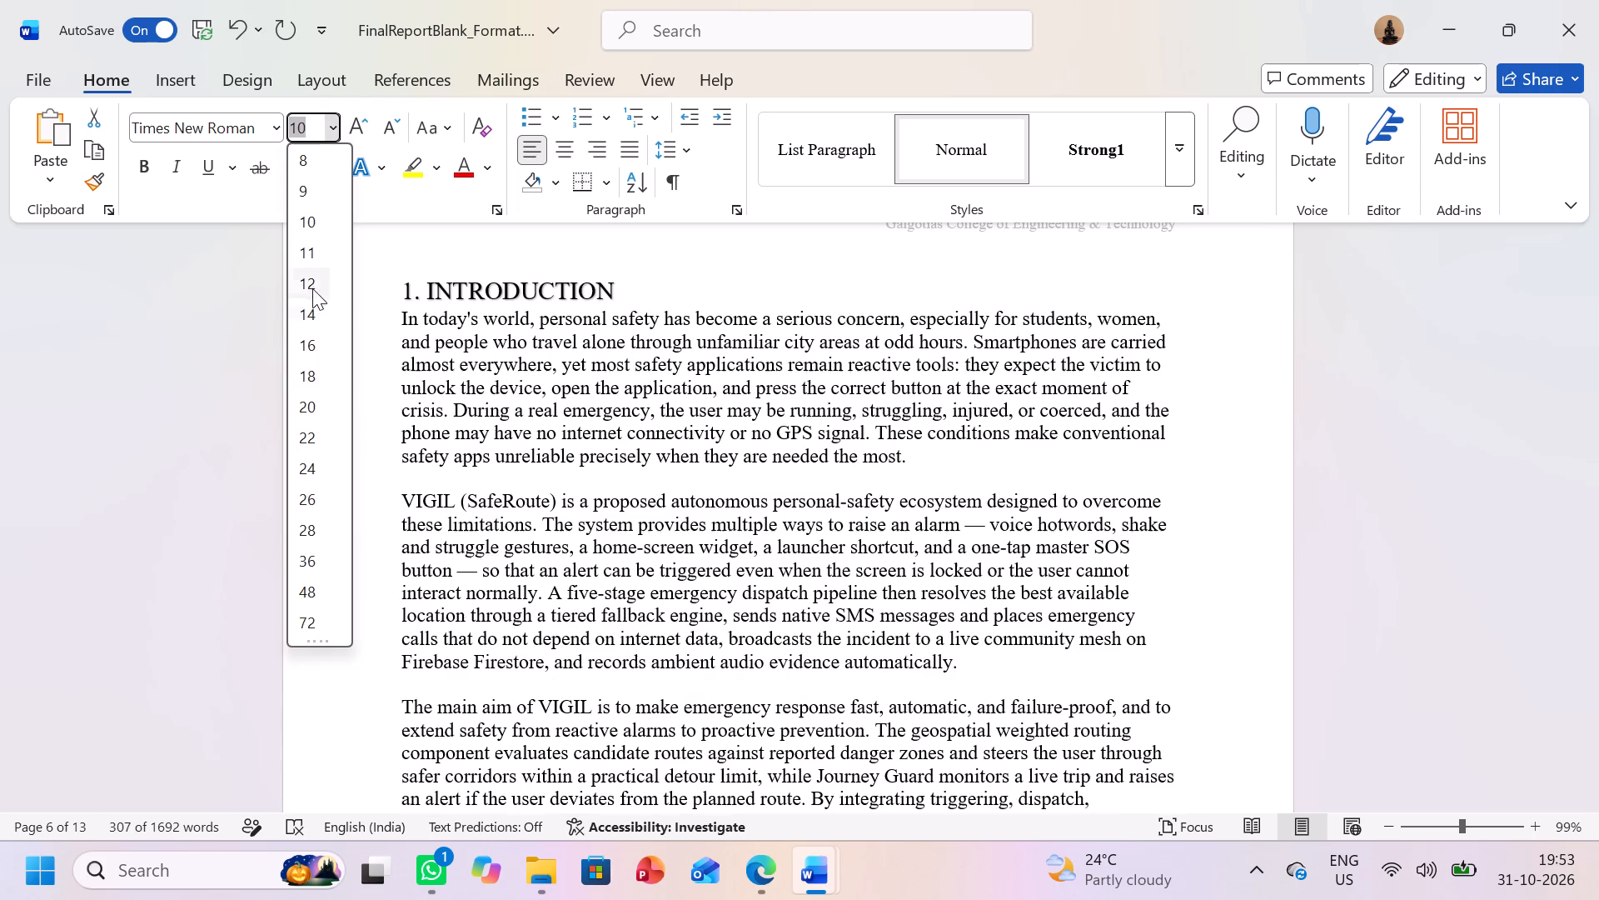
{"action": "left_click", "coordinate": [311, 283]}
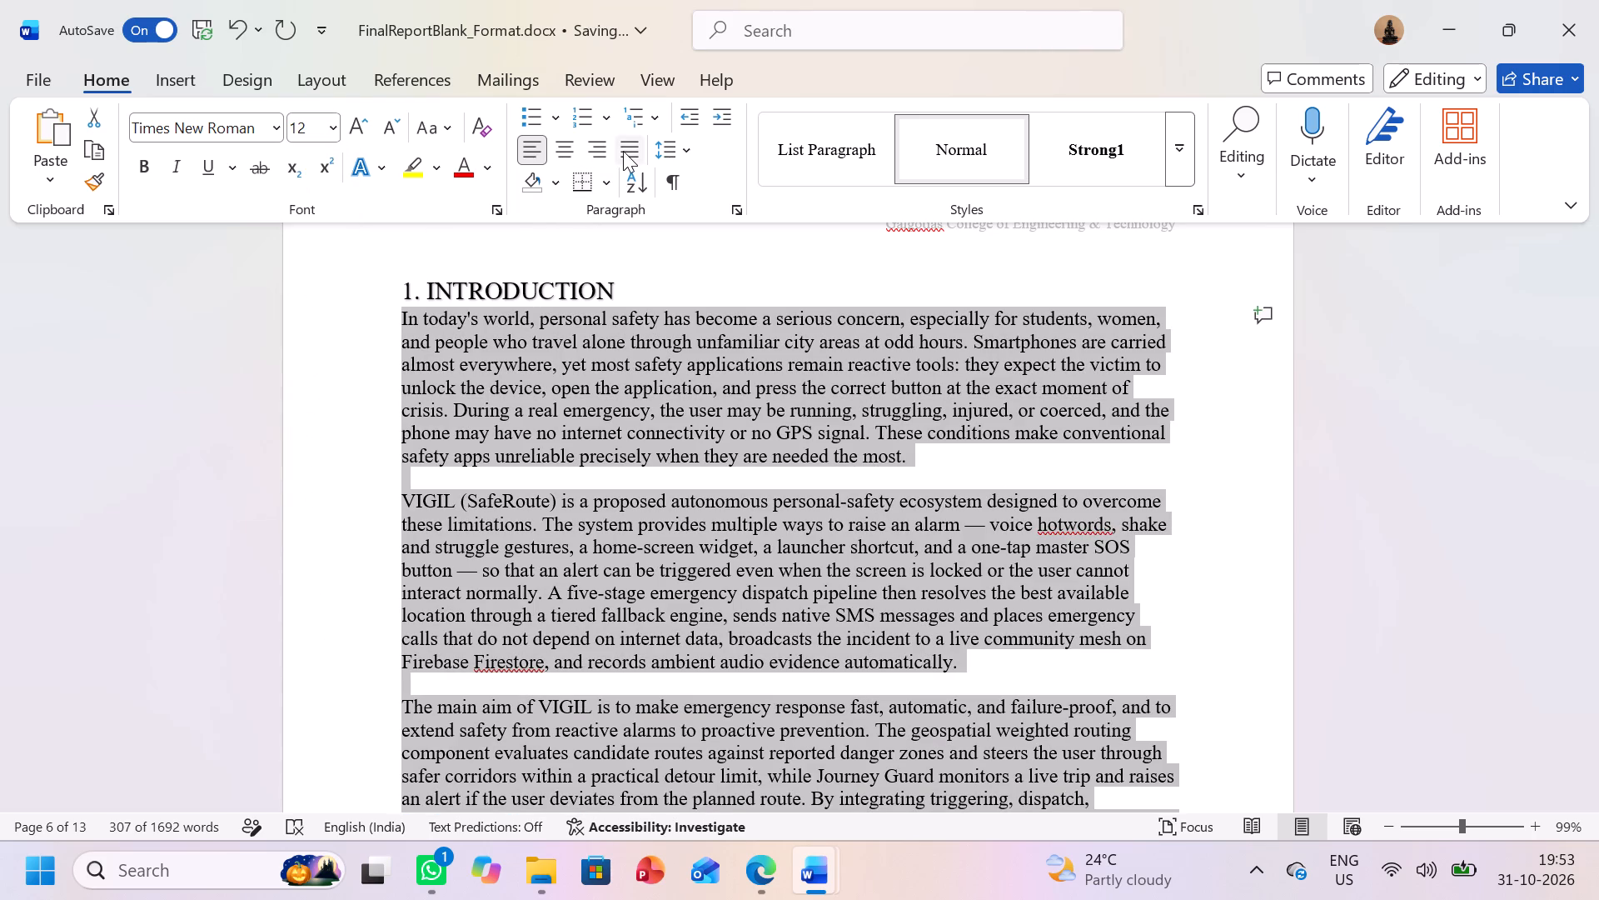
{"action": "left_click", "coordinate": [623, 150]}
Set the "1. INTRODUCTION" heading's paragraph spacing to 6 pt before.
{"action": "left_click", "coordinate": [676, 280]}
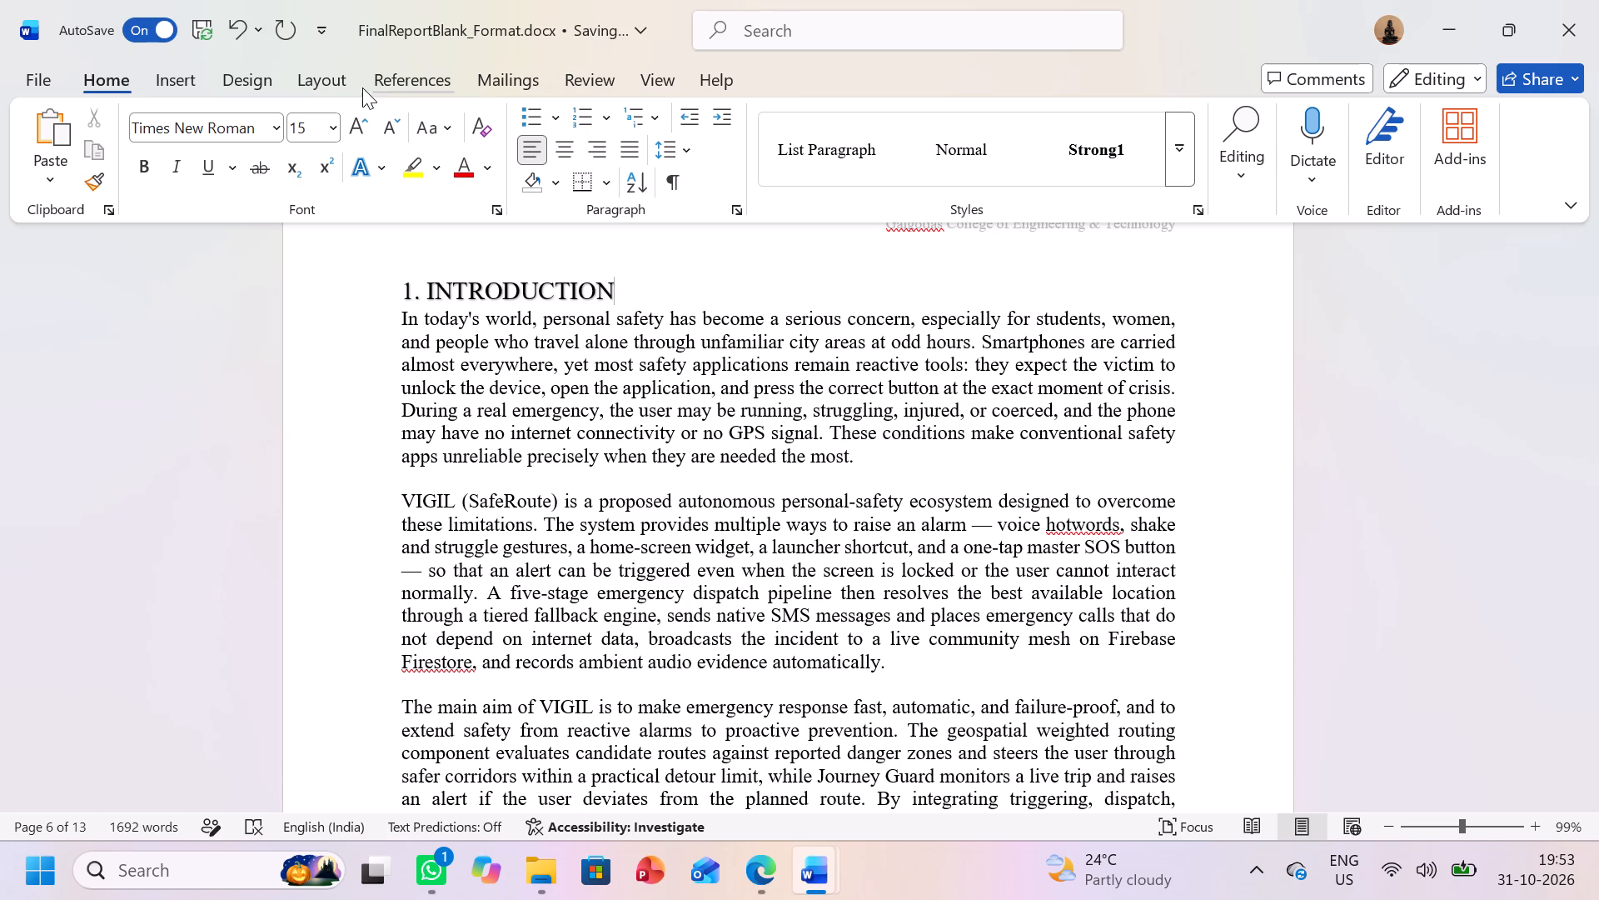
{"action": "left_click", "coordinate": [346, 83]}
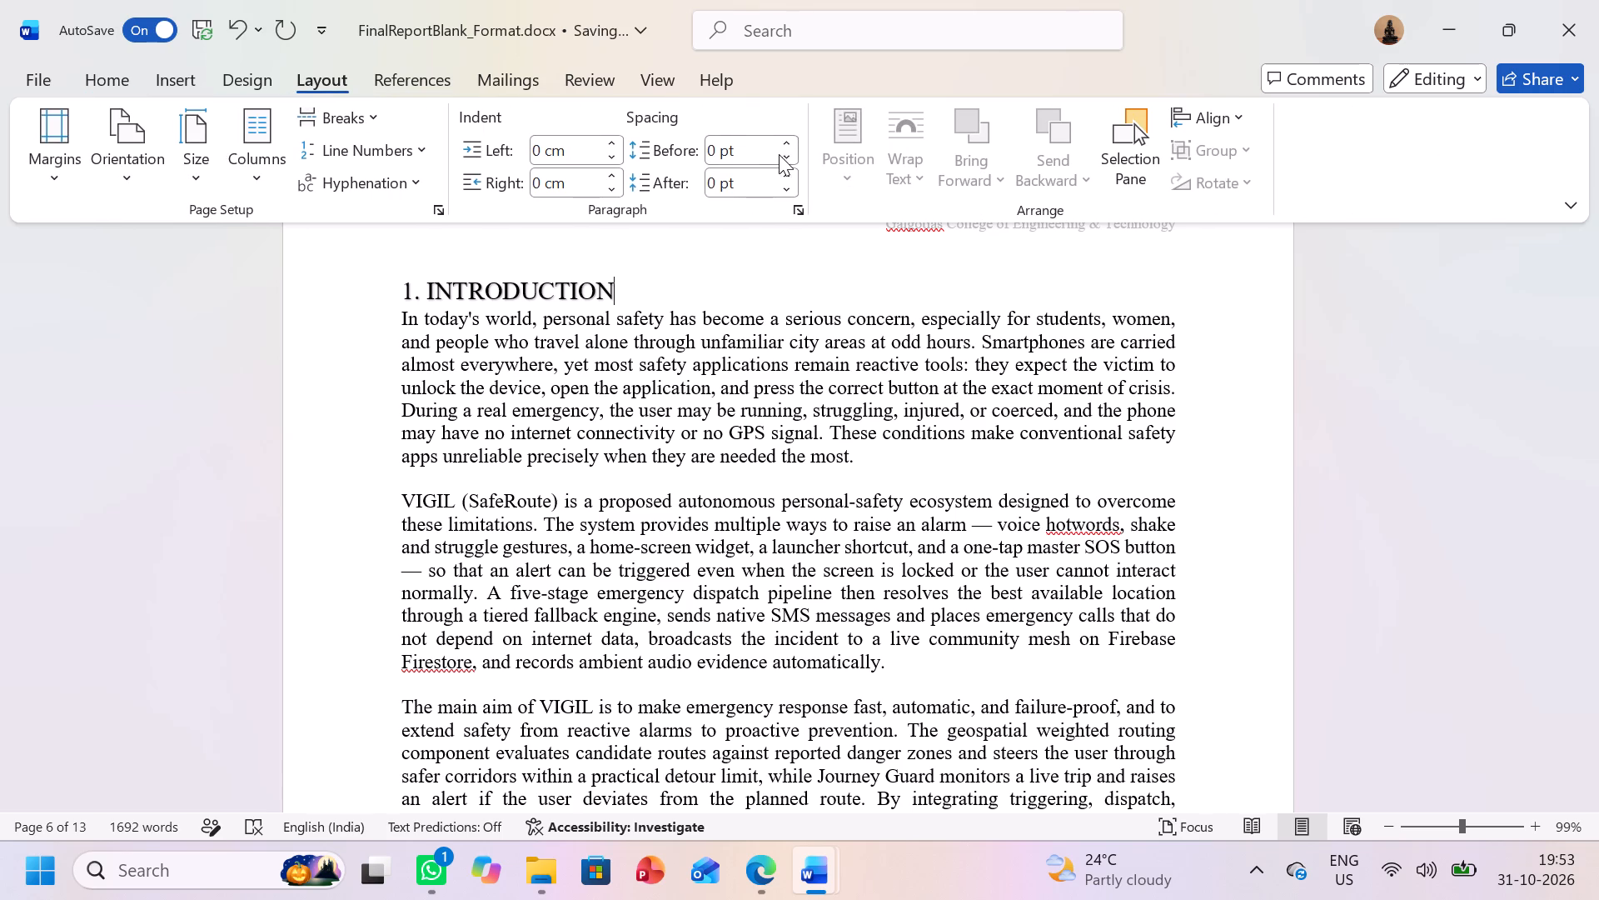
{"action": "left_click", "coordinate": [791, 145]}
{"action": "key", "text": "Return"}
{"action": "key", "text": "BackSpace"}
Set the spacing before the first Introduction paragraph, starting "In today's world", to 6 pt.
{"action": "left_click", "coordinate": [395, 317]}
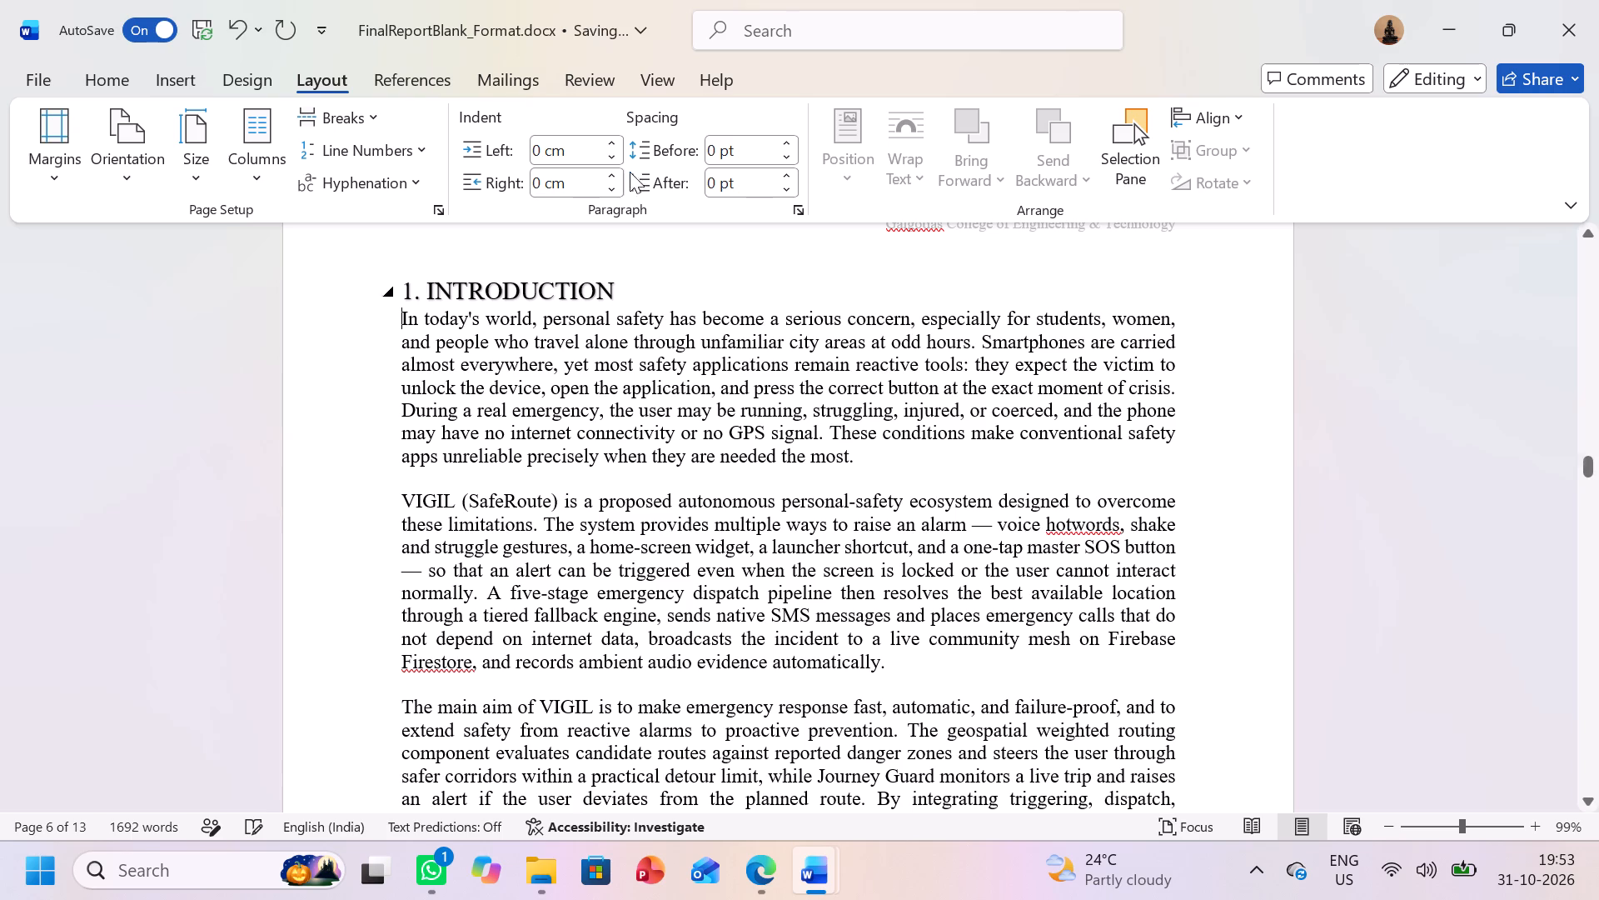
{"action": "left_click", "coordinate": [791, 146]}
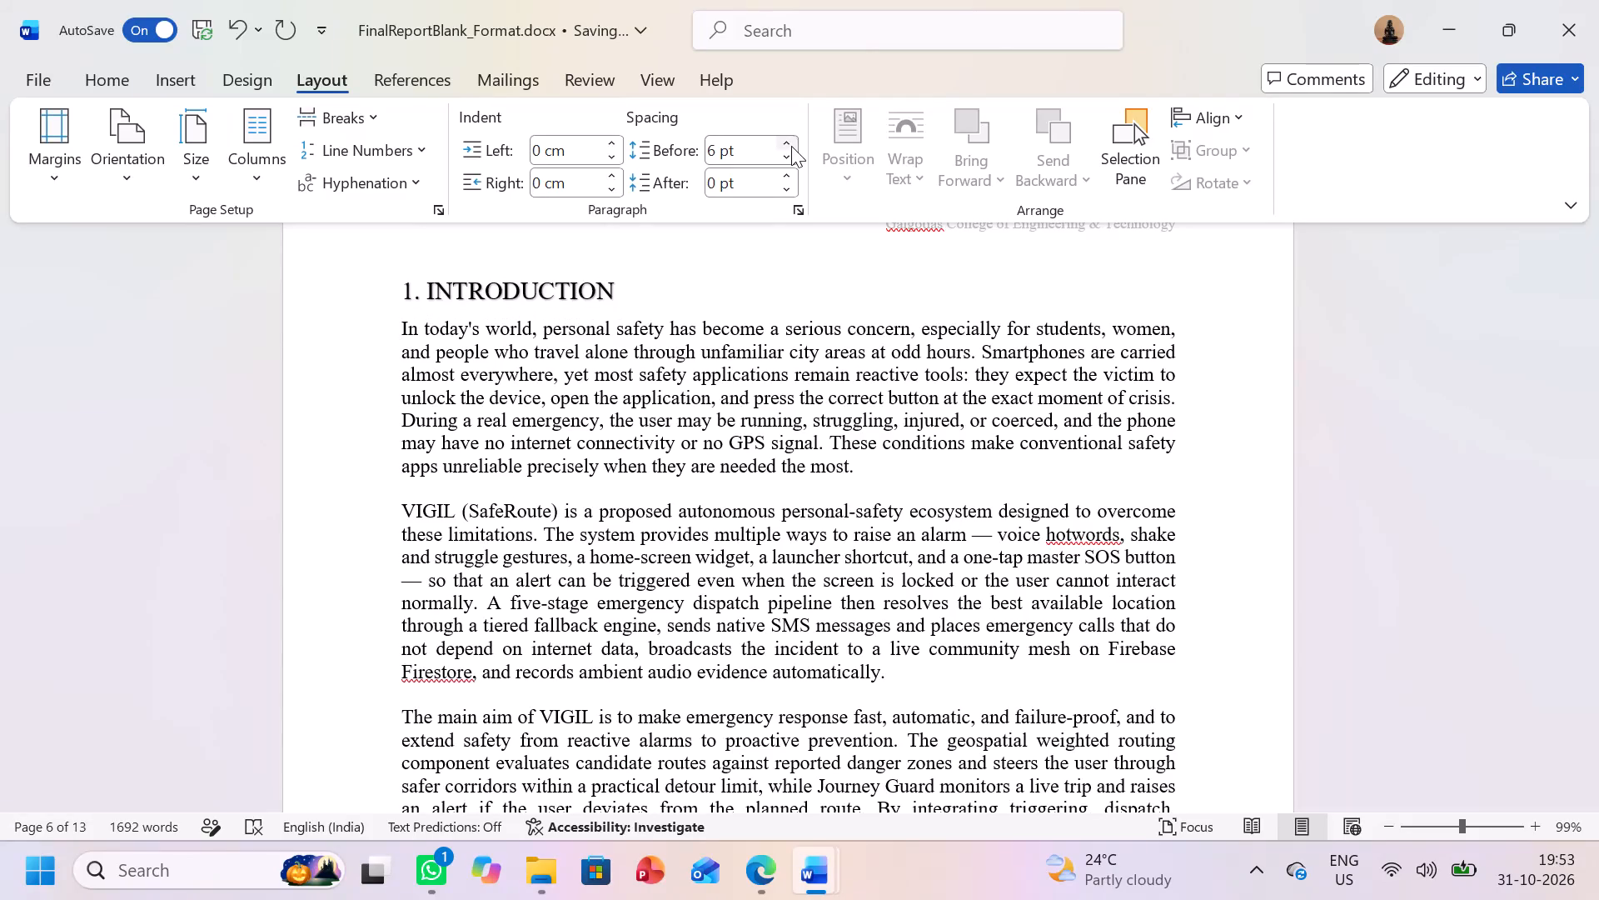
{"action": "left_click", "coordinate": [729, 284]}
Review the report's layout from the contents and figures lists through the Introduction to section 1.1.
{"action": "scroll", "coordinate": [729, 284], "scroll_direction": "up", "scroll_amount": 7}
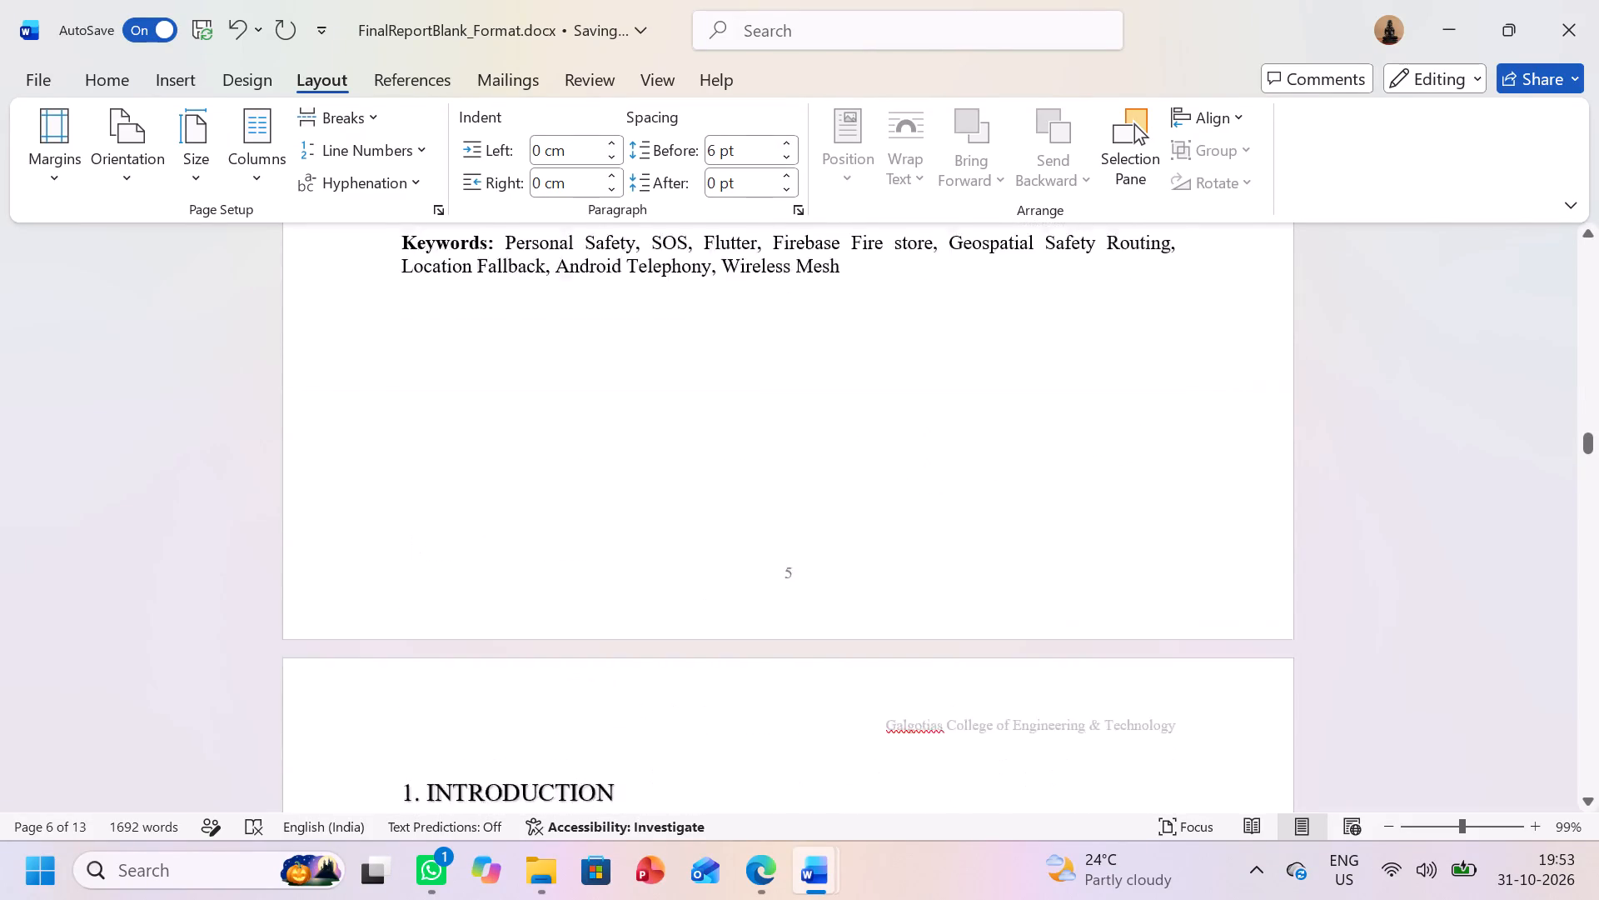
{"action": "scroll", "coordinate": [729, 284], "scroll_direction": "up", "scroll_amount": 1}
{"action": "scroll", "coordinate": [729, 284], "scroll_direction": "down", "scroll_amount": 1}
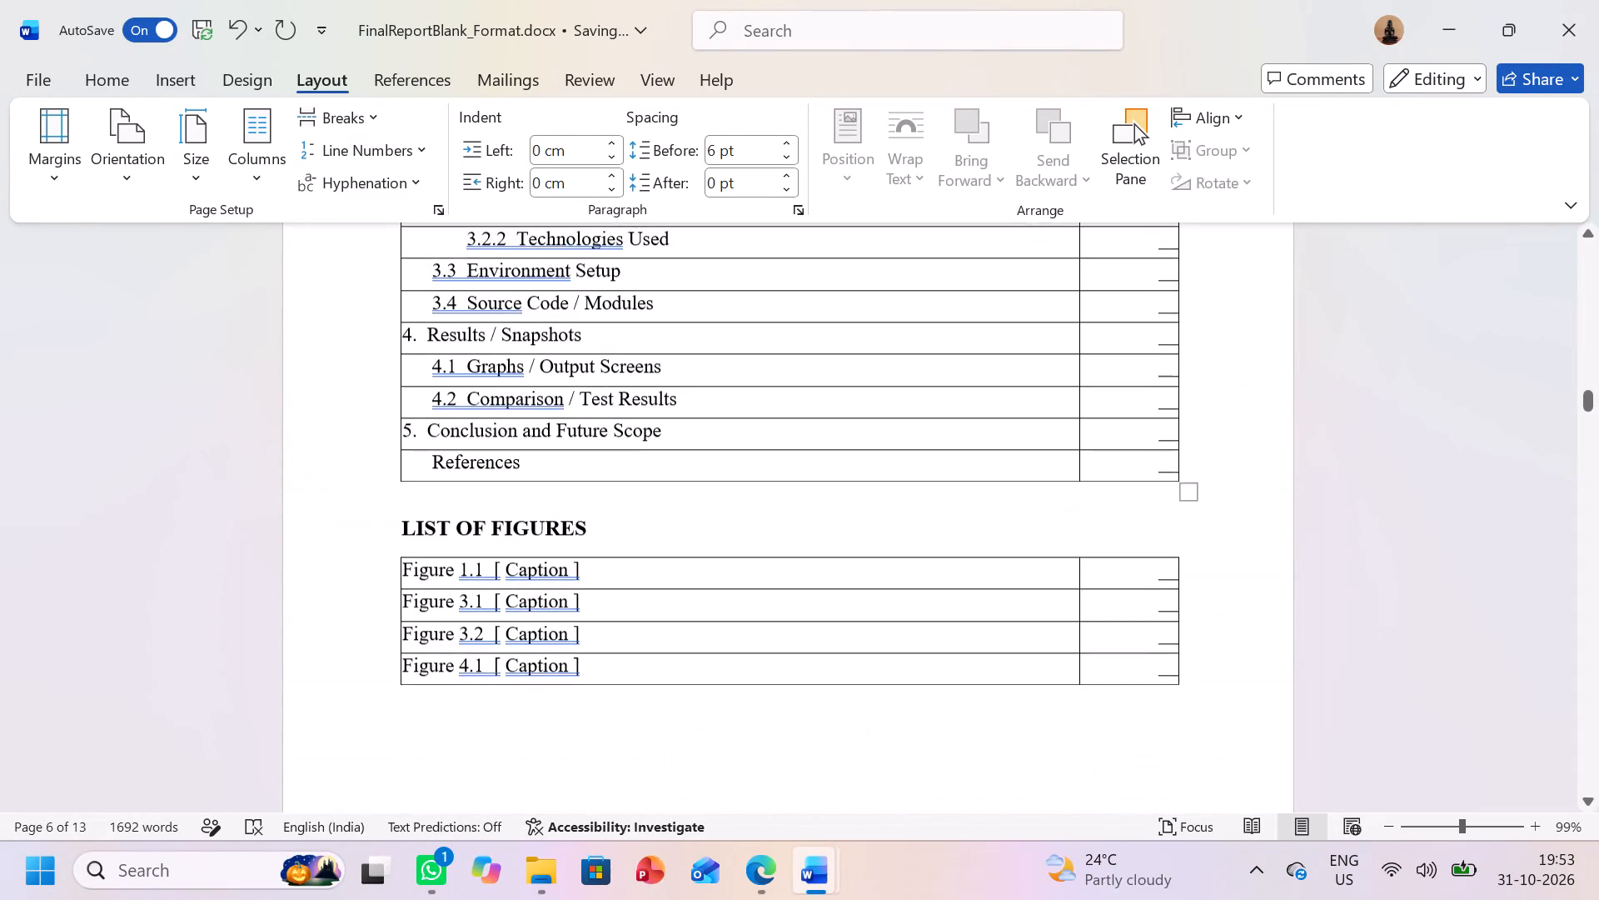
{"action": "scroll", "coordinate": [729, 284], "scroll_direction": "down", "scroll_amount": 6}
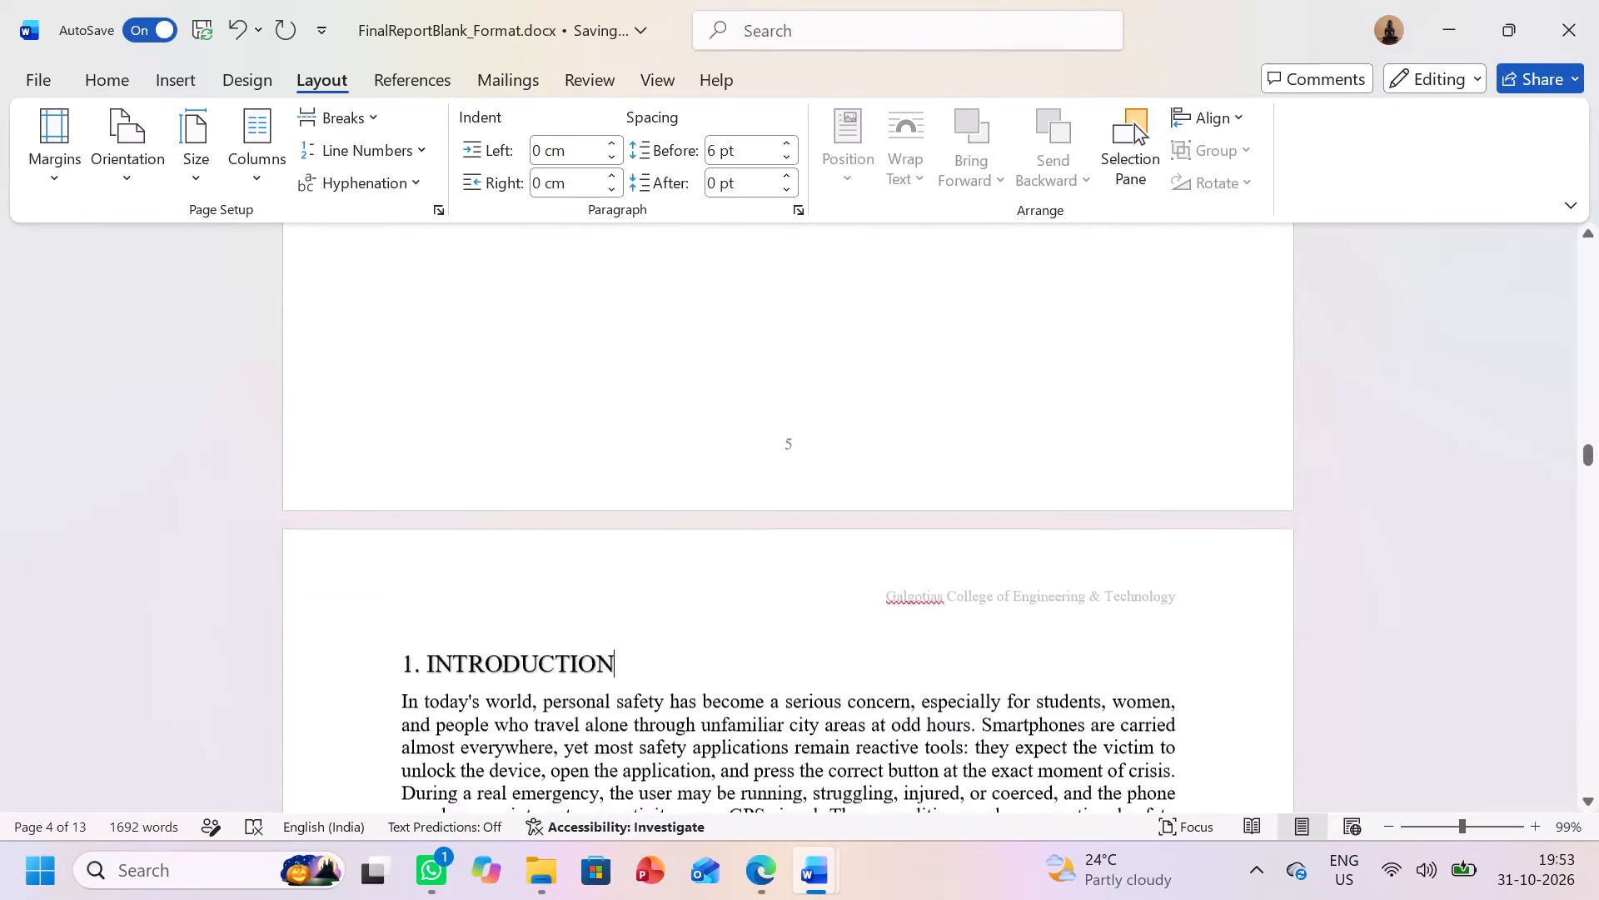
{"action": "scroll", "coordinate": [729, 284], "scroll_direction": "down", "scroll_amount": 3}
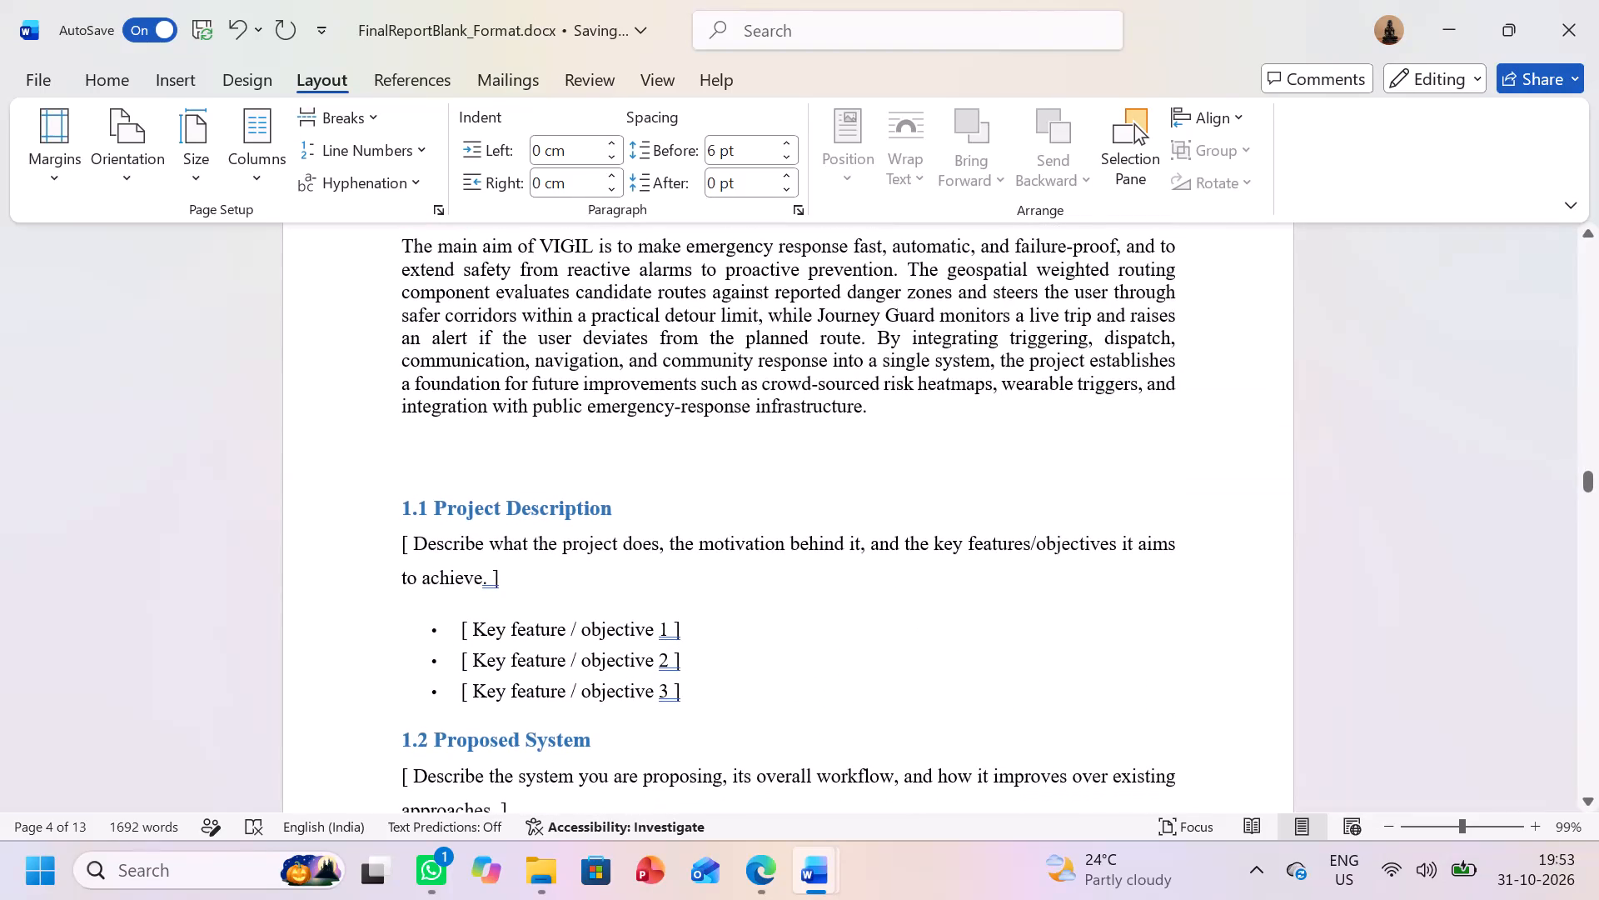
{"action": "scroll", "coordinate": [729, 284], "scroll_direction": "up", "scroll_amount": 3}
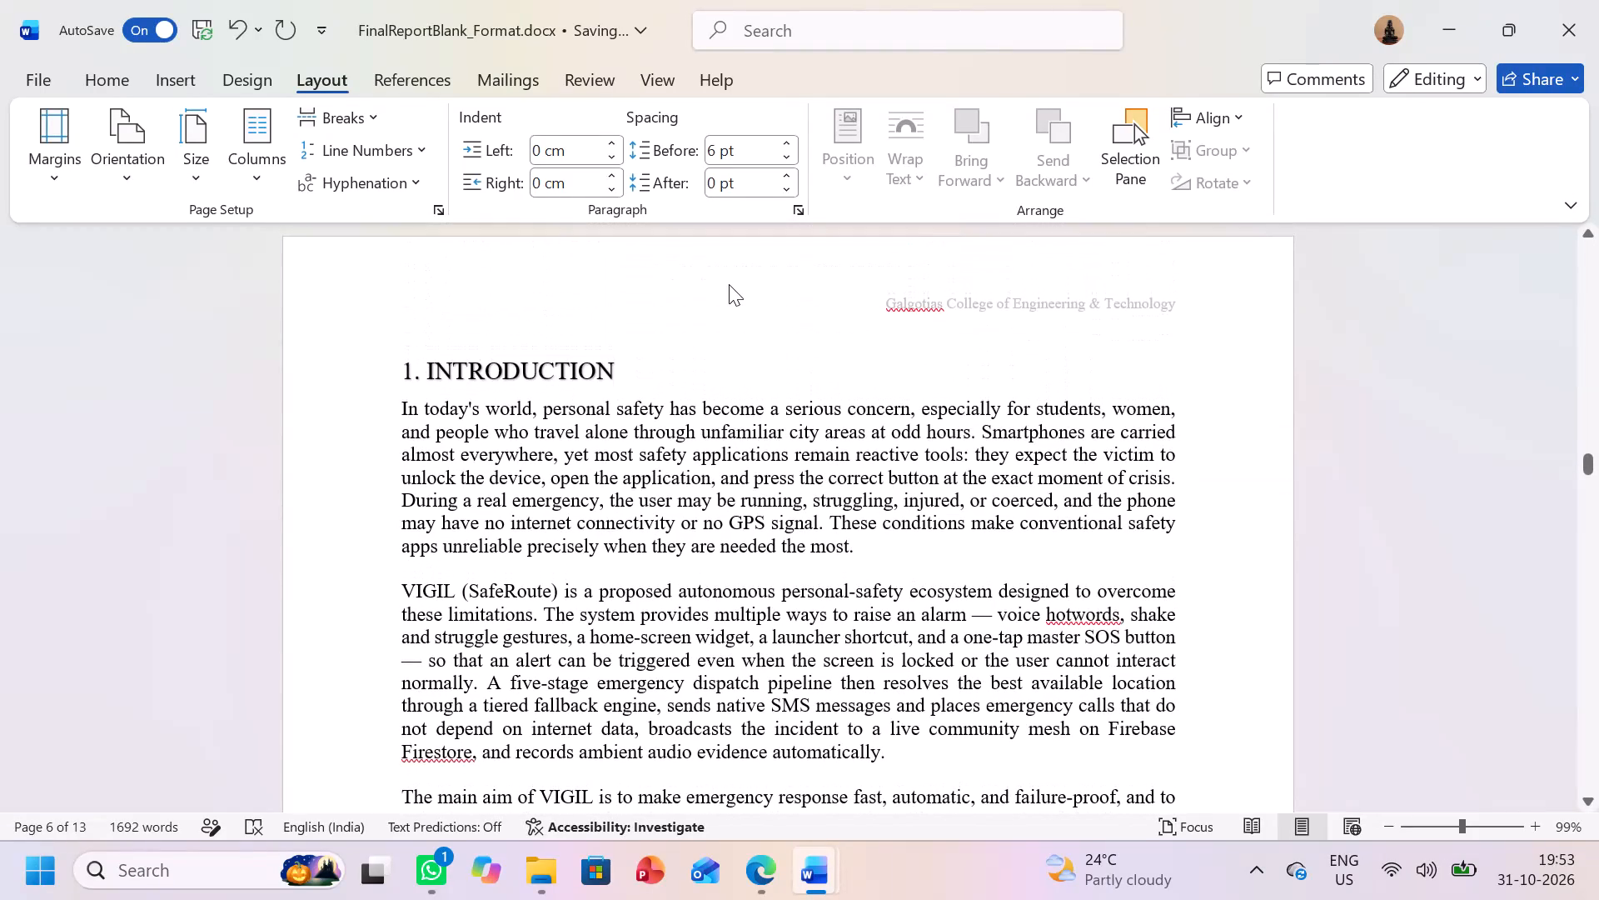
Delete the name "VIGIL (SafeRoute)" from the start of the second Introduction paragraph.
{"action": "left_click", "coordinate": [557, 588]}
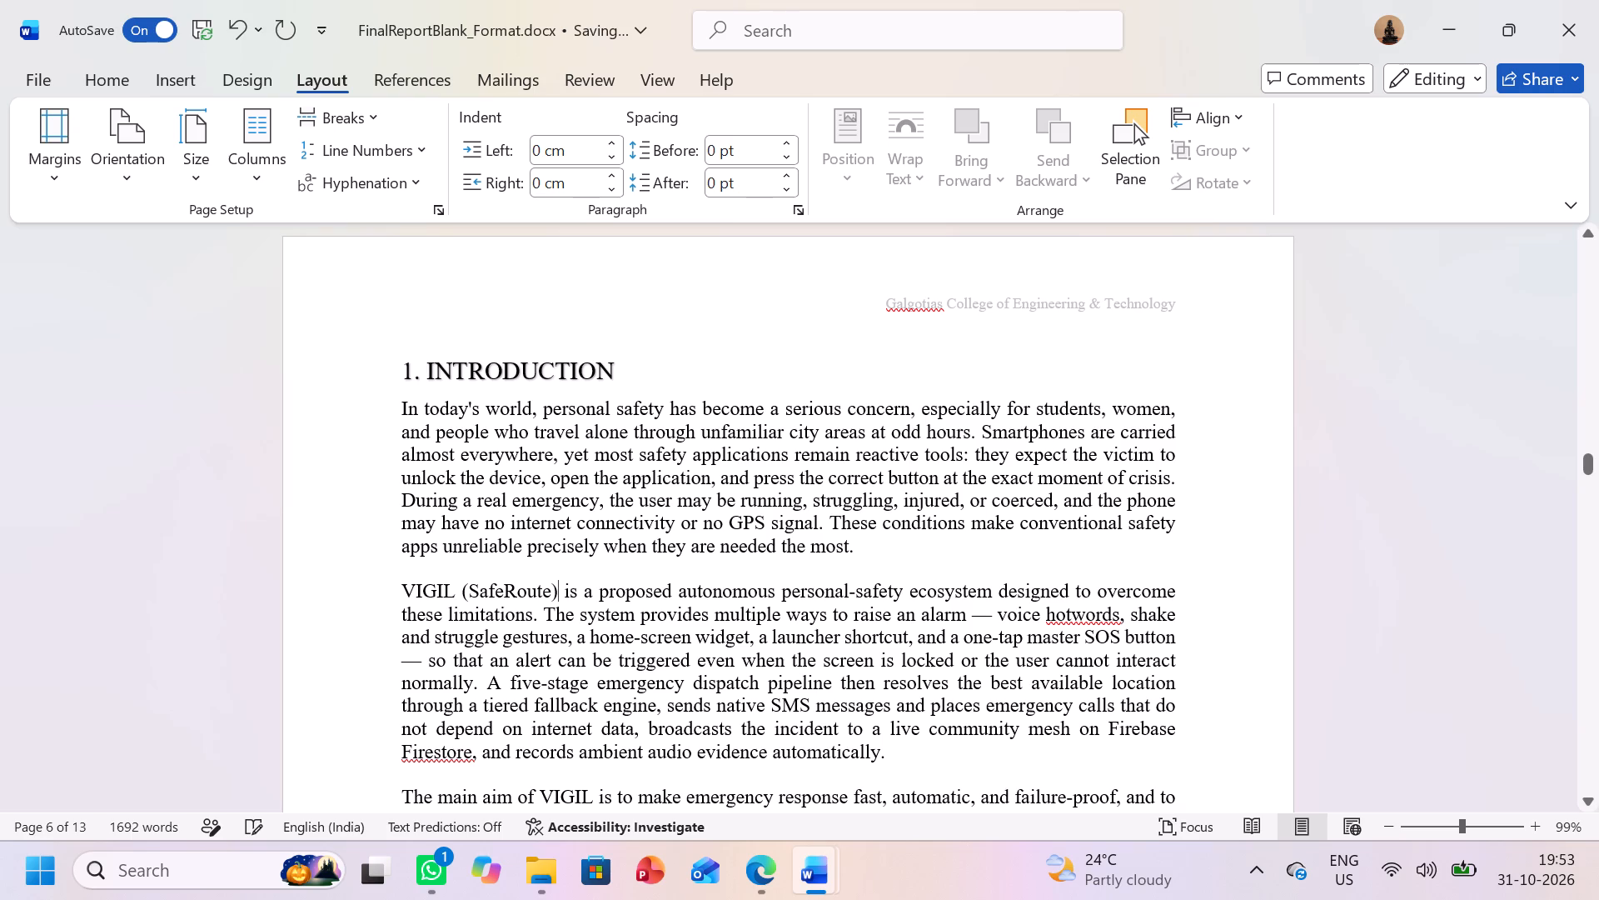
{"action": "key", "text": "BackSpace"}
{"action": "key", "text": "BackSpace"}
{"action": "key", "text": "BackSpace"}
{"action": "key", "text": "BackSpace"}
{"action": "key", "text": "BackSpace"}
{"action": "key", "text": "BackSpace"}
{"action": "key", "text": "BackSpace"}
{"action": "key", "text": "BackSpace"}
{"action": "key", "text": "BackSpace"}
{"action": "key", "text": "BackSpace"}
{"action": "key", "text": "BackSpace"}
{"action": "key", "text": "BackSpace"}
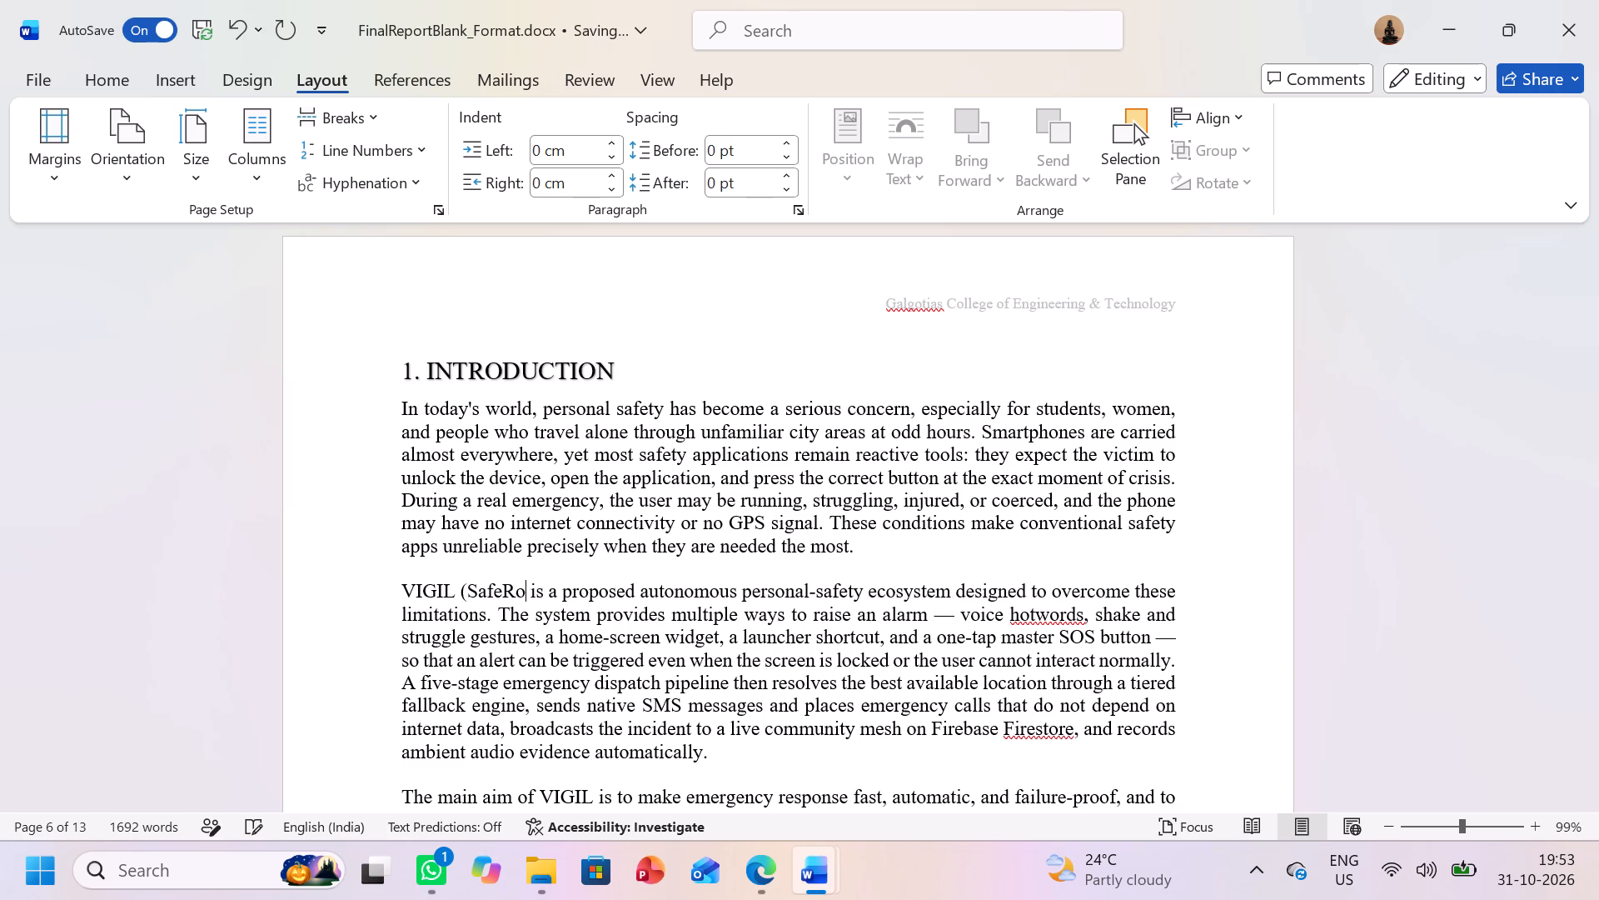
{"action": "key", "text": "BackSpace"}
{"action": "key", "text": "BackSpace"}
{"action": "key", "text": "BackSpace"}
{"action": "key", "text": "BackSpace"}
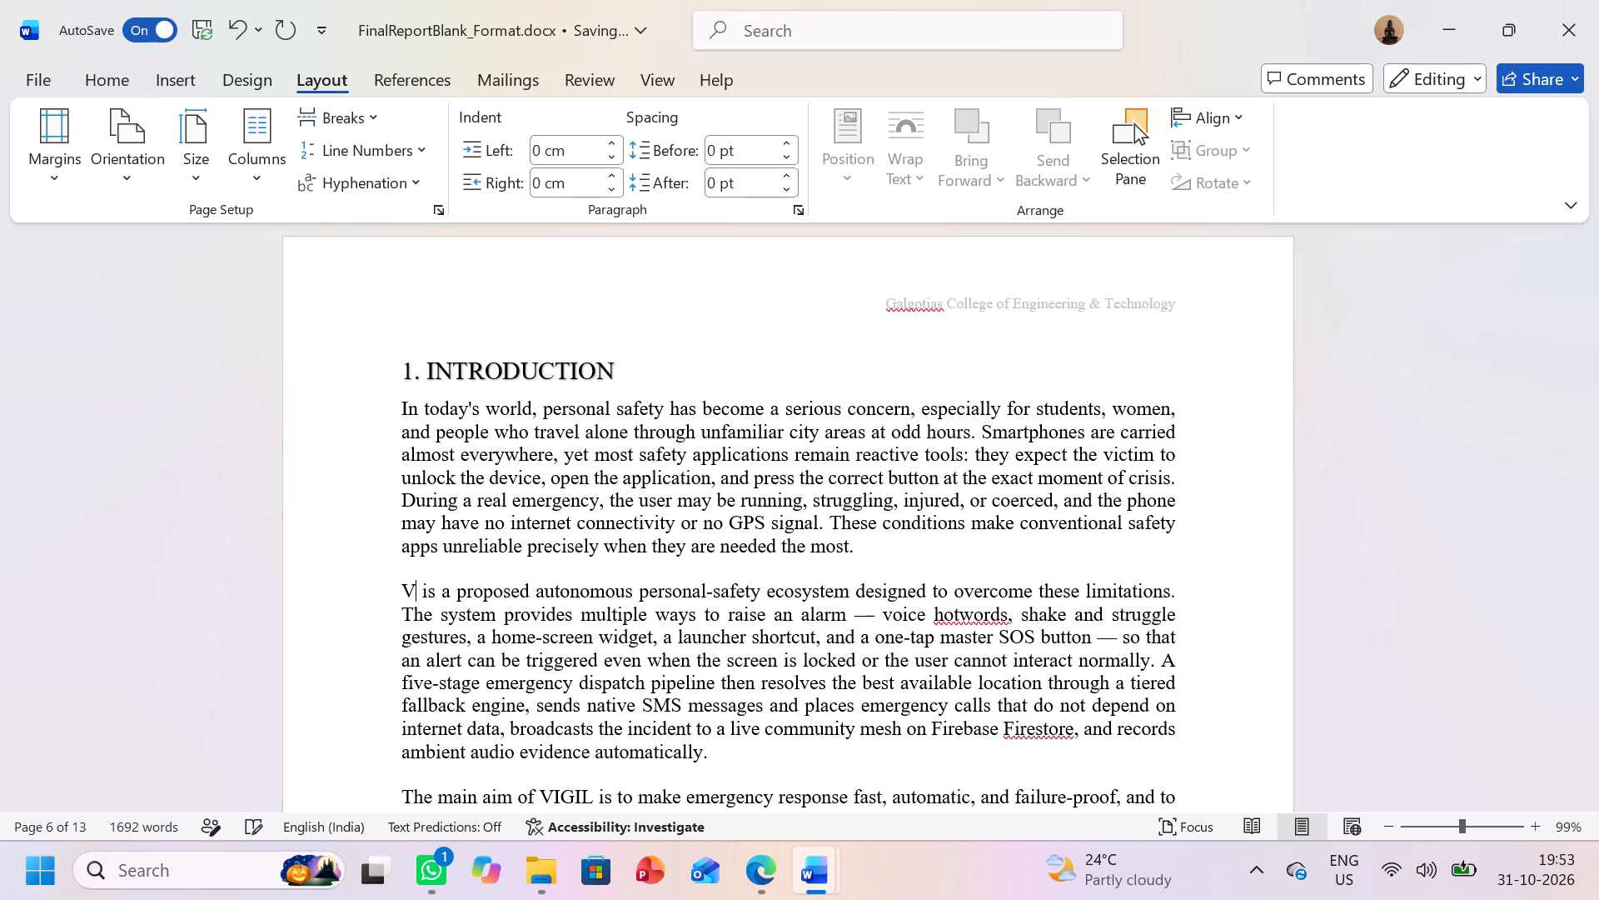
{"action": "key", "text": "BackSpace"}
Copy "NavAraksha (A Risk-Aware Personal Safety & Navigation System with Journey Guard Intervention)" from the opening of the Abstract.
{"action": "scroll", "coordinate": [557, 588], "scroll_direction": "up", "scroll_amount": 7}
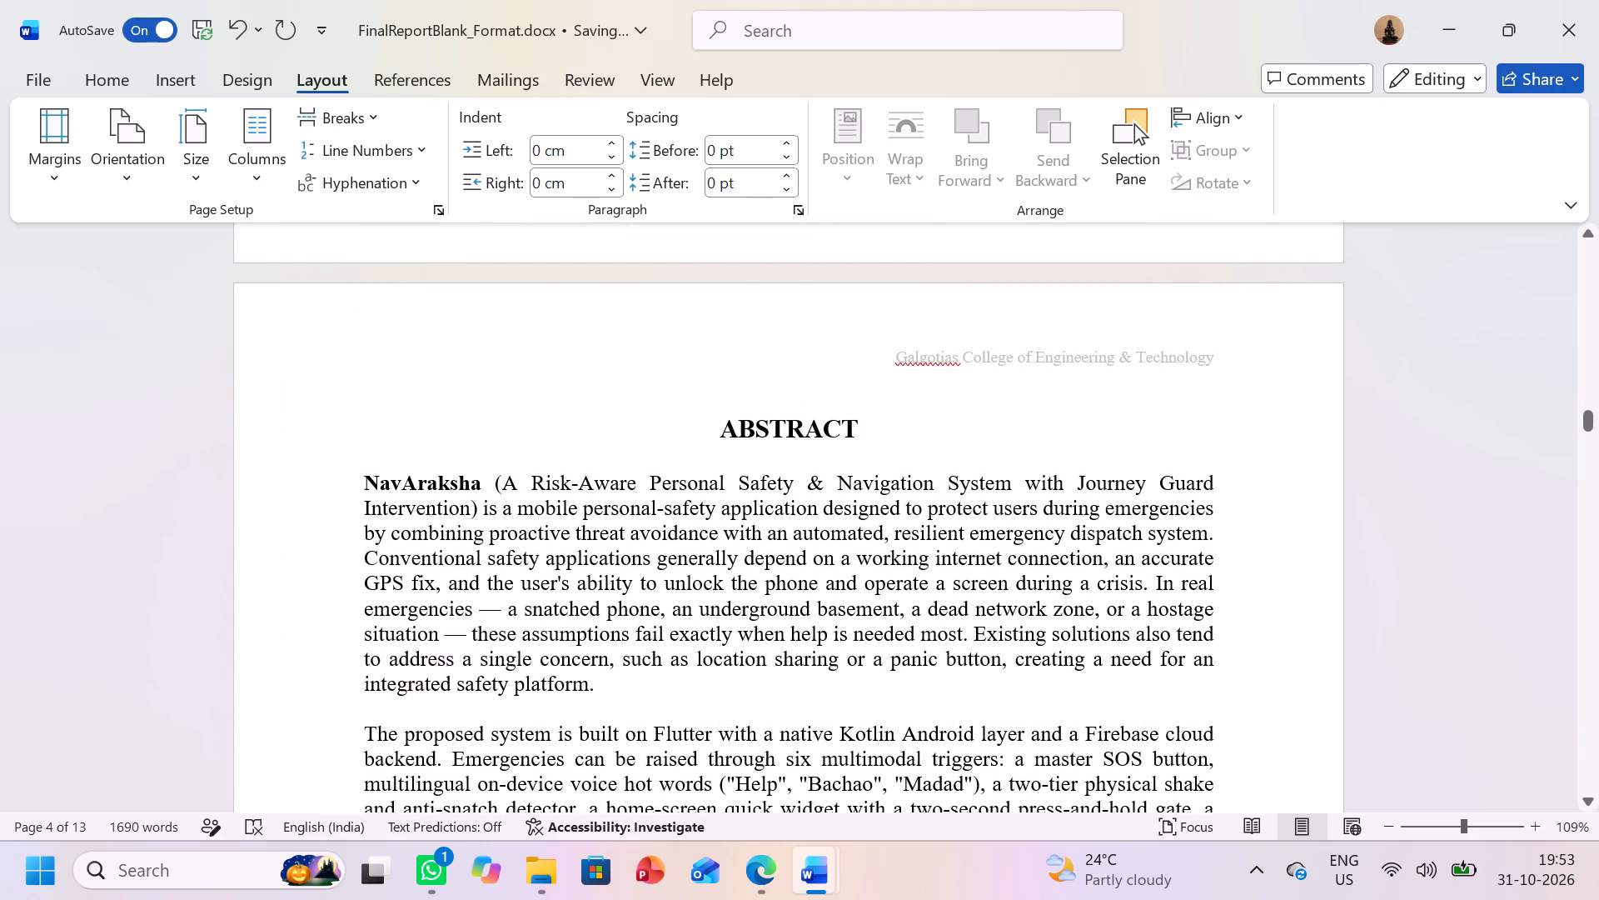
{"action": "left_click_drag", "start_coordinate": [362, 472], "coordinate": [531, 515]}
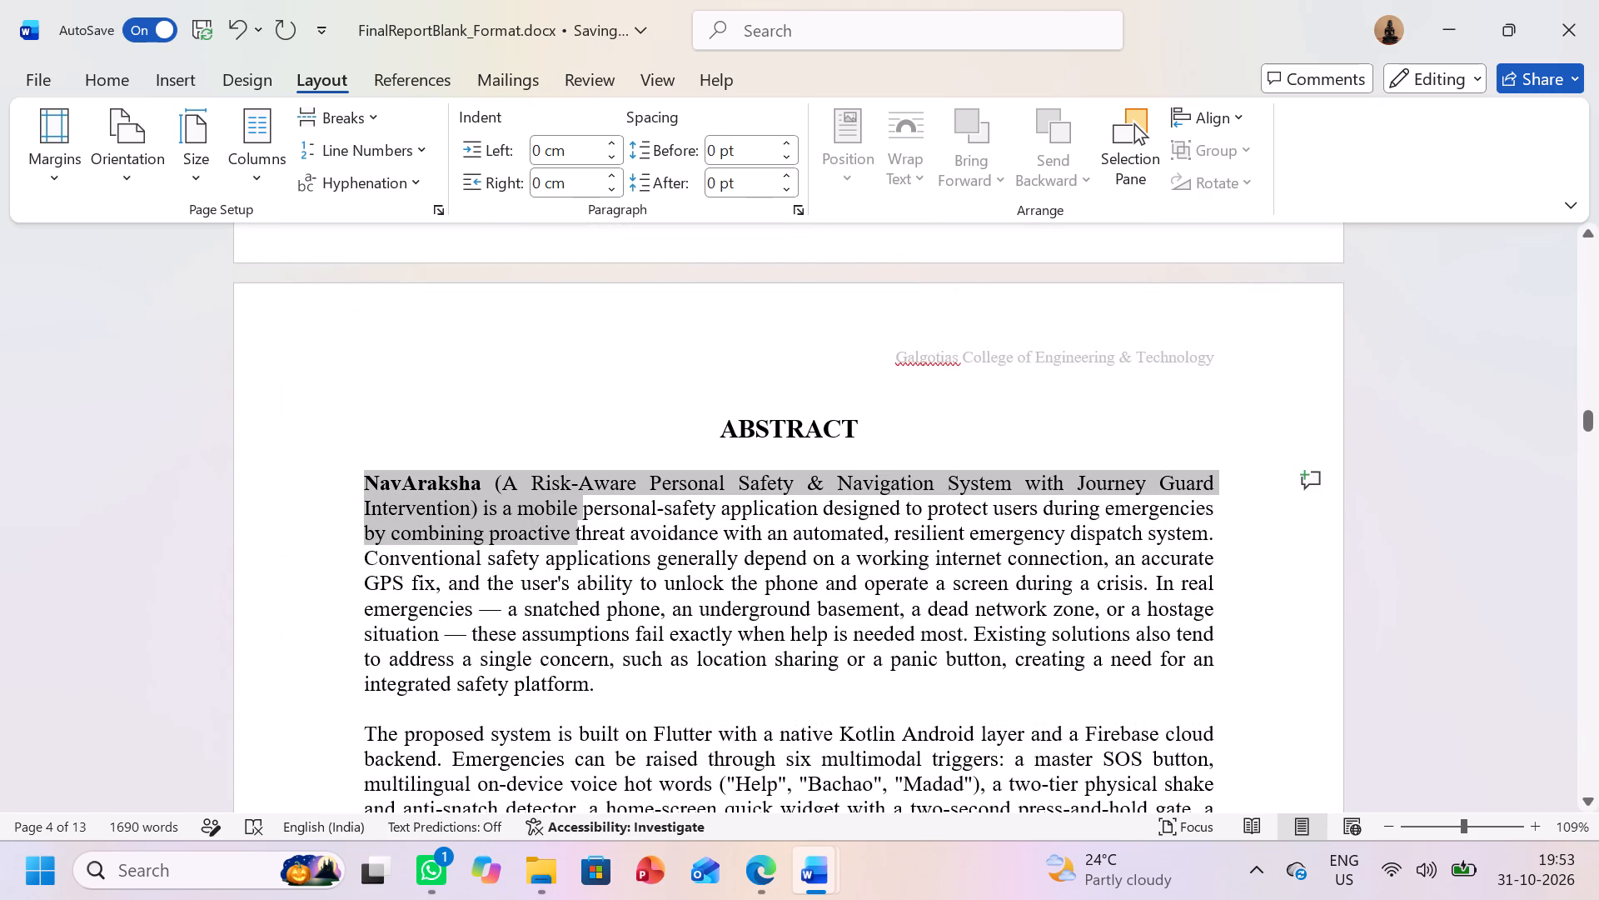
{"action": "left_click_drag", "start_coordinate": [531, 515], "coordinate": [480, 497]}
{"action": "key", "text": "ctrl+c"}
Paste the copied NavAraksha name and expansion before "is a proposed autonomous" in the second Introduction paragraph, and remove the stray leading space.
{"action": "scroll", "coordinate": [480, 497], "scroll_direction": "down", "scroll_amount": 2}
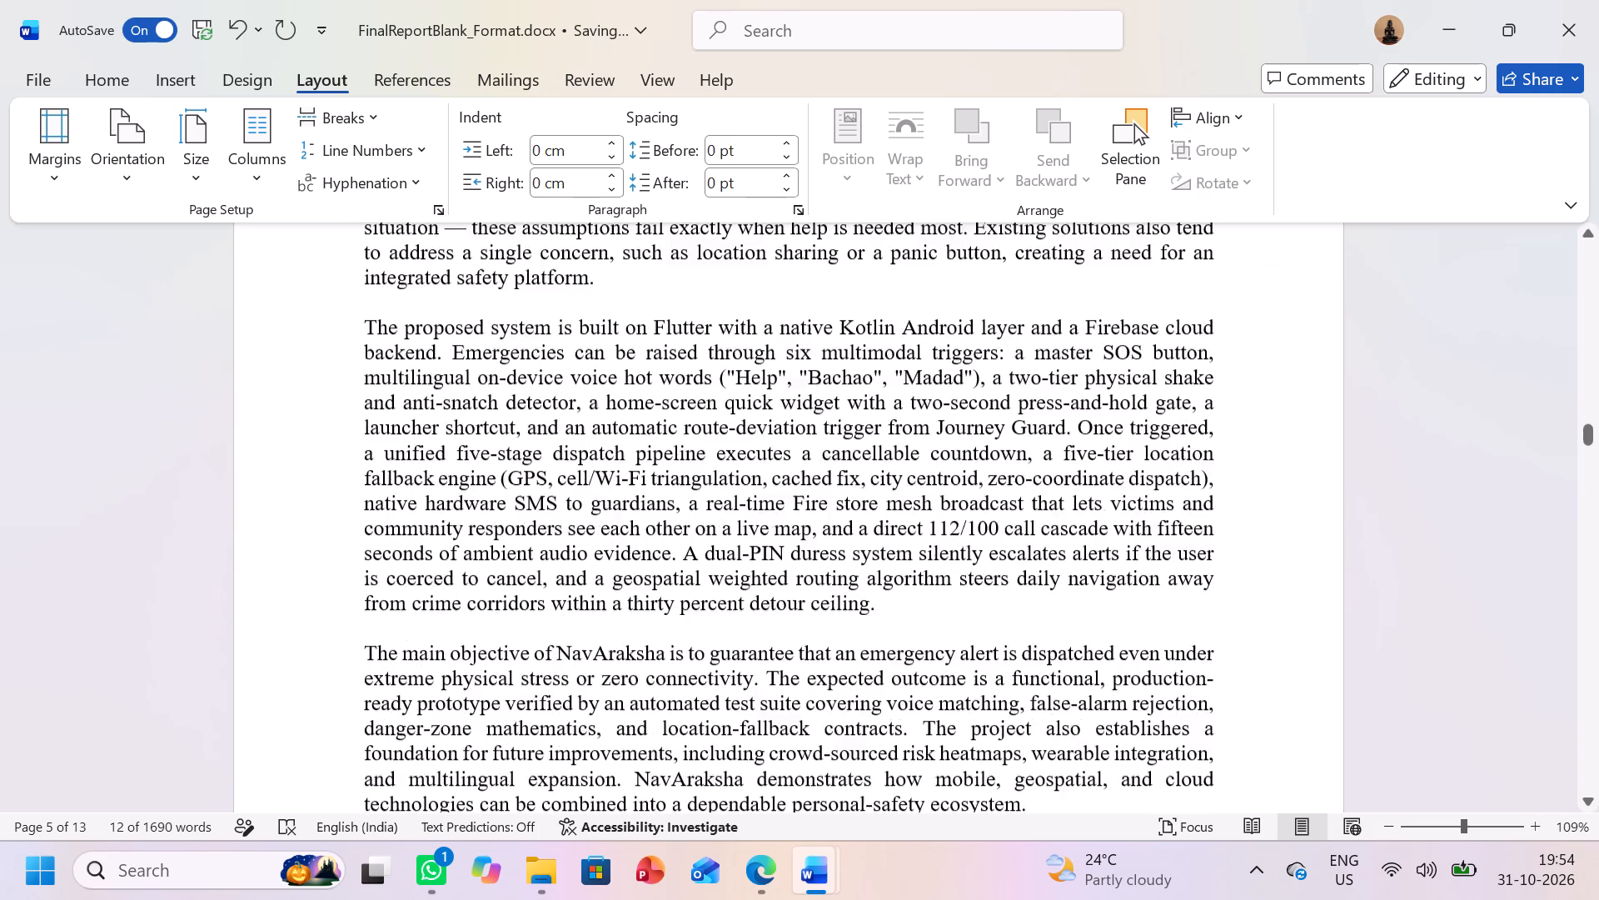
{"action": "scroll", "coordinate": [480, 497], "scroll_direction": "down", "scroll_amount": 4}
{"action": "scroll", "coordinate": [480, 497], "scroll_direction": "up", "scroll_amount": 1, "text": "ctrl"}
{"action": "scroll", "coordinate": [480, 497], "scroll_direction": "down", "scroll_amount": 1, "text": "ctrl"}
{"action": "scroll", "coordinate": [480, 497], "scroll_direction": "down", "scroll_amount": 1}
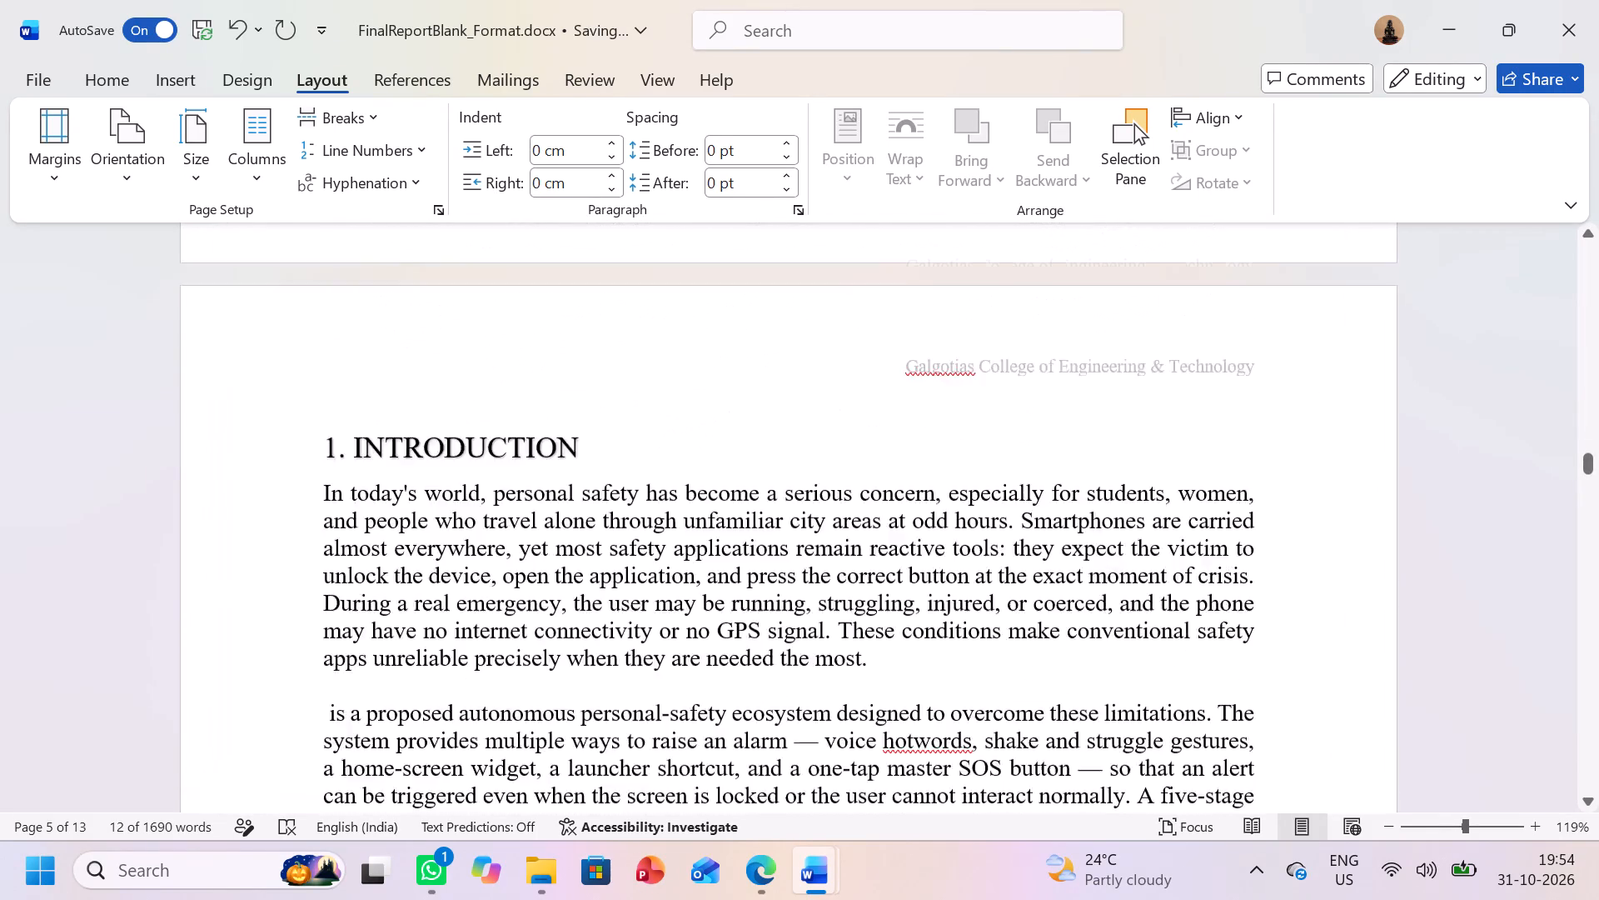
{"action": "scroll", "coordinate": [480, 497], "scroll_direction": "down", "scroll_amount": 1}
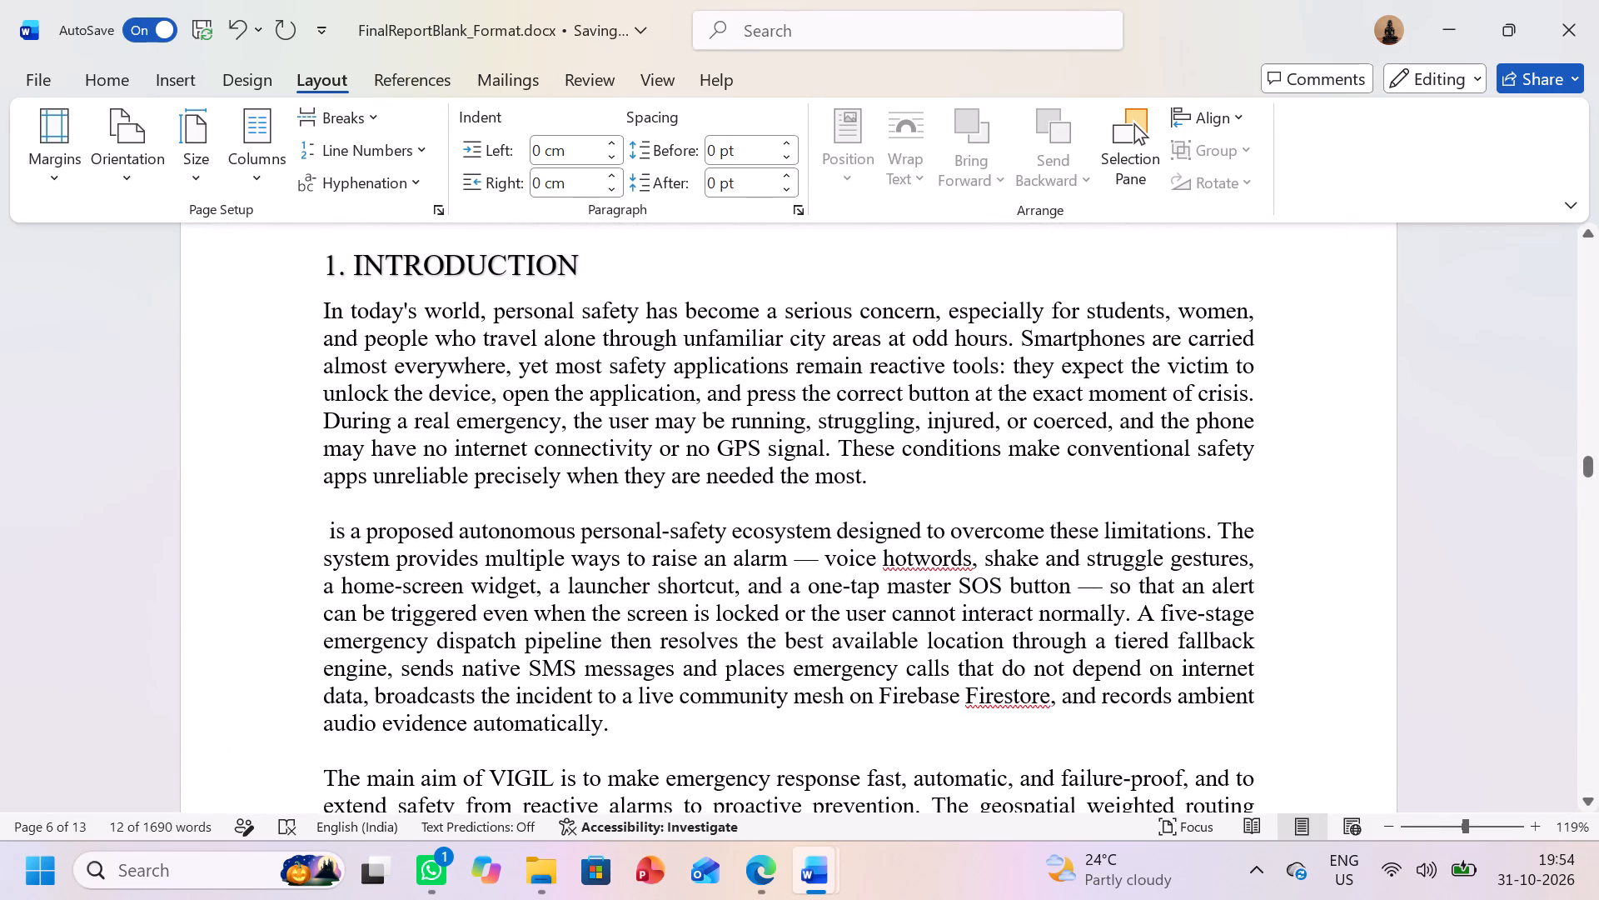
{"action": "left_click", "coordinate": [332, 529]}
{"action": "key", "text": "Left"}
{"action": "key", "text": "ctrl+v"}
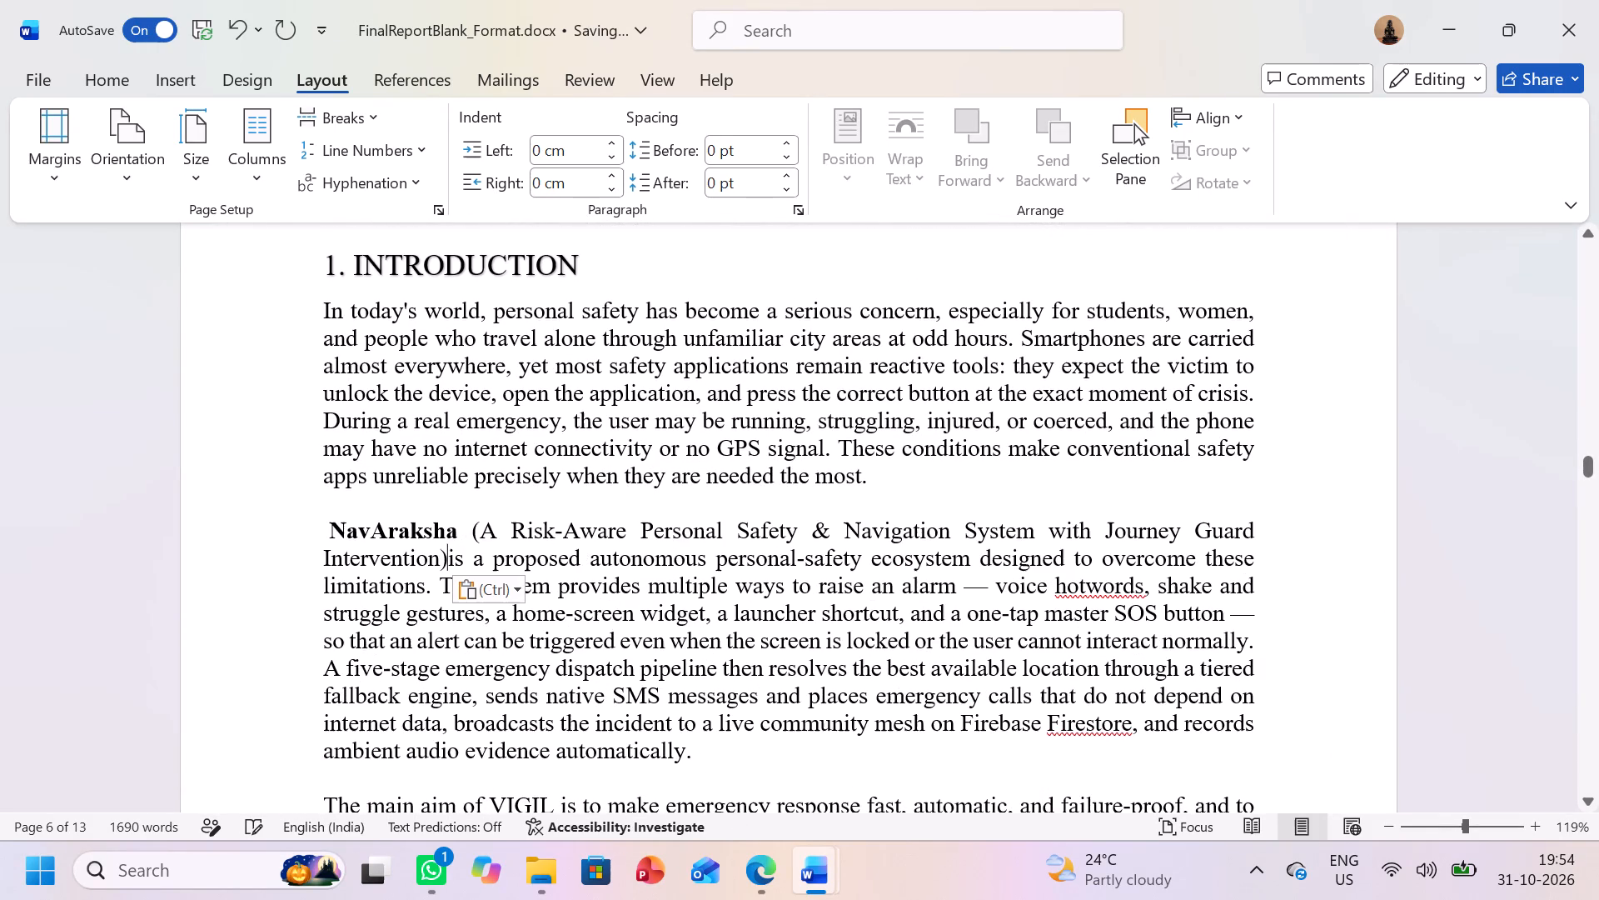
{"action": "left_click", "coordinate": [332, 529]}
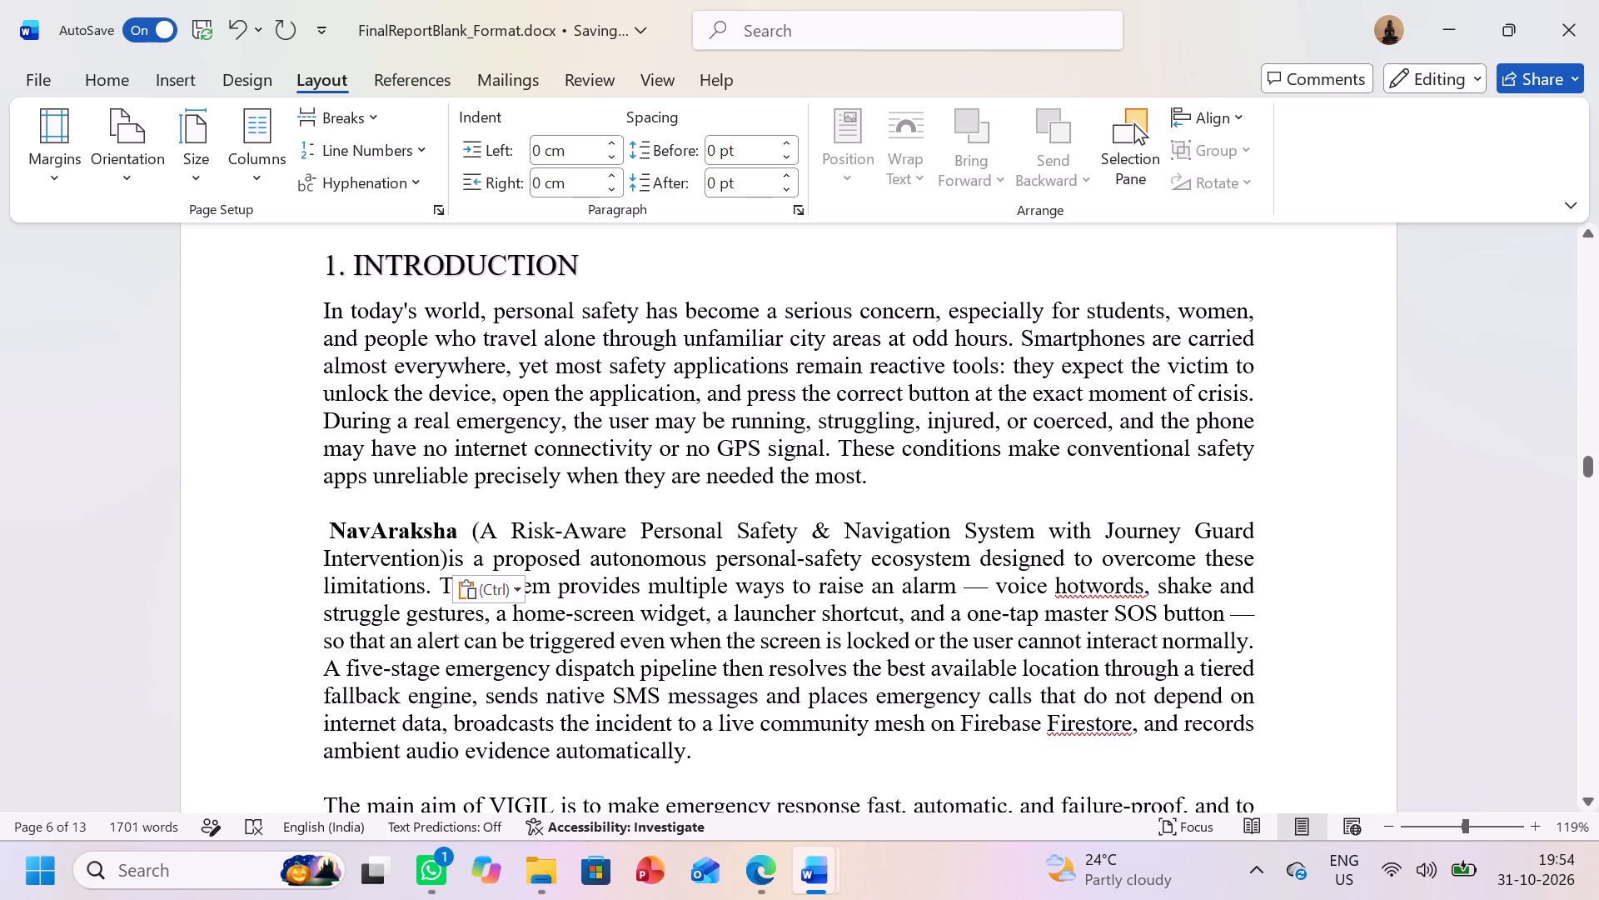
{"action": "key", "text": "BackSpace"}
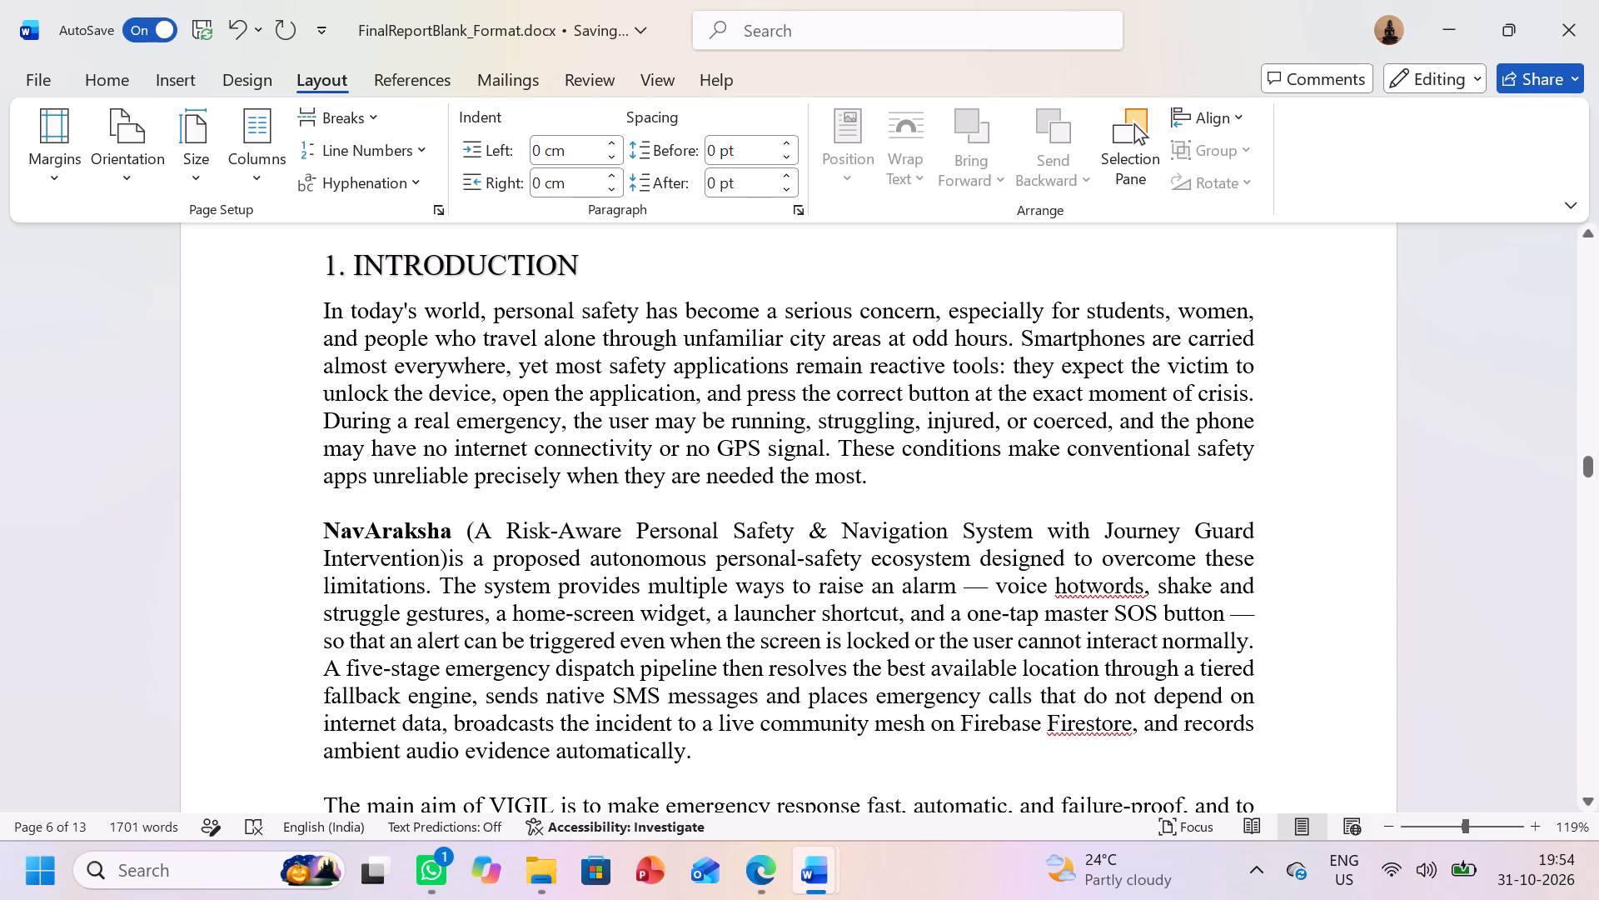
Correct the flagged words "hotwords" and "Firestore" in the second Introduction paragraph to "hot words" and "Fire store".
{"action": "scroll", "coordinate": [499, 553], "scroll_direction": "down", "scroll_amount": 2}
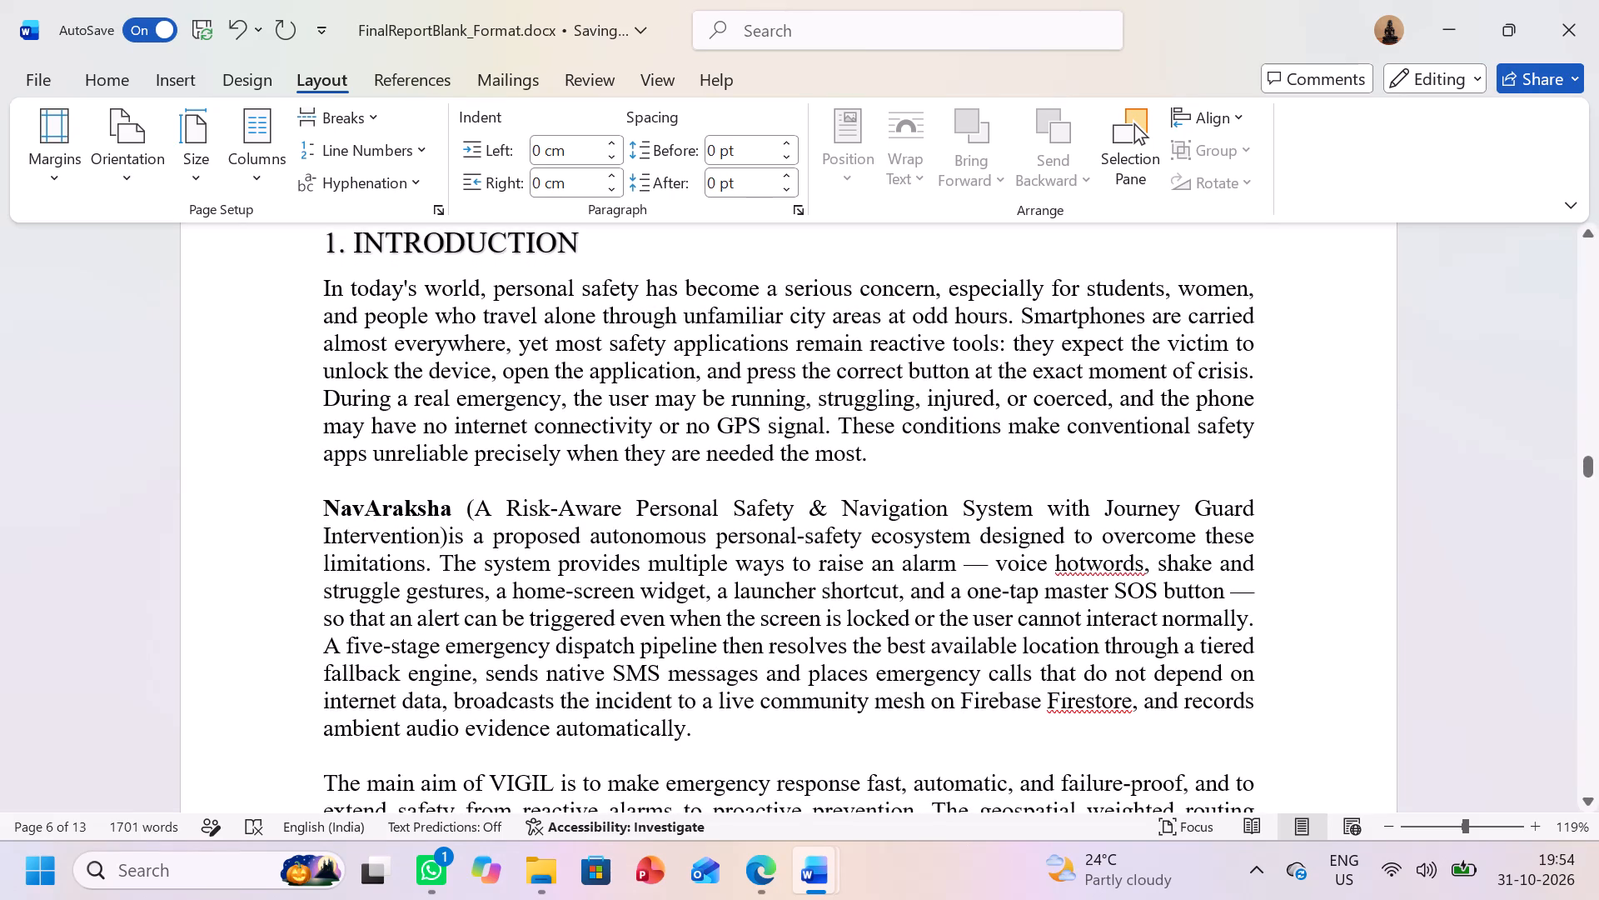
{"action": "scroll", "coordinate": [499, 553], "scroll_direction": "down", "scroll_amount": 1}
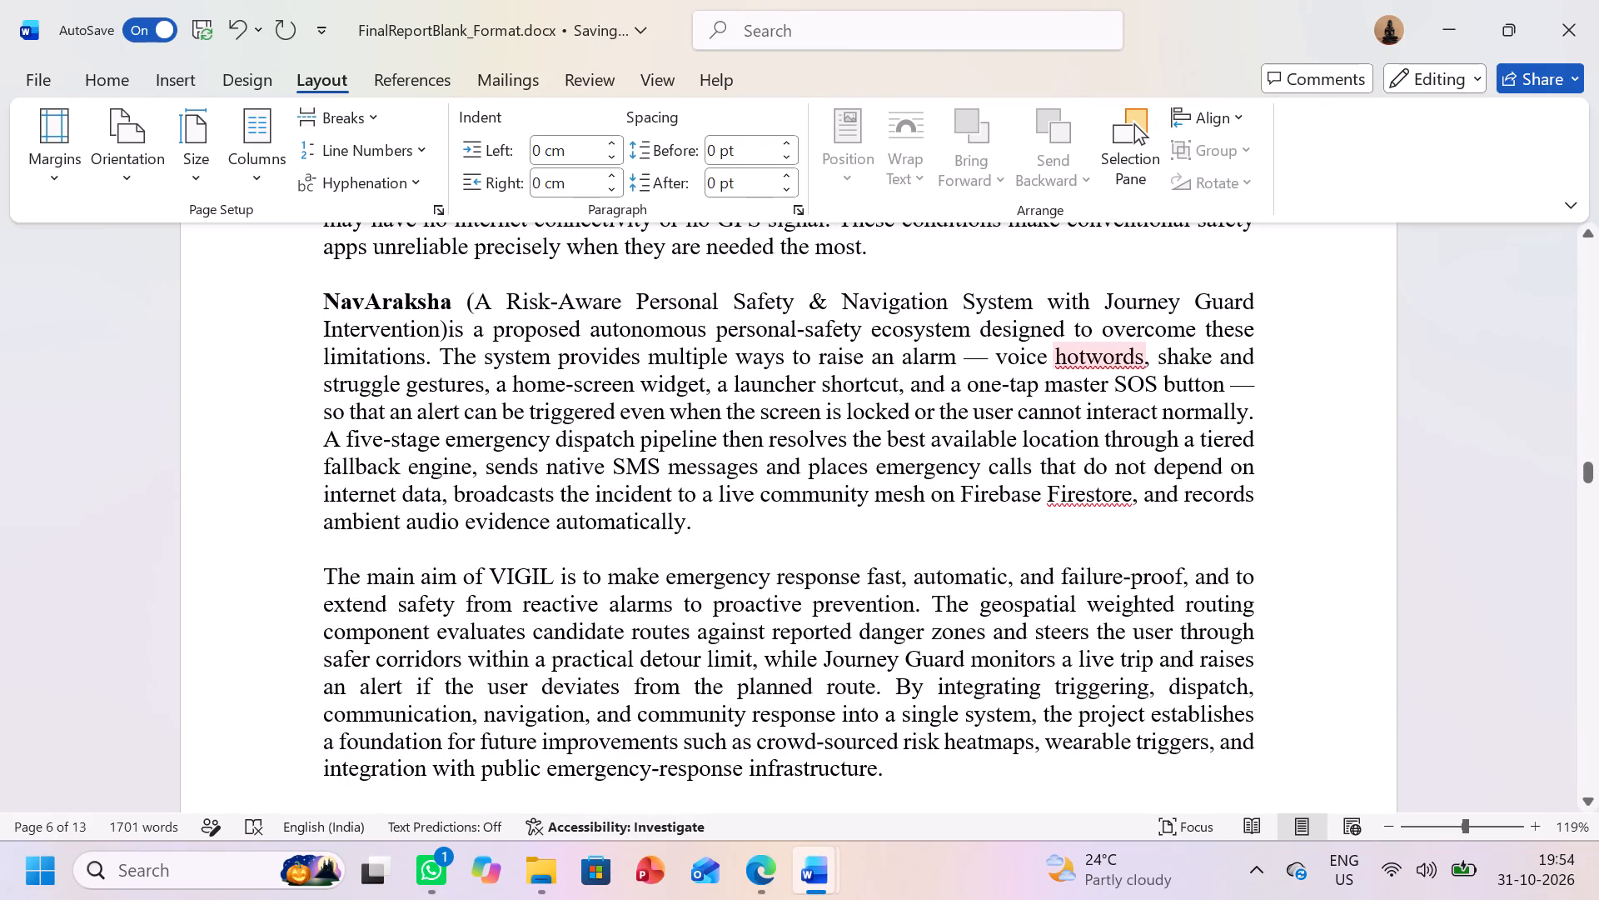
{"action": "left_click", "coordinate": [1073, 353]}
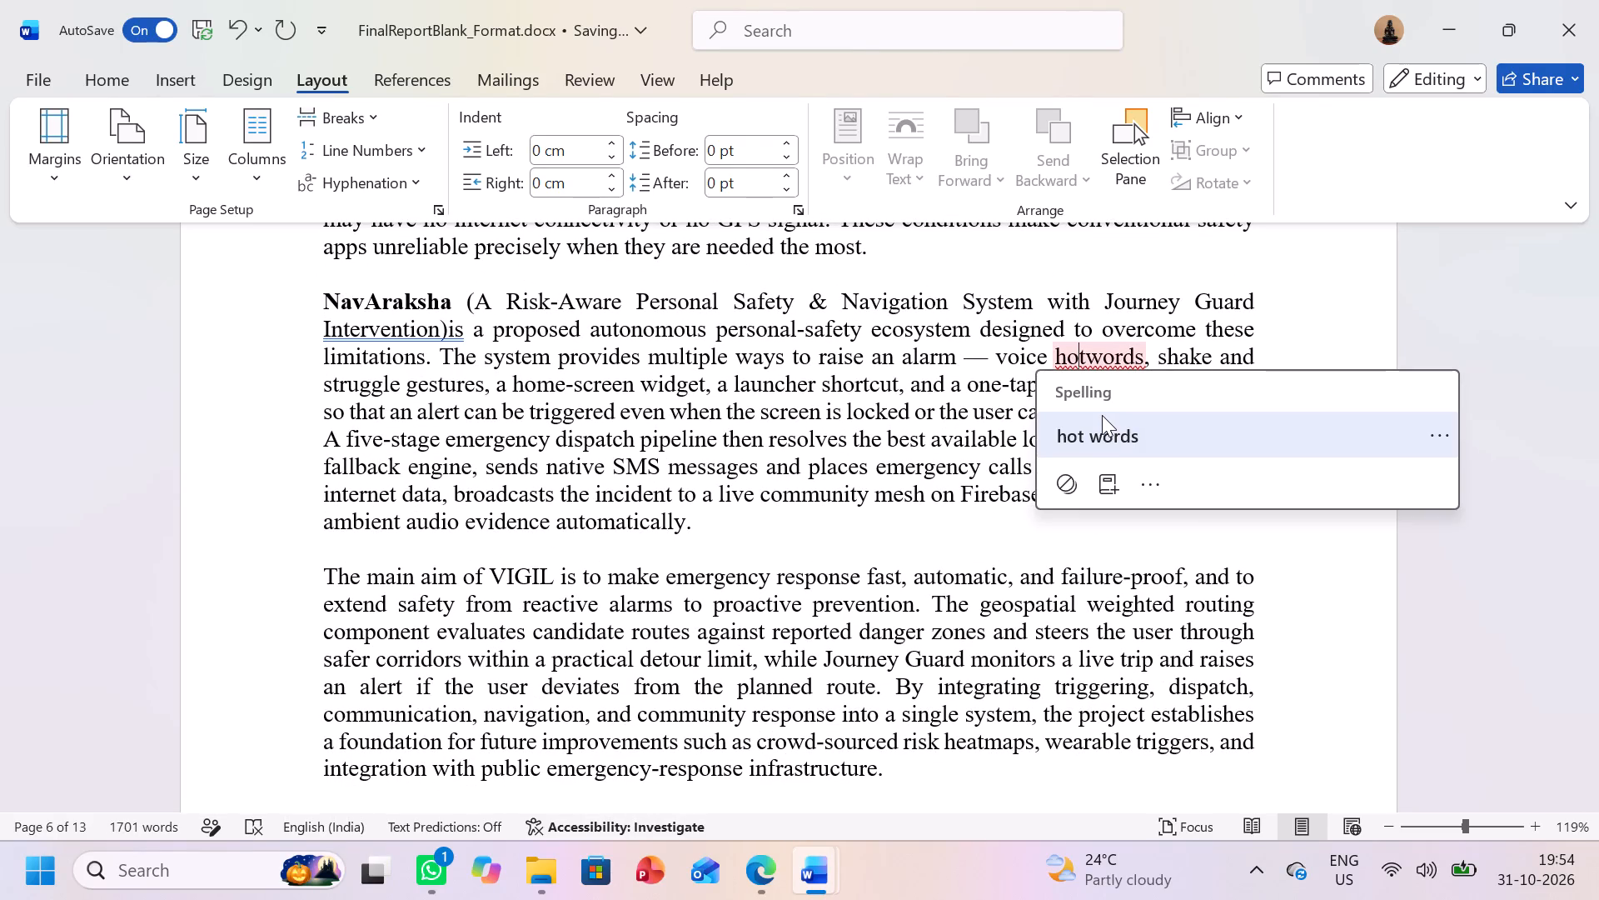
{"action": "left_click", "coordinate": [1104, 433]}
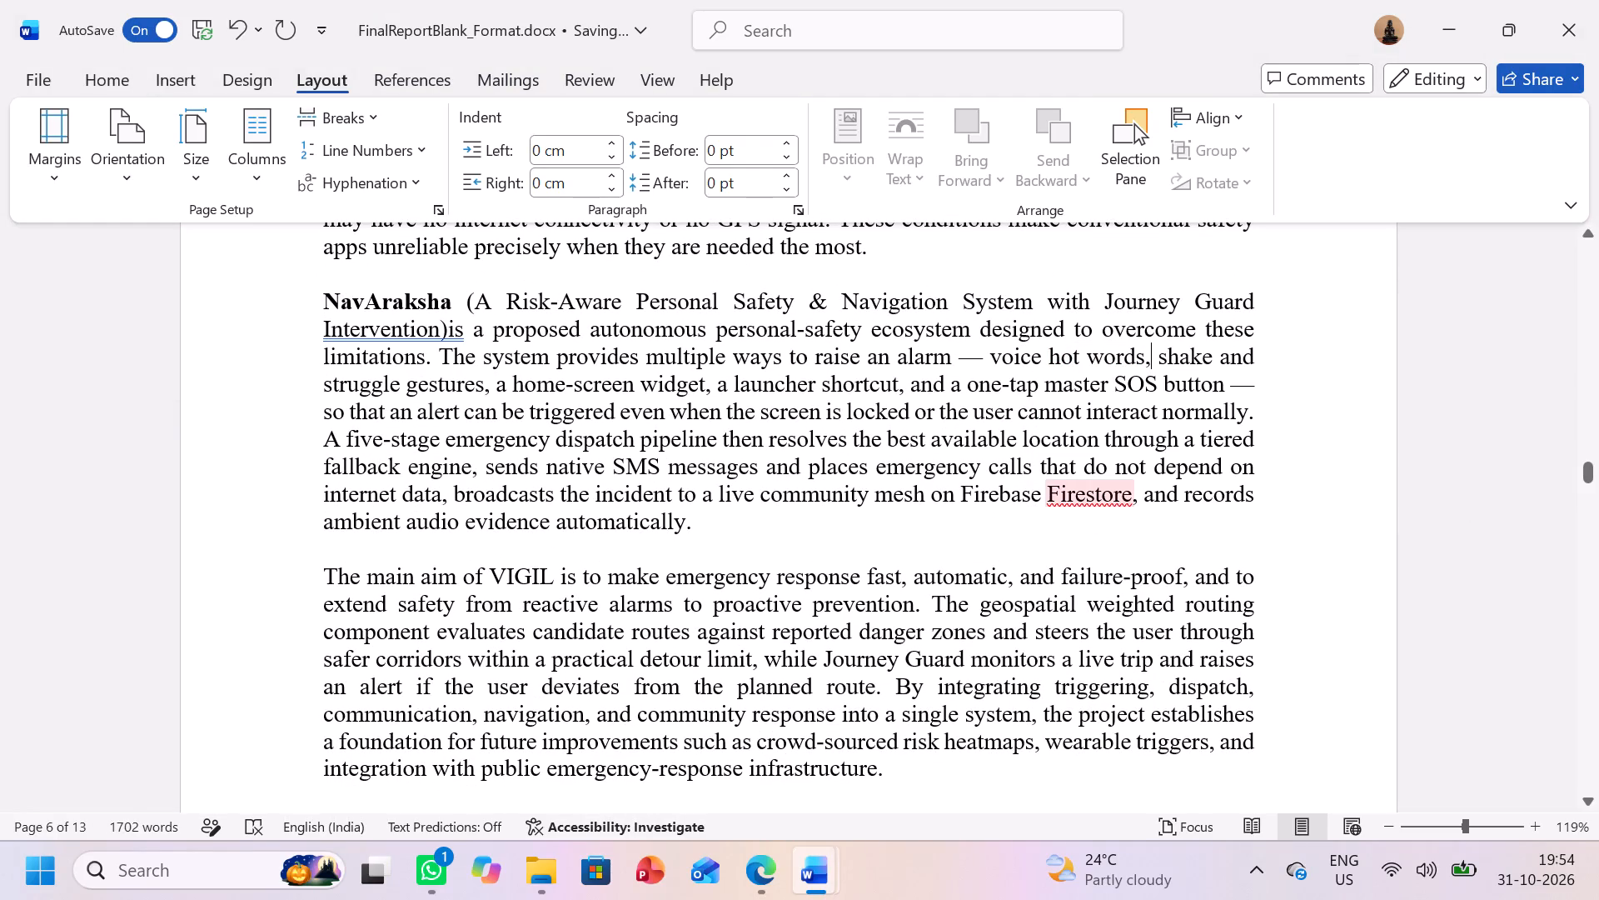
{"action": "left_click", "coordinate": [1102, 495]}
{"action": "left_click", "coordinate": [1061, 567]}
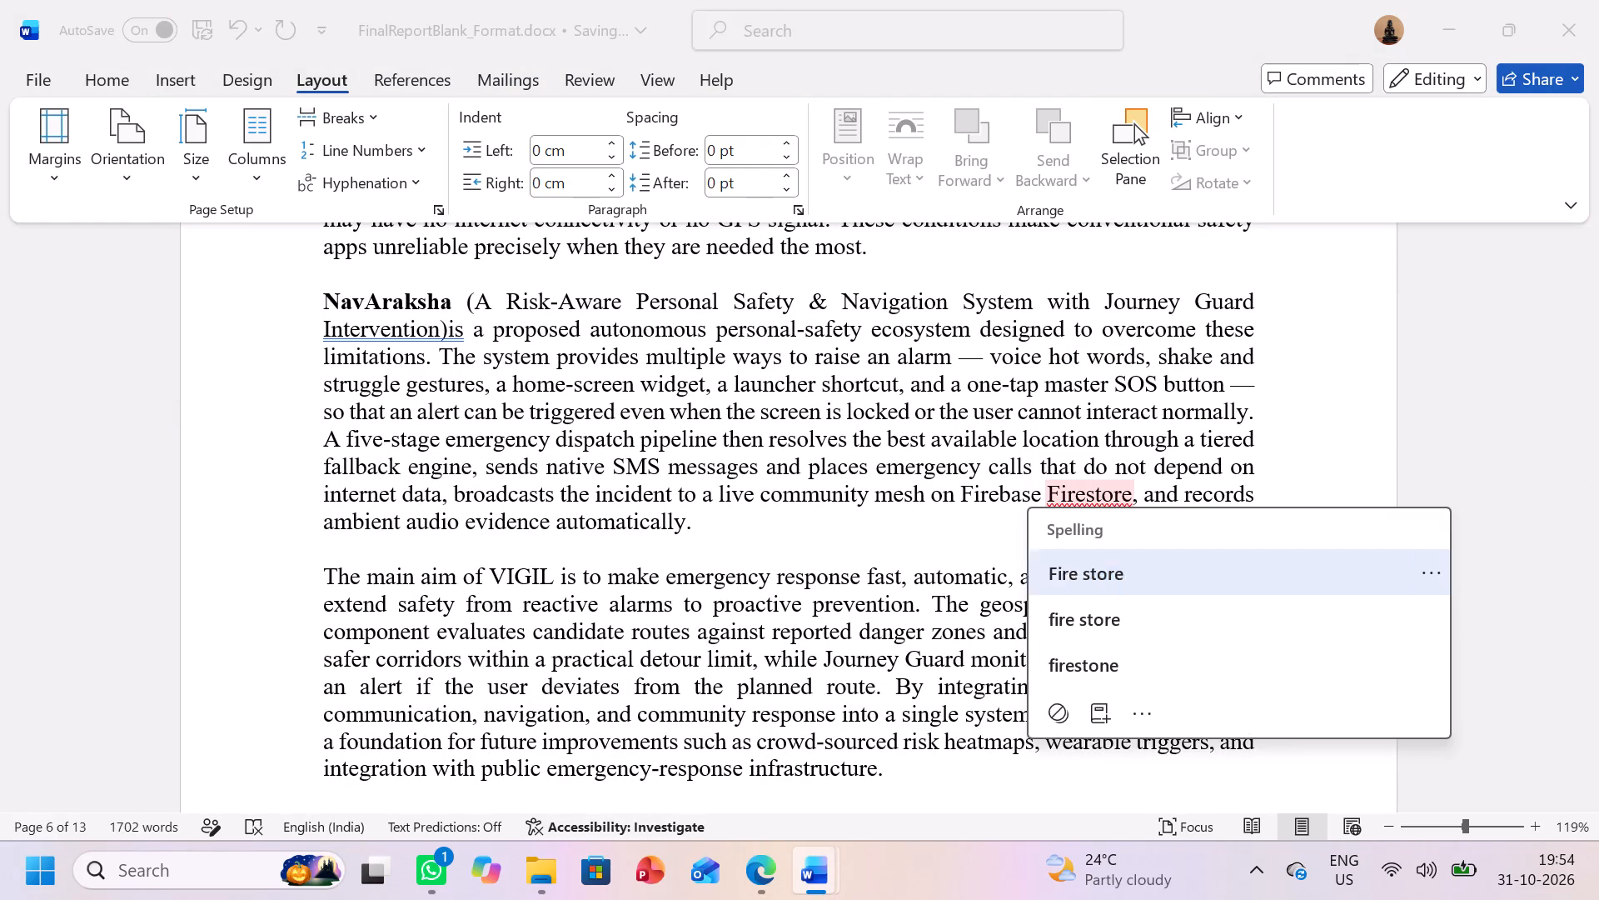
Replace "VIGIL" with "NavAraksha" in the opening sentence of the third Introduction paragraph, "The main aim of VIGIL is".
{"action": "scroll", "coordinate": [986, 561], "scroll_direction": "down", "scroll_amount": 1}
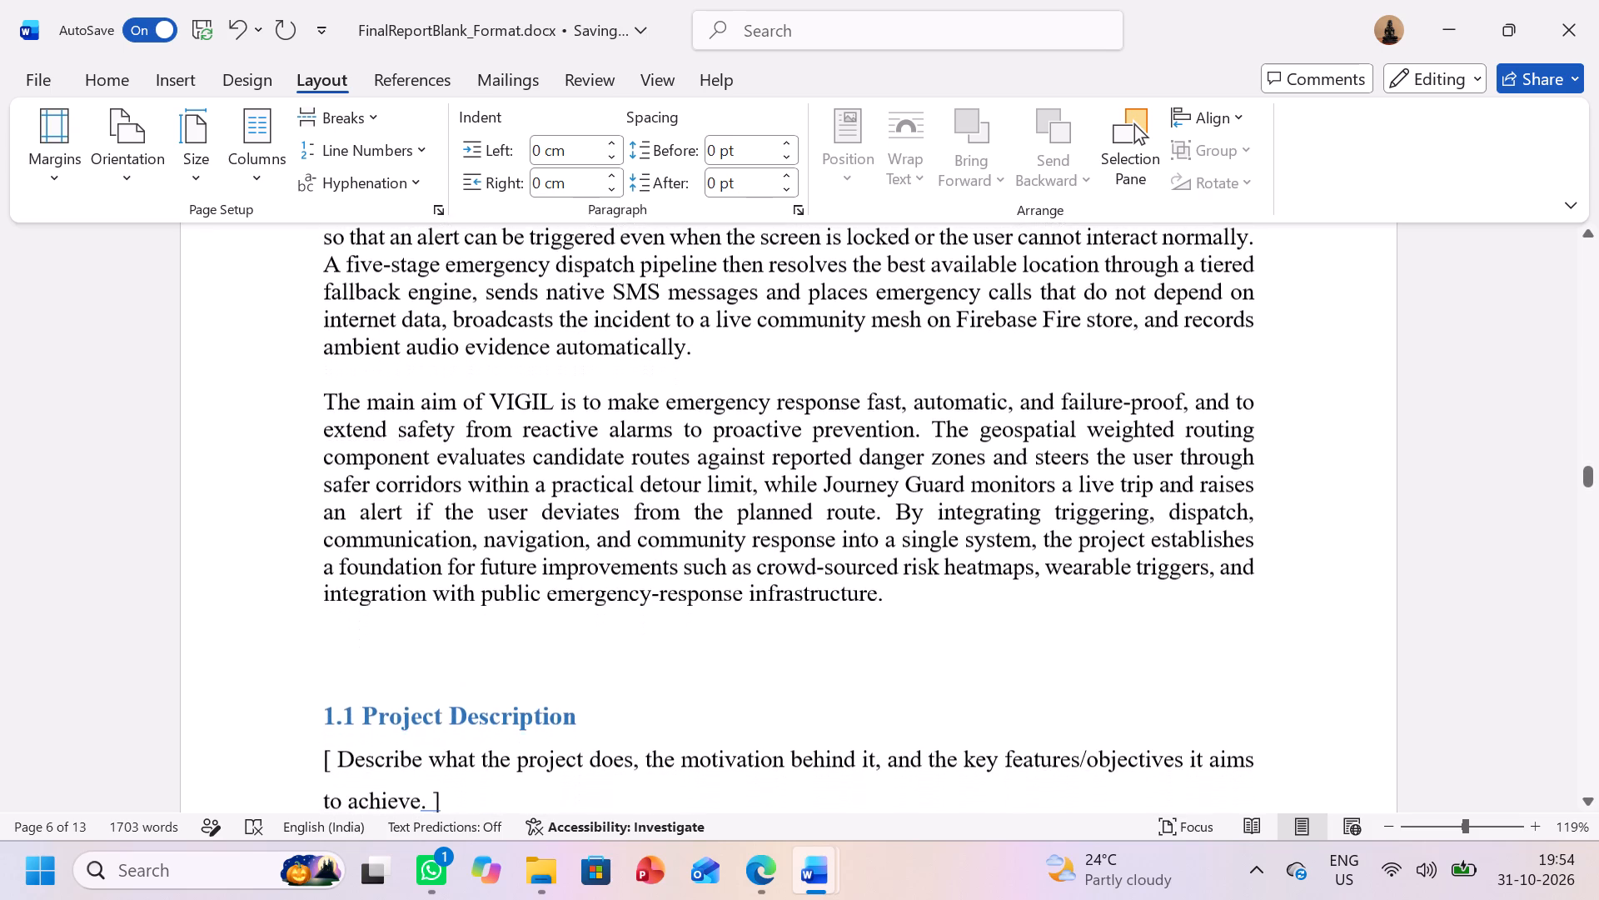
{"action": "left_click", "coordinate": [546, 396]}
{"action": "key", "text": "BackSpace"}
{"action": "key", "text": "BackSpace"}
{"action": "key", "text": "BackSpace"}
{"action": "key", "text": "BackSpace"}
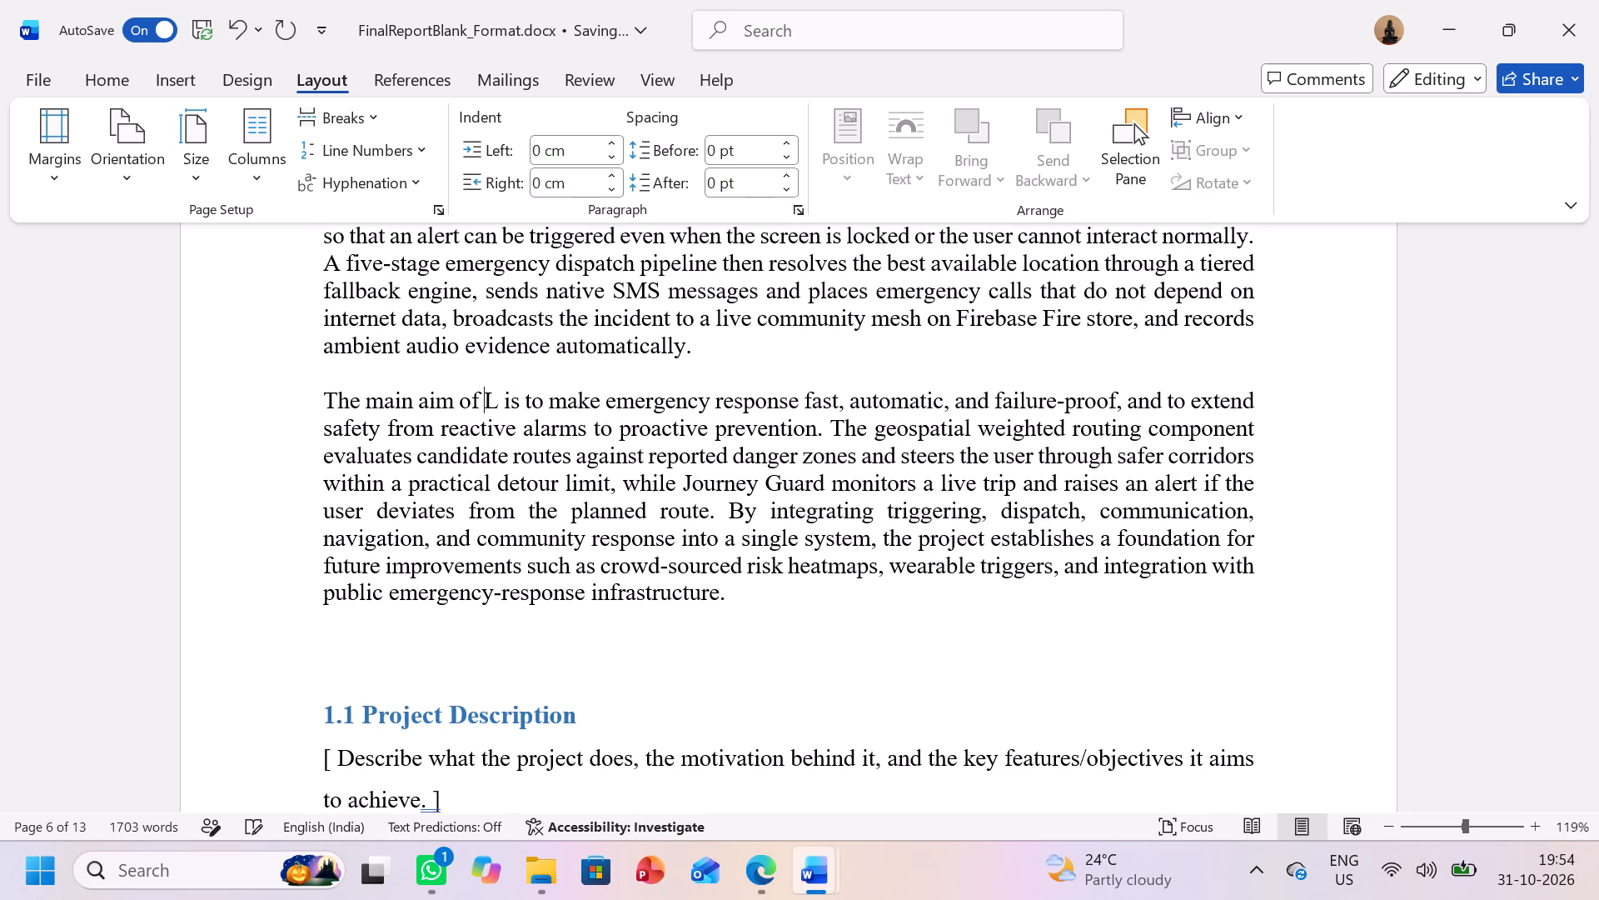
{"action": "key", "text": "Right"}
{"action": "key", "text": "BackSpace"}
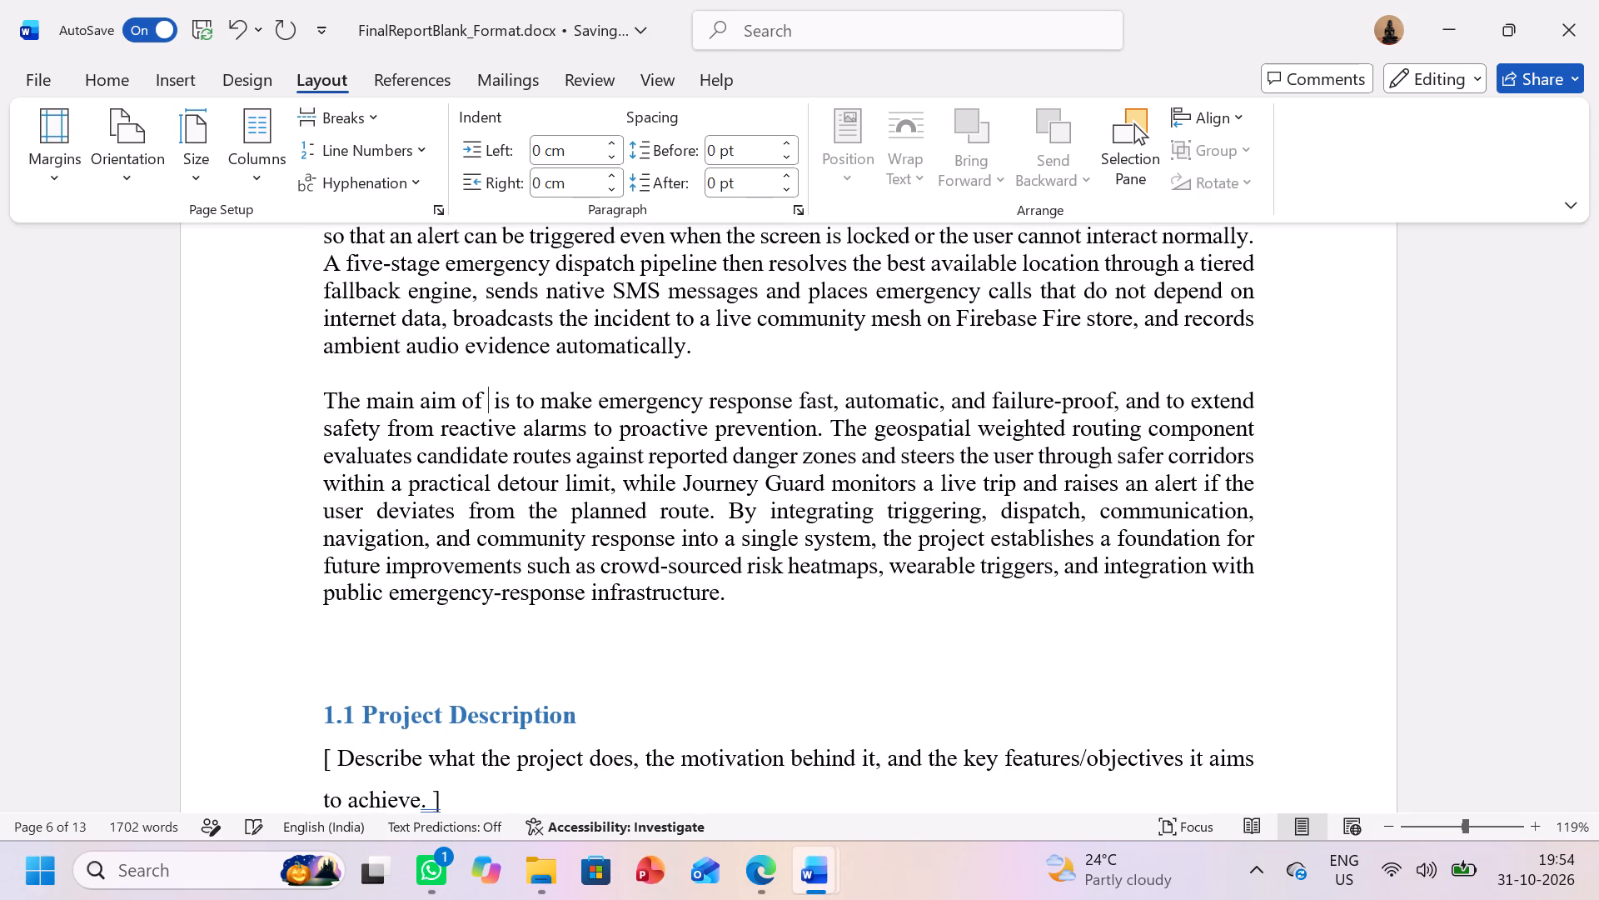
{"action": "key", "text": "n"}
{"action": "type", "text": "va"}
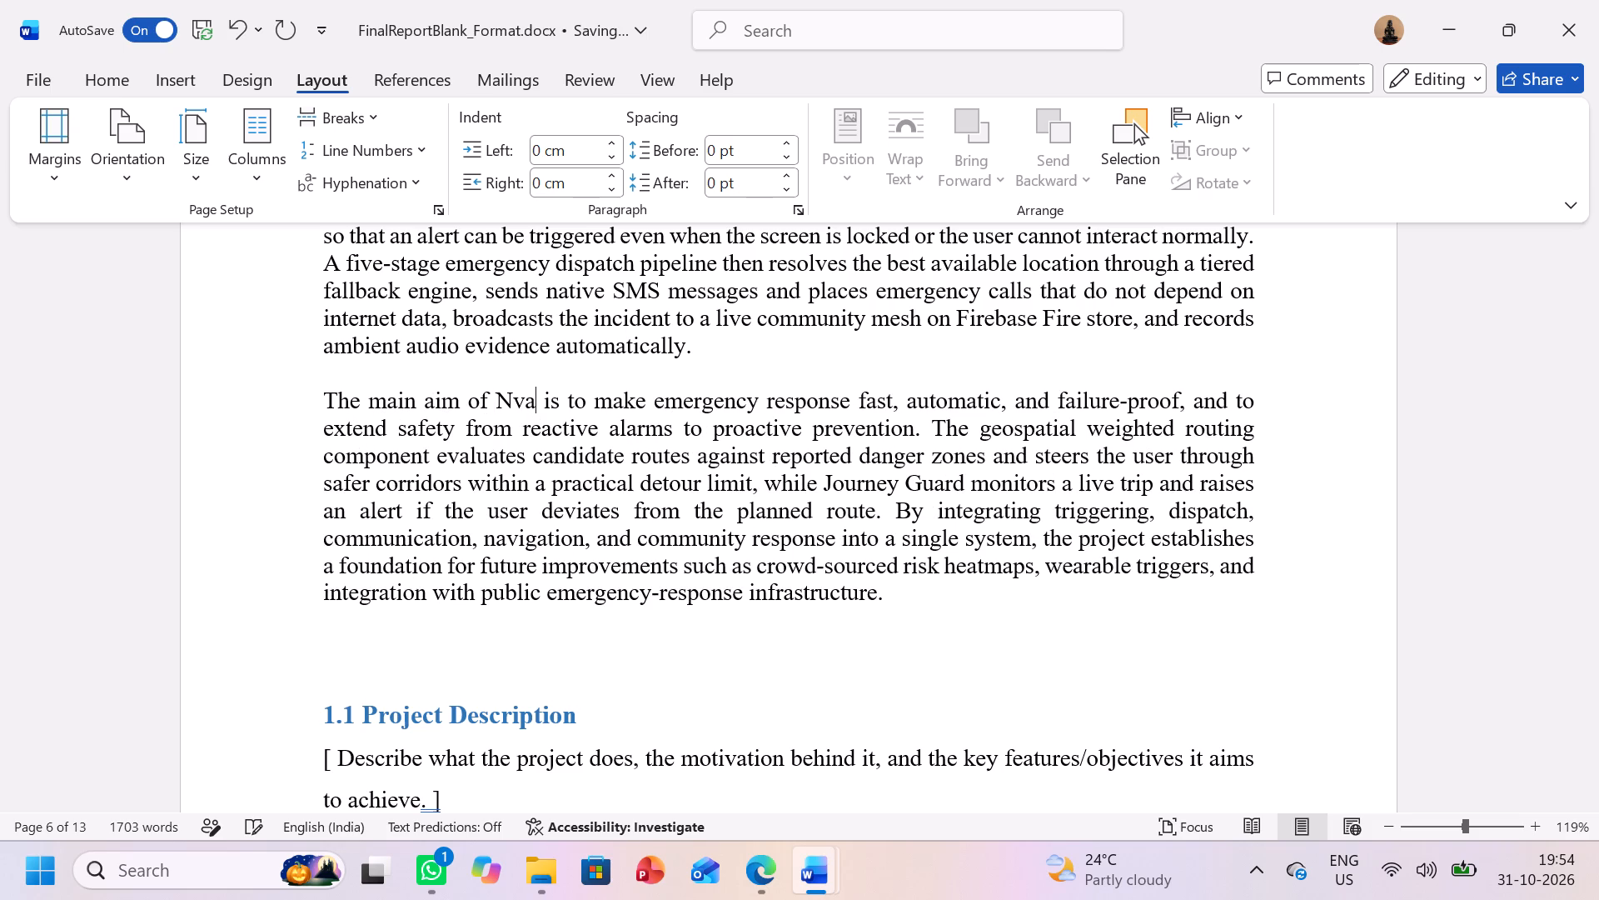
{"action": "key", "text": "BackSpace"}
{"action": "key", "text": "BackSpace"}
{"action": "type", "text": "av"}
{"action": "key", "text": "a"}
{"action": "type", "text": "ra"}
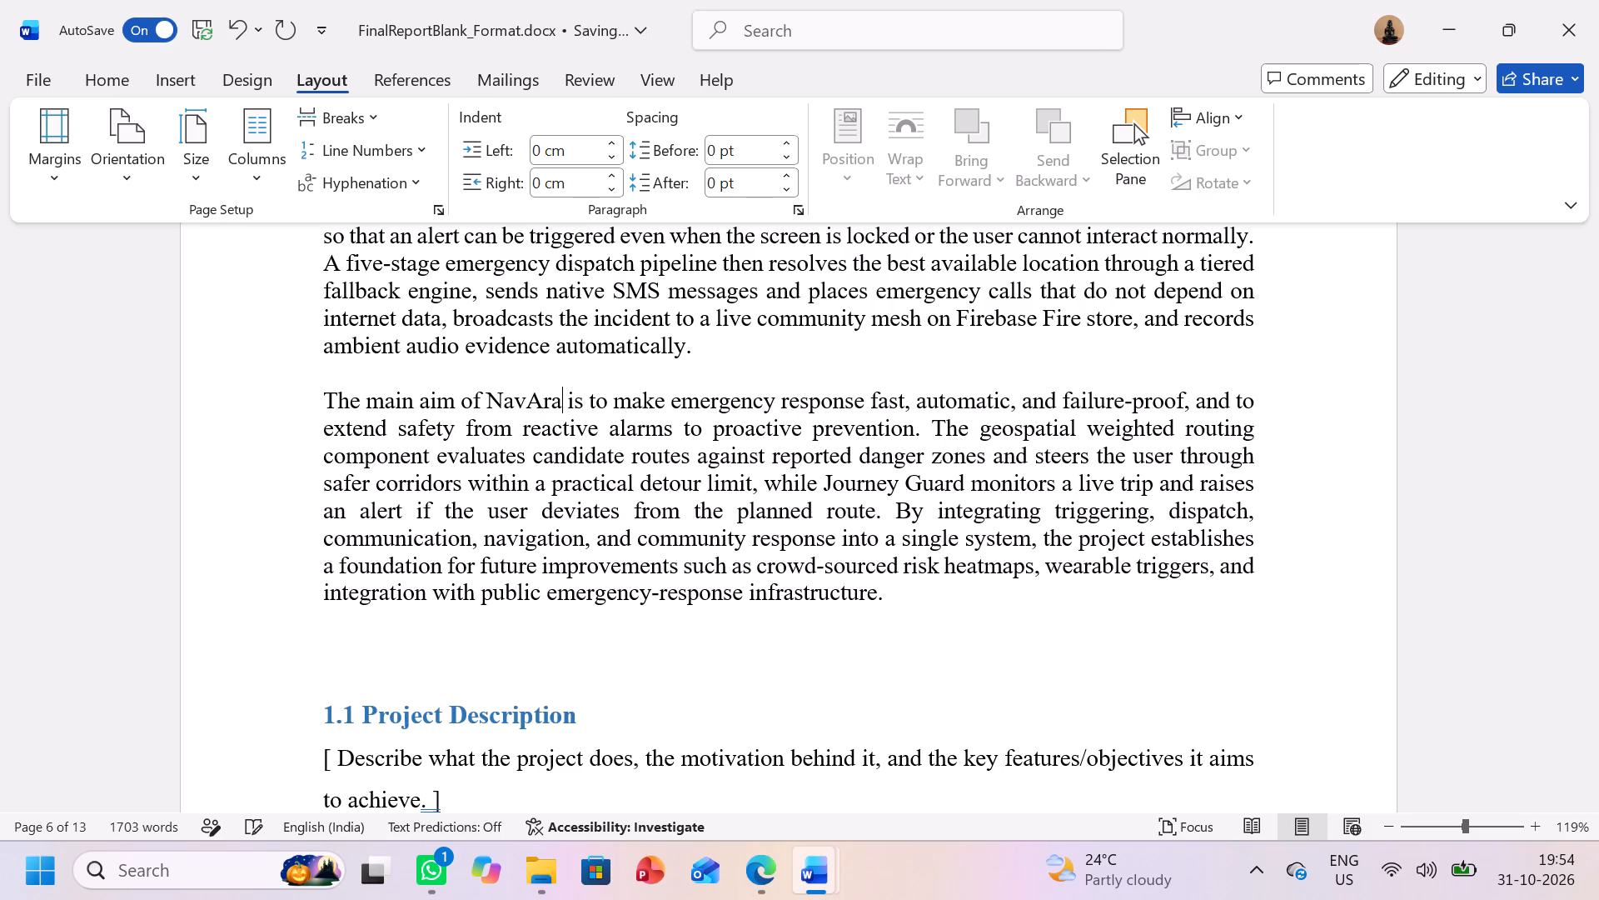
{"action": "type", "text": "ksha"}
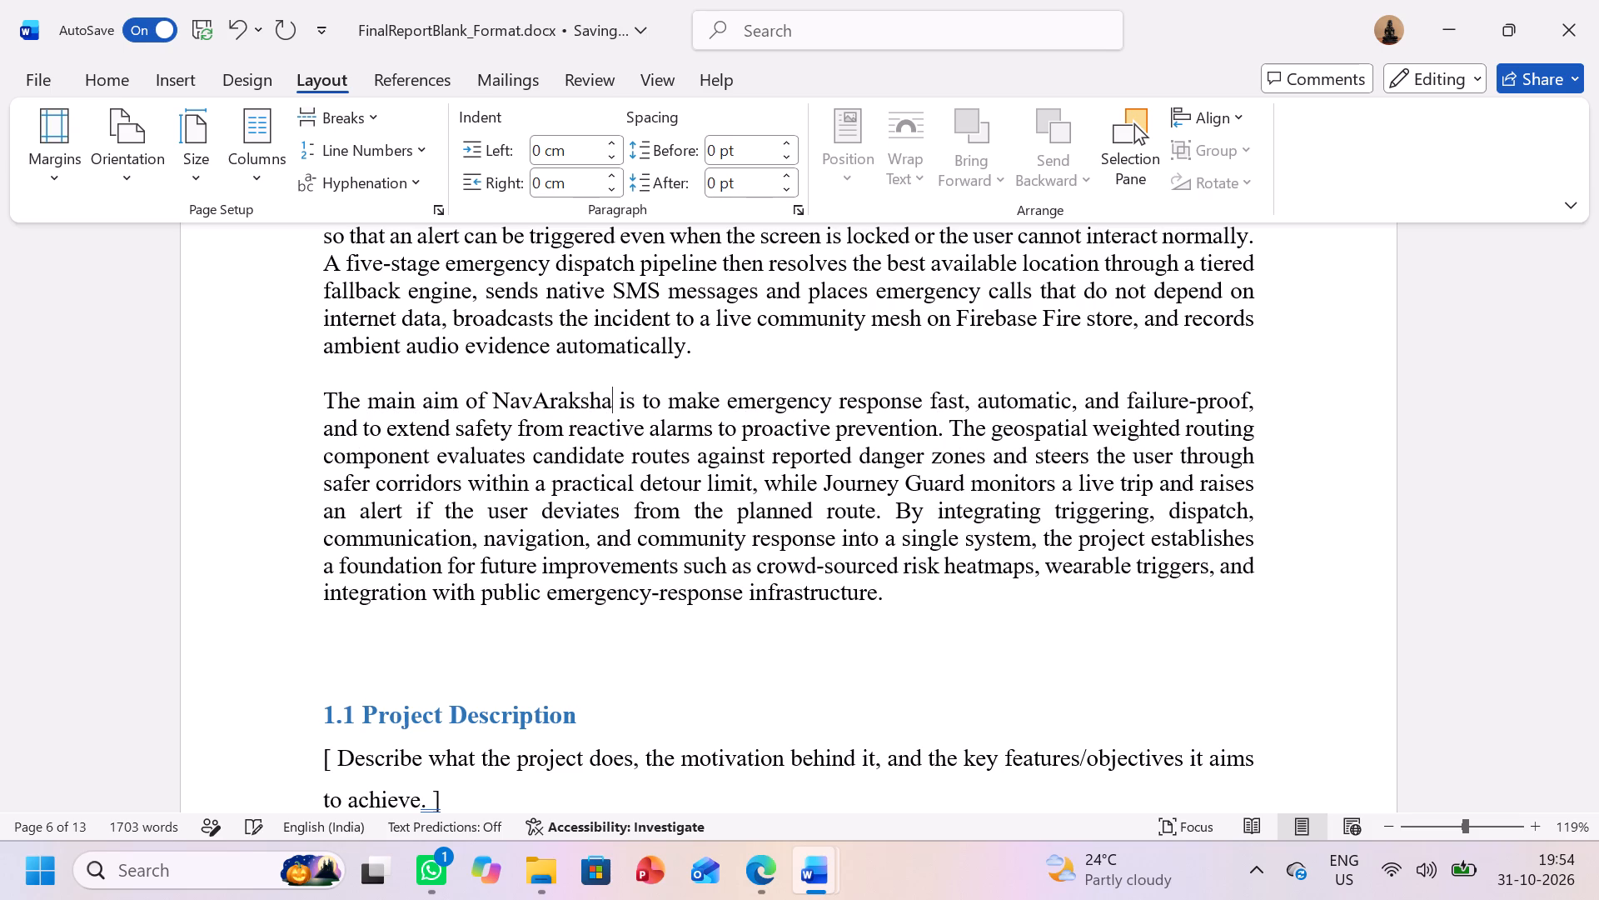
Review the edited Introduction paragraphs and the placeholder section that follows them.
{"action": "scroll", "coordinate": [546, 396], "scroll_direction": "up", "scroll_amount": 1}
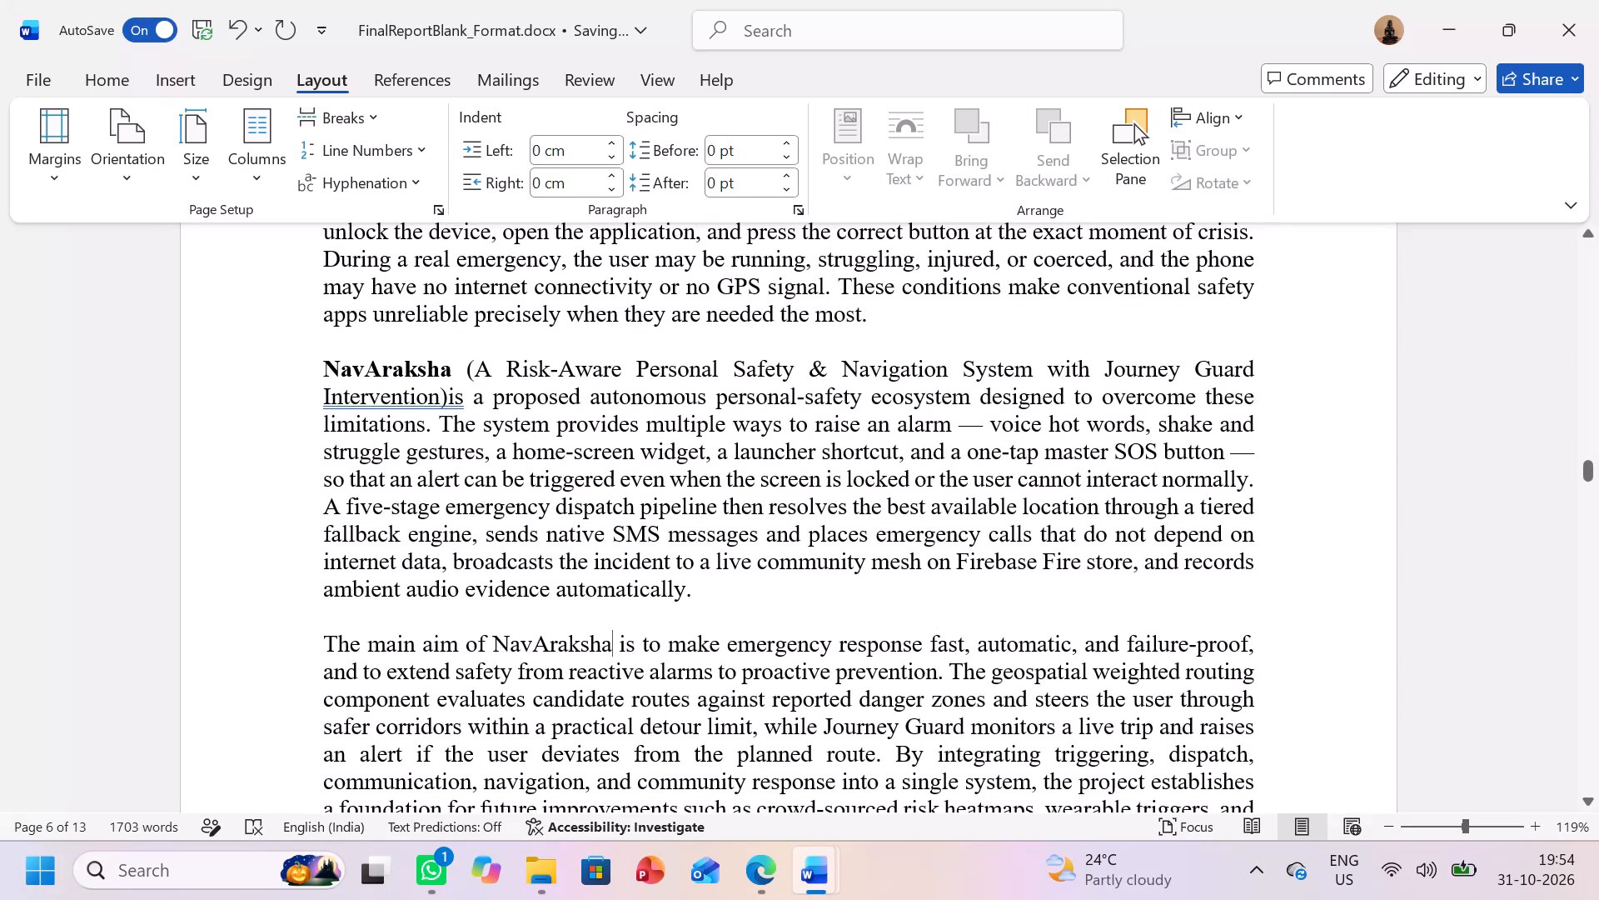
{"action": "scroll", "coordinate": [546, 395], "scroll_direction": "down", "scroll_amount": 1}
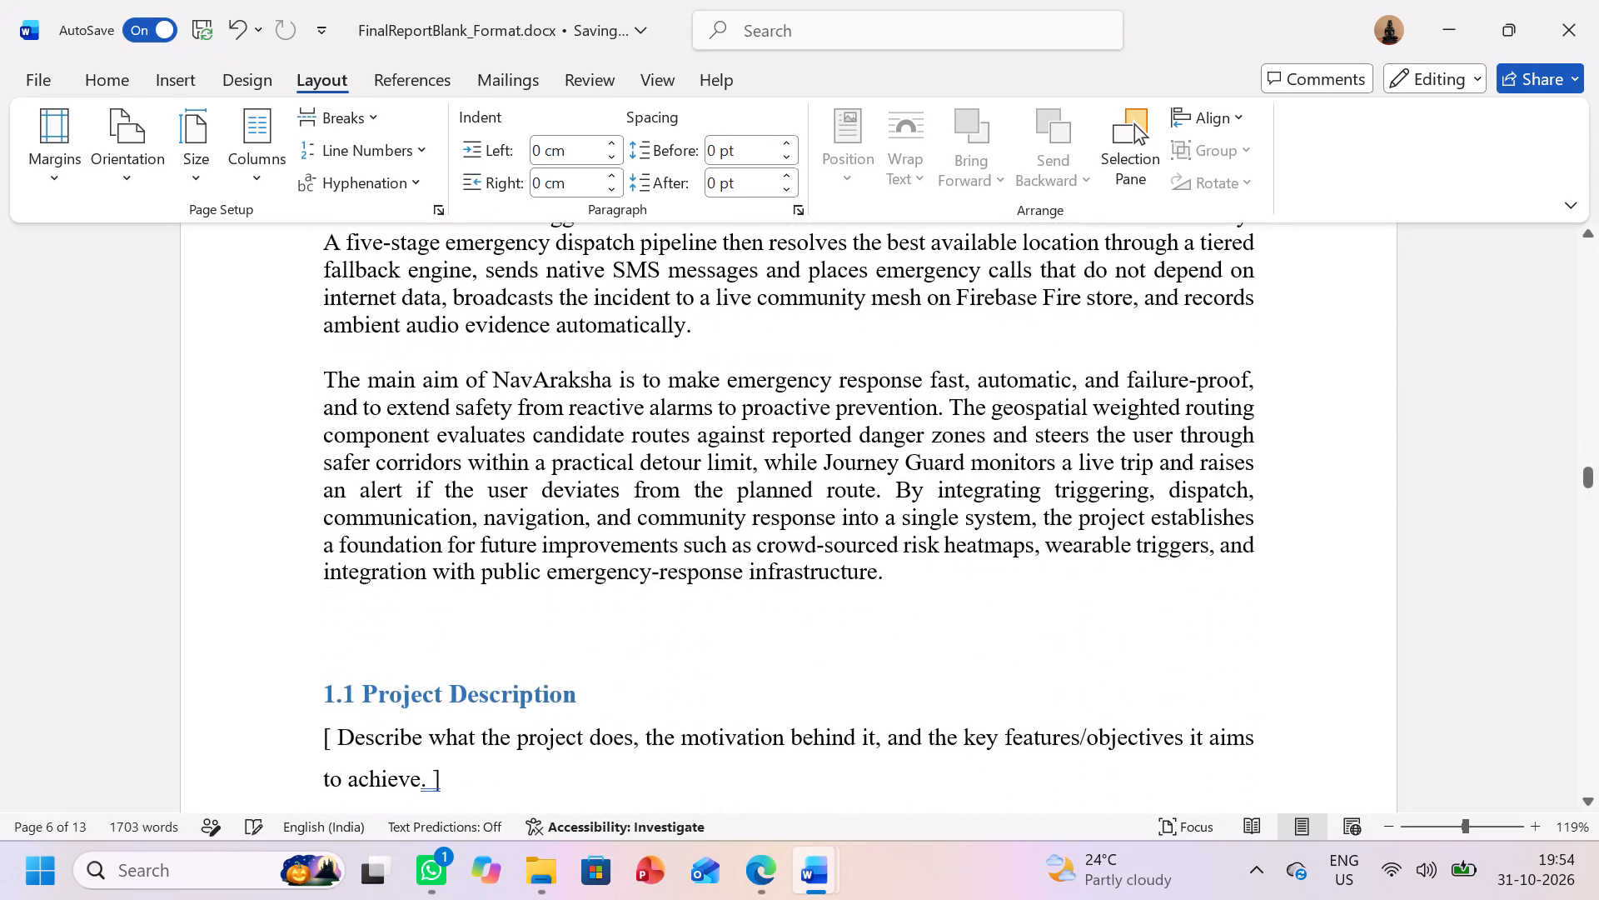
{"action": "scroll", "coordinate": [546, 395], "scroll_direction": "down", "scroll_amount": 1}
{"action": "scroll", "coordinate": [546, 395], "scroll_direction": "up", "scroll_amount": 1}
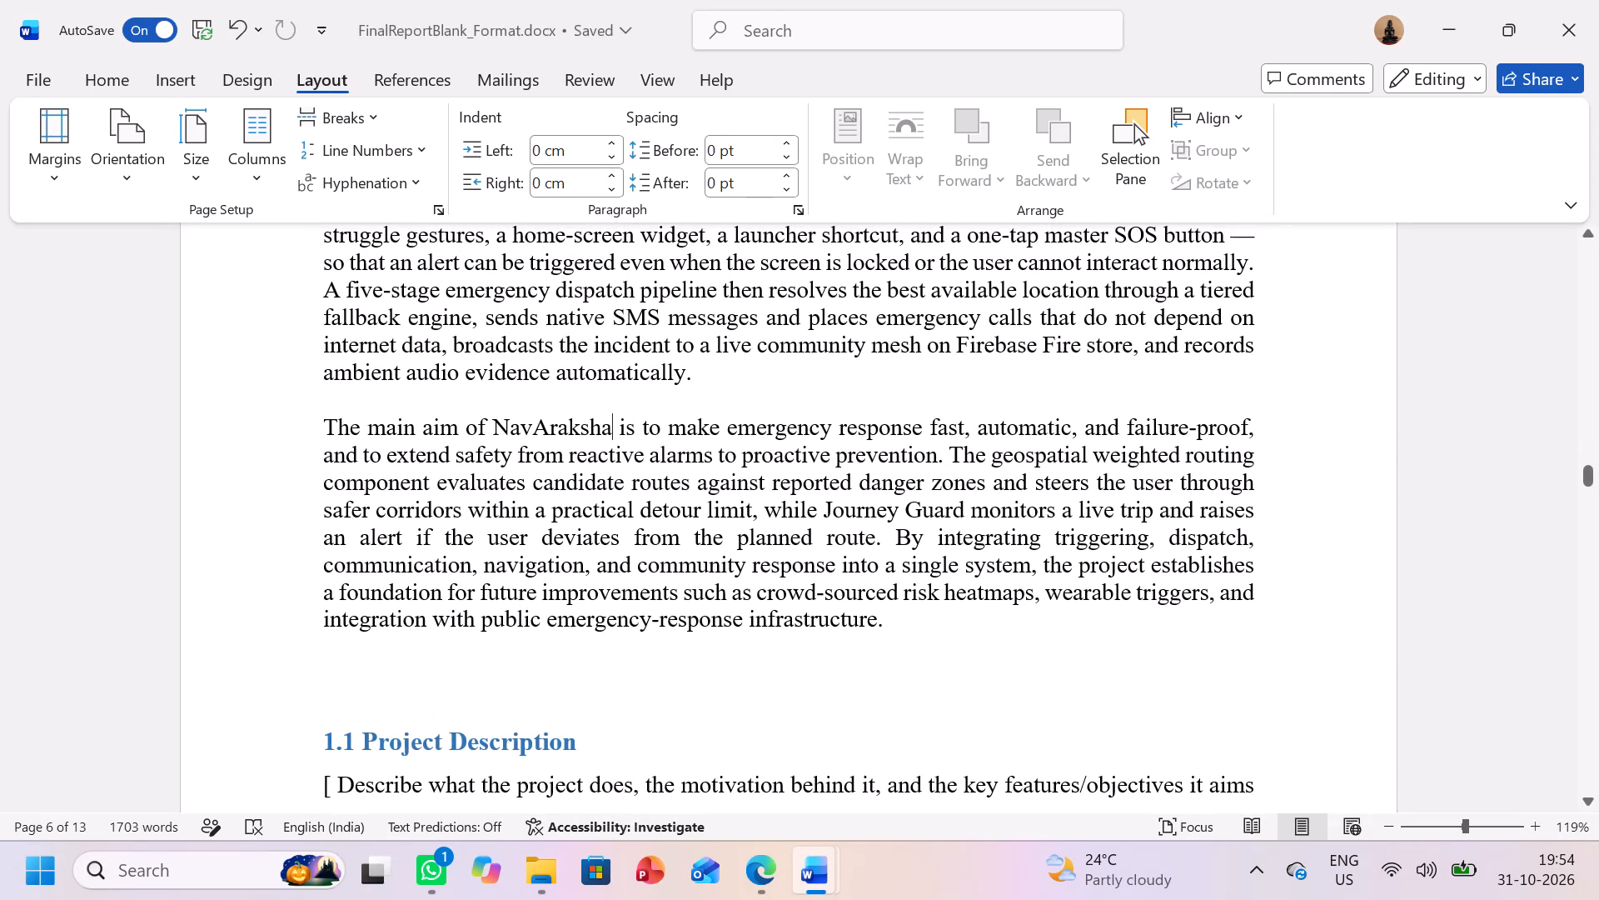
{"action": "scroll", "coordinate": [546, 395], "scroll_direction": "up", "scroll_amount": 1}
{"action": "scroll", "coordinate": [546, 395], "scroll_direction": "down", "scroll_amount": 1}
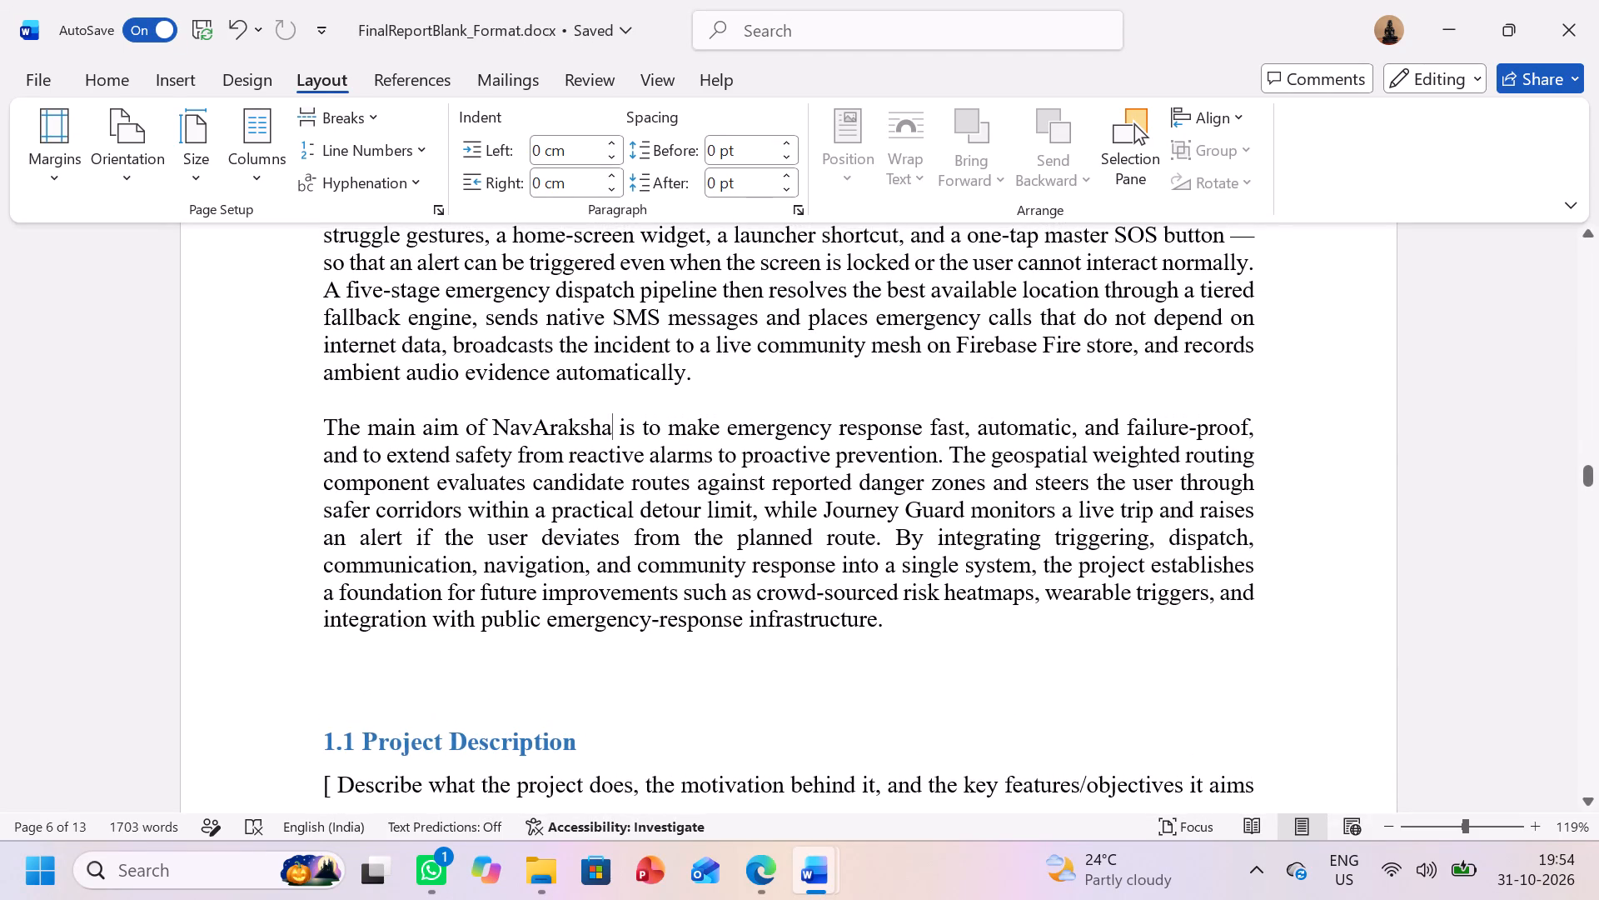
{"action": "scroll", "coordinate": [546, 395], "scroll_direction": "down", "scroll_amount": 2}
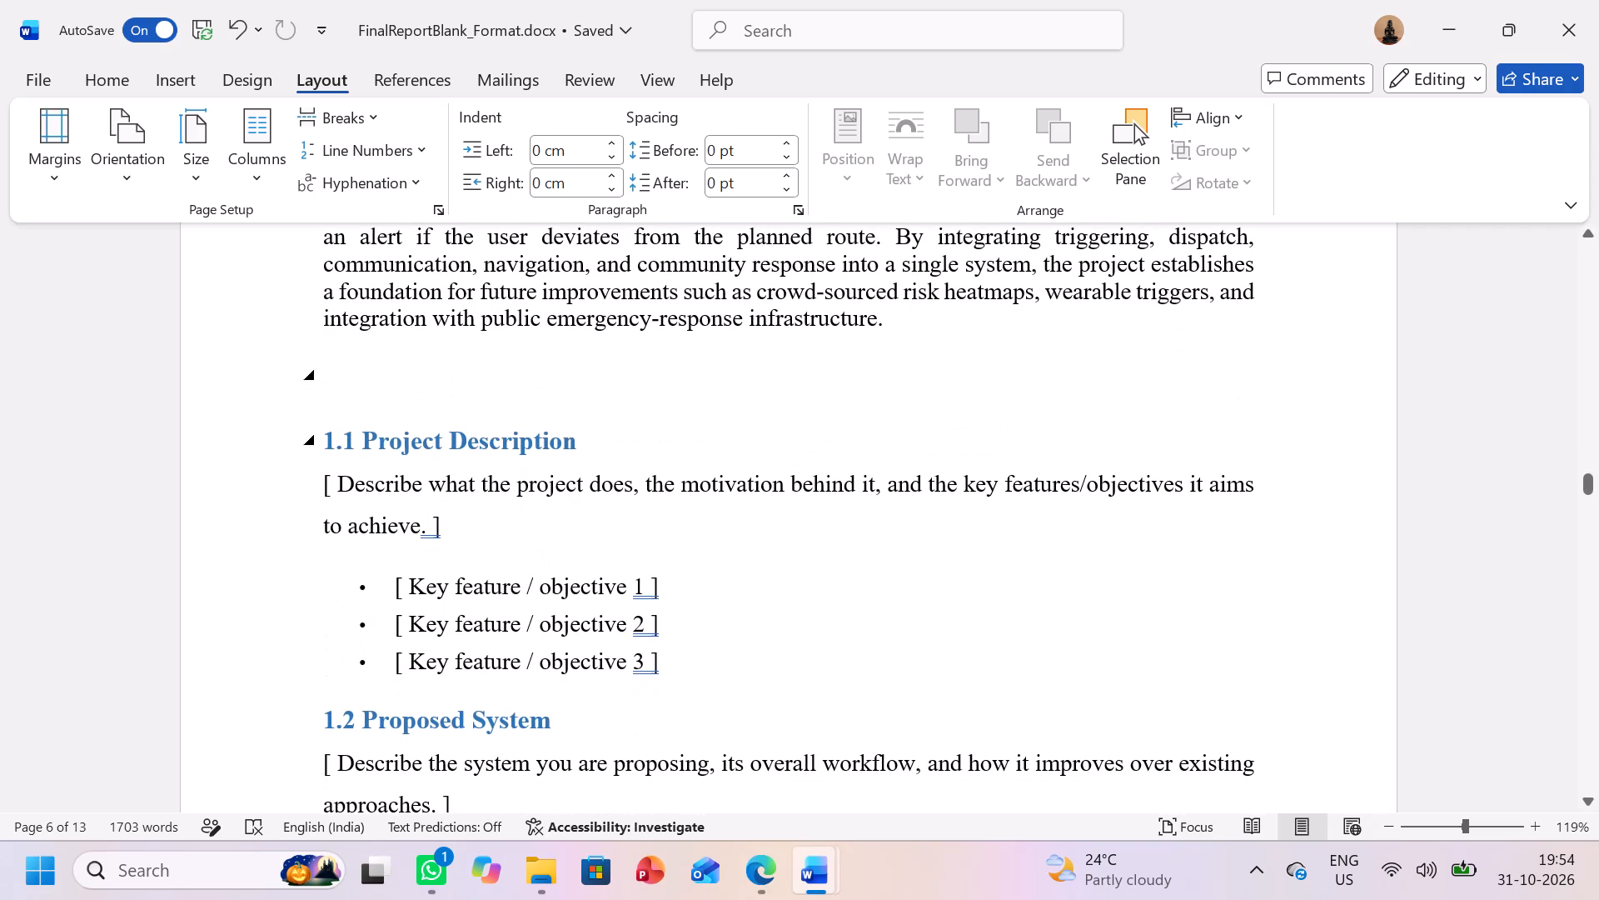
Set the spacing before the "1.1 Project Description" heading to 0 pt.
{"action": "left_click", "coordinate": [546, 395]}
{"action": "left_click", "coordinate": [506, 429]}
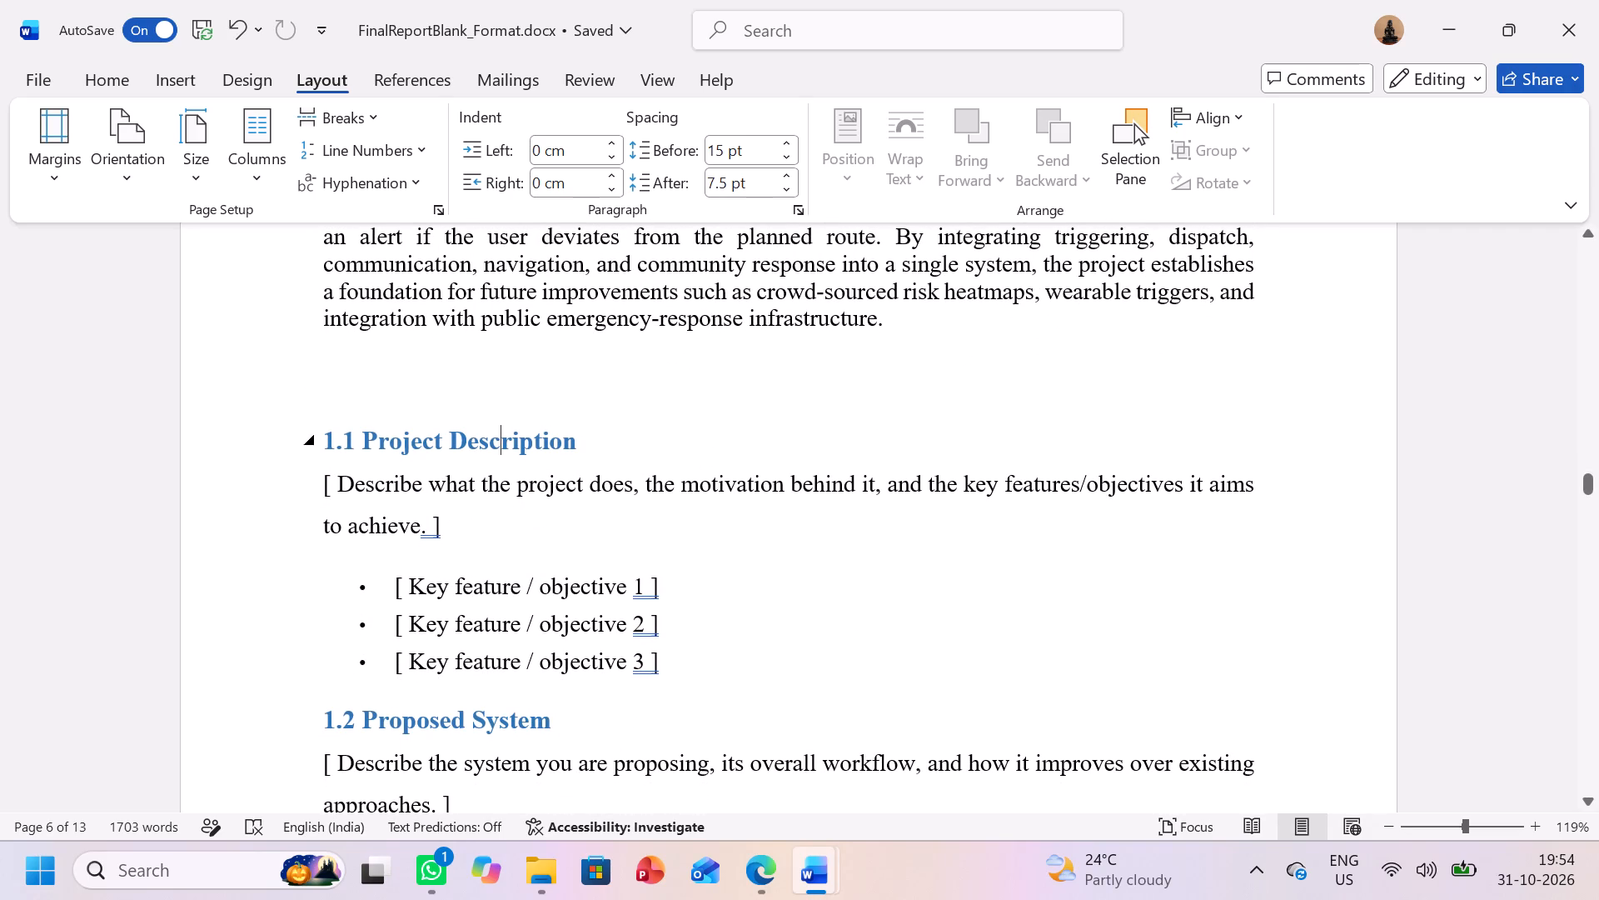
{"action": "left_click", "coordinate": [516, 402]}
{"action": "left_click", "coordinate": [711, 352]}
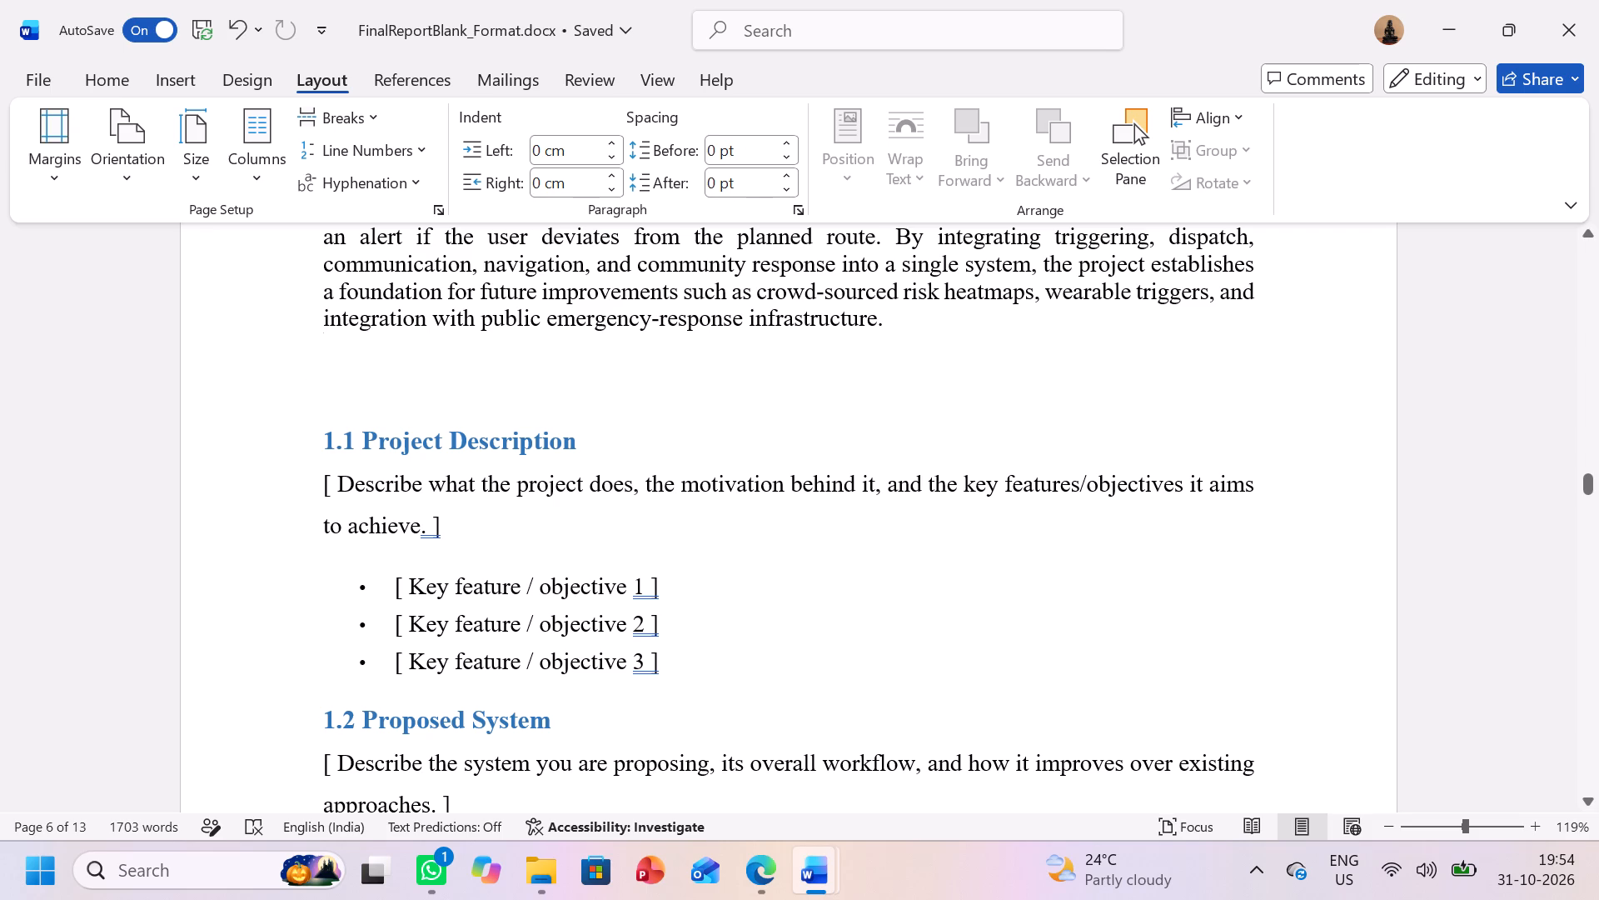
{"action": "left_click", "coordinate": [540, 437]}
{"action": "left_click", "coordinate": [322, 428]}
{"action": "left_click", "coordinate": [780, 160]}
{"action": "left_click", "coordinate": [780, 160]}
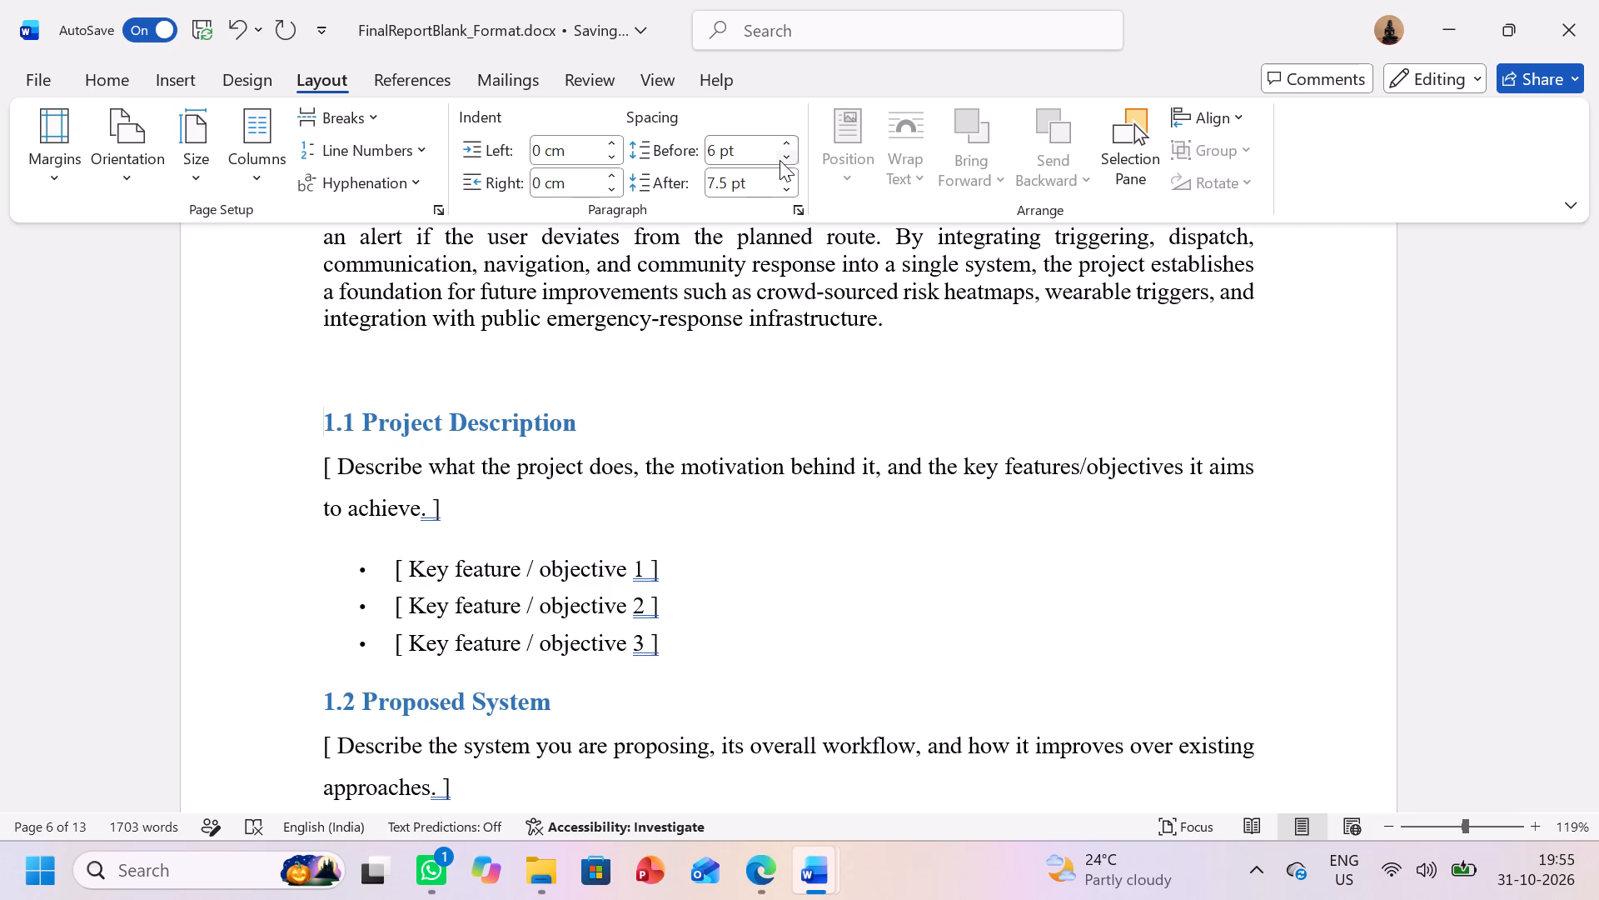
{"action": "left_click", "coordinate": [785, 158]}
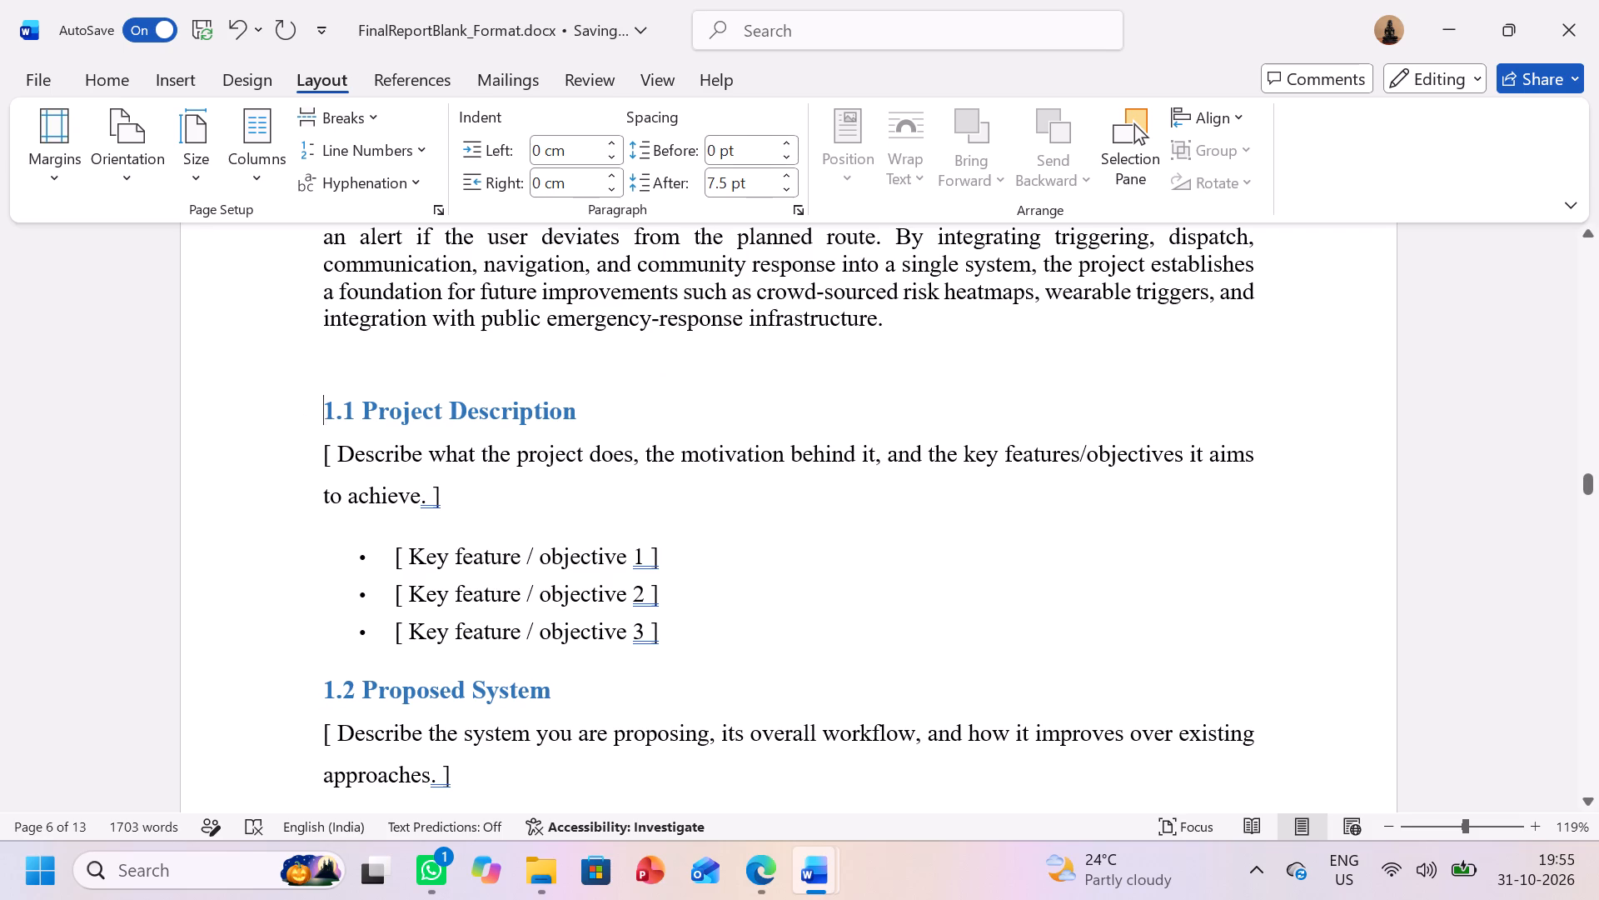
Cut the placeholder description and the three key feature / objective bullets under "1.1 Project Description".
{"action": "left_click_drag", "start_coordinate": [312, 442], "coordinate": [746, 649]}
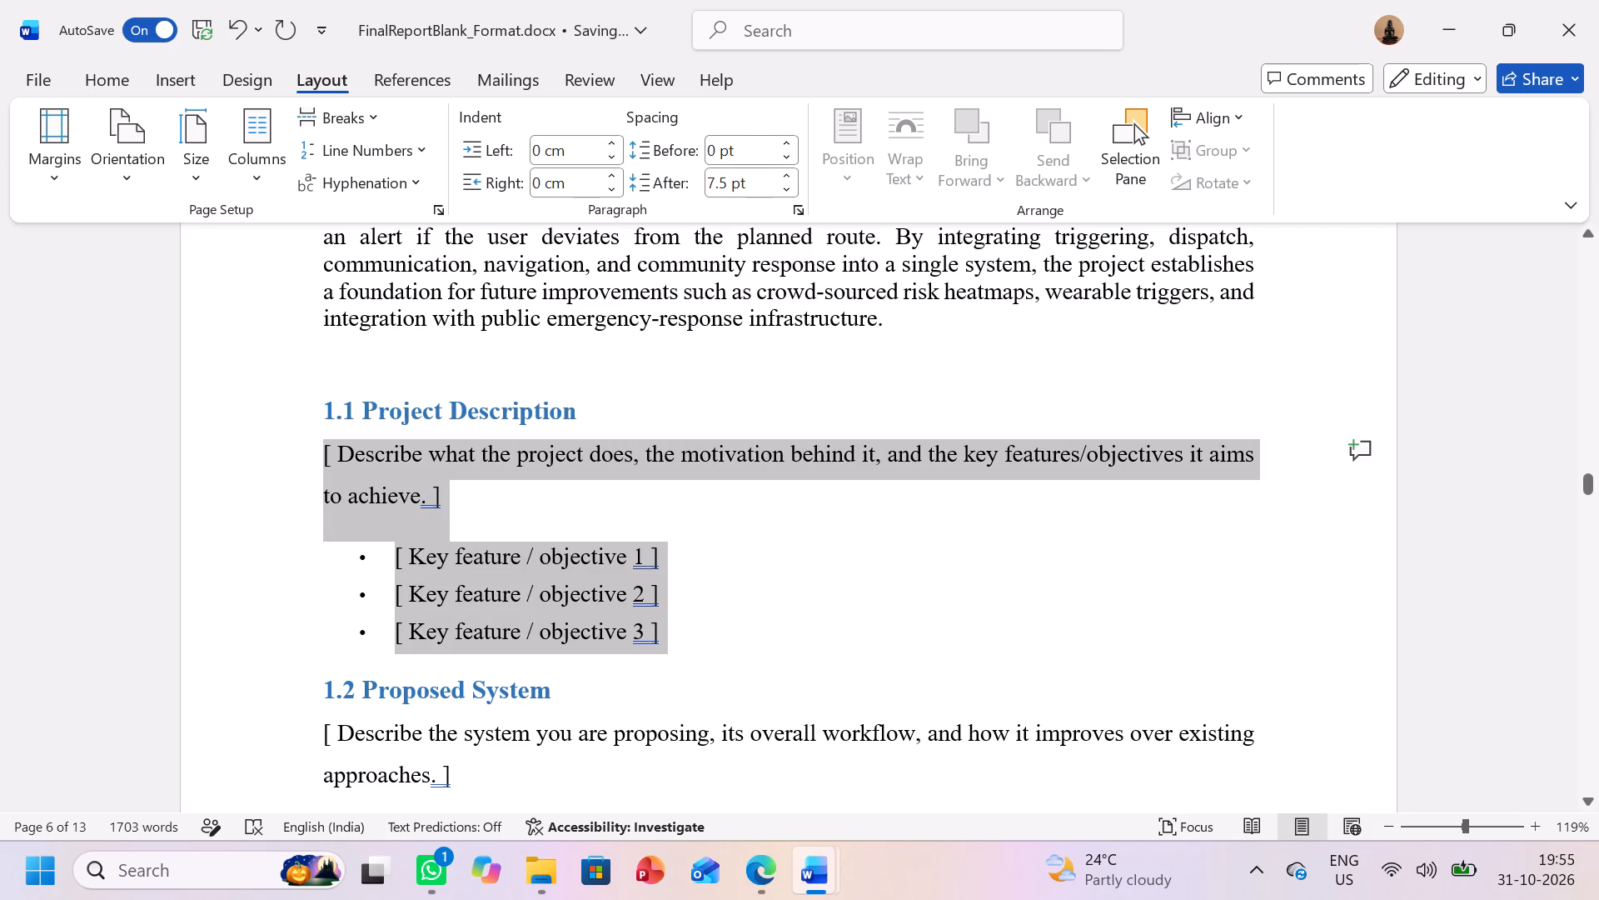
{"action": "left_click_drag", "start_coordinate": [746, 649], "coordinate": [747, 652]}
{"action": "key", "text": "ctrl+x"}
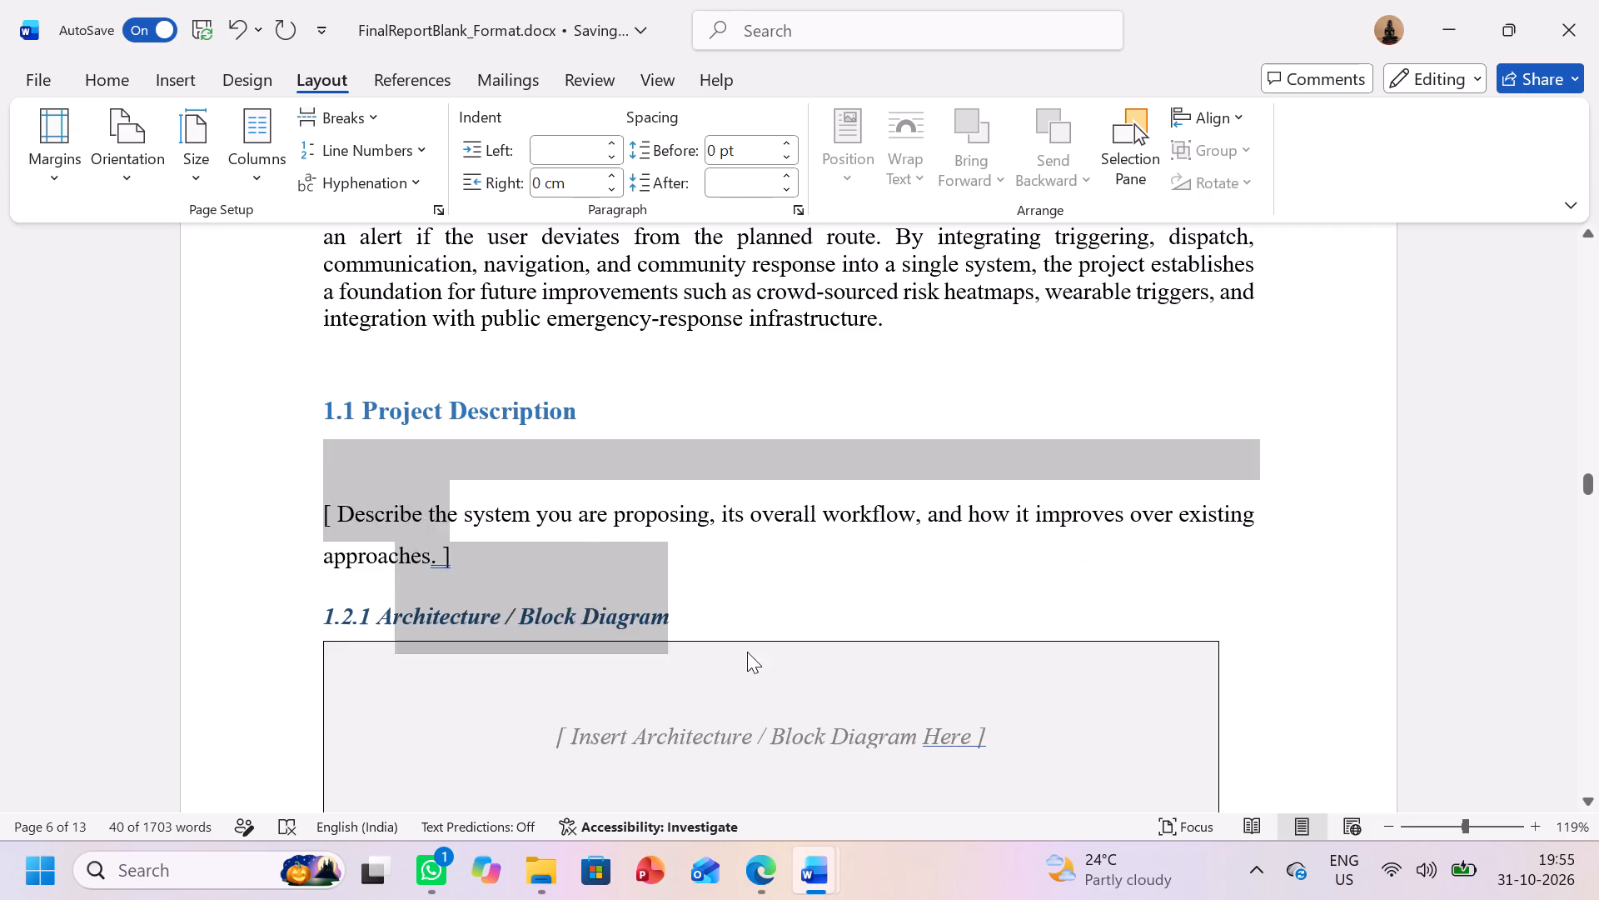
Add an empty line below the "1.1 Project Description" heading, removing its automatic numbering and indent.
{"action": "key", "text": "Up"}
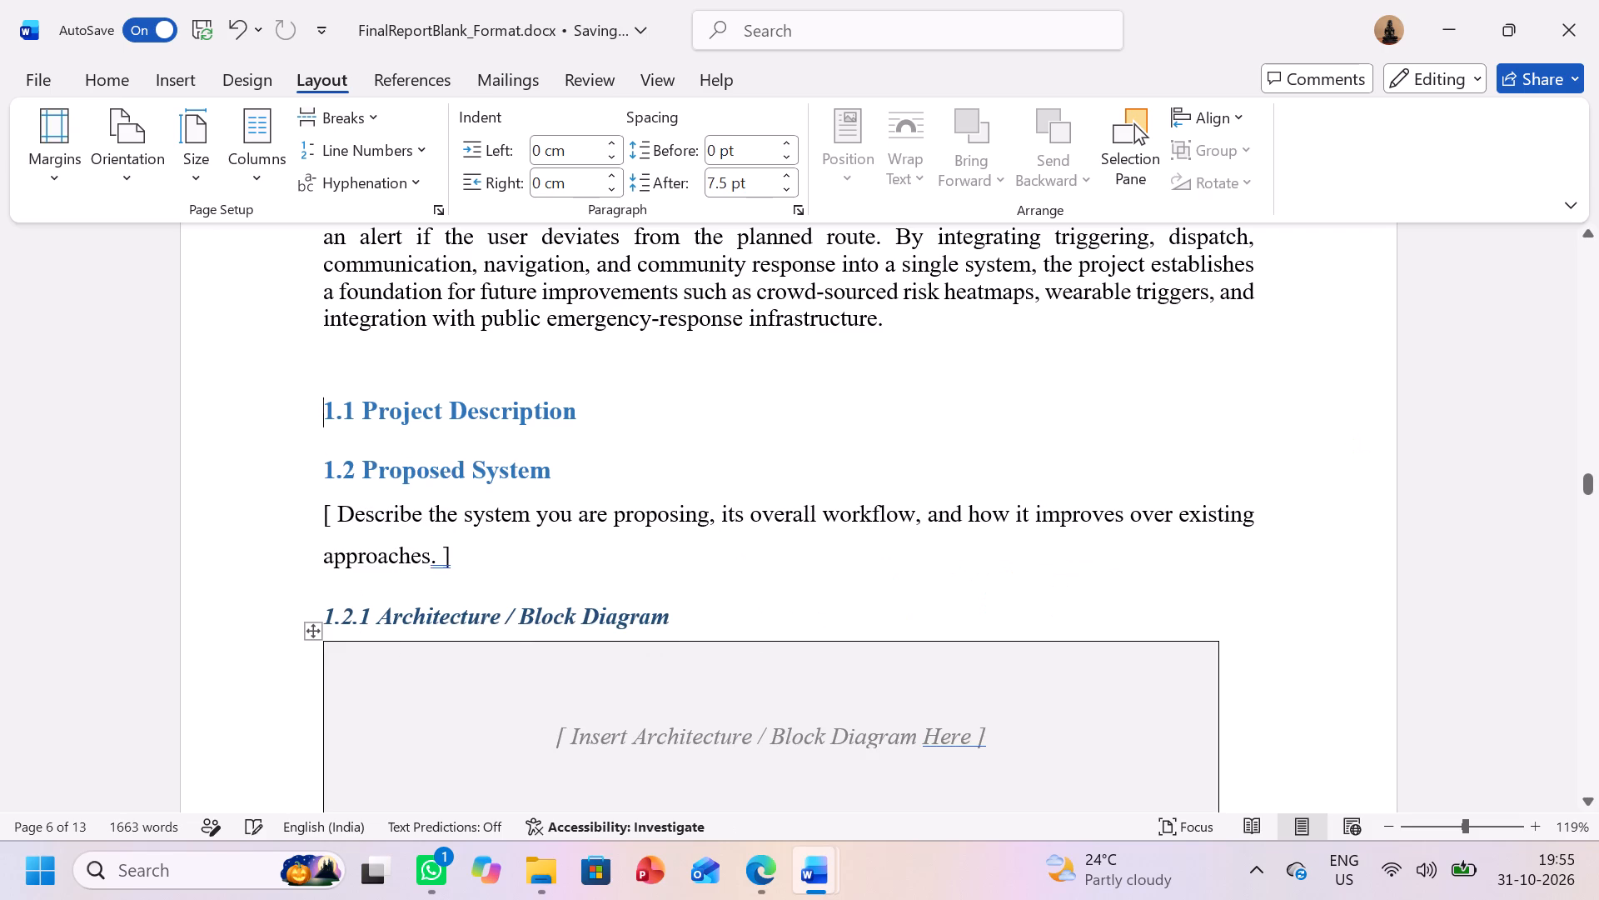
{"action": "left_click", "coordinate": [585, 411]}
{"action": "key", "text": "Return"}
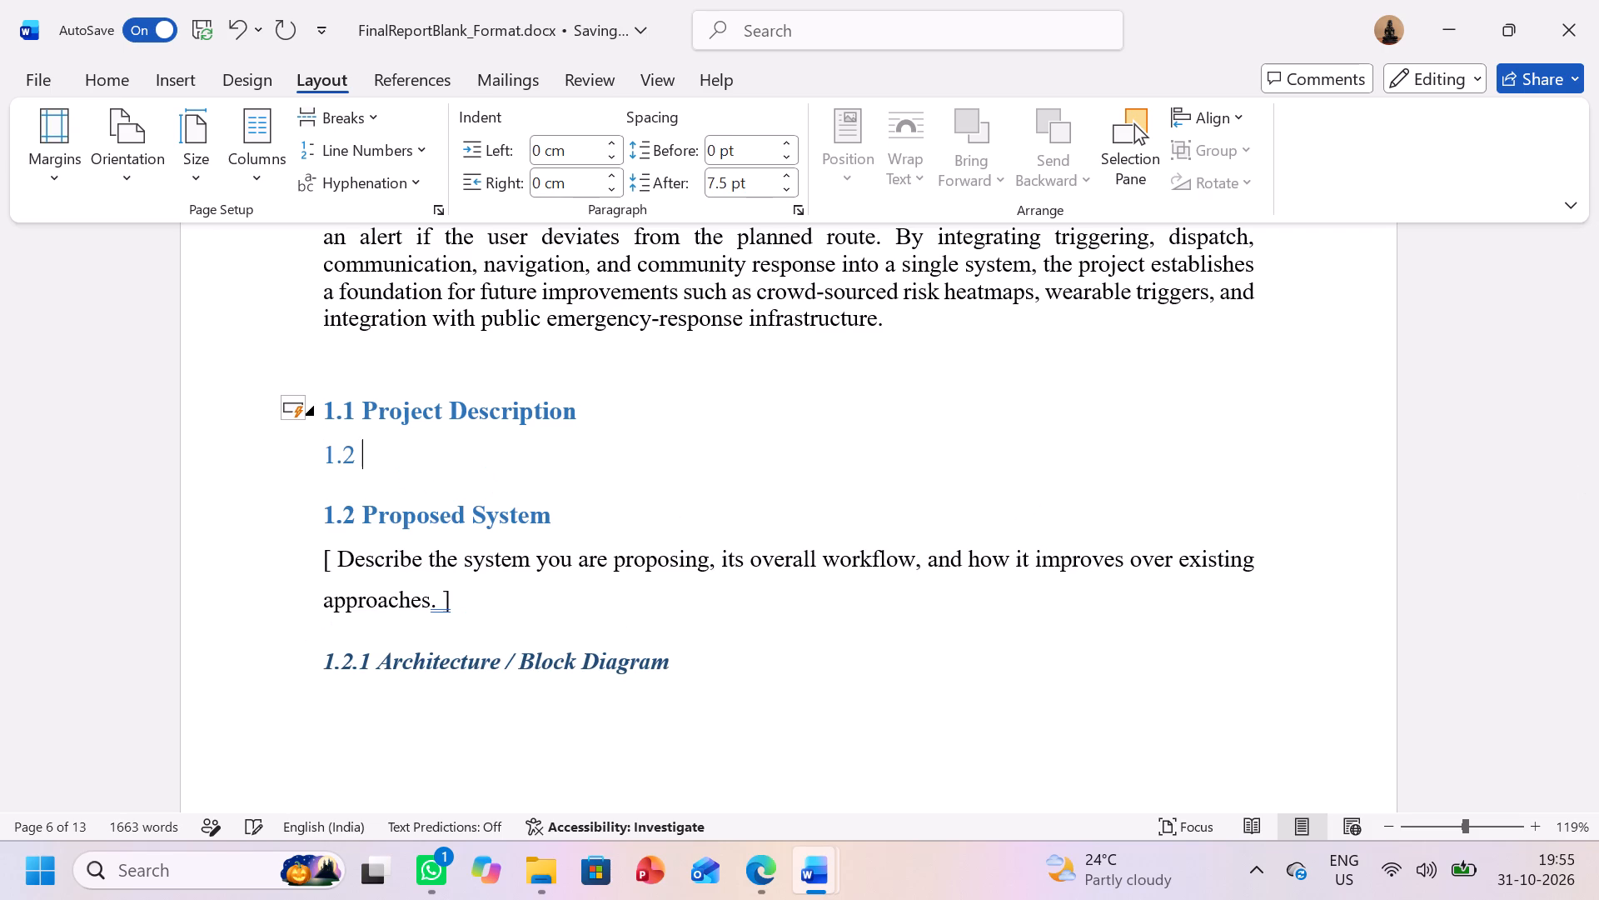
{"action": "key", "text": "BackSpace"}
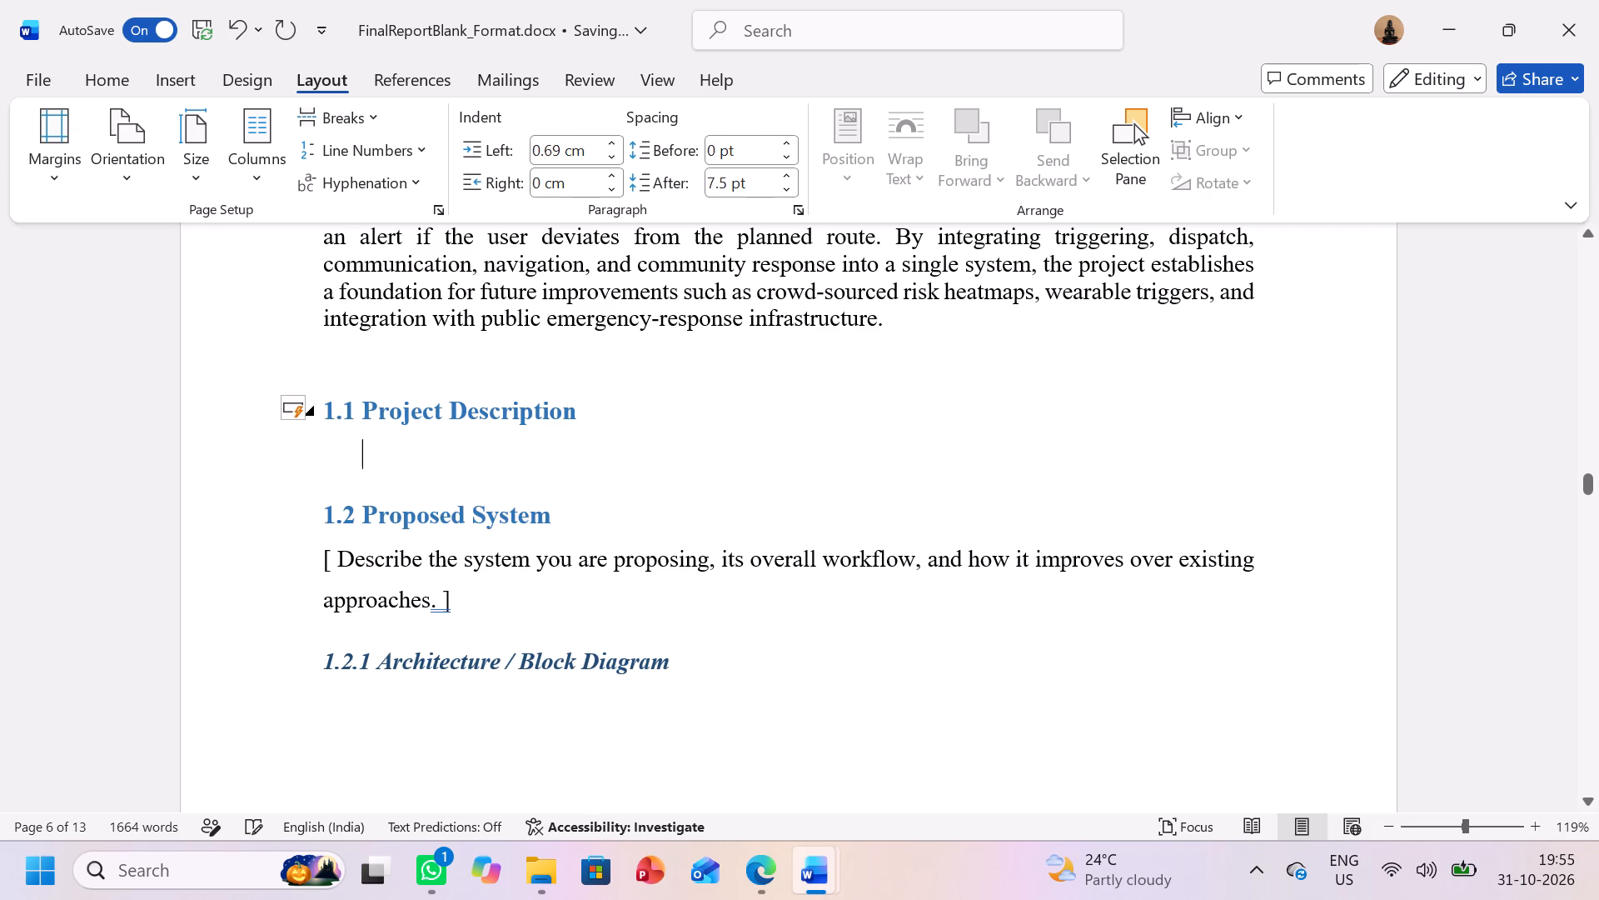
{"action": "key", "text": "BackSpace"}
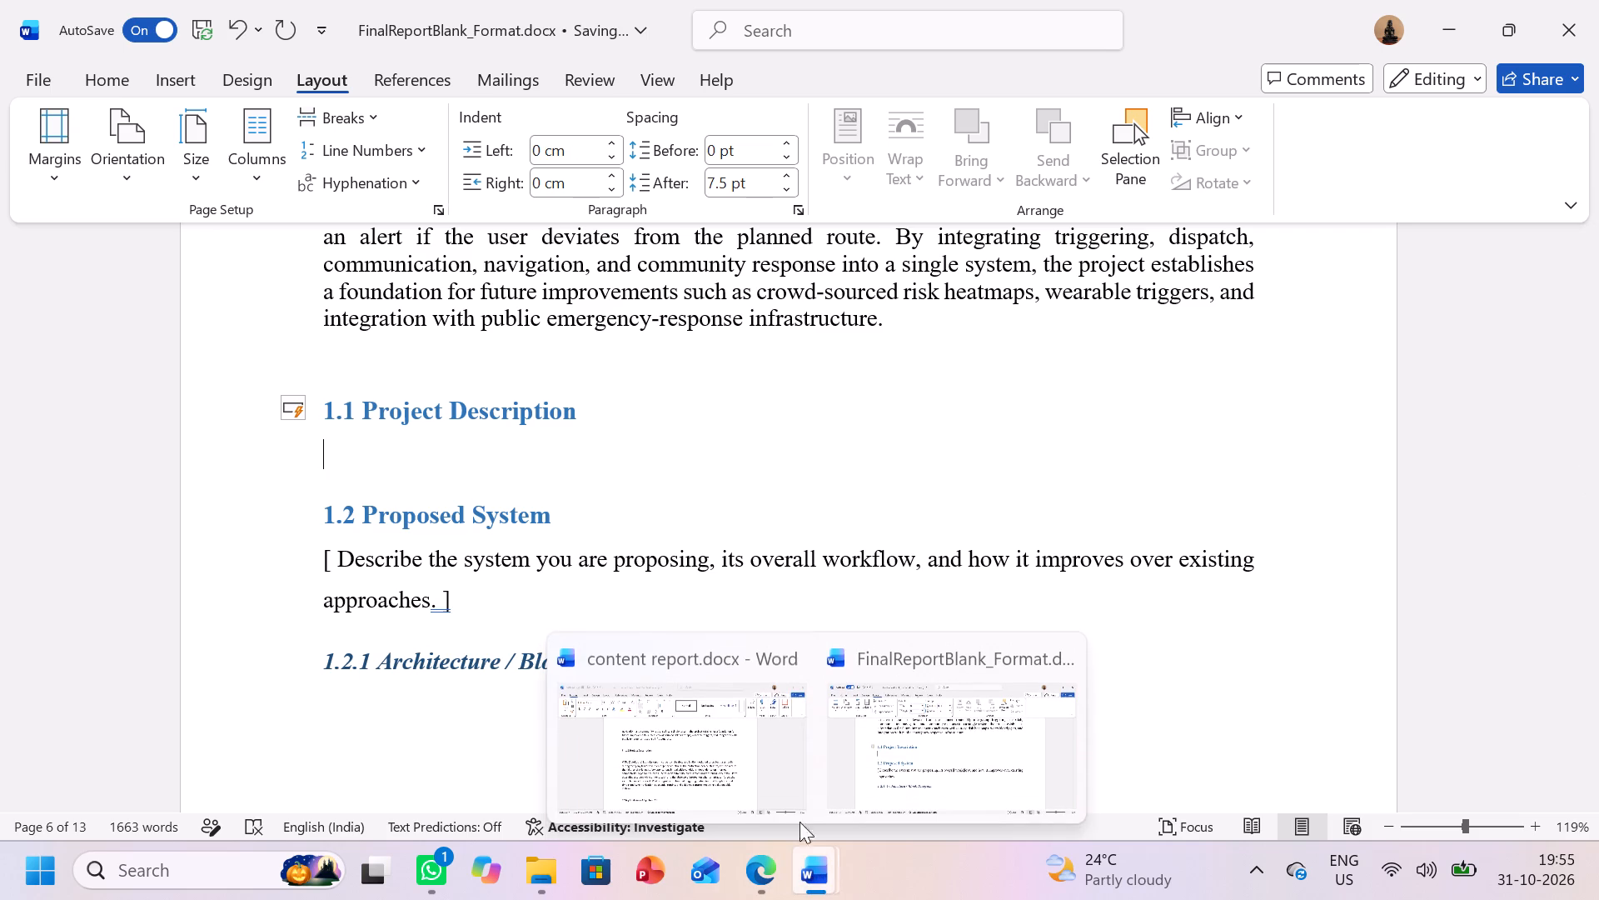
Switch to content report.docx and examine its "1.1 Project Description" paragraph and Key Features / Objectives list.
{"action": "left_click", "coordinate": [675, 765]}
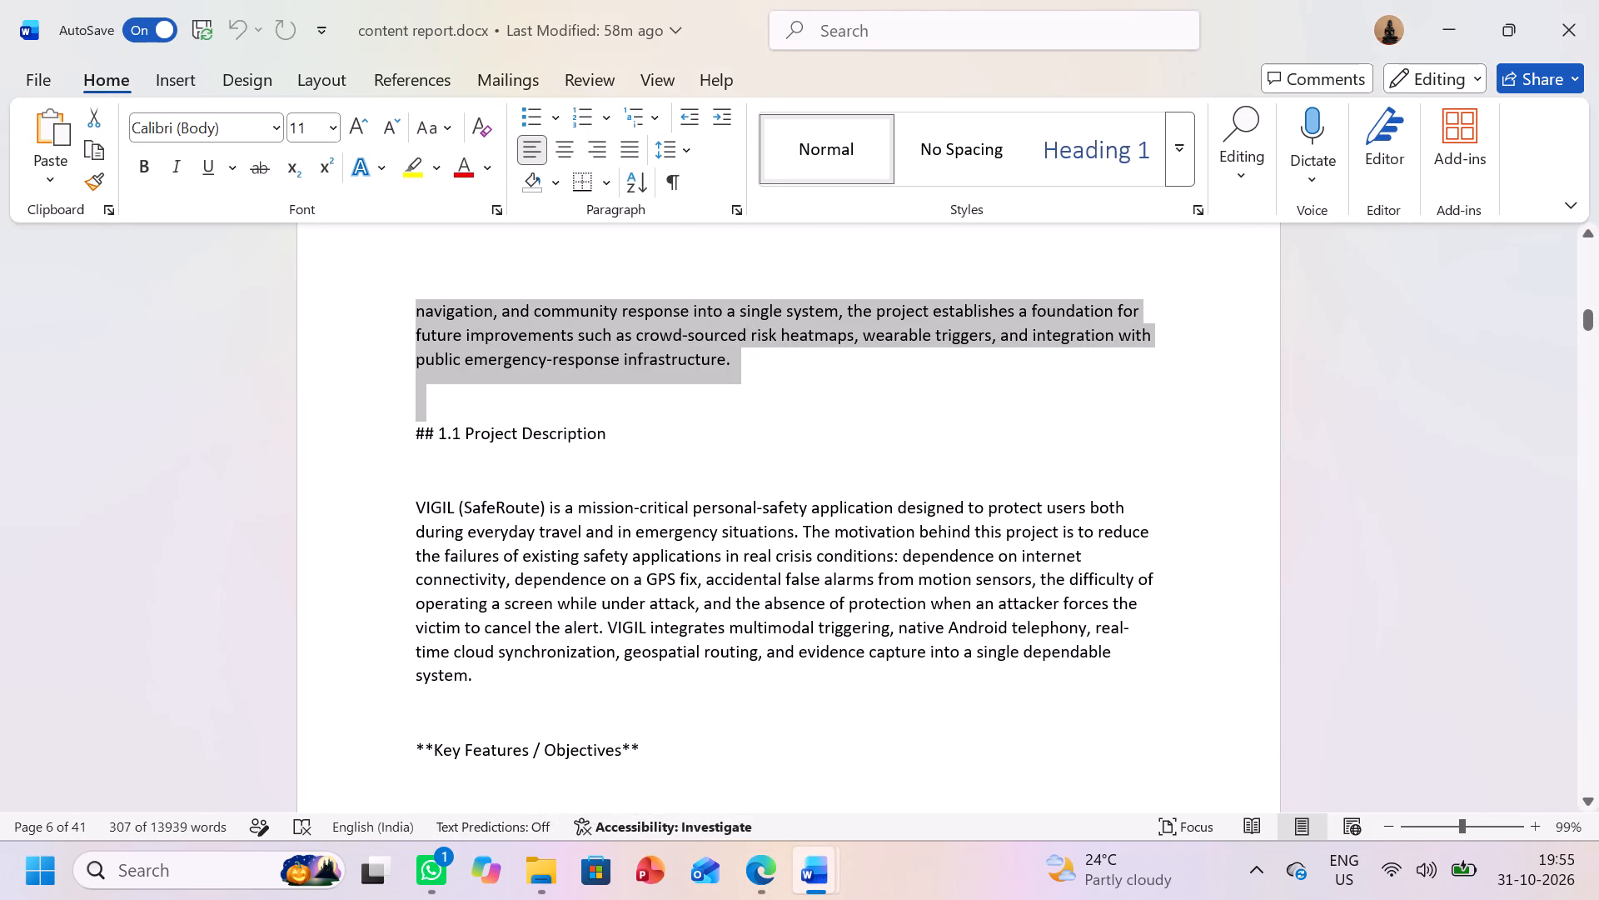
{"action": "left_click", "coordinate": [539, 504]}
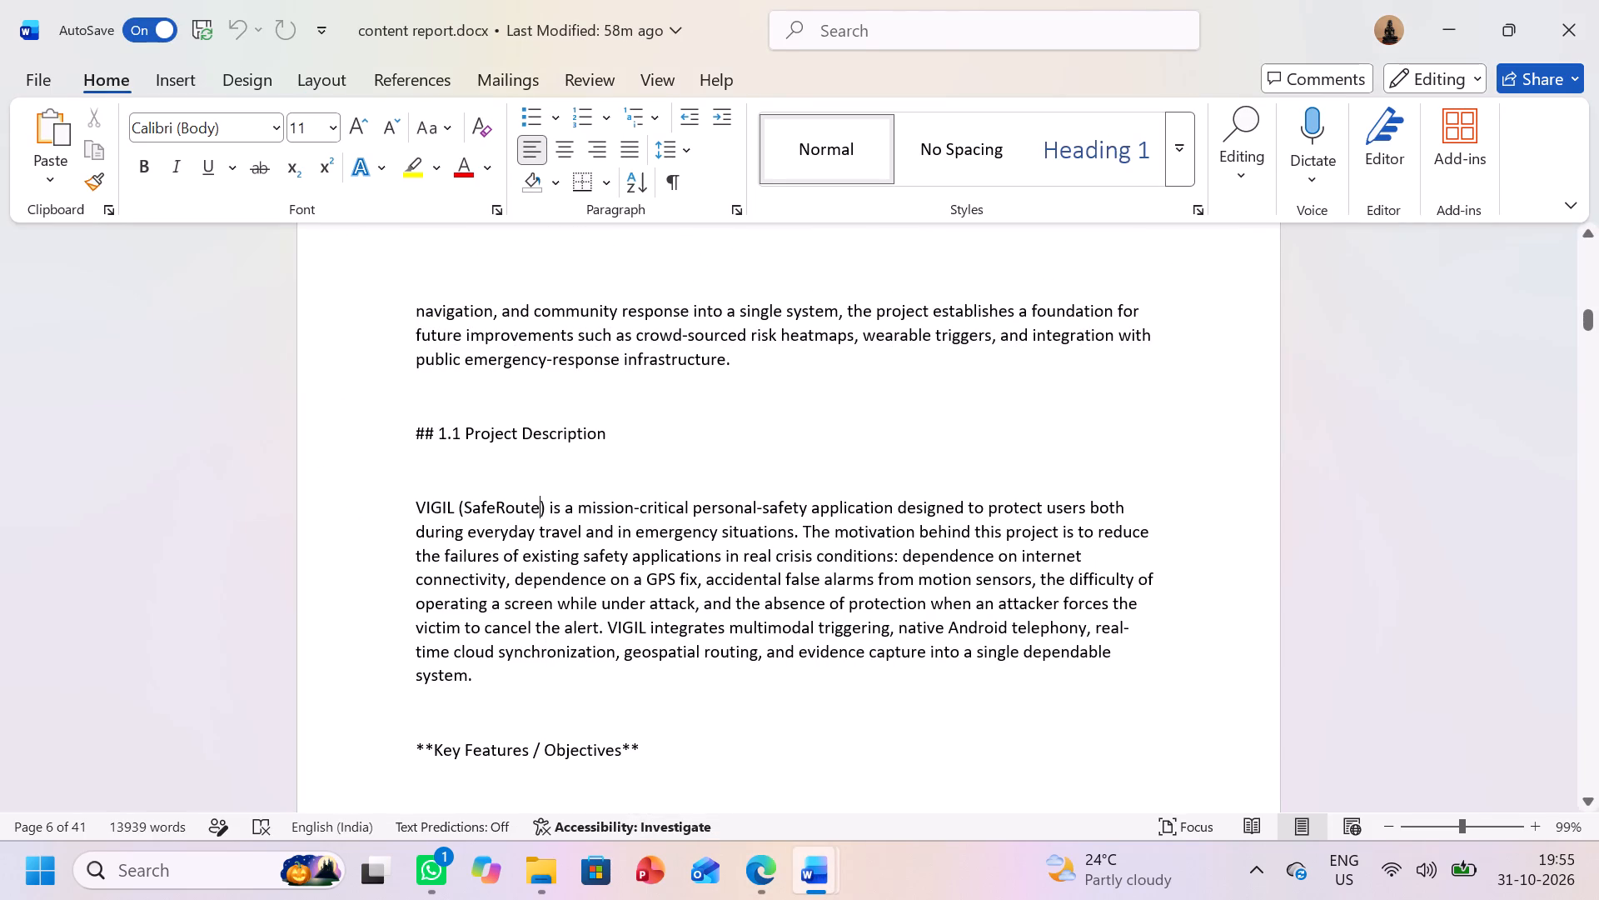
{"action": "scroll", "coordinate": [438, 488], "scroll_direction": "down", "scroll_amount": 3}
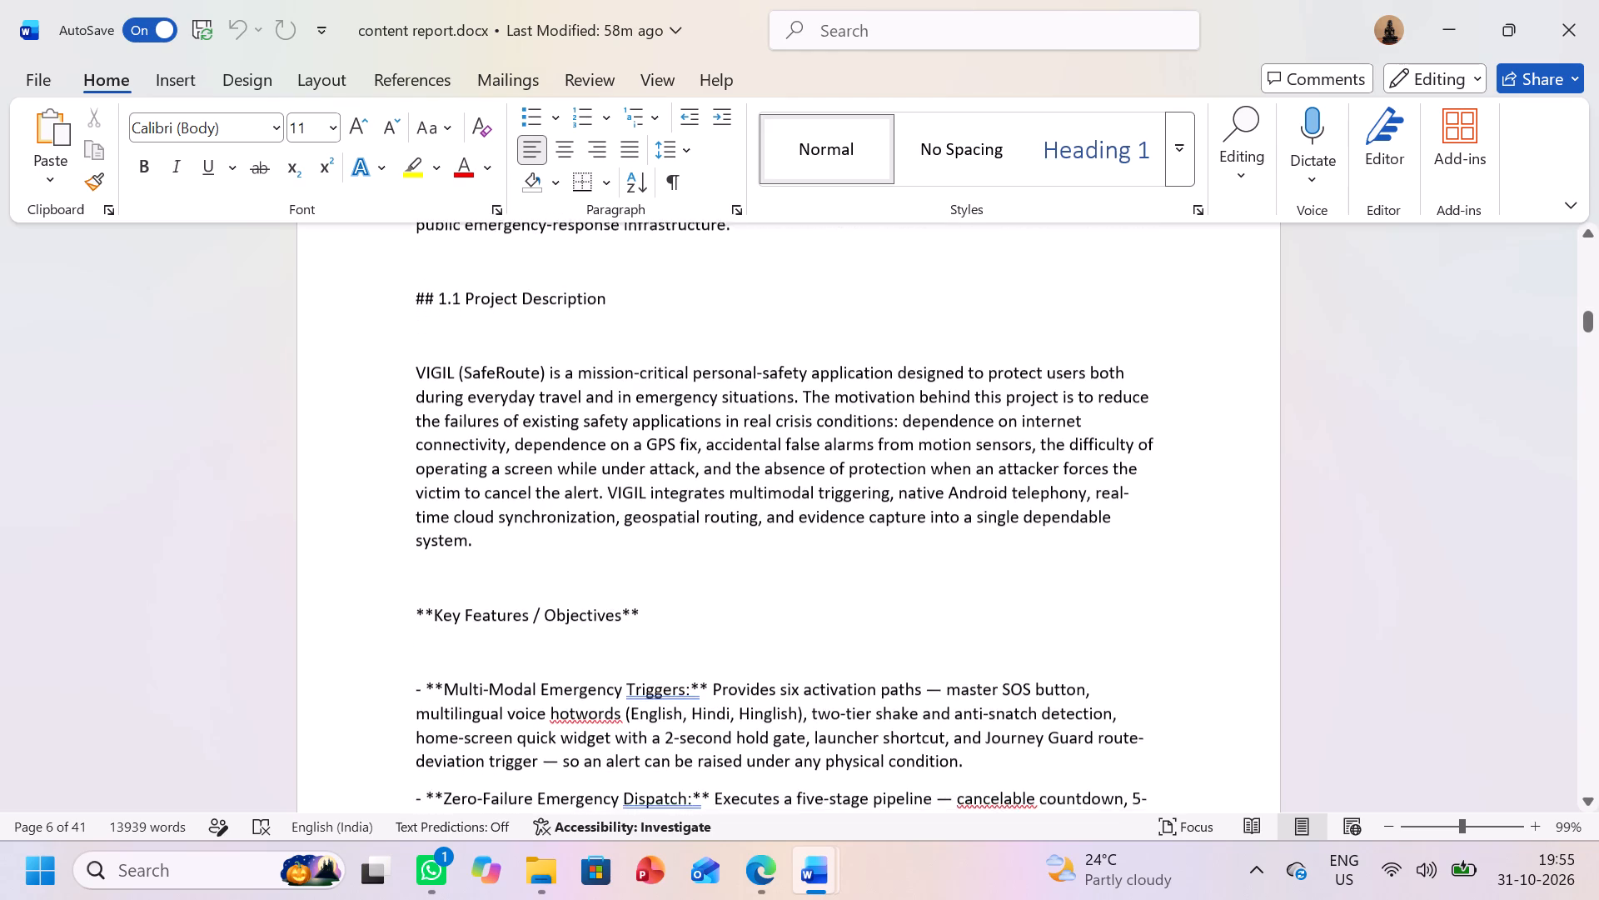
{"action": "scroll", "coordinate": [438, 488], "scroll_direction": "down", "scroll_amount": 2}
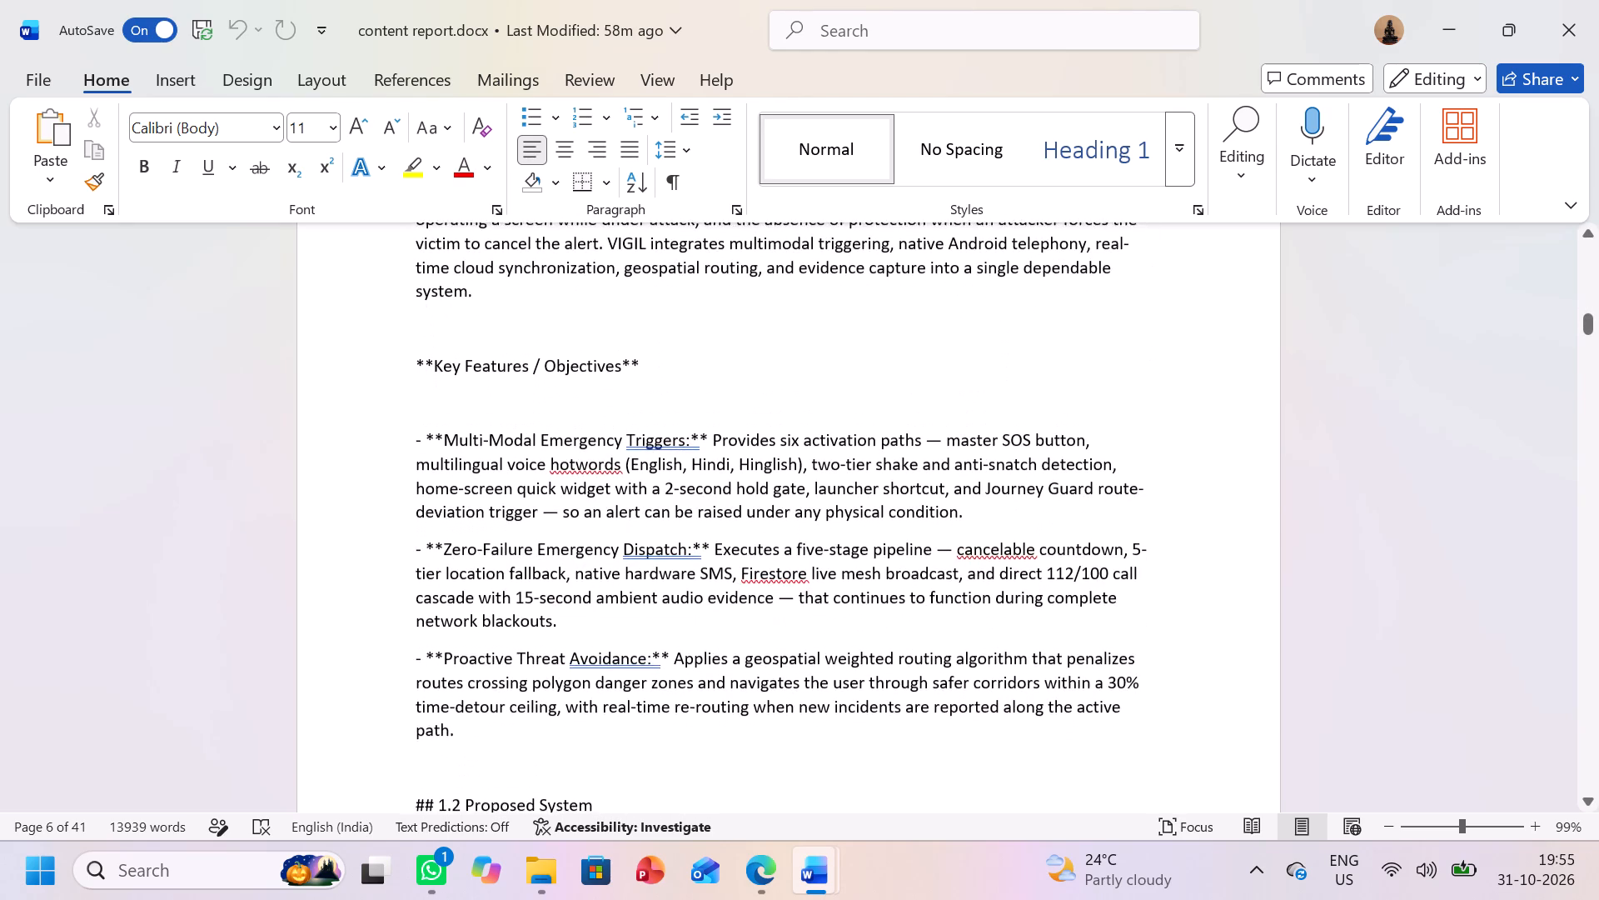
{"action": "scroll", "coordinate": [438, 488], "scroll_direction": "down", "scroll_amount": 1}
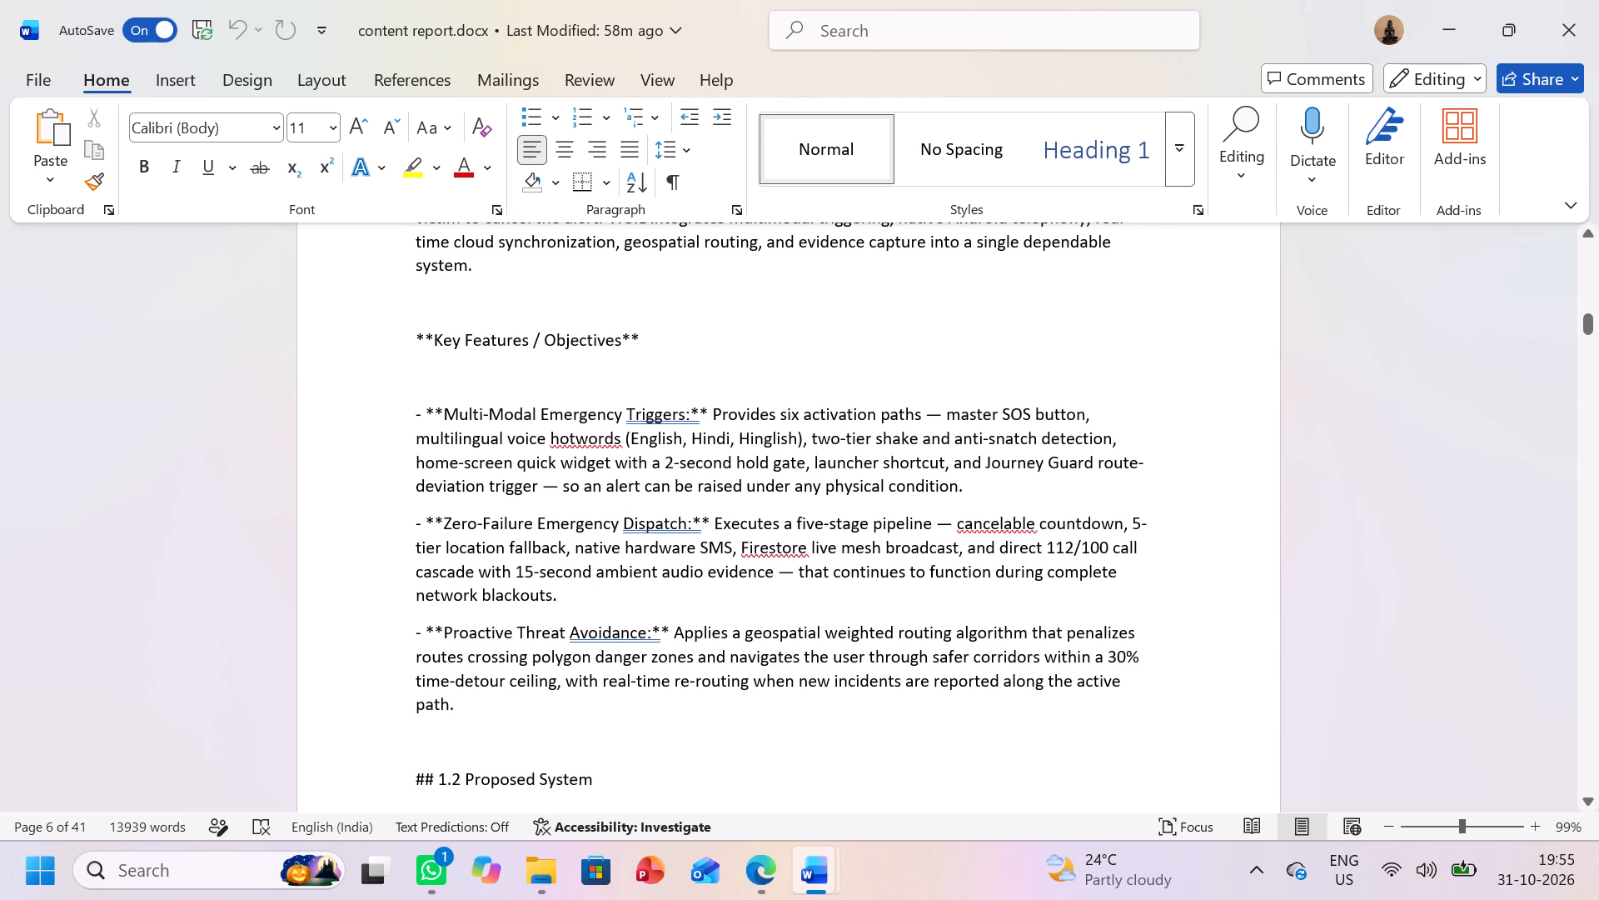
{"action": "scroll", "coordinate": [434, 307], "scroll_direction": "up", "scroll_amount": 1}
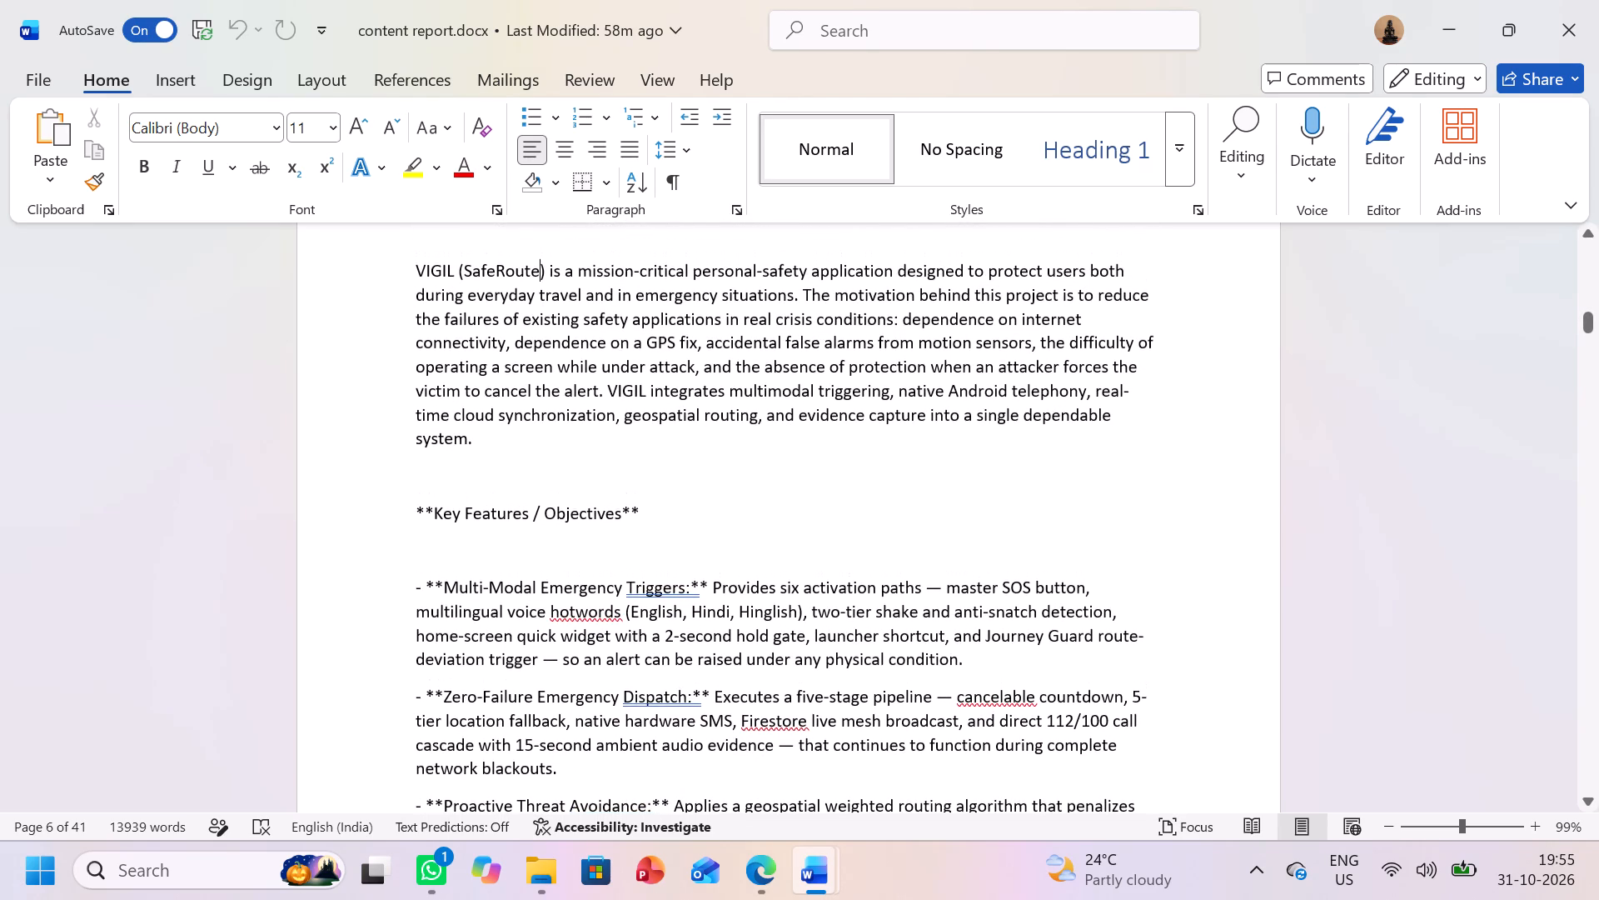
{"action": "scroll", "coordinate": [434, 307], "scroll_direction": "up", "scroll_amount": 1}
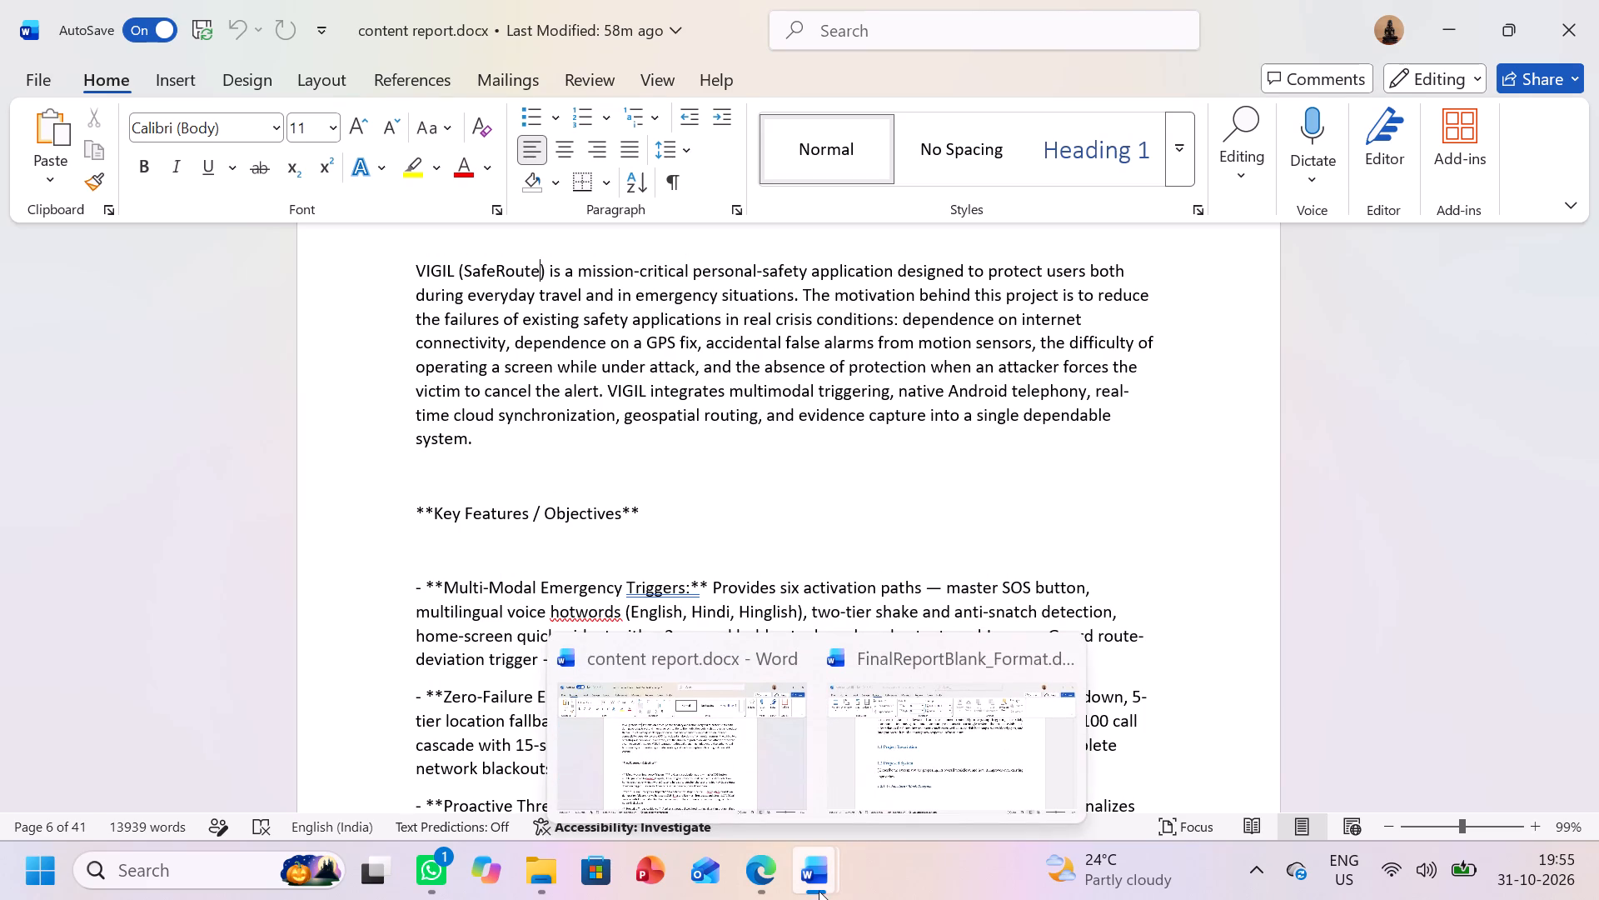
Switch to FinalReportBlank_Format.docx and undo the empty-line edits and the cut of the placeholder description and bullets under "1.1 Project Description".
{"action": "left_click", "coordinate": [888, 770]}
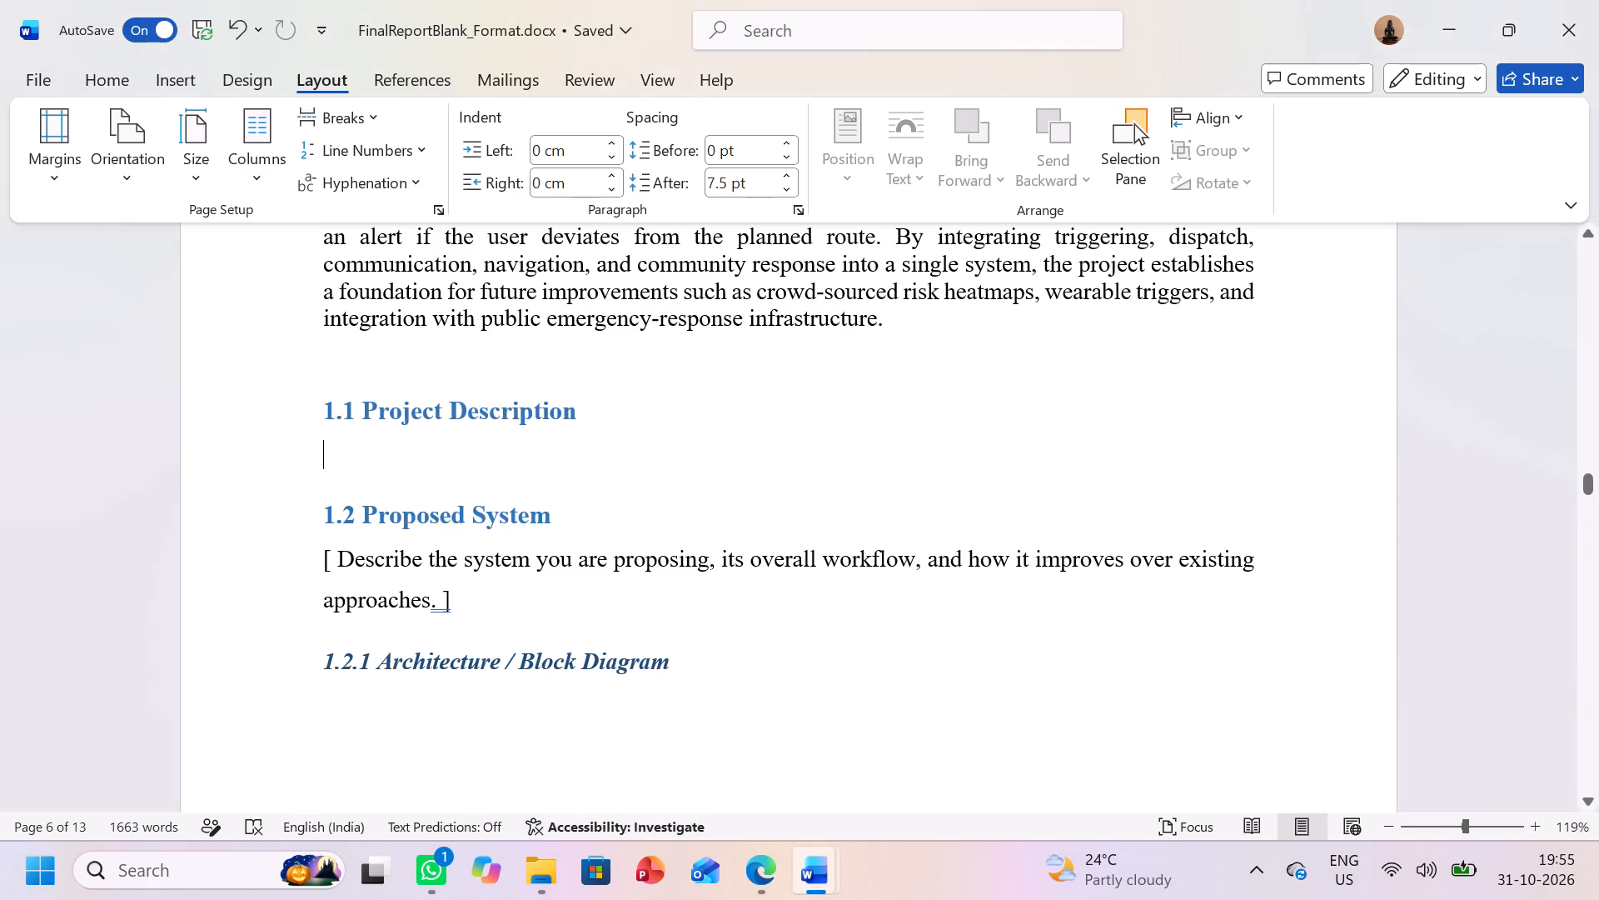
{"action": "key", "text": "ctrl+x"}
{"action": "key", "text": "ctrl+x"}
{"action": "key", "text": "ctrl+z"}
{"action": "key", "text": "ctrl+z"}
{"action": "key", "text": "ctrl+z"}
{"action": "key", "text": "ctrl+z"}
{"action": "key", "text": "ctrl+z"}
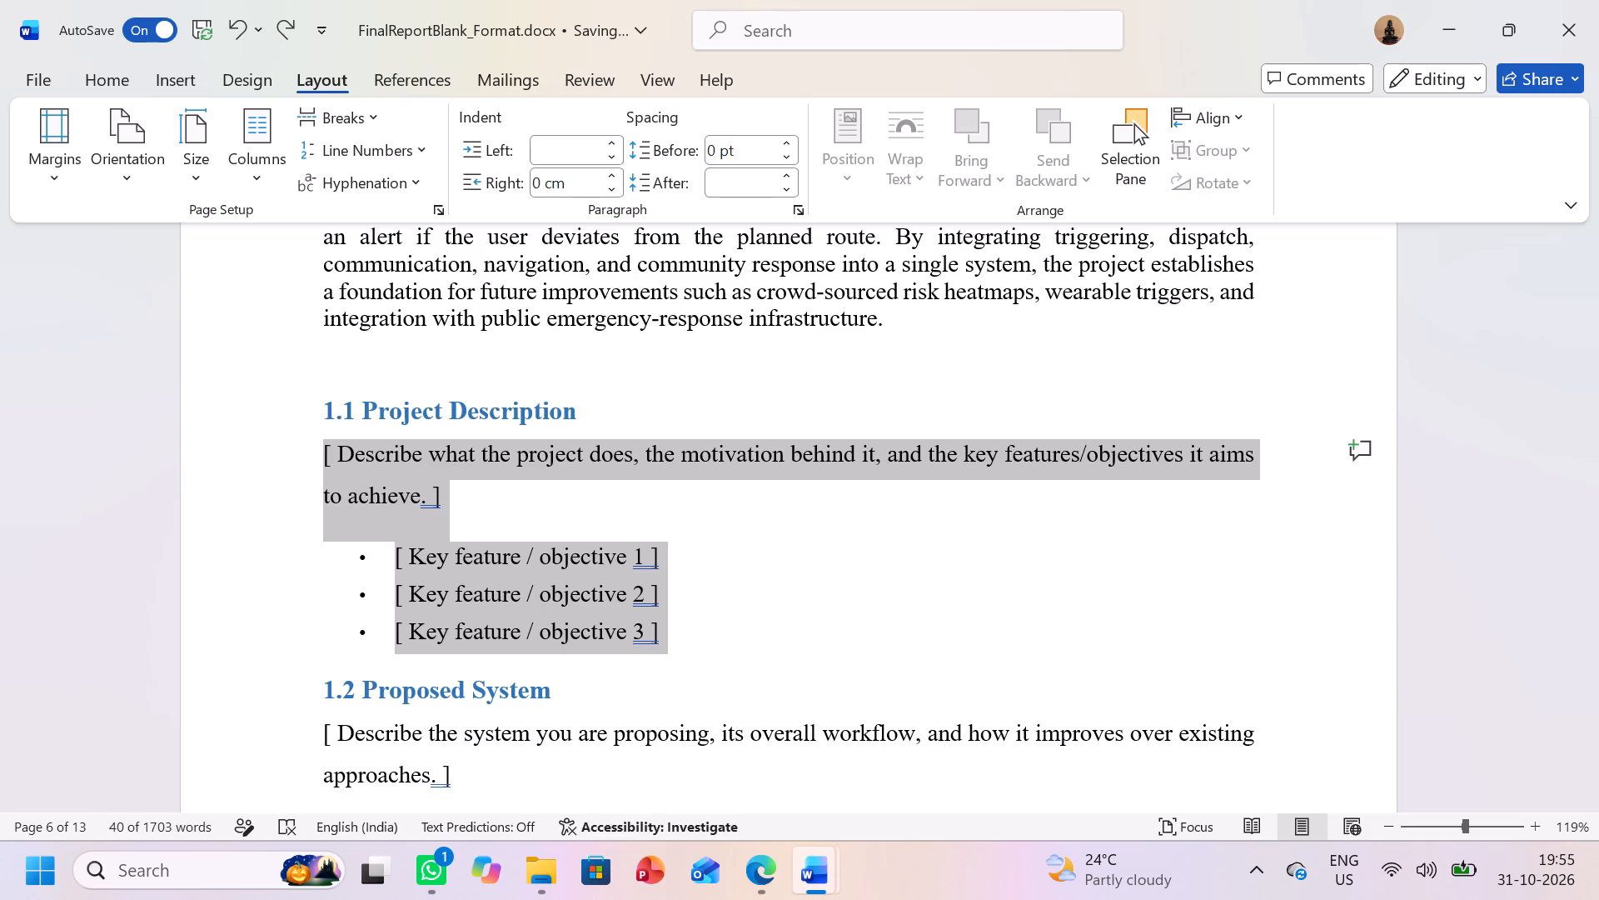
{"action": "left_click", "coordinate": [824, 592]}
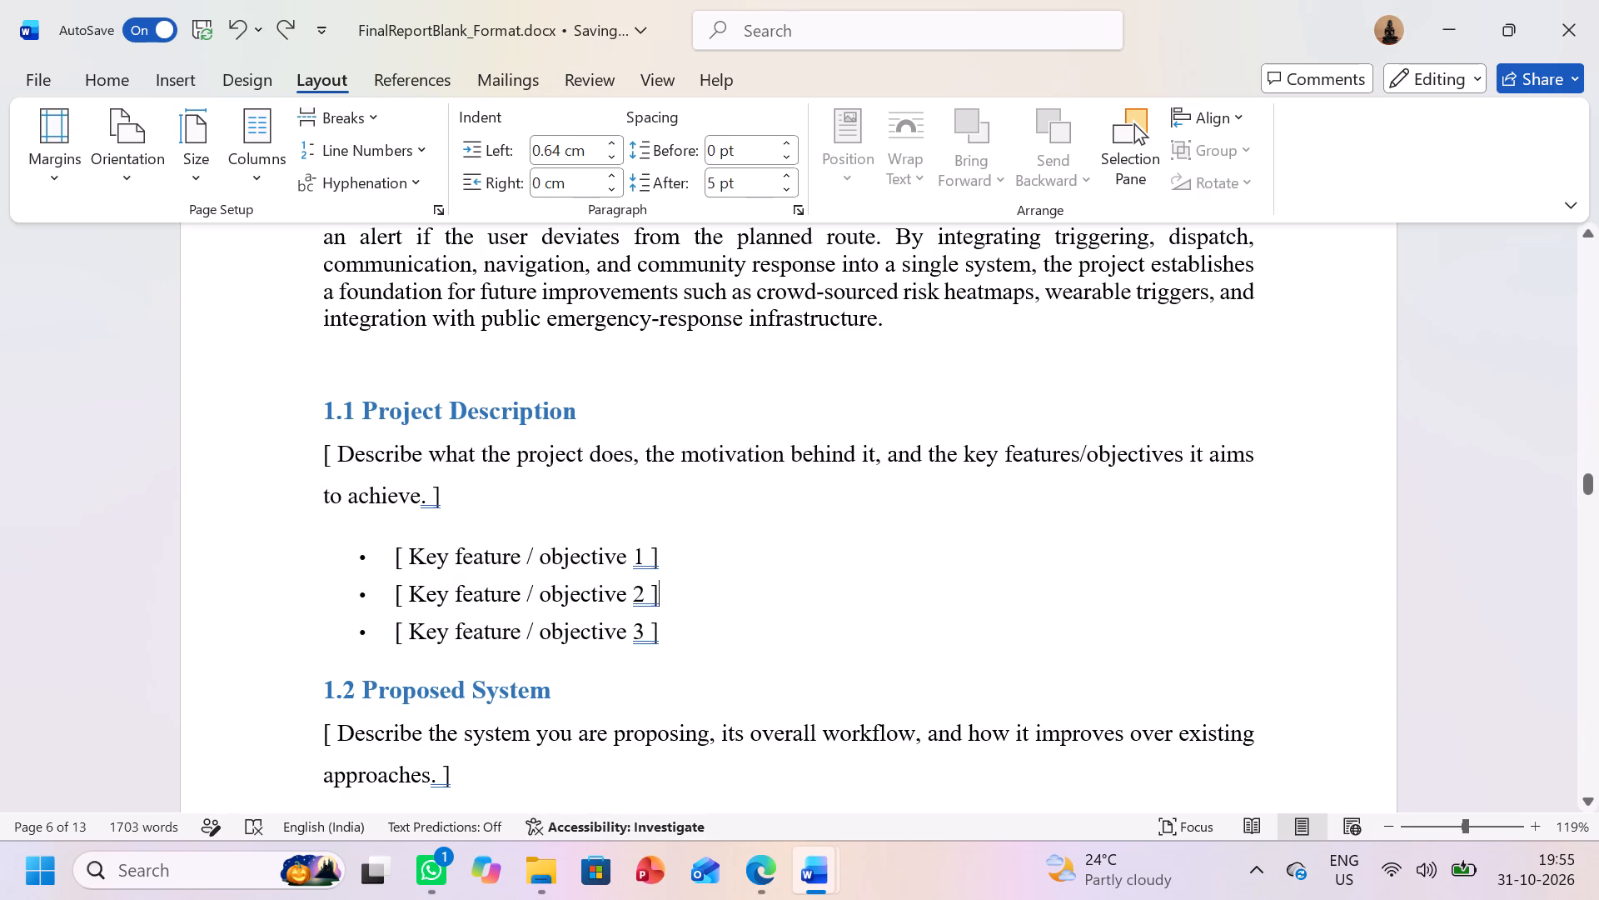
Cut only the placeholder description paragraph, keeping the three key feature bullets, and add an empty line below the "1.1 Project Description" heading.
{"action": "left_click_drag", "start_coordinate": [322, 446], "coordinate": [434, 494]}
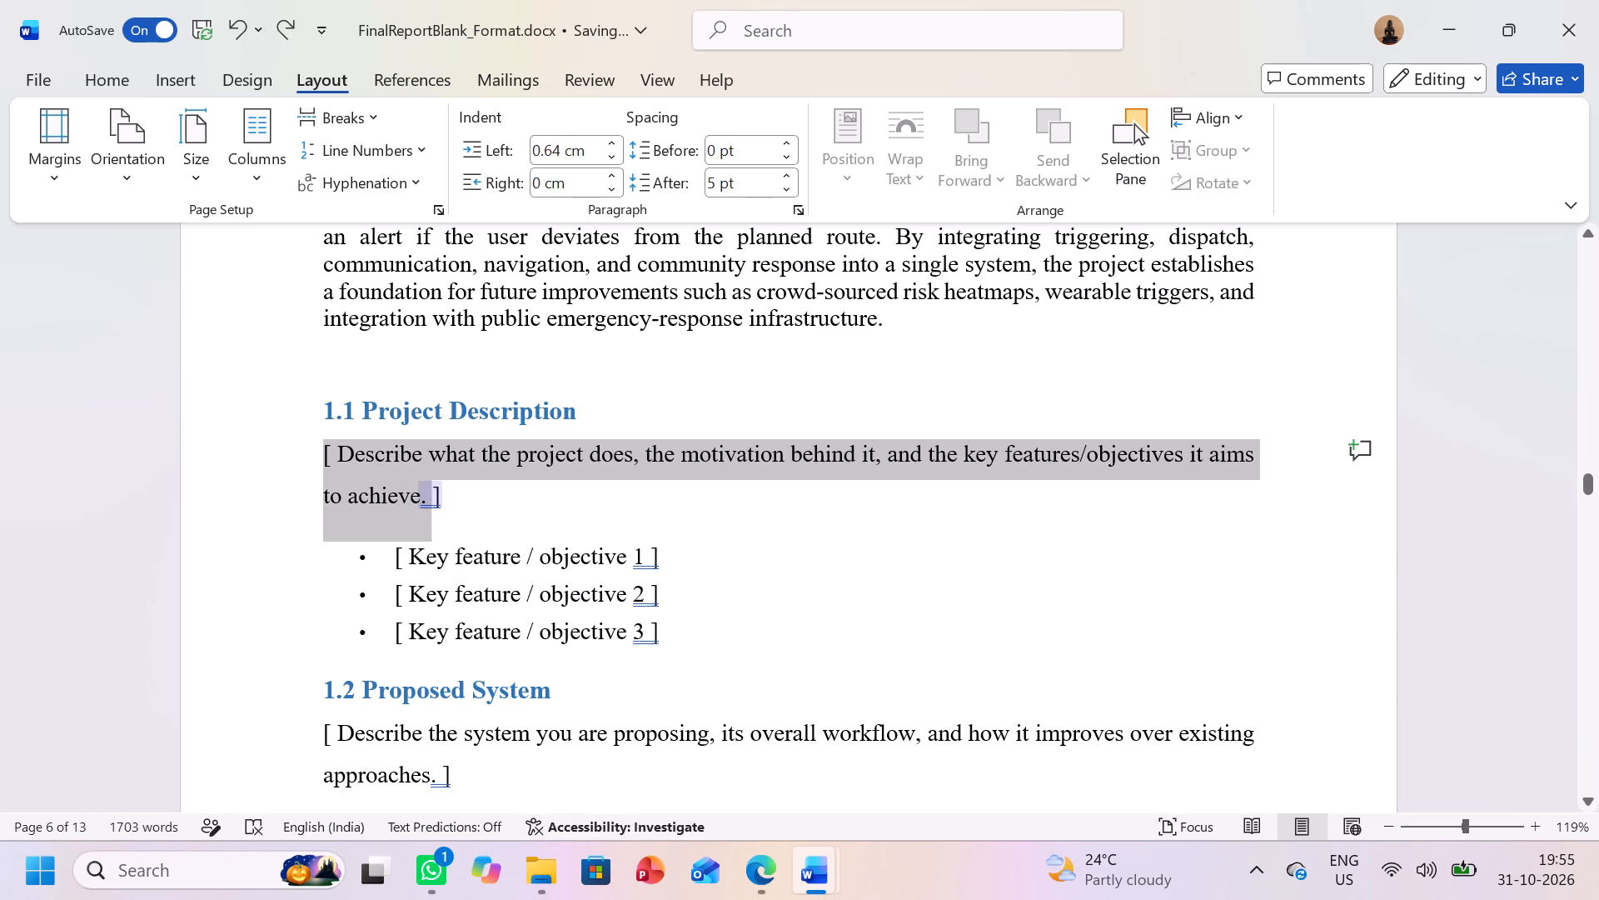
{"action": "left_click_drag", "start_coordinate": [434, 494], "coordinate": [473, 486]}
{"action": "key", "text": "ctrl+x"}
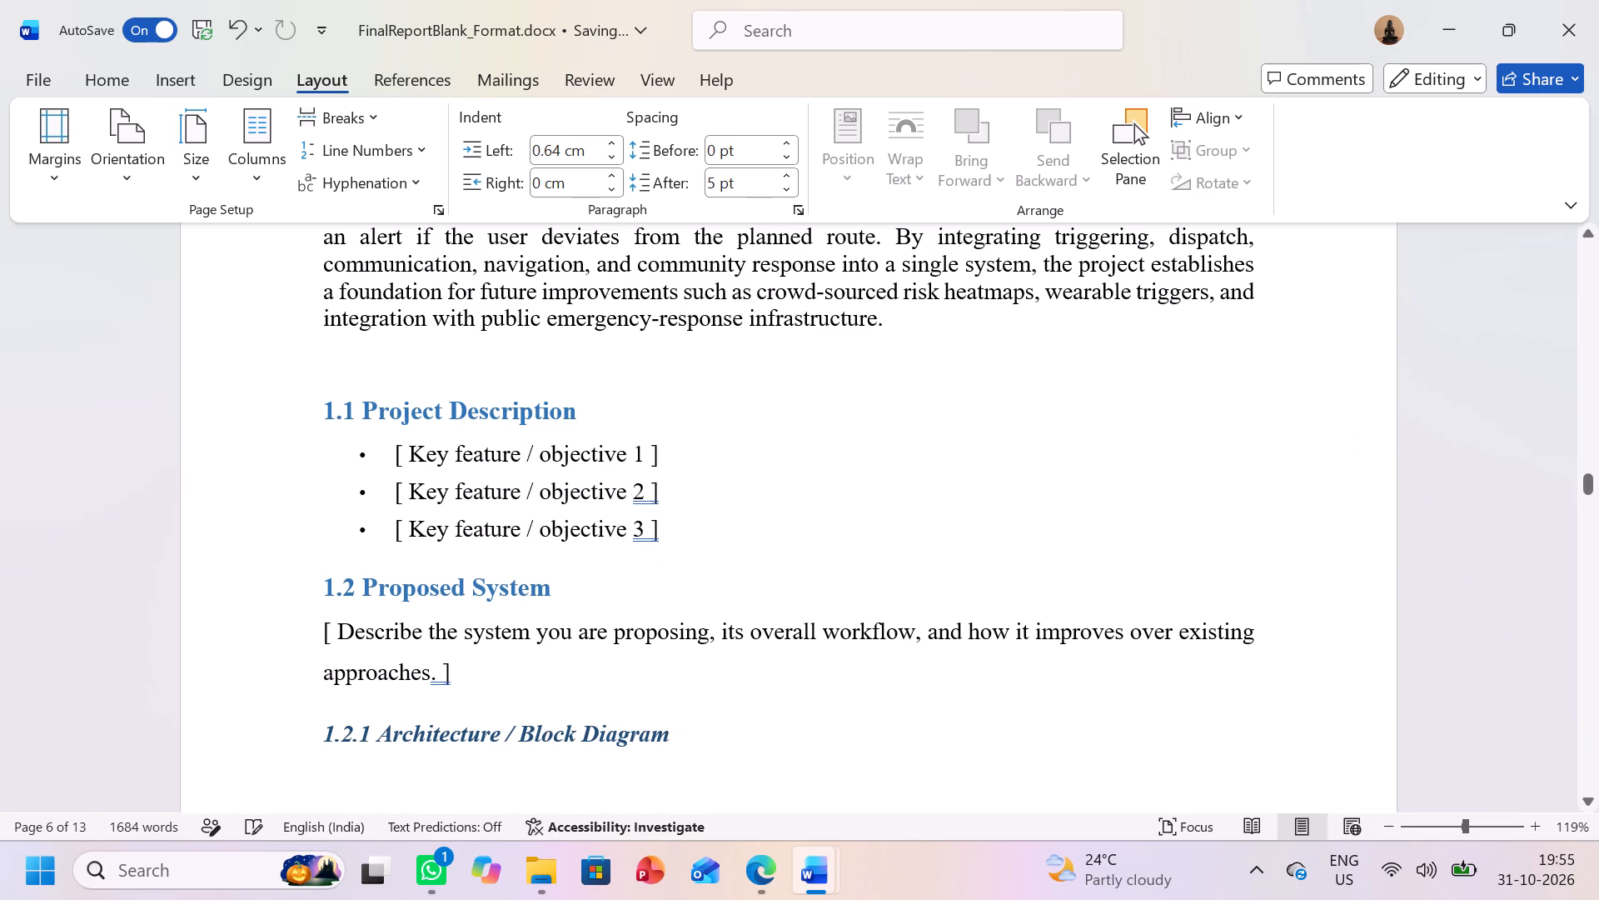
{"action": "left_click", "coordinate": [580, 402]}
{"action": "key", "text": "Return"}
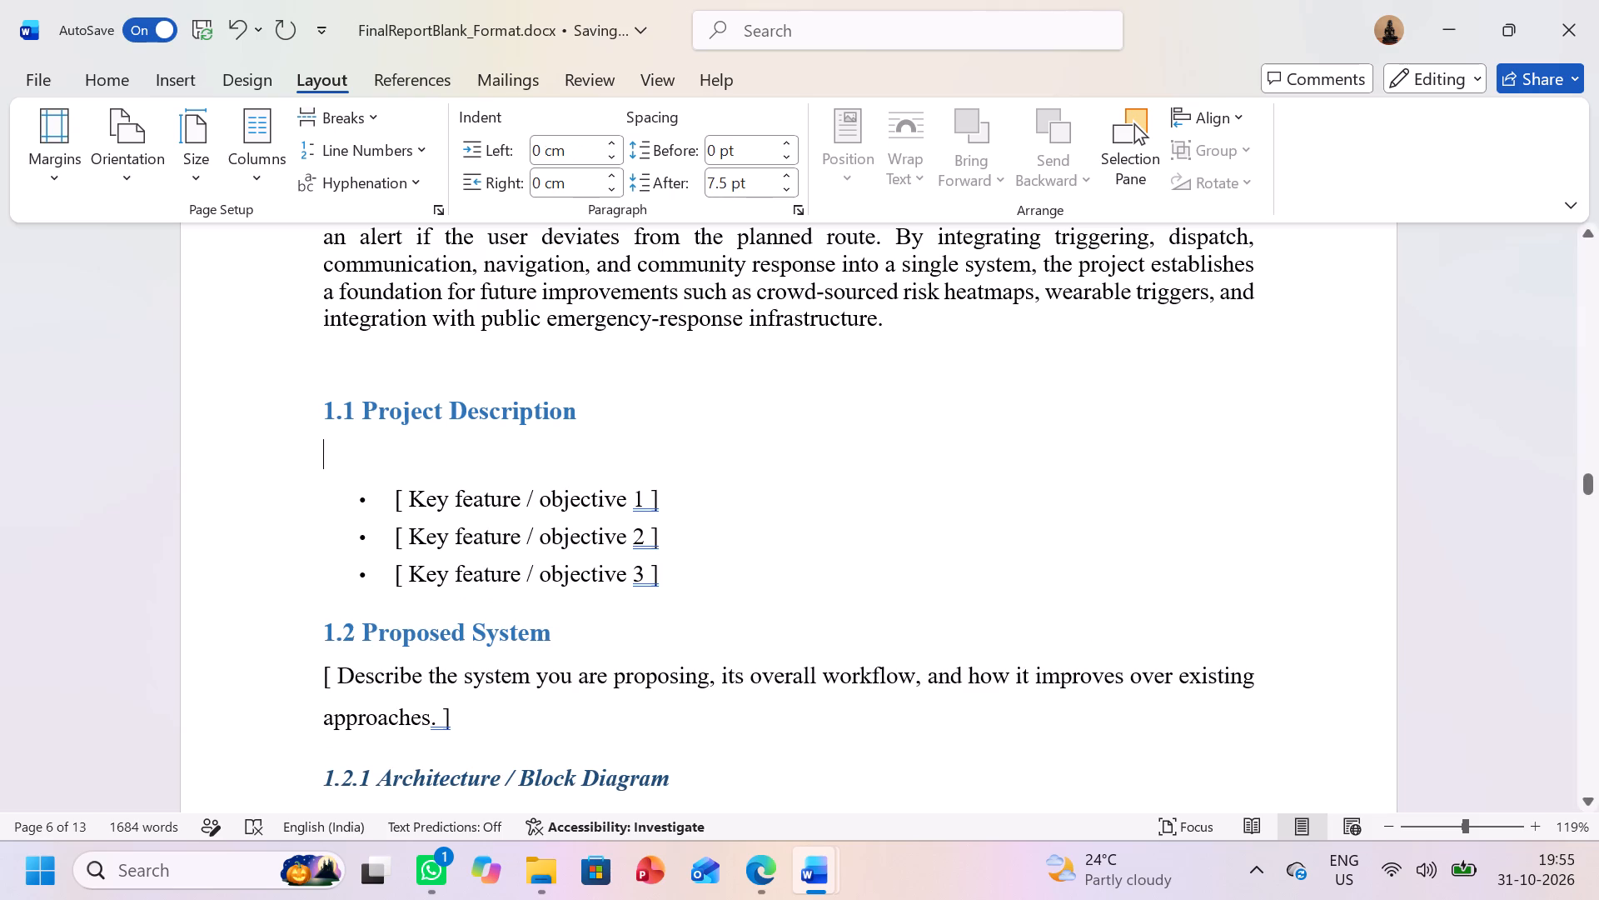
Copy the "VIGIL (SafeRoute) is a mission-critical…" paragraph from content report.docx and paste it under "1.1 Project Description" in FinalReportBlank_Format.docx.
{"action": "left_click", "coordinate": [800, 874]}
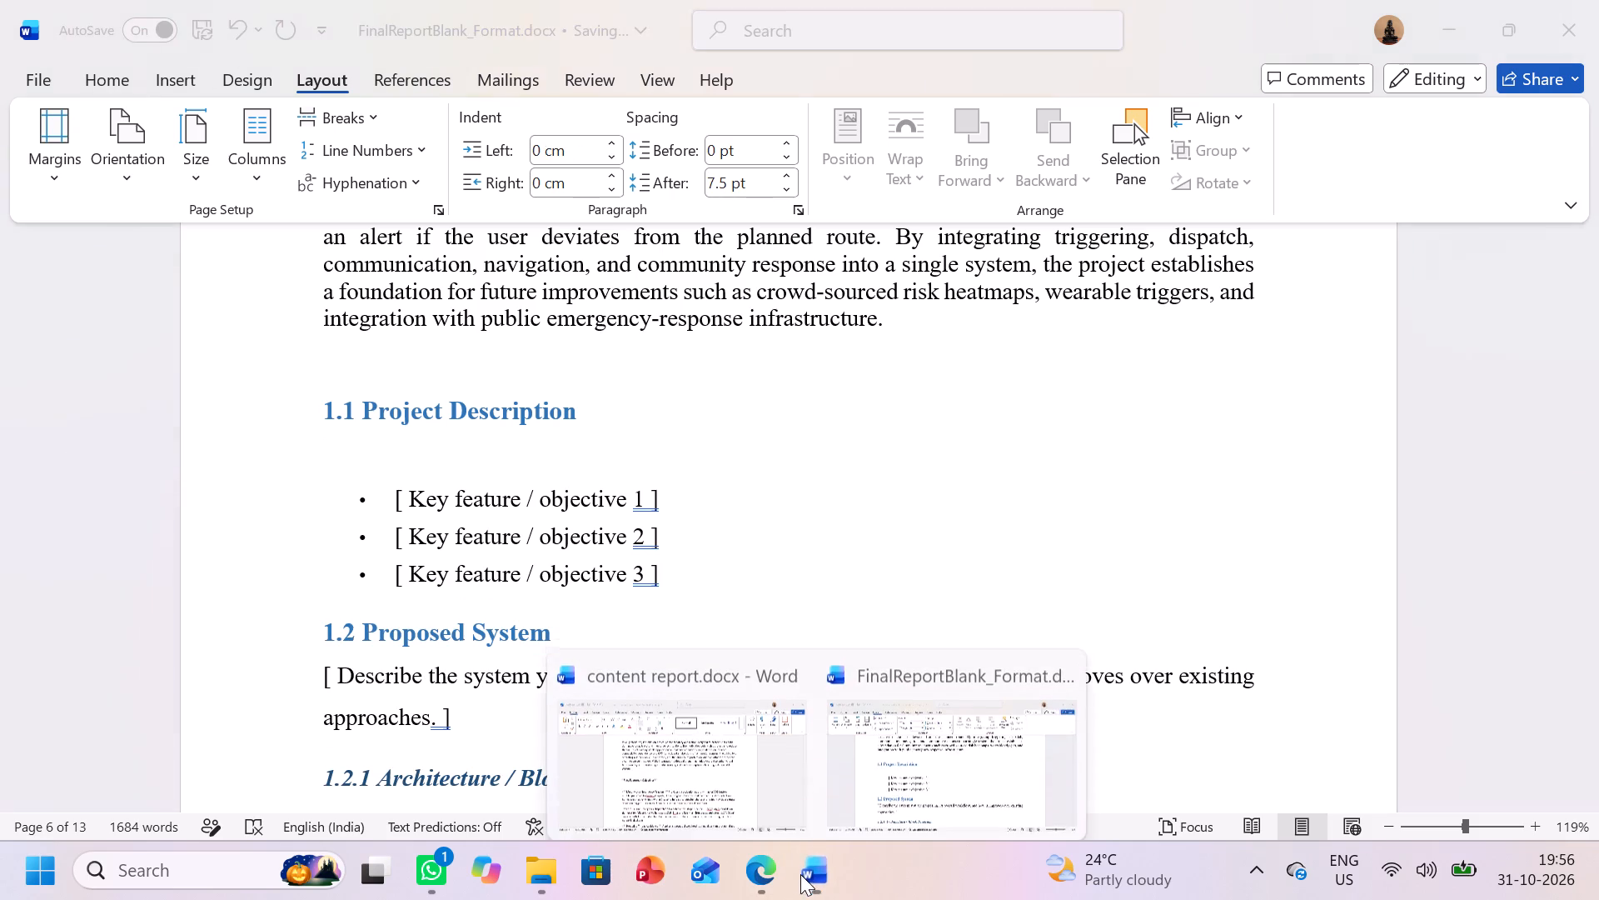
{"action": "left_click", "coordinate": [745, 767]}
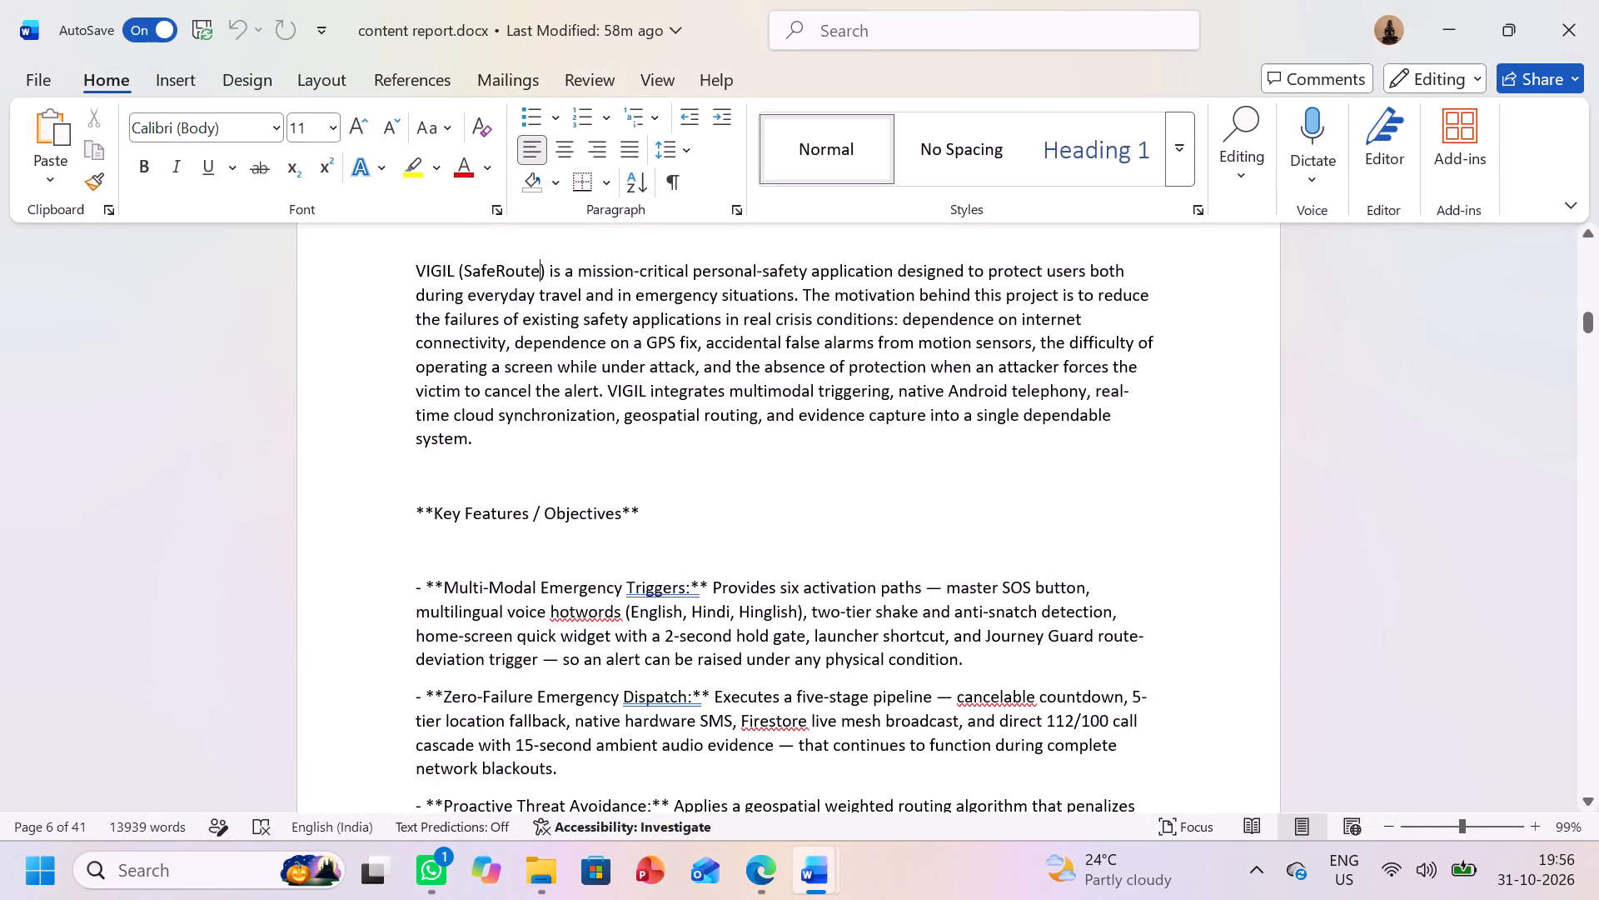
{"action": "scroll", "coordinate": [480, 539], "scroll_direction": "up", "scroll_amount": 1}
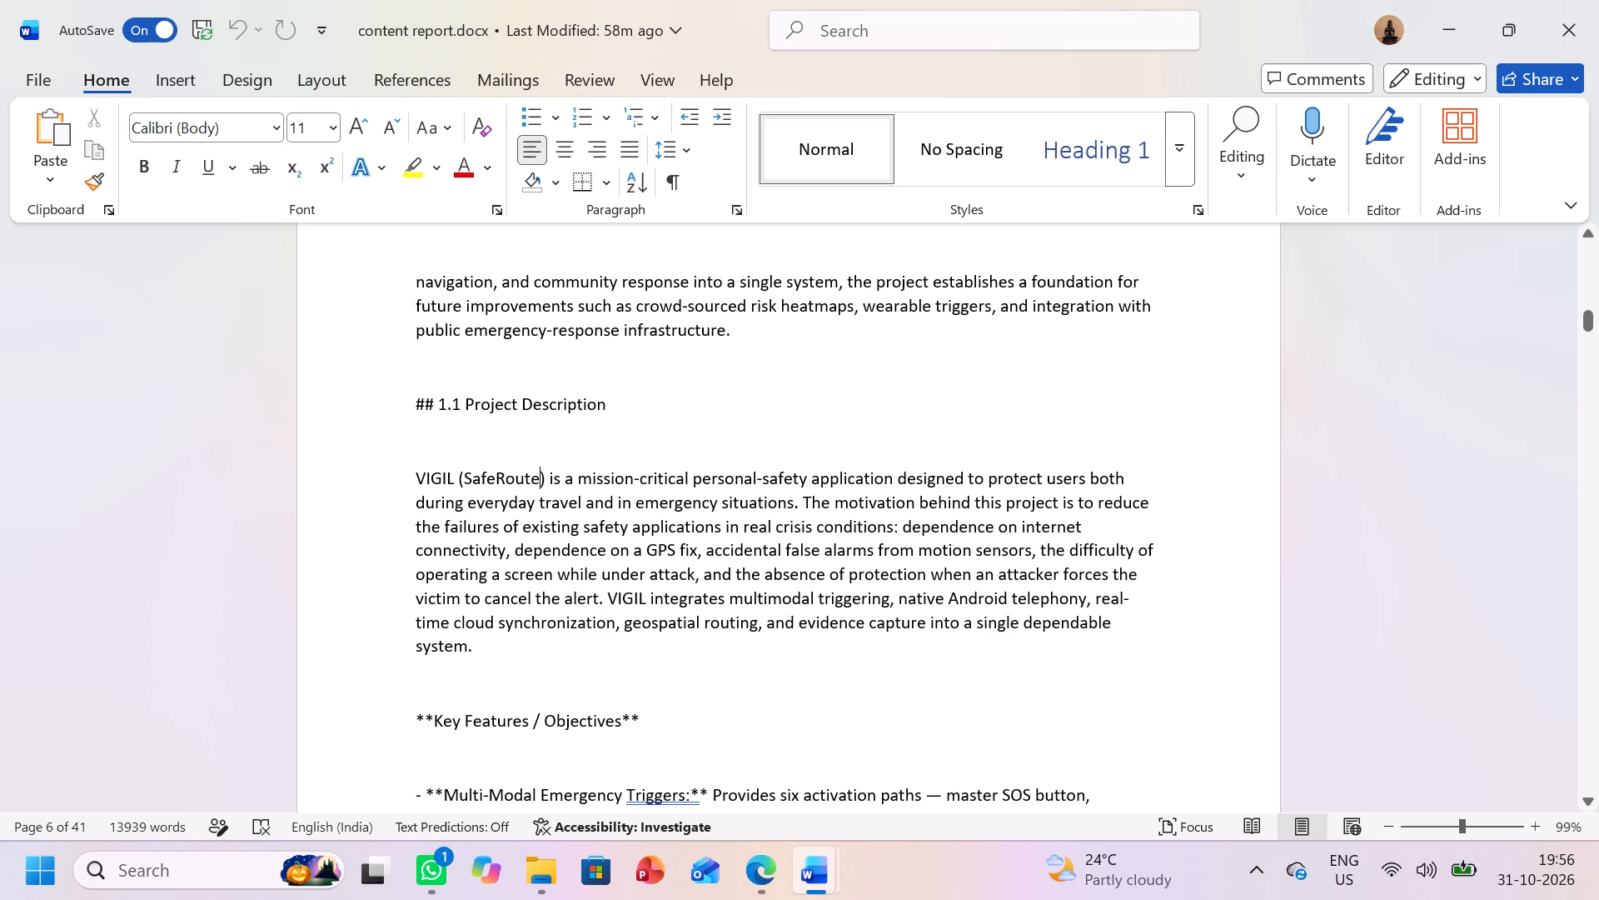
{"action": "left_click_drag", "start_coordinate": [421, 467], "coordinate": [610, 620]}
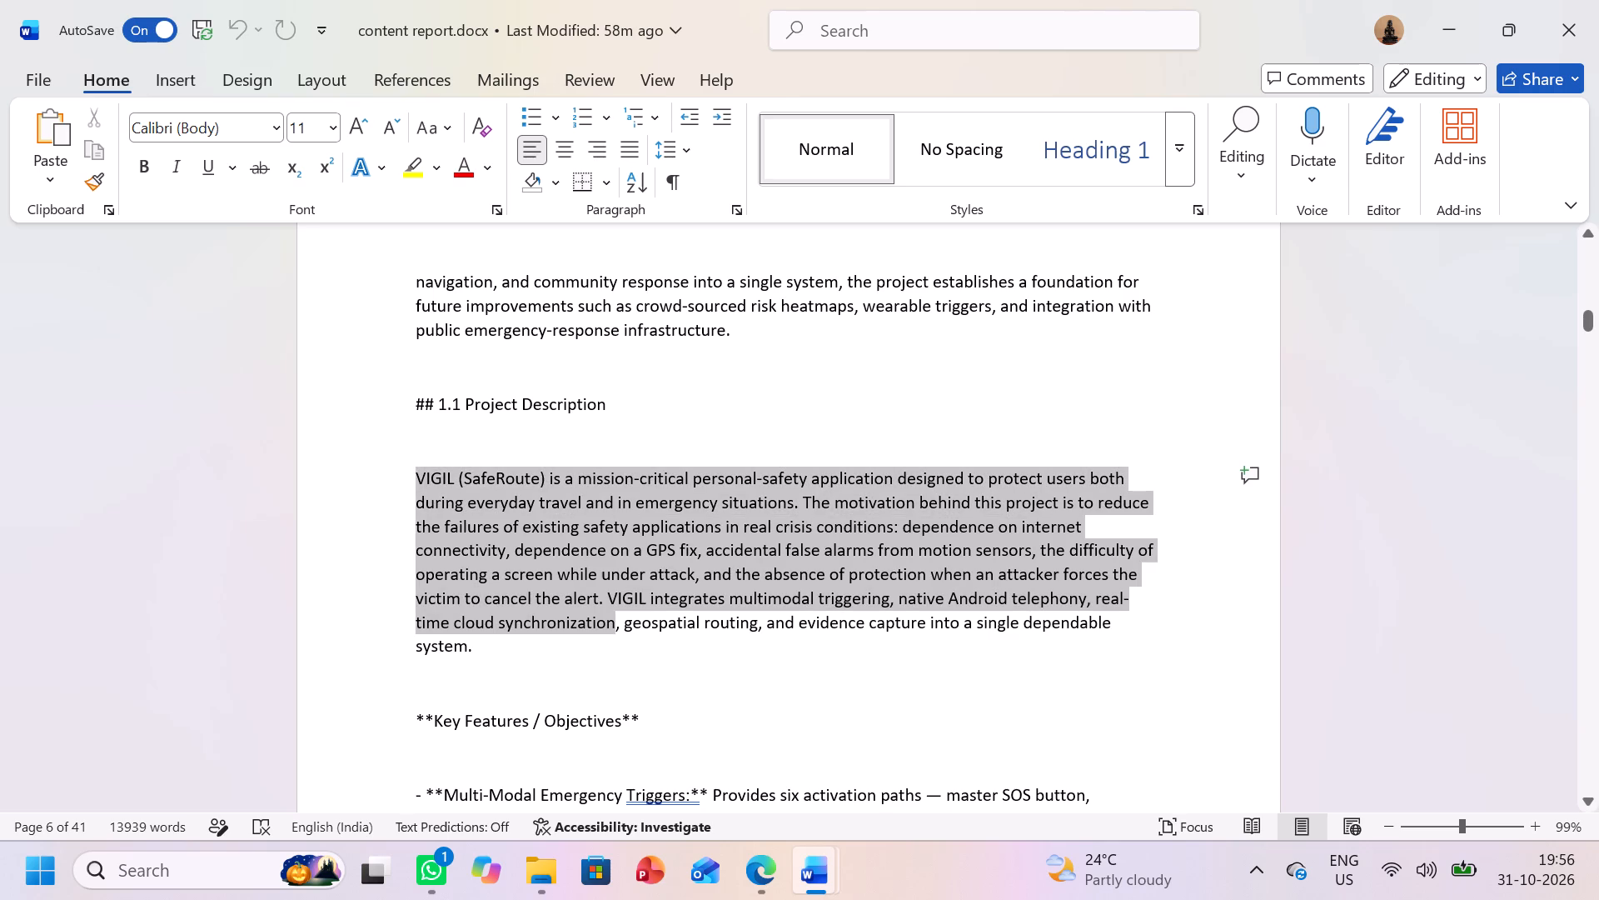
{"action": "left_click_drag", "start_coordinate": [610, 620], "coordinate": [680, 657]}
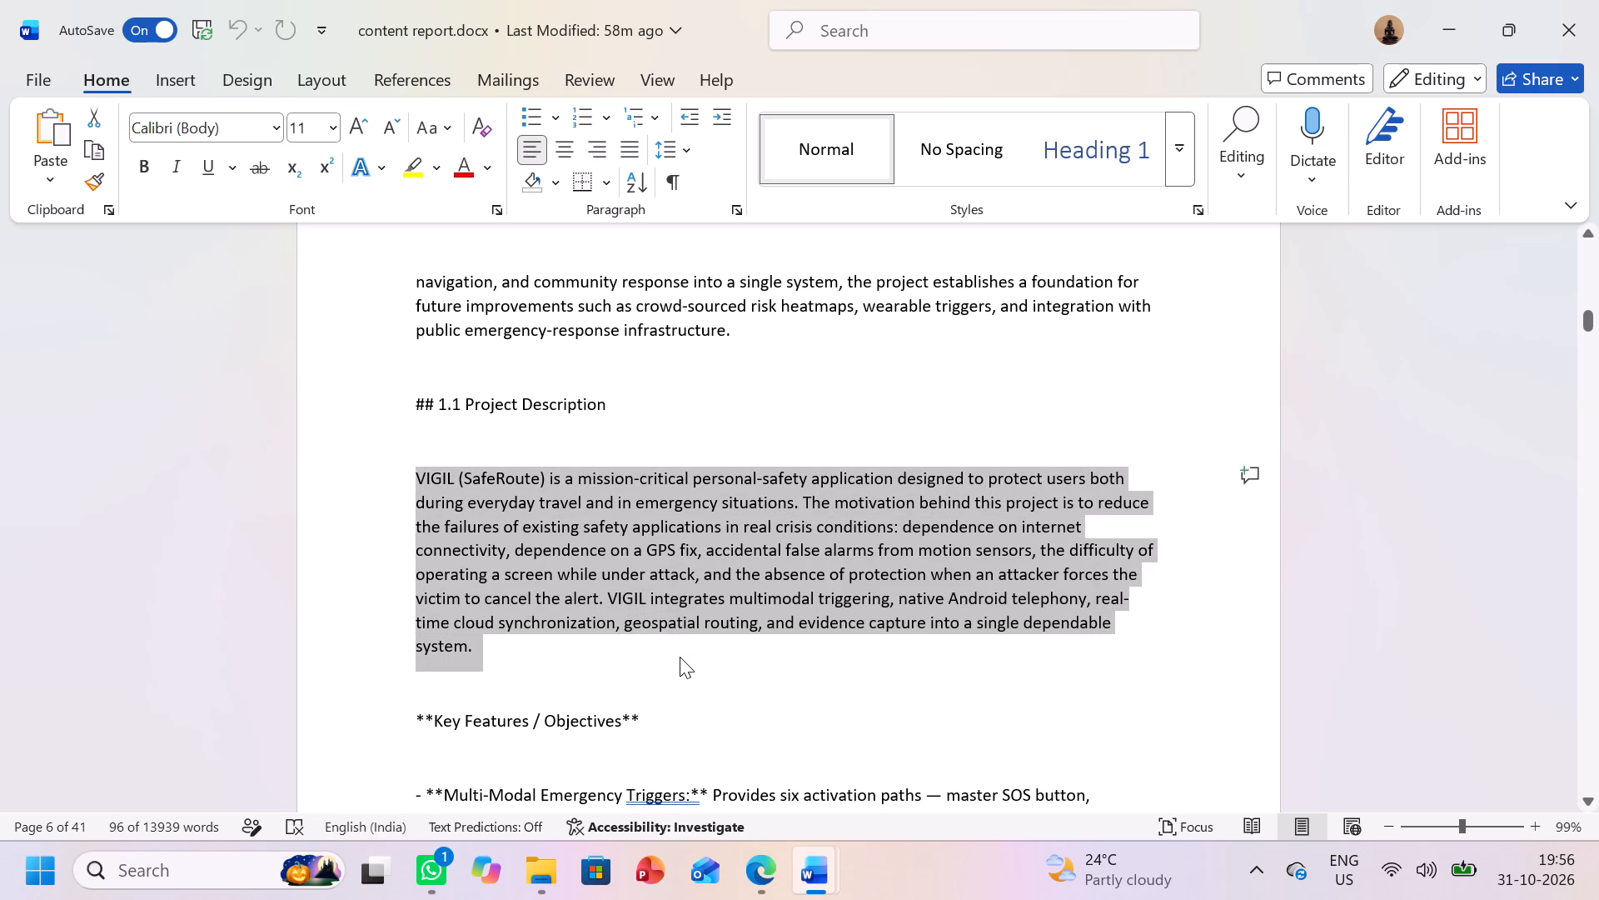
{"action": "key", "text": "ctrl+c"}
{"action": "left_click", "coordinate": [815, 887]}
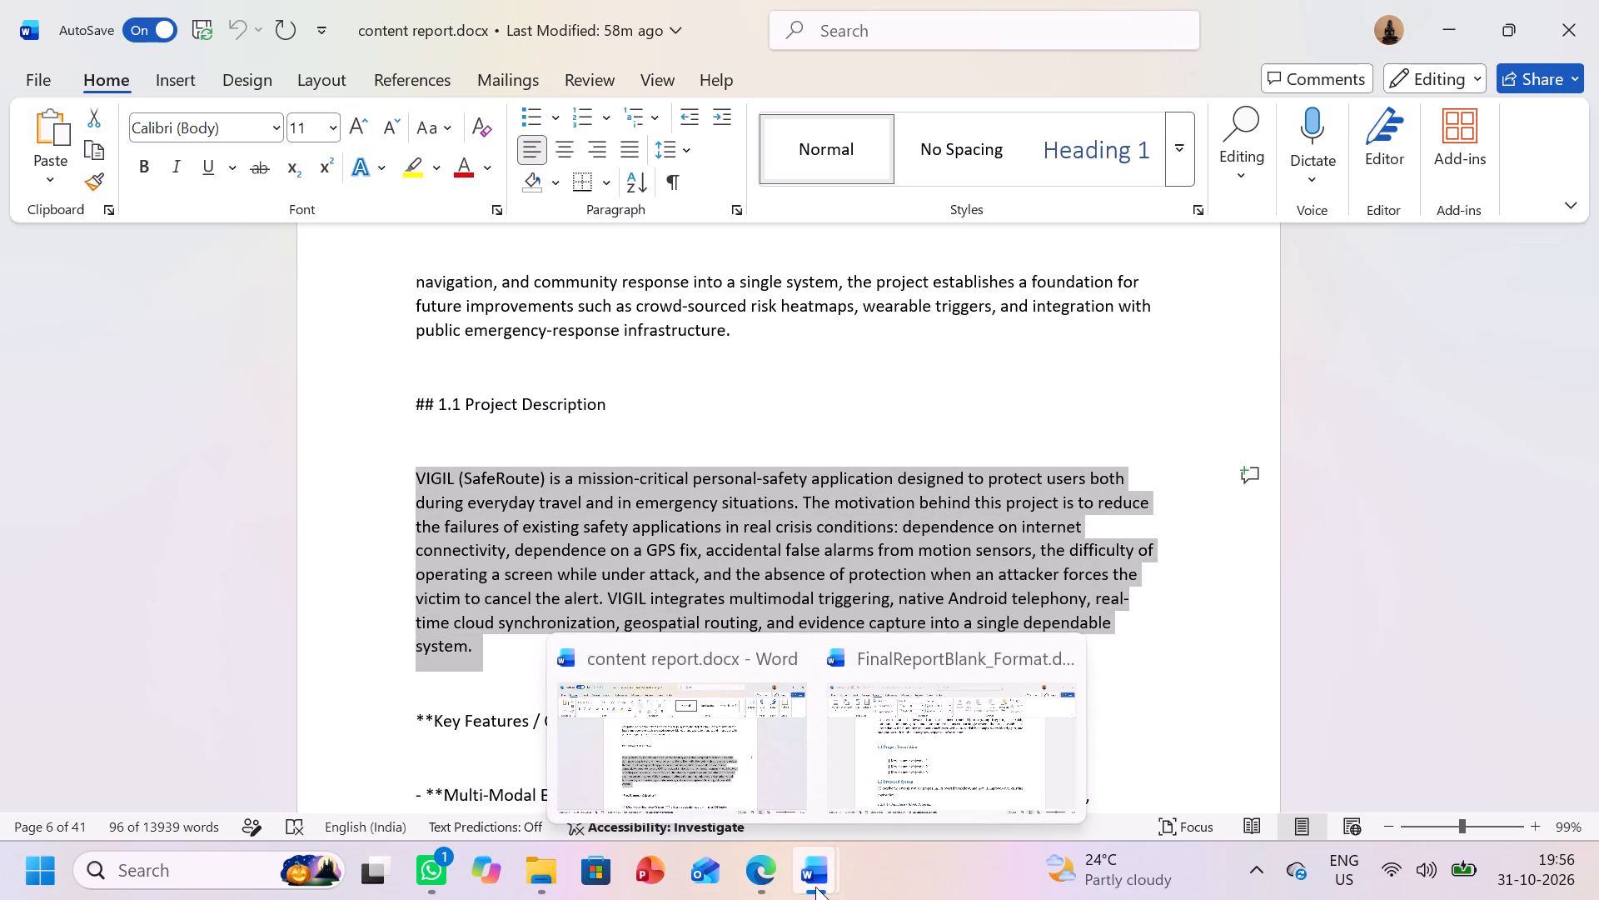
{"action": "left_click", "coordinate": [921, 773]}
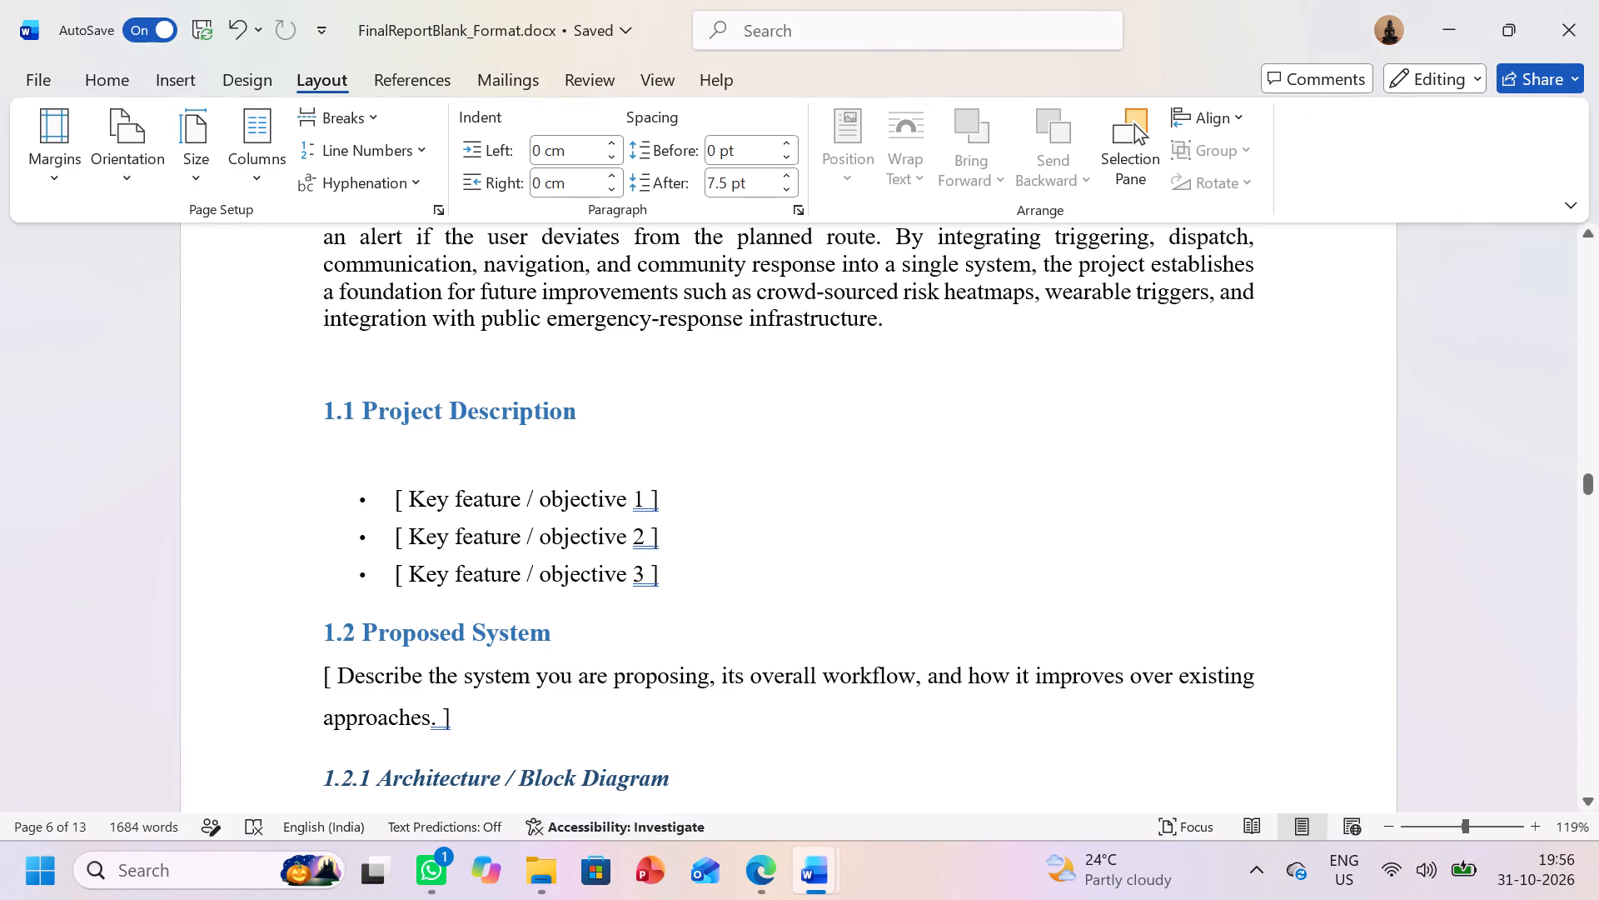
{"action": "key", "text": "ctrl+c"}
{"action": "left_click", "coordinate": [543, 447]}
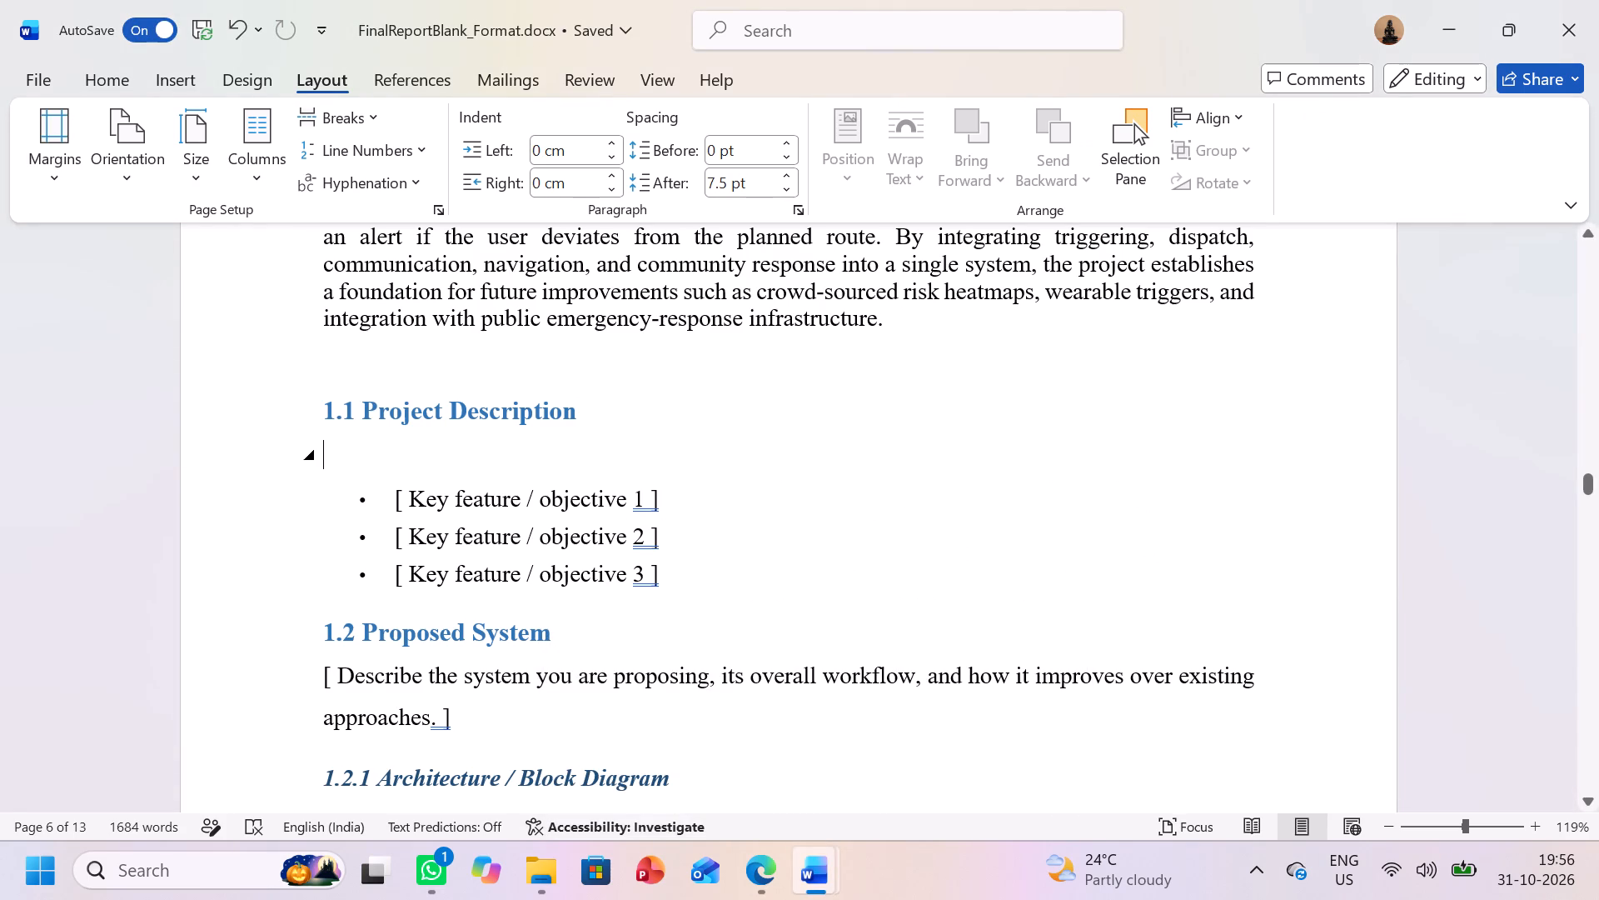
{"action": "left_click", "coordinate": [543, 447]}
{"action": "key", "text": "ctrl+v"}
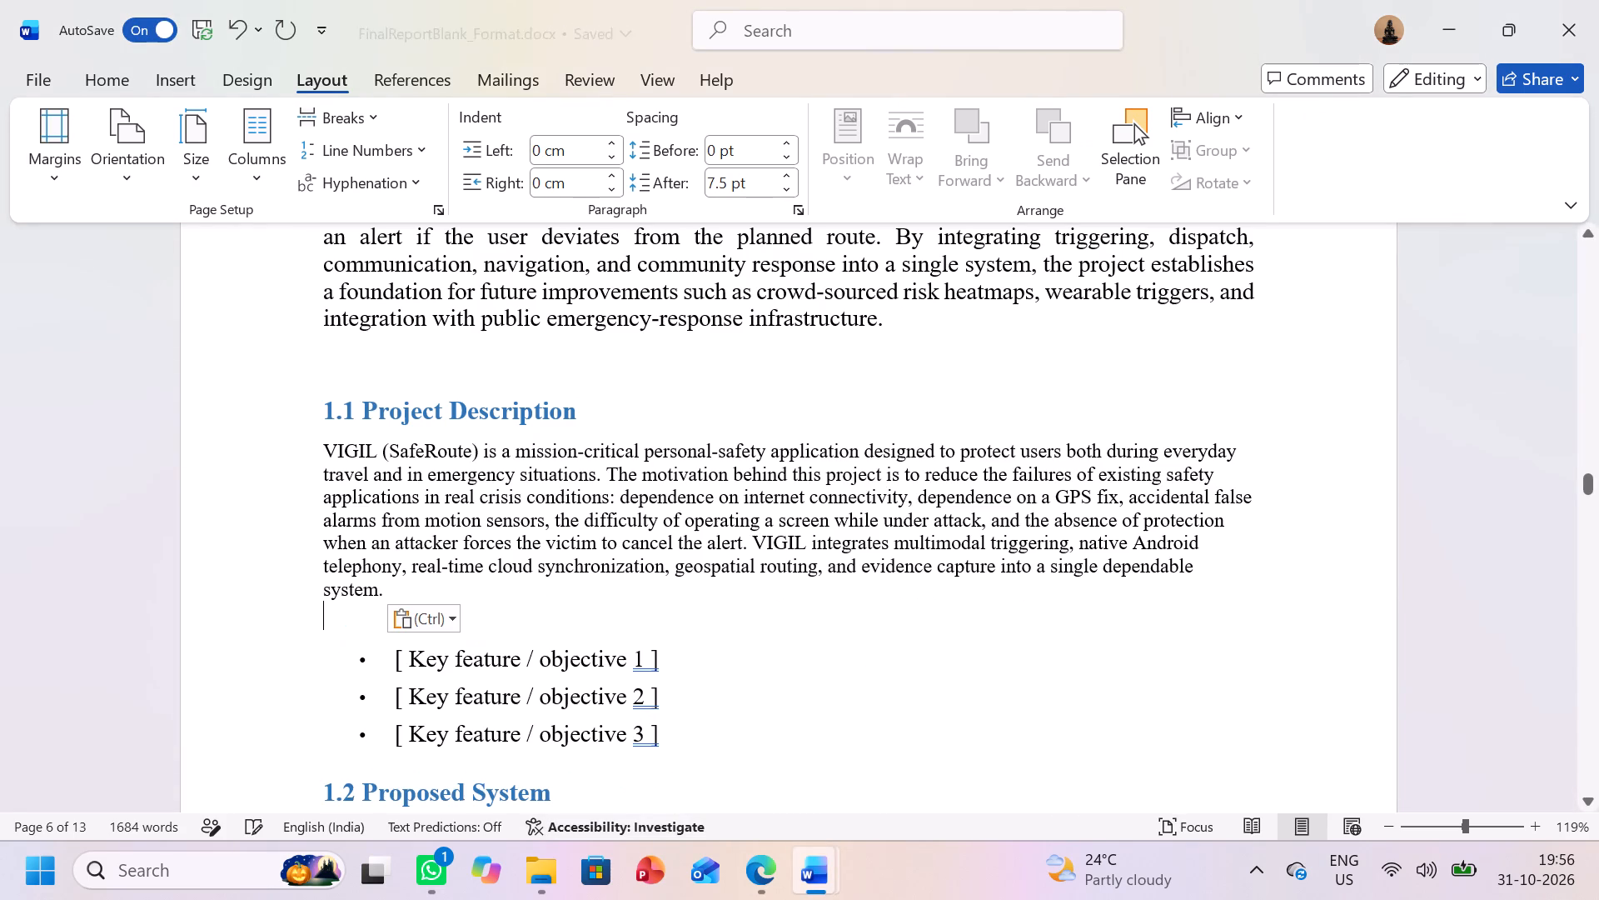
Delete "VIGIL (SafeRoute)" from the start of the pasted project description paragraph.
{"action": "left_click", "coordinate": [472, 449]}
{"action": "left_click", "coordinate": [476, 449]}
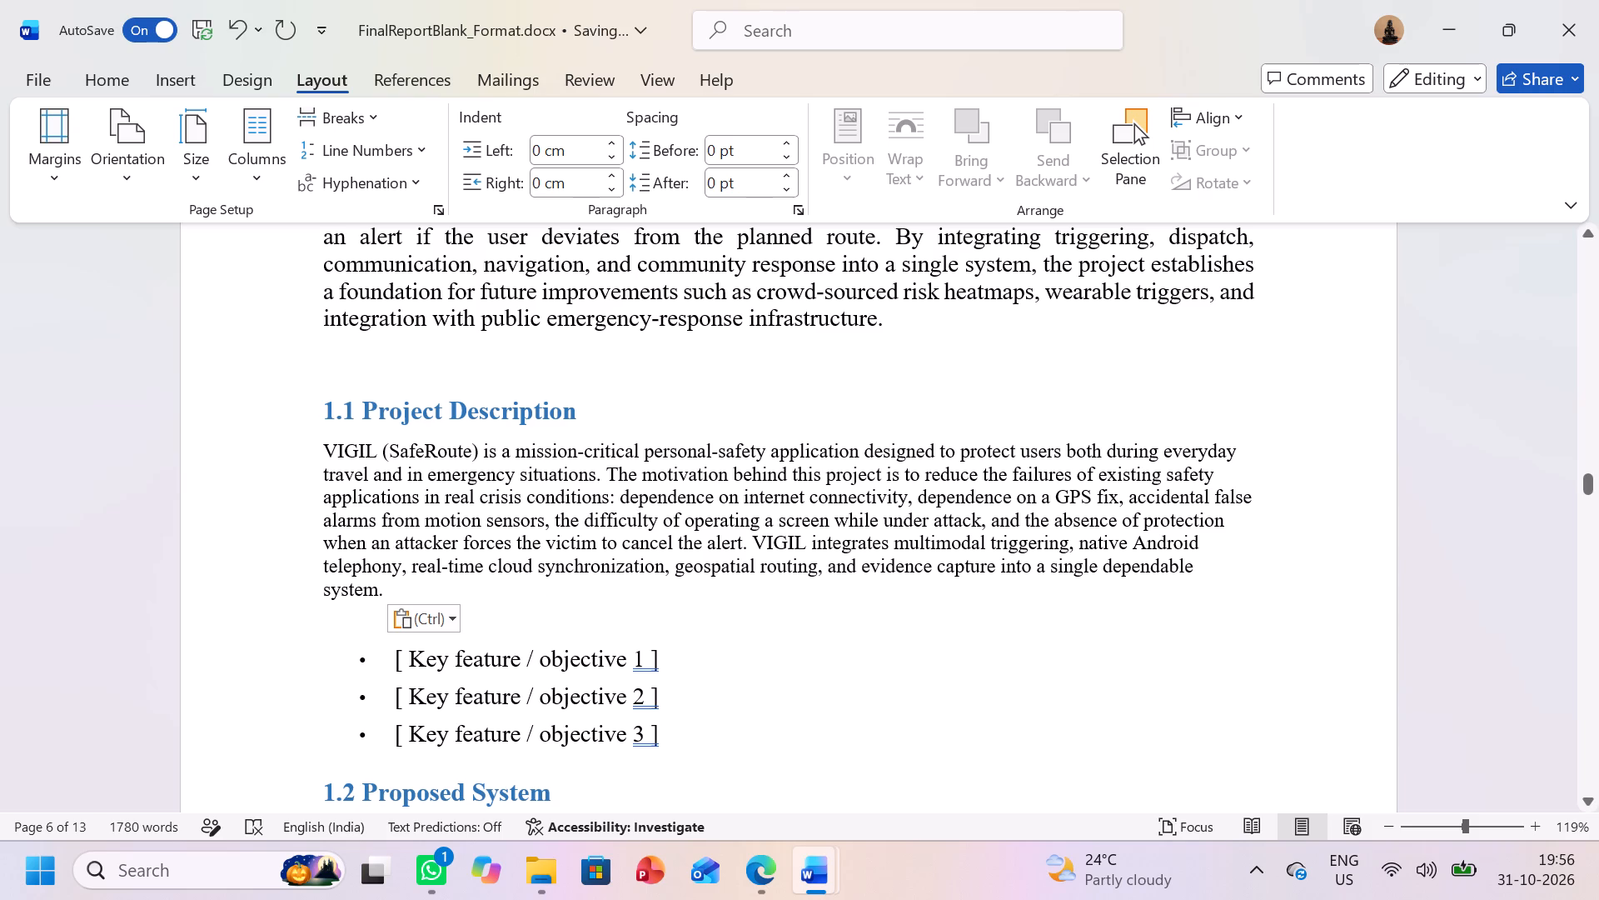
{"action": "key", "text": "BackSpace"}
{"action": "key", "text": "BackSpace"}
{"action": "key", "text": "BackSpace"}
{"action": "key", "text": "BackSpace"}
{"action": "key", "text": "BackSpace"}
{"action": "key", "text": "BackSpace"}
{"action": "key", "text": "BackSpace"}
{"action": "key", "text": "BackSpace"}
{"action": "key", "text": "BackSpace"}
{"action": "key", "text": "BackSpace"}
{"action": "key", "text": "BackSpace"}
{"action": "key", "text": "BackSpace"}
{"action": "key", "text": "BackSpace"}
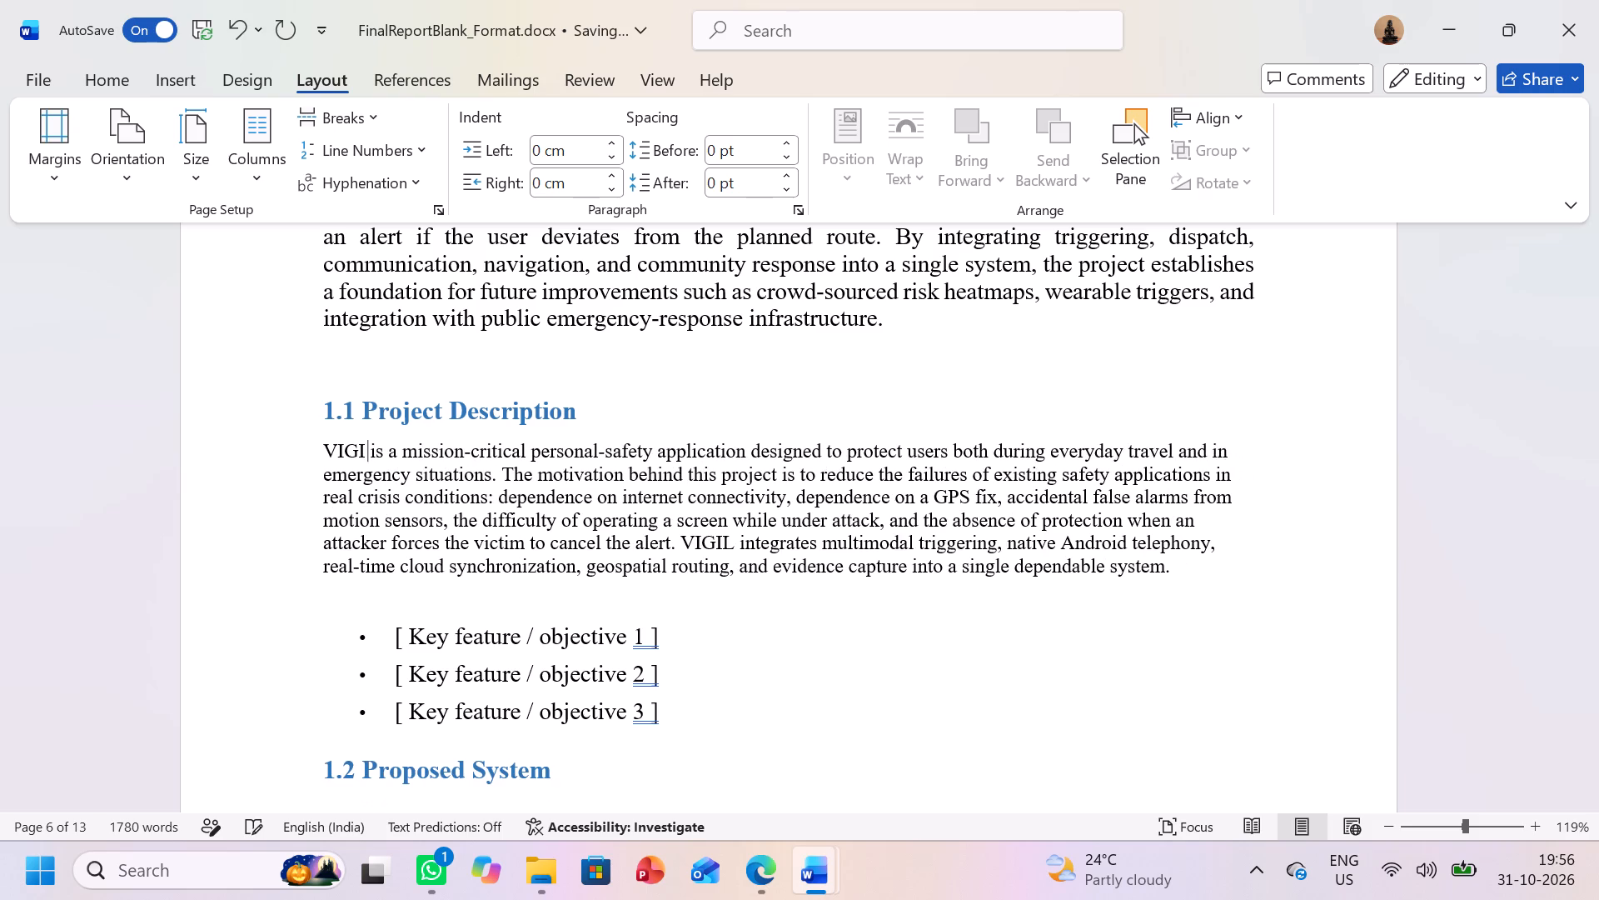
{"action": "key", "text": "BackSpace"}
{"action": "key", "text": "BackSpace"}
{"action": "key", "text": "BackSpace"}
{"action": "key", "text": "BackSpace"}
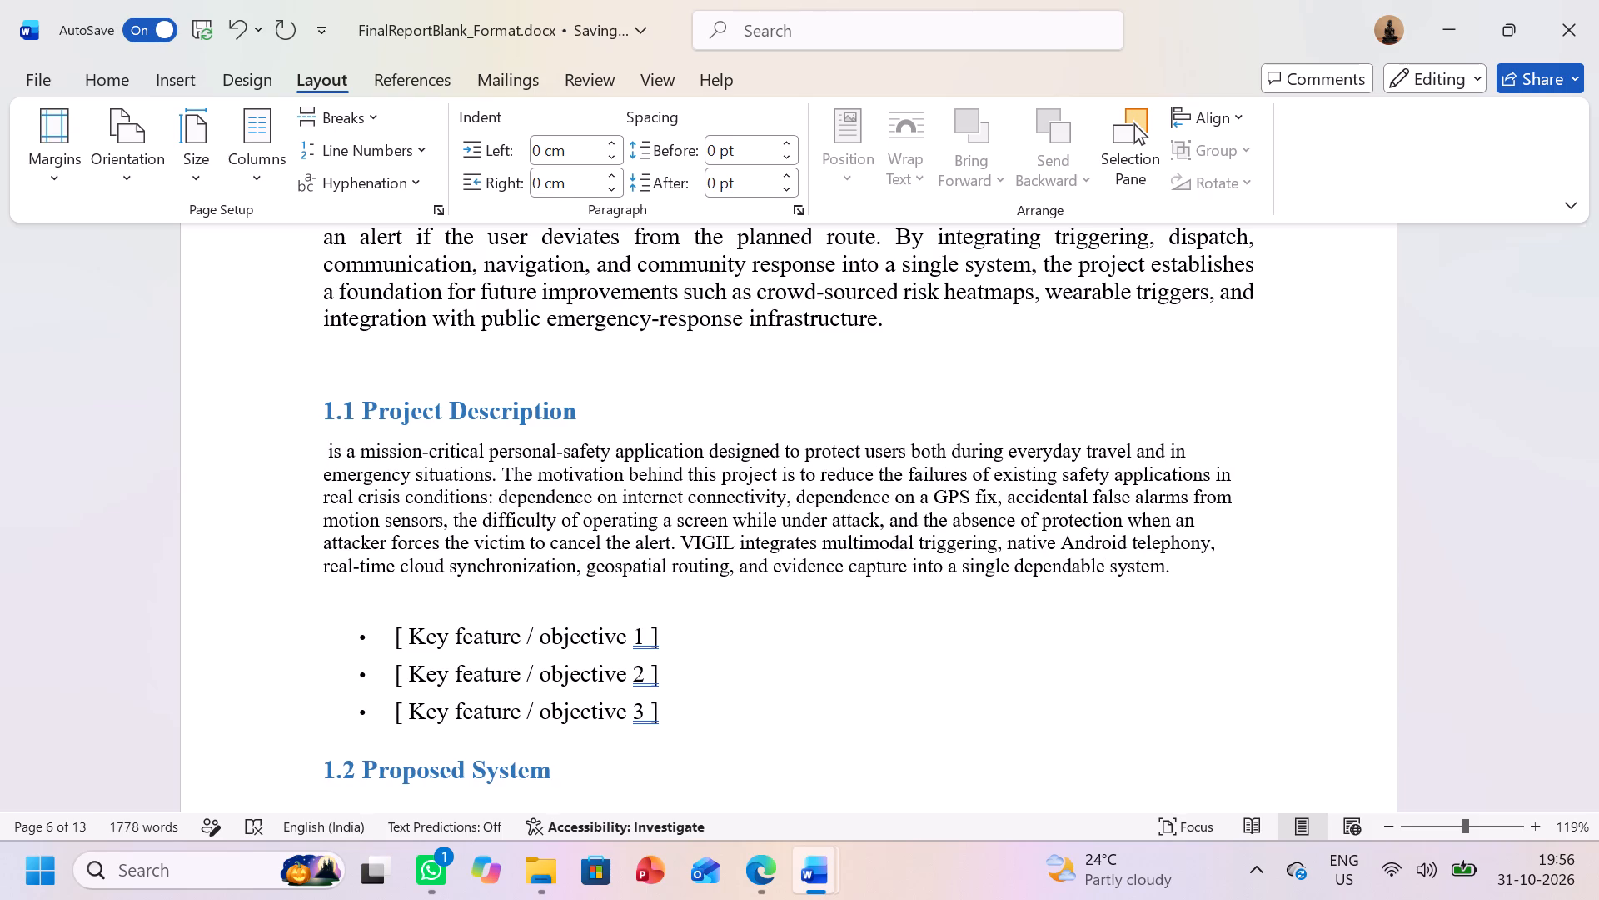
Copy "NavAraksha (A Risk-Aware Personal Safety & Navigation System with Journey Guard Intervention)" from the Introduction to the description's start, removing the extra blank line.
{"action": "scroll", "coordinate": [476, 449], "scroll_direction": "up", "scroll_amount": 1}
{"action": "scroll", "coordinate": [330, 306], "scroll_direction": "up", "scroll_amount": 1}
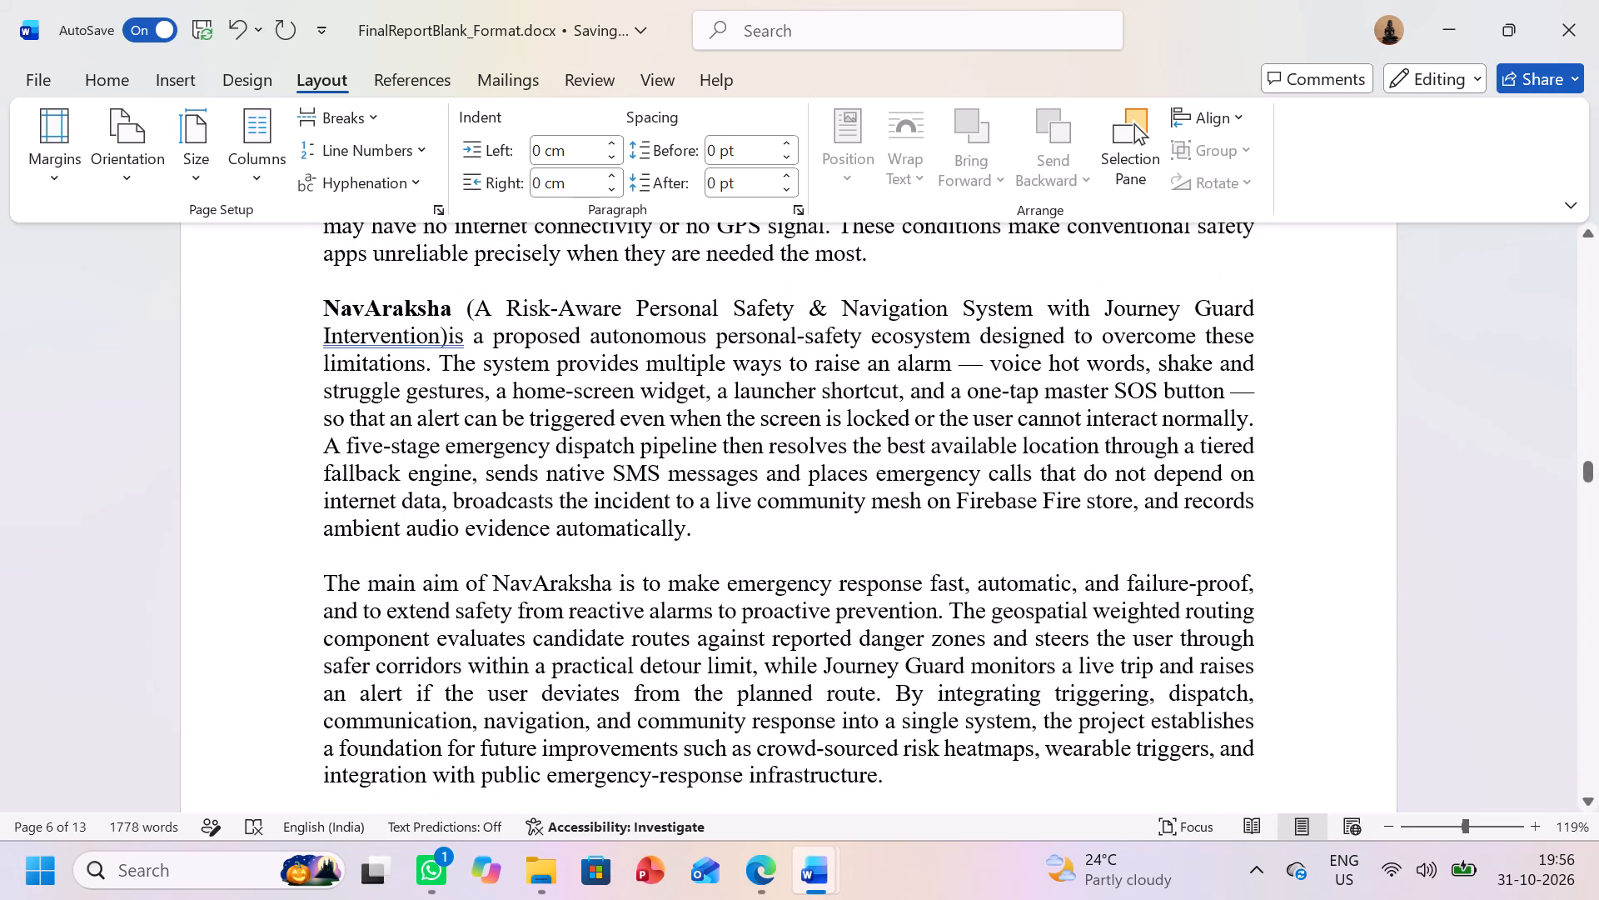
{"action": "left_click_drag", "start_coordinate": [321, 292], "coordinate": [439, 337]}
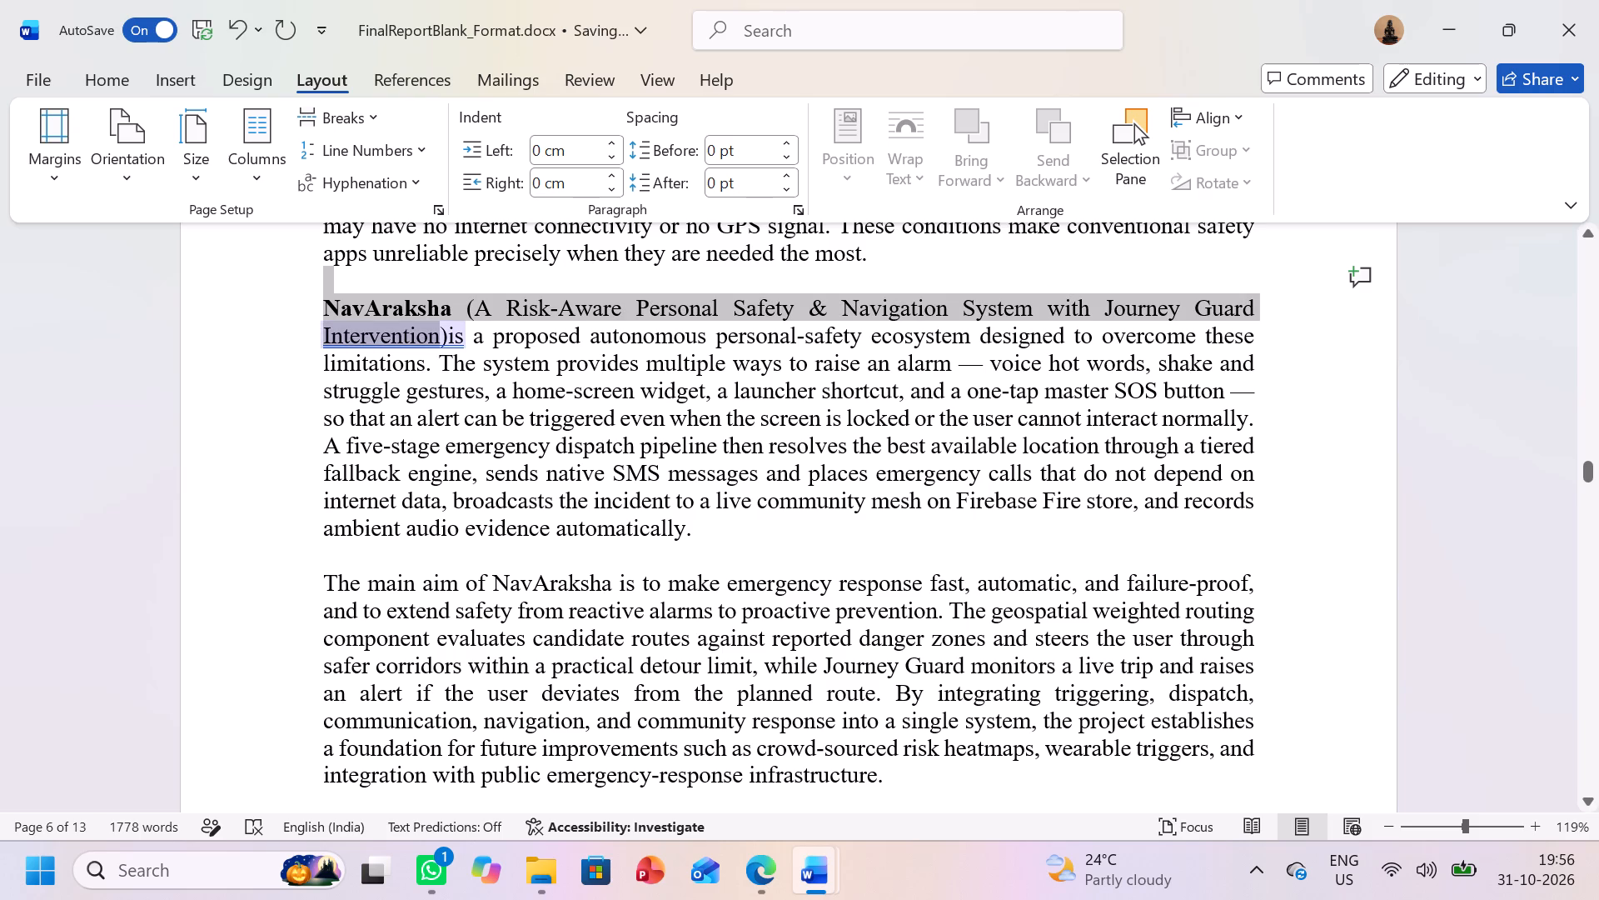
{"action": "left_click_drag", "start_coordinate": [439, 337], "coordinate": [446, 337]}
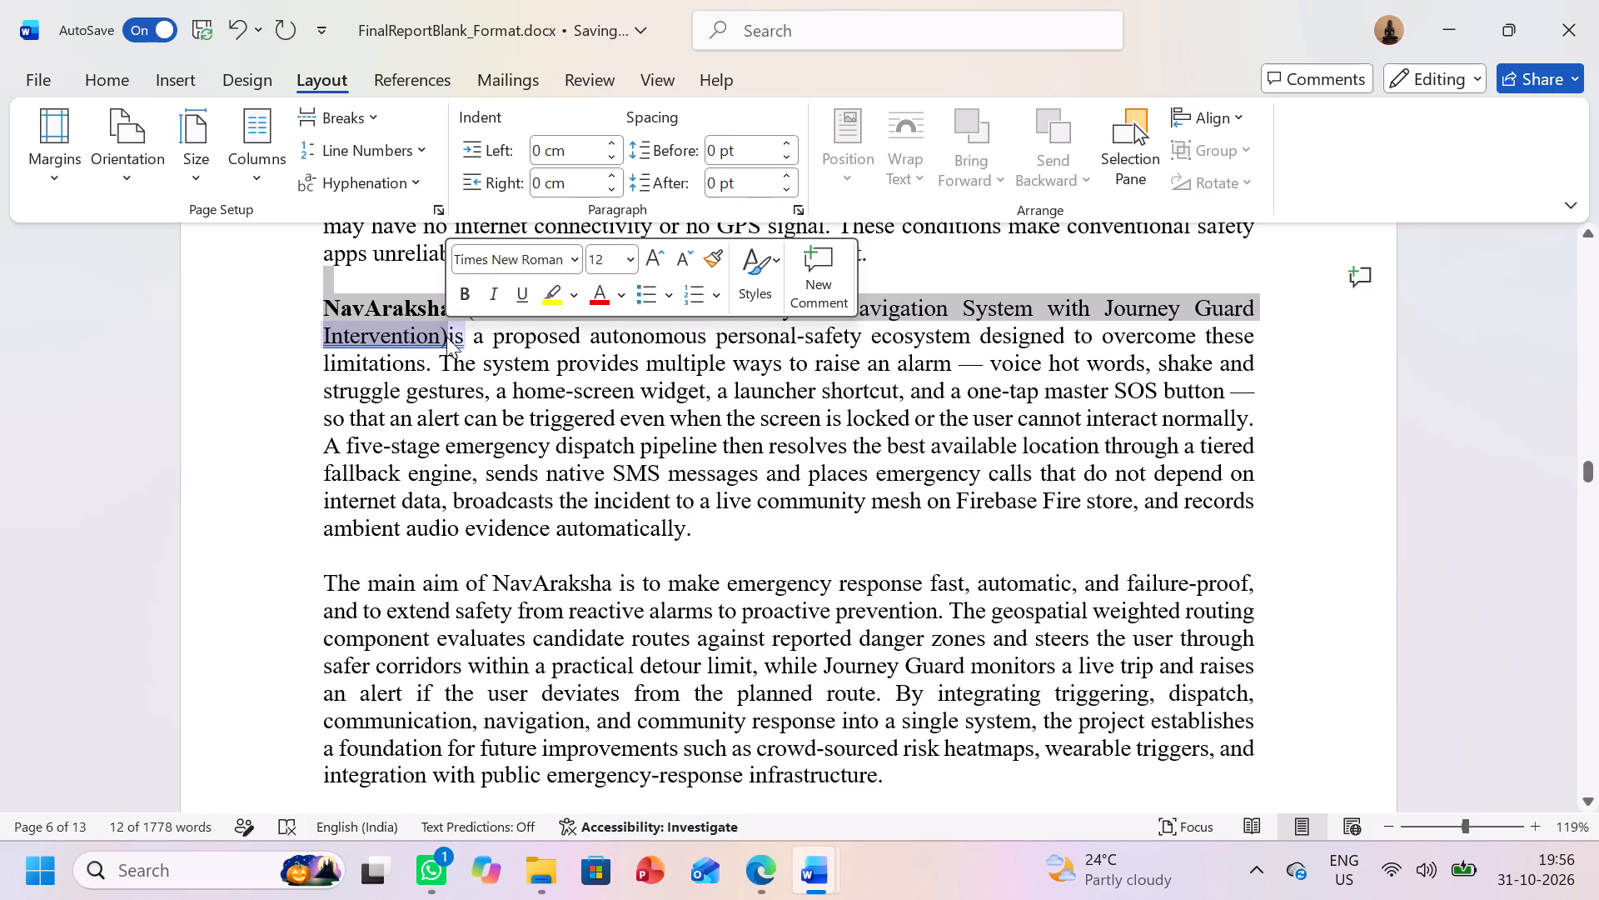
{"action": "key", "text": "ctrl+c"}
{"action": "scroll", "coordinate": [439, 539], "scroll_direction": "down", "scroll_amount": 1}
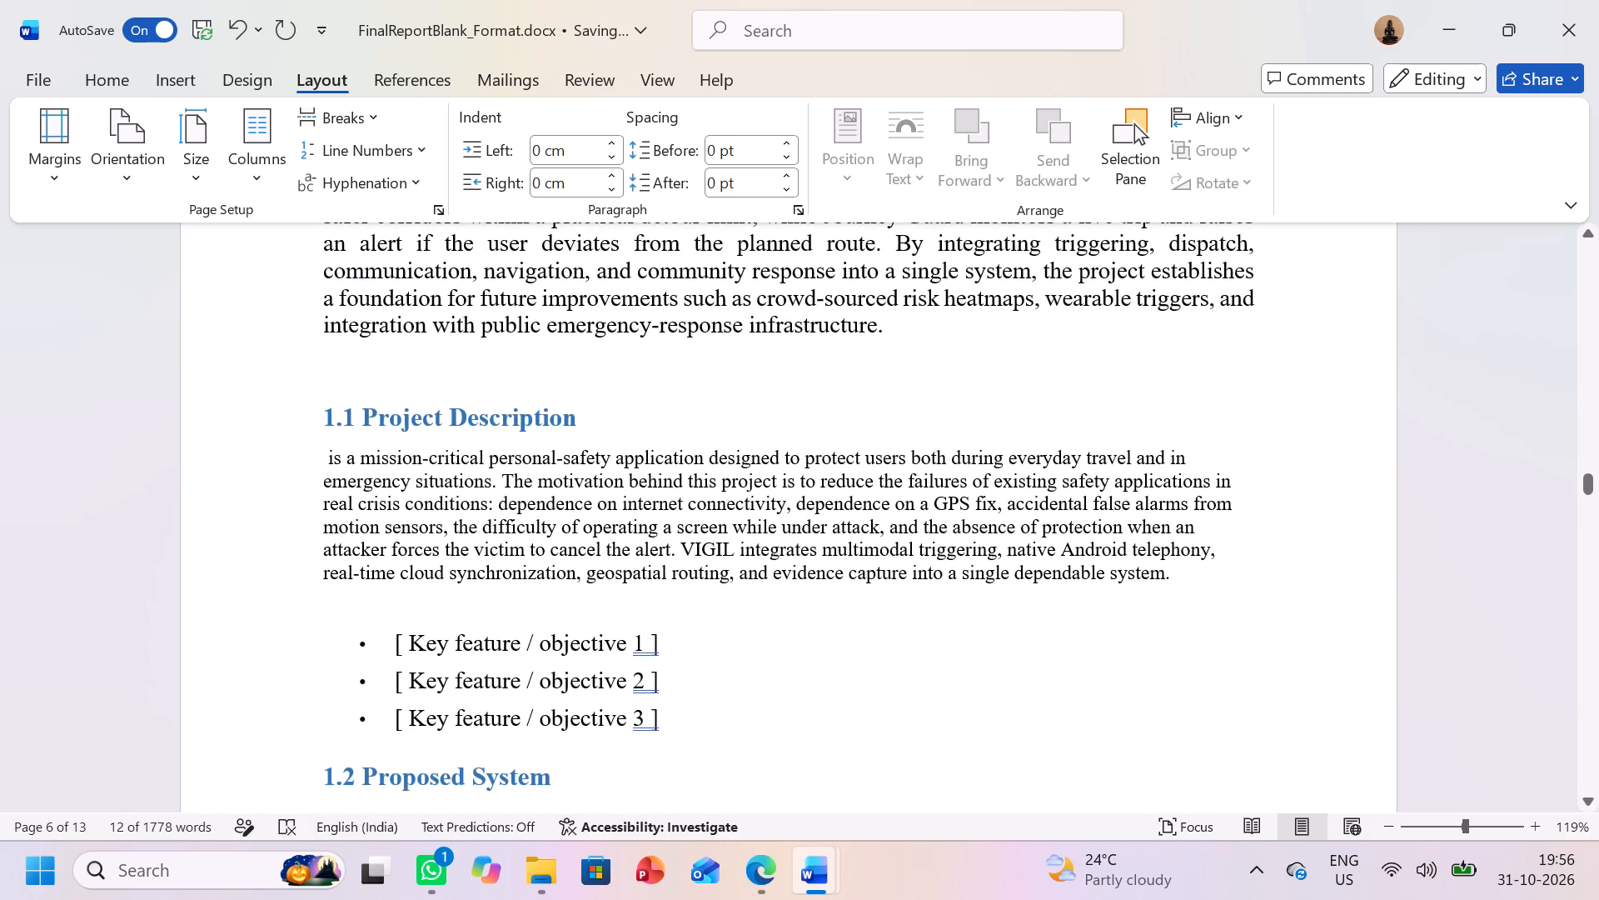
{"action": "left_click", "coordinate": [320, 451]}
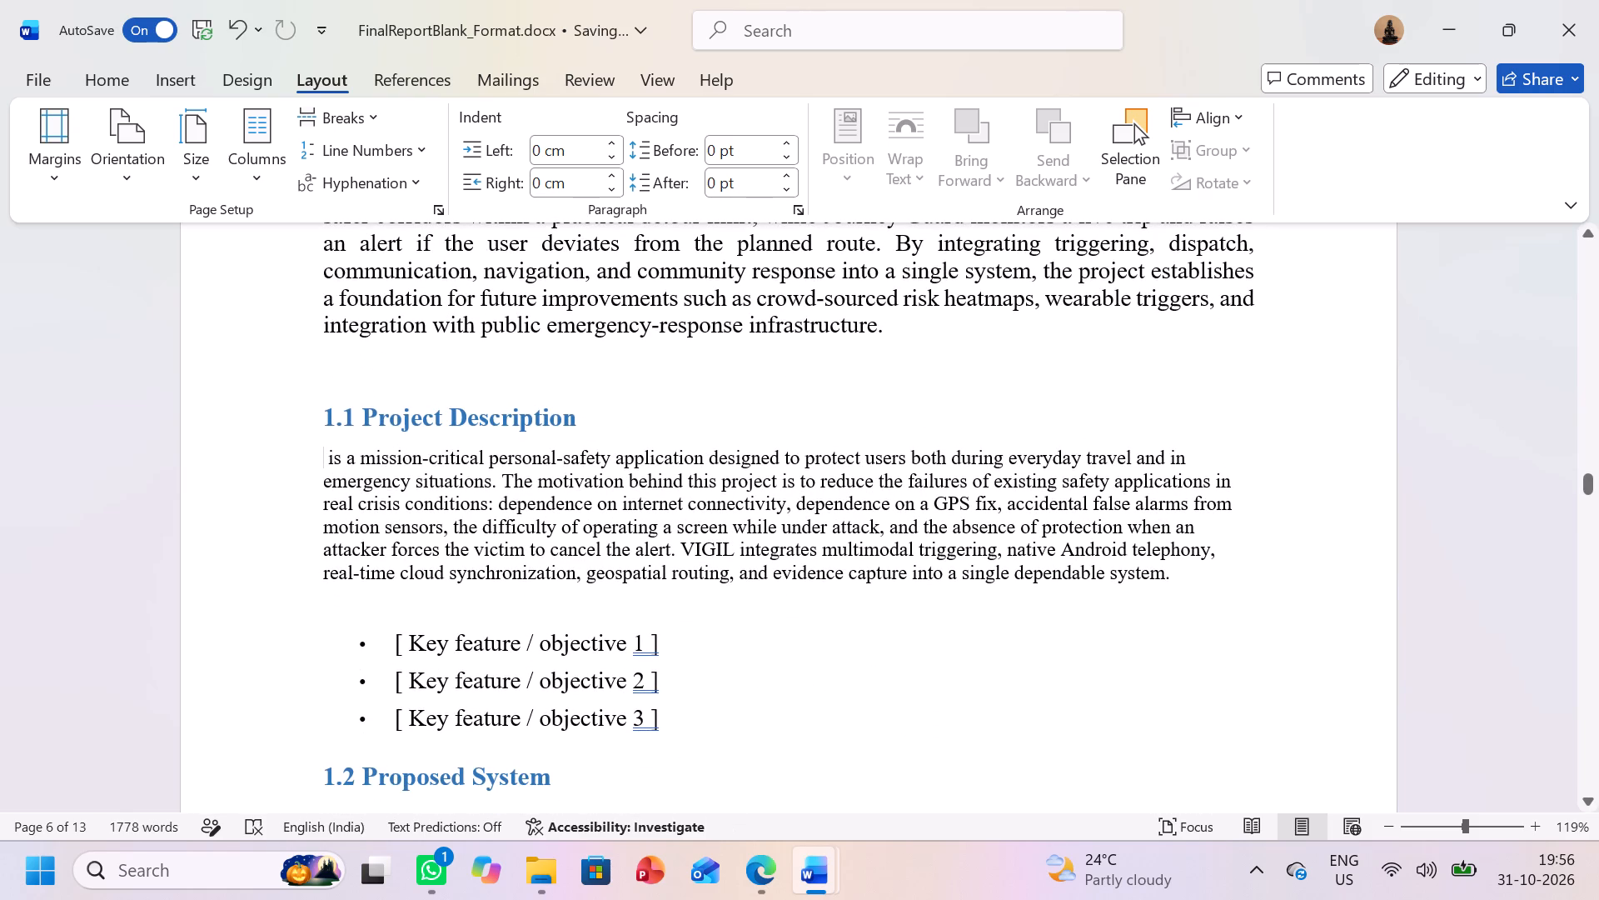
{"action": "key", "text": "ctrl+v"}
{"action": "left_click", "coordinate": [321, 451]}
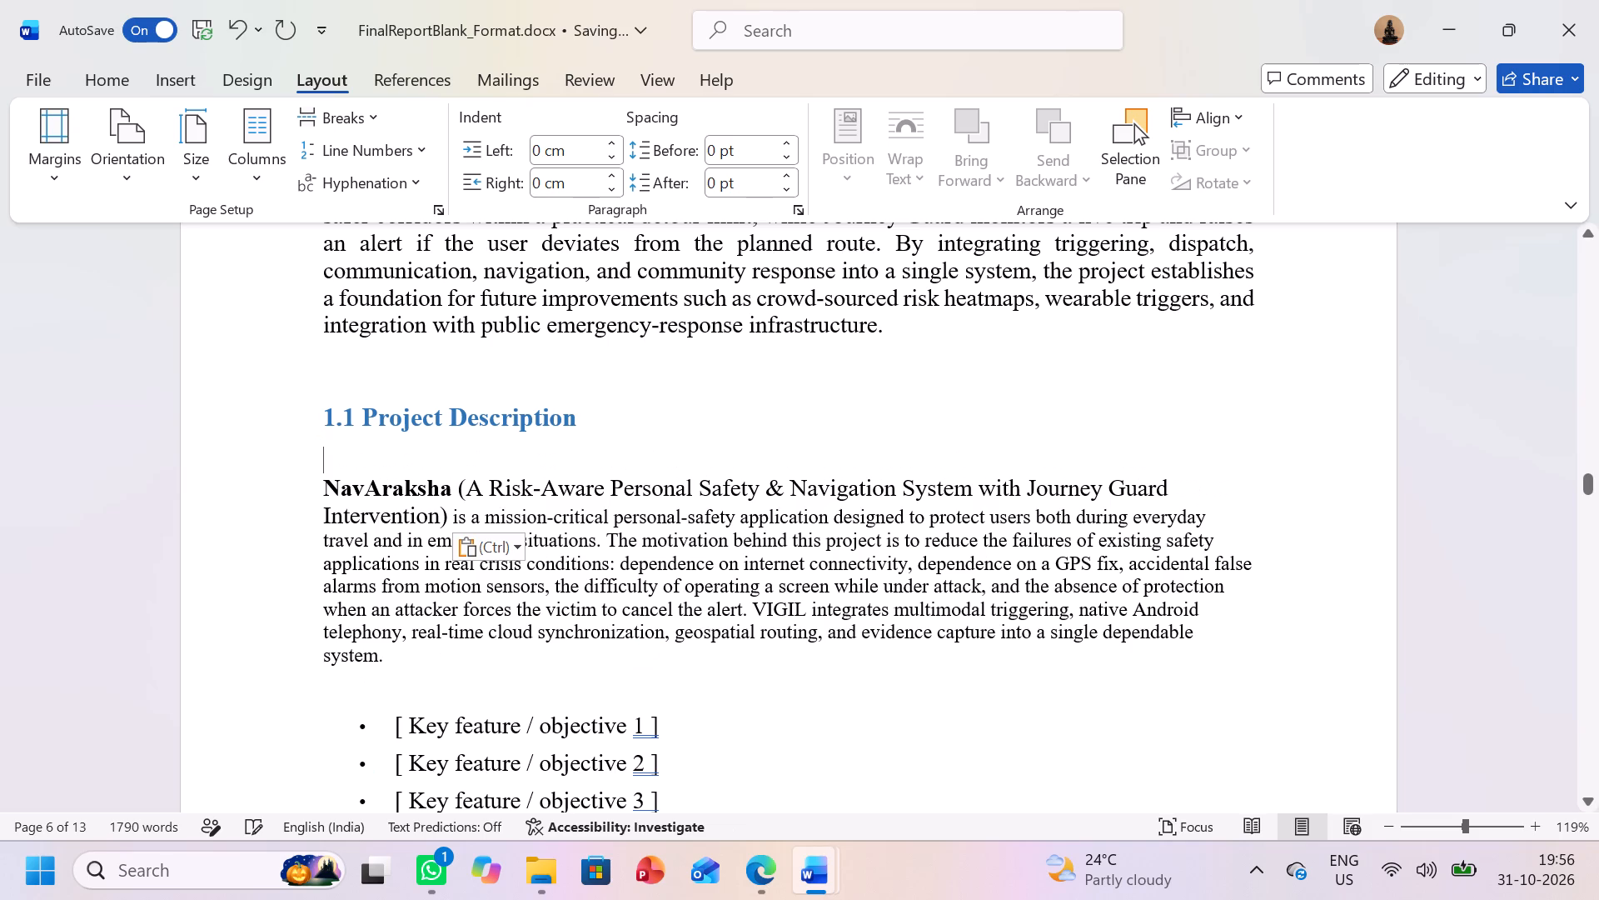
{"action": "key", "text": "BackSpace"}
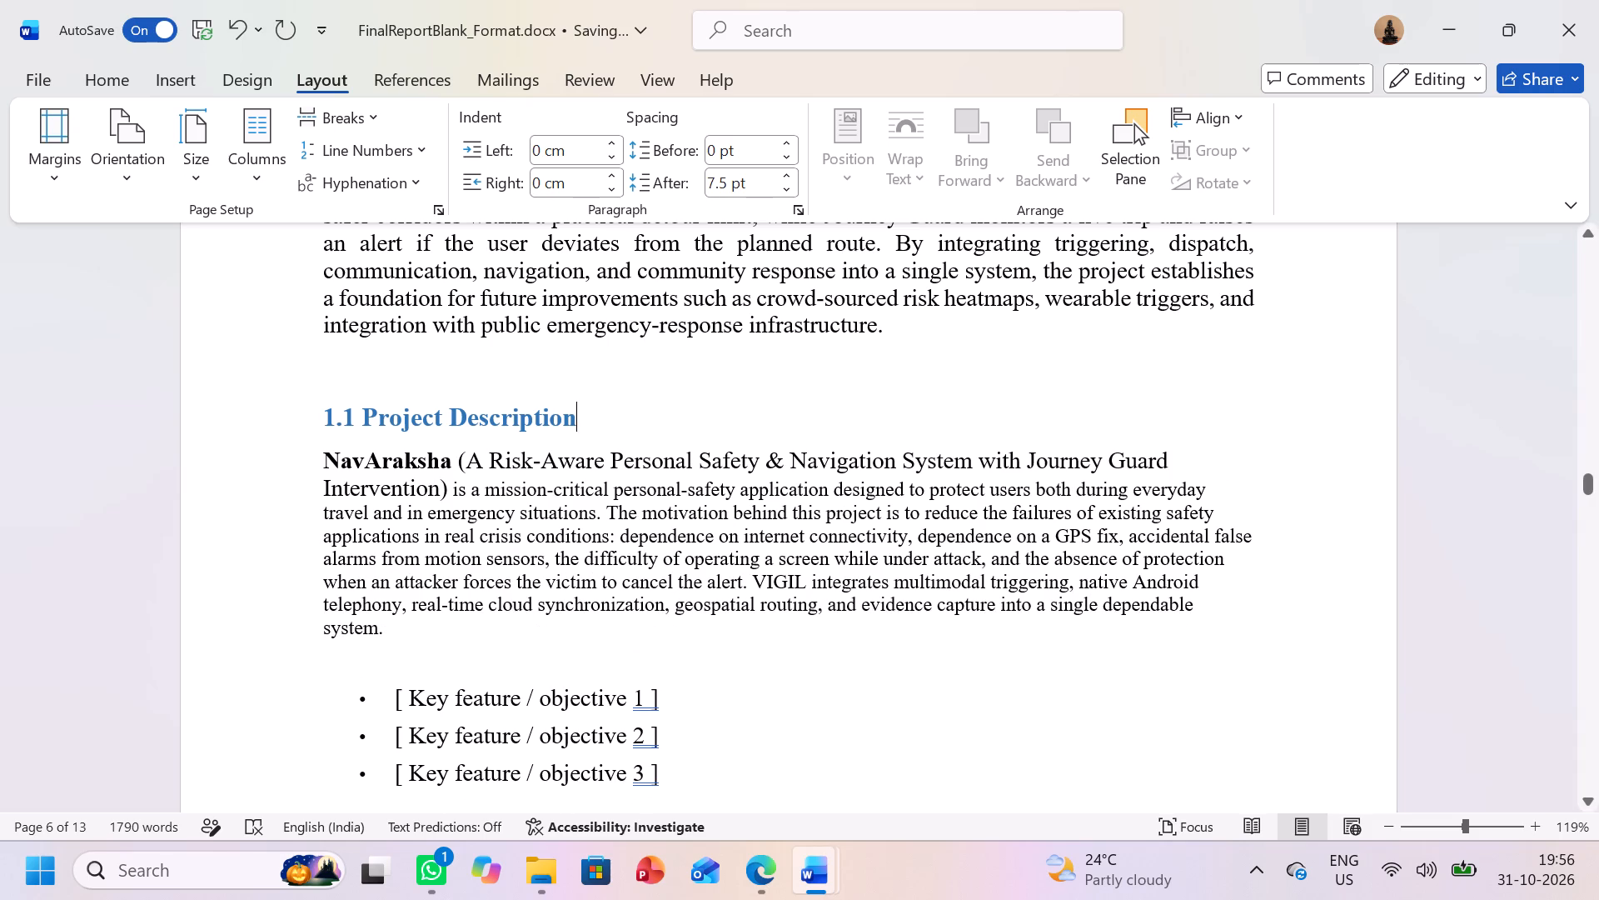
Set the project description paragraph to font size 12 and justify it.
{"action": "left_click_drag", "start_coordinate": [322, 461], "coordinate": [660, 612]}
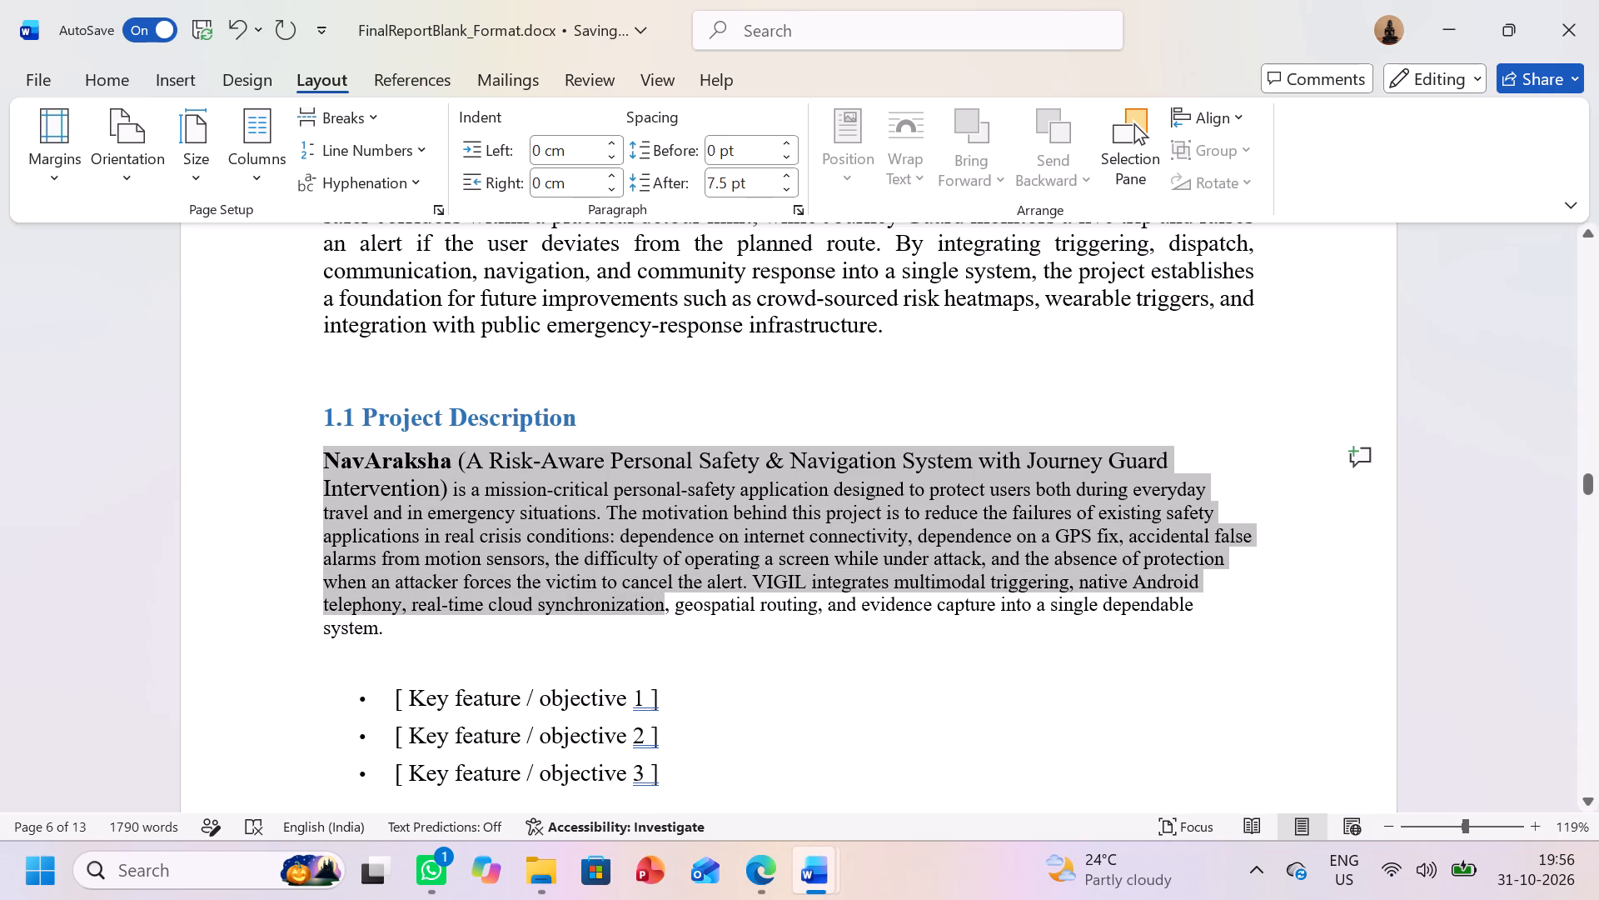
{"action": "left_click_drag", "start_coordinate": [660, 612], "coordinate": [682, 638]}
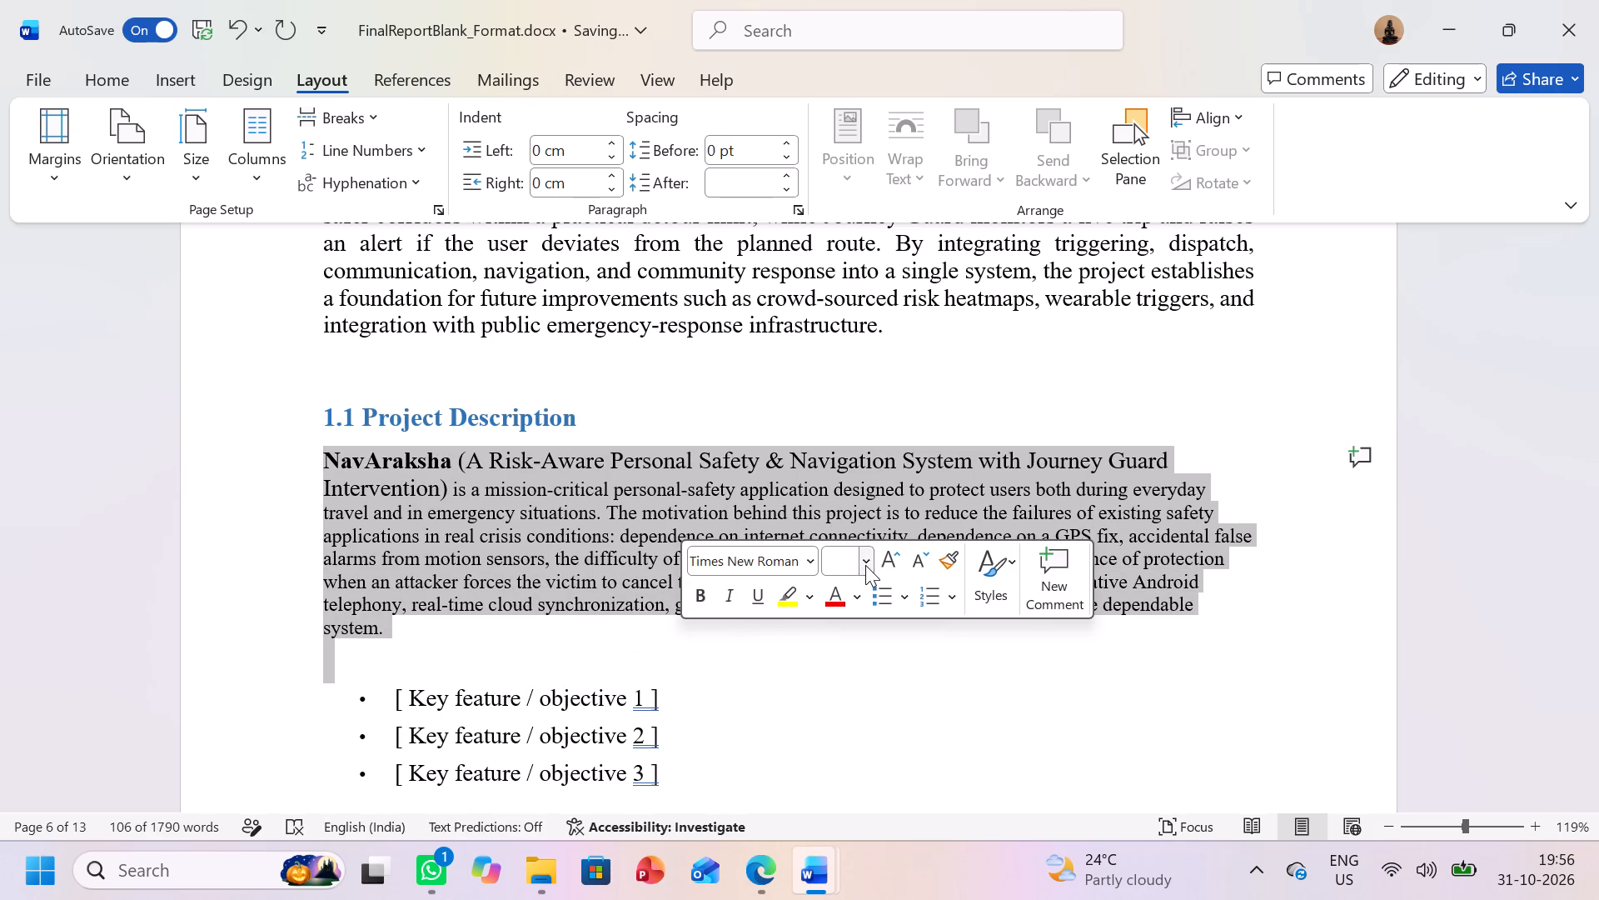
{"action": "left_click", "coordinate": [865, 565]}
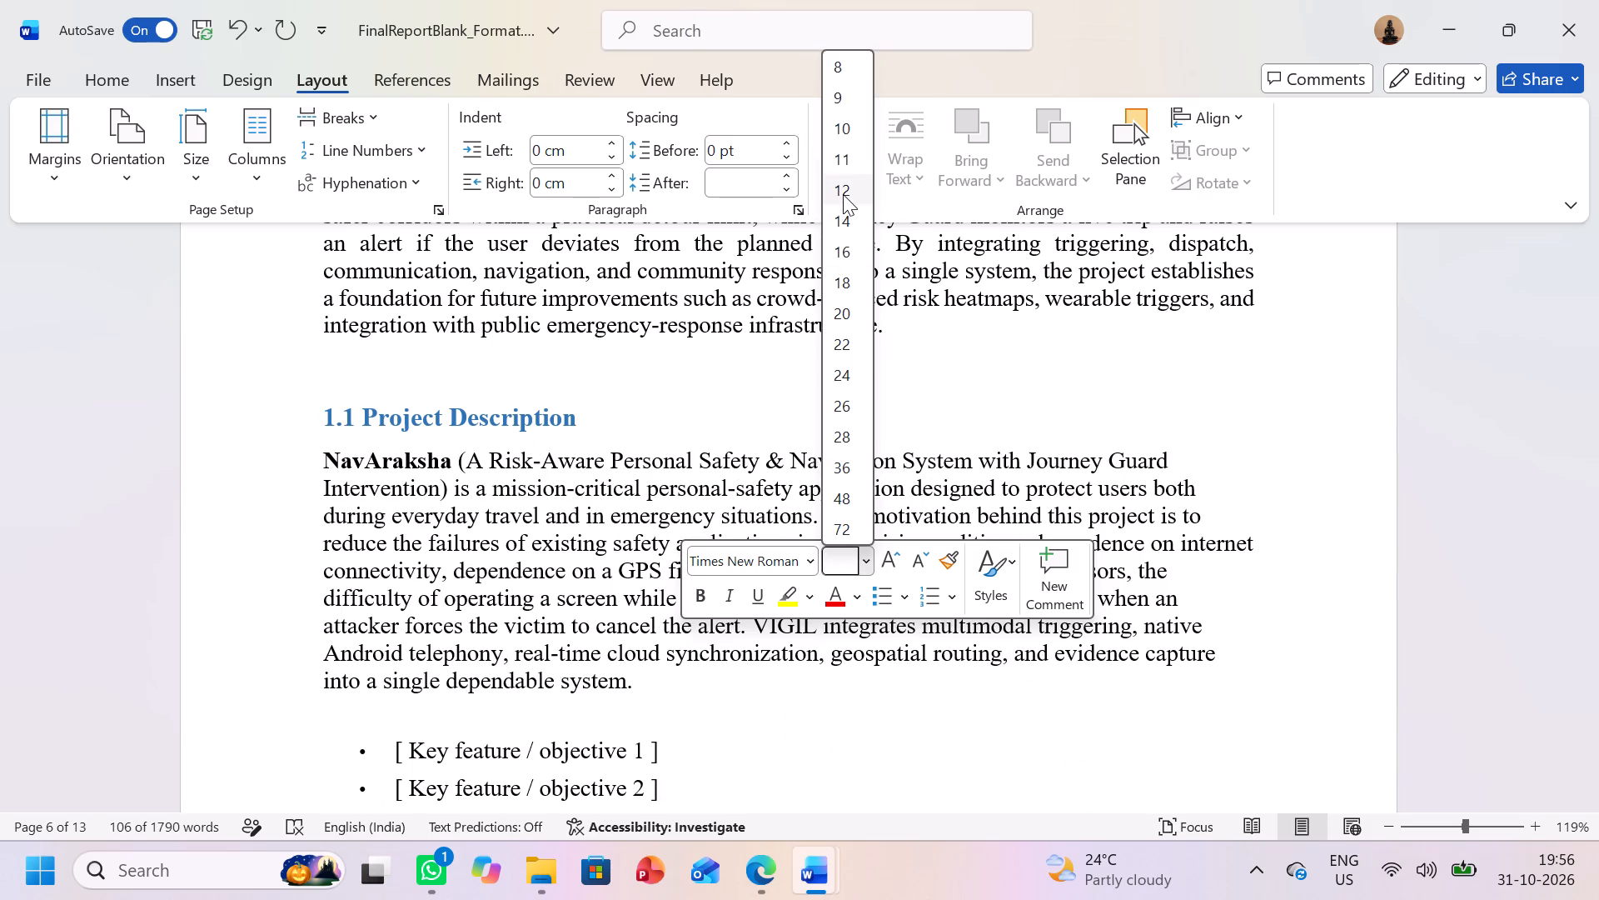
{"action": "left_click", "coordinate": [843, 194]}
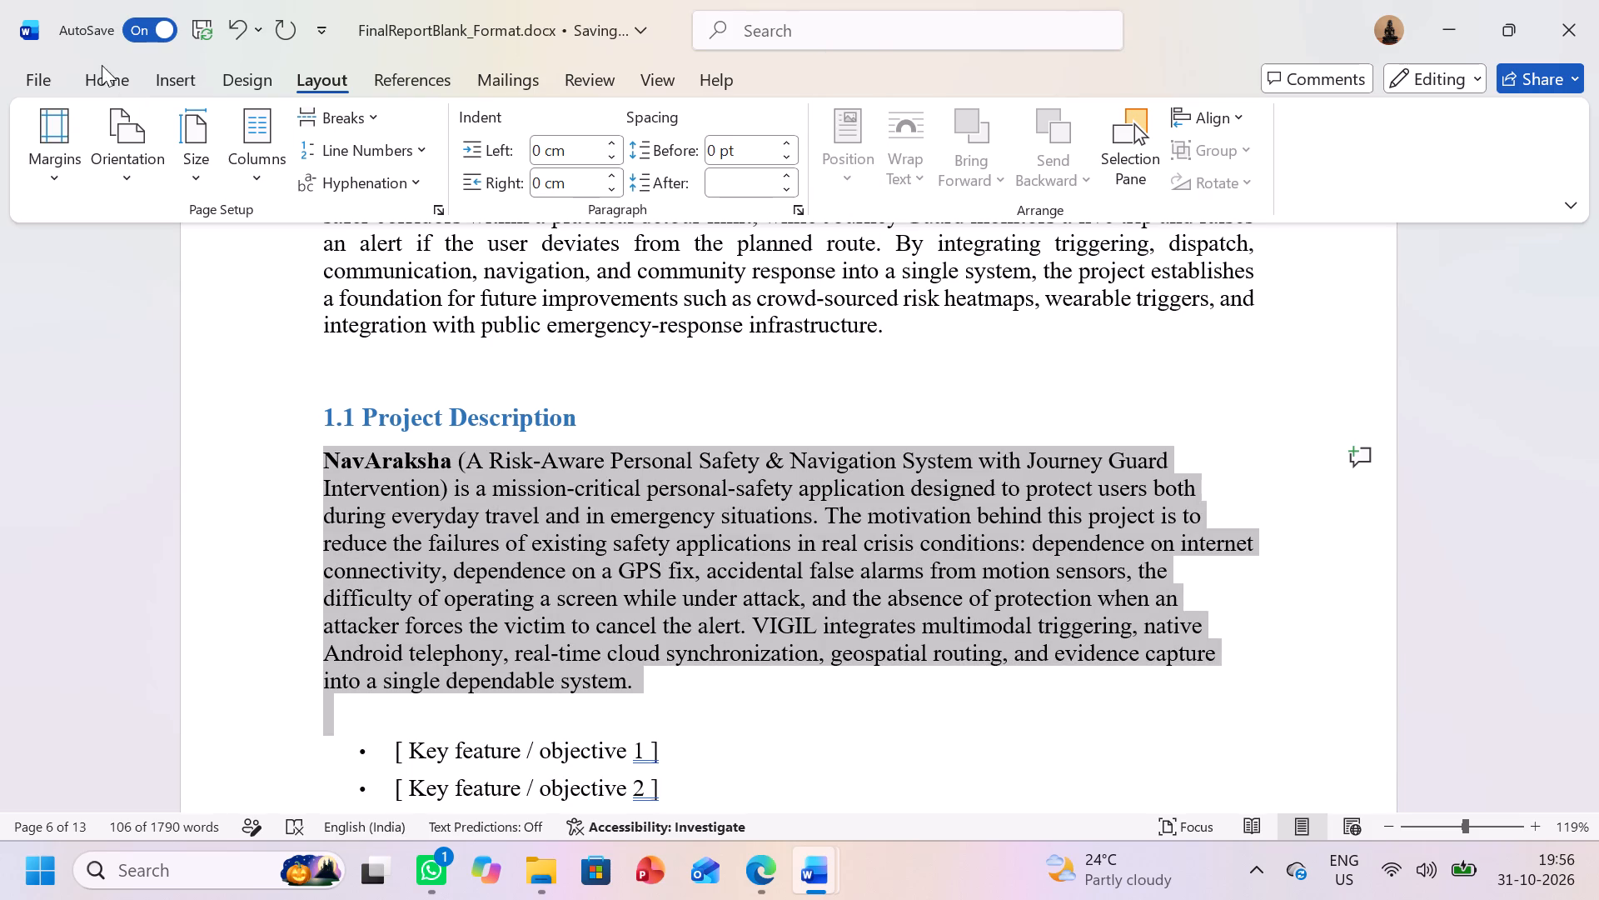
{"action": "left_click", "coordinate": [115, 63]}
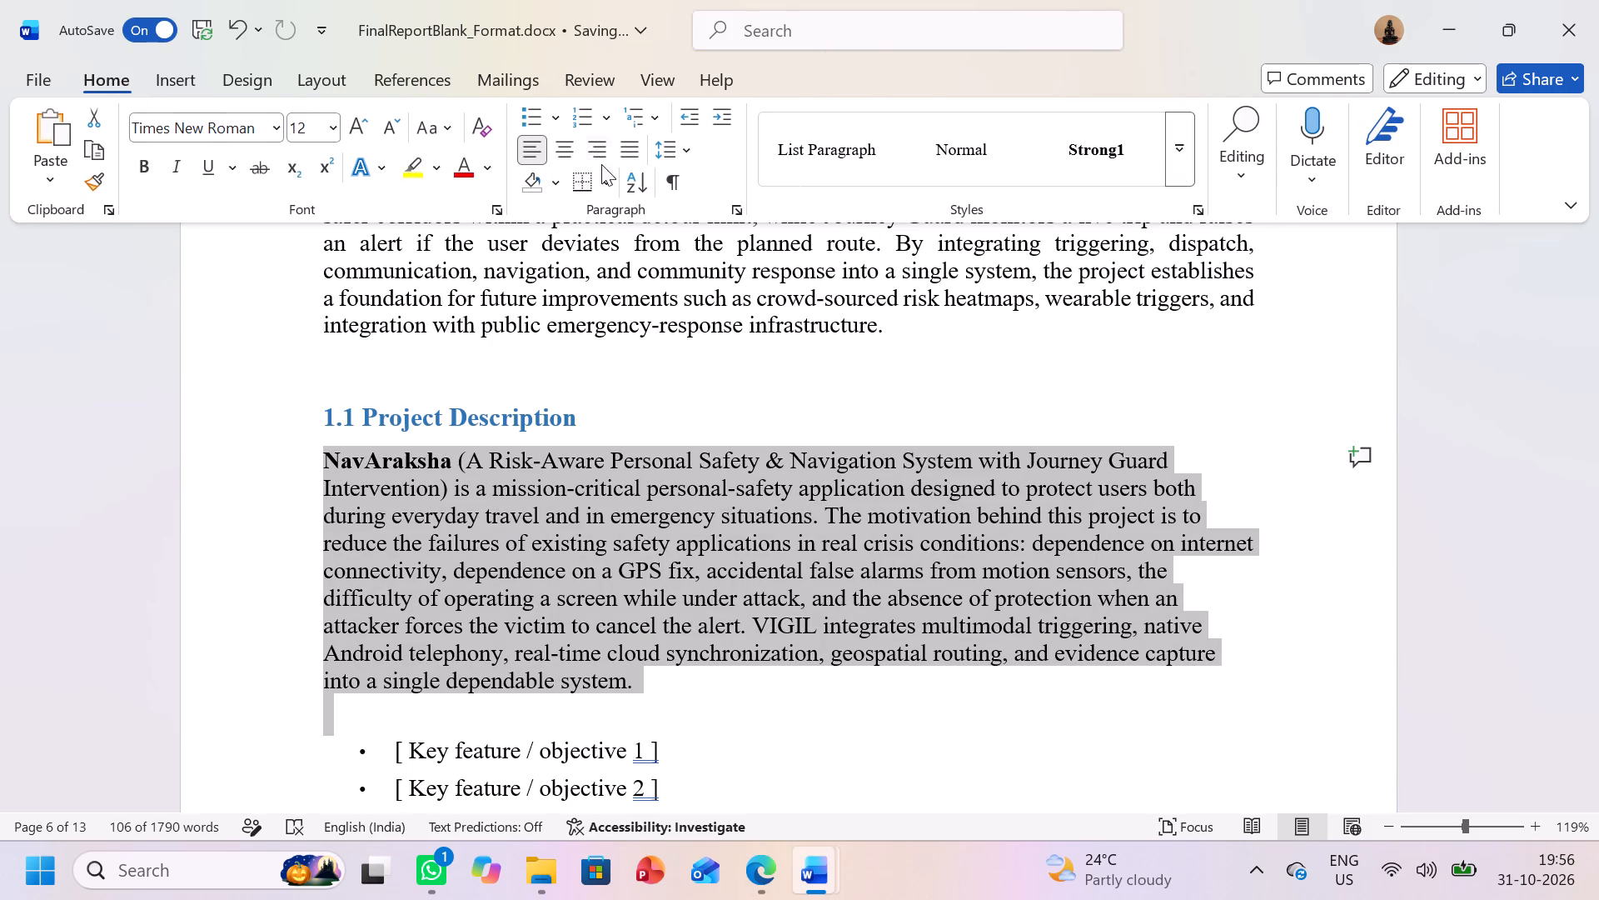
{"action": "left_click", "coordinate": [635, 154]}
{"action": "left_click", "coordinate": [760, 384]}
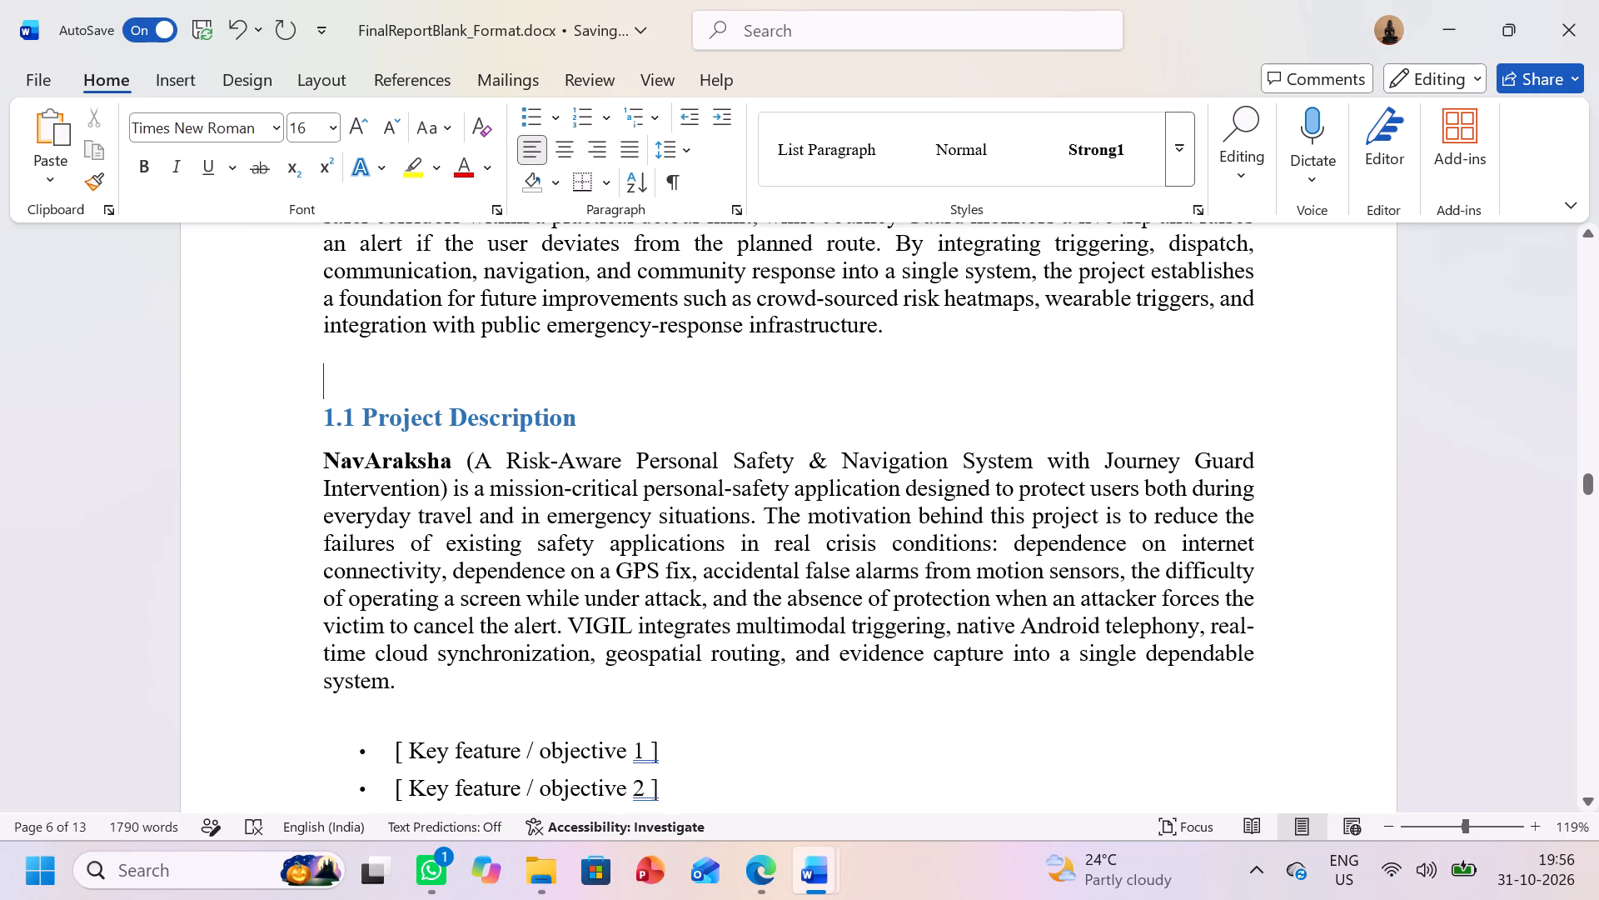
Replace "VIGIL" with "NavAraksha" in the last sentence of the 1.1 Project Description paragraph.
{"action": "left_click", "coordinate": [625, 622]}
{"action": "key", "text": "Right"}
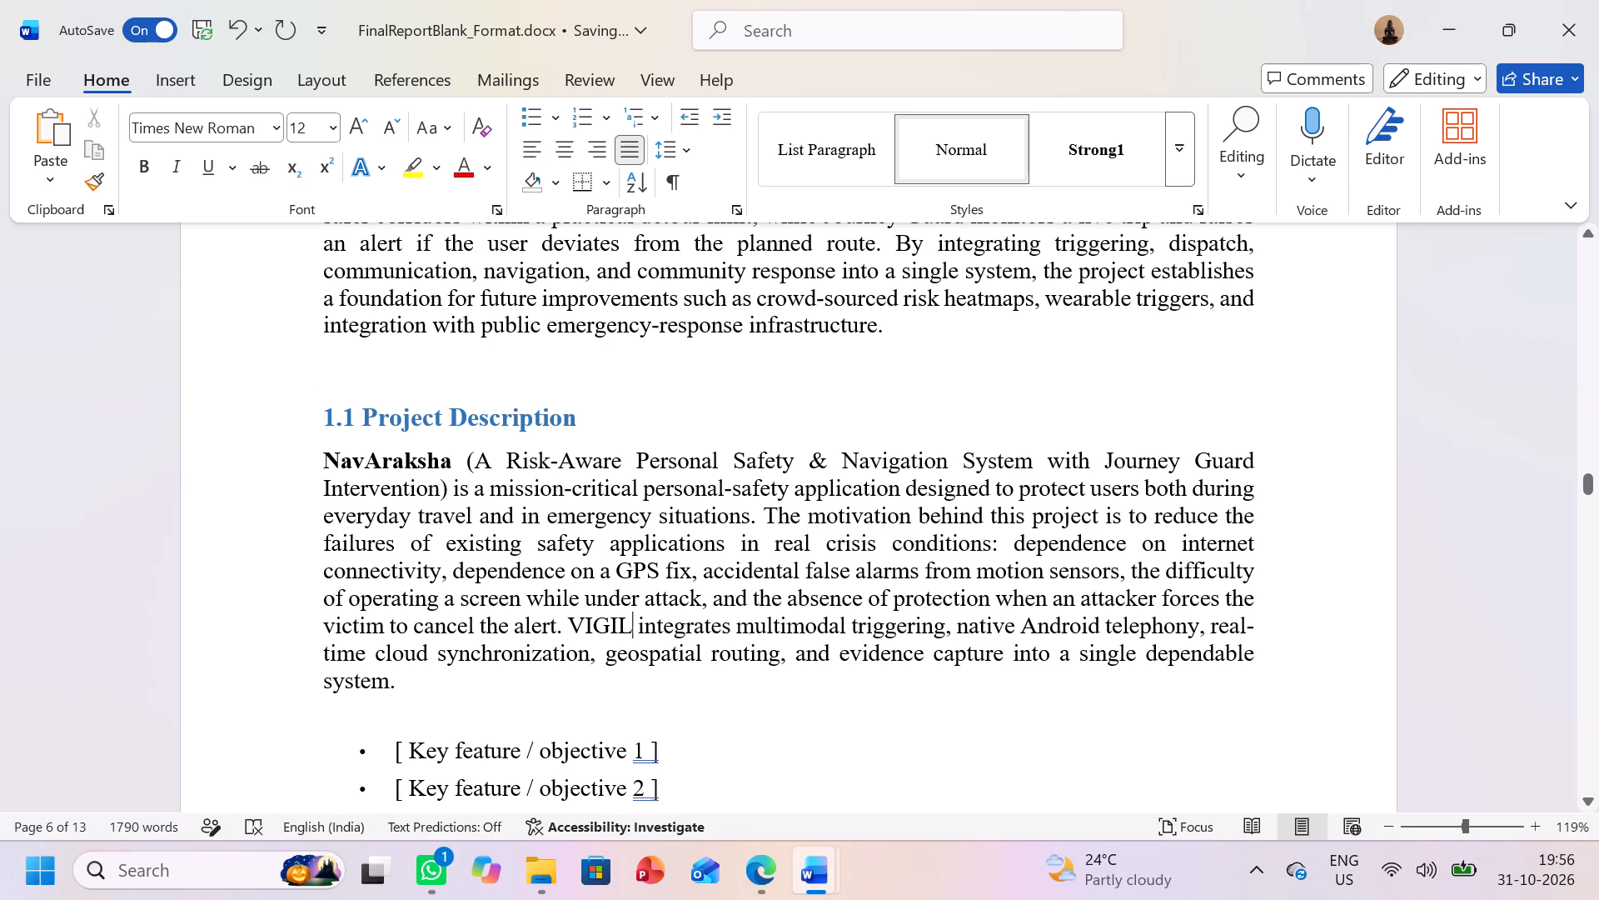
{"action": "key", "text": "BackSpace"}
{"action": "key", "text": "BackSpace"}
{"action": "key", "text": "BackSpace"}
{"action": "key", "text": "BackSpace"}
{"action": "key", "text": "BackSpace"}
{"action": "key", "text": "BackSpace"}
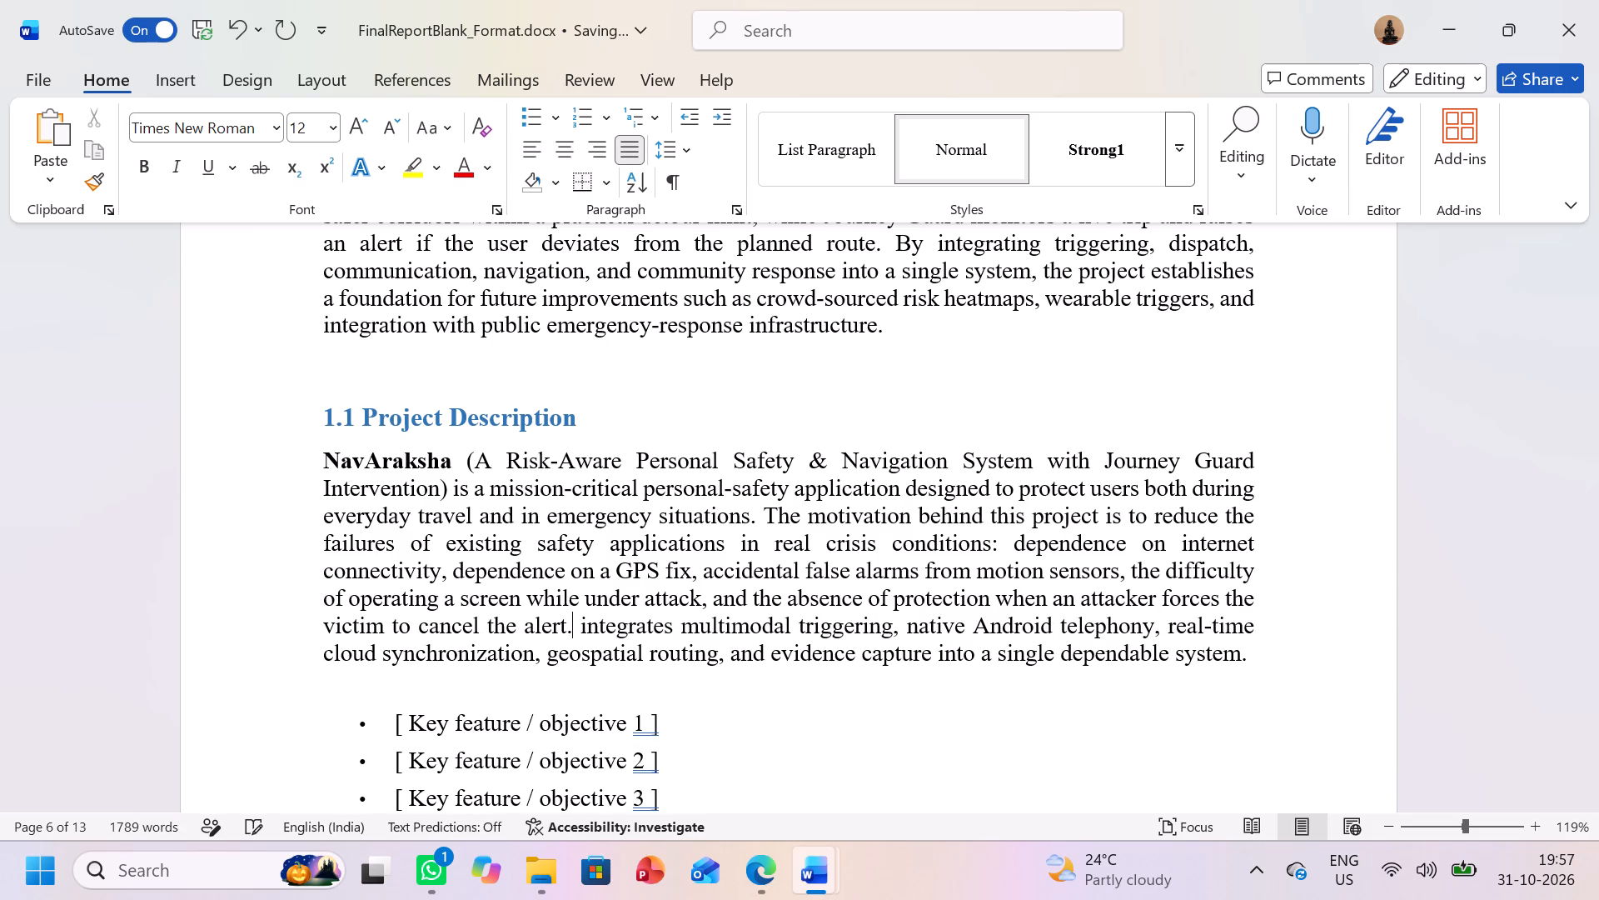
{"action": "key", "text": "n"}
{"action": "type", "text": "av"}
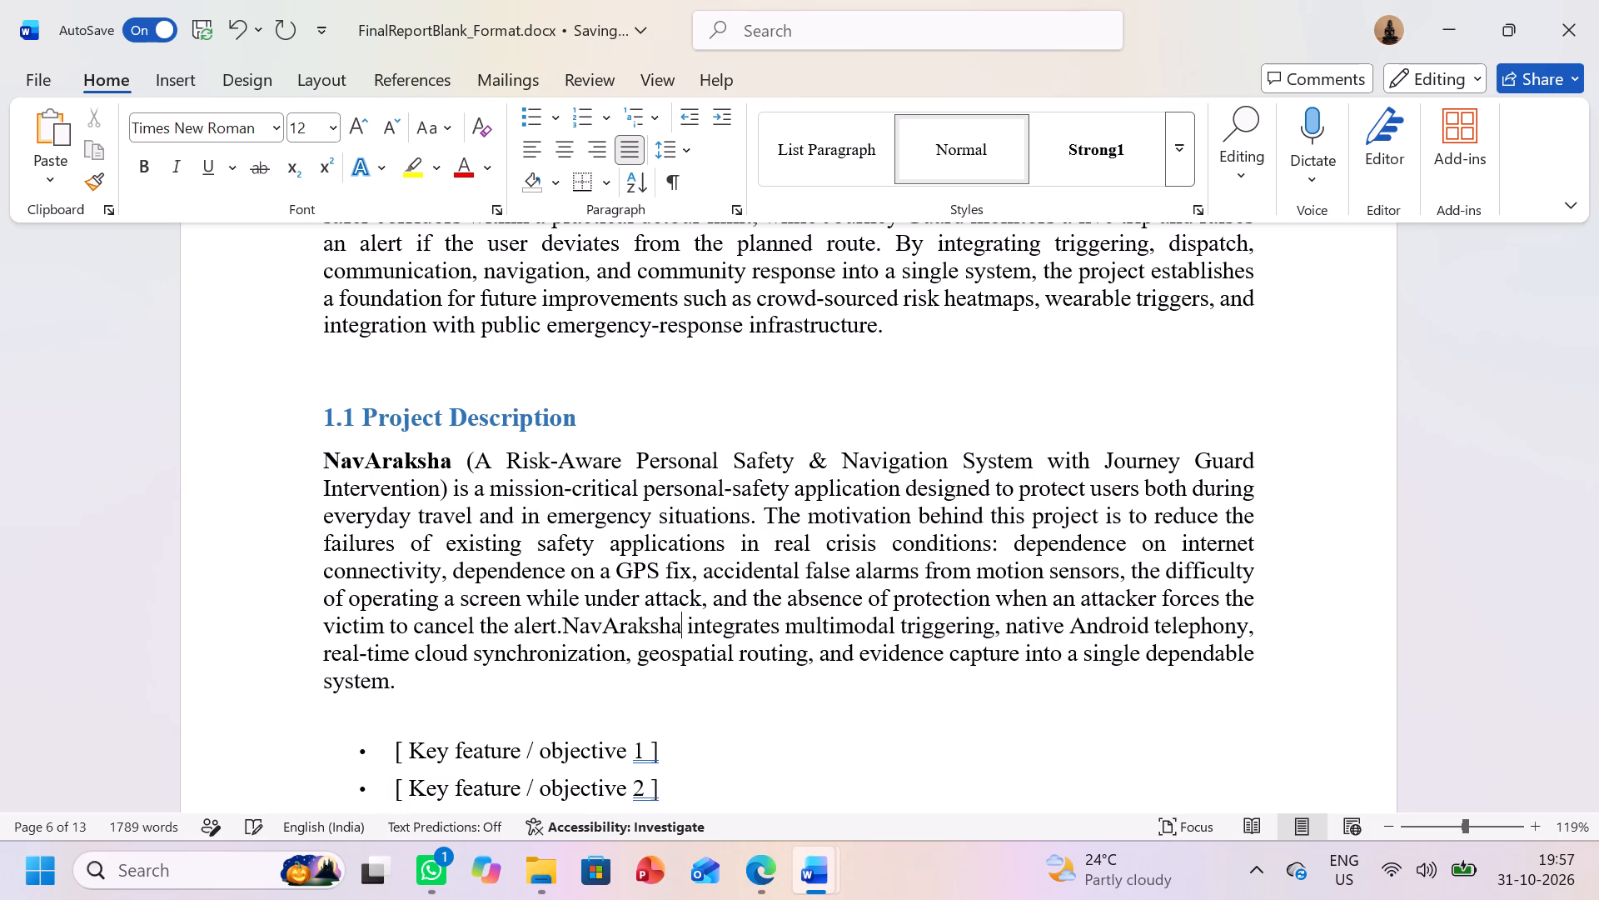
Look through the report from the Introduction to the References to examine the remaining template sections and placeholders.
{"action": "scroll", "coordinate": [661, 634], "scroll_direction": "down", "scroll_amount": 2}
{"action": "scroll", "coordinate": [661, 634], "scroll_direction": "down", "scroll_amount": 3, "text": "ctrl"}
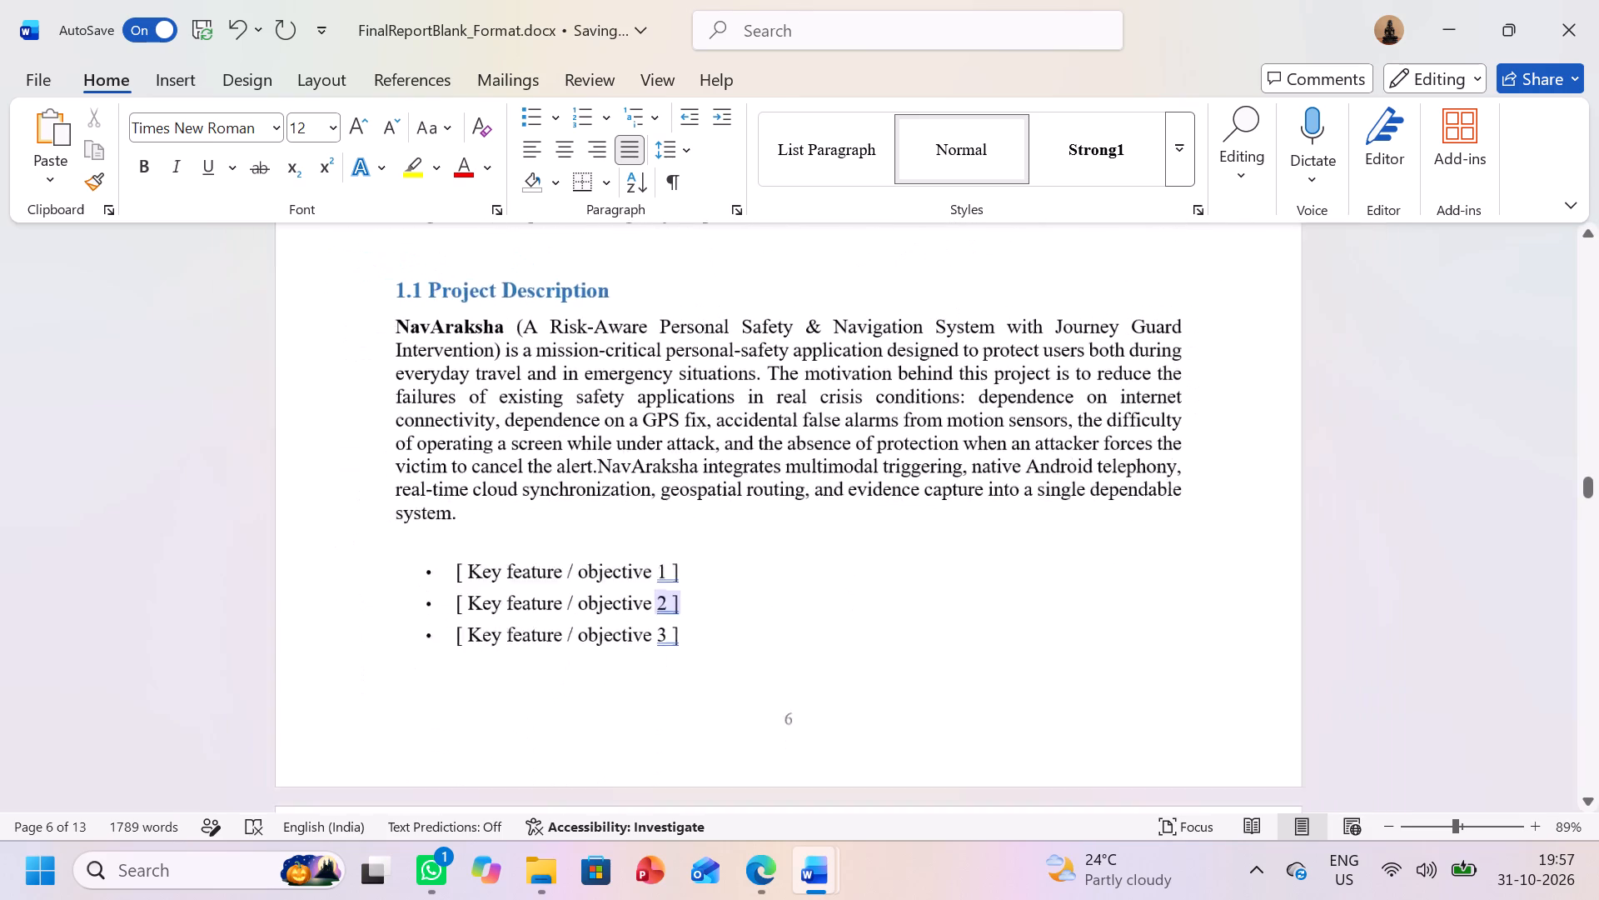
{"action": "scroll", "coordinate": [705, 643], "scroll_direction": "down", "scroll_amount": 1}
{"action": "scroll", "coordinate": [705, 643], "scroll_direction": "up", "scroll_amount": 1}
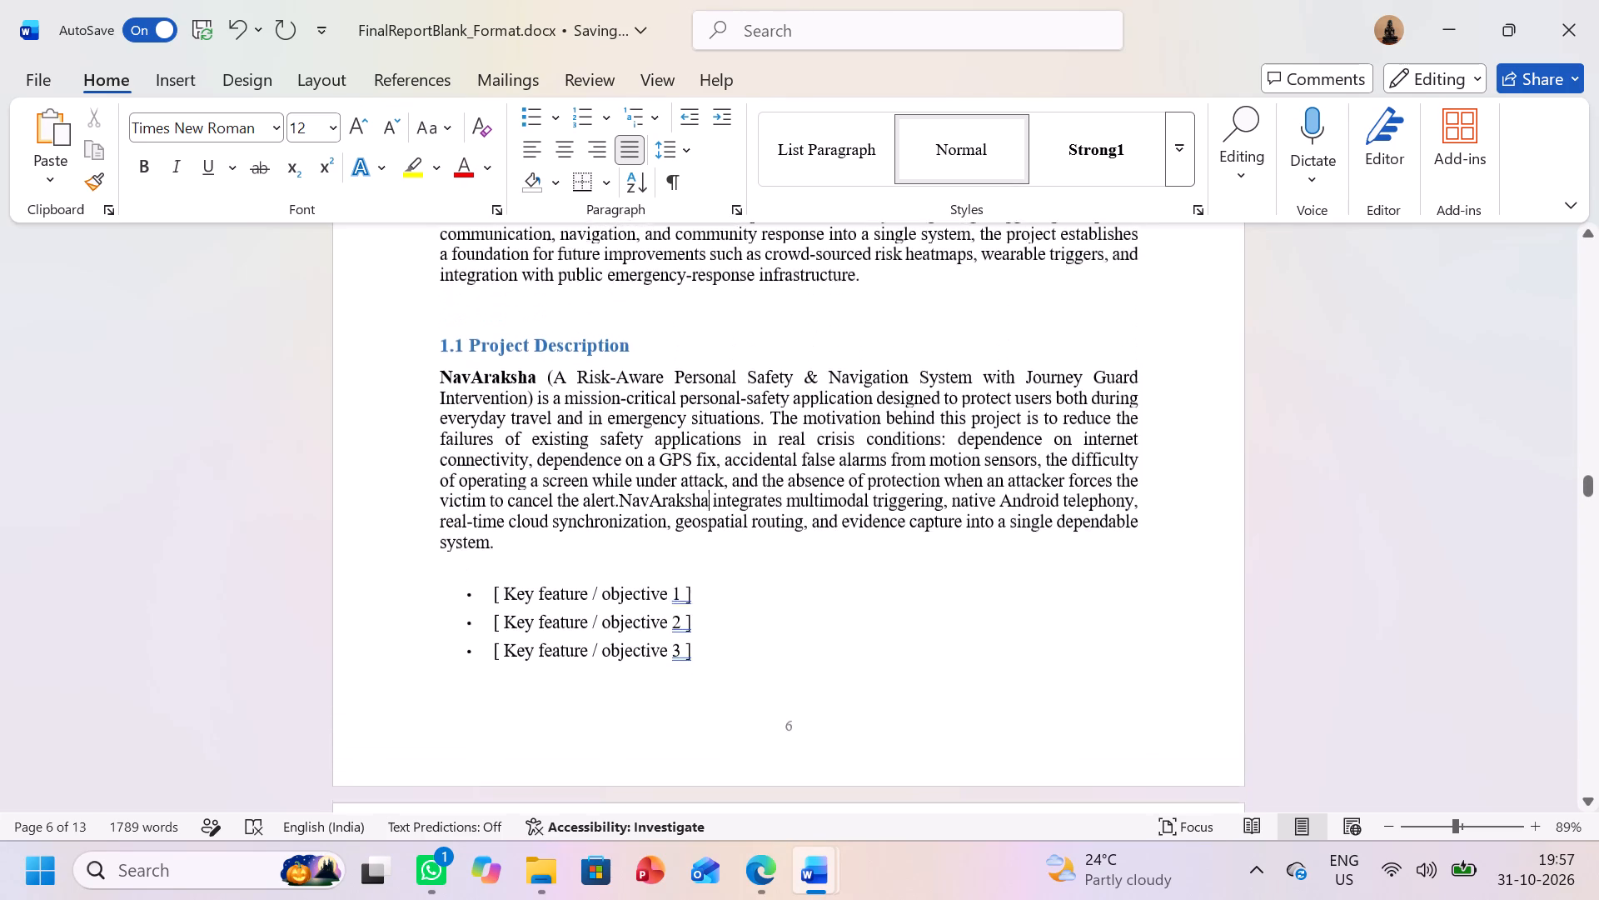
{"action": "scroll", "coordinate": [705, 643], "scroll_direction": "up", "scroll_amount": 2}
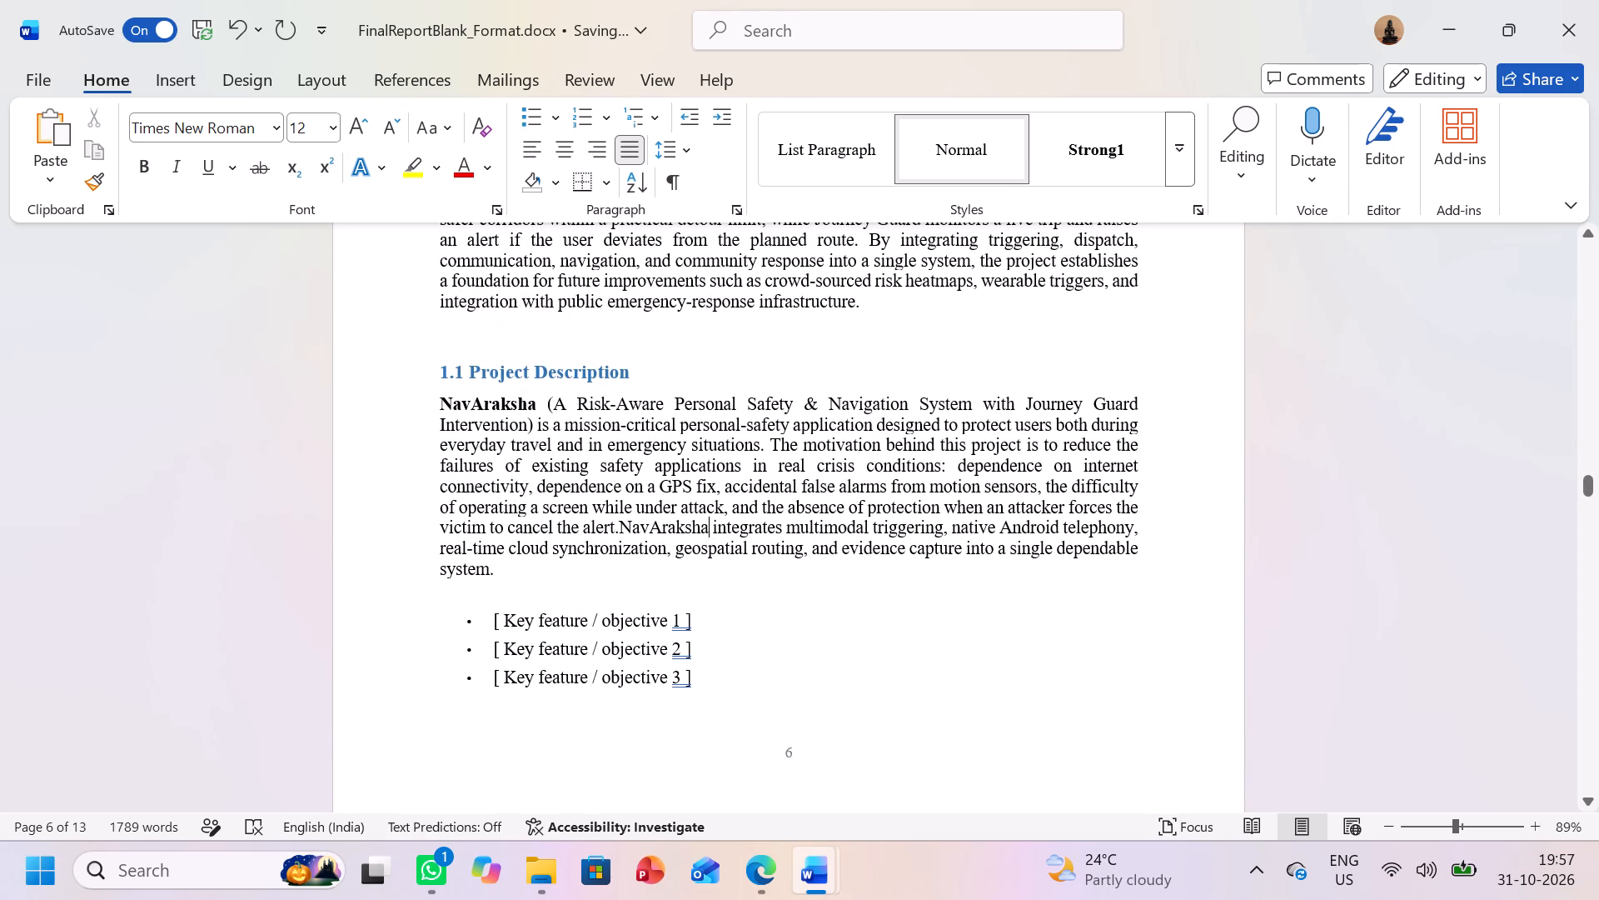
{"action": "scroll", "coordinate": [705, 643], "scroll_direction": "up", "scroll_amount": 1}
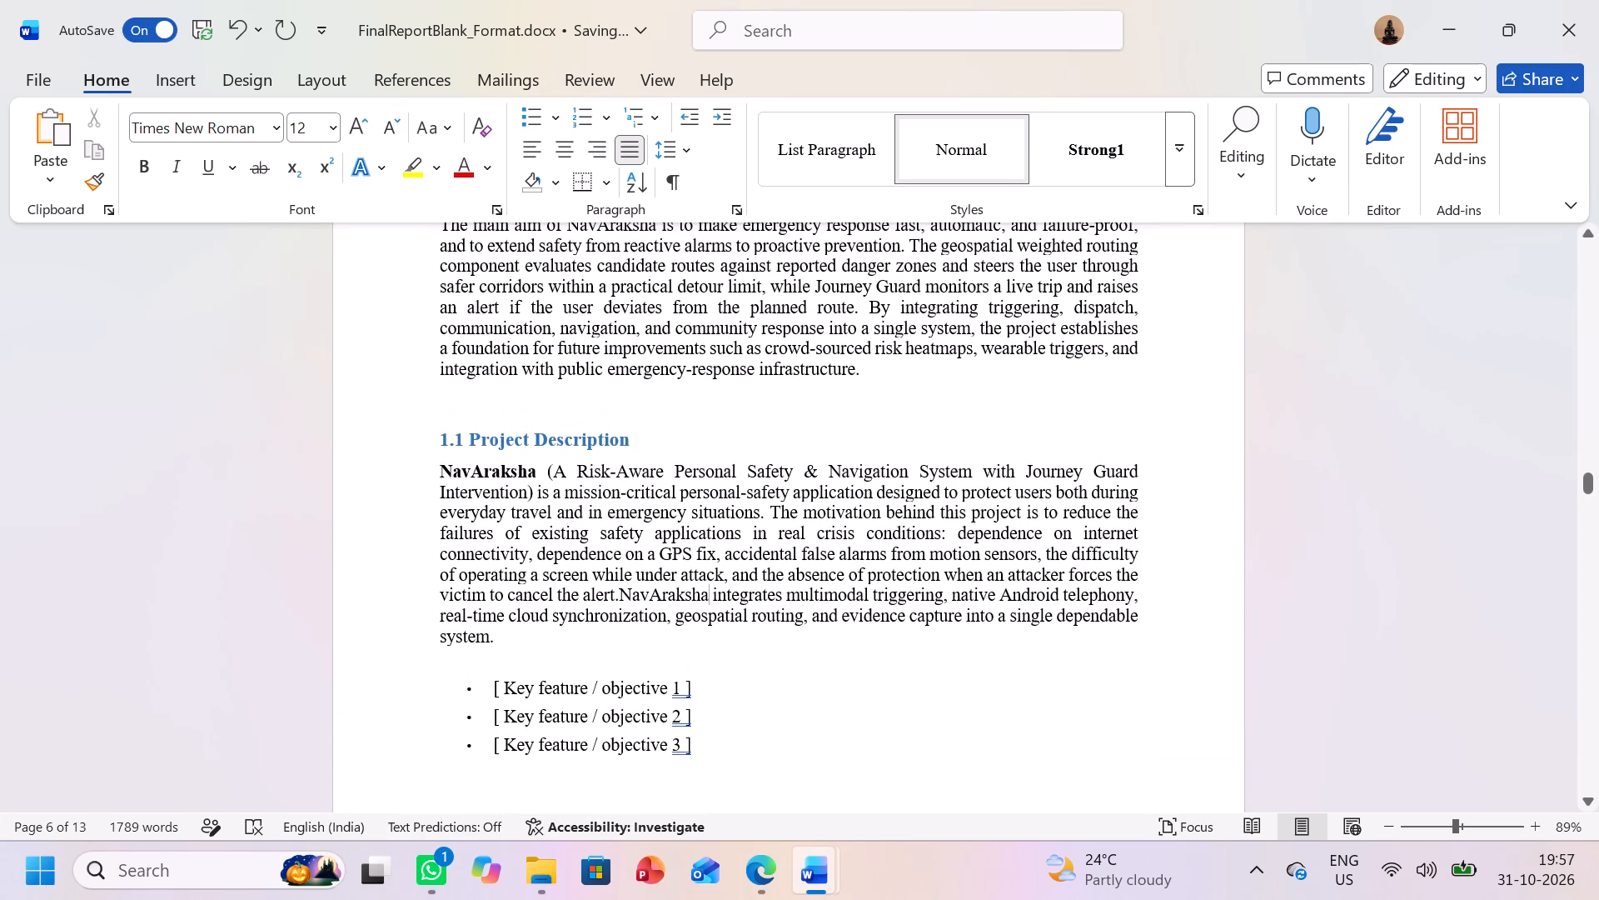
{"action": "scroll", "coordinate": [705, 643], "scroll_direction": "up", "scroll_amount": 6}
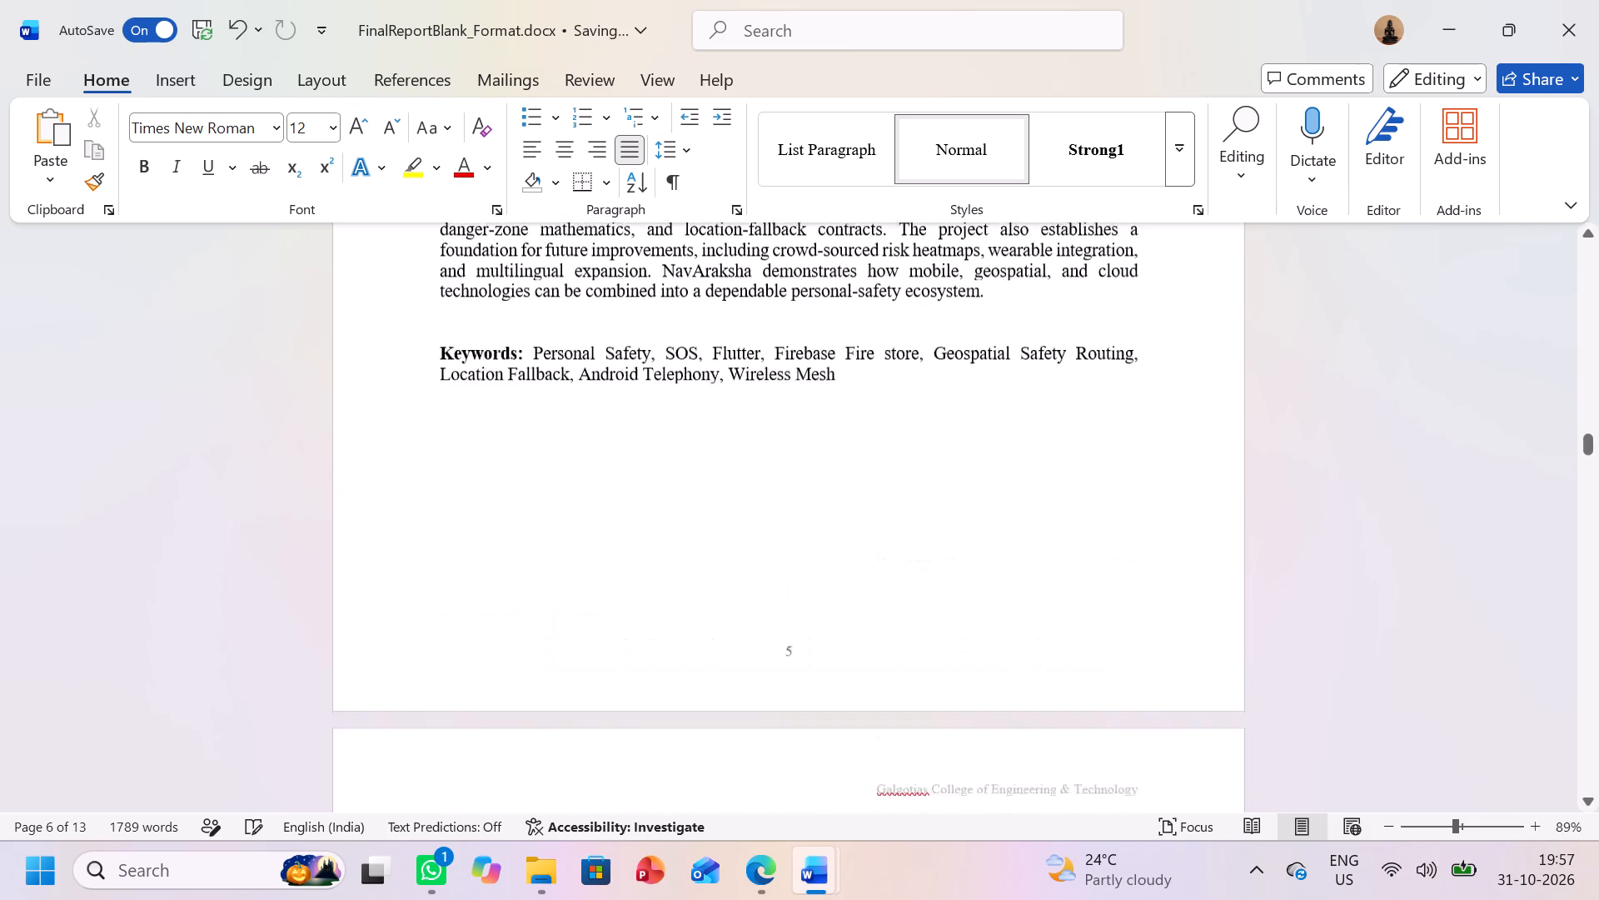
{"action": "scroll", "coordinate": [705, 643], "scroll_direction": "down", "scroll_amount": 4}
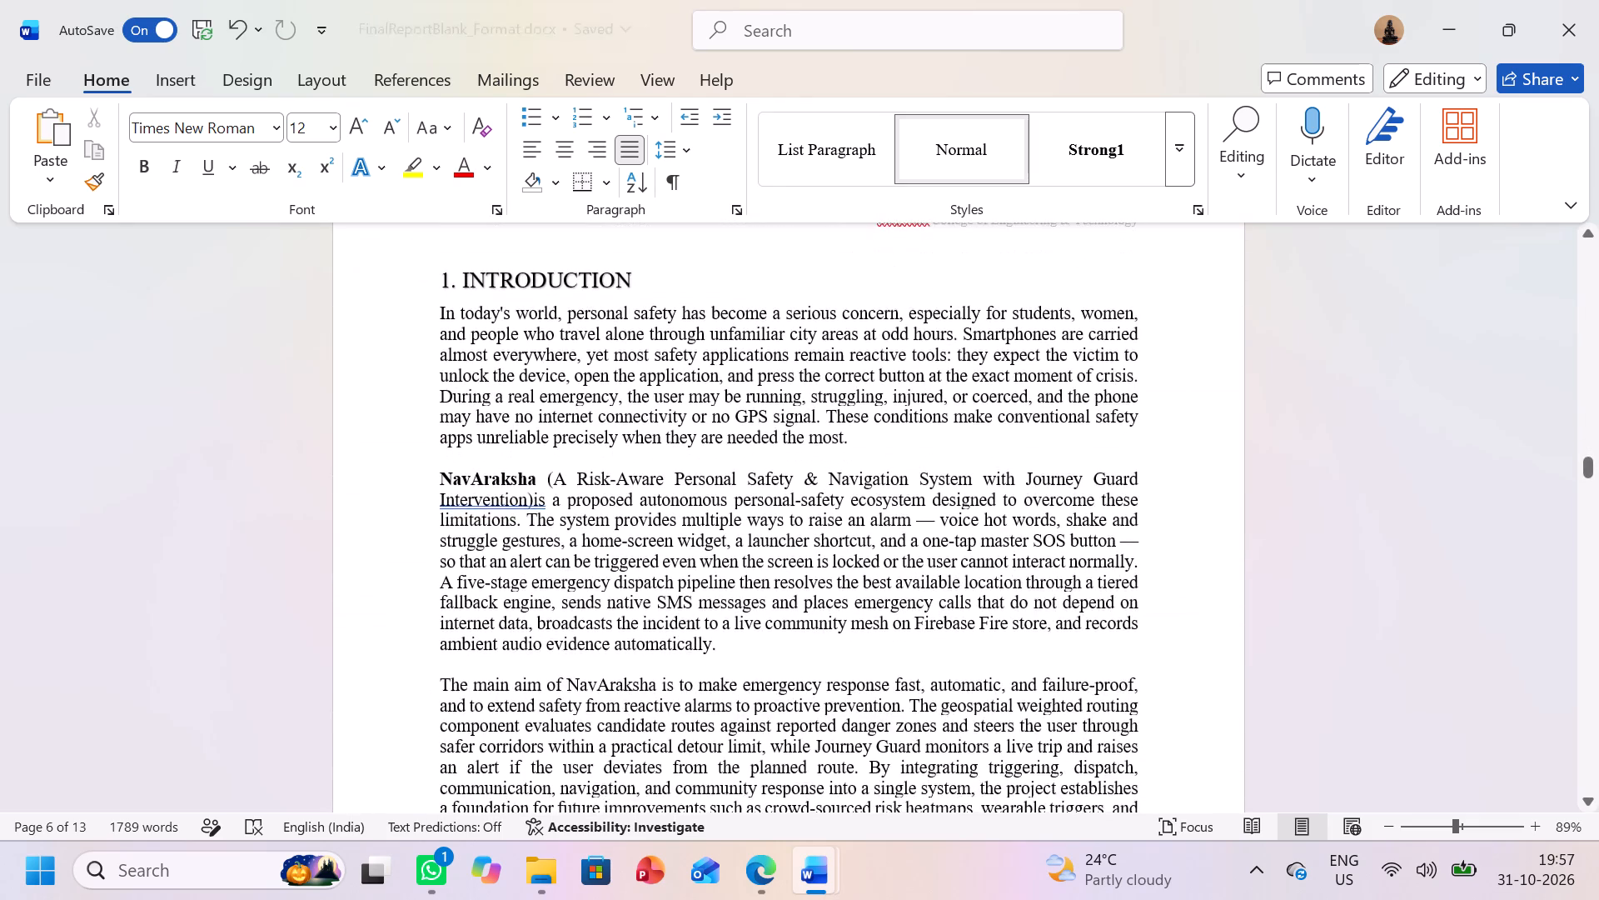
{"action": "scroll", "coordinate": [705, 643], "scroll_direction": "down", "scroll_amount": 4}
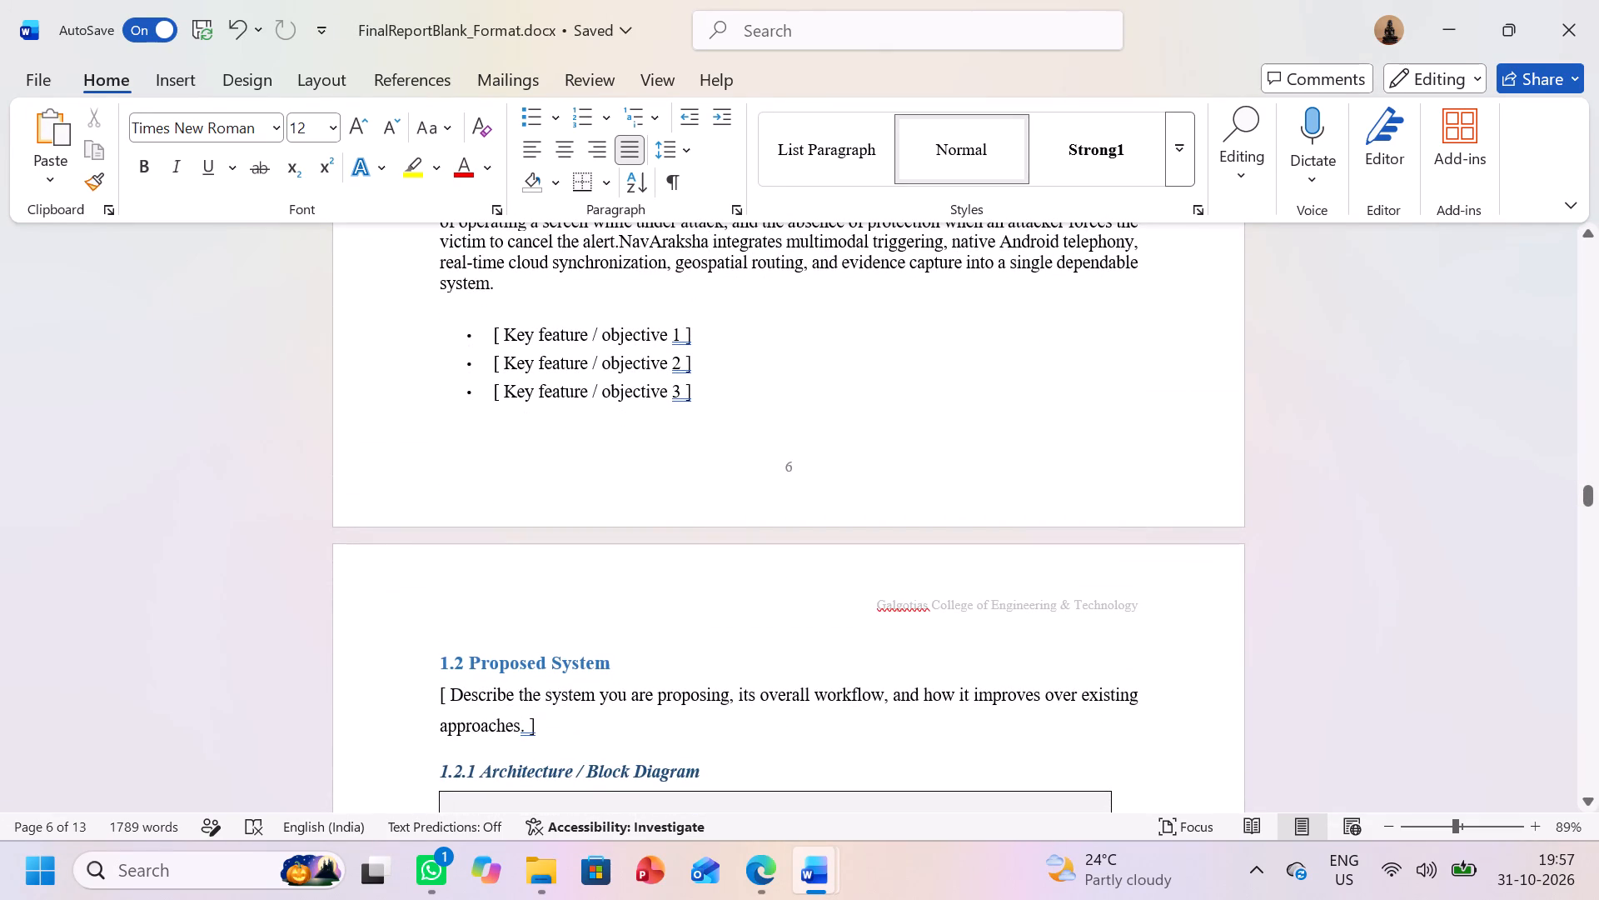
{"action": "scroll", "coordinate": [498, 329], "scroll_direction": "down", "scroll_amount": 8}
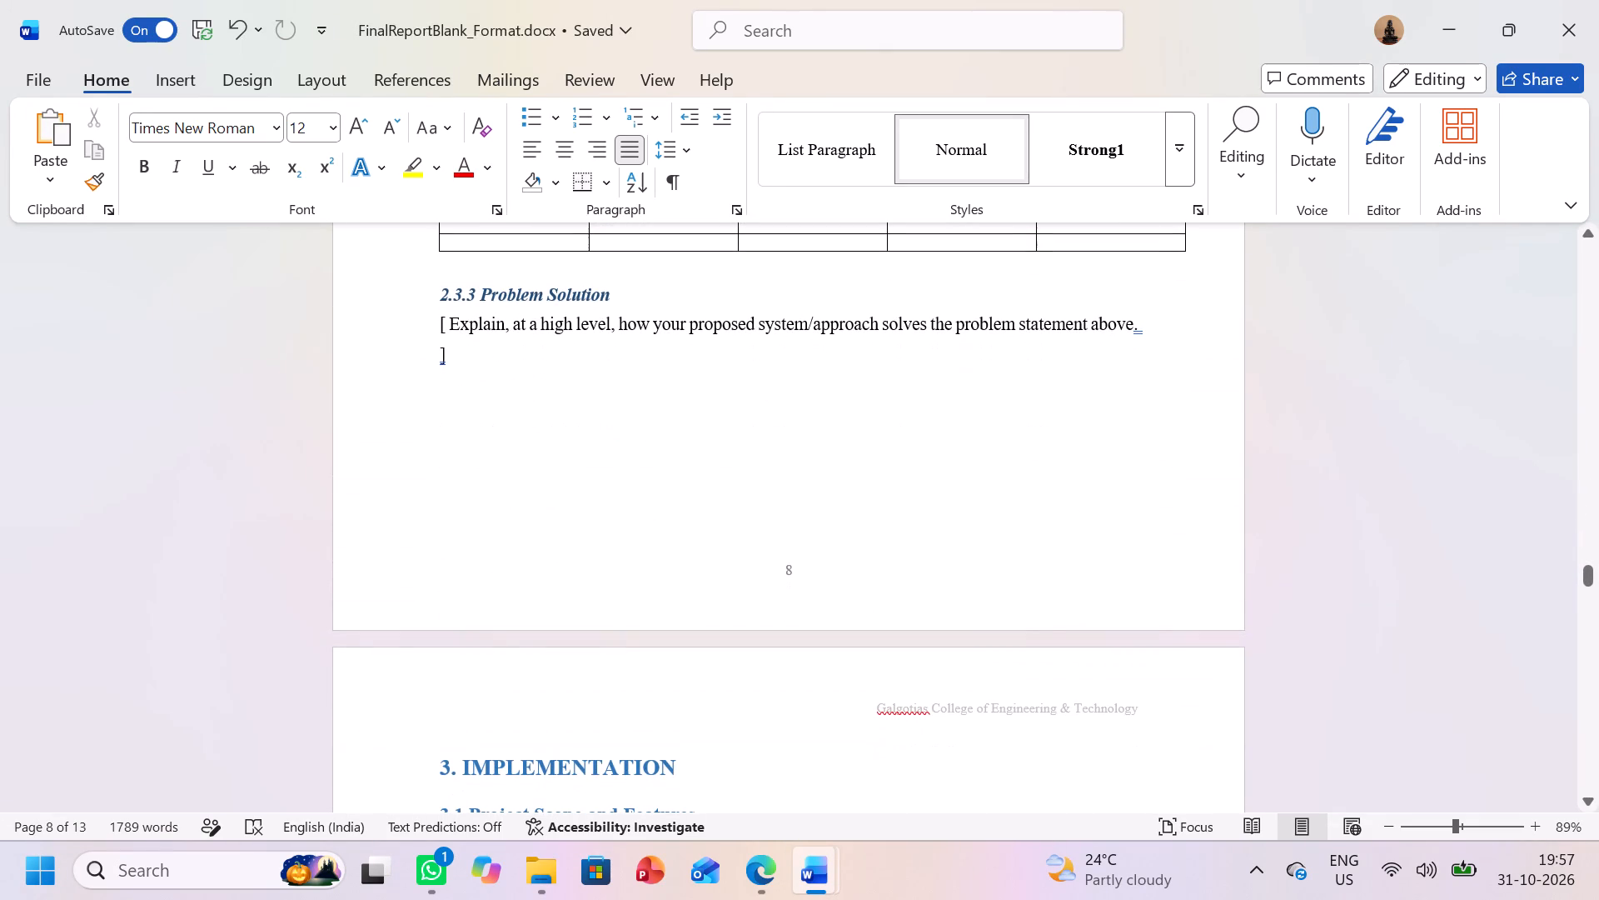
{"action": "scroll", "coordinate": [498, 329], "scroll_direction": "down", "scroll_amount": 3}
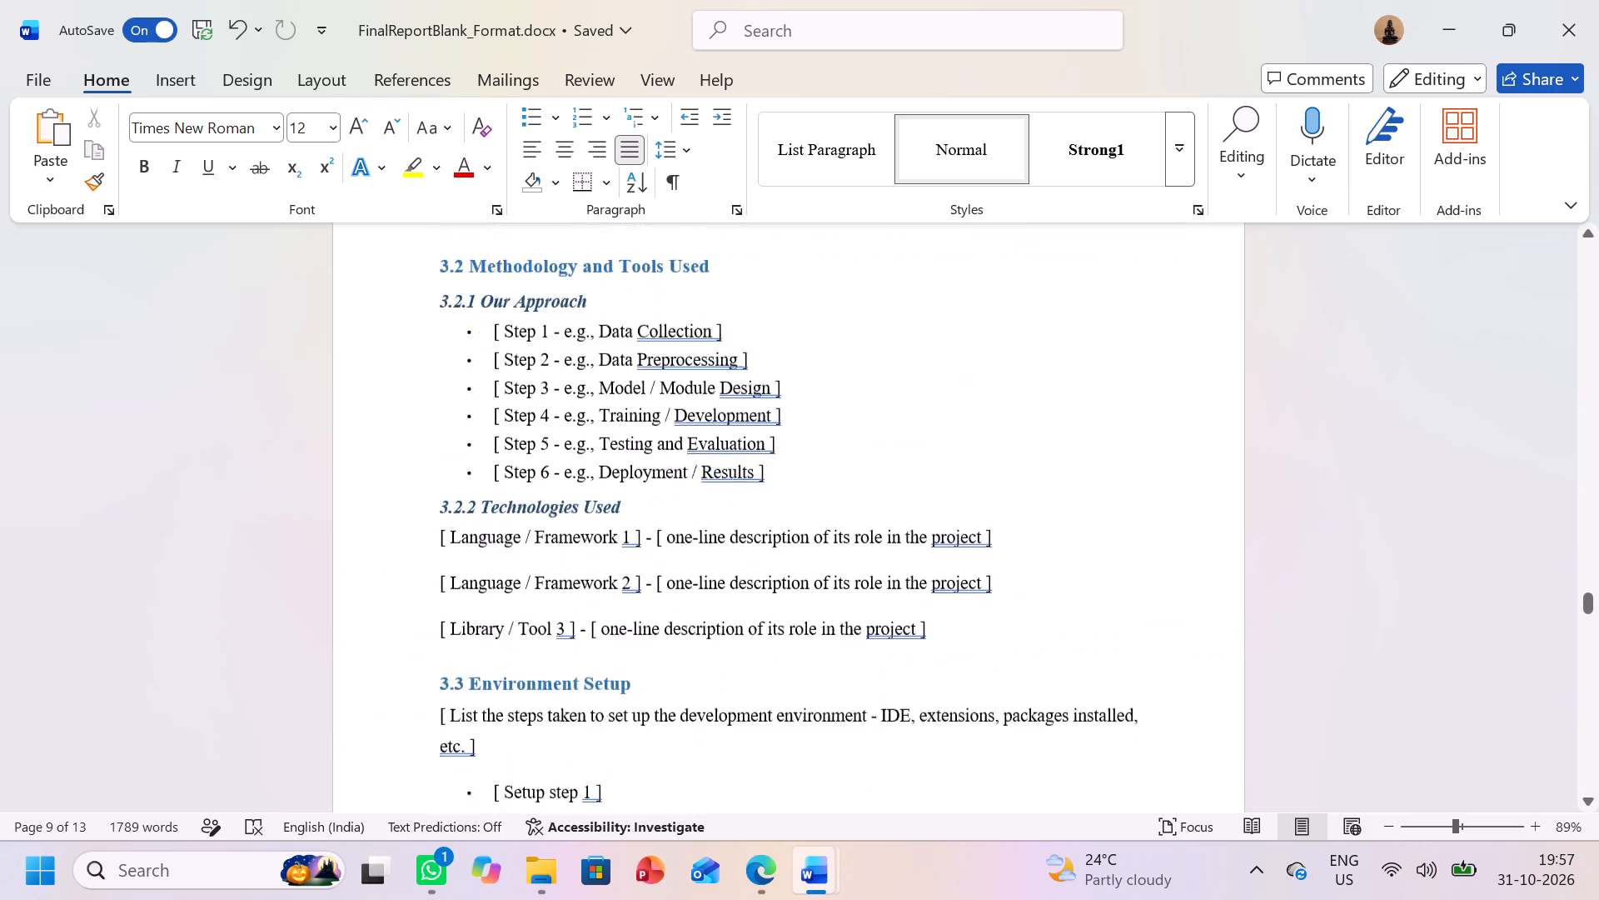
{"action": "scroll", "coordinate": [498, 329], "scroll_direction": "down", "scroll_amount": 4}
{"action": "scroll", "coordinate": [498, 329], "scroll_direction": "up", "scroll_amount": 1, "text": "ctrl"}
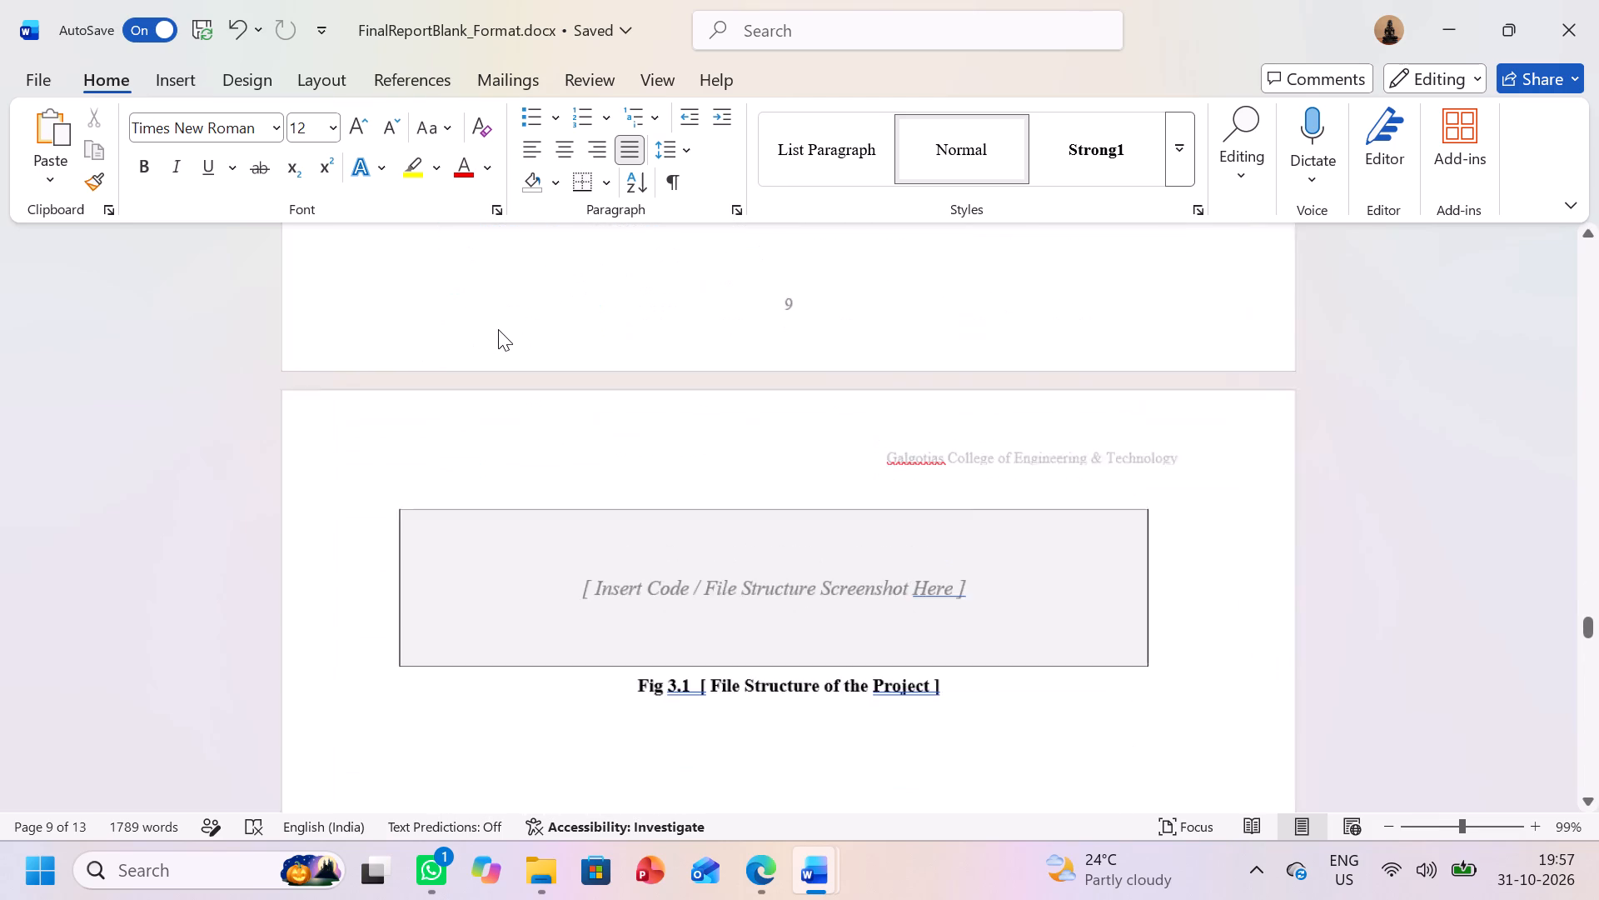
{"action": "scroll", "coordinate": [498, 329], "scroll_direction": "down", "scroll_amount": 5}
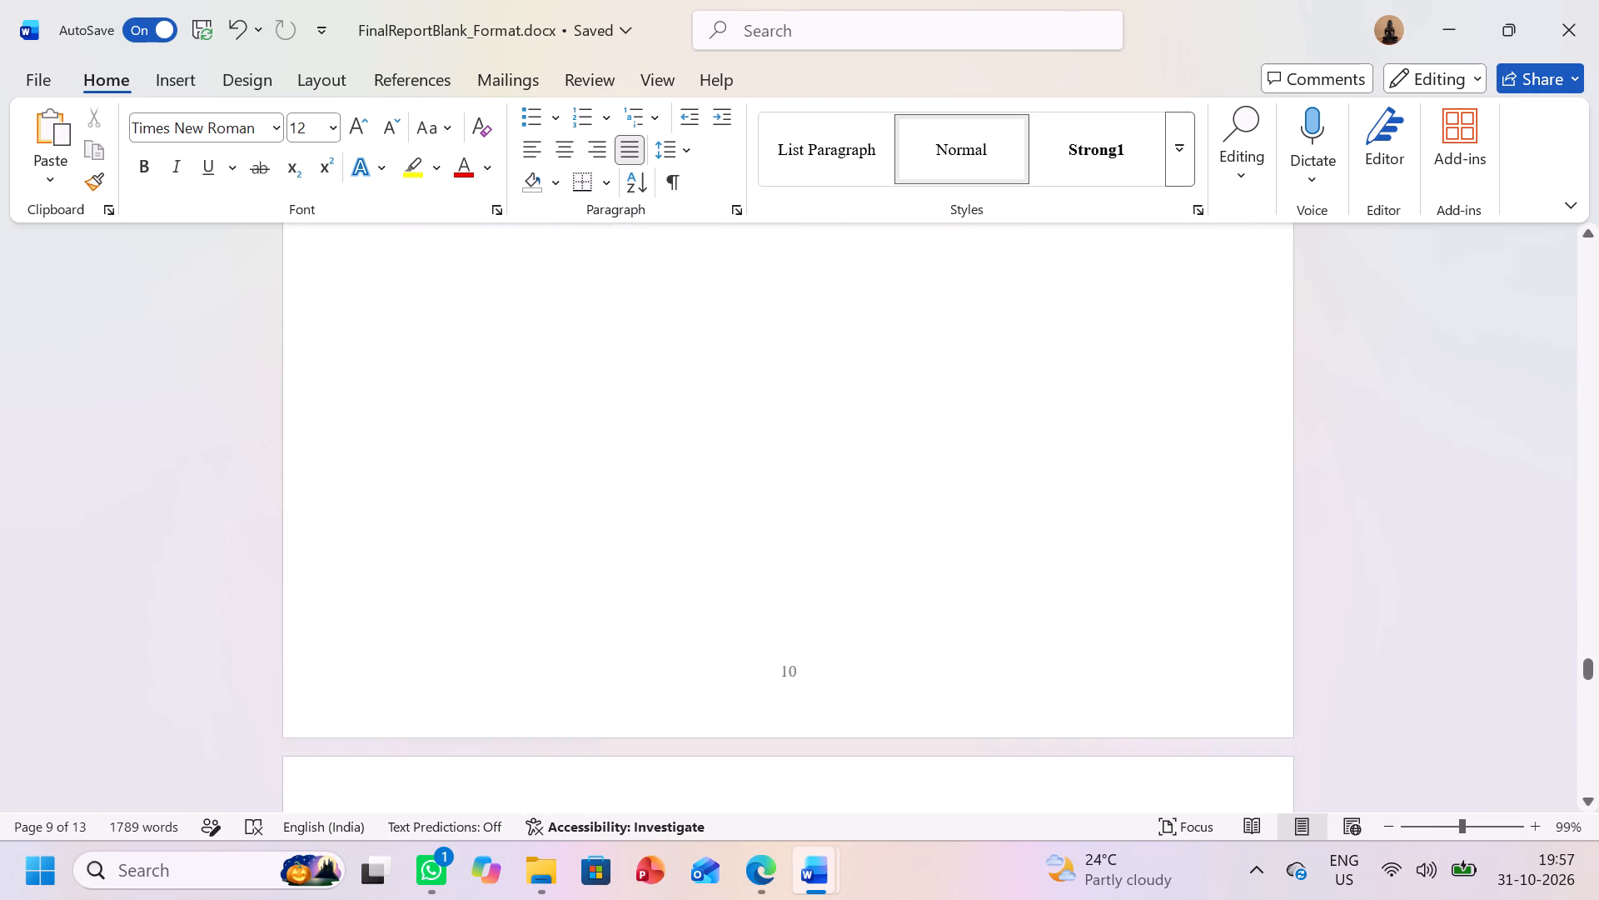
{"action": "scroll", "coordinate": [498, 329], "scroll_direction": "down", "scroll_amount": 1}
{"action": "scroll", "coordinate": [498, 329], "scroll_direction": "up", "scroll_amount": 1, "text": "ctrl"}
{"action": "scroll", "coordinate": [498, 329], "scroll_direction": "down", "scroll_amount": 2}
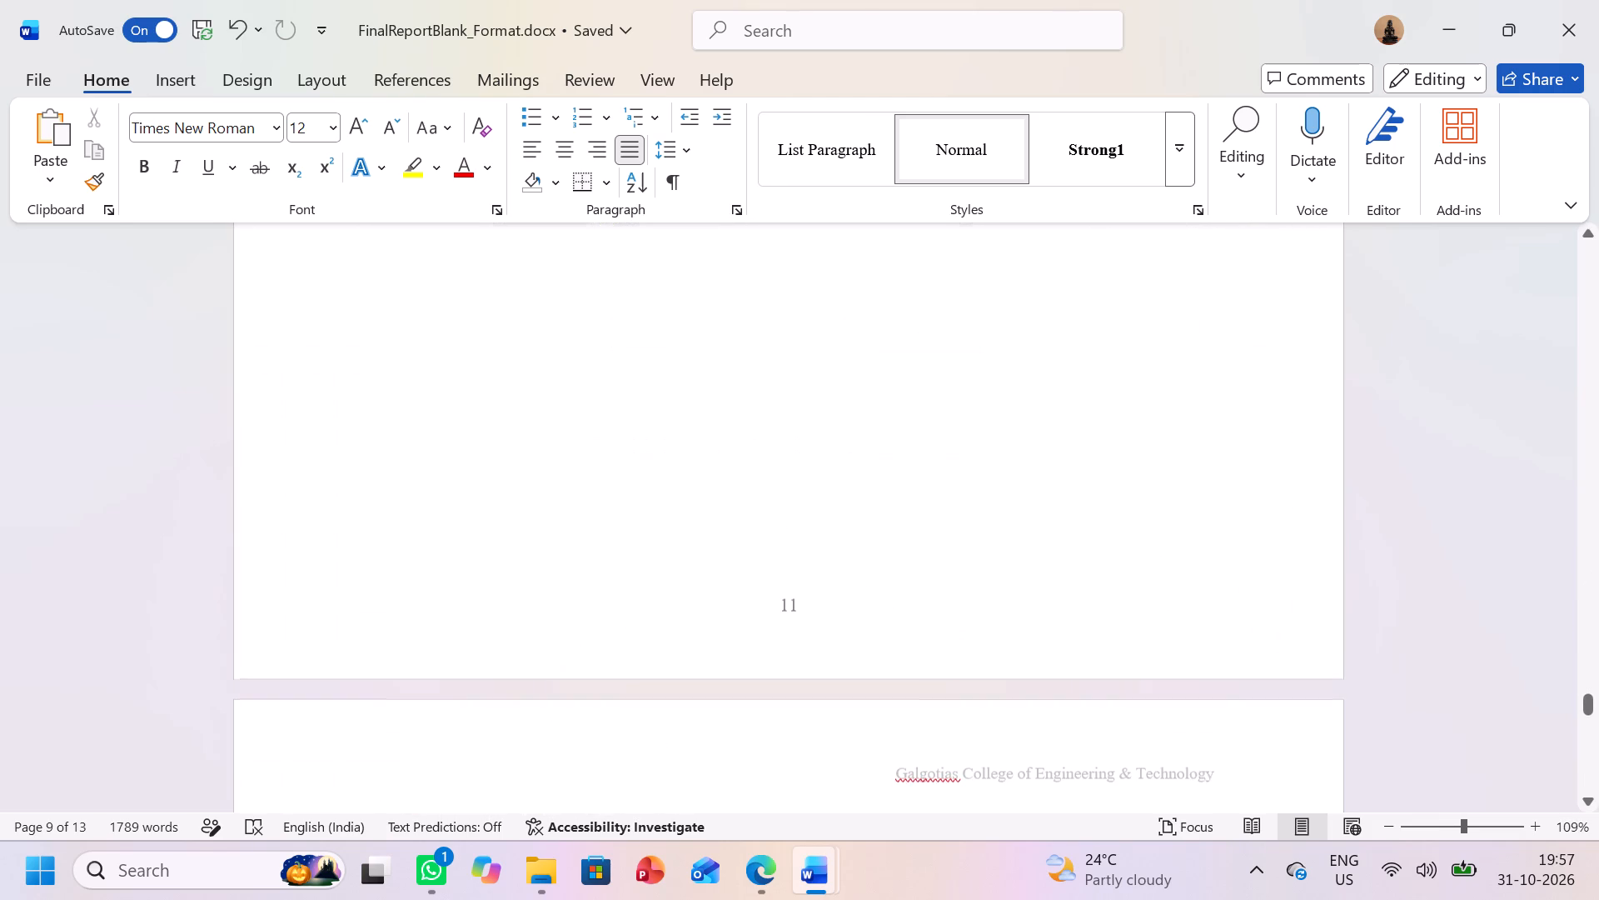
{"action": "scroll", "coordinate": [498, 329], "scroll_direction": "down", "scroll_amount": 5}
{"action": "scroll", "coordinate": [498, 329], "scroll_direction": "down", "scroll_amount": 3, "text": "ctrl"}
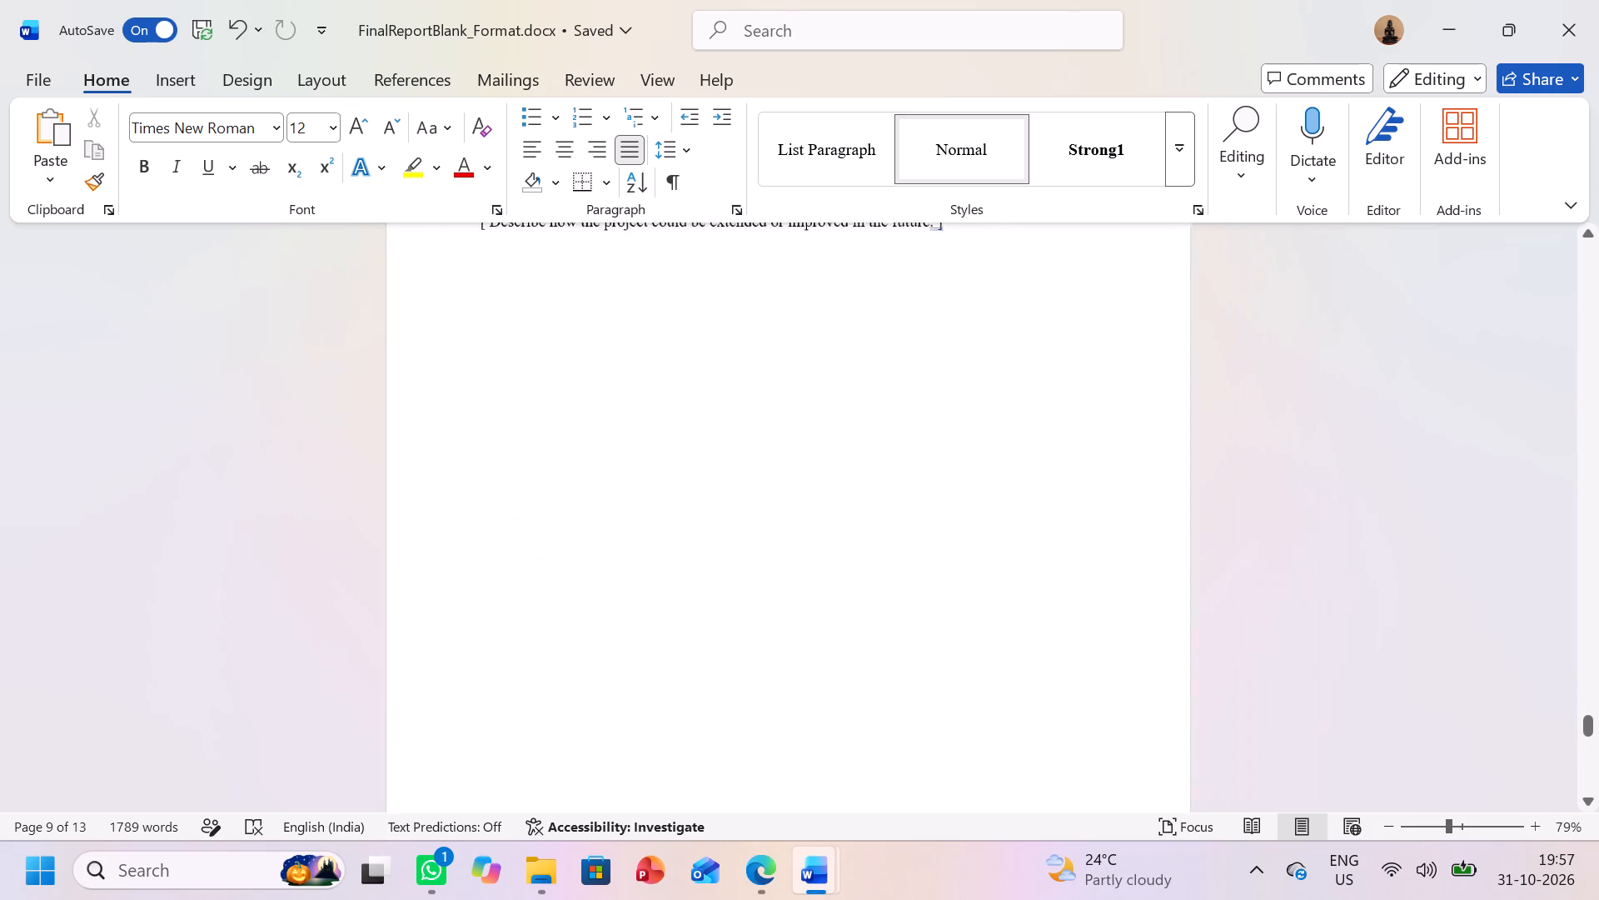
{"action": "scroll", "coordinate": [503, 469], "scroll_direction": "down", "scroll_amount": 4}
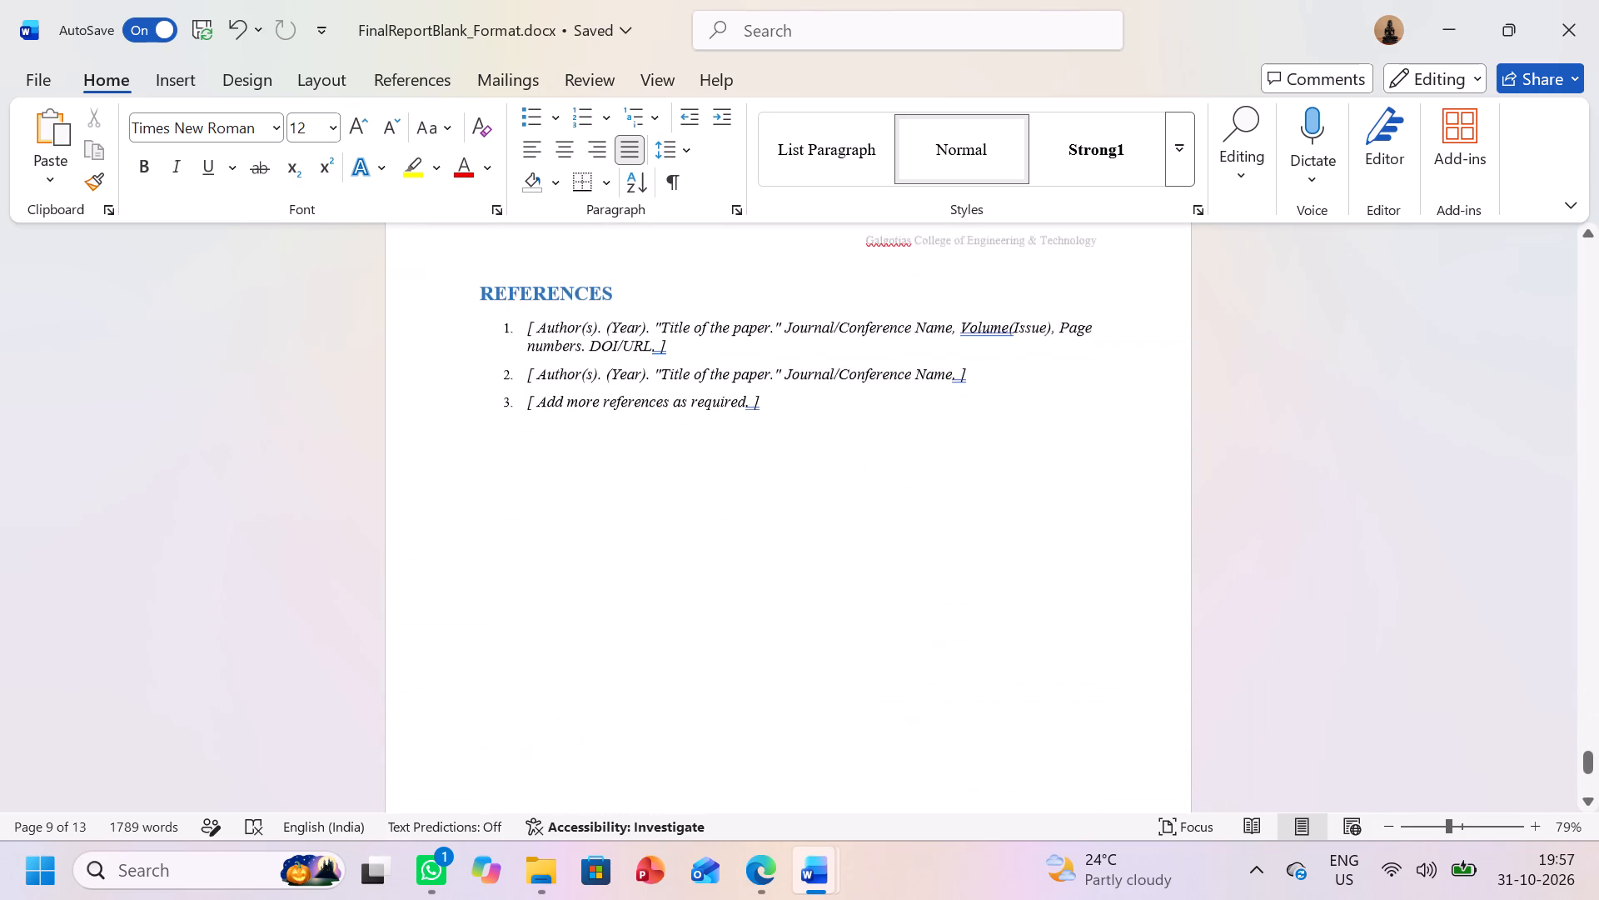
{"action": "scroll", "coordinate": [503, 469], "scroll_direction": "down", "scroll_amount": 4}
Correct "Intervention)is" to "Intervention) is" in the Introduction's NavAraksha paragraph using the grammar suggestion.
{"action": "scroll", "coordinate": [503, 469], "scroll_direction": "up", "scroll_amount": 10}
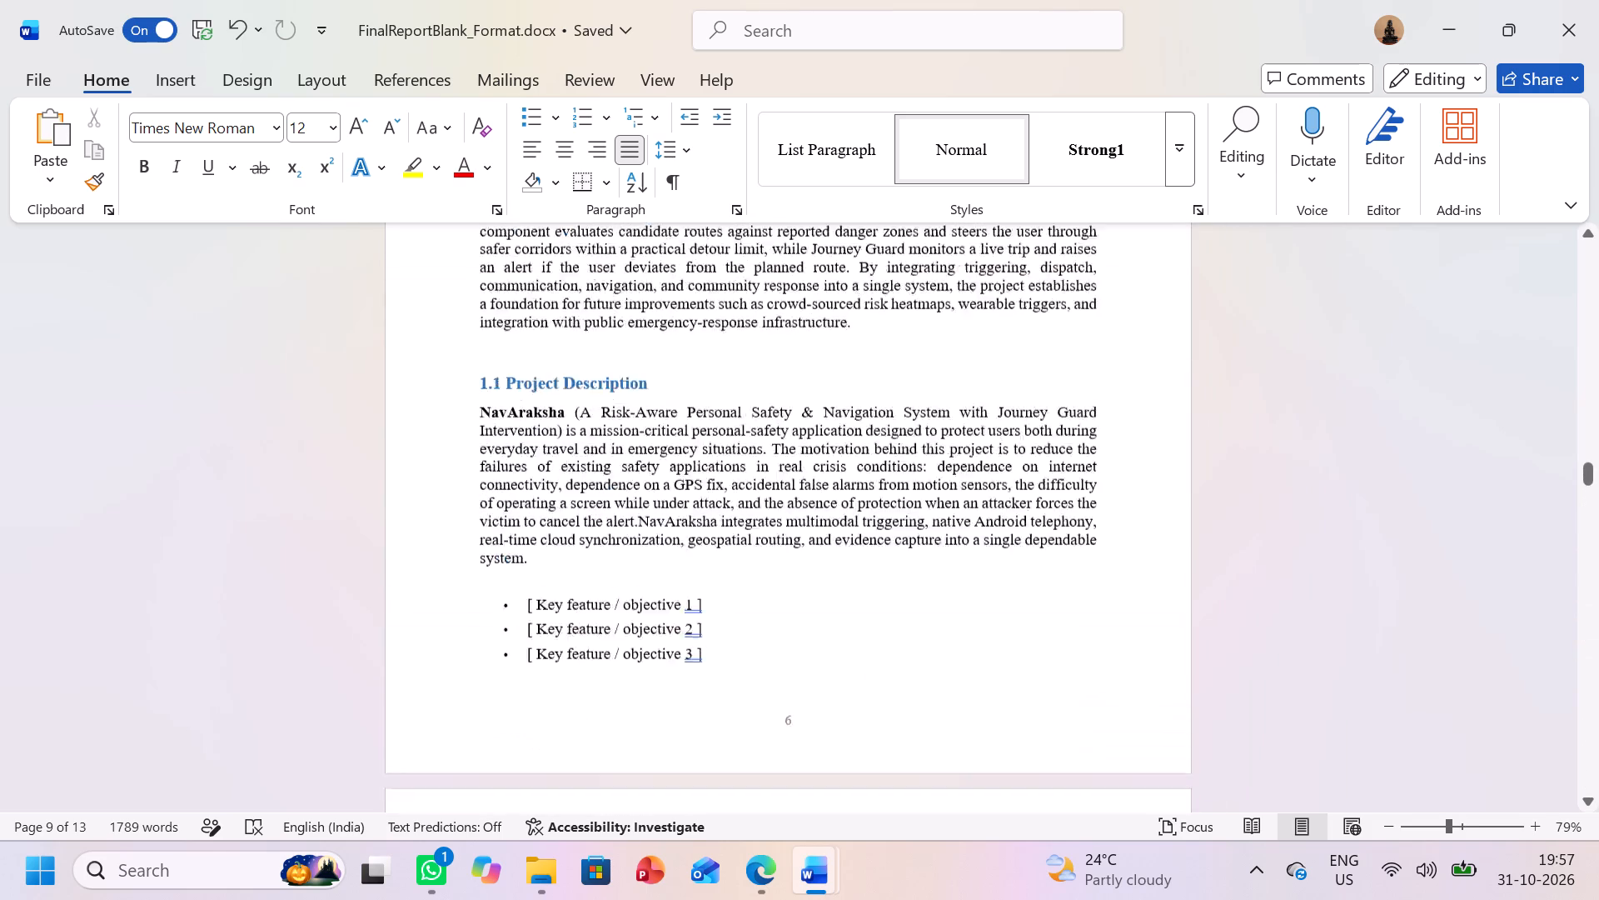
{"action": "scroll", "coordinate": [503, 469], "scroll_direction": "up", "scroll_amount": 1}
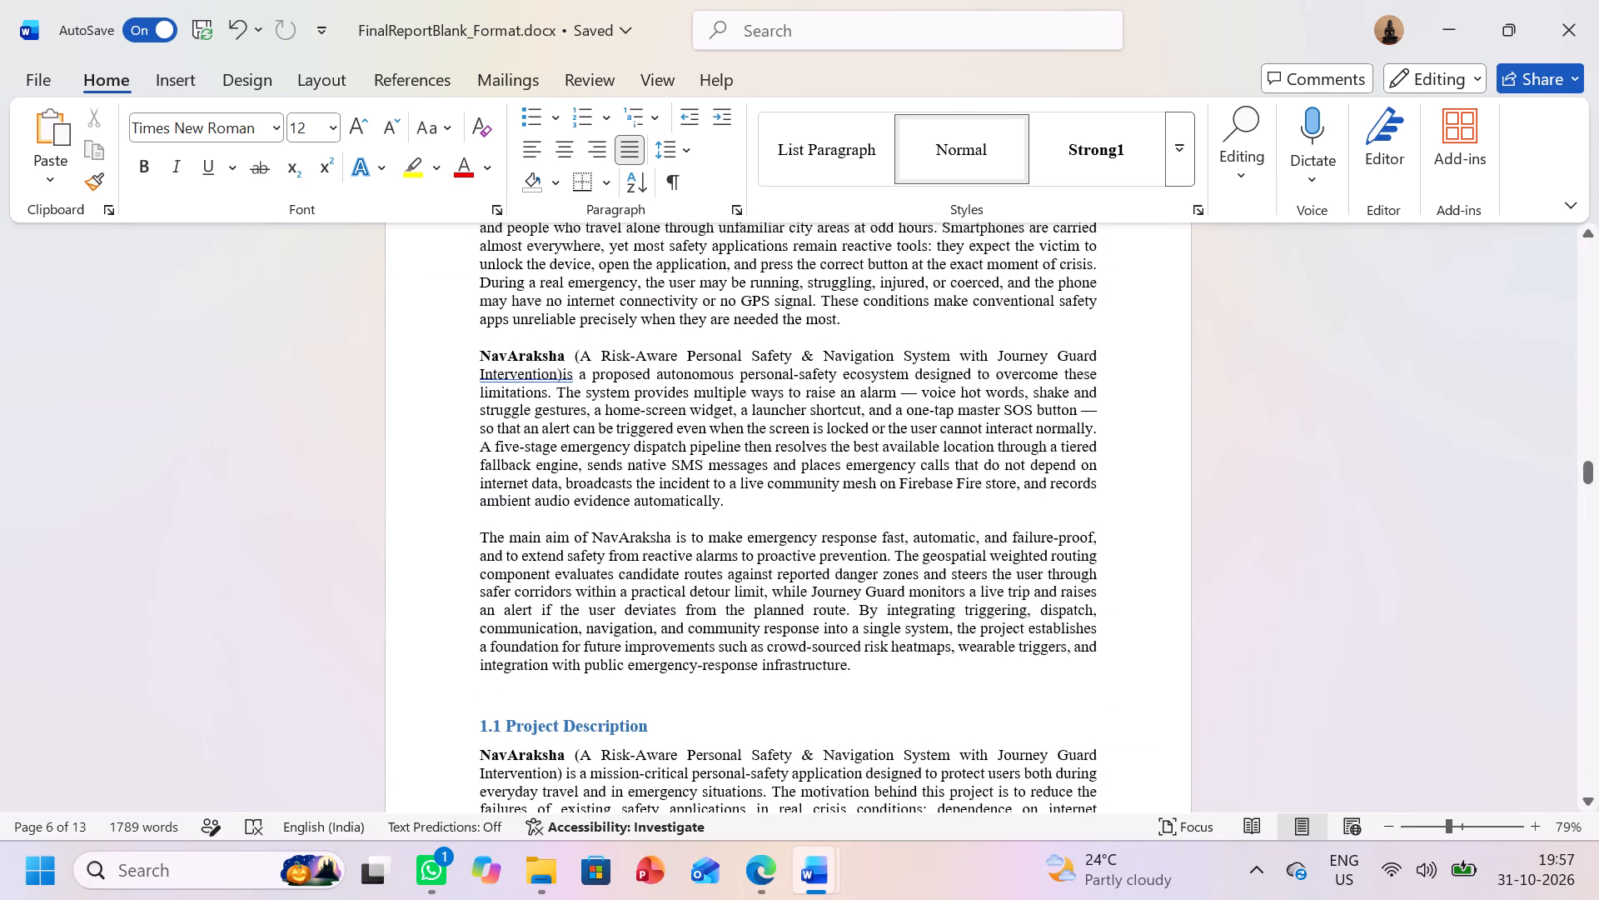
{"action": "left_click", "coordinate": [562, 371]}
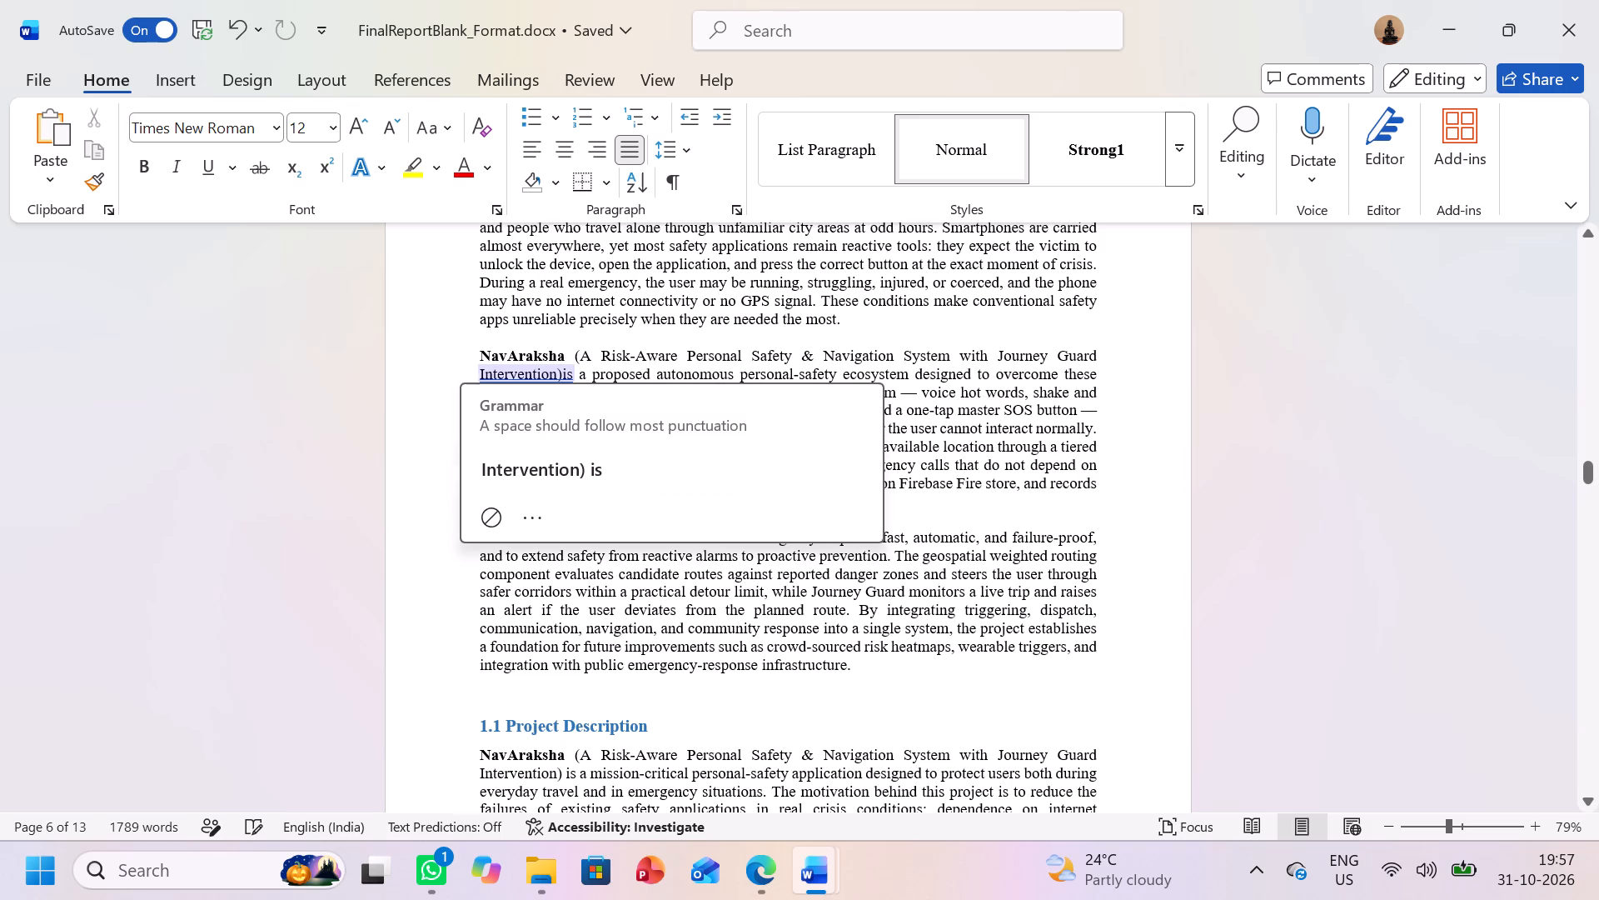
{"action": "left_click", "coordinate": [558, 463]}
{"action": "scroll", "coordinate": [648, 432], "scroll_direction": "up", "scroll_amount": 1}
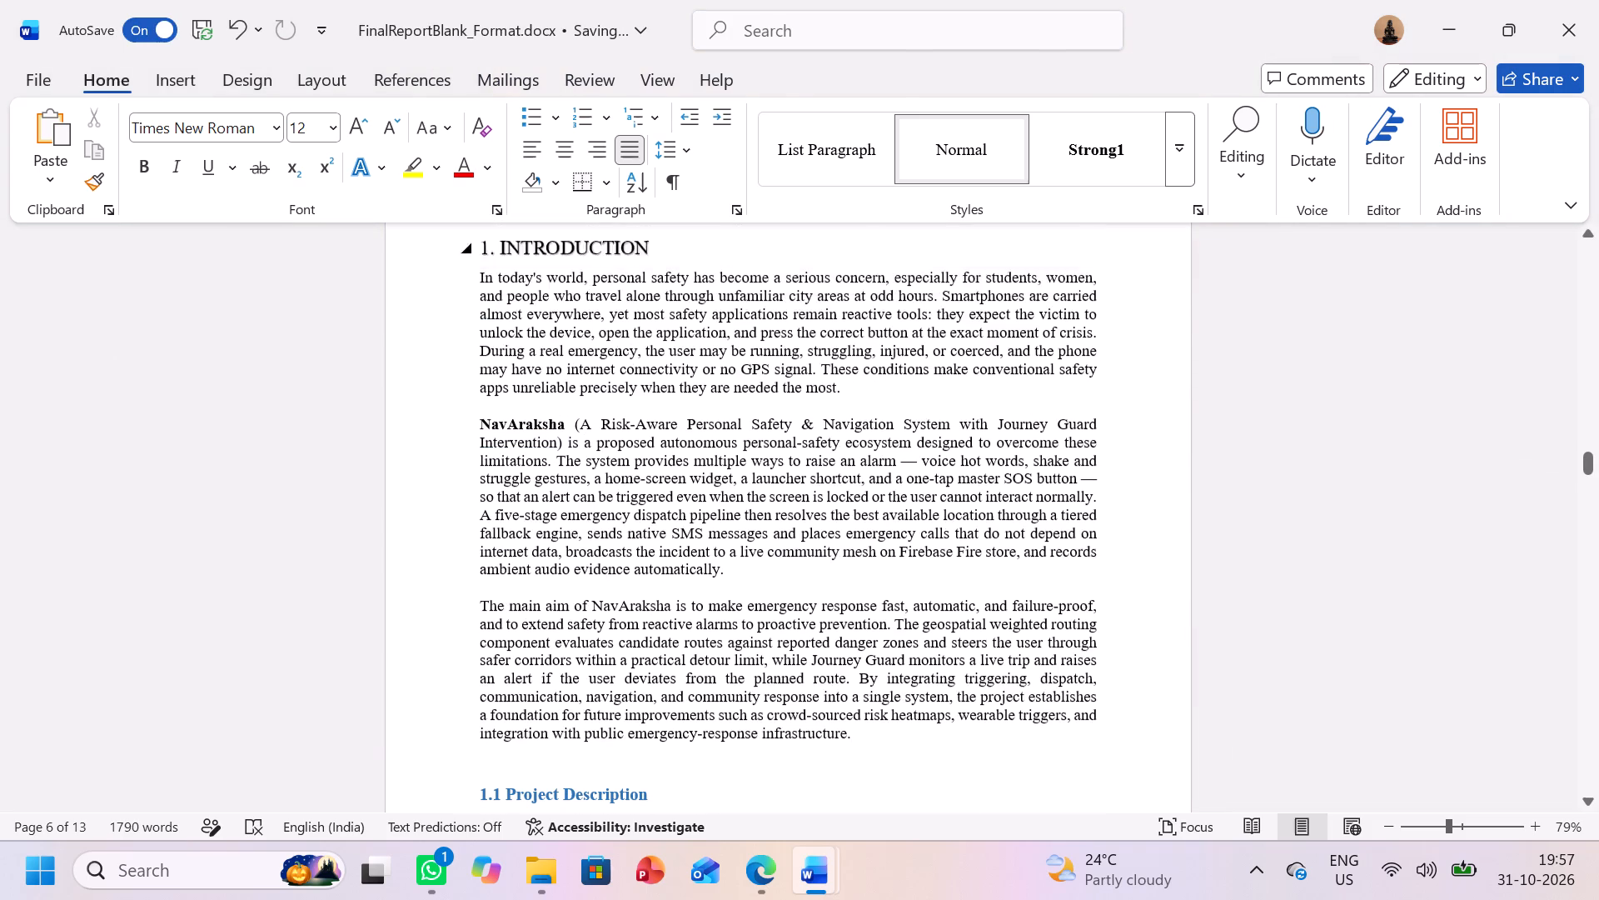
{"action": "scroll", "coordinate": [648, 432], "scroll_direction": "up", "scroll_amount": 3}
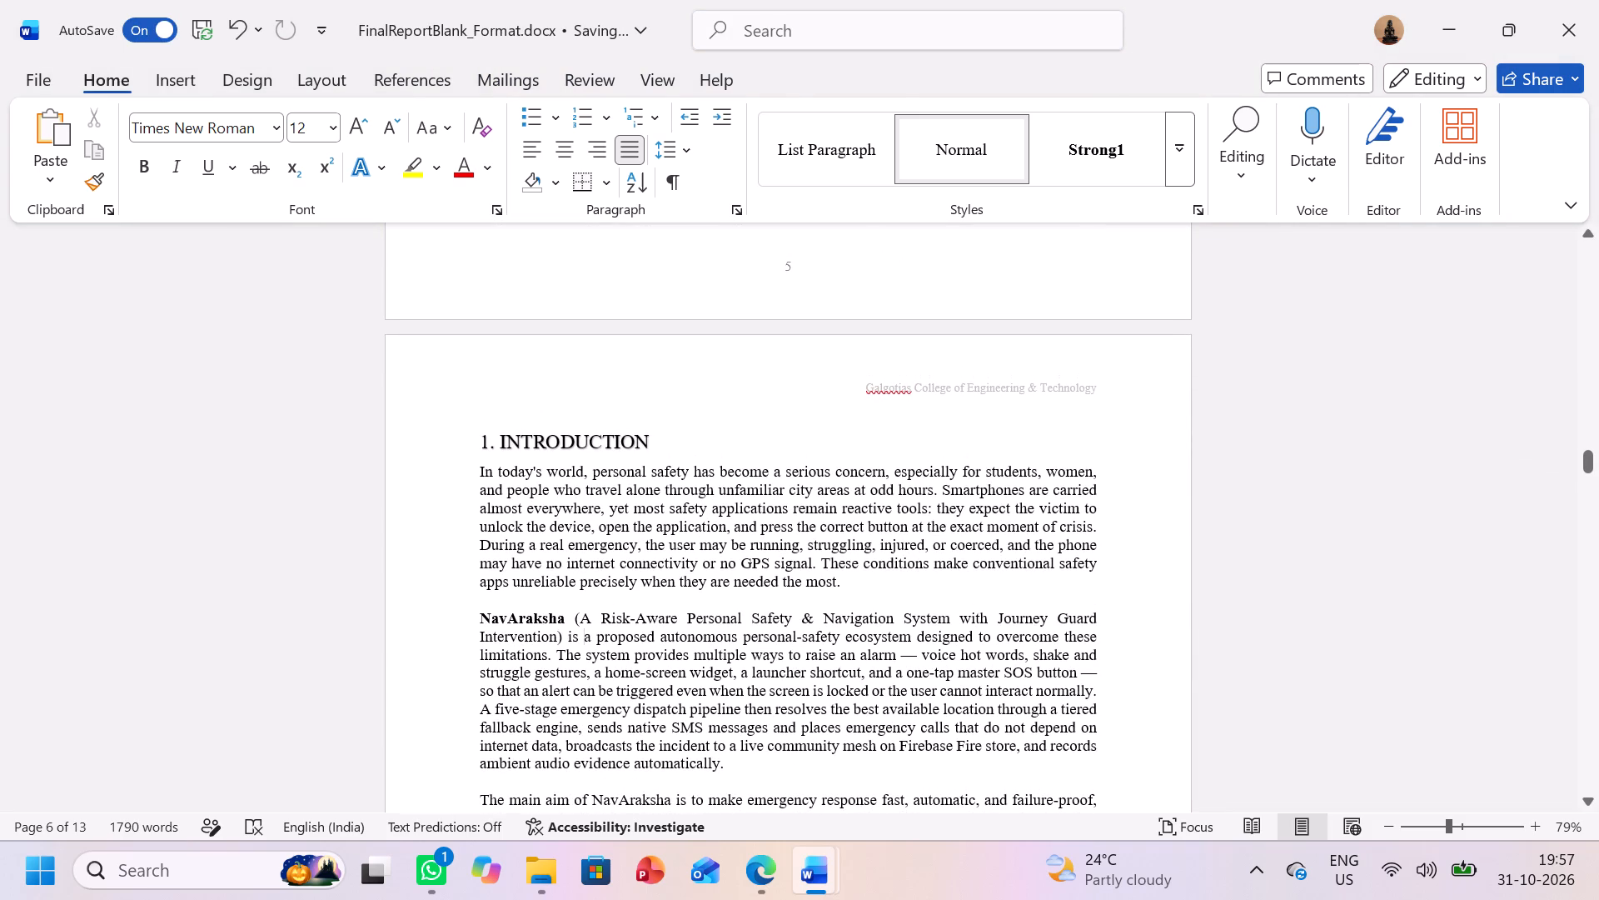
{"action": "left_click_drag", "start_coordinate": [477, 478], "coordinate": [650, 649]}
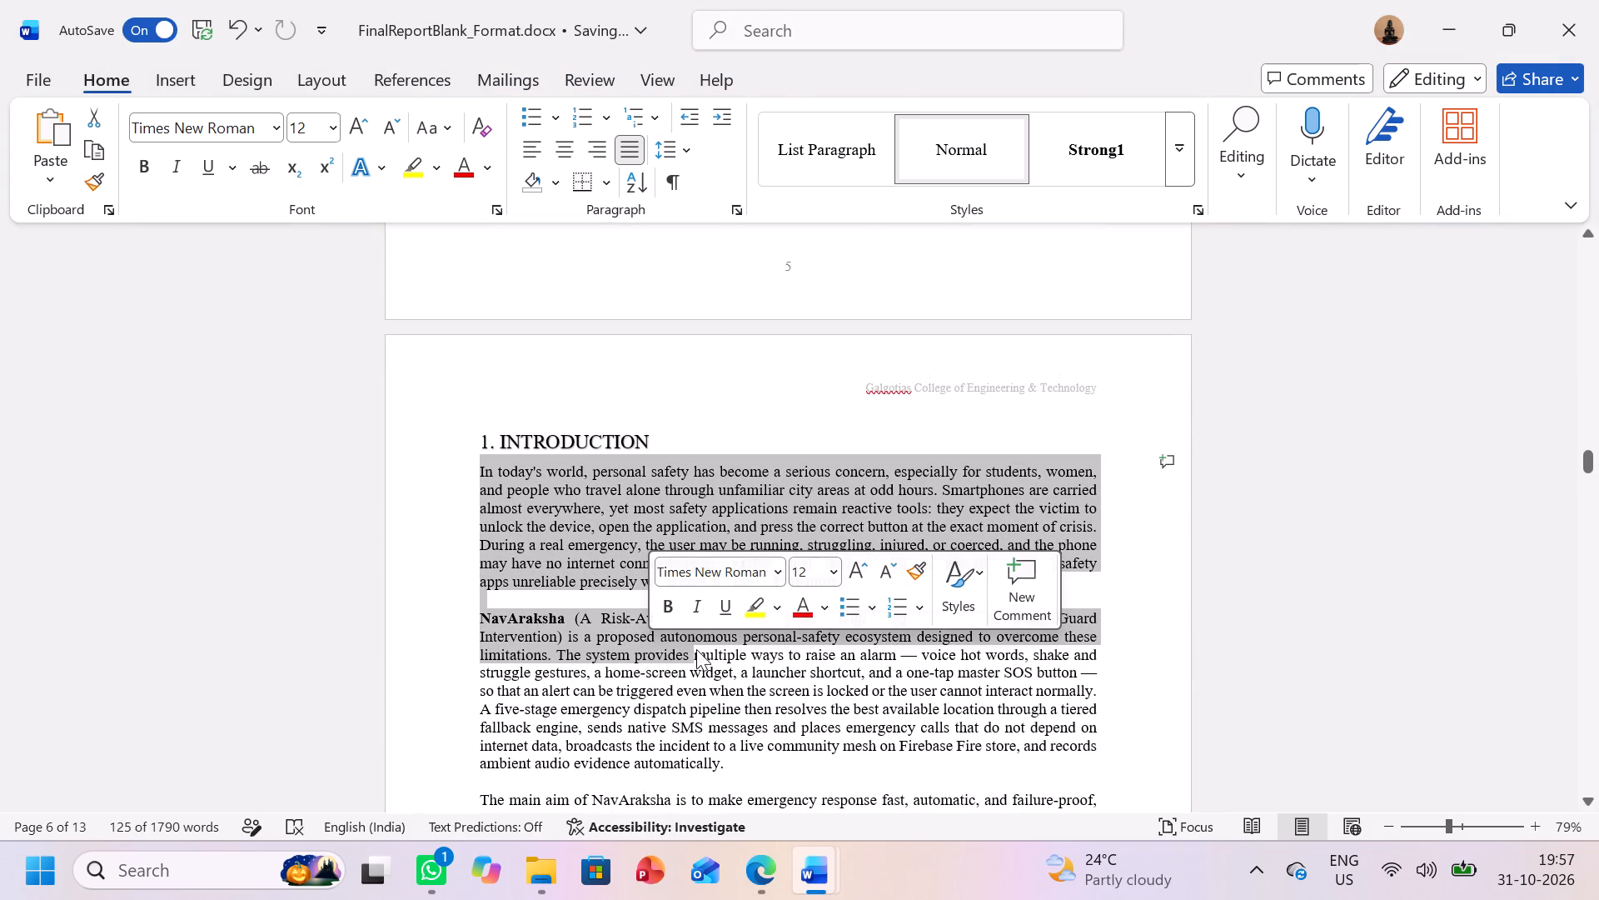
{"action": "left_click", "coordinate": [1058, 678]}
Correct "alert.NavAraksha" to "alert. NavAraksha" in the project description using the spelling suggestion.
{"action": "scroll", "coordinate": [1058, 678], "scroll_direction": "down", "scroll_amount": 2}
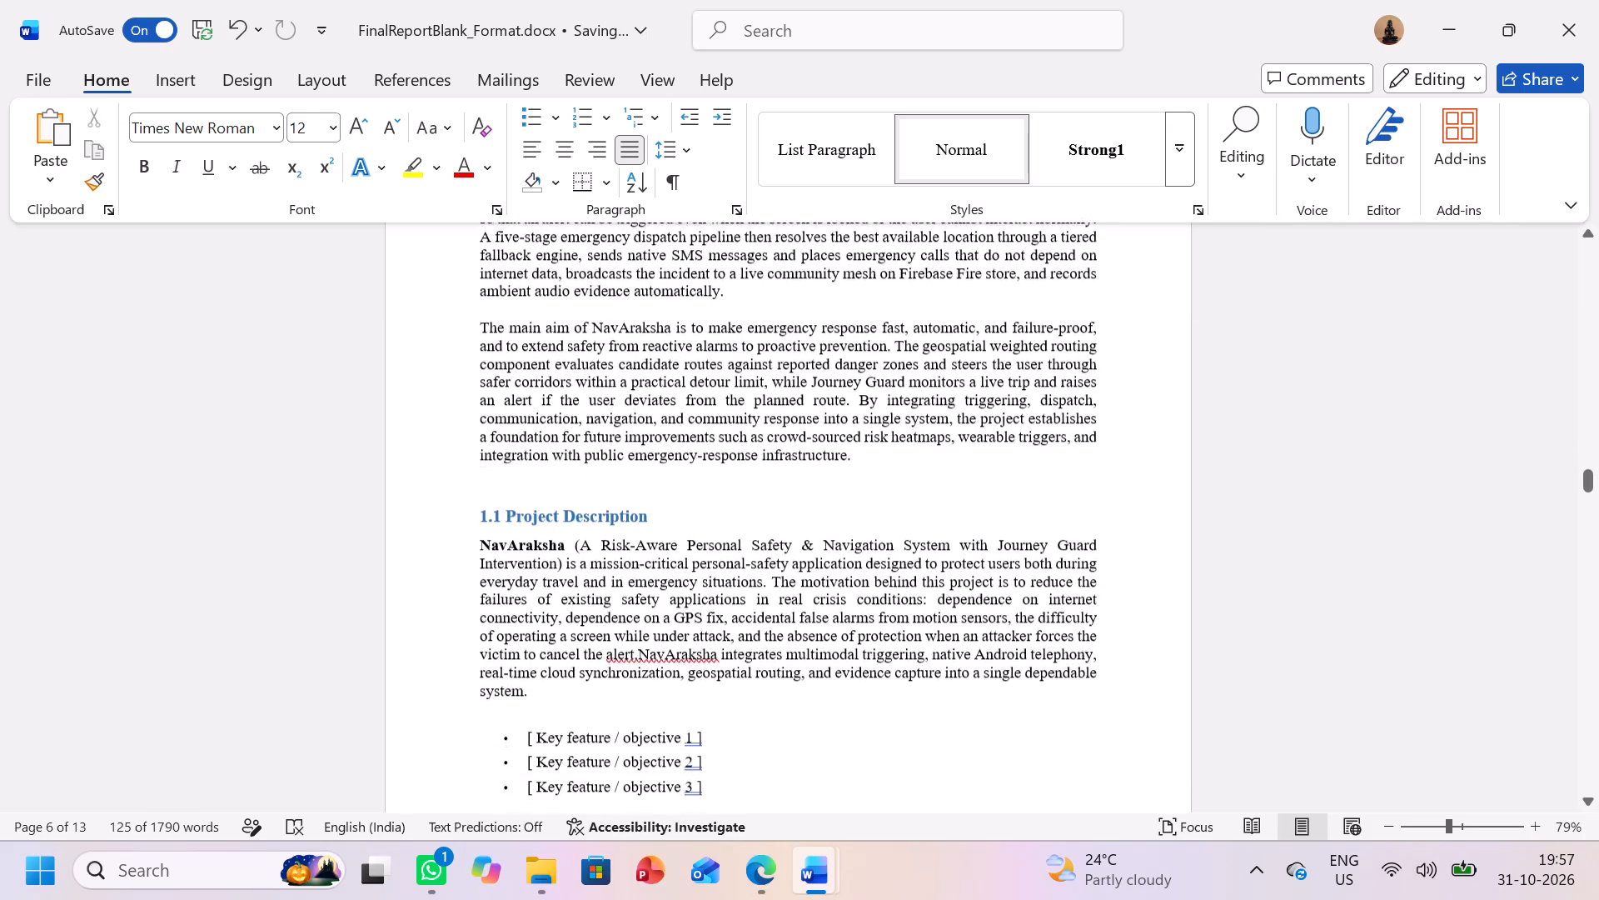
{"action": "scroll", "coordinate": [1058, 678], "scroll_direction": "down", "scroll_amount": 1}
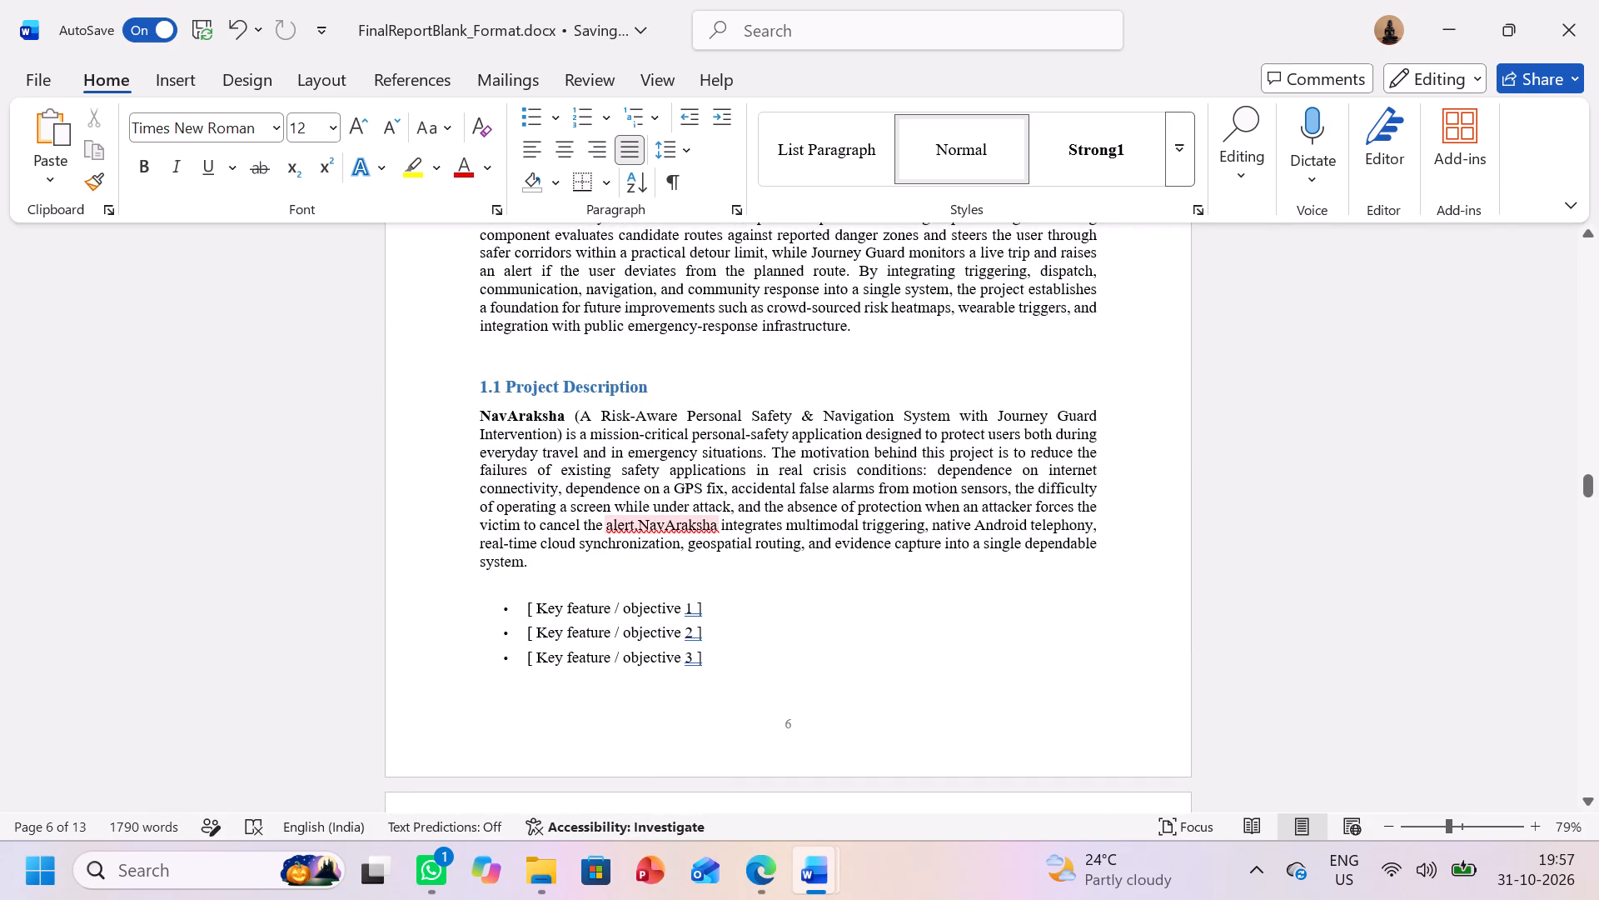
{"action": "left_click", "coordinate": [651, 523]}
{"action": "left_click", "coordinate": [646, 600]}
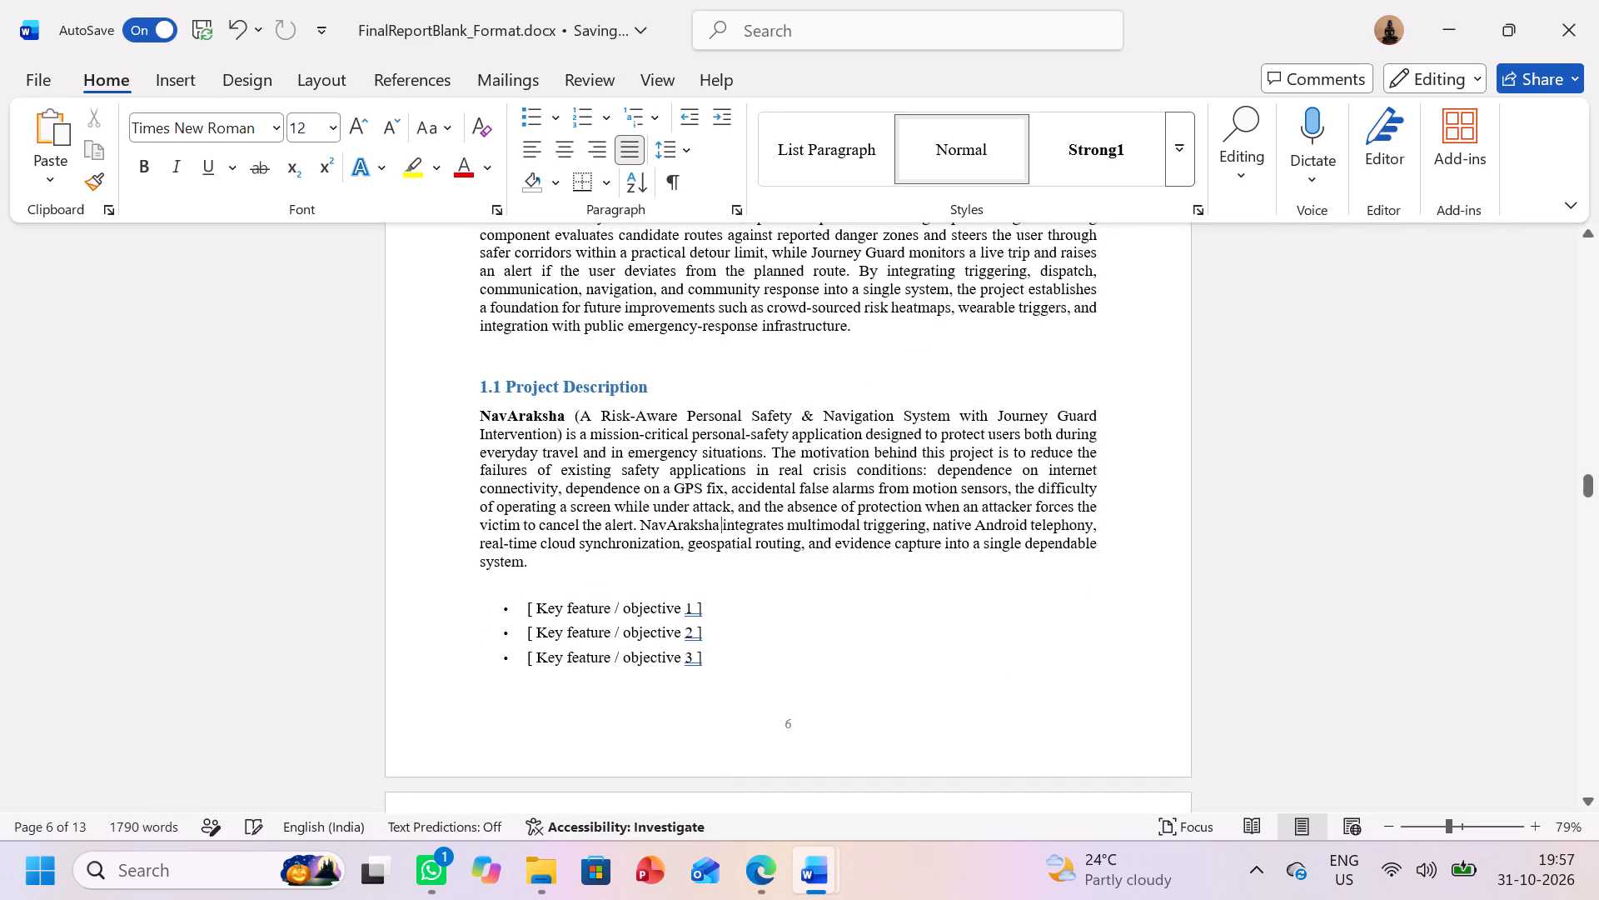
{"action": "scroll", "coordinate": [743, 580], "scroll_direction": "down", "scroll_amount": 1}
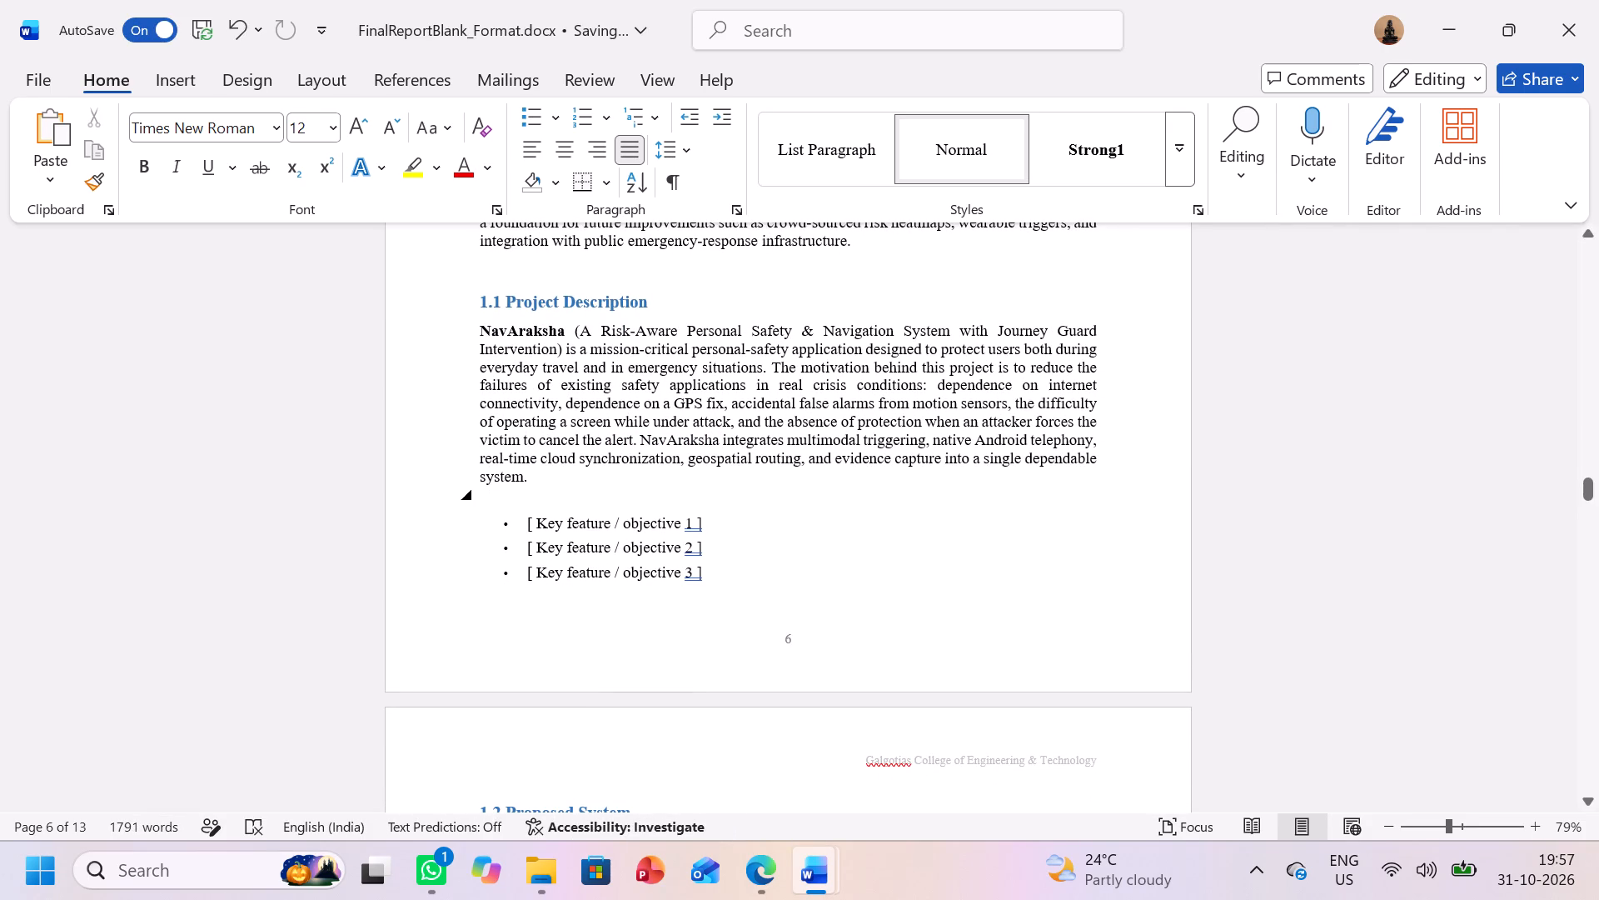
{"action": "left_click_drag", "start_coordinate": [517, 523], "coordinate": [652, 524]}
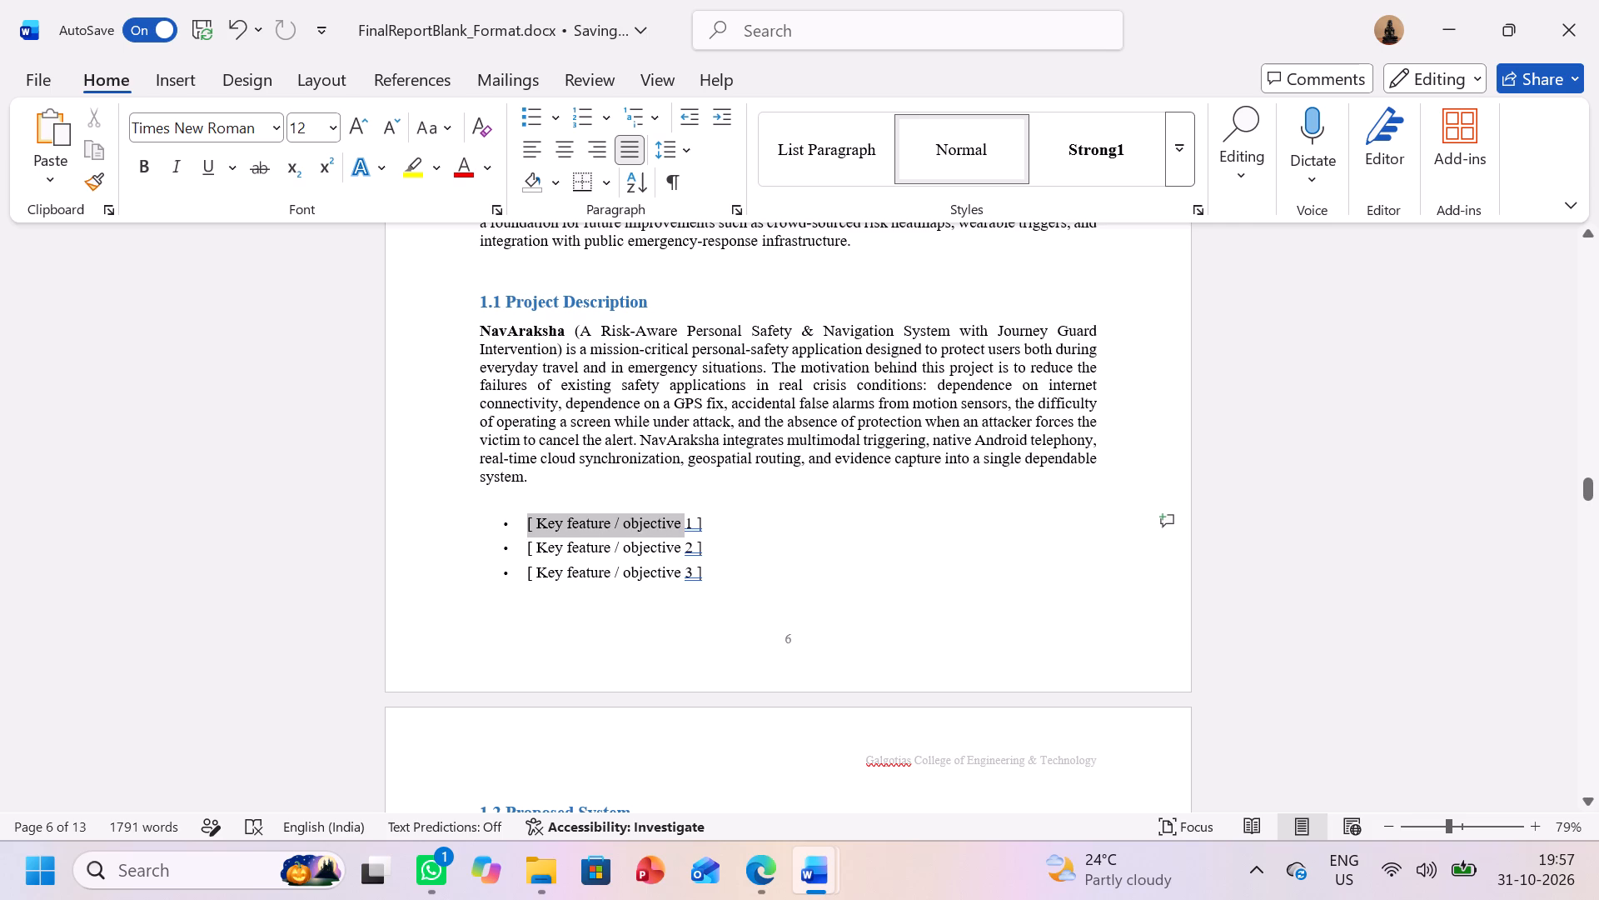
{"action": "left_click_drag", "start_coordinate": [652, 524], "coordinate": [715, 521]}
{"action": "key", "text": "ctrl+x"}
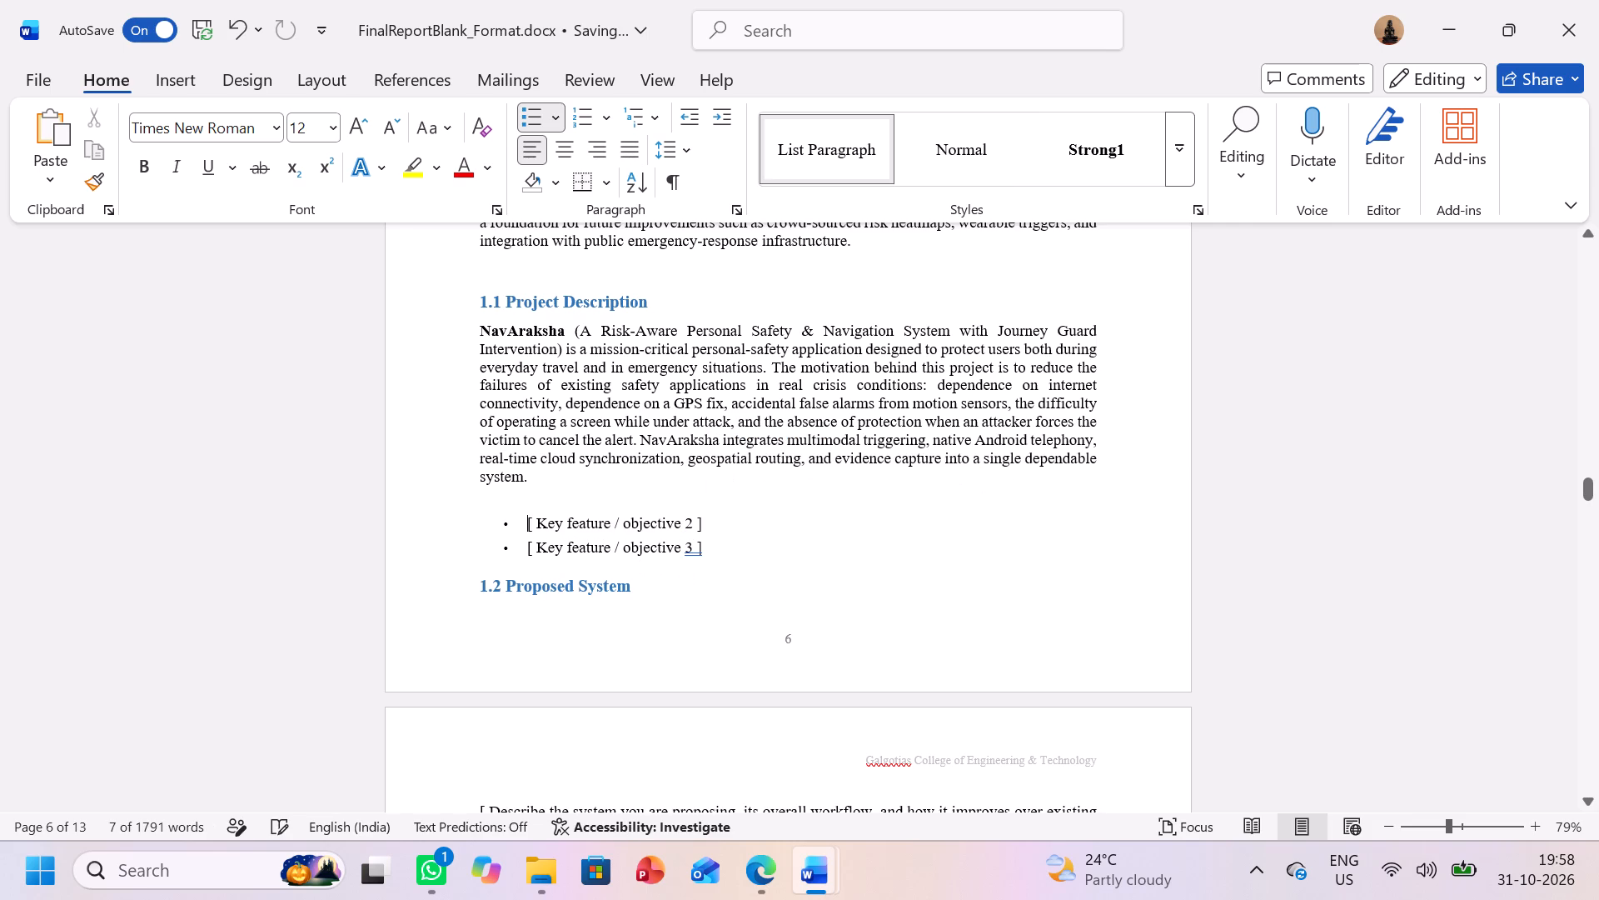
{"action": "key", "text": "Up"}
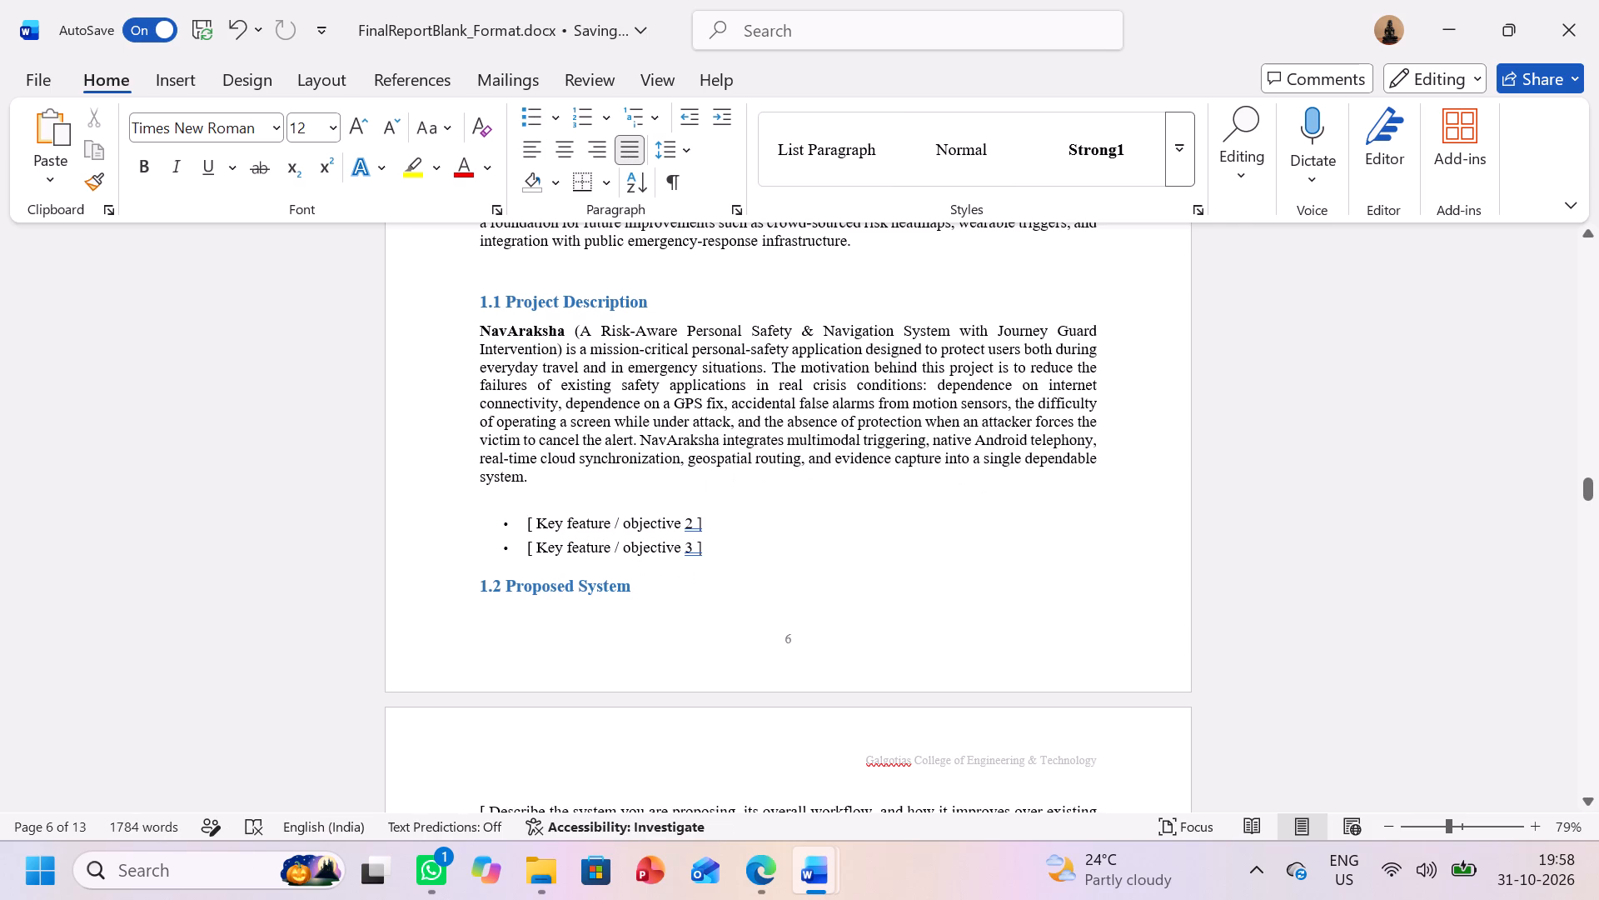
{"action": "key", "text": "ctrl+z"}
Delete the placeholder "[ Key feature / objective 1 ]" under 1.1 Project Description, keeping its empty bullet.
{"action": "left_click", "coordinate": [715, 521]}
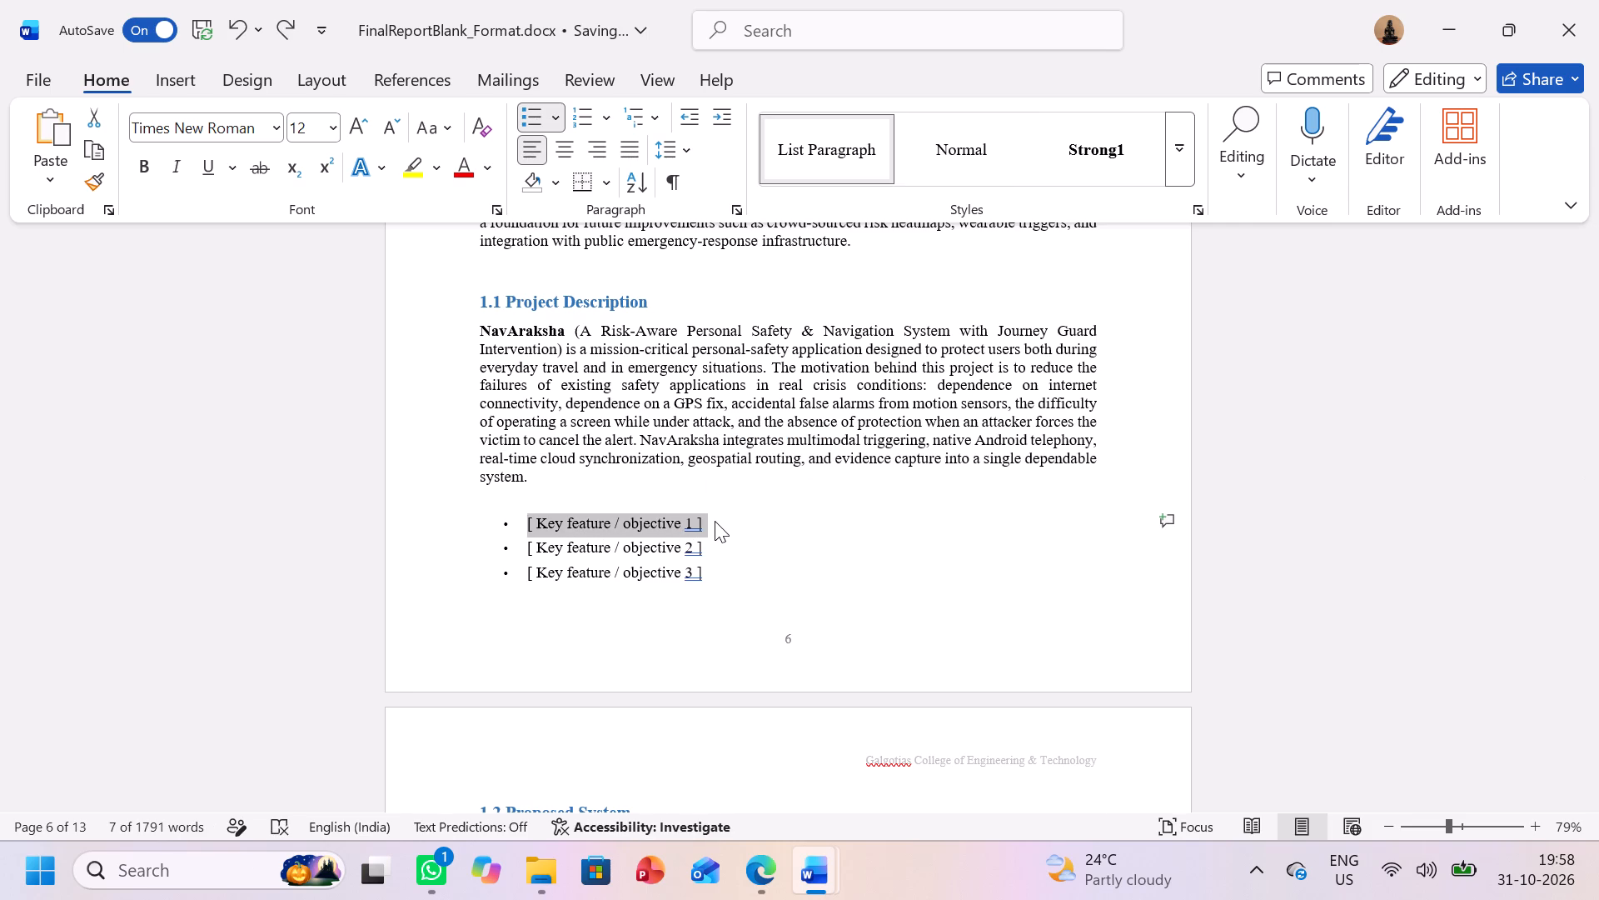
{"action": "key", "text": "BackSpace"}
{"action": "key", "text": "BackSpace"}
{"action": "key", "text": "BackSpace"}
{"action": "key", "text": "BackSpace"}
{"action": "key", "text": "BackSpace"}
{"action": "key", "text": "BackSpace"}
{"action": "key", "text": "BackSpace"}
{"action": "key", "text": "BackSpace"}
{"action": "key", "text": "BackSpace"}
{"action": "key", "text": "BackSpace"}
{"action": "key", "text": "BackSpace"}
{"action": "key", "text": "BackSpace"}
{"action": "key", "text": "BackSpace"}
{"action": "key", "text": "BackSpace"}
{"action": "key", "text": "BackSpace"}
{"action": "key", "text": "BackSpace"}
{"action": "key", "text": "BackSpace"}
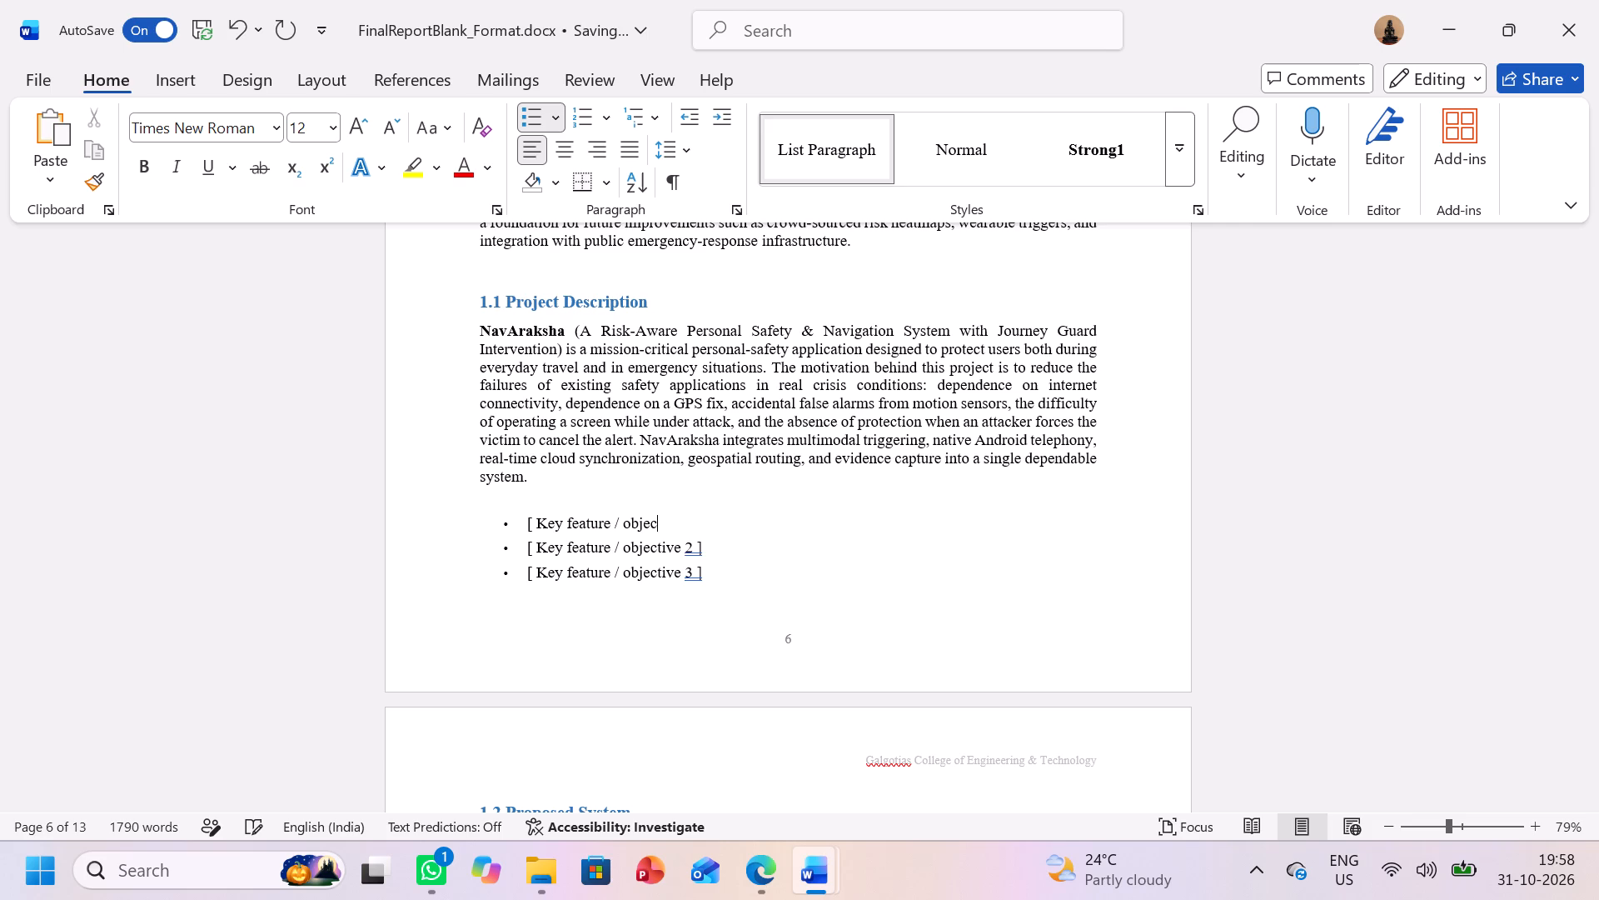
{"action": "key", "text": "BackSpace"}
{"action": "key", "text": "BackSpace"}
{"action": "key", "text": "BackSpace"}
{"action": "key", "text": "BackSpace"}
{"action": "key", "text": "BackSpace"}
{"action": "key", "text": "BackSpace"}
{"action": "key", "text": "BackSpace"}
{"action": "key", "text": "BackSpace"}
{"action": "key", "text": "BackSpace"}
{"action": "key", "text": "BackSpace"}
{"action": "key", "text": "BackSpace"}
{"action": "key", "text": "BackSpace"}
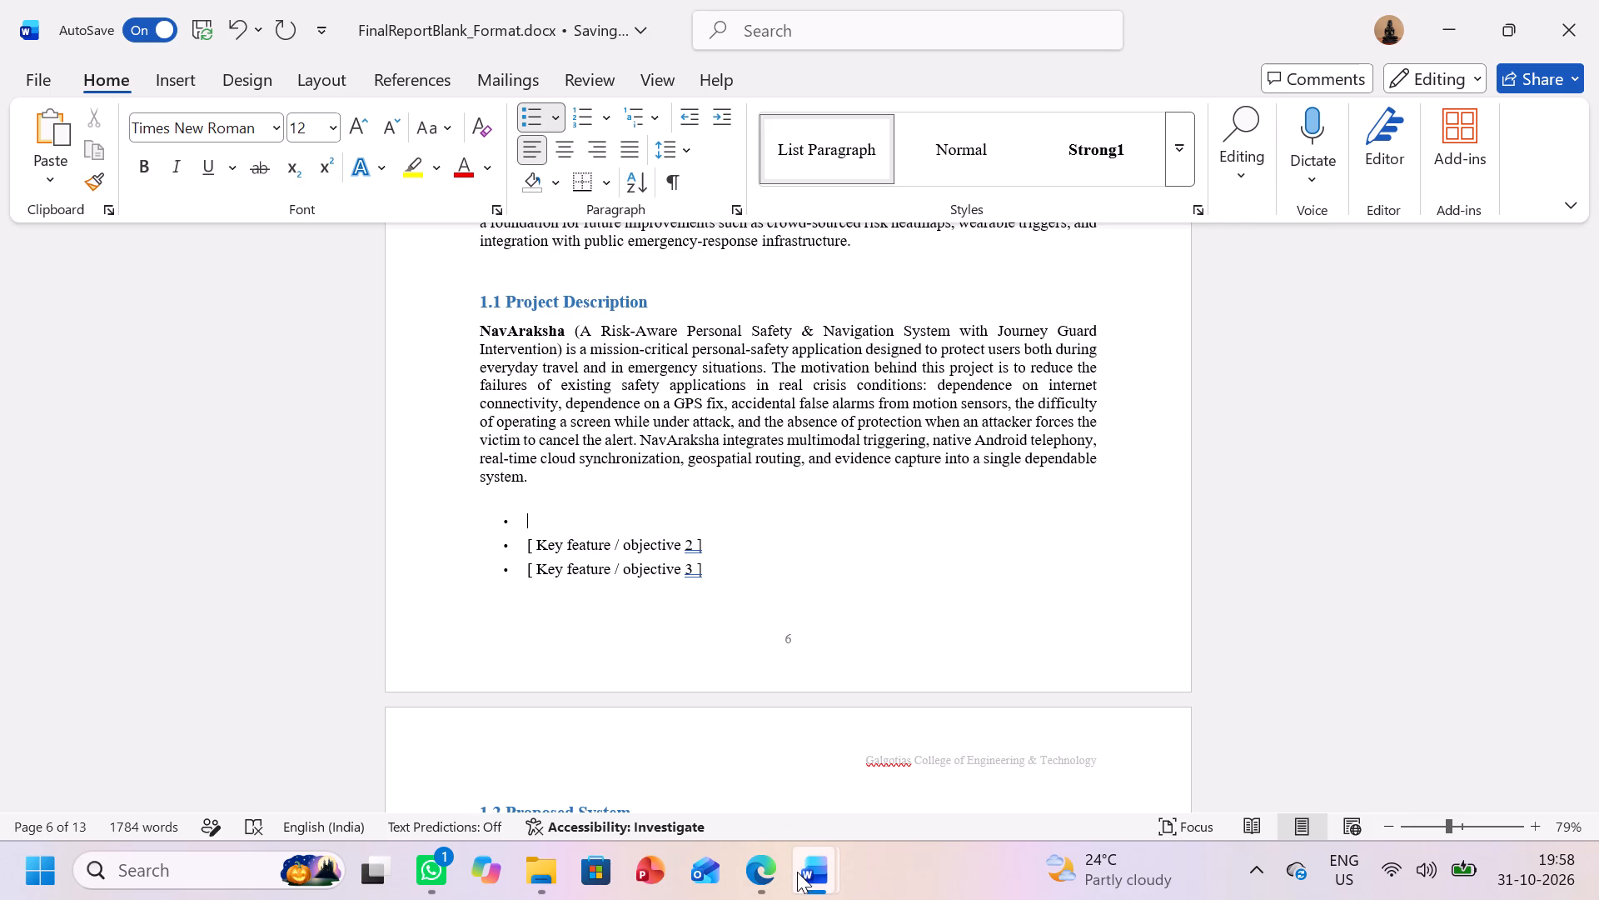
Copy the Multi-Modal Emergency Triggers feature text from content report.docx into the empty first bullet under 1.1 Project Description in the final report.
{"action": "left_click", "coordinate": [725, 769]}
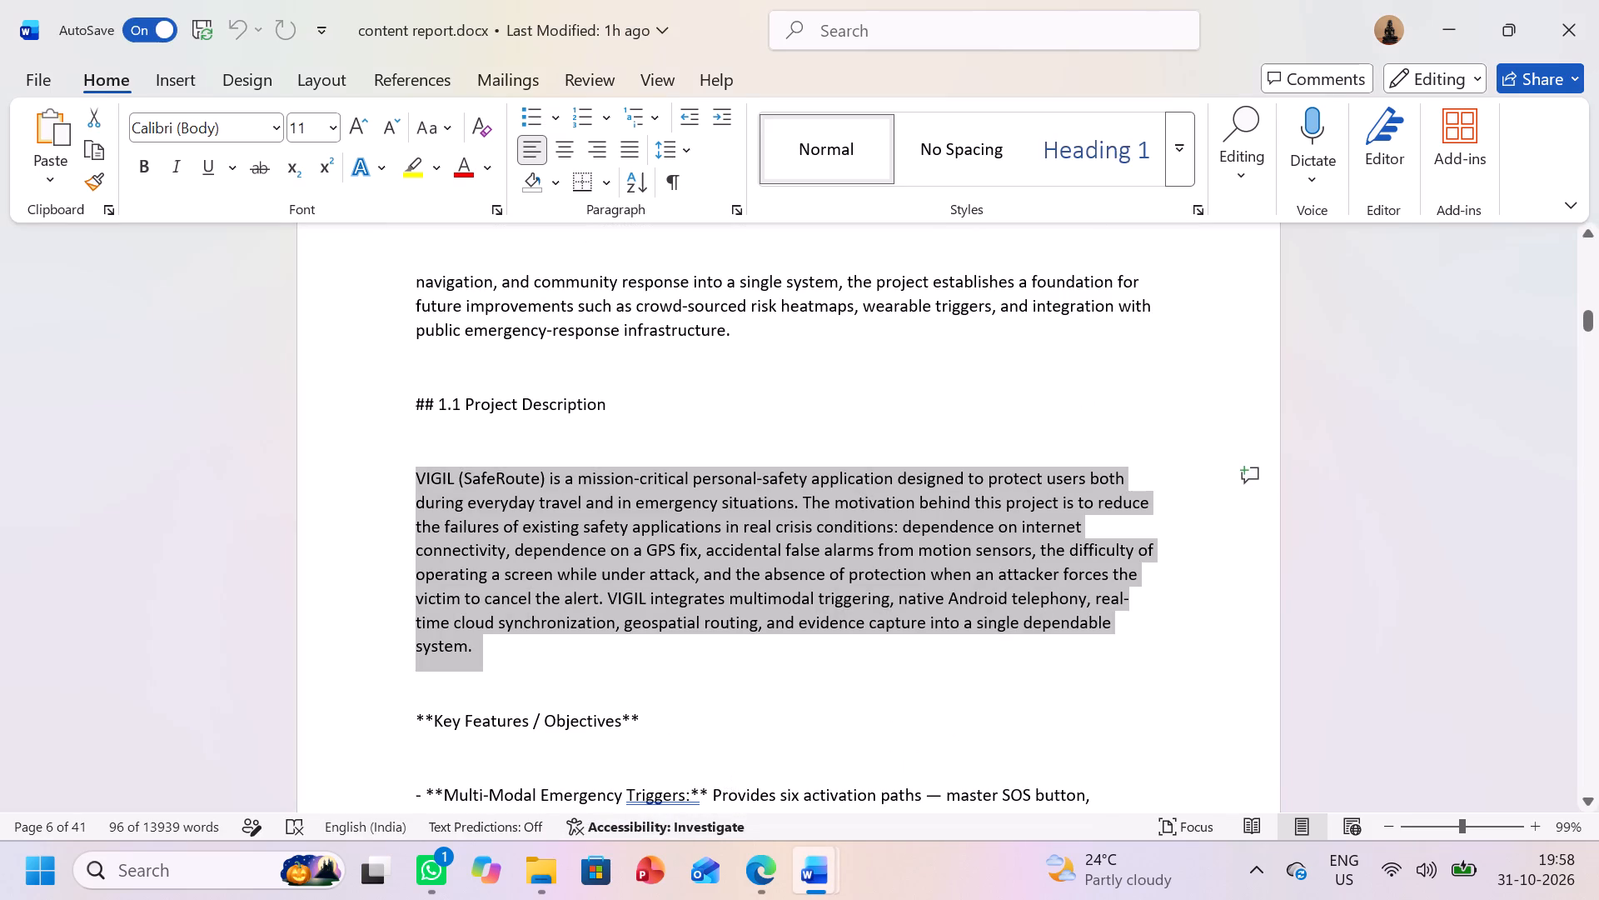
{"action": "left_click", "coordinate": [668, 682]}
{"action": "scroll", "coordinate": [668, 682], "scroll_direction": "down", "scroll_amount": 2}
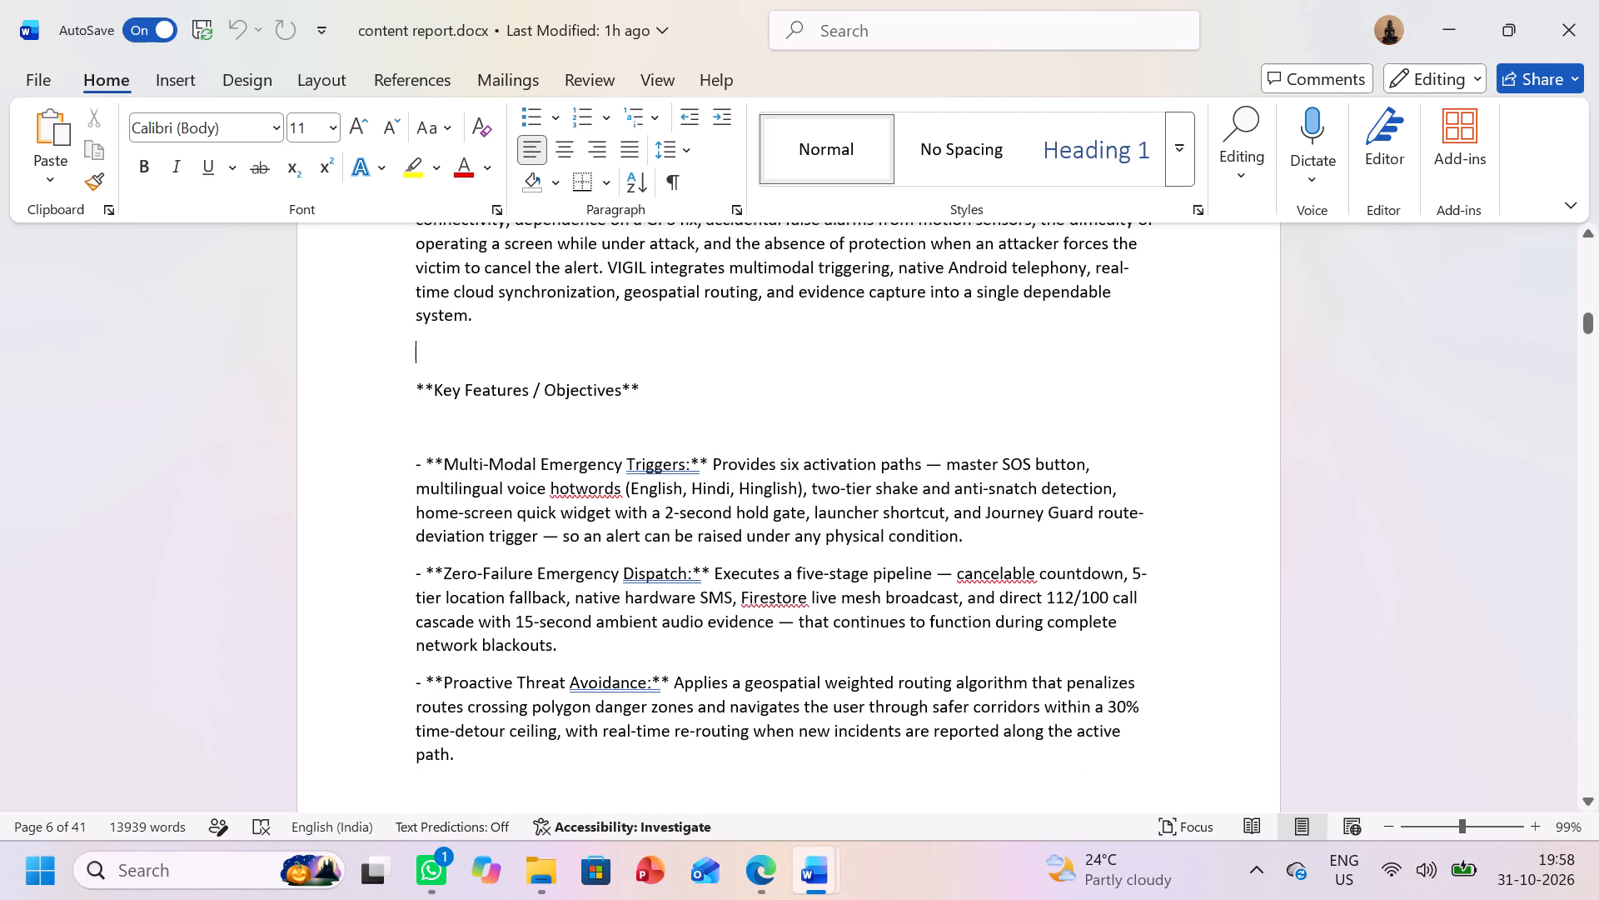
{"action": "left_click_drag", "start_coordinate": [447, 457], "coordinate": [980, 536]}
{"action": "key", "text": "ctrl+c"}
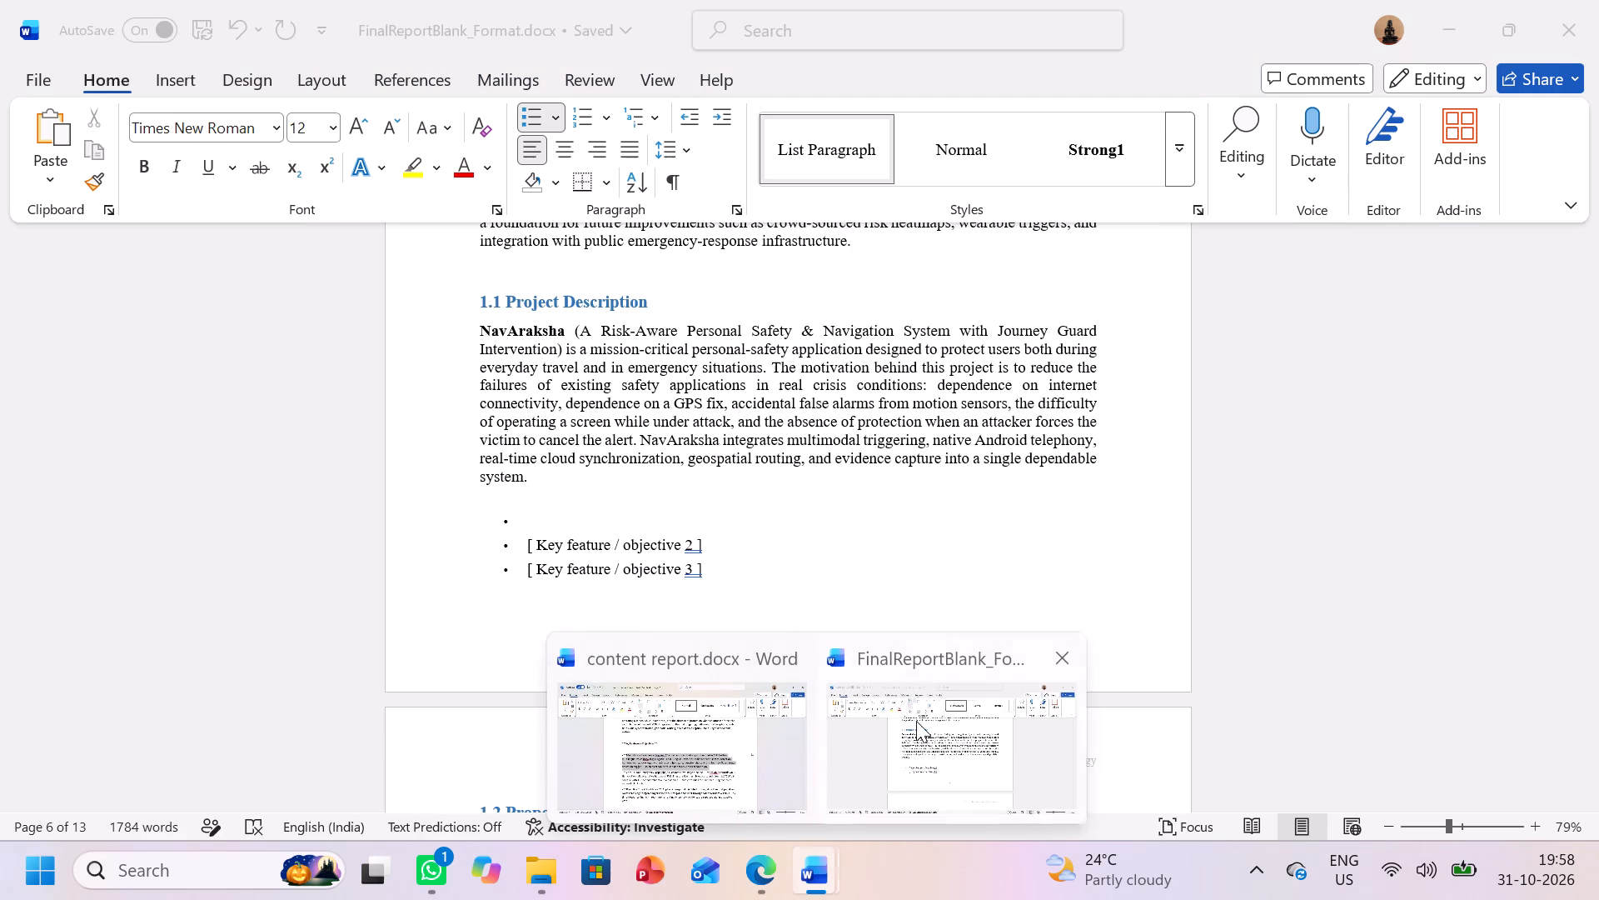
{"action": "left_click", "coordinate": [916, 721]}
{"action": "key", "text": "ctrl+v"}
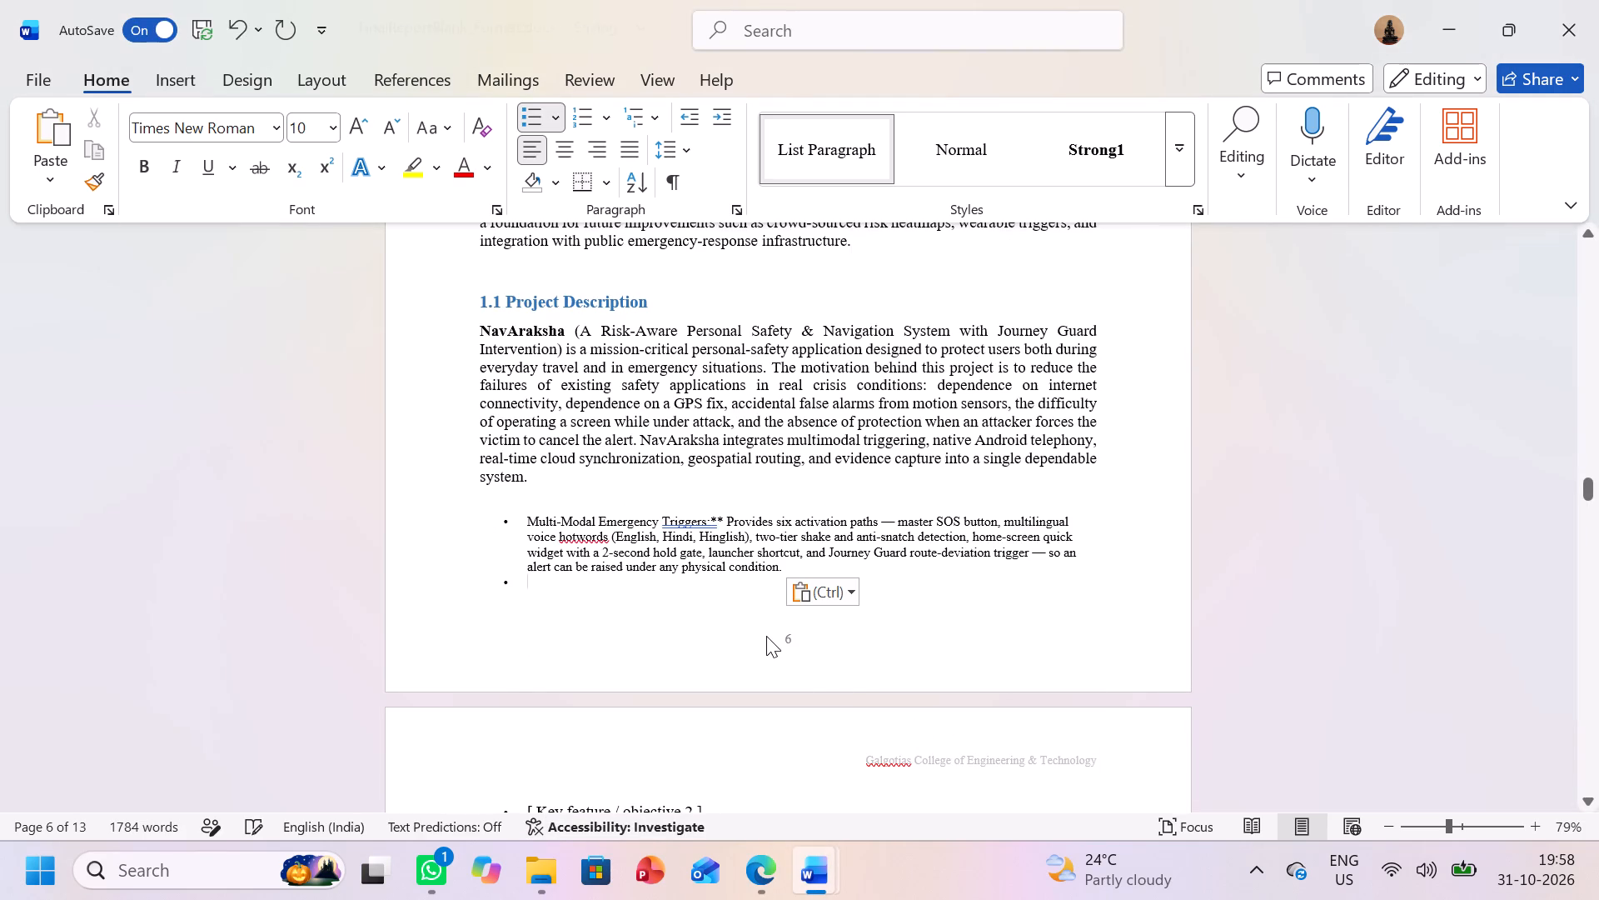
Set the pasted Multi-Modal Emergency Triggers bullet text to font size 12.
{"action": "left_click_drag", "start_coordinate": [517, 519], "coordinate": [758, 568]}
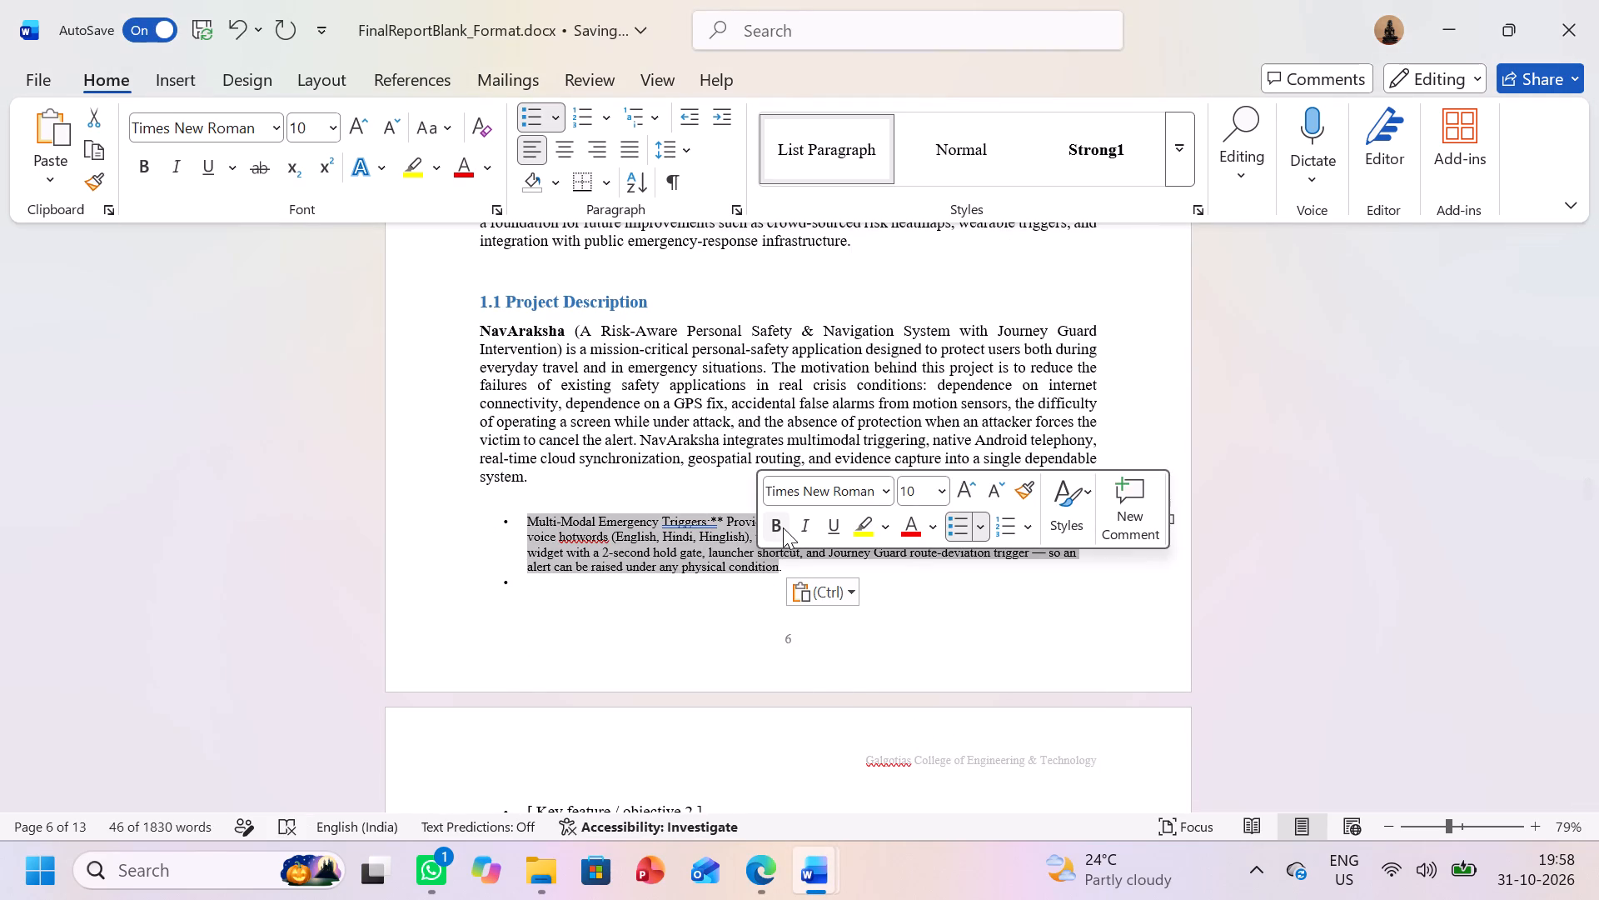
{"action": "left_click", "coordinate": [935, 494]}
{"action": "left_click", "coordinate": [917, 137]}
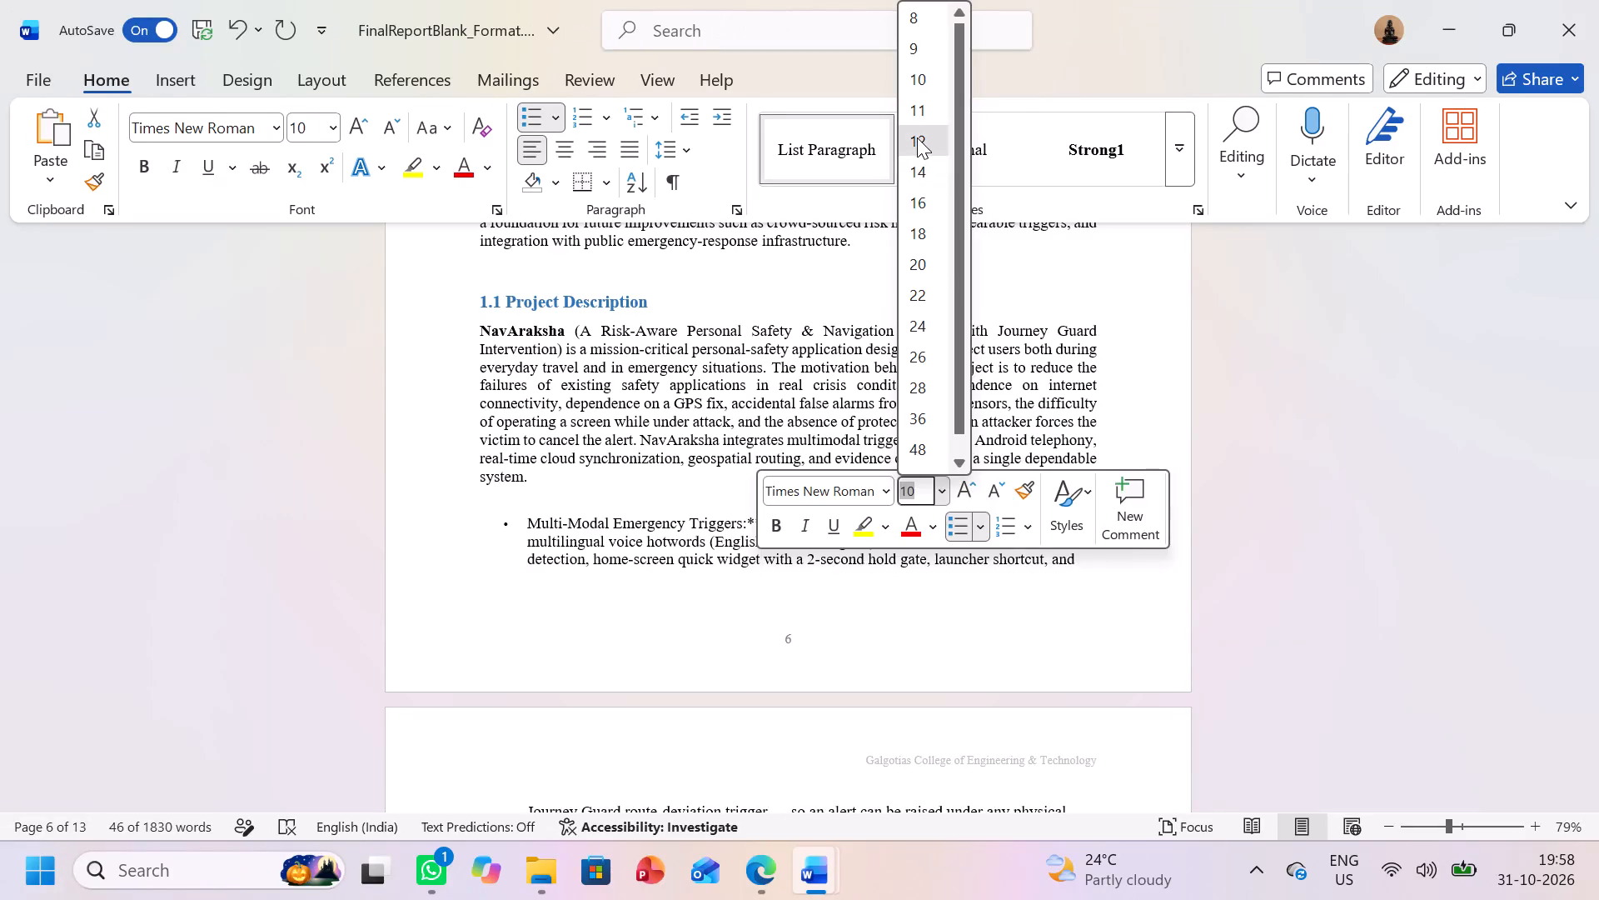
{"action": "left_click", "coordinate": [701, 590]}
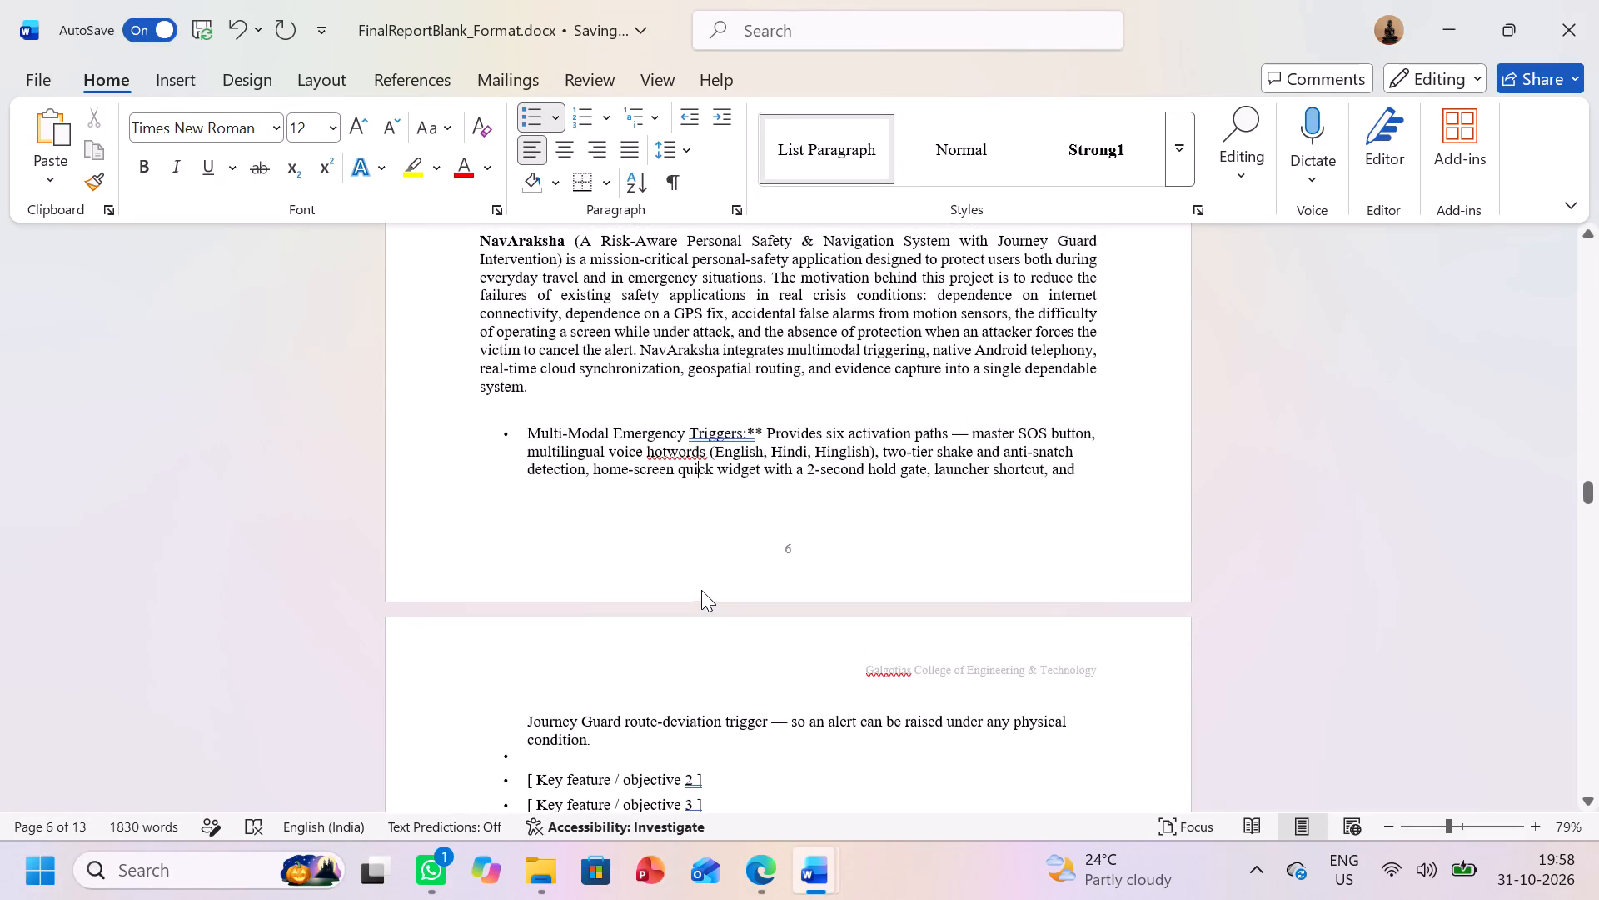
Replace the stray "**" after "Multi-Modal Emergency Triggers:" with a space.
{"action": "left_click", "coordinate": [759, 434]}
{"action": "key", "text": "BackSpace"}
{"action": "key", "text": "BackSpace"}
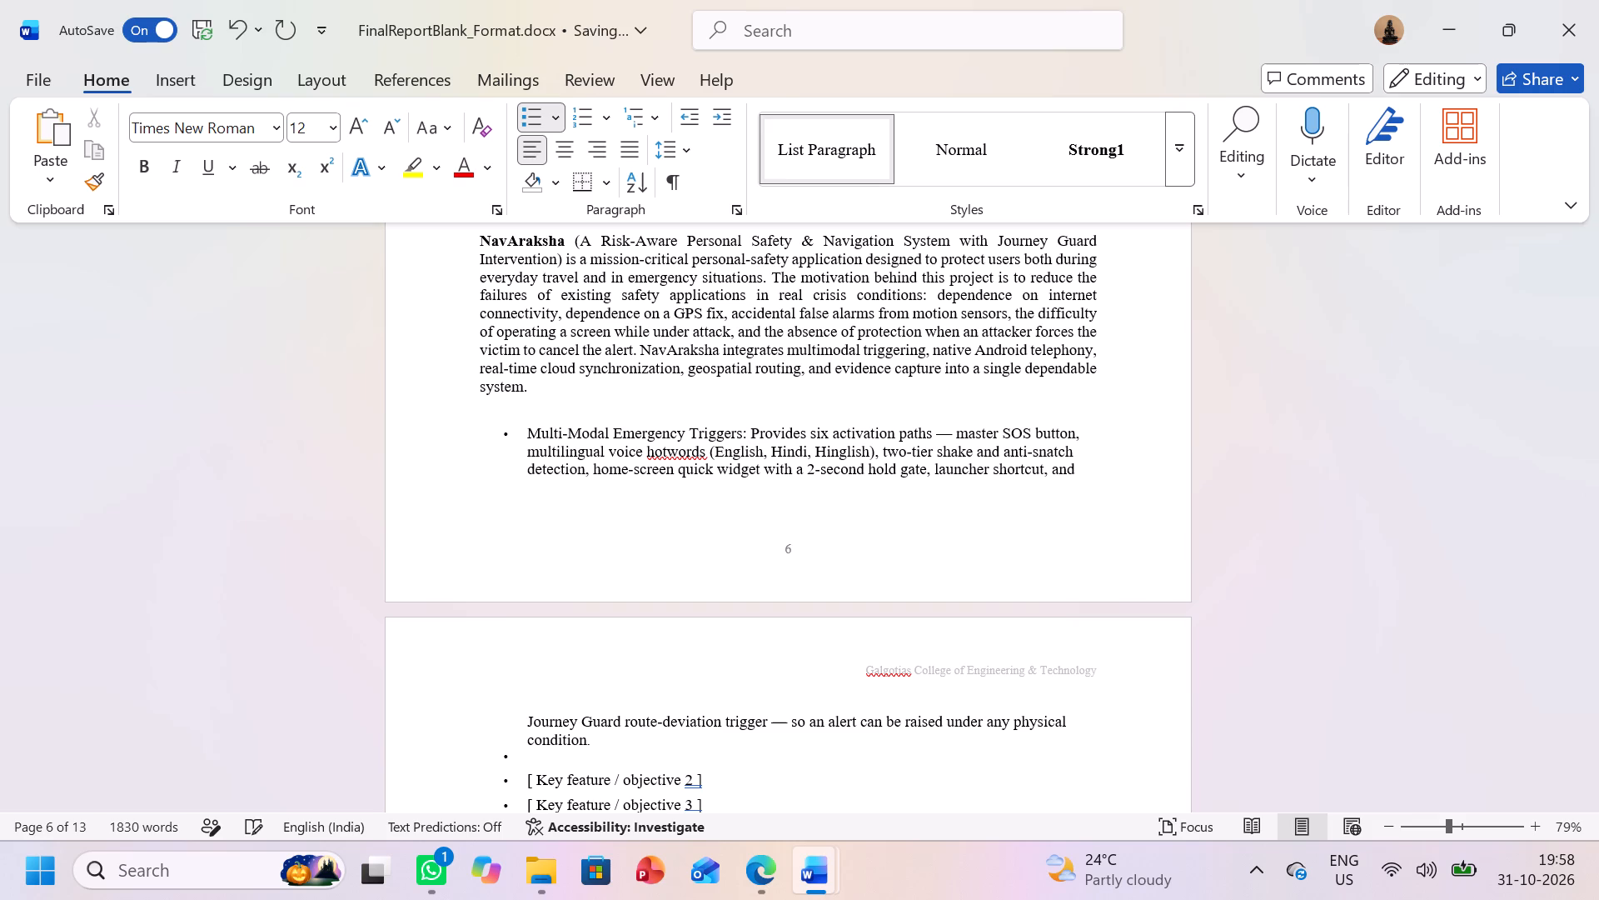
{"action": "key", "text": "space"}
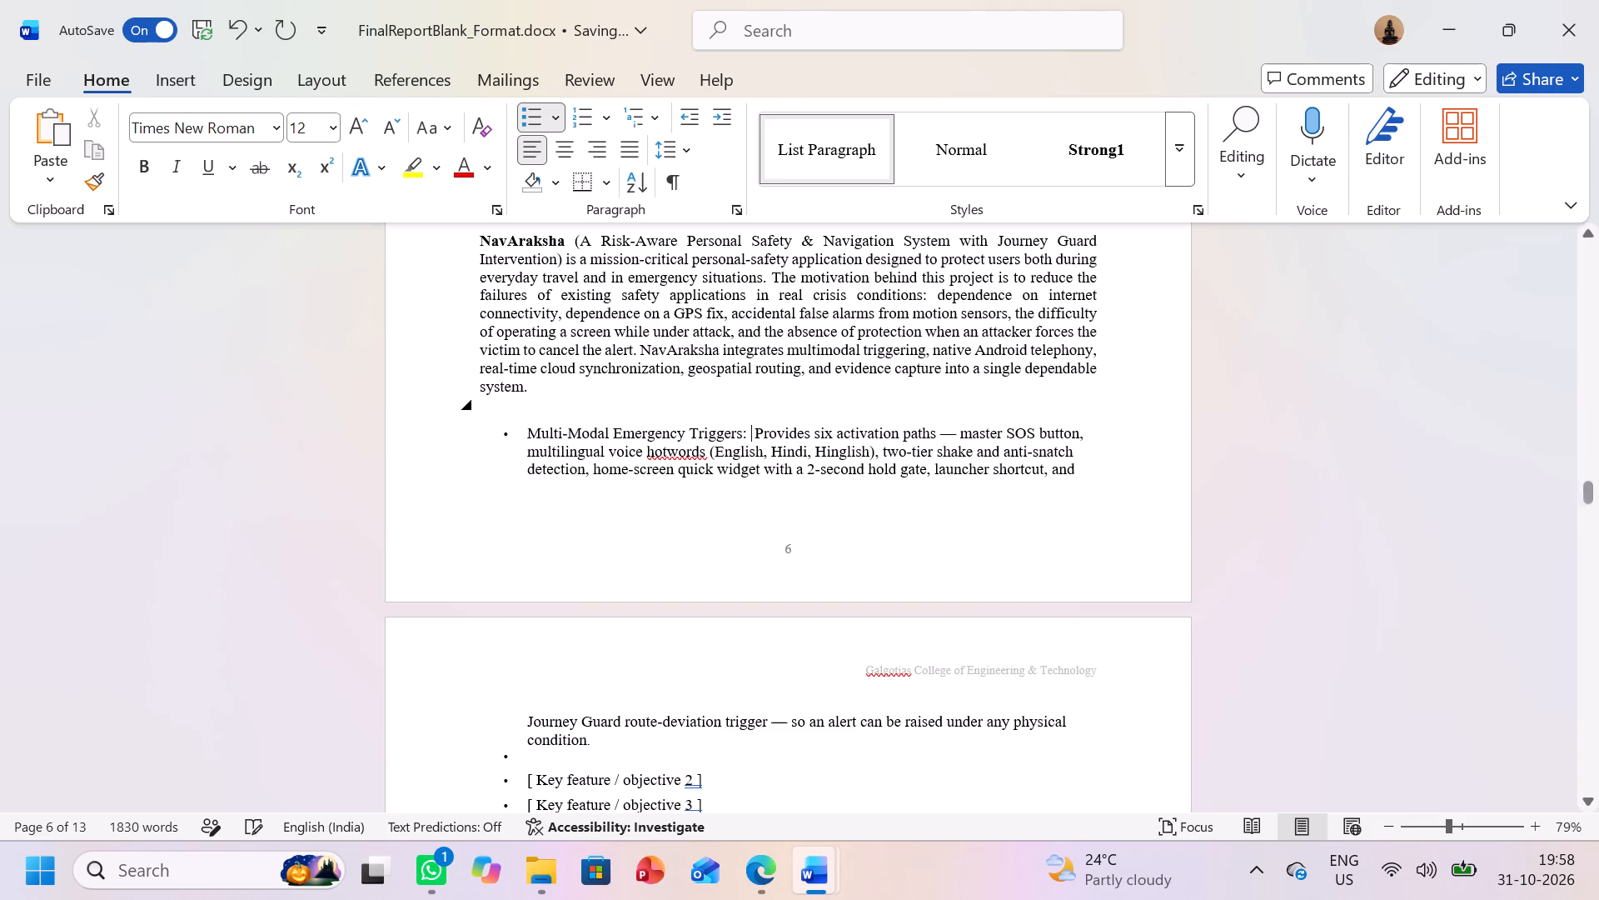
Make the bullet's lead-in phrase "Multi-Modal Emergency Triggers" bold.
{"action": "left_click_drag", "start_coordinate": [518, 432], "coordinate": [729, 430]}
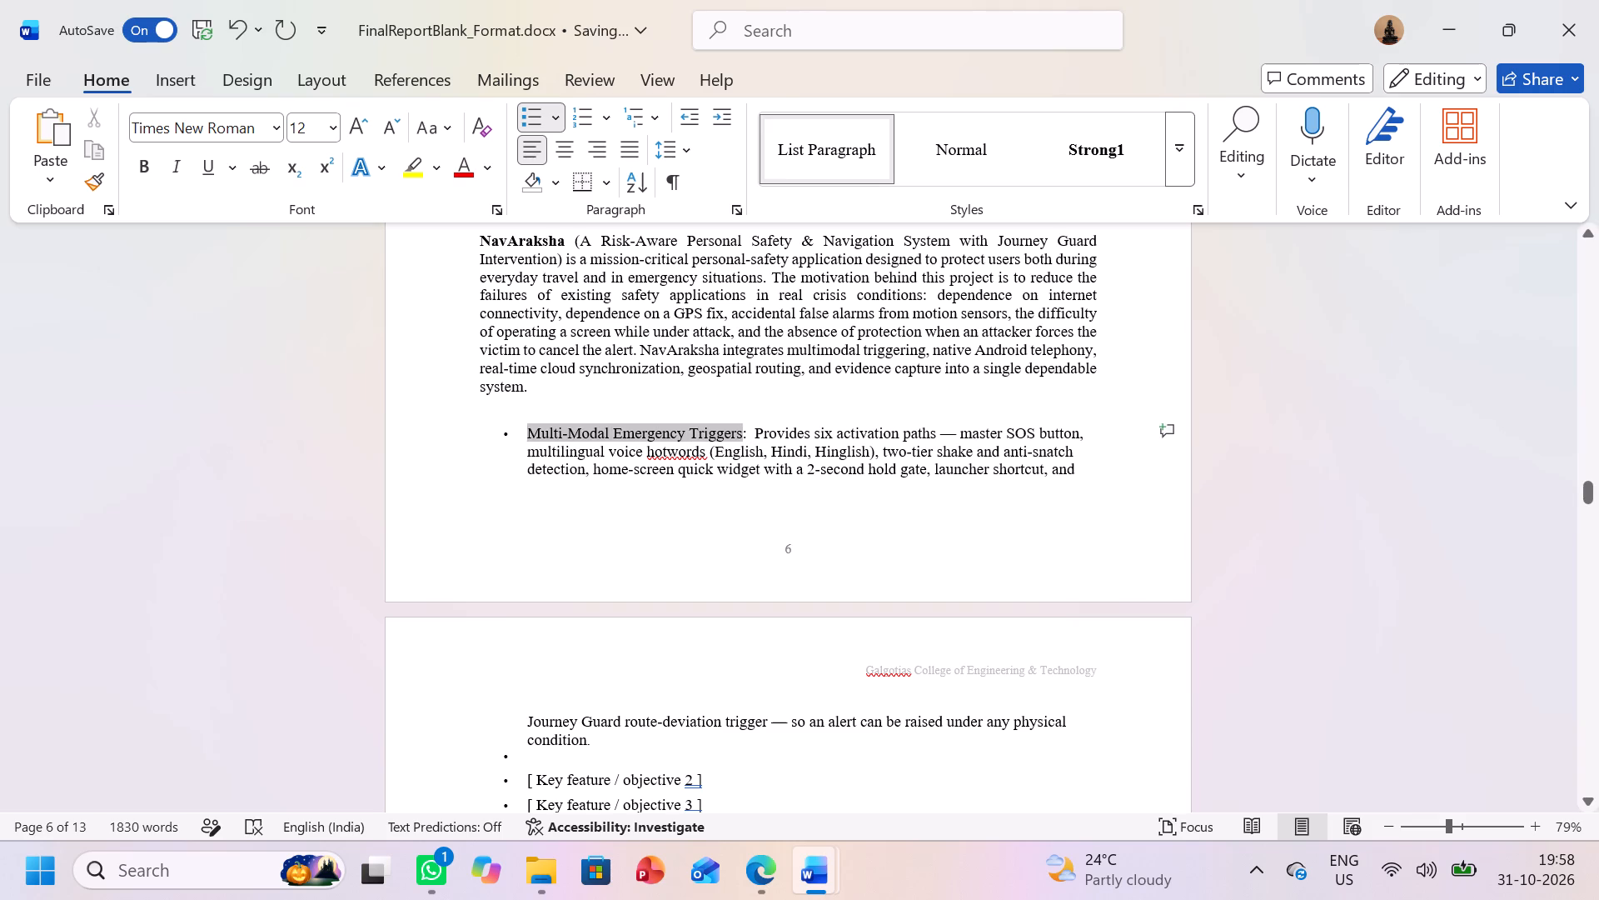
{"action": "left_click_drag", "start_coordinate": [729, 430], "coordinate": [476, 443]}
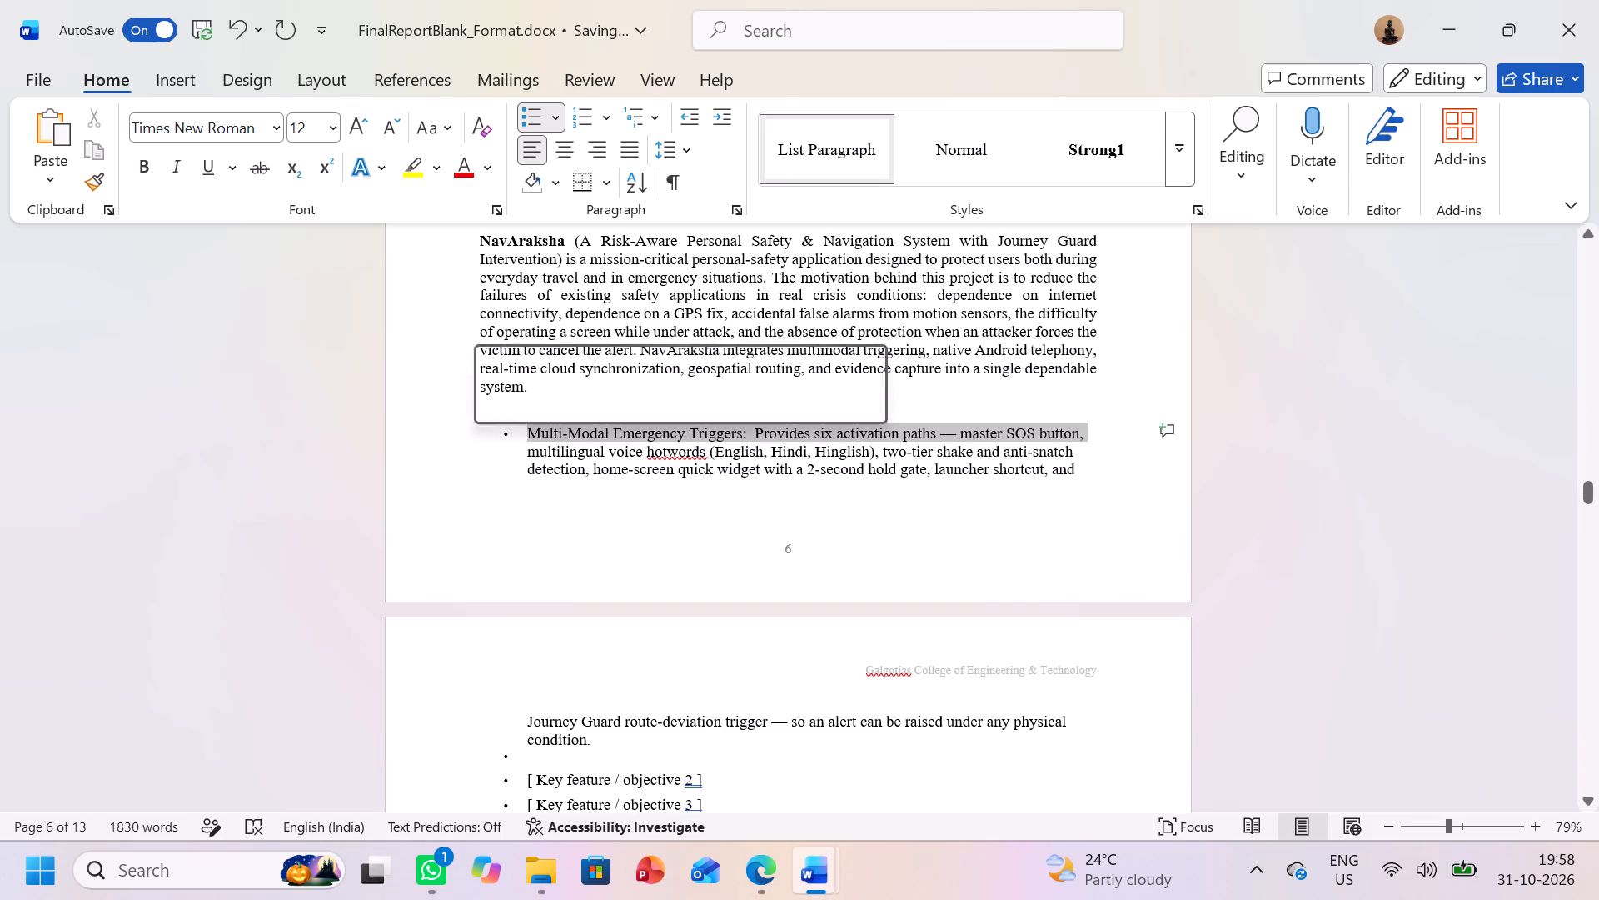
{"action": "left_click", "coordinate": [476, 443]}
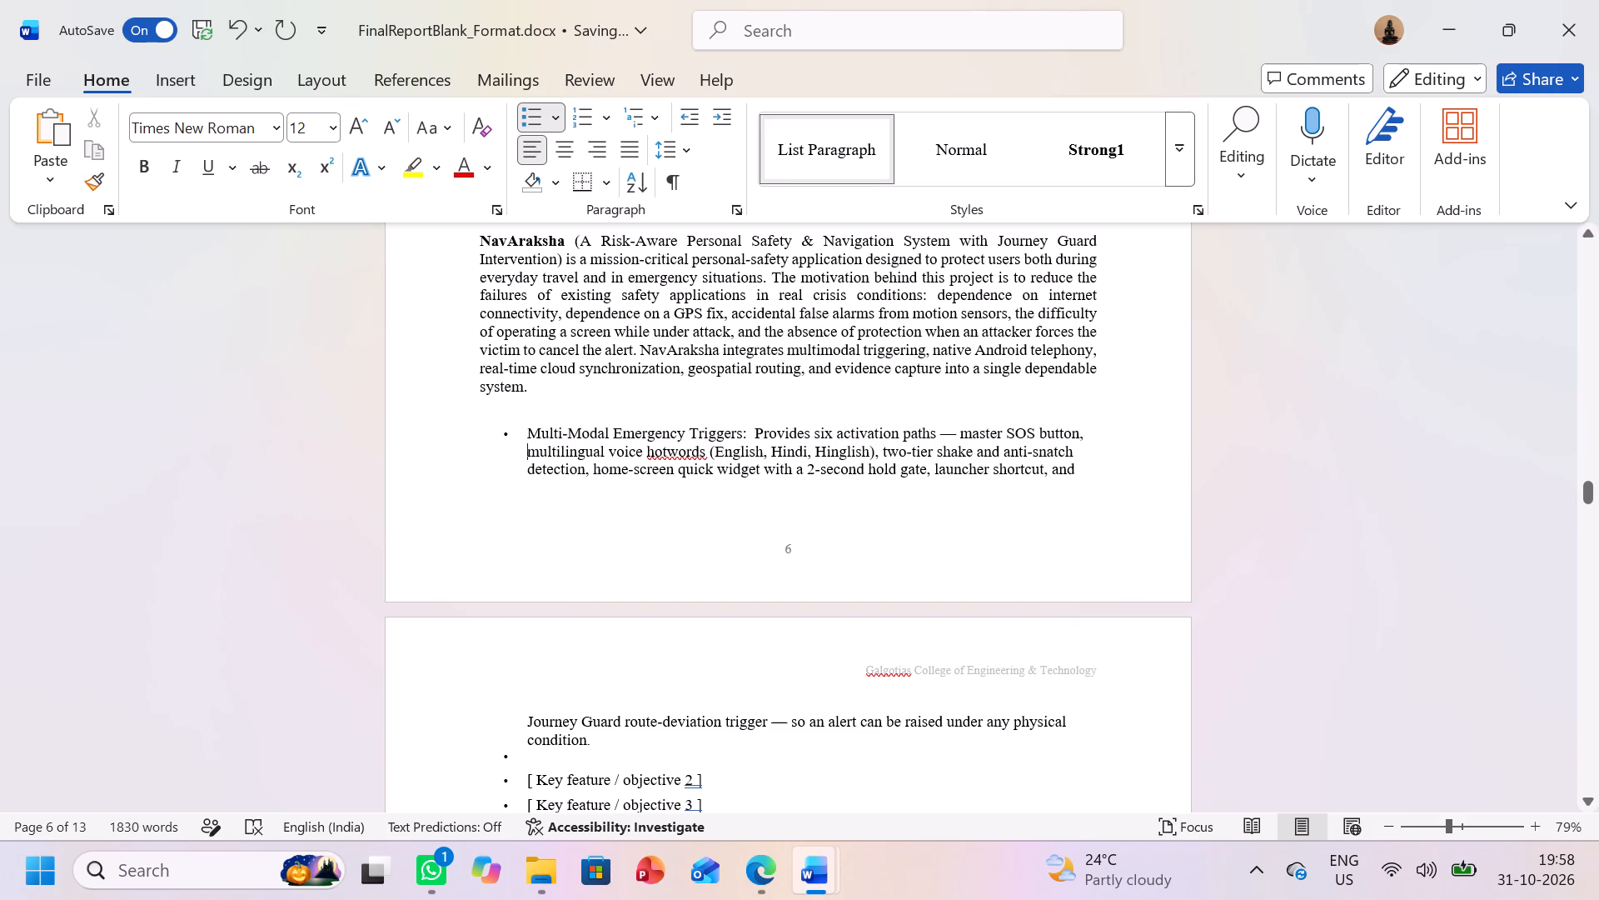
{"action": "left_click", "coordinate": [744, 432]}
{"action": "left_click", "coordinate": [702, 529]}
{"action": "left_click_drag", "start_coordinate": [745, 431], "coordinate": [615, 438]}
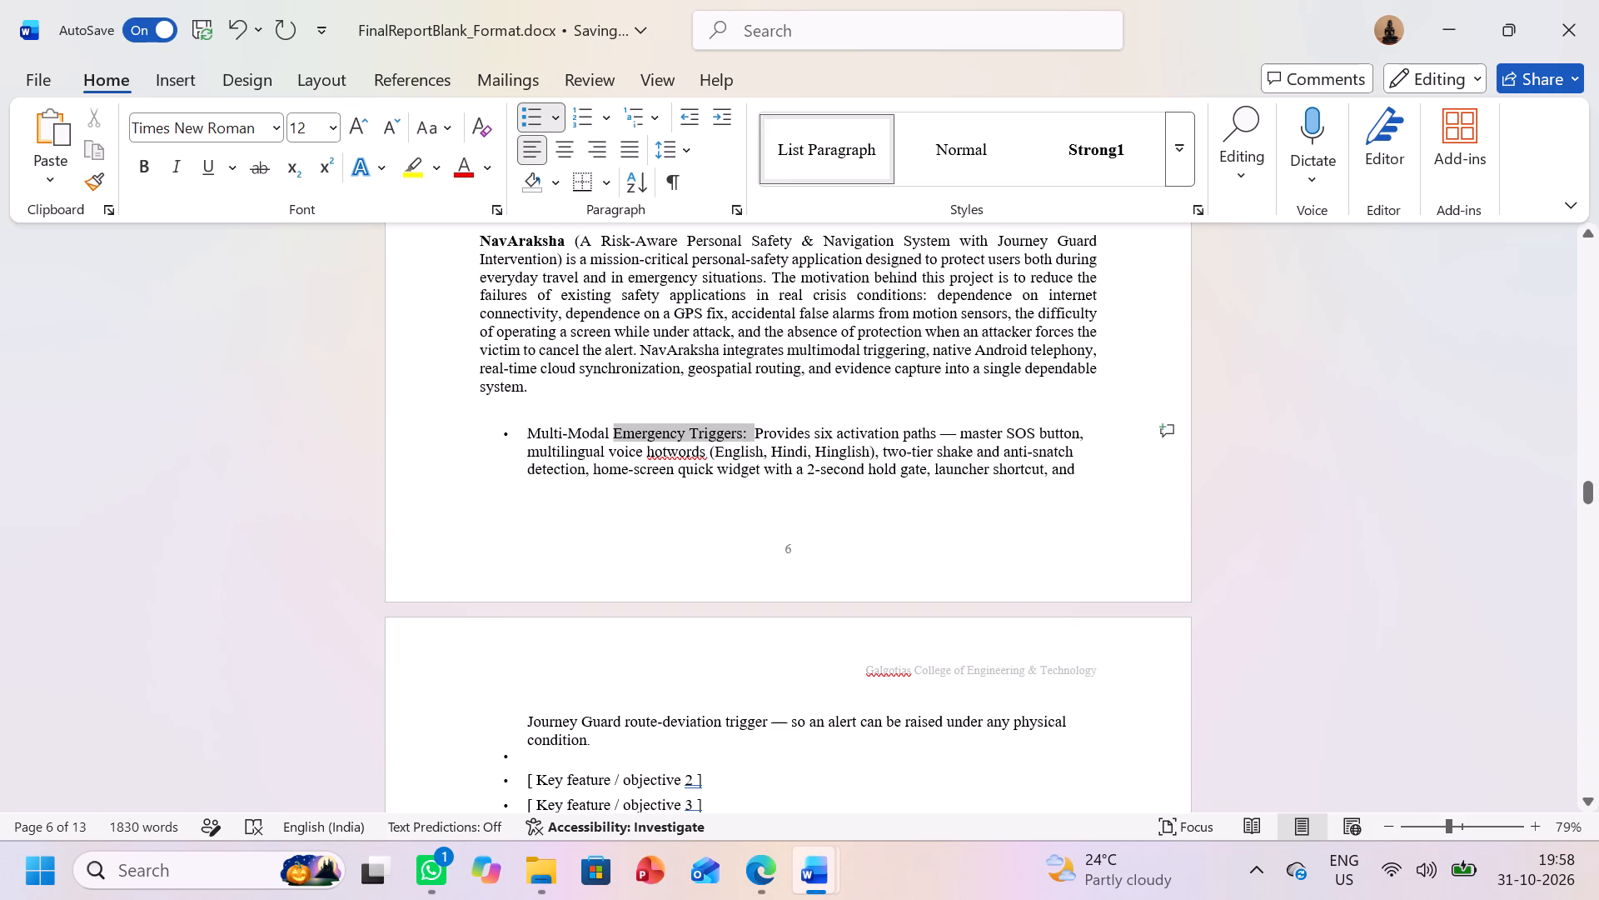
{"action": "left_click_drag", "start_coordinate": [615, 438], "coordinate": [494, 427]}
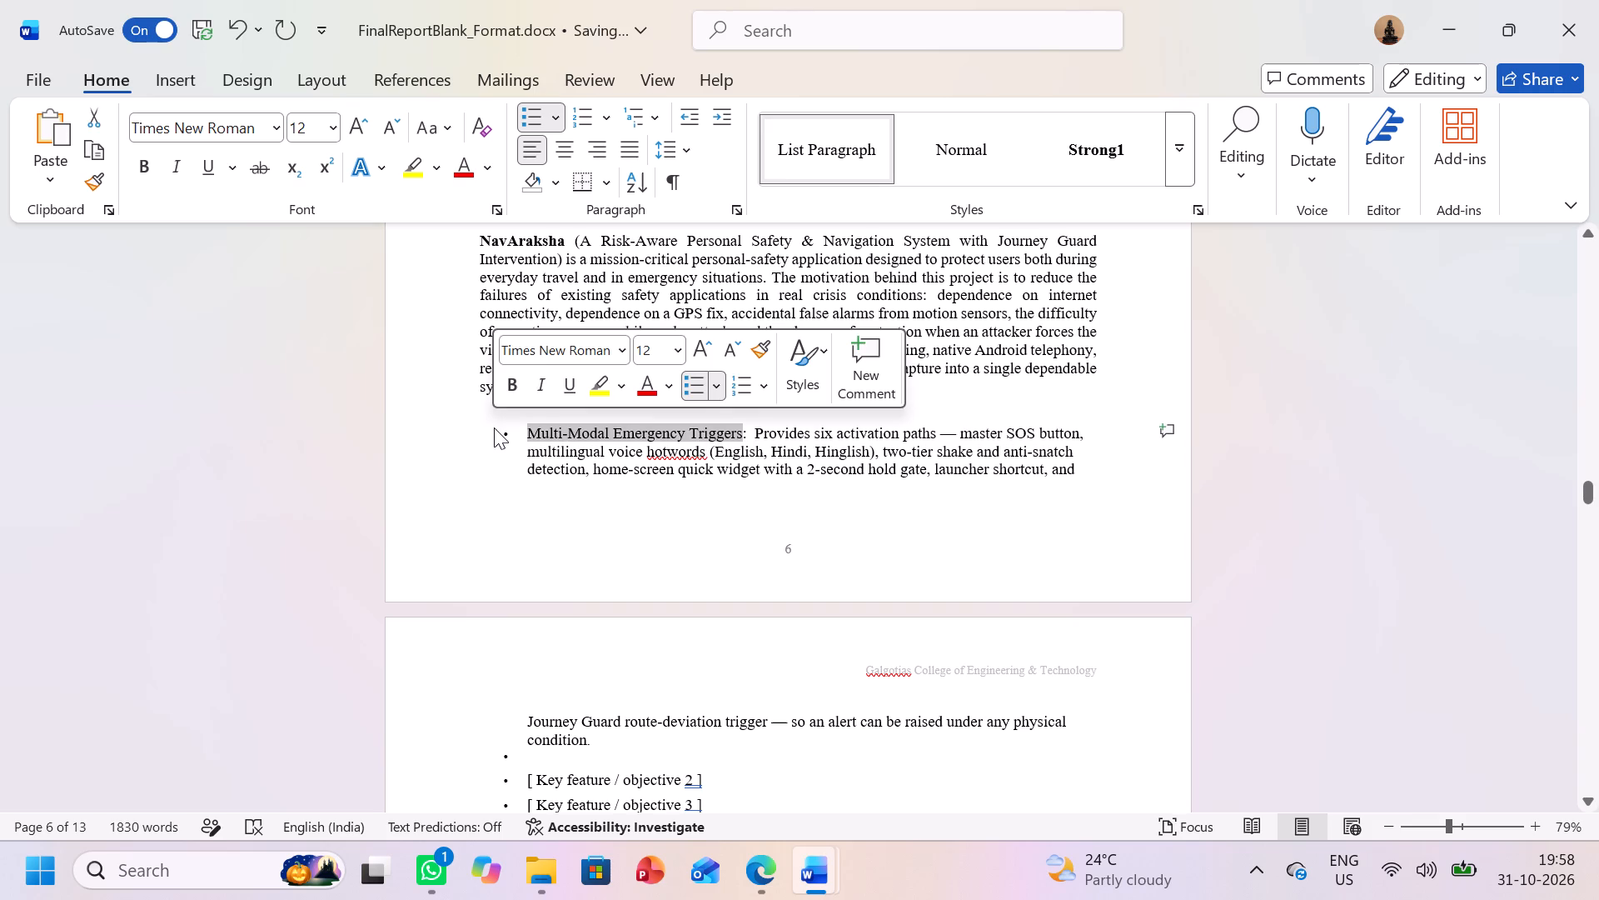
{"action": "left_click", "coordinate": [516, 377]}
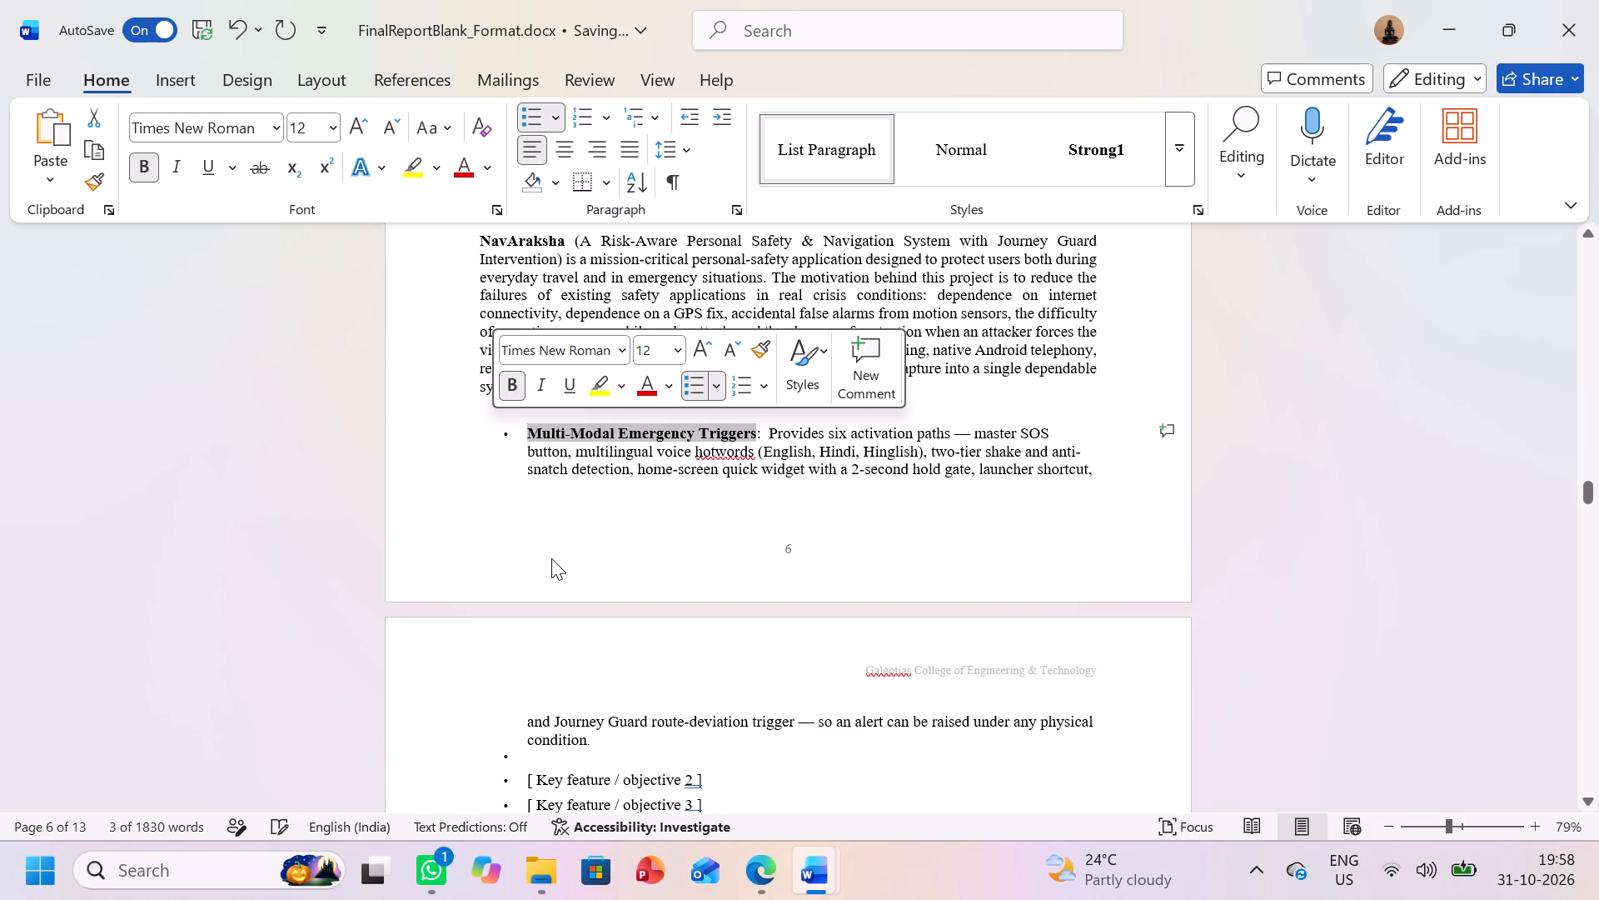
{"action": "left_click", "coordinate": [551, 565]}
Correct "hotwords" to "hot words" in the first key feature bullet using the spelling suggestion.
{"action": "left_click", "coordinate": [719, 448]}
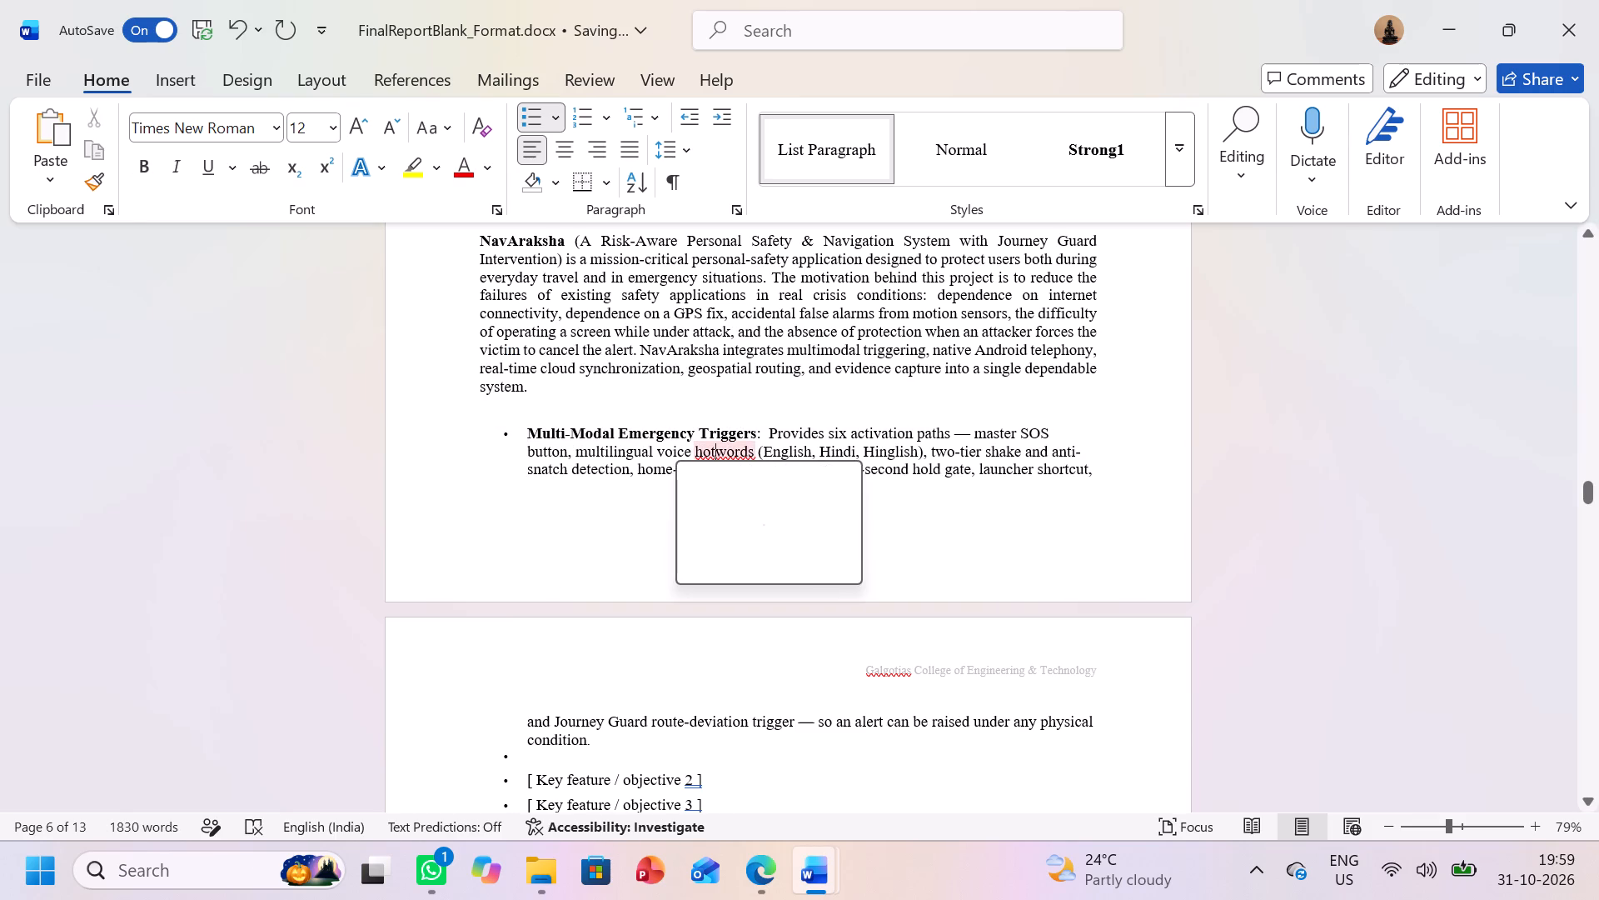
{"action": "left_click", "coordinate": [714, 527]}
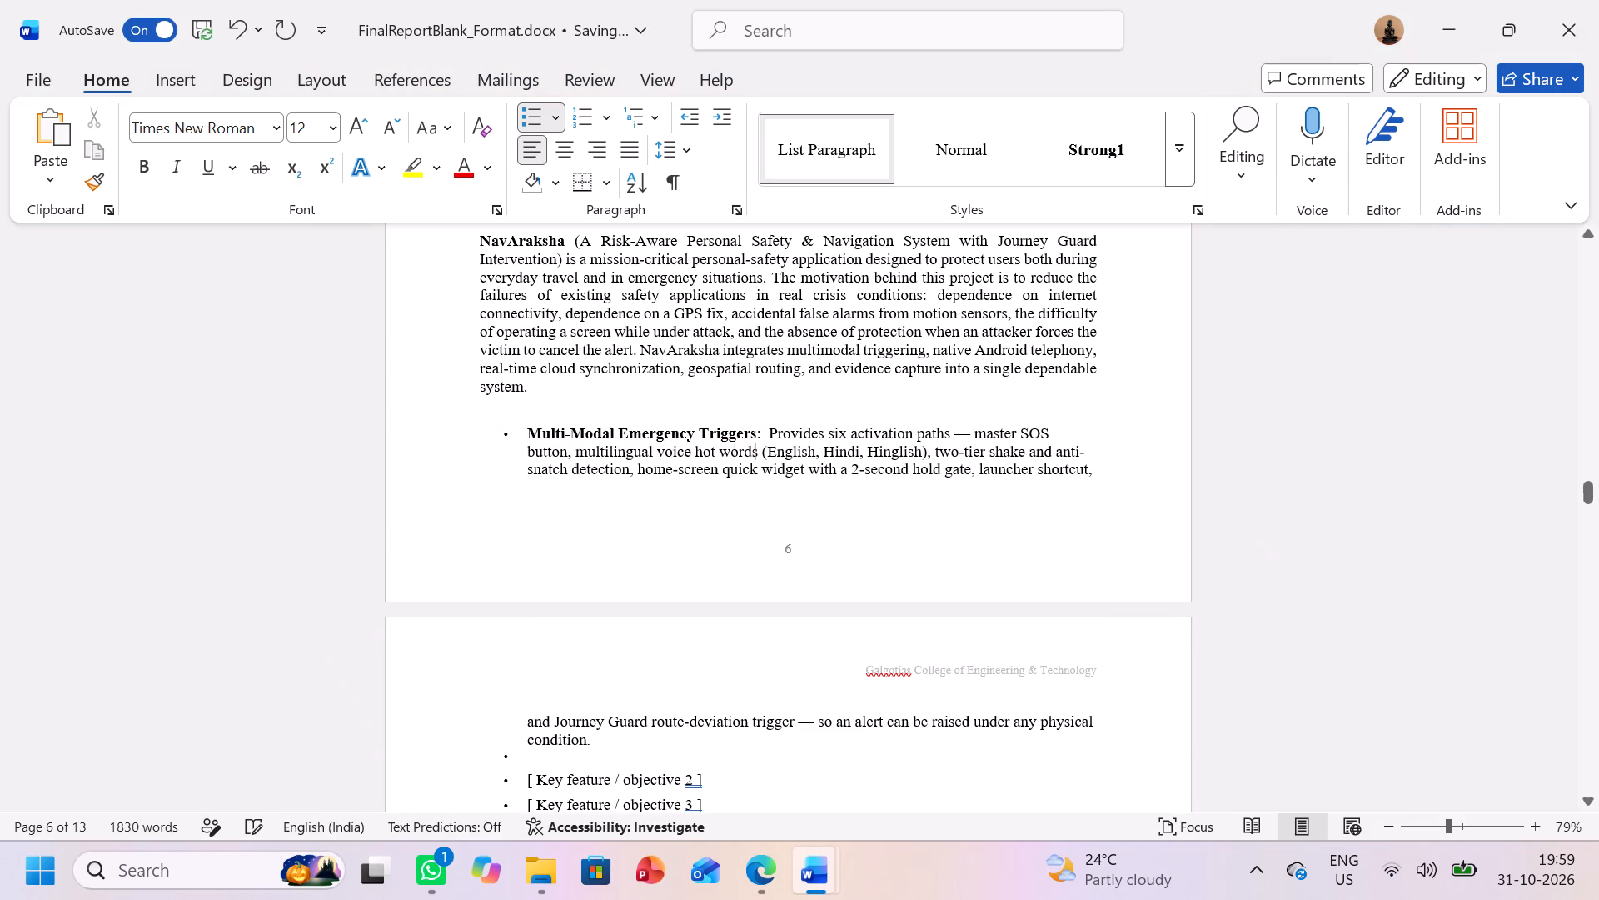
Delete the blank line between the project description paragraph and the first key feature bullet.
{"action": "left_click", "coordinate": [560, 402]}
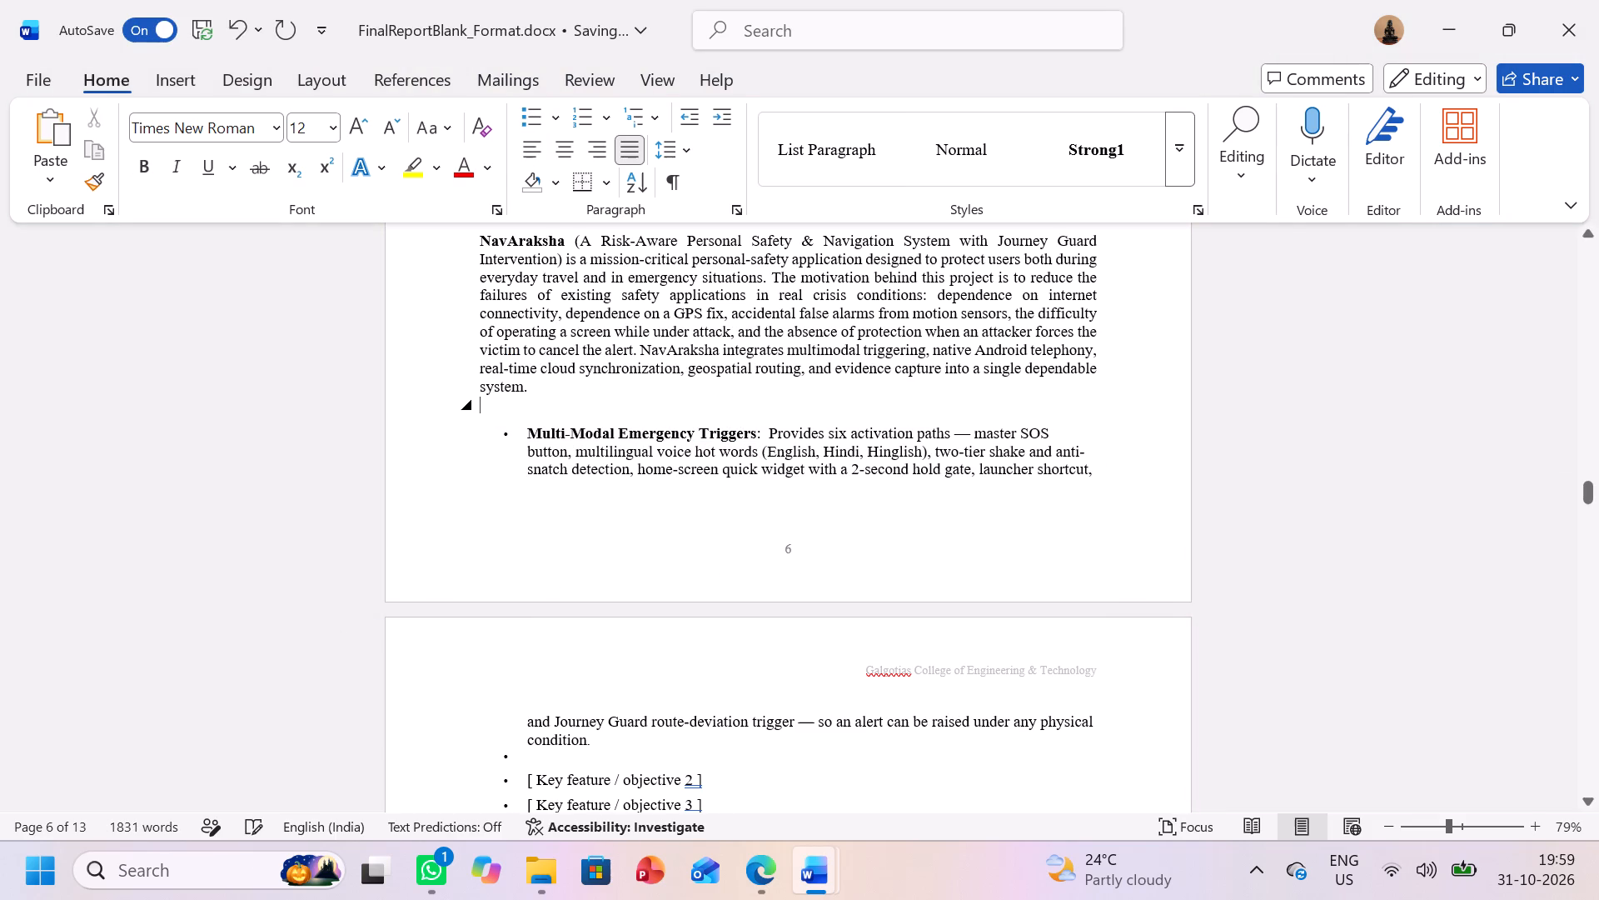
{"action": "key", "text": "BackSpace"}
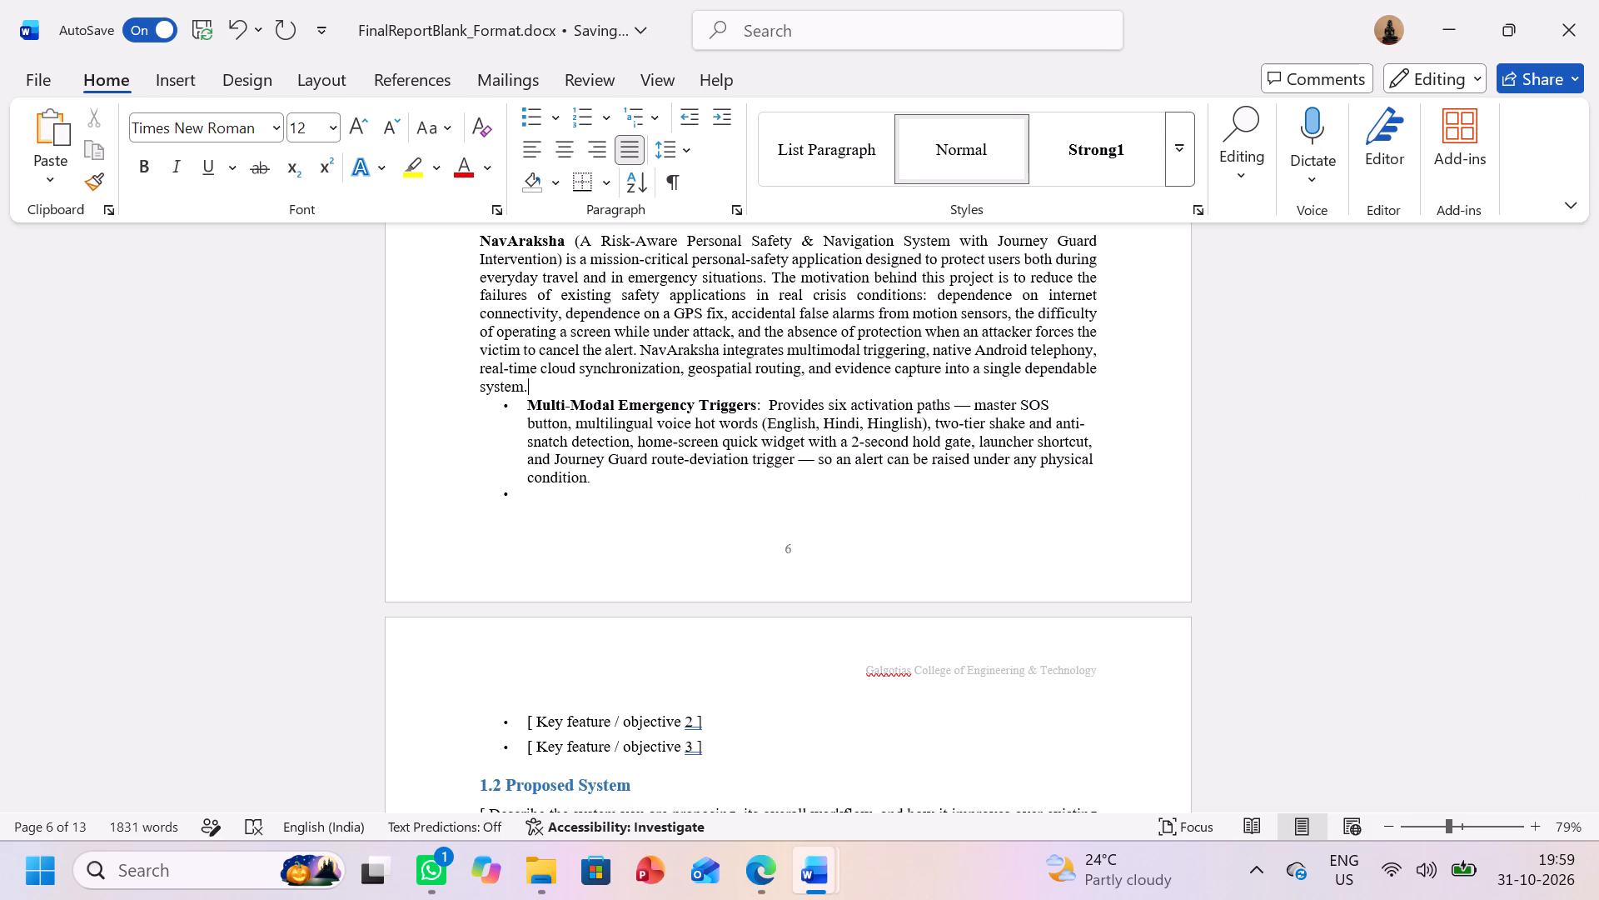
Remove the empty bullet below the Multi-Modal Emergency Triggers item.
{"action": "left_click", "coordinate": [511, 474]}
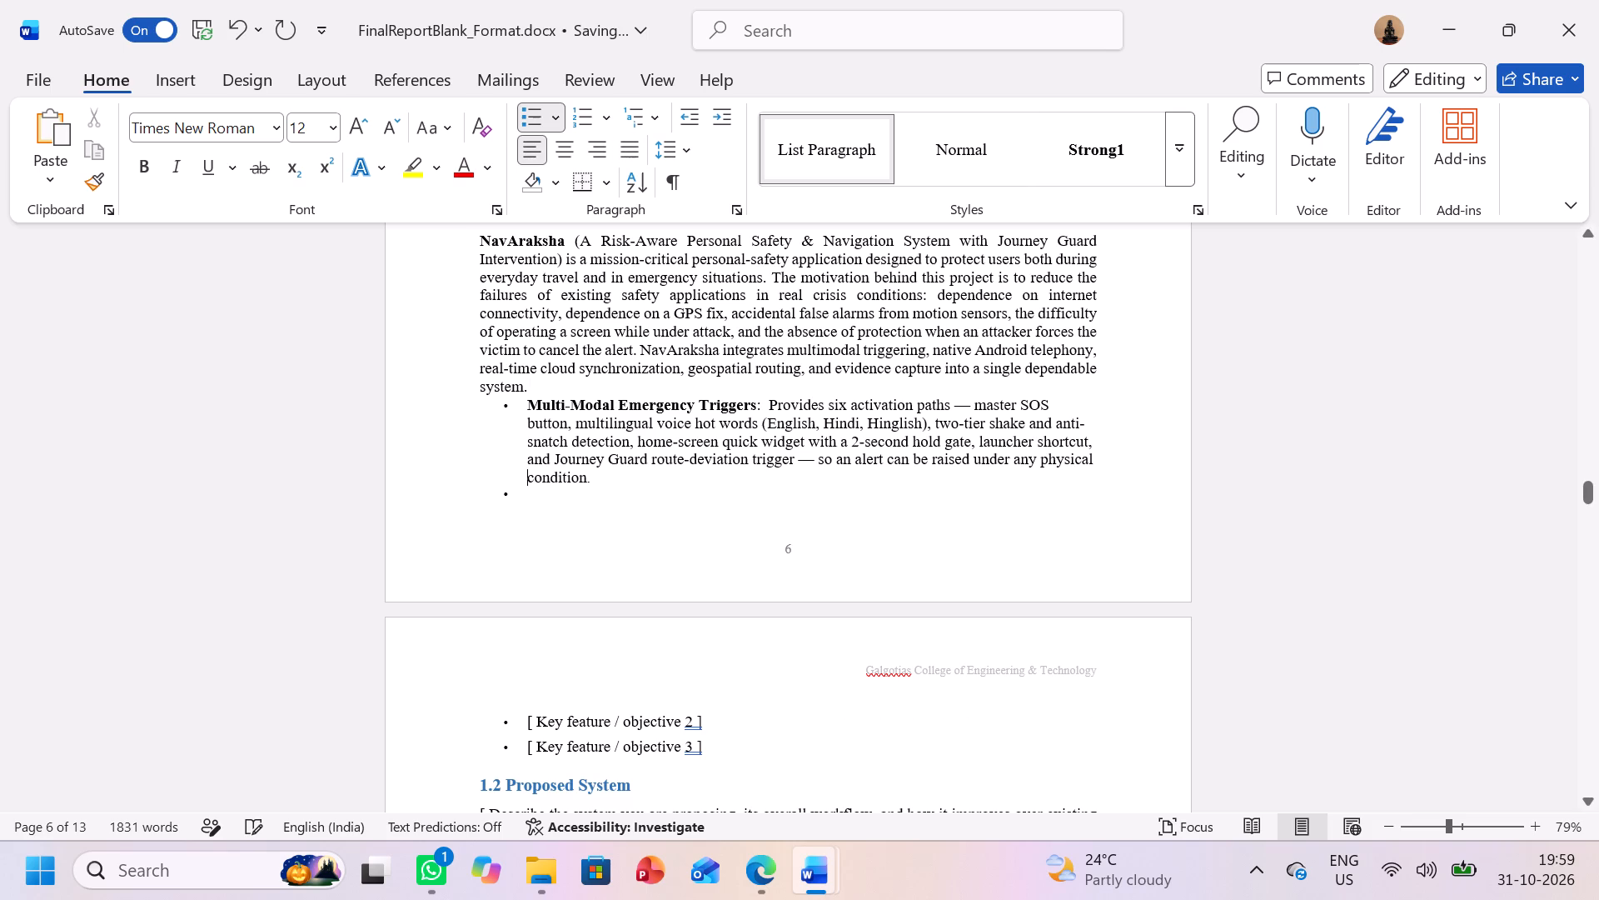
{"action": "left_click", "coordinate": [515, 492]}
{"action": "key", "text": "BackSpace"}
{"action": "key", "text": "BackSpace"}
Insert a blank line between the project description paragraph and the Multi-Modal Emergency Triggers bullet.
{"action": "left_click", "coordinate": [551, 393]}
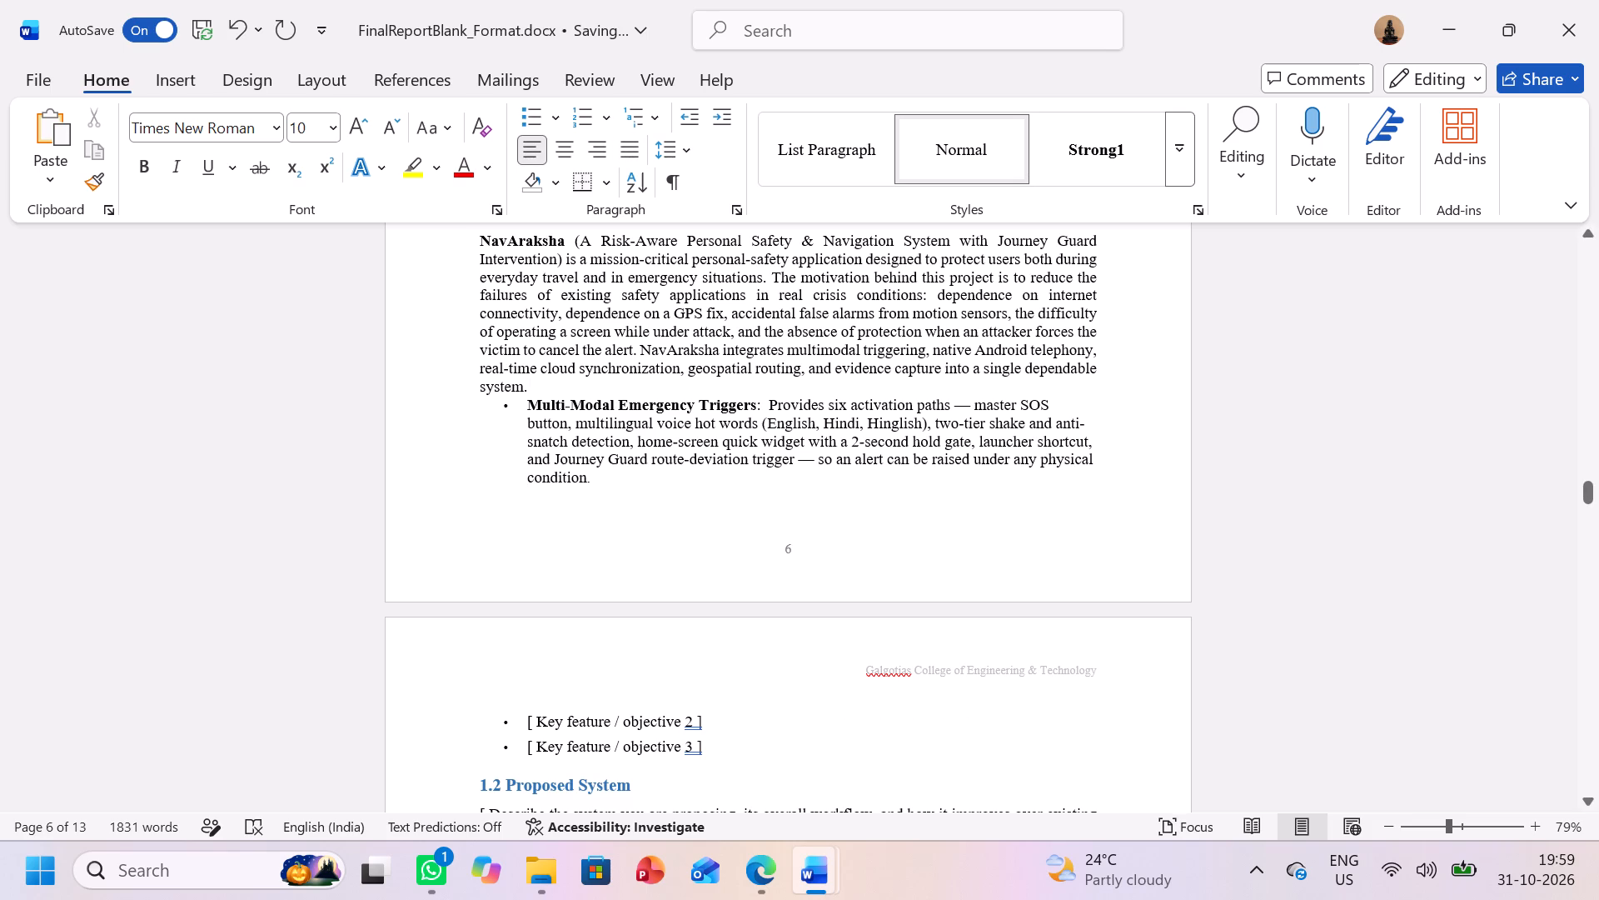
{"action": "key", "text": "Return"}
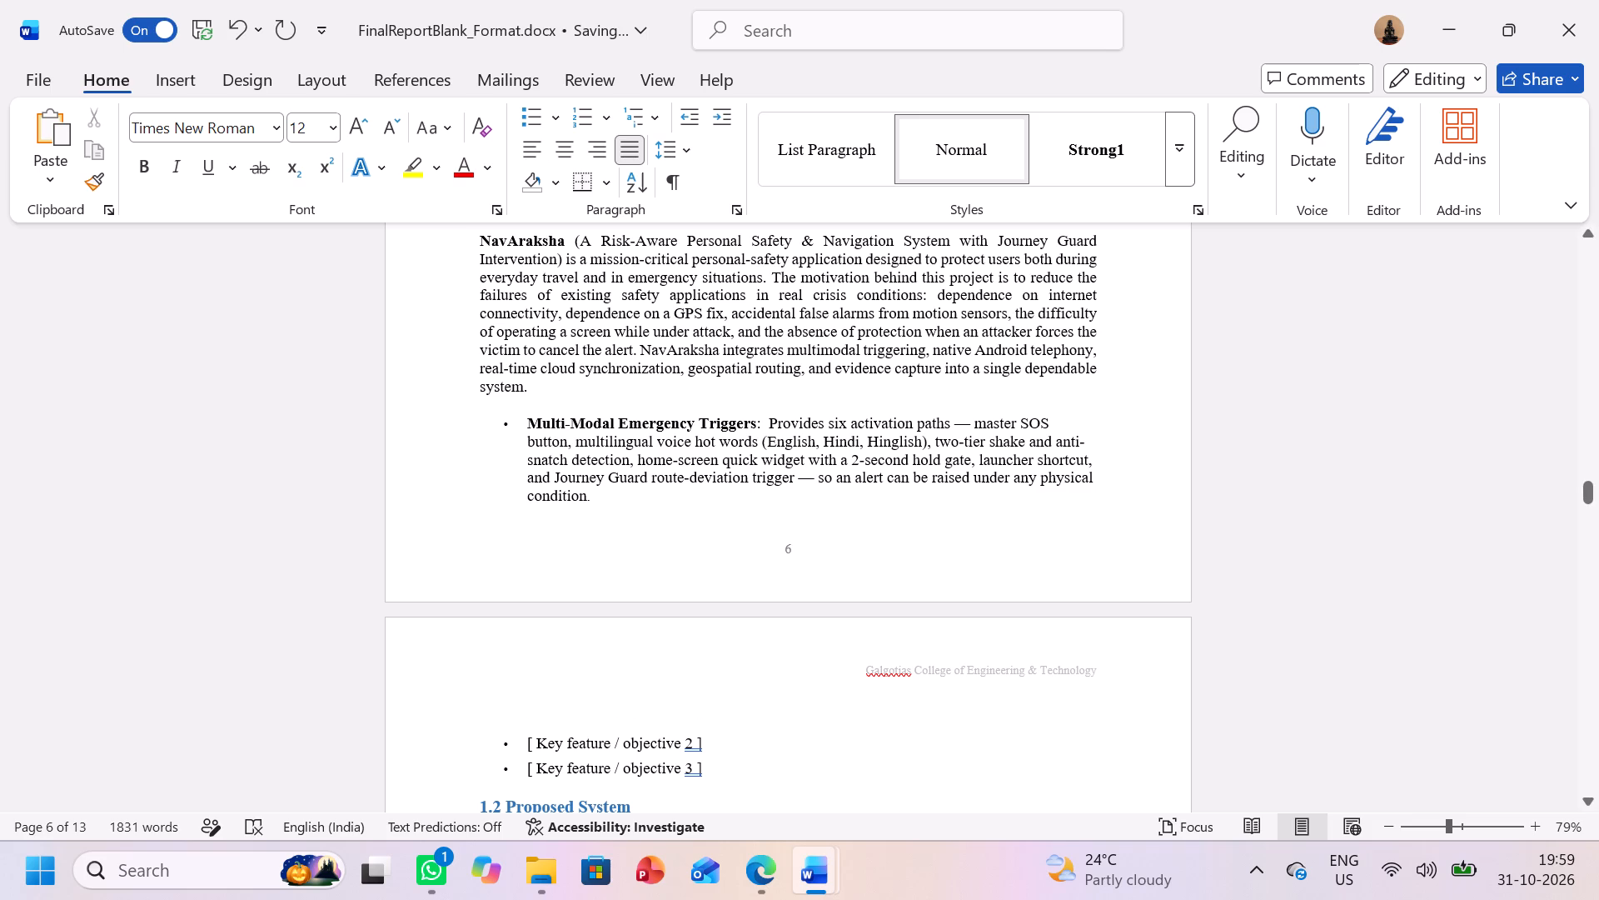
Delete the placeholder "[ Key feature / objective 2 ]" under 1.1 Project Description, keeping its empty bullet.
{"action": "scroll", "coordinate": [999, 513], "scroll_direction": "down", "scroll_amount": 1}
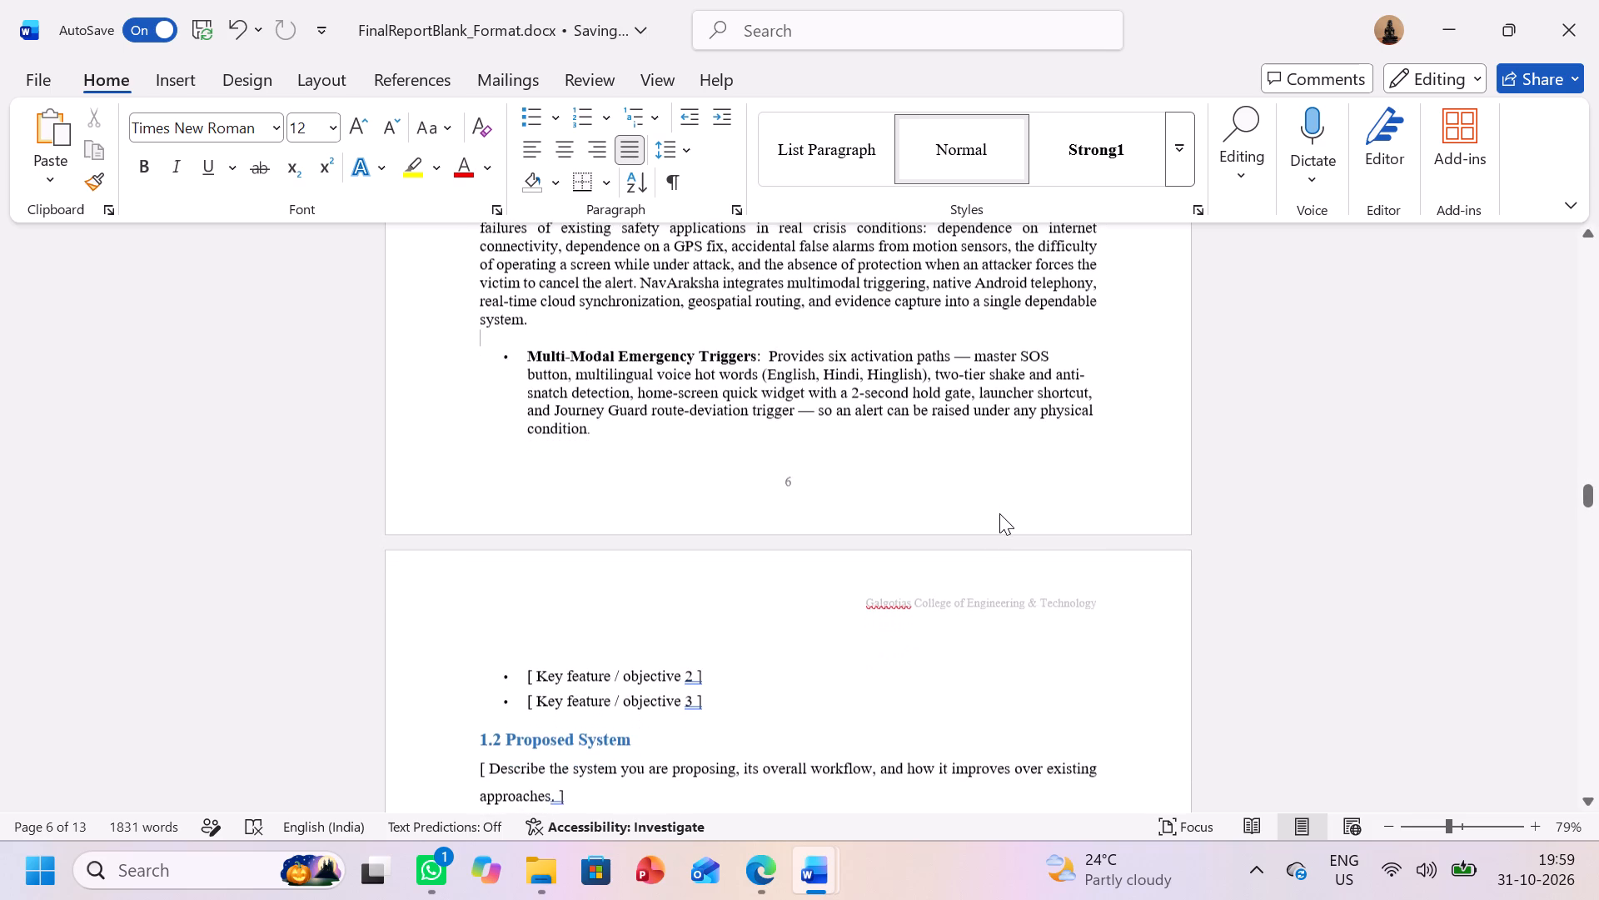
{"action": "scroll", "coordinate": [999, 513], "scroll_direction": "down", "scroll_amount": 3}
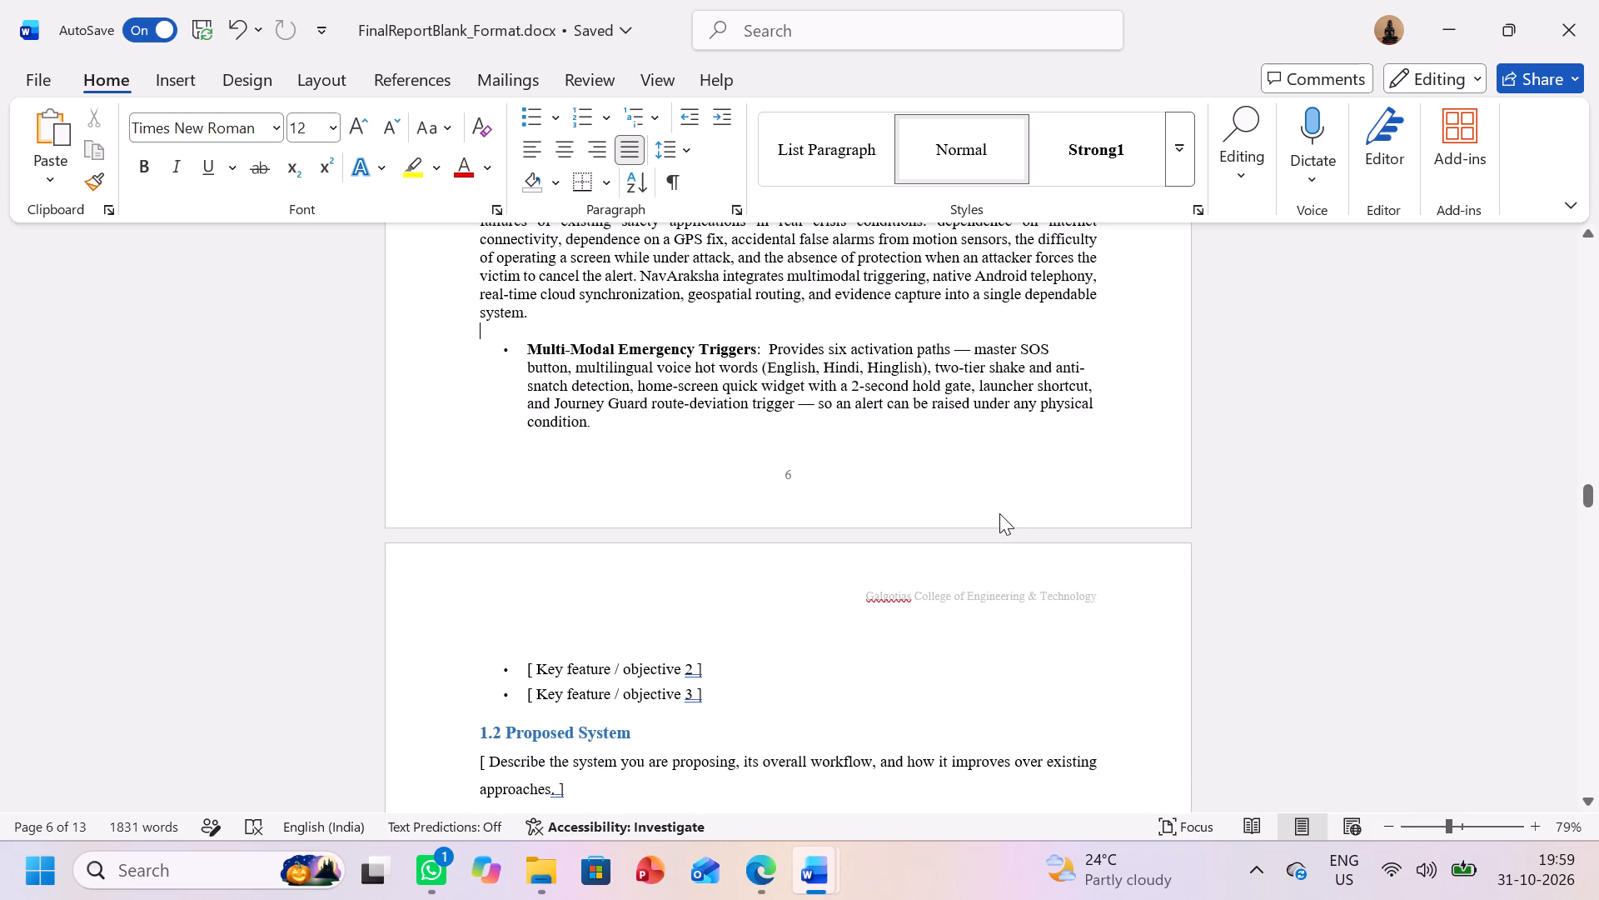
{"action": "scroll", "coordinate": [999, 513], "scroll_direction": "down", "scroll_amount": 2}
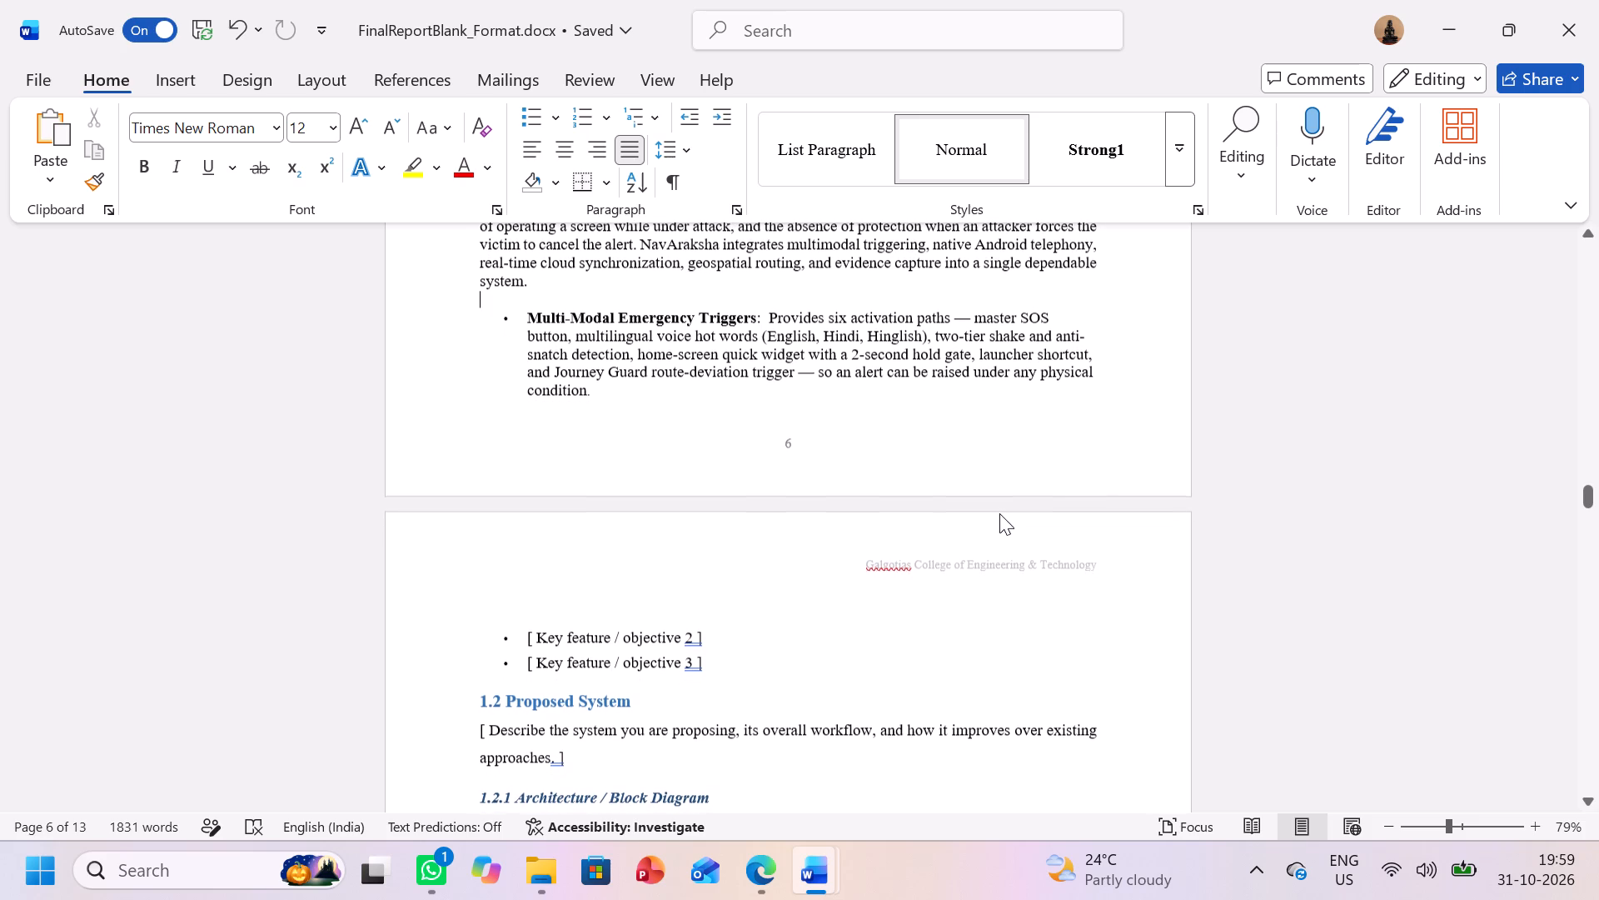
{"action": "left_click", "coordinate": [716, 634]}
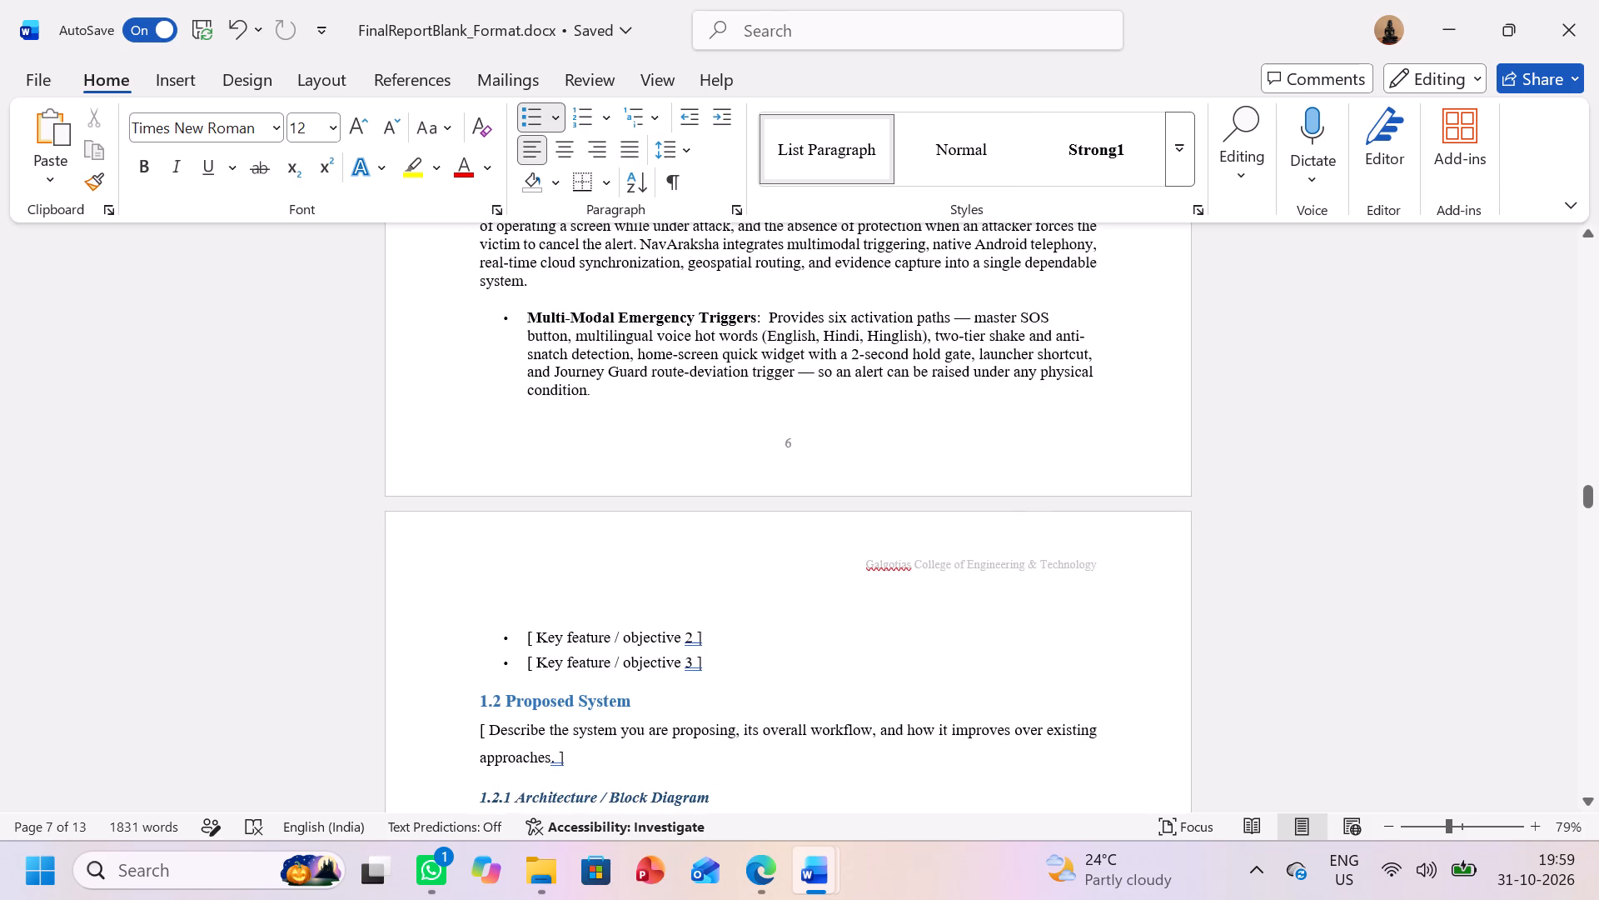
{"action": "key", "text": "BackSpace"}
{"action": "key", "text": "BackSpace"}
{"action": "key", "text": "BackSpace"}
{"action": "key", "text": "BackSpace"}
{"action": "key", "text": "BackSpace"}
{"action": "key", "text": "BackSpace"}
{"action": "key", "text": "BackSpace"}
{"action": "key", "text": "BackSpace"}
{"action": "key", "text": "BackSpace"}
{"action": "key", "text": "BackSpace"}
{"action": "key", "text": "BackSpace"}
{"action": "key", "text": "BackSpace"}
{"action": "key", "text": "BackSpace"}
{"action": "key", "text": "BackSpace"}
{"action": "key", "text": "BackSpace"}
{"action": "key", "text": "BackSpace"}
{"action": "key", "text": "BackSpace"}
{"action": "key", "text": "BackSpace"}
{"action": "key", "text": "BackSpace"}
{"action": "key", "text": "BackSpace"}
{"action": "key", "text": "BackSpace"}
{"action": "key", "text": "BackSpace"}
{"action": "key", "text": "BackSpace"}
{"action": "key", "text": "BackSpace"}
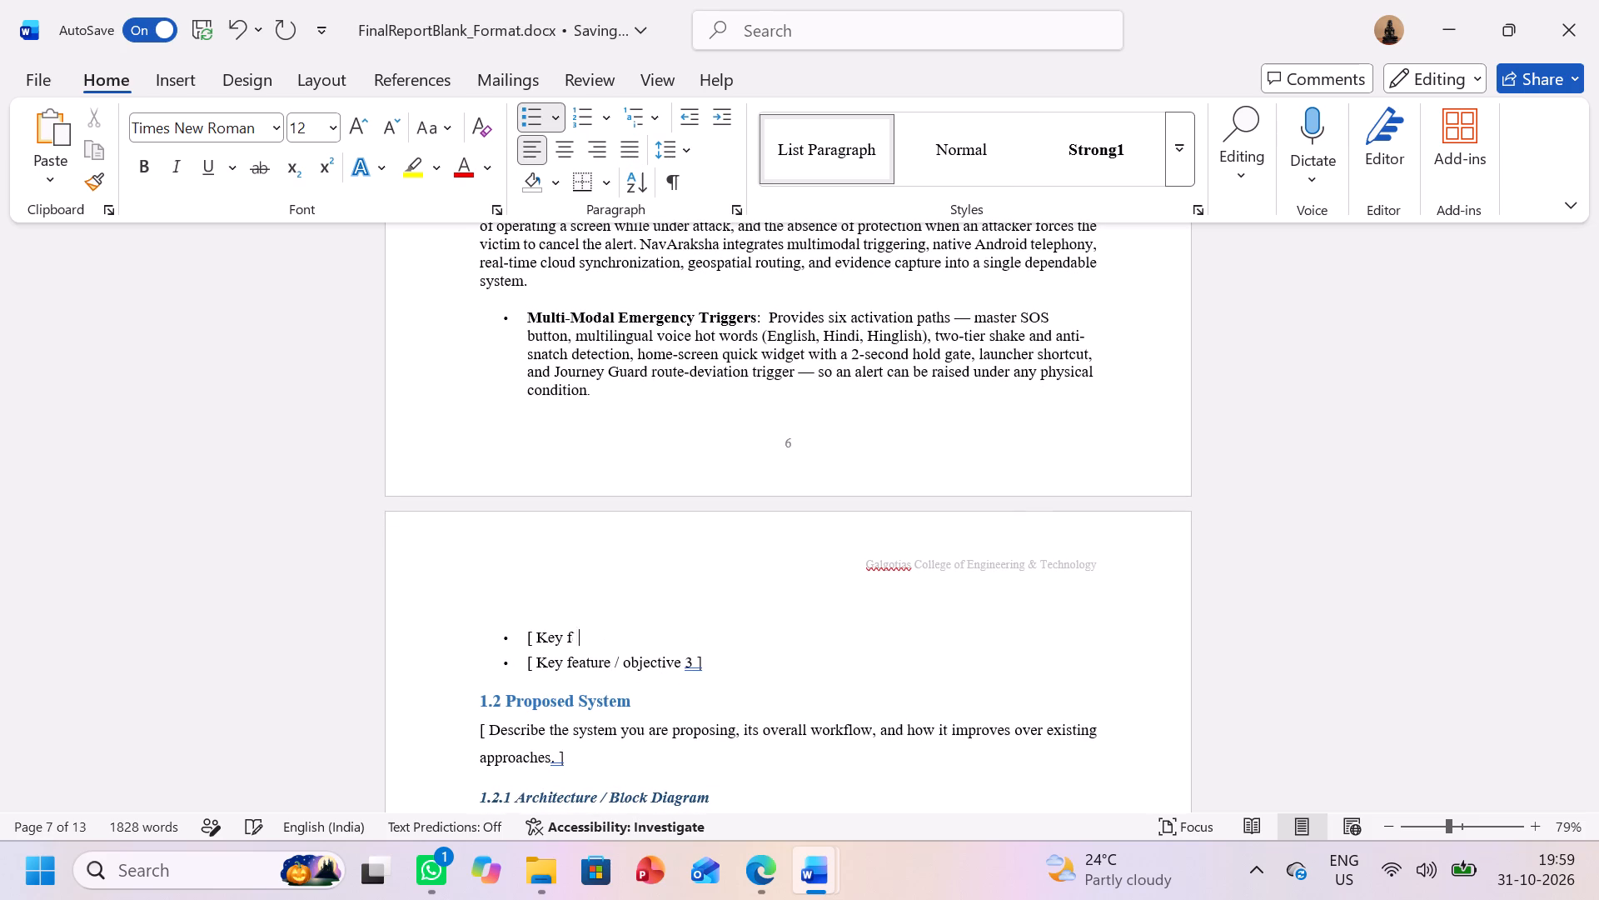
{"action": "key", "text": "BackSpace"}
{"action": "key", "text": "BackSpace"}
{"action": "key", "text": "BackSpace"}
{"action": "key", "text": "BackSpace"}
{"action": "key", "text": "BackSpace"}
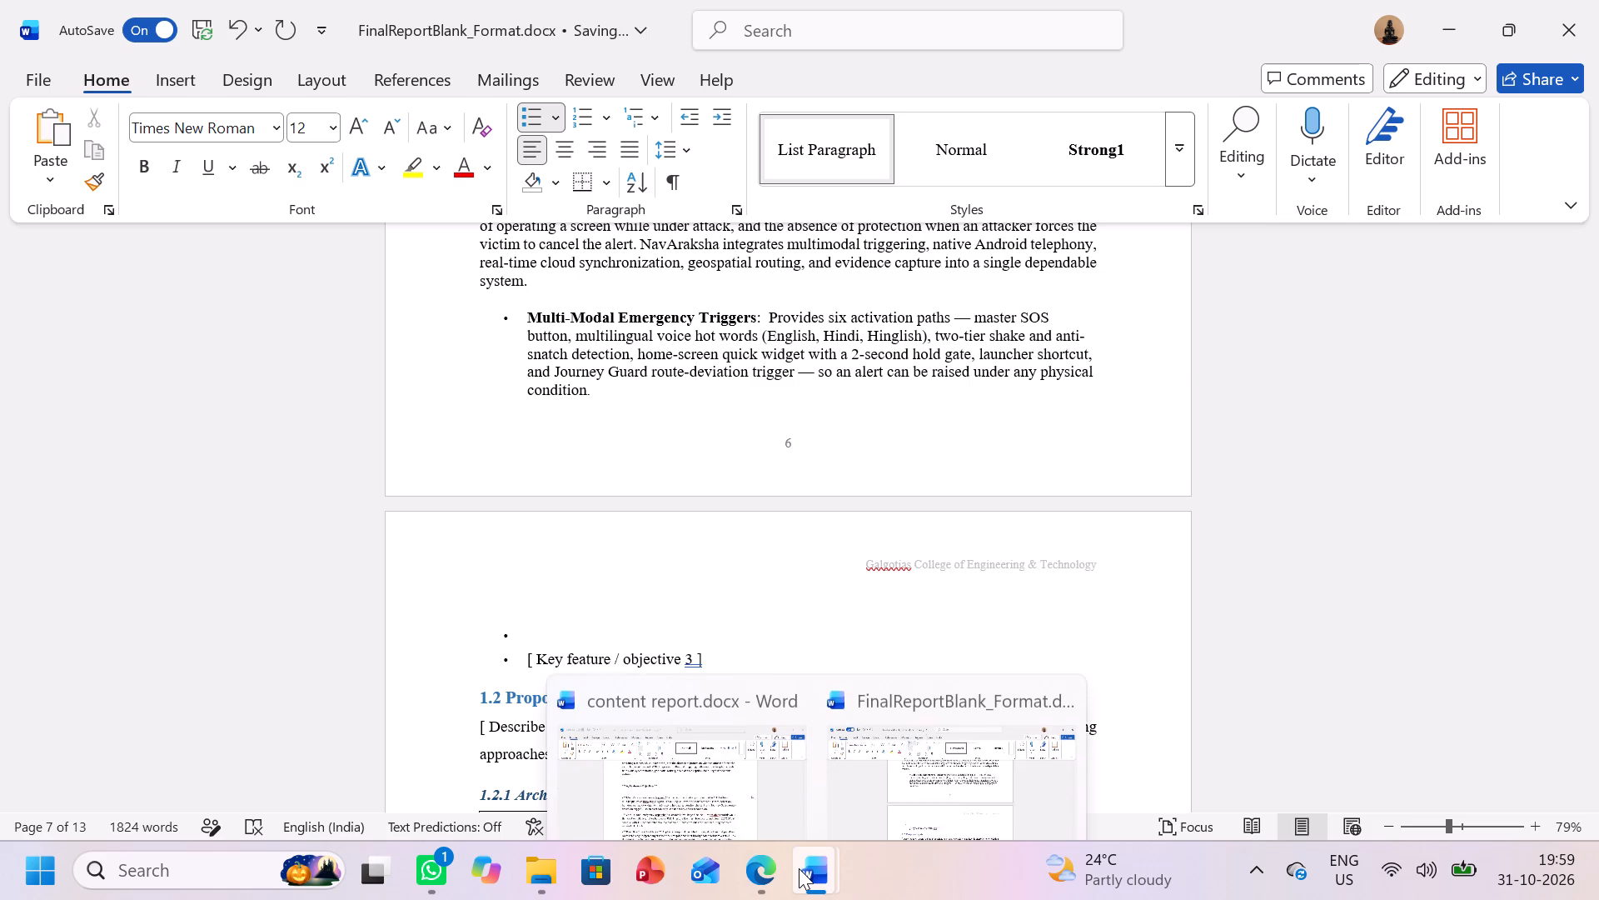
Copy the Zero-Failure Emergency Dispatch text from content report.docx into the empty second key feature bullet of FinalReportBlank_Format.docx.
{"action": "left_click", "coordinate": [869, 770]}
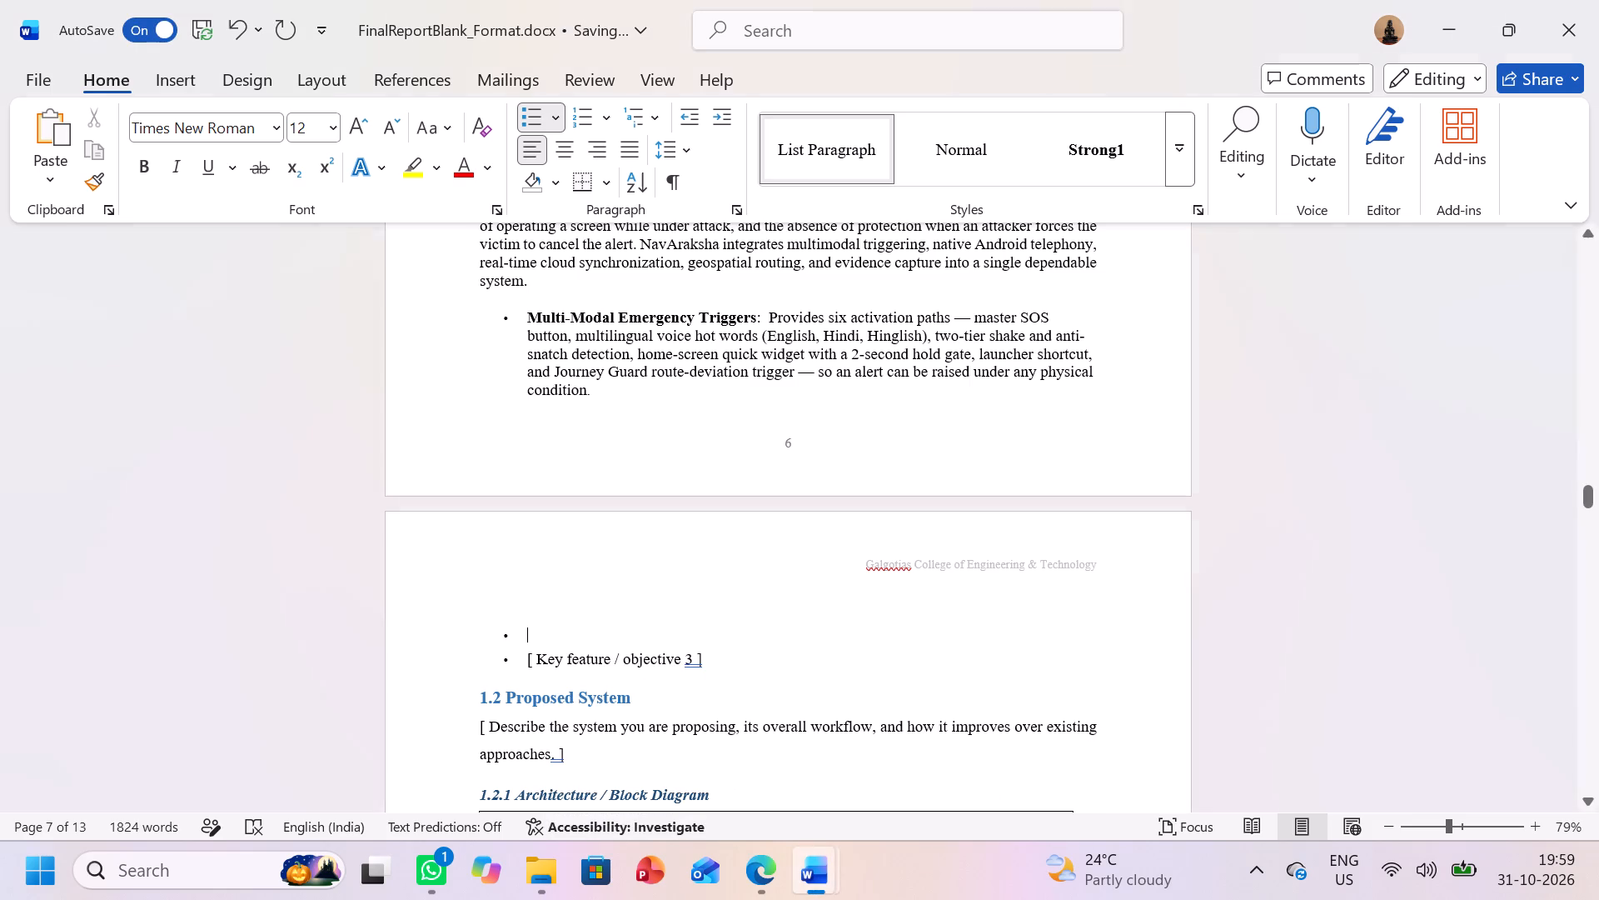
{"action": "left_click", "coordinate": [709, 793]}
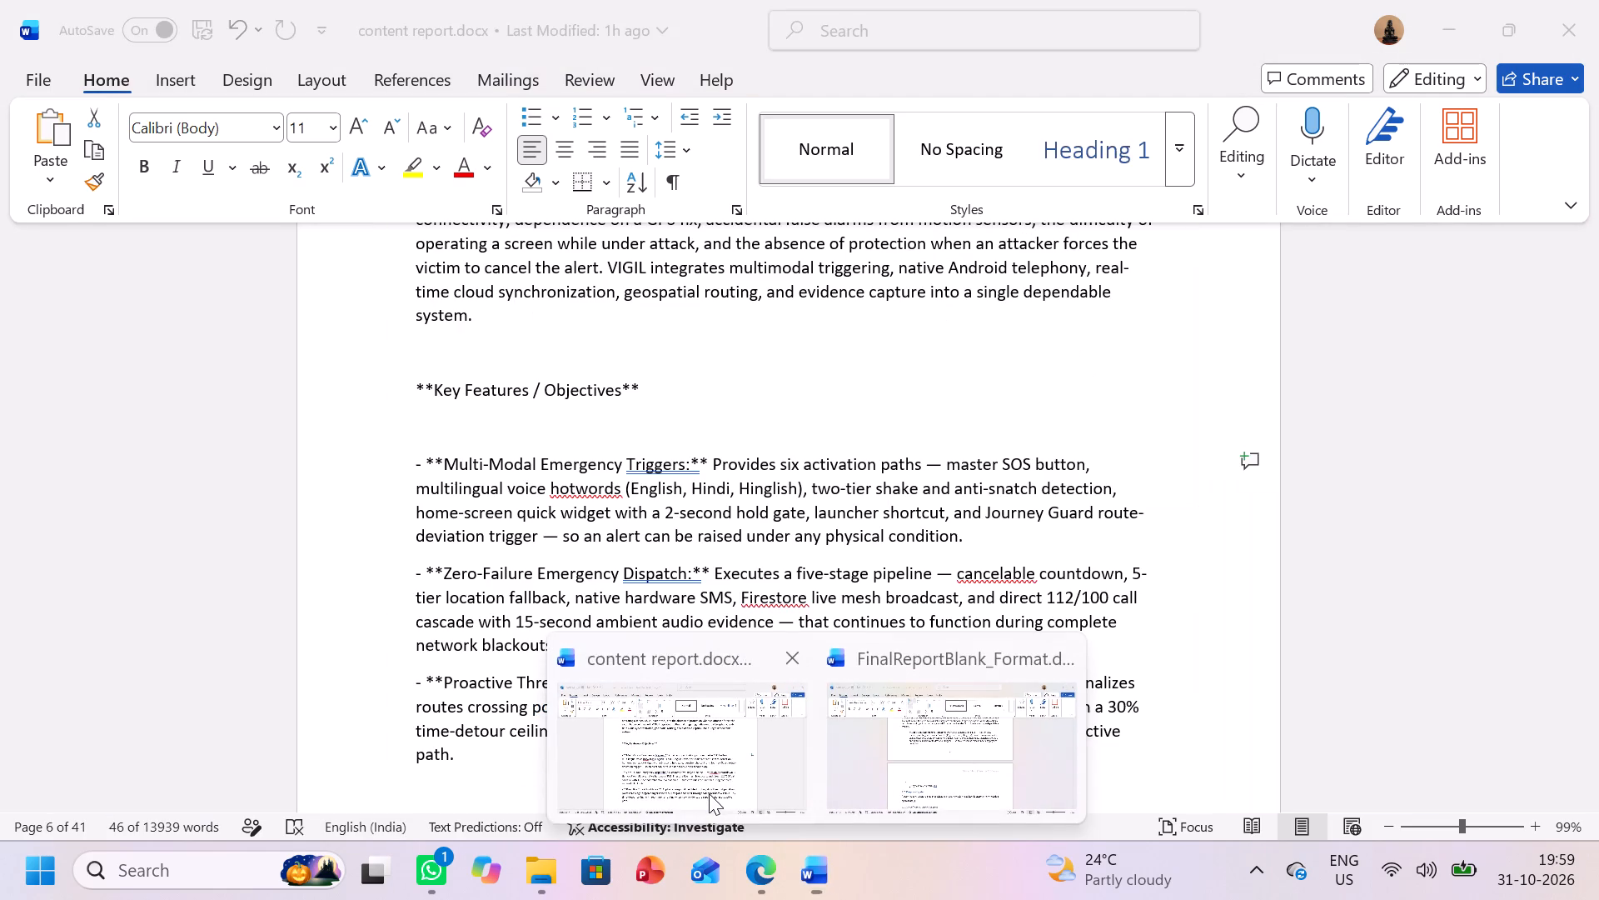
{"action": "scroll", "coordinate": [655, 622], "scroll_direction": "down", "scroll_amount": 1}
{"action": "left_click", "coordinate": [650, 622]}
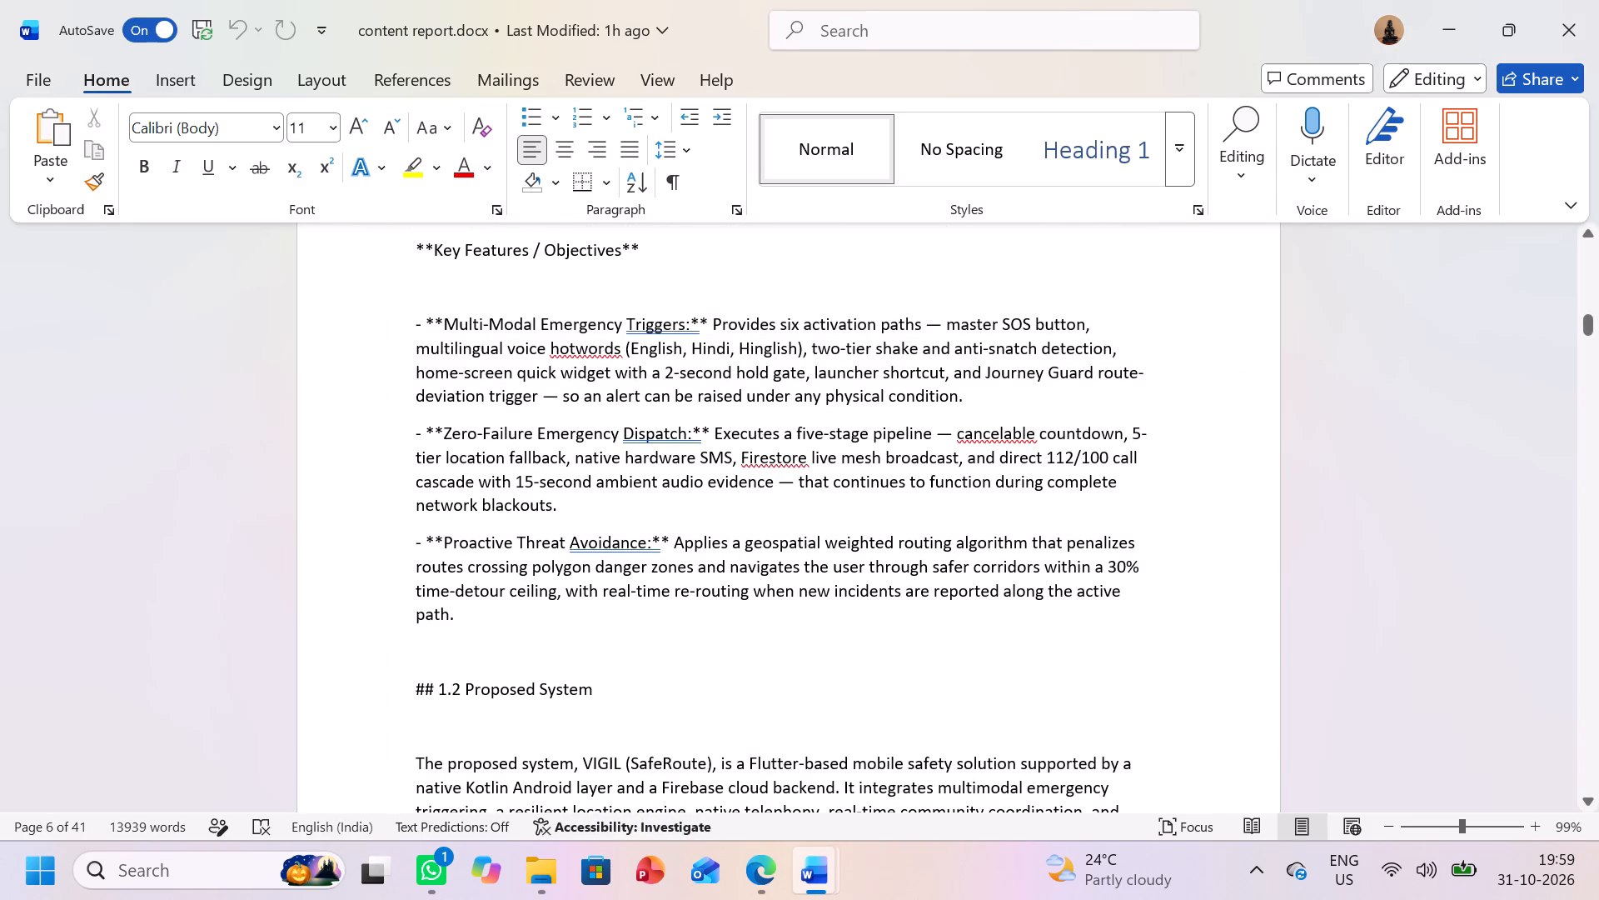
{"action": "left_click_drag", "start_coordinate": [443, 432], "coordinate": [616, 520]}
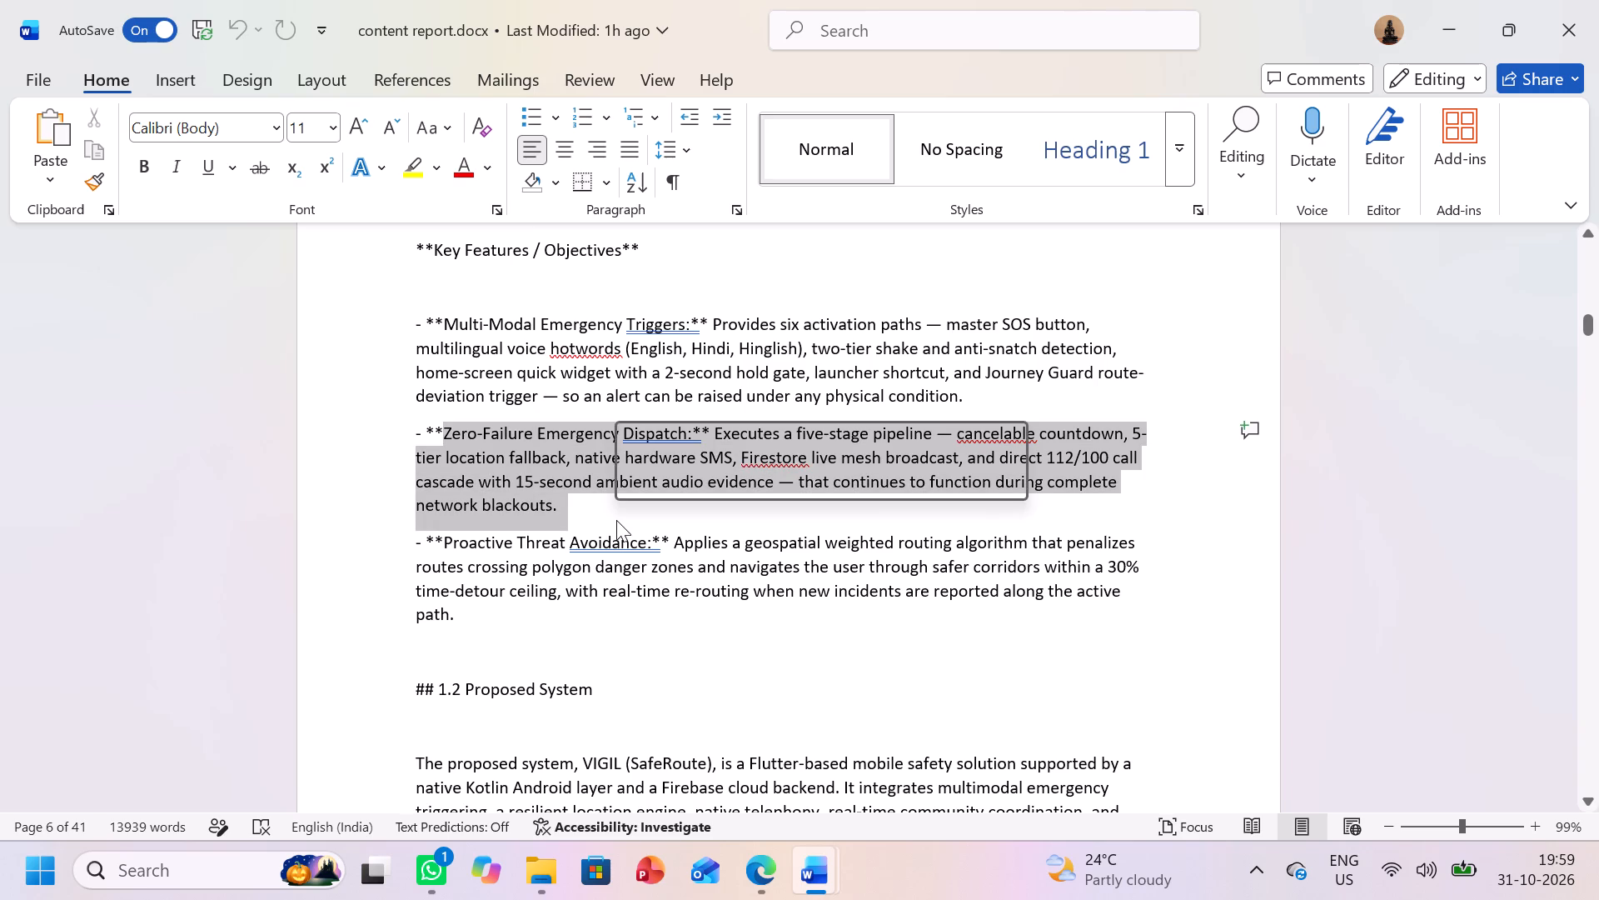
{"action": "key", "text": "ctrl+c"}
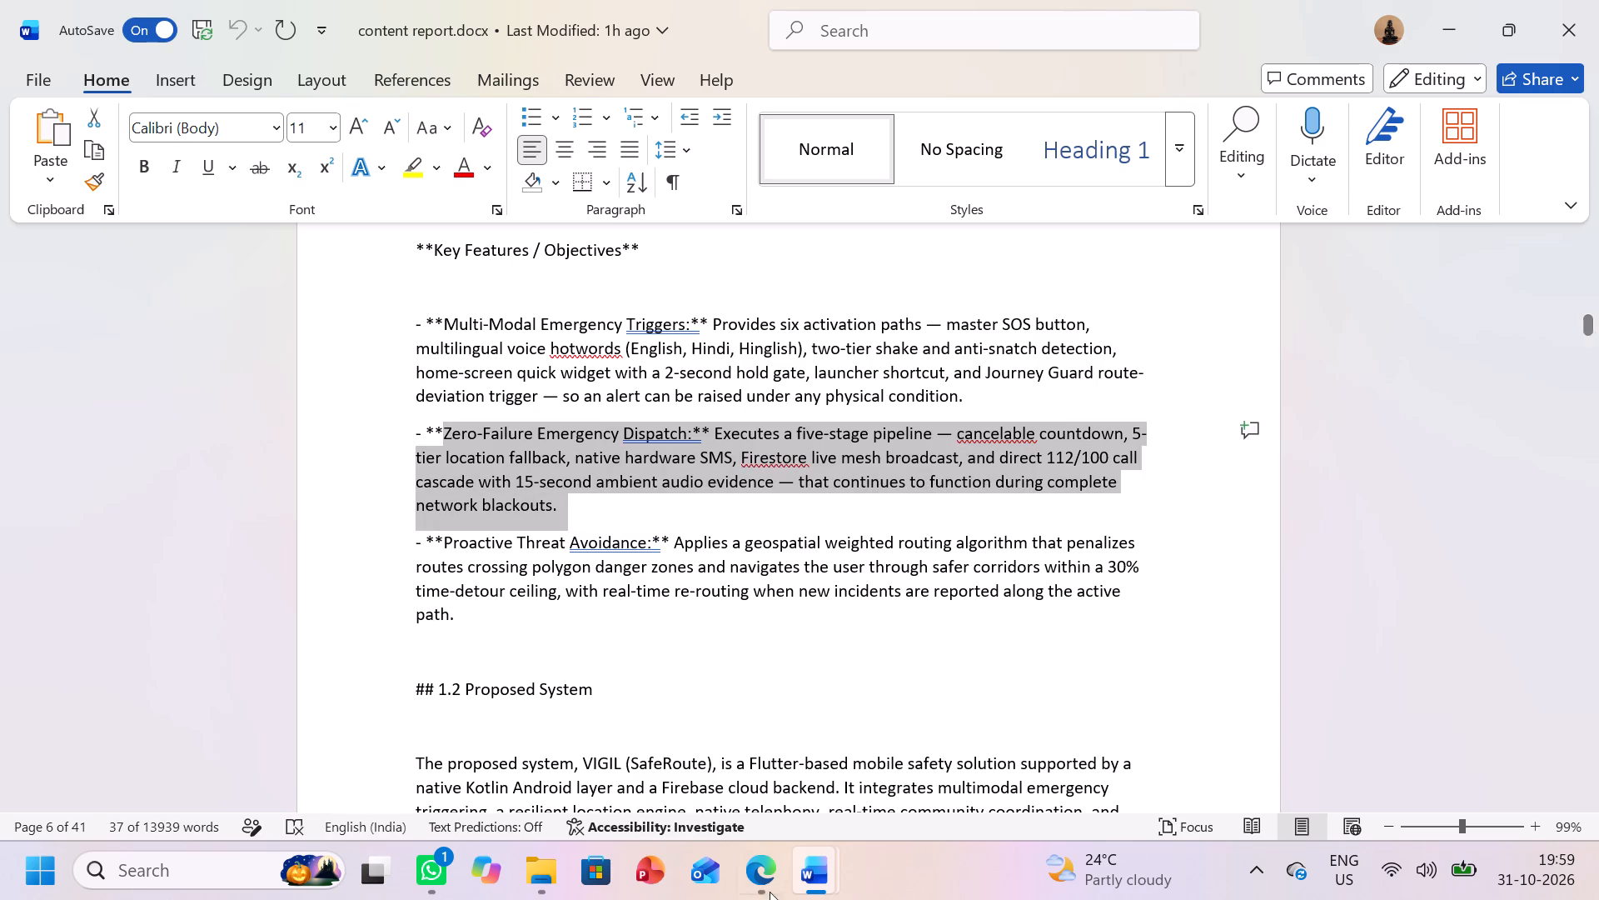
{"action": "left_click", "coordinate": [886, 784]}
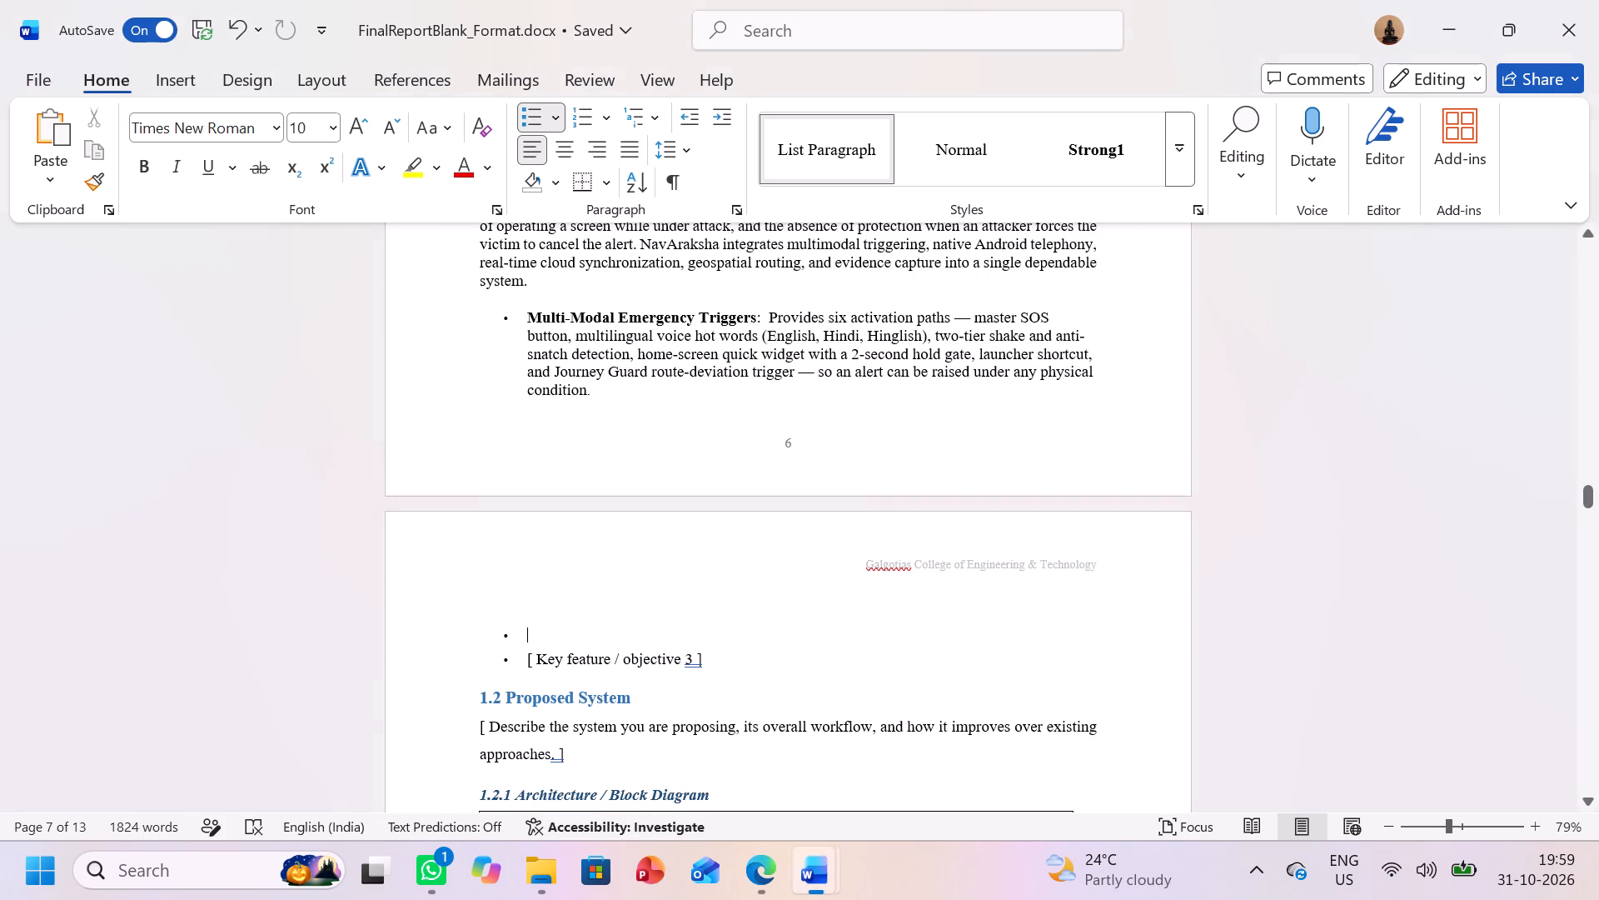
{"action": "key", "text": "ctrl+v"}
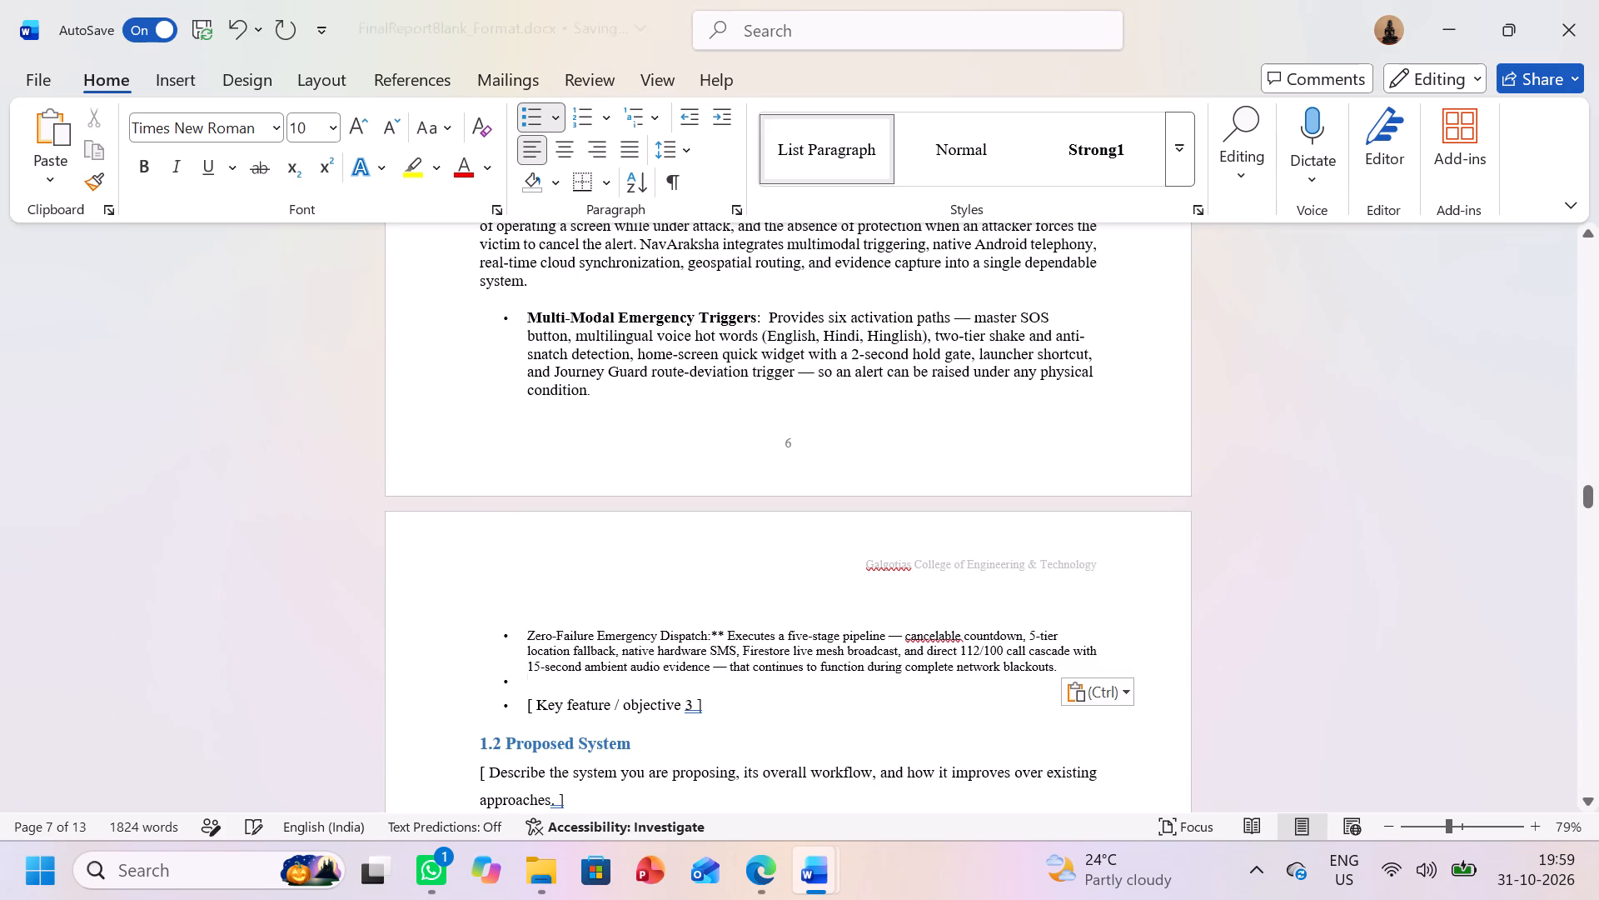
Replace the extra empty bullet below the Zero-Failure Emergency Dispatch item with a blank line without a bullet.
{"action": "key", "text": "BackSpace"}
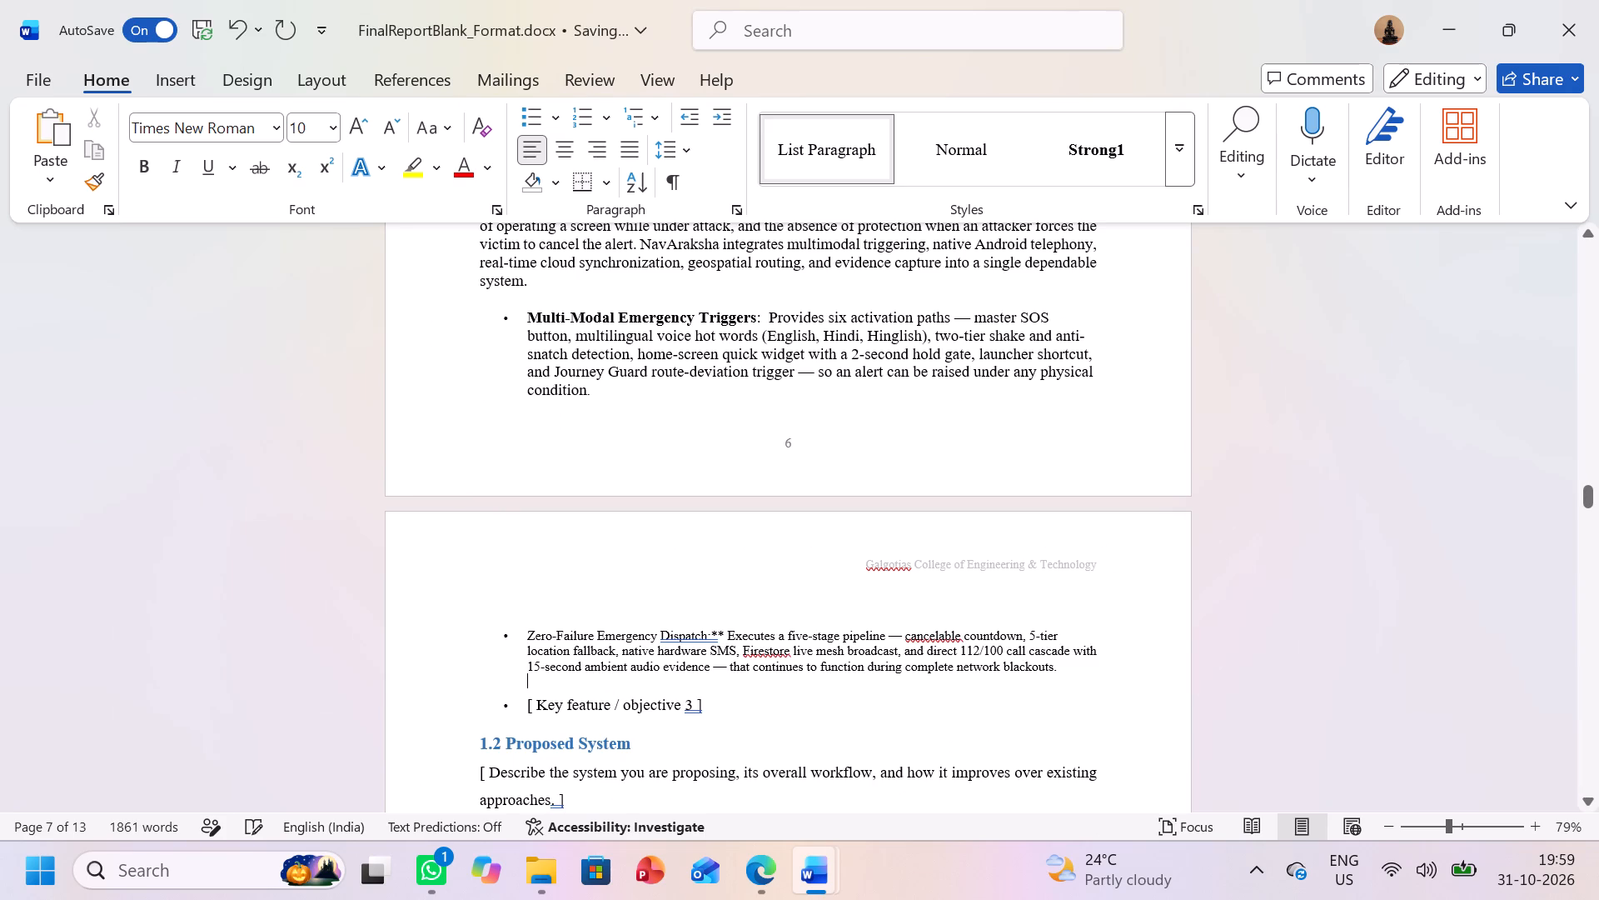
{"action": "key", "text": "BackSpace"}
{"action": "key", "text": "BackSpace"}
{"action": "key", "text": "BackSpace"}
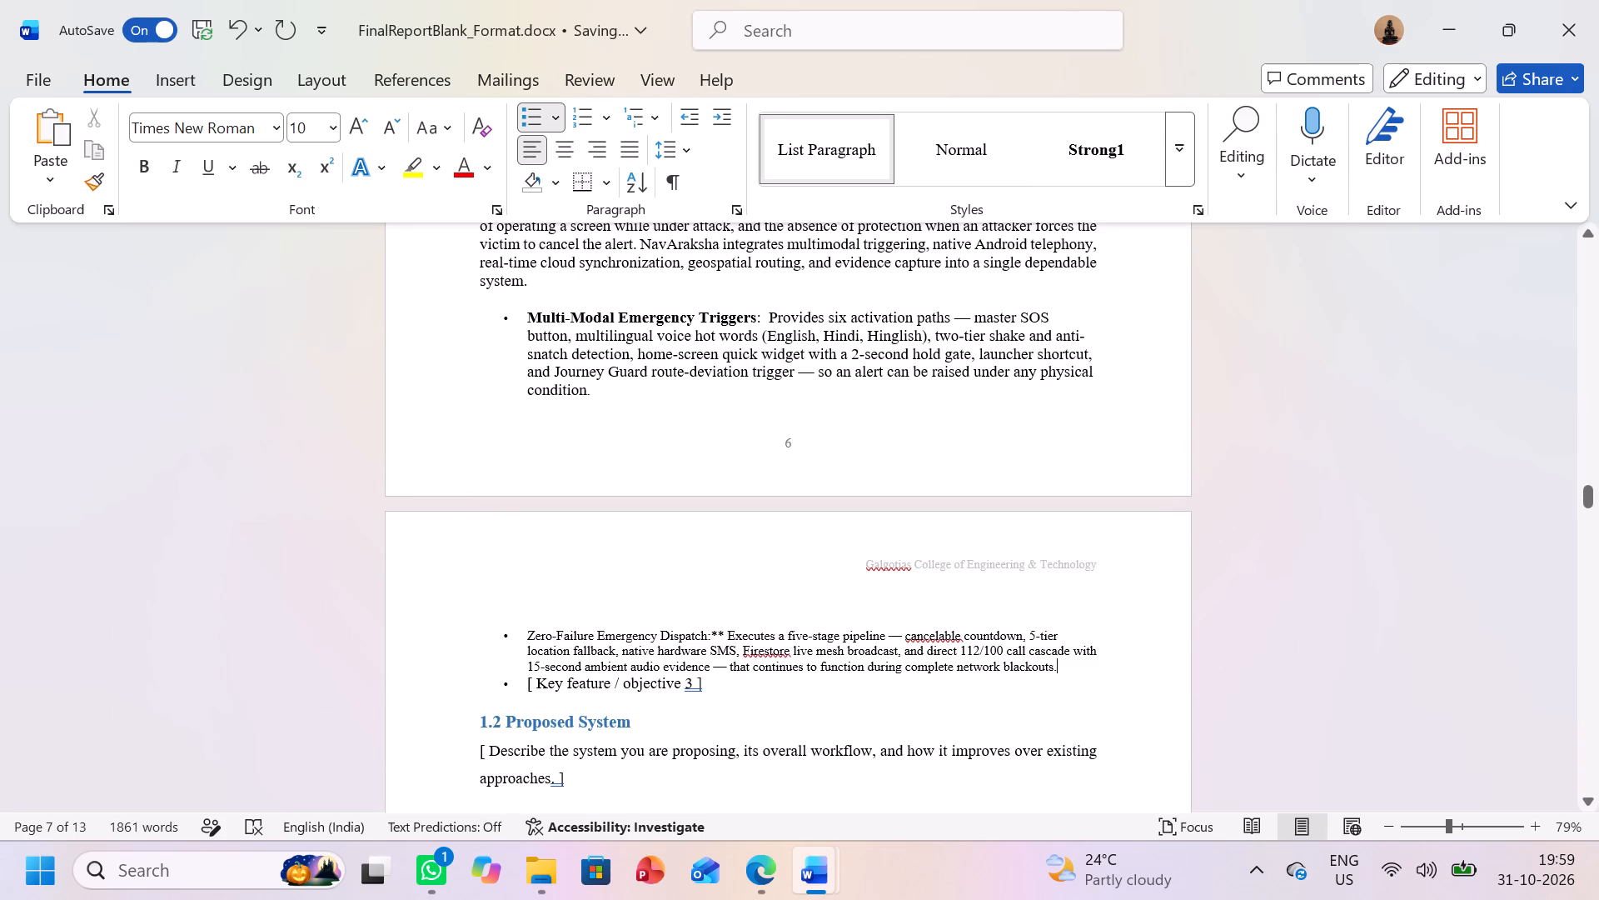
{"action": "key", "text": "Return"}
{"action": "key", "text": "BackSpace"}
{"action": "key", "text": "BackSpace"}
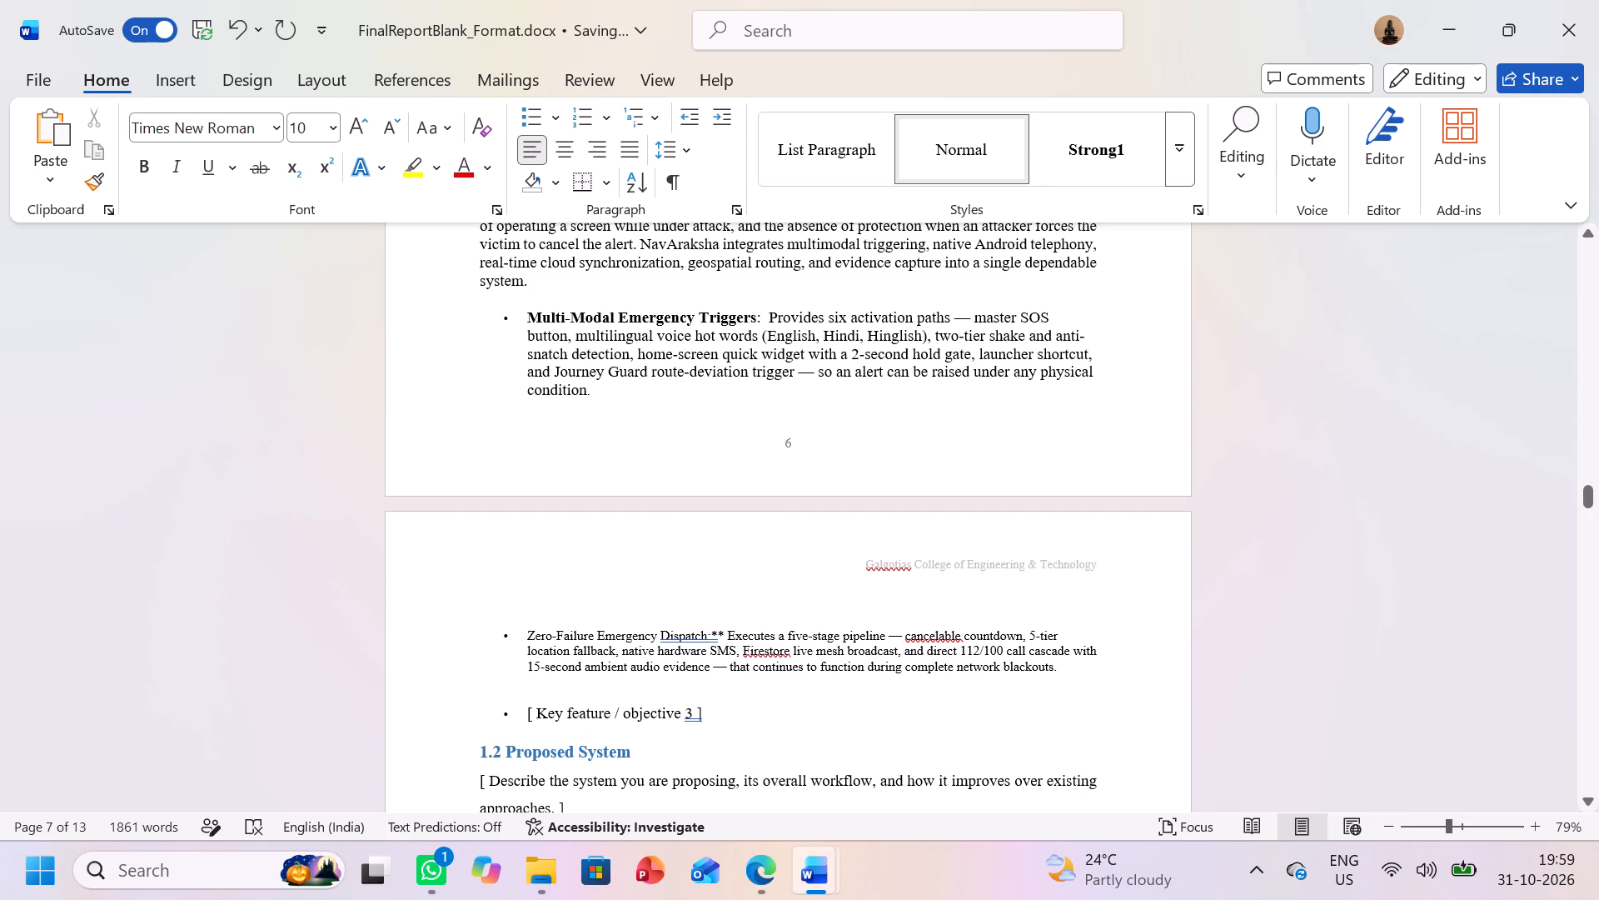
Remove the two asterisks after "Zero-Failure Emergency Dispatch:", keeping a space before "Executes".
{"action": "left_click_drag", "start_coordinate": [518, 630], "coordinate": [676, 637]}
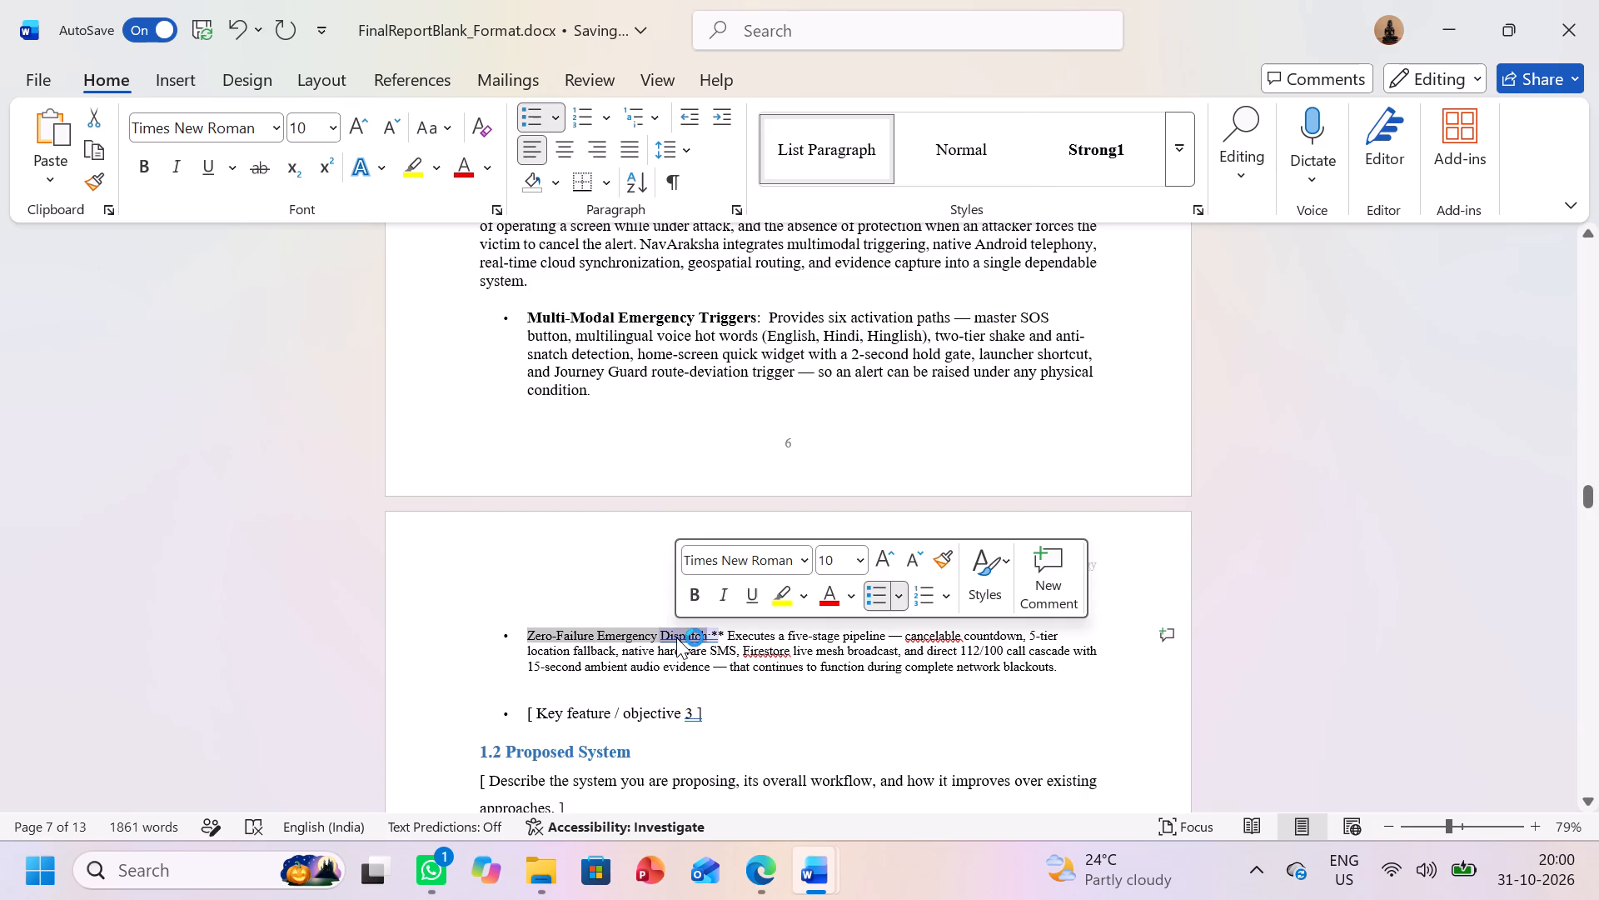
{"action": "left_click", "coordinate": [716, 681]}
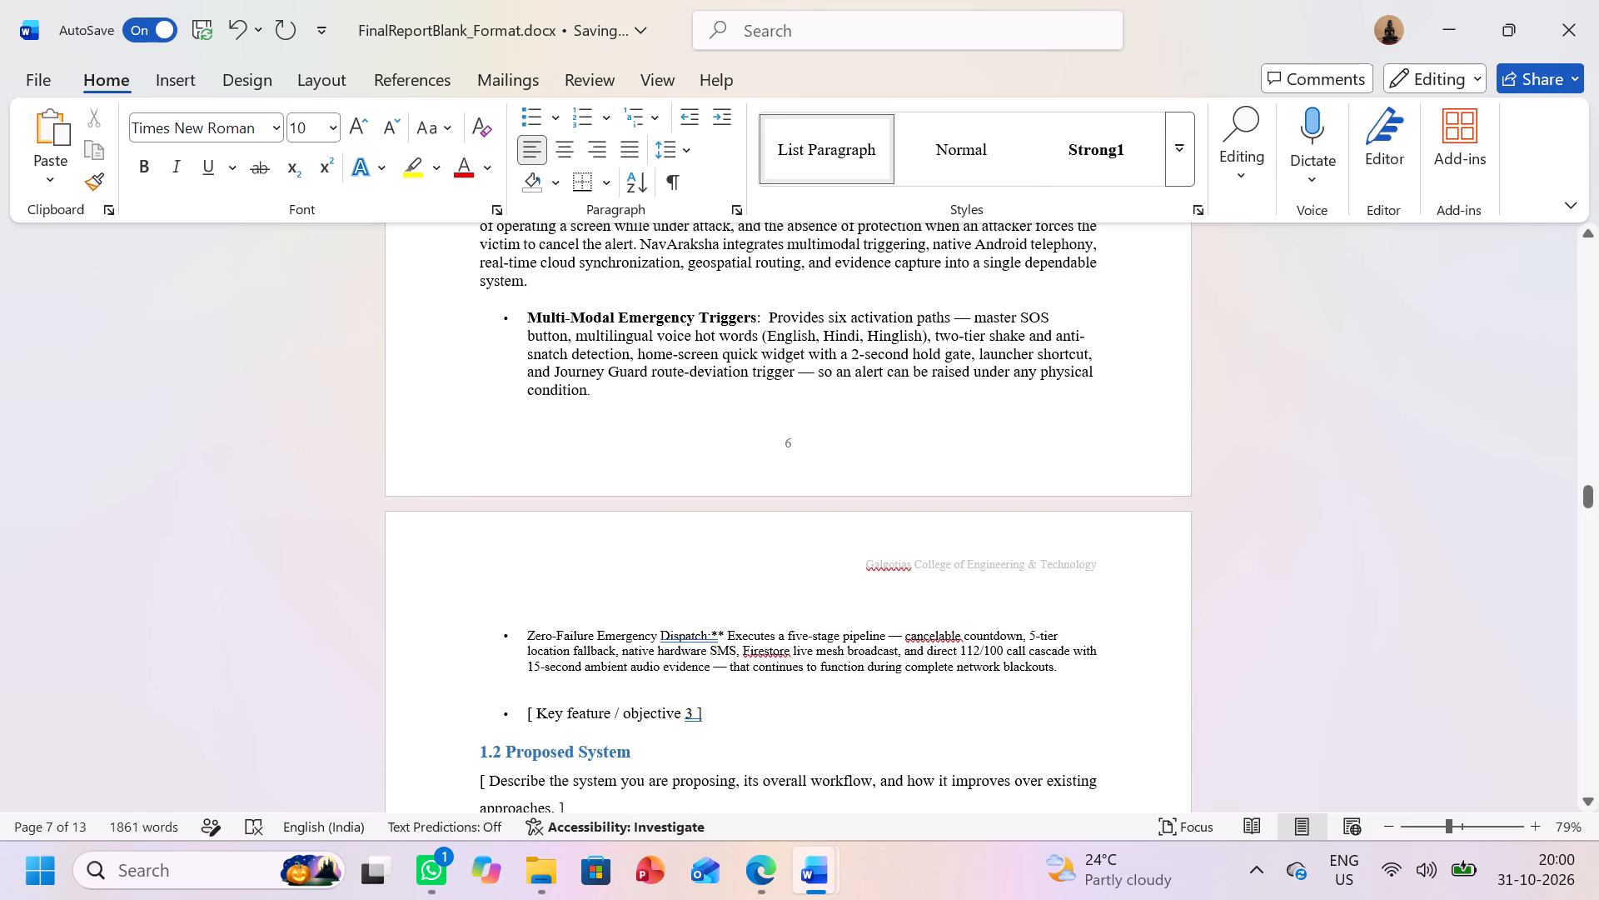
{"action": "scroll", "coordinate": [765, 568], "scroll_direction": "down", "scroll_amount": 1}
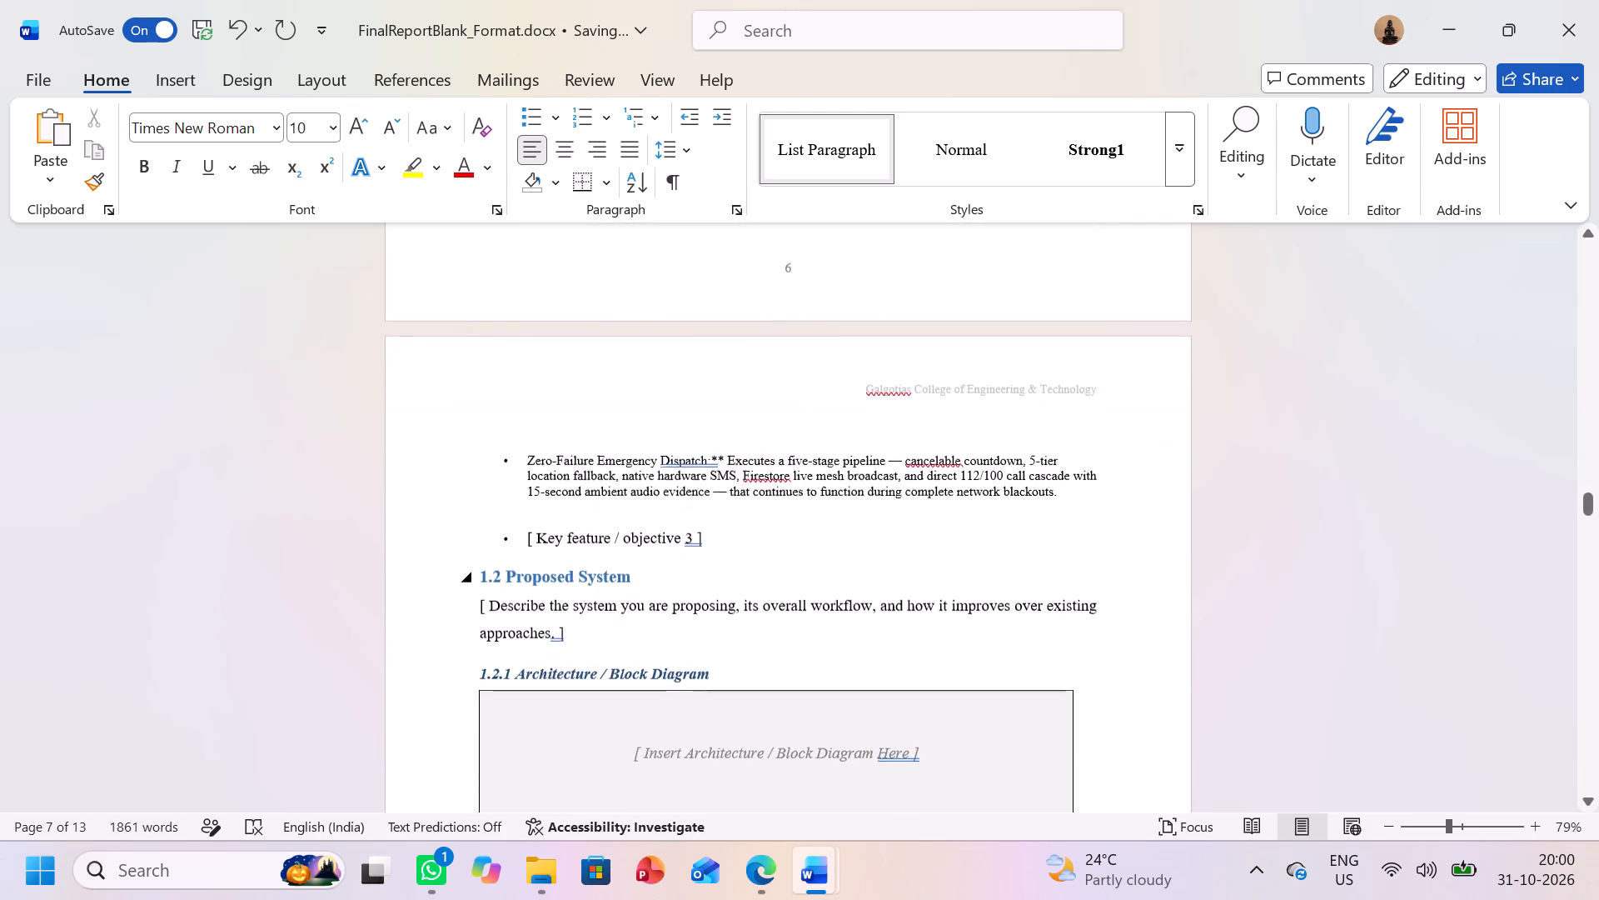
{"action": "scroll", "coordinate": [765, 568], "scroll_direction": "up", "scroll_amount": 2, "text": "ctrl"}
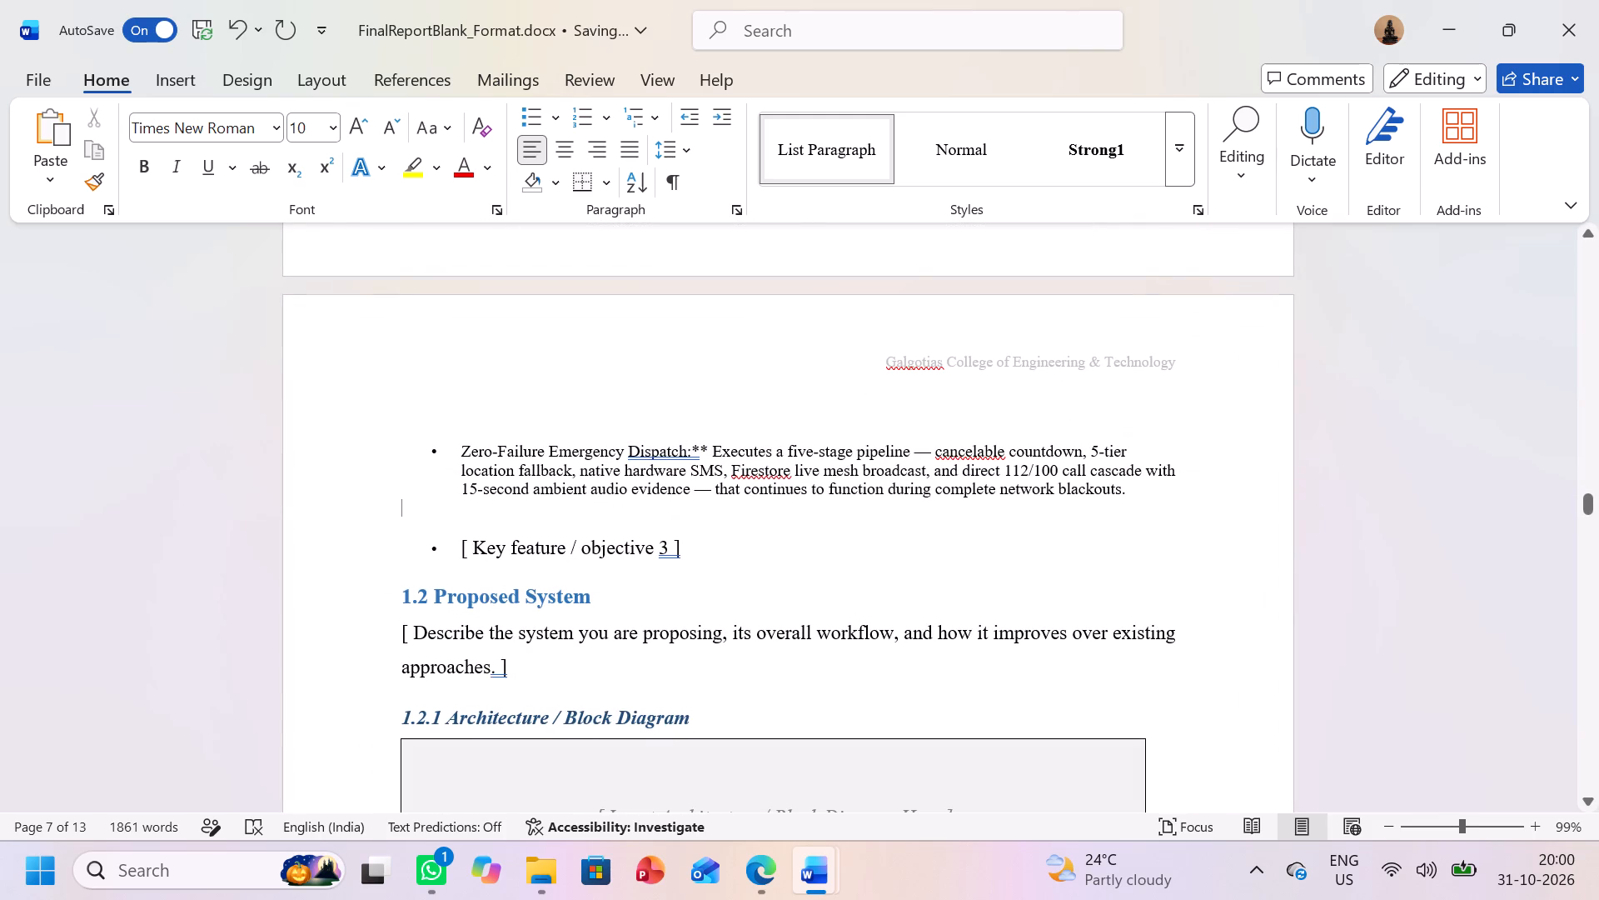
{"action": "left_click", "coordinate": [714, 446]}
{"action": "key", "text": "BackSpace"}
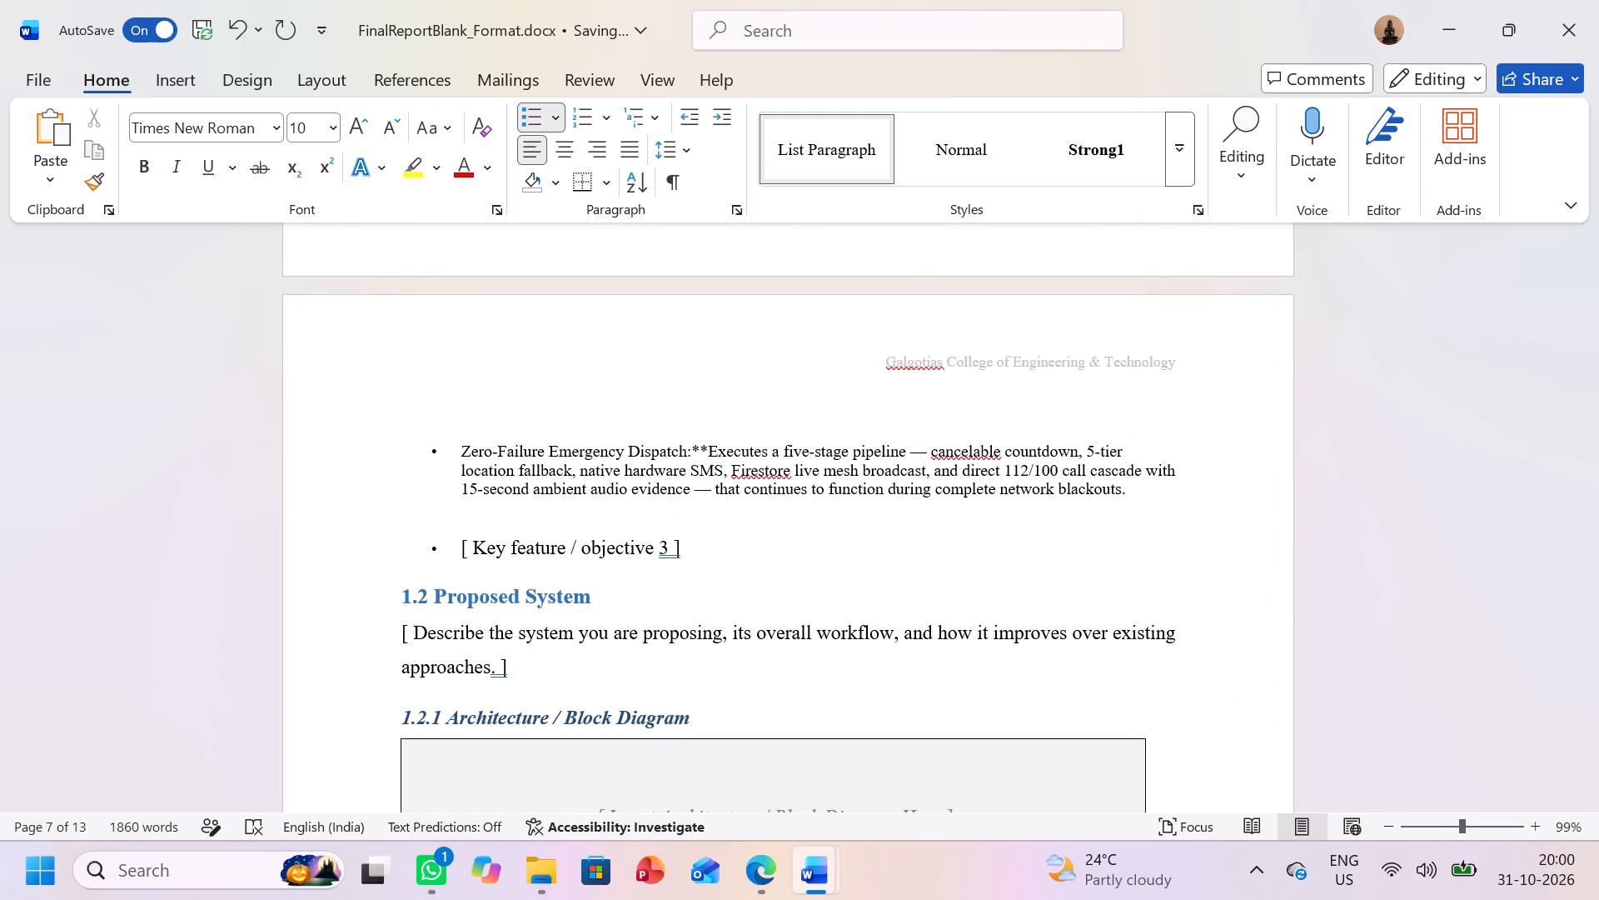
{"action": "key", "text": "space"}
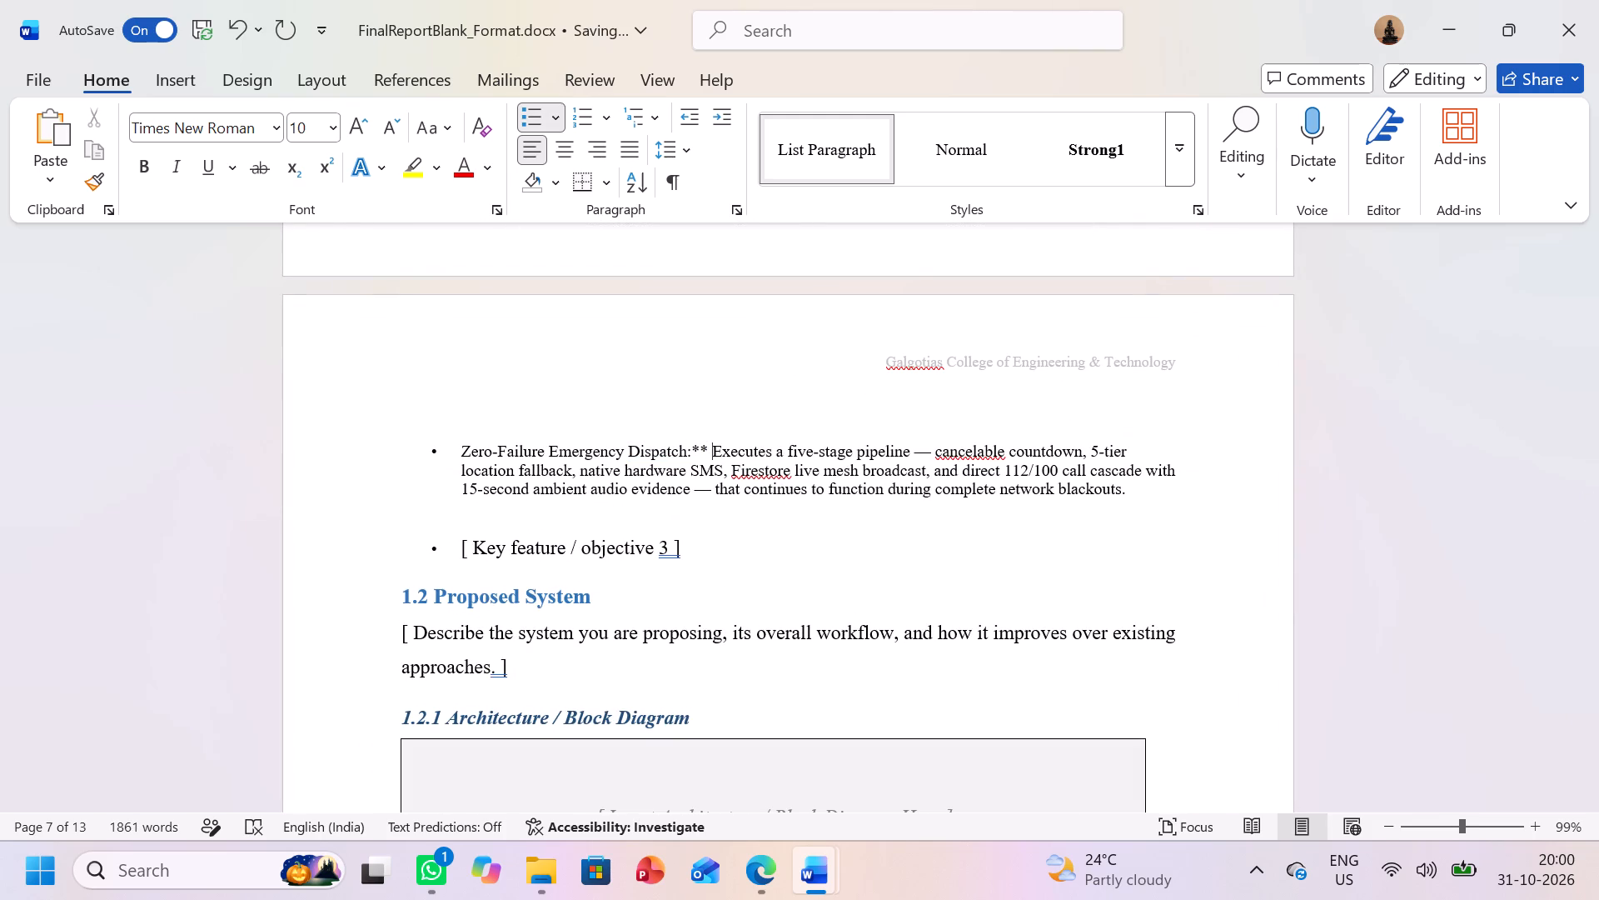
{"action": "key", "text": "Left"}
{"action": "key", "text": "BackSpace"}
{"action": "key", "text": "BackSpace"}
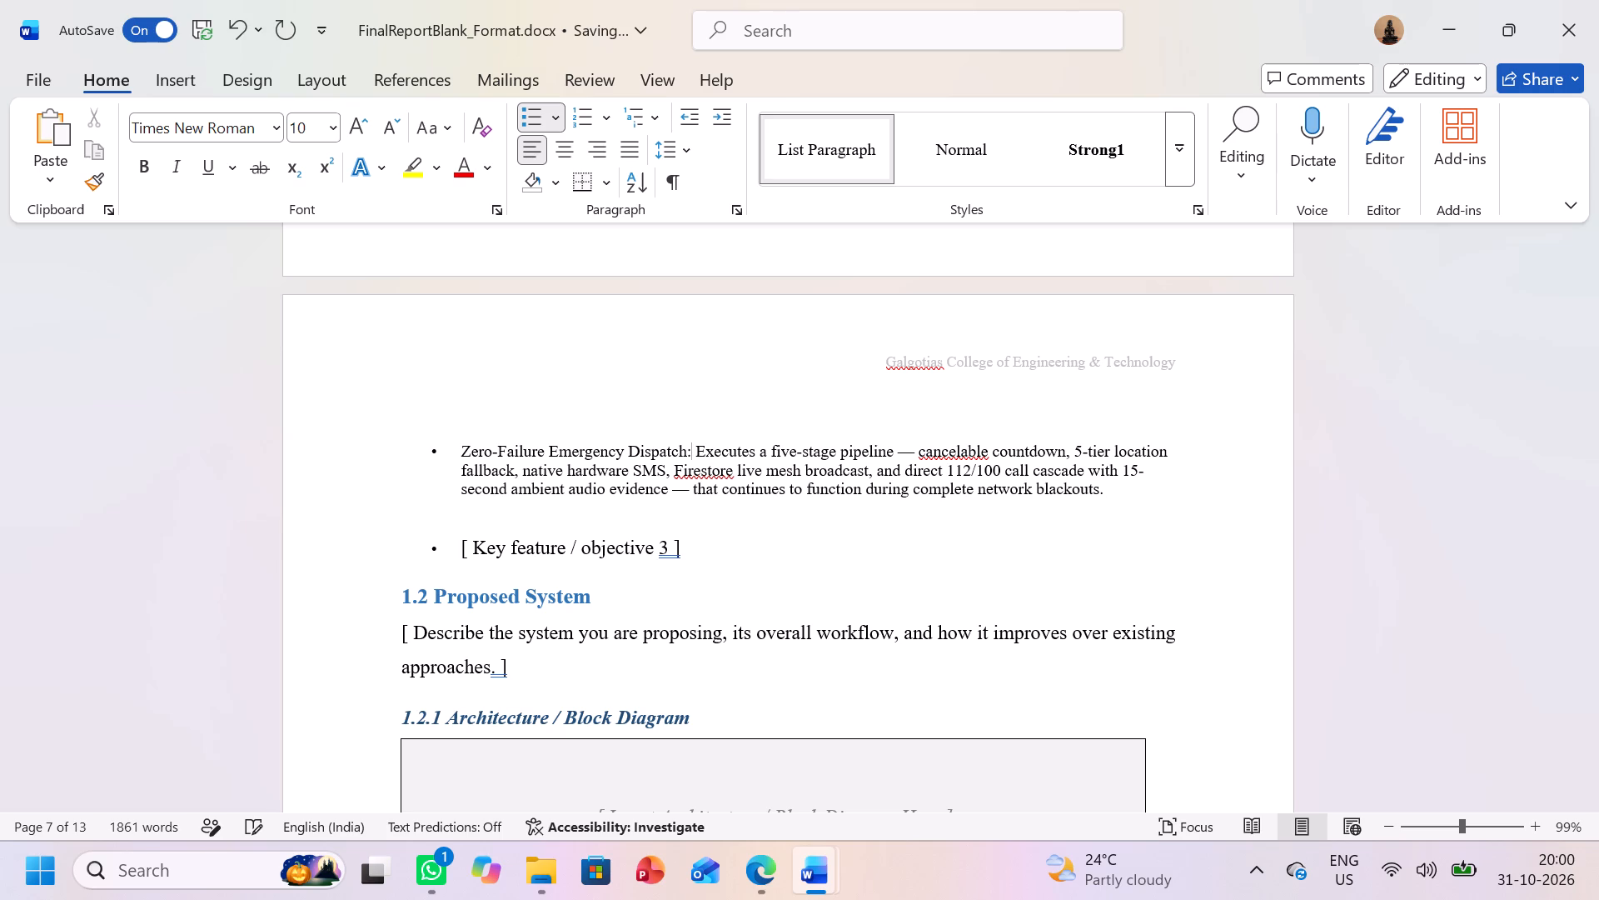
Make the lead-in "Zero-Failure Emergency Dispatch:" bold.
{"action": "left_click", "coordinate": [714, 446]}
{"action": "left_click_drag", "start_coordinate": [714, 446], "coordinate": [650, 446]}
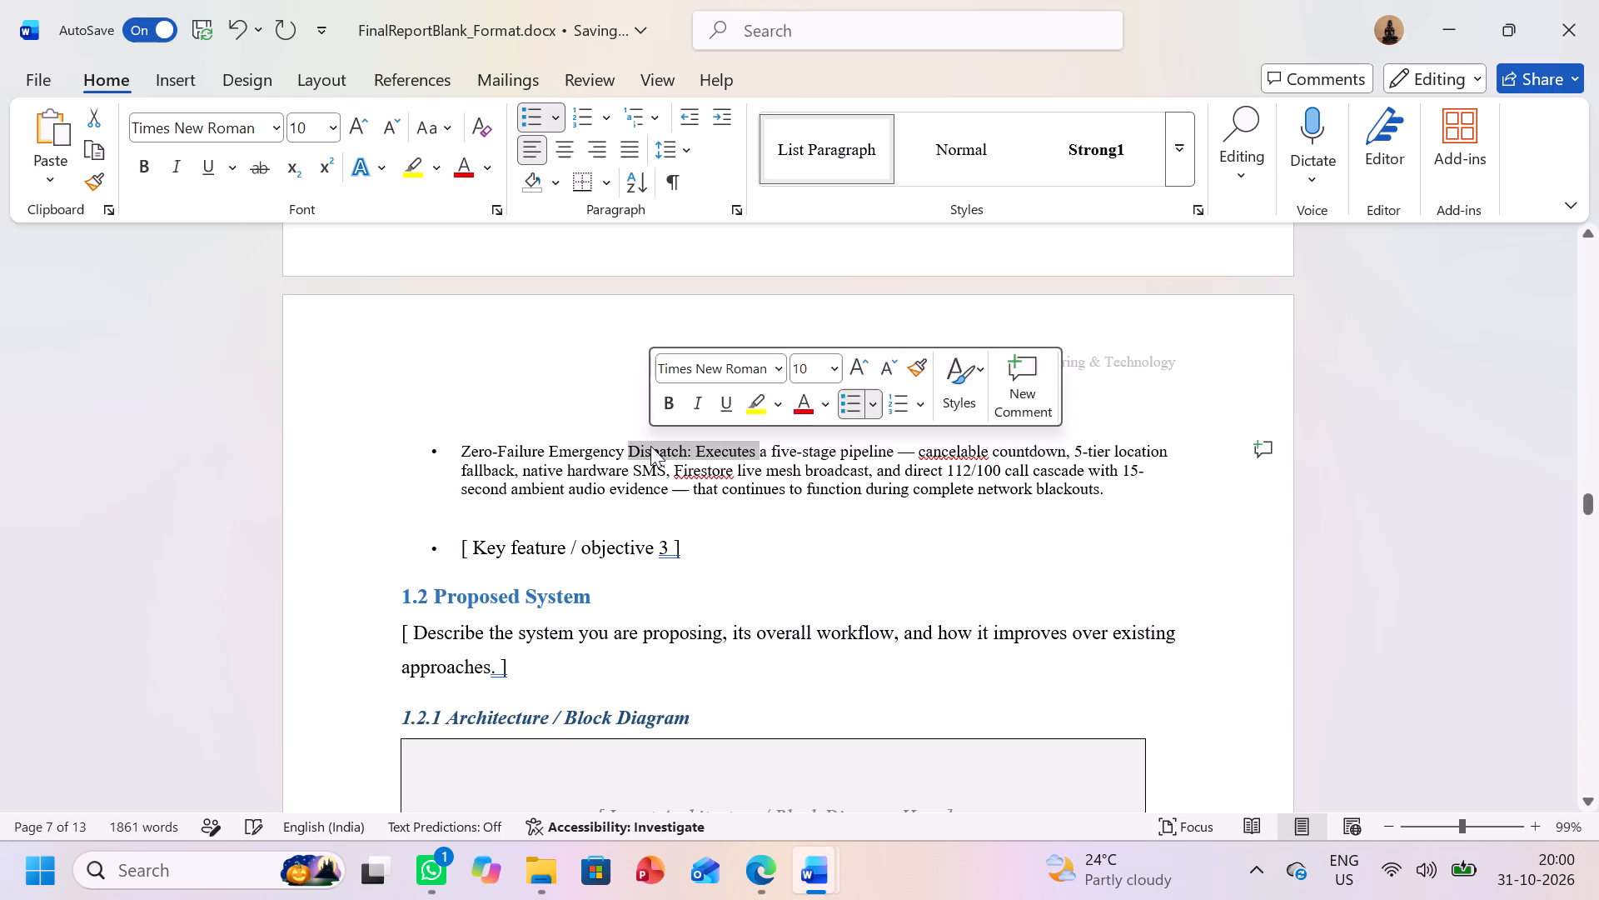
{"action": "left_click", "coordinate": [650, 446]}
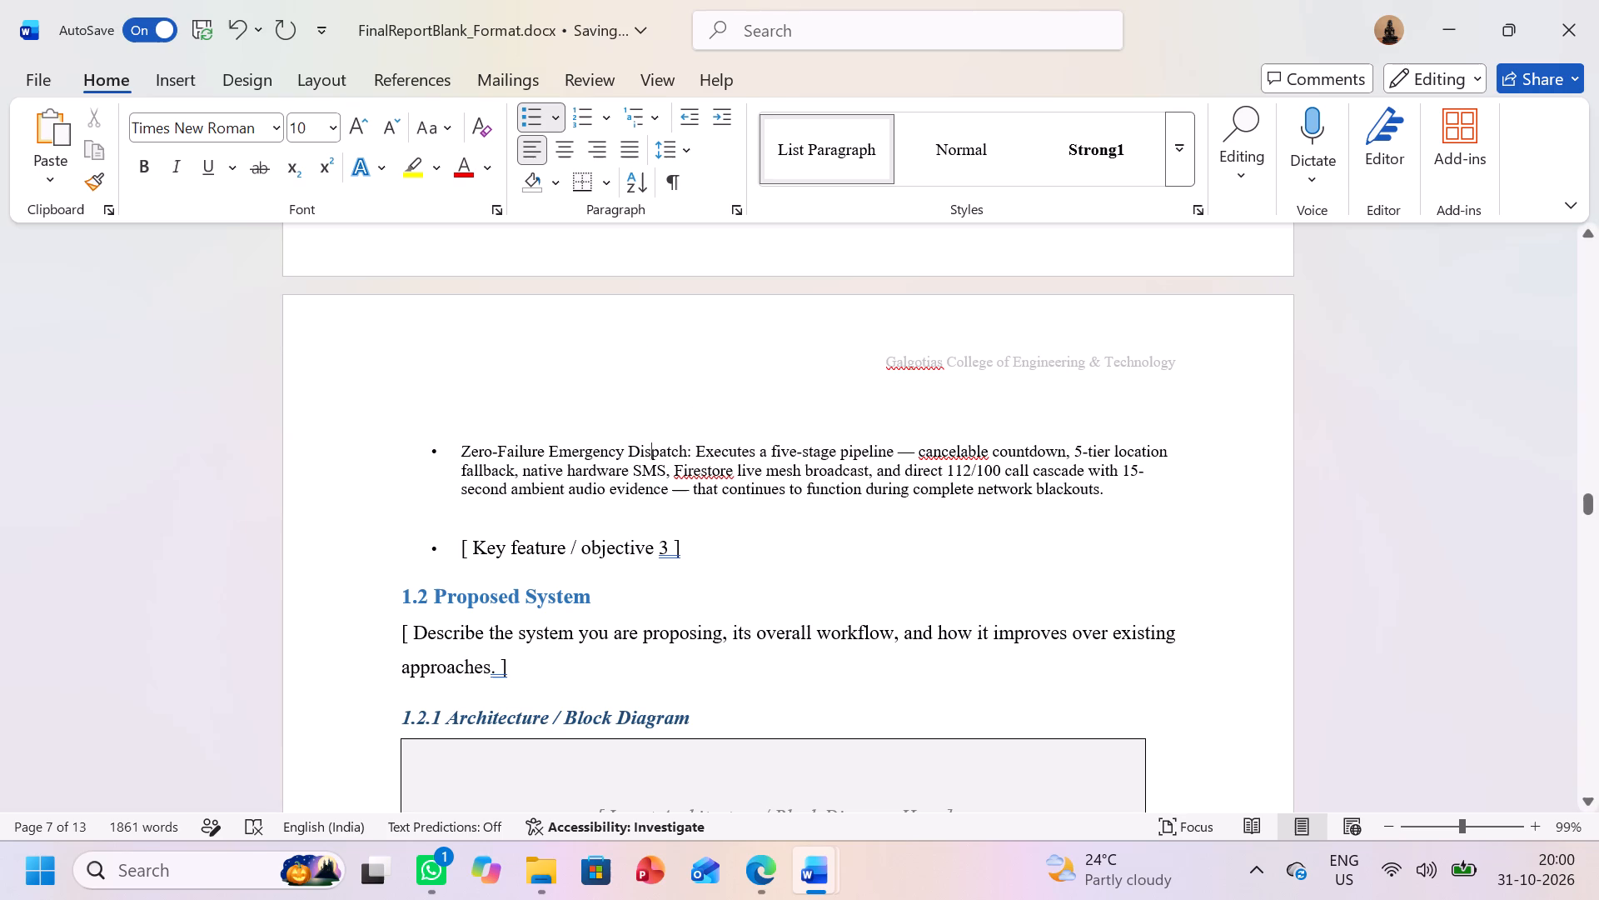
{"action": "left_click_drag", "start_coordinate": [691, 447], "coordinate": [490, 449]}
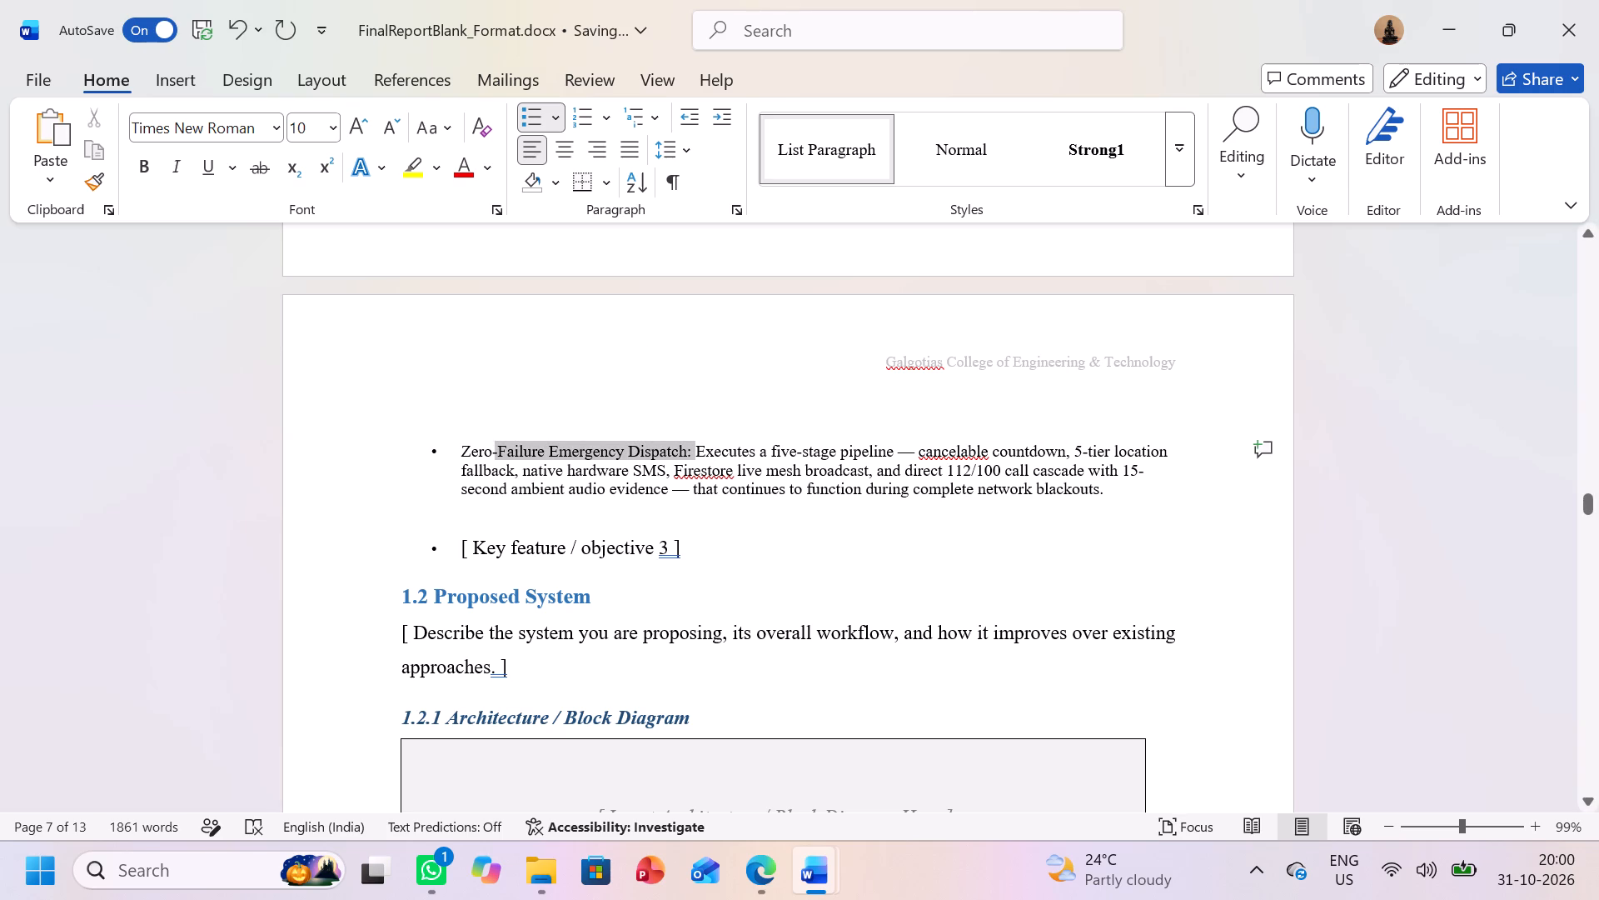
{"action": "left_click_drag", "start_coordinate": [490, 449], "coordinate": [466, 448]}
{"action": "left_click", "coordinate": [482, 405]}
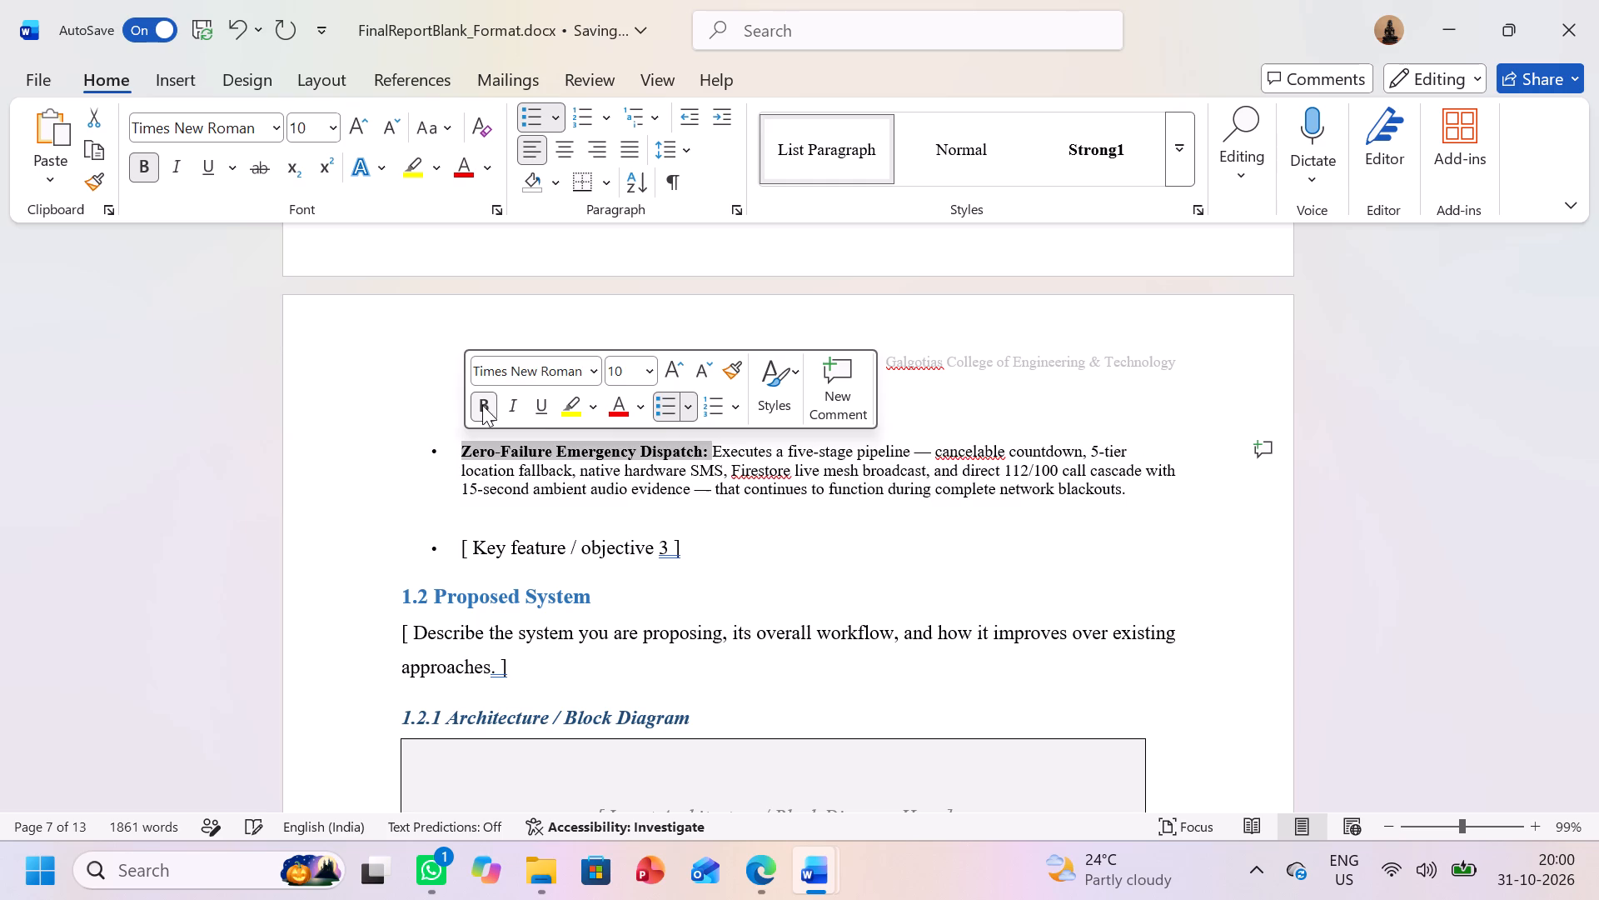
{"action": "left_click", "coordinate": [562, 546]}
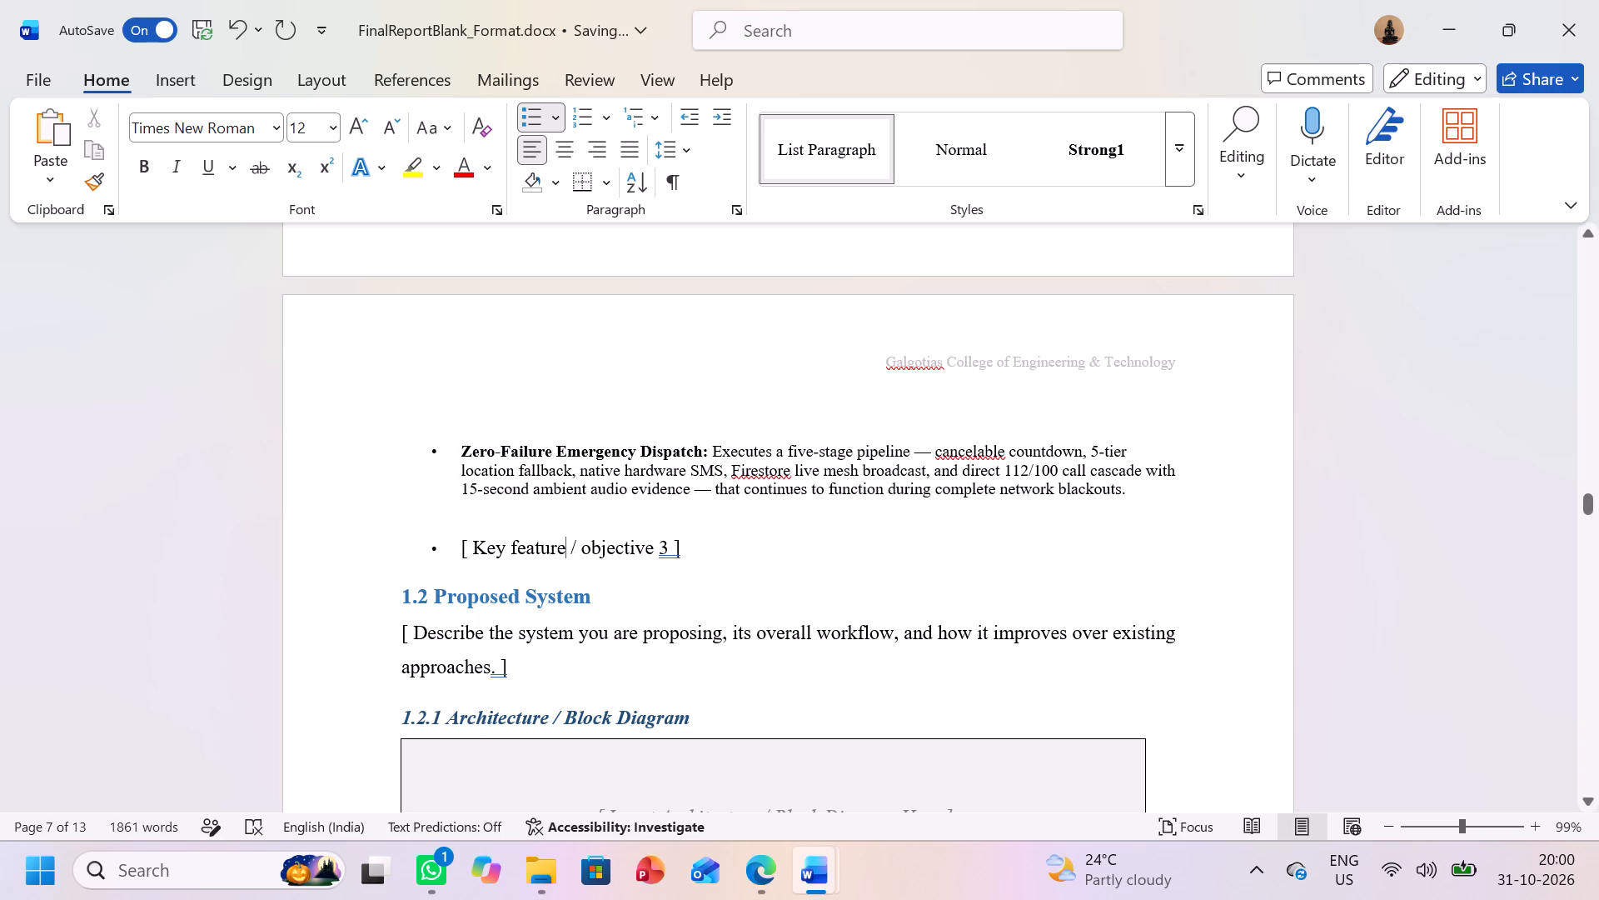
Set the whole Zero-Failure Emergency Dispatch bullet text to font size 12.
{"action": "left_click_drag", "start_coordinate": [458, 454], "coordinate": [775, 506]}
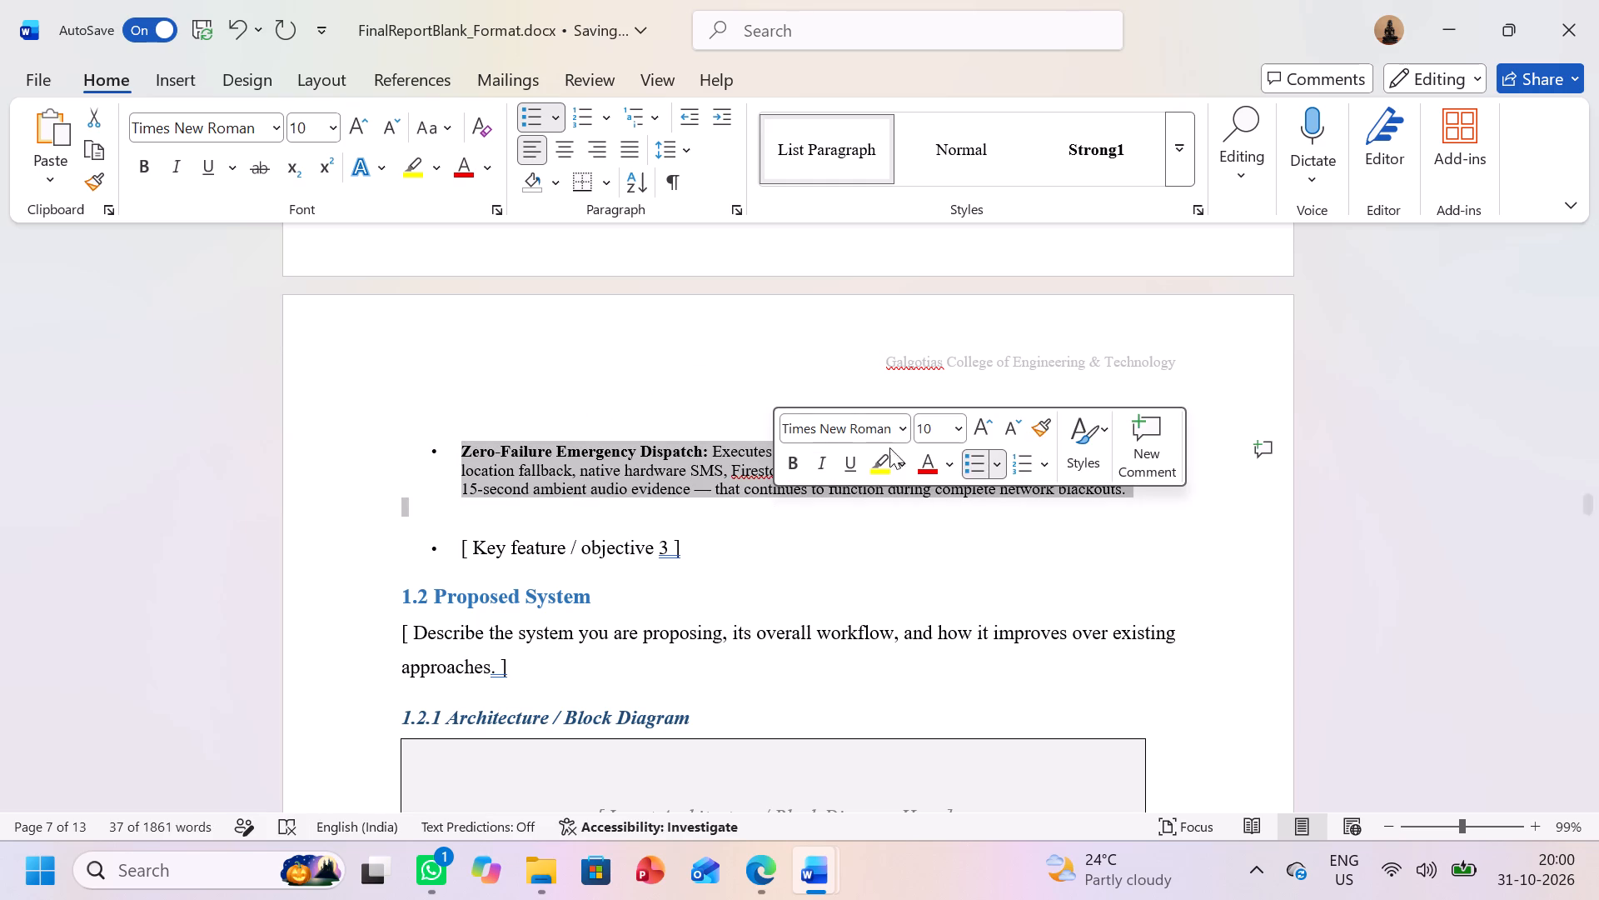
{"action": "left_click", "coordinate": [956, 429]}
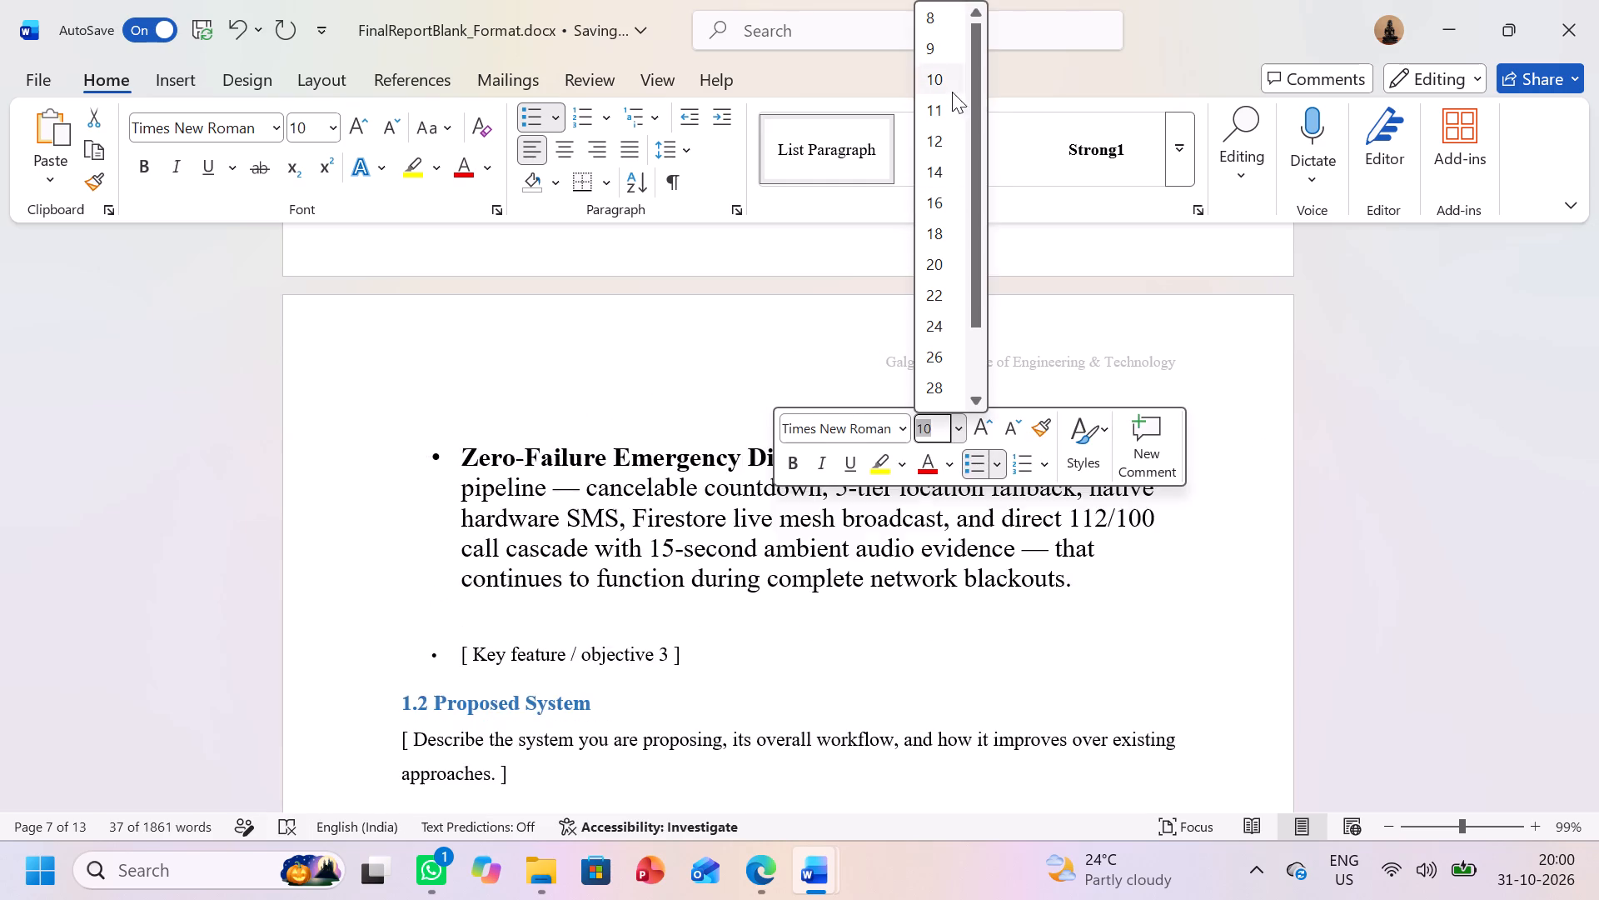
{"action": "left_click", "coordinate": [941, 140]}
{"action": "left_click", "coordinate": [849, 524]}
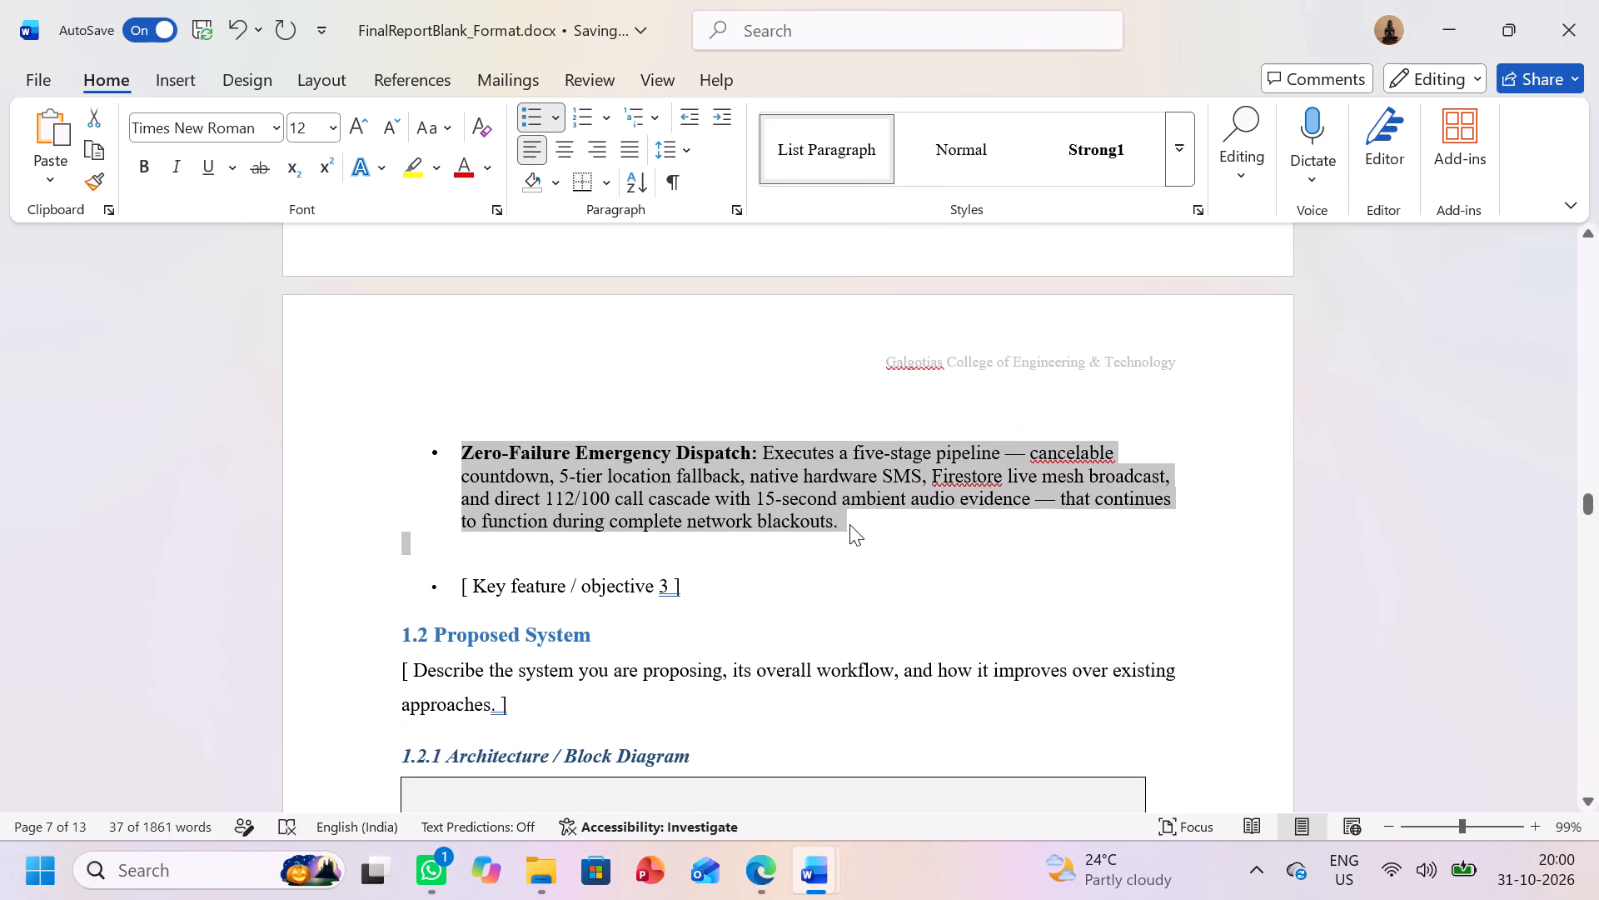
Replace the flagged word "Firestore" in the Zero-Failure Emergency Dispatch bullet with the spelling suggestion "Fire store".
{"action": "left_click", "coordinate": [984, 472]}
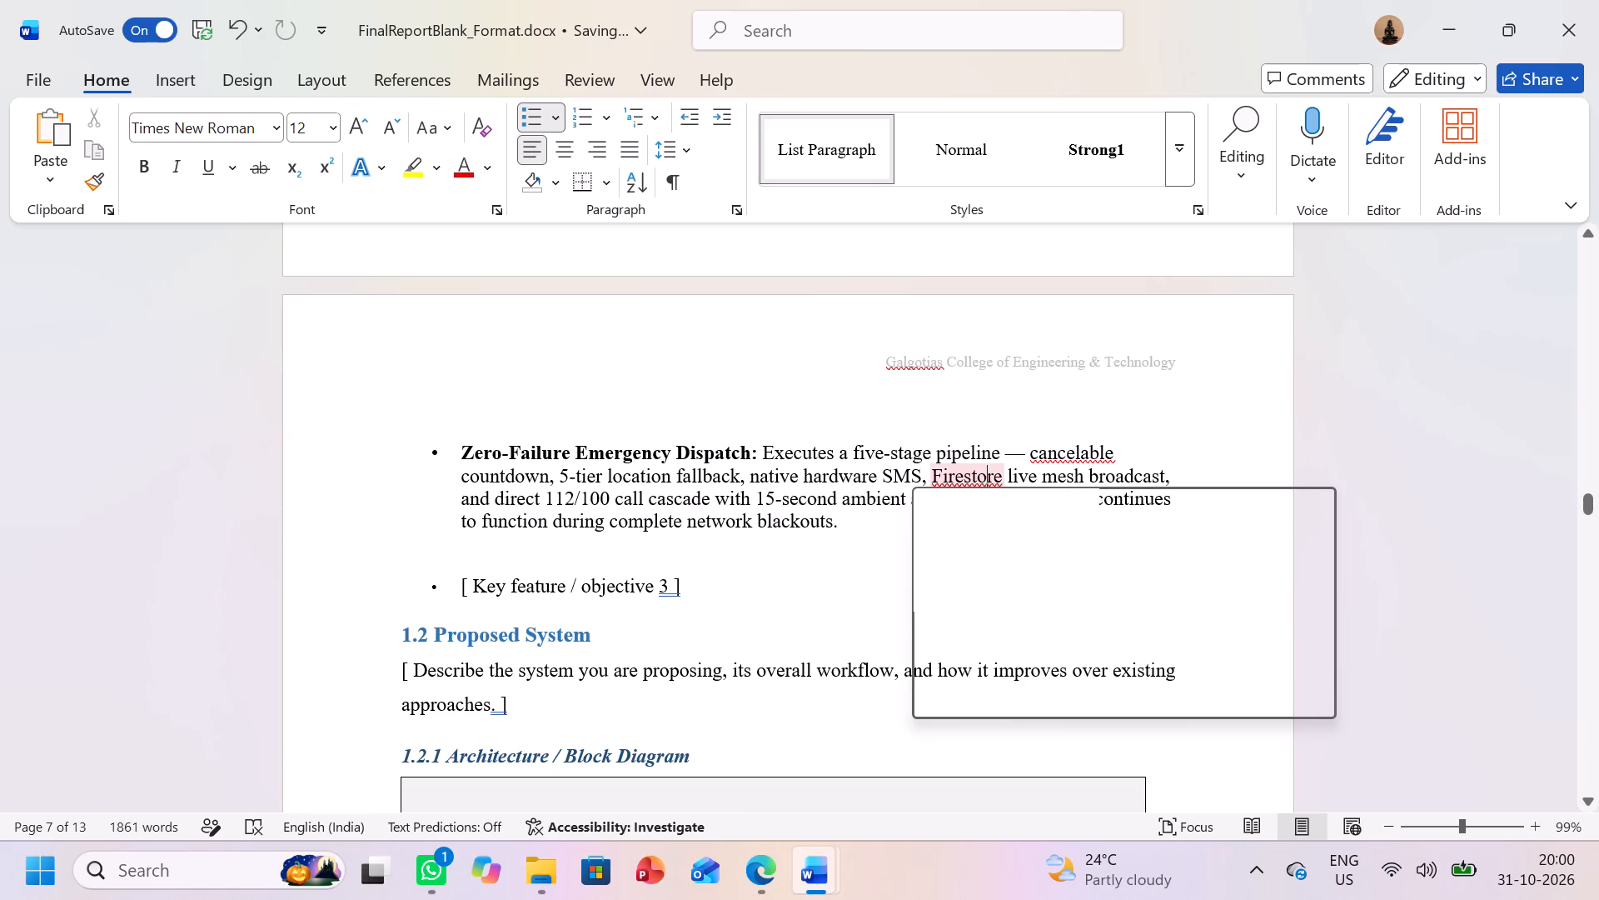
{"action": "left_click", "coordinate": [984, 565]}
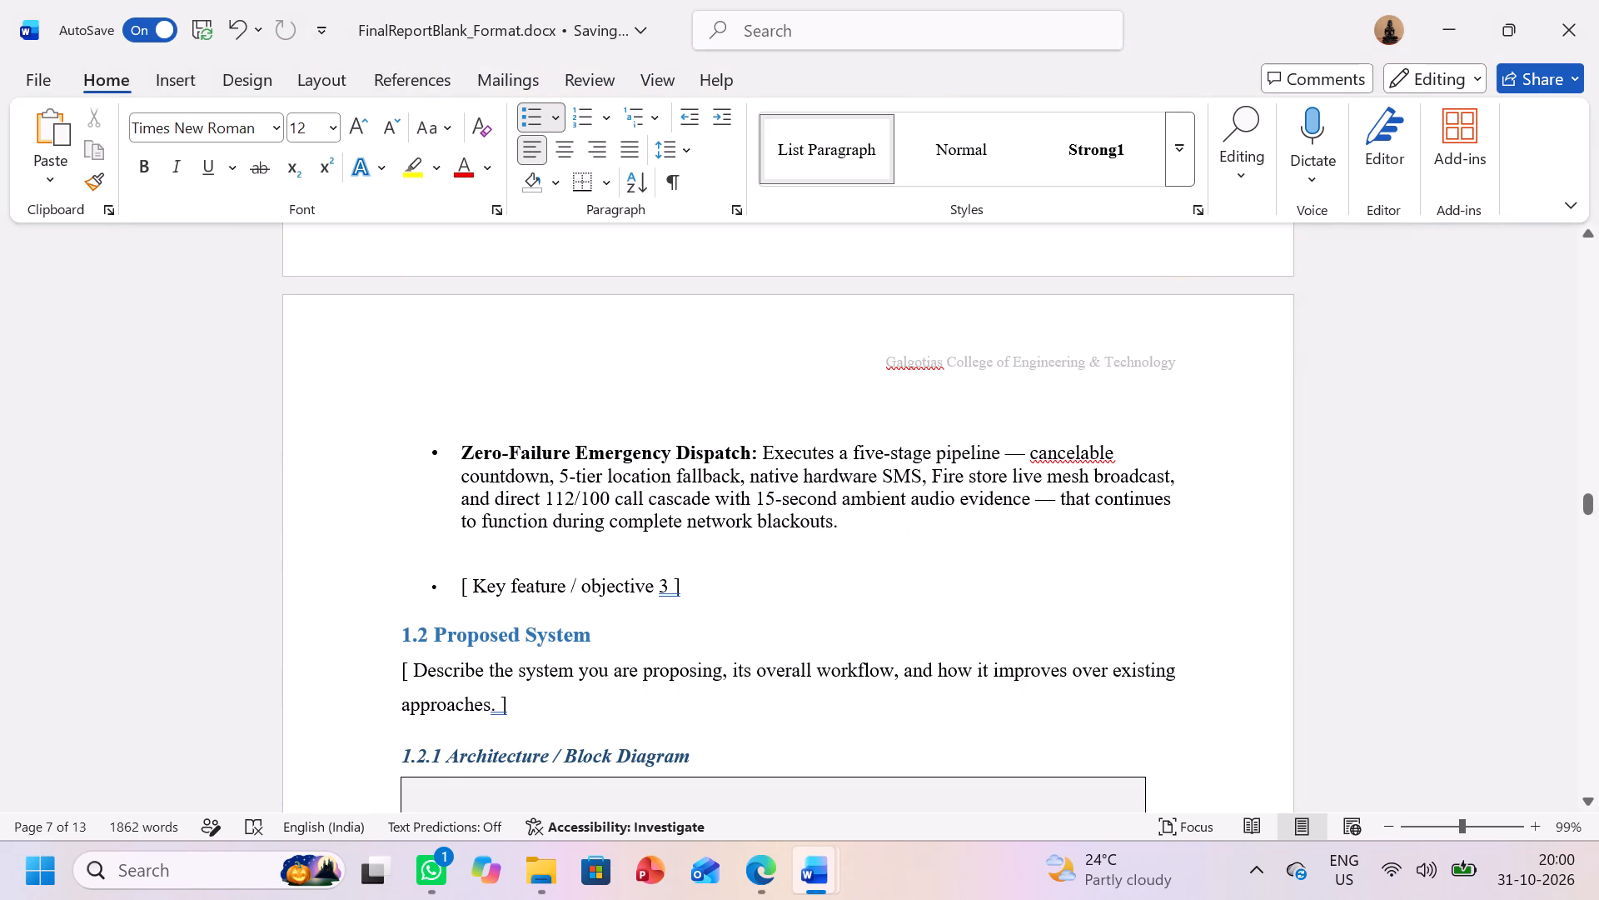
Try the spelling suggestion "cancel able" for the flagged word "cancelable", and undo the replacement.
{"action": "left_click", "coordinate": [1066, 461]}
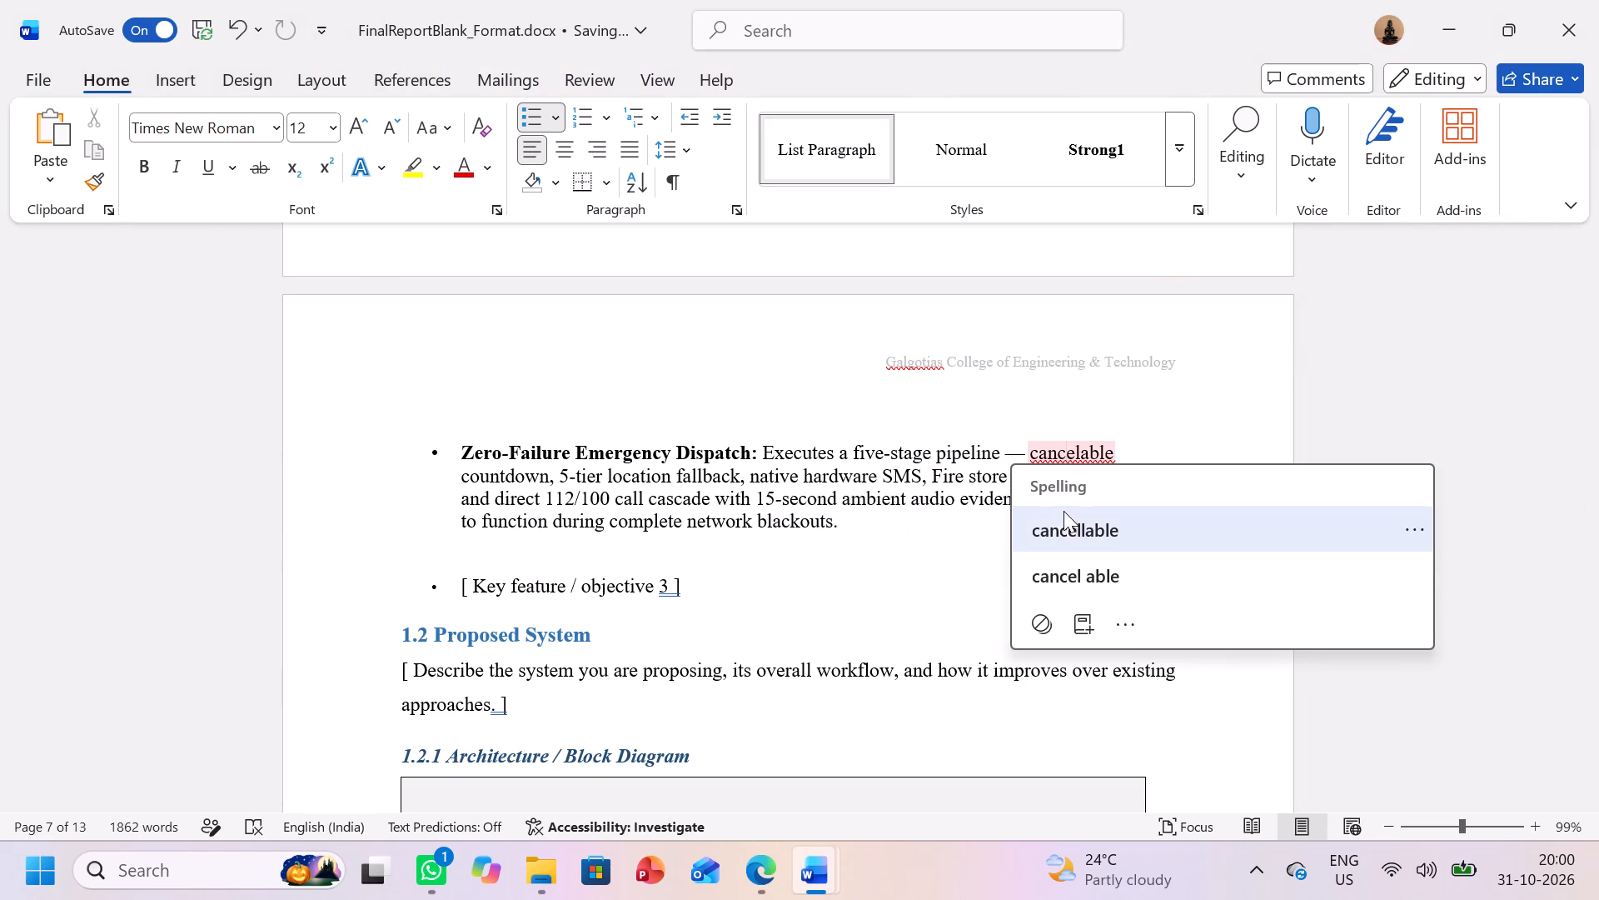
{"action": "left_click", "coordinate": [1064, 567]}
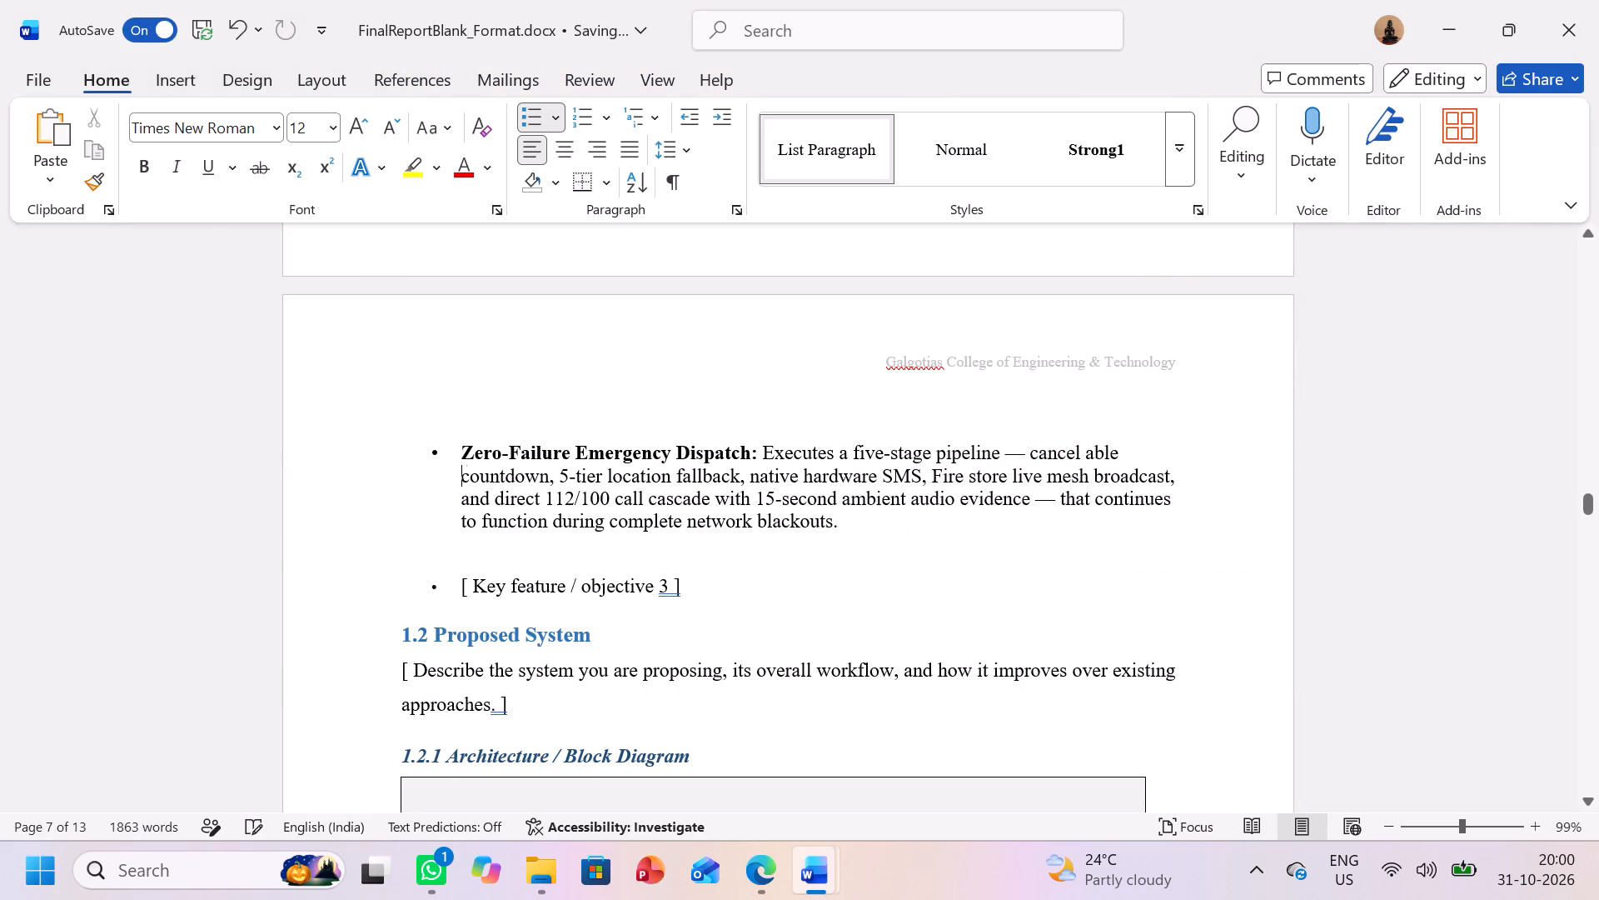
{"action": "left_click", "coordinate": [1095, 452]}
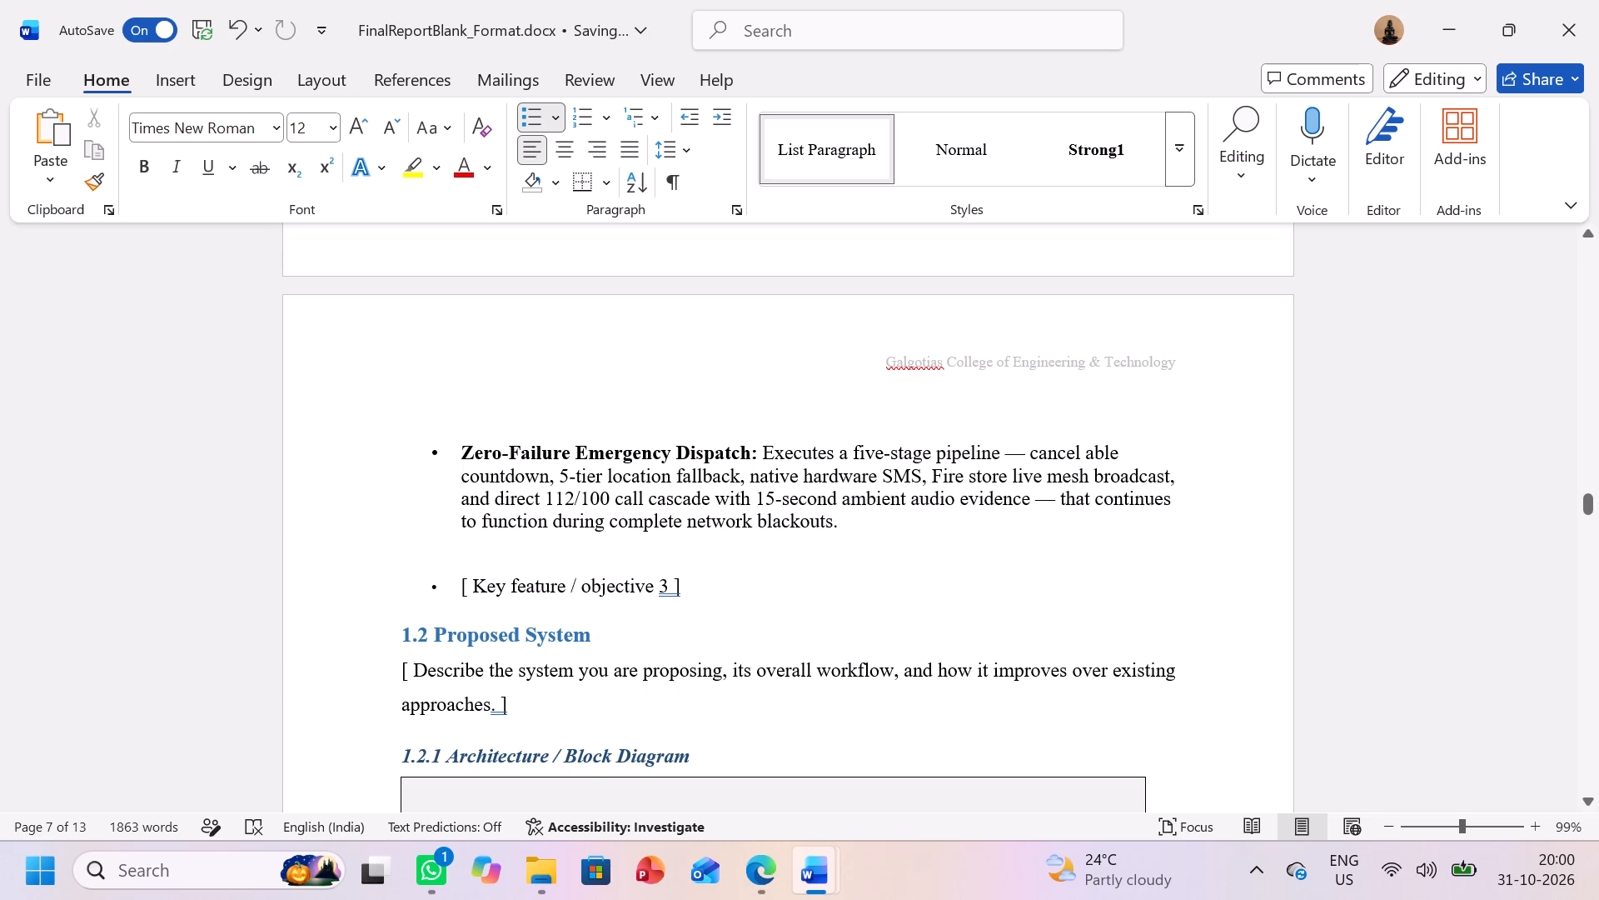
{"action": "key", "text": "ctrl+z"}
Correct the flagged word "cancelable" in the Zero-Failure Emergency Dispatch bullet to "cancellable".
{"action": "left_click", "coordinate": [1071, 447]}
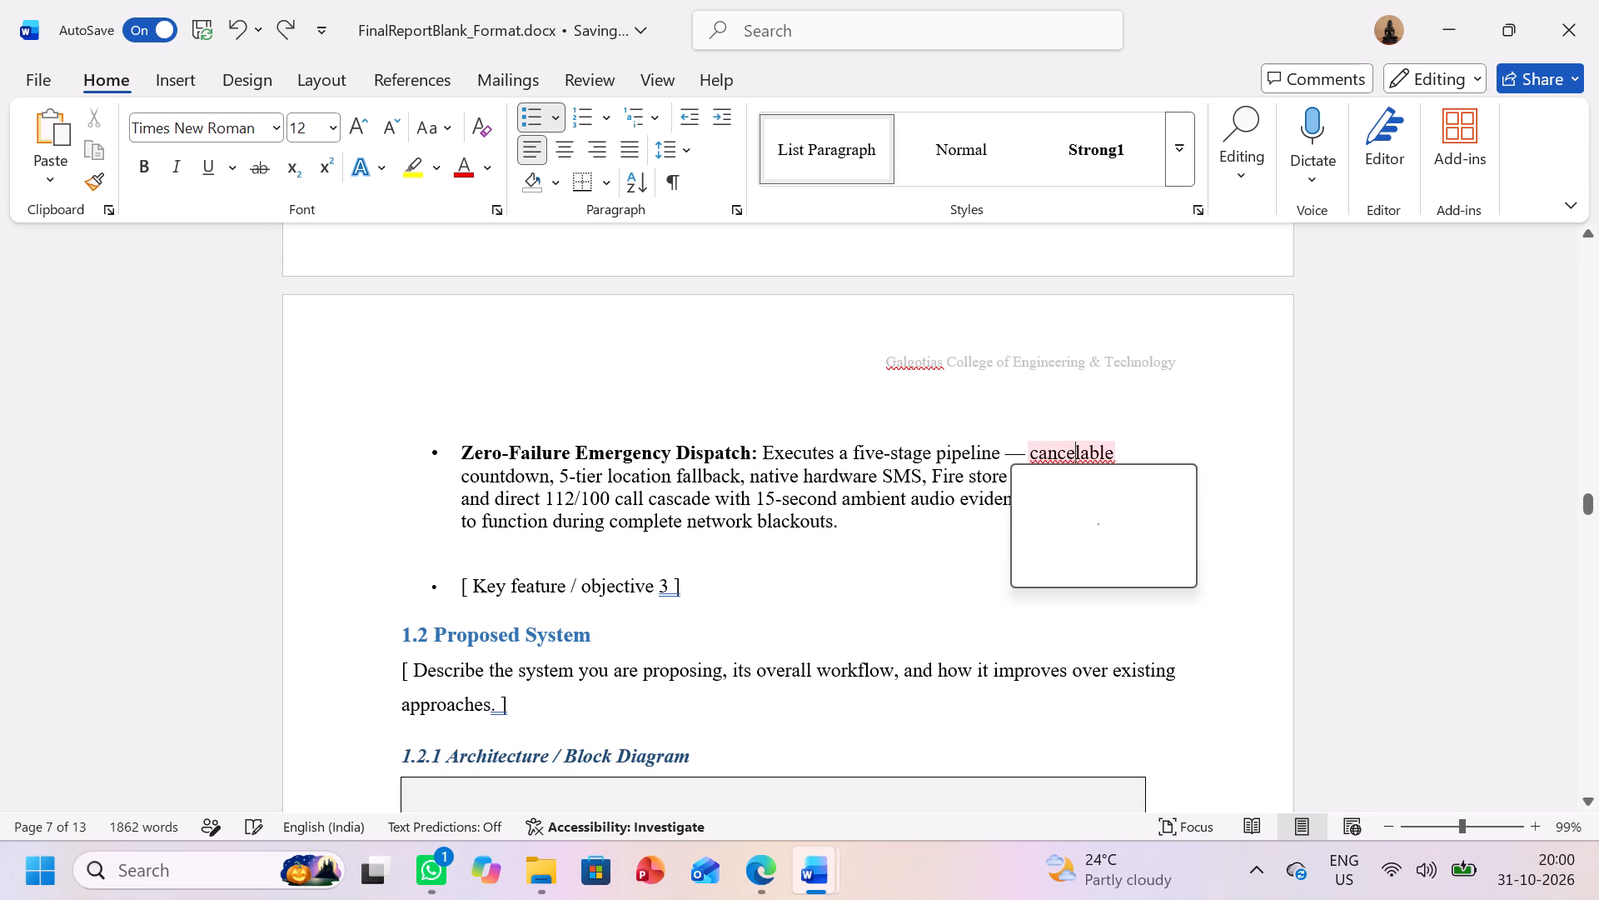
{"action": "left_click", "coordinate": [1054, 567]}
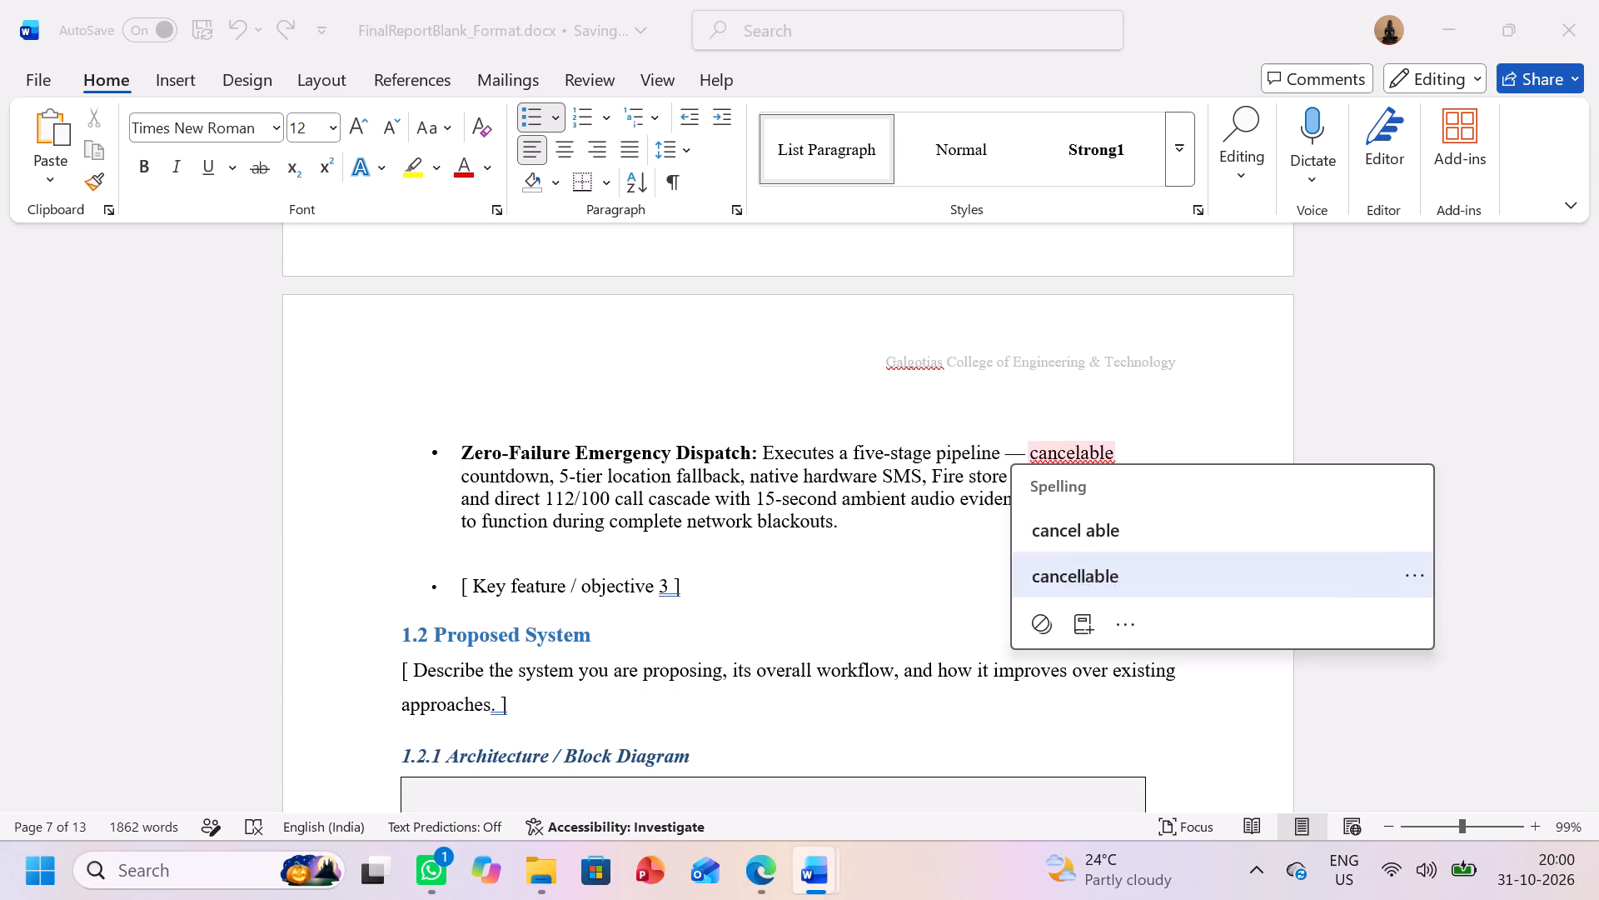
Delete the "[ Key feature / objective 3 ]" placeholder text in section 1.1, keeping its empty bullet.
{"action": "scroll", "coordinate": [1054, 567], "scroll_direction": "down", "scroll_amount": 1}
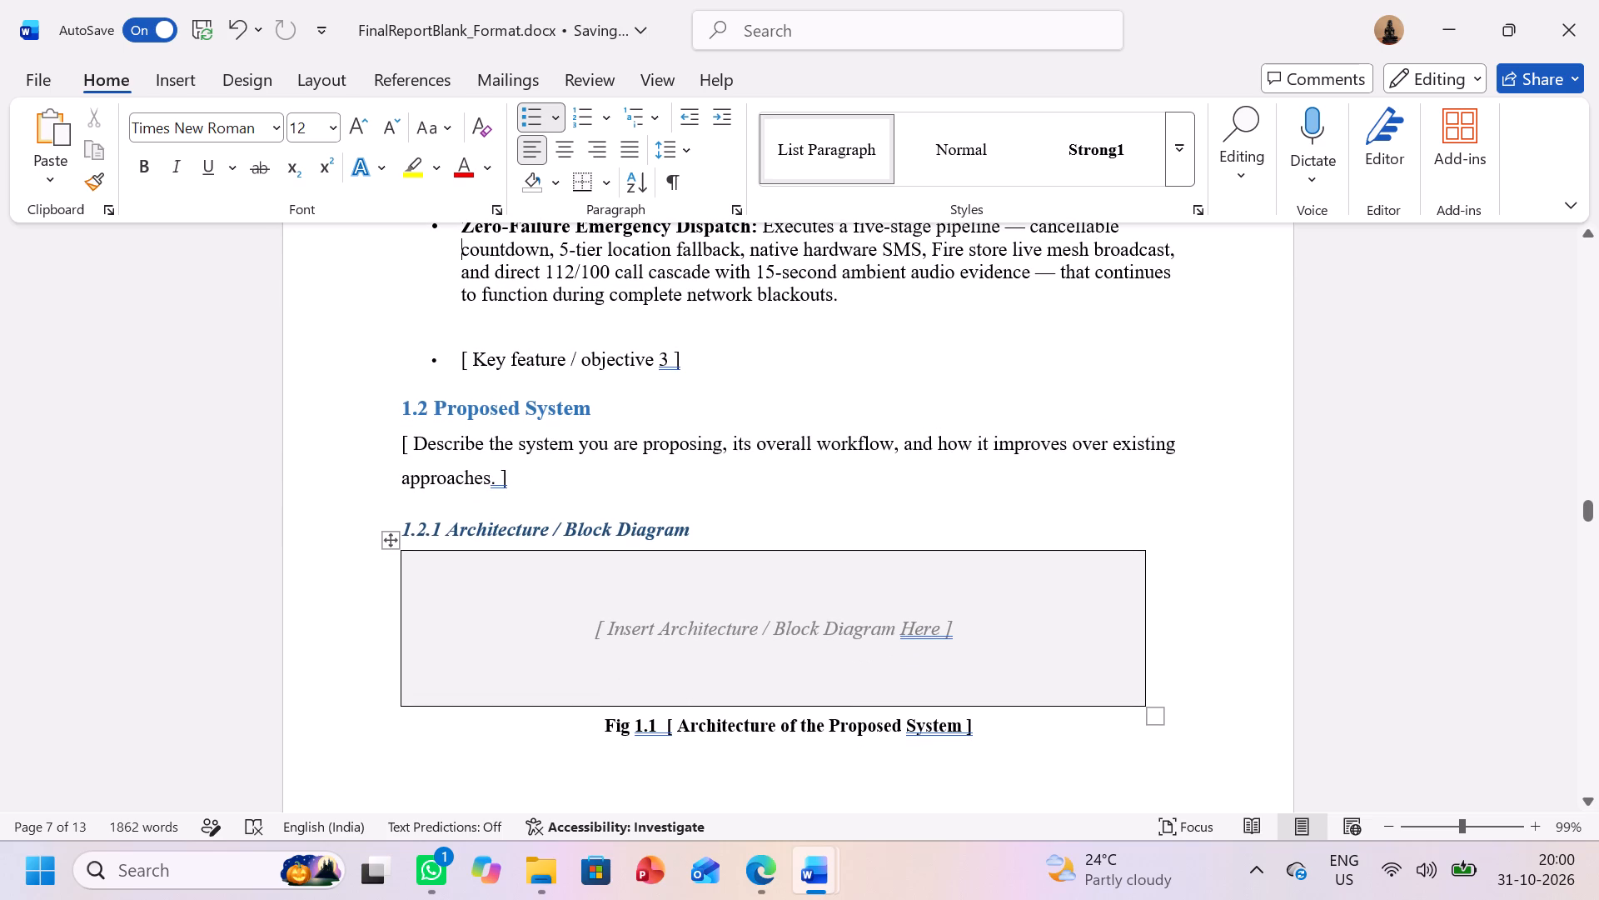
{"action": "left_click", "coordinate": [685, 353]}
{"action": "key", "text": "BackSpace"}
{"action": "key", "text": "BackSpace"}
{"action": "key", "text": "BackSpace"}
{"action": "key", "text": "BackSpace"}
{"action": "key", "text": "BackSpace"}
{"action": "key", "text": "BackSpace"}
{"action": "key", "text": "BackSpace"}
{"action": "key", "text": "BackSpace"}
{"action": "key", "text": "BackSpace"}
{"action": "key", "text": "BackSpace"}
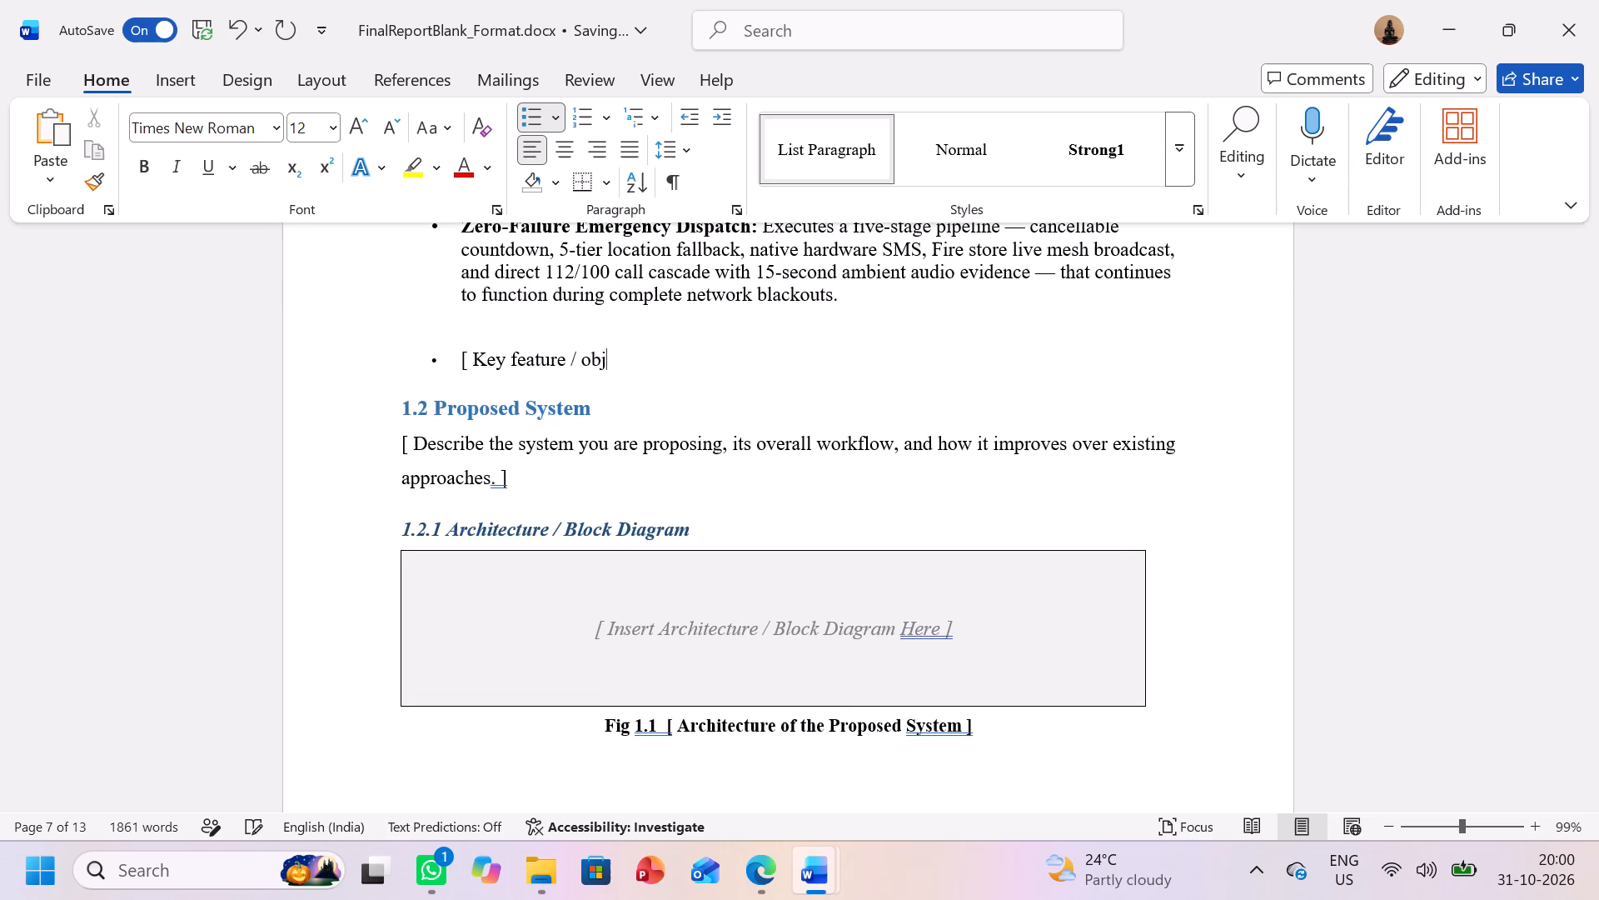
{"action": "key", "text": "BackSpace"}
{"action": "key", "text": "BackSpace"}
{"action": "key", "text": "BackSpace"}
{"action": "key", "text": "BackSpace"}
{"action": "key", "text": "BackSpace"}
{"action": "key", "text": "BackSpace"}
{"action": "key", "text": "BackSpace"}
{"action": "key", "text": "BackSpace"}
{"action": "key", "text": "BackSpace"}
{"action": "key", "text": "BackSpace"}
{"action": "key", "text": "BackSpace"}
{"action": "key", "text": "BackSpace"}
{"action": "key", "text": "BackSpace"}
{"action": "key", "text": "BackSpace"}
{"action": "key", "text": "BackSpace"}
{"action": "key", "text": "BackSpace"}
{"action": "key", "text": "BackSpace"}
{"action": "key", "text": "BackSpace"}
{"action": "key", "text": "BackSpace"}
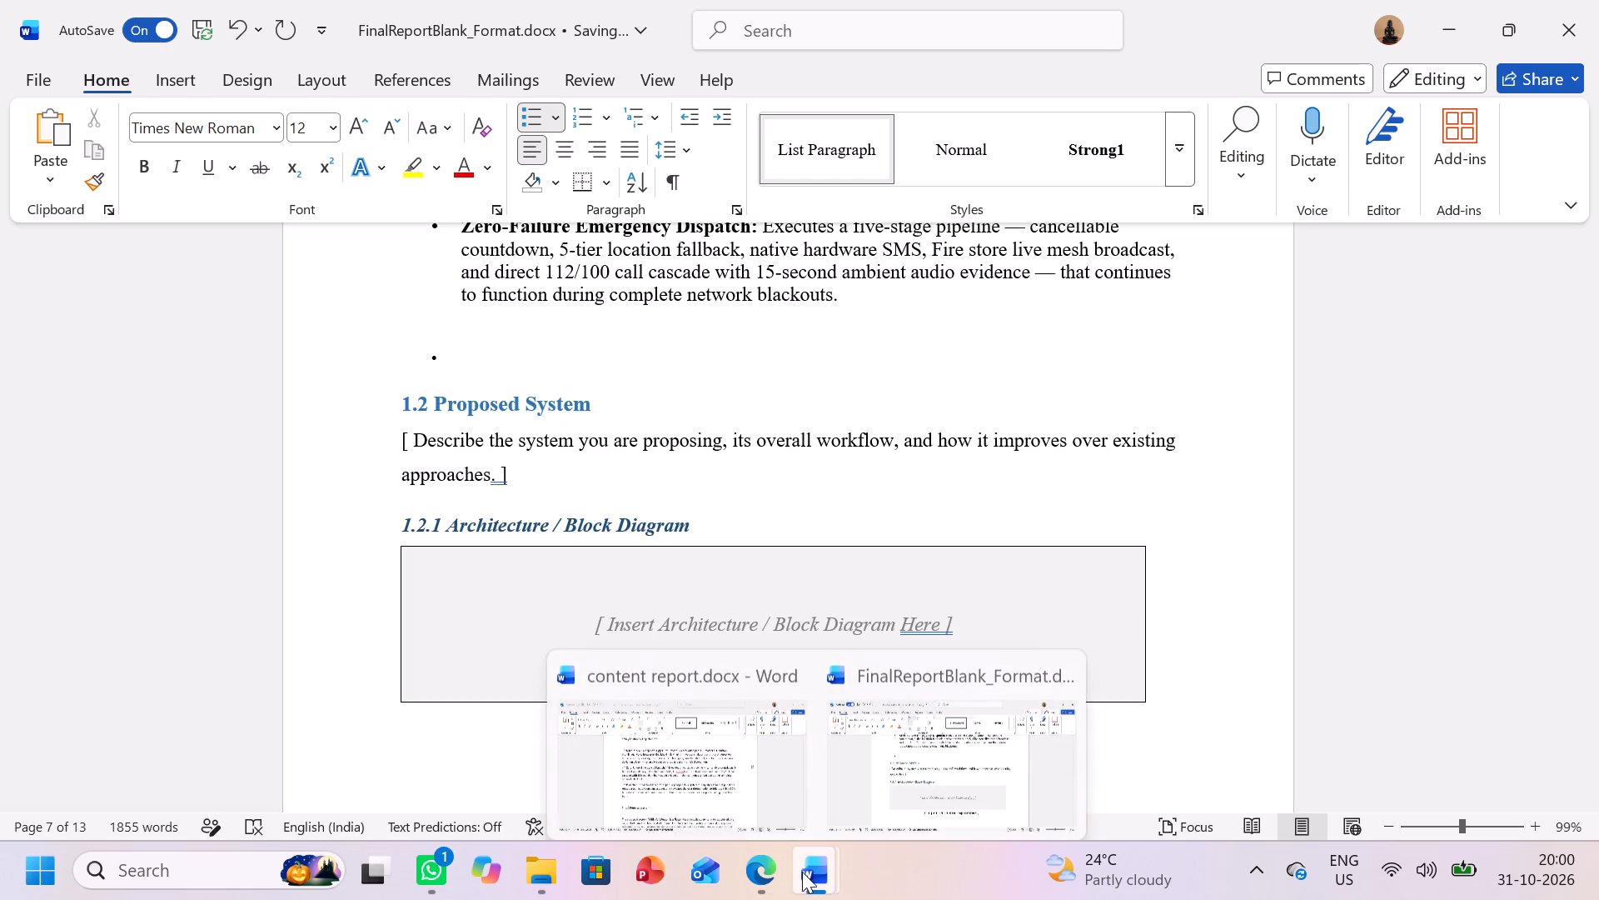
Copy the Proactive Threat Avoidance paragraph from the content report into the final report's empty third bullet, removing the extra blank bullet.
{"action": "left_click", "coordinate": [701, 792]}
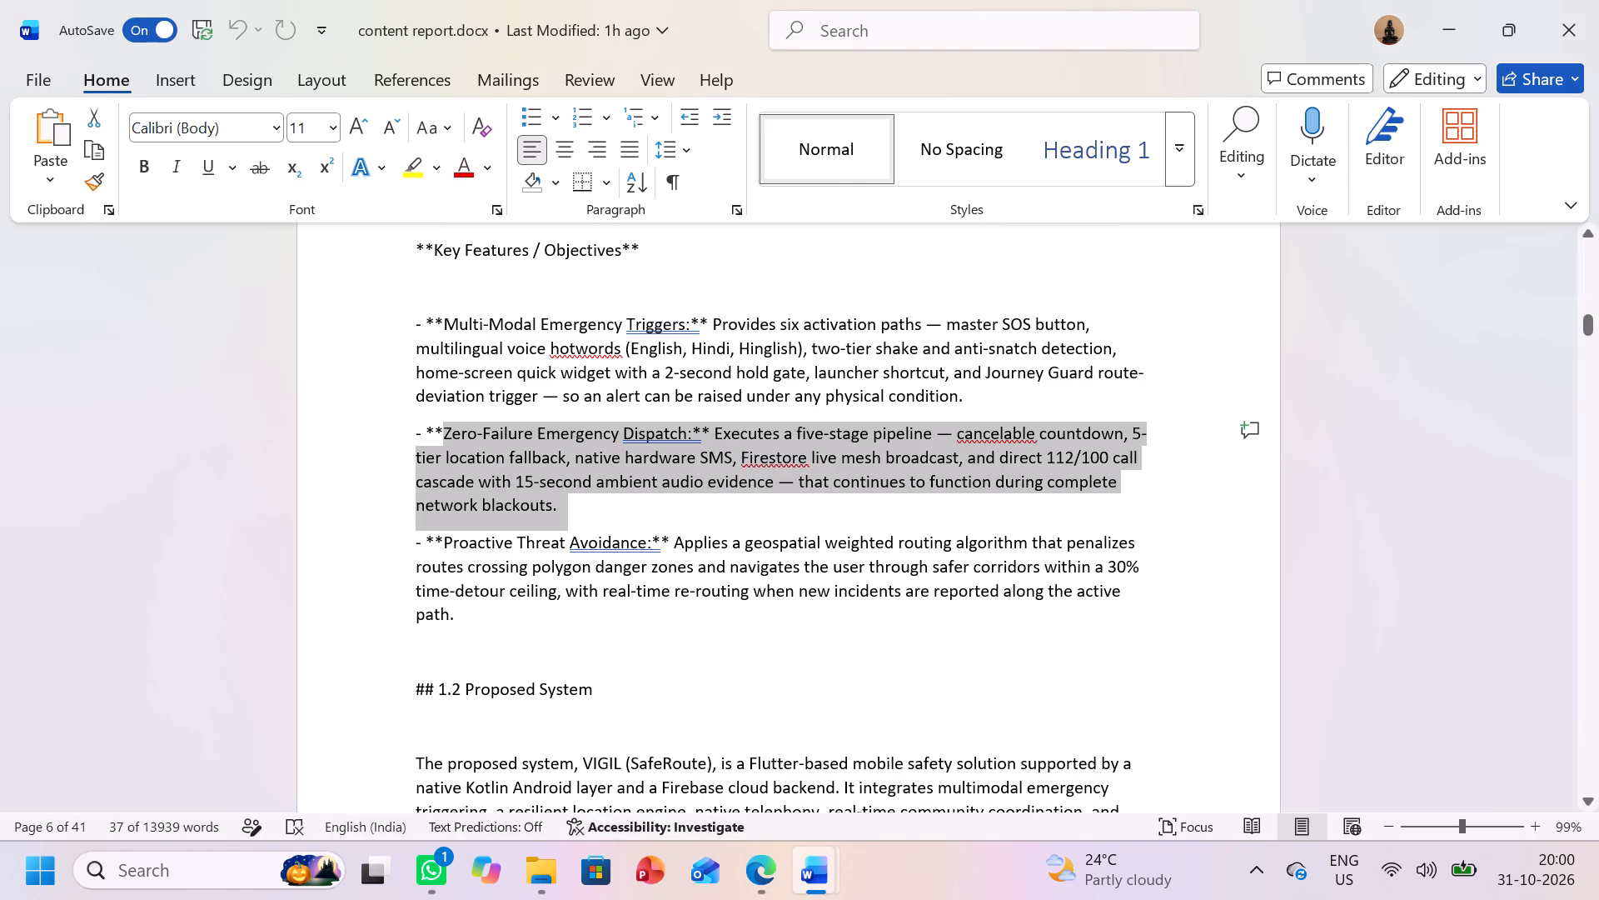
{"action": "left_click", "coordinate": [602, 701]}
{"action": "left_click_drag", "start_coordinate": [436, 534], "coordinate": [646, 618]}
{"action": "key", "text": "ctrl+c"}
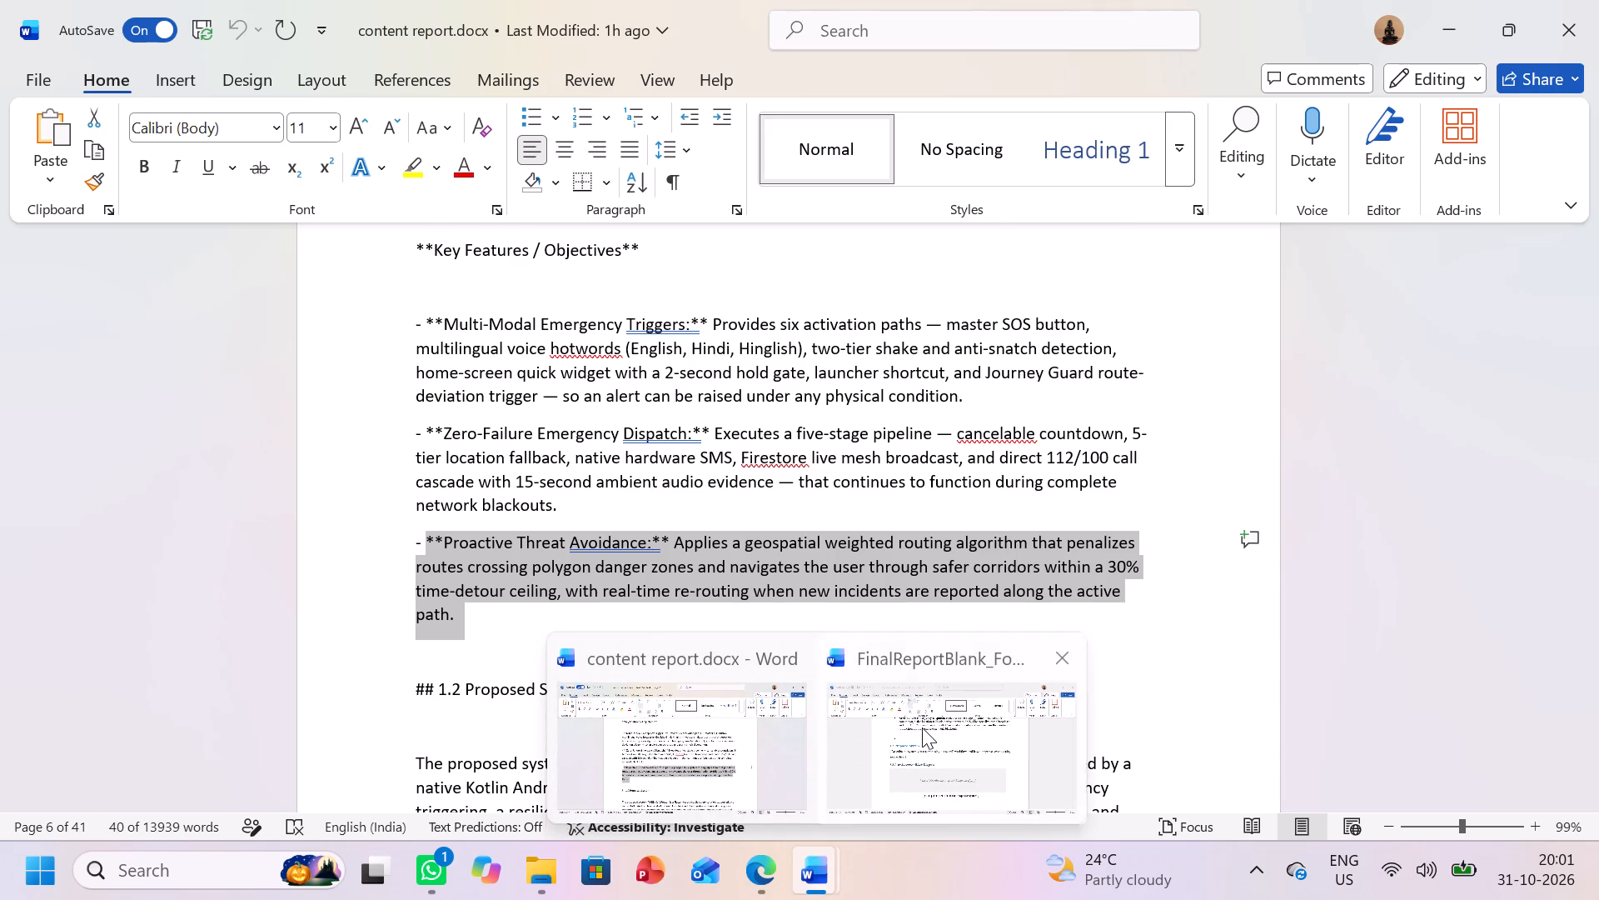
{"action": "left_click", "coordinate": [922, 727]}
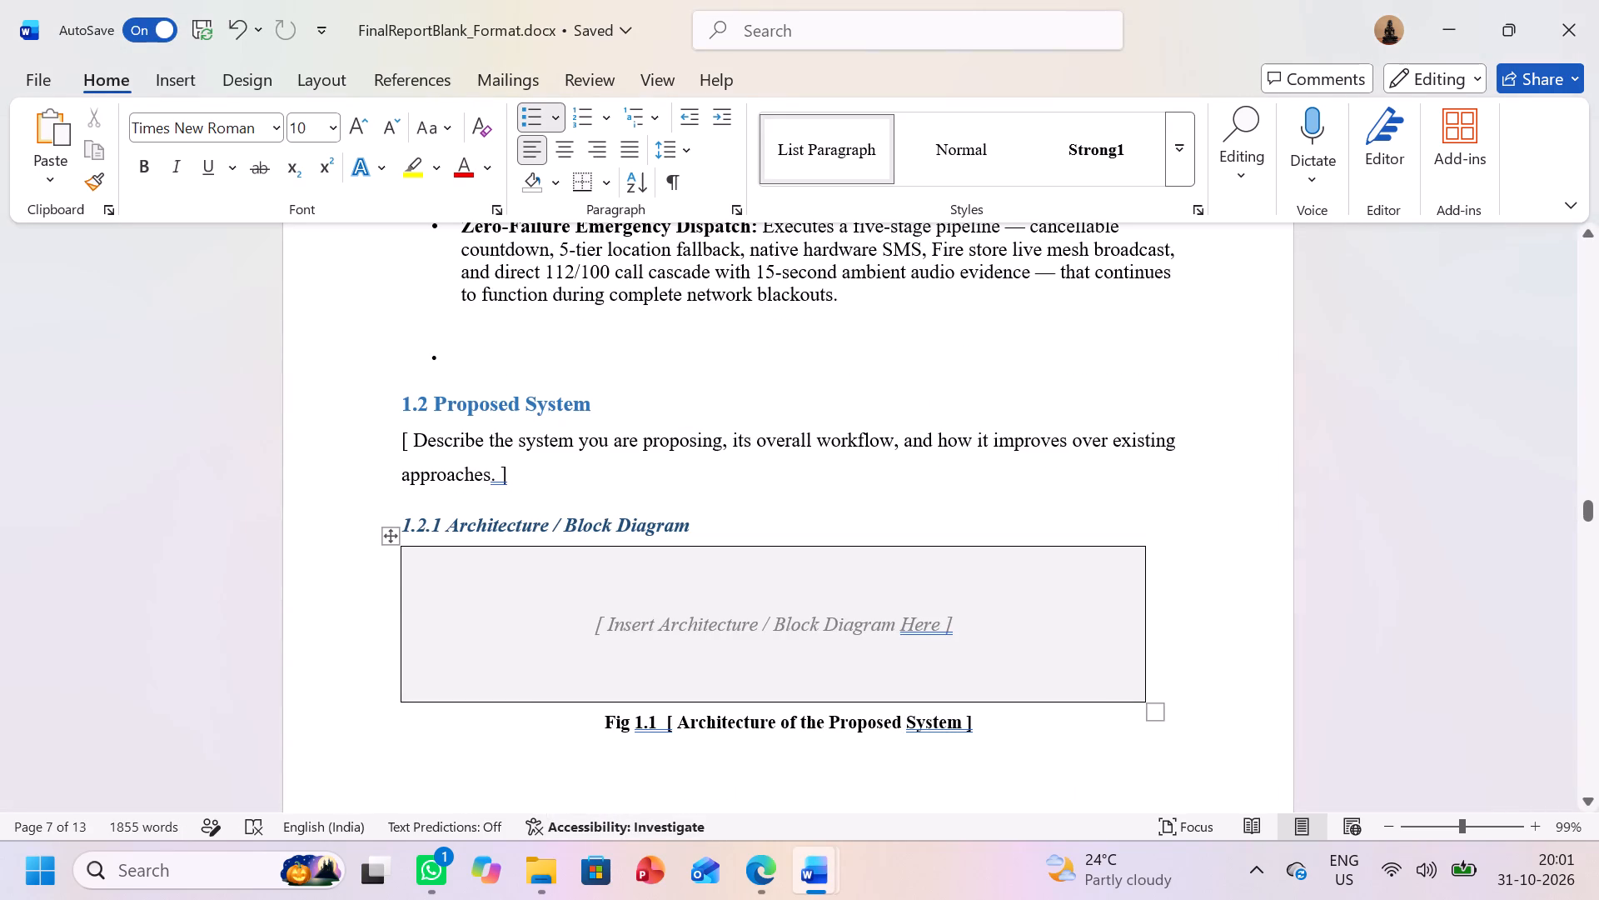
{"action": "key", "text": "ctrl+v"}
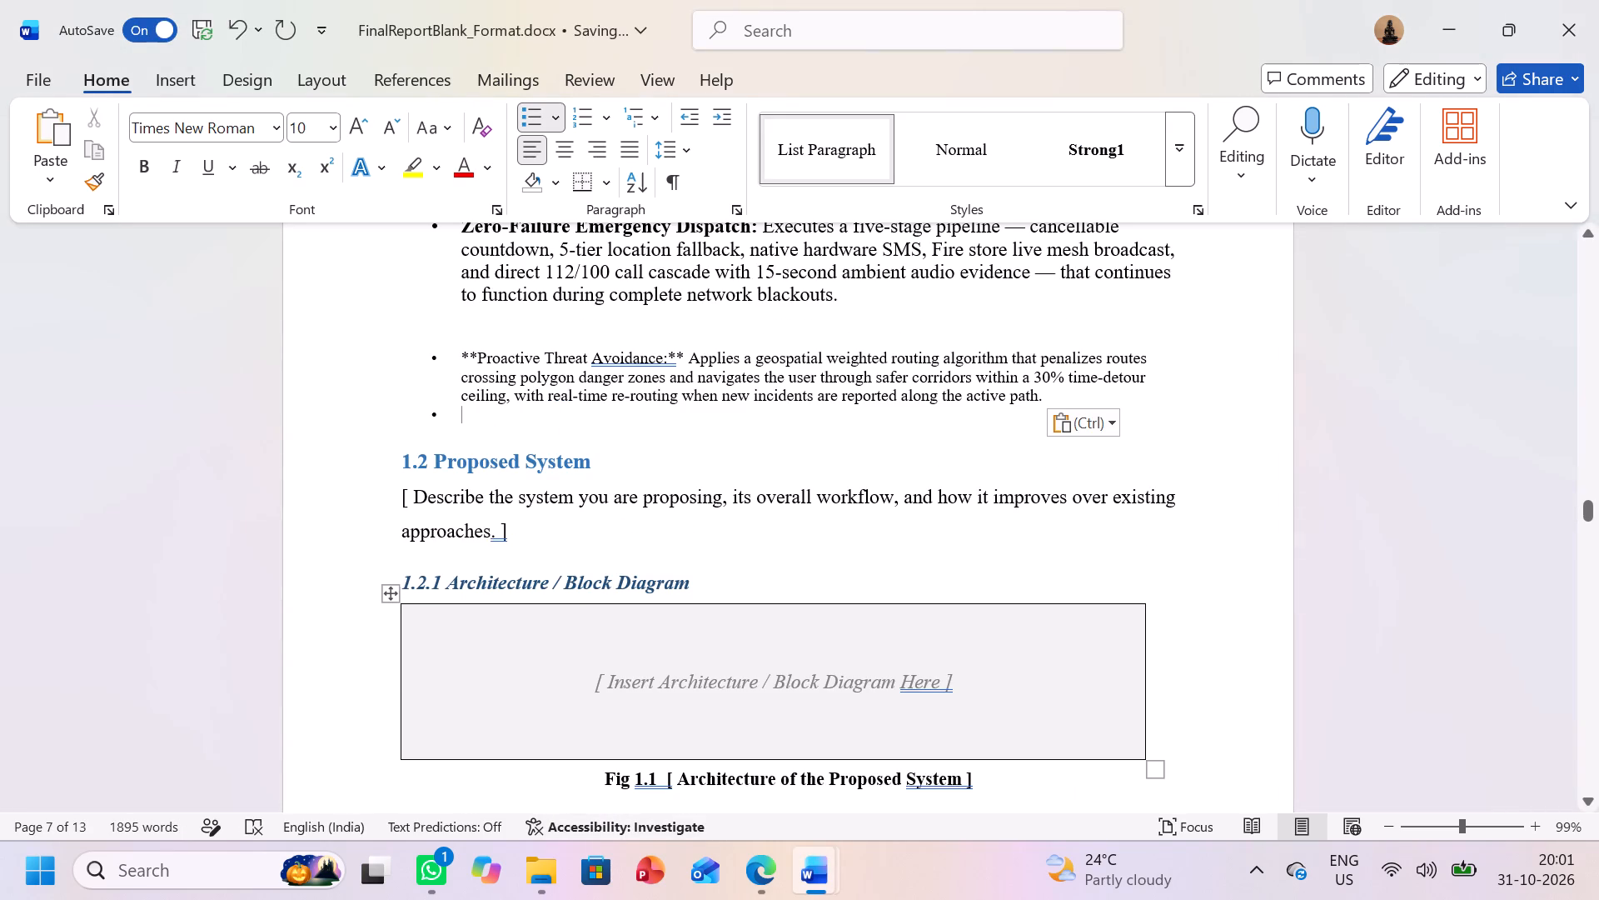
{"action": "key", "text": "BackSpace"}
{"action": "key", "text": "BackSpace"}
{"action": "key", "text": "BackSpace"}
{"action": "key", "text": "BackSpace"}
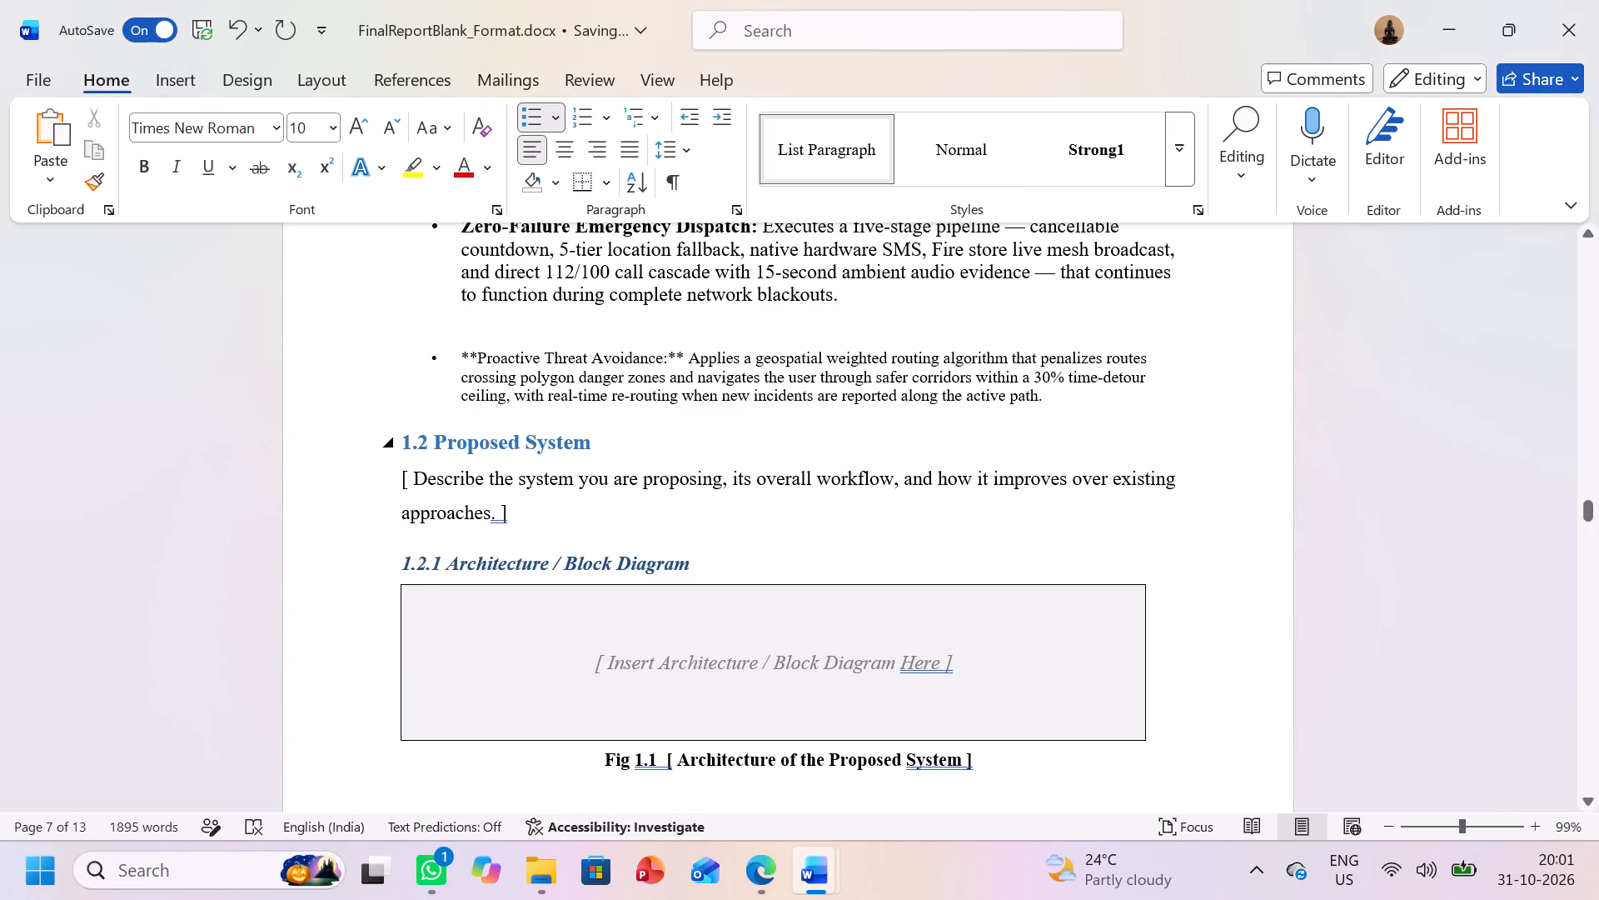
Remove the asterisks around "Proactive Threat Avoidance:" in the third key feature, keeping its bullet.
{"action": "left_click", "coordinate": [482, 357]}
{"action": "key", "text": "Left"}
{"action": "key", "text": "BackSpace"}
{"action": "key", "text": "BackSpace"}
{"action": "key", "text": "BackSpace"}
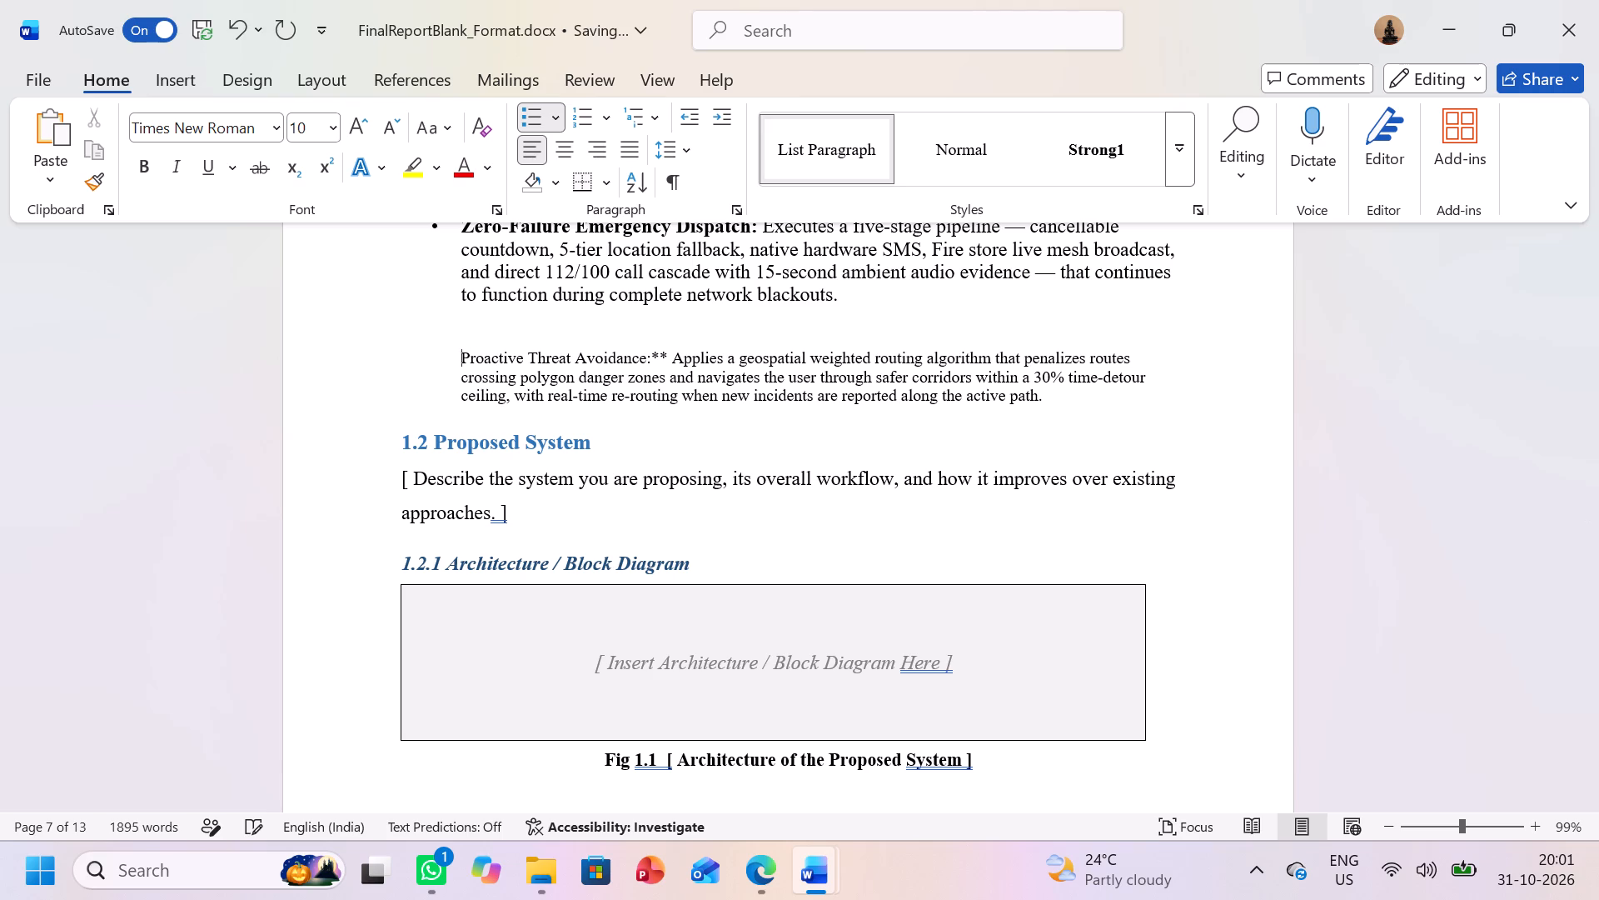
{"action": "key", "text": "ctrl+z"}
{"action": "left_click", "coordinate": [664, 353]}
{"action": "key", "text": "BackSpace"}
{"action": "key", "text": "BackSpace"}
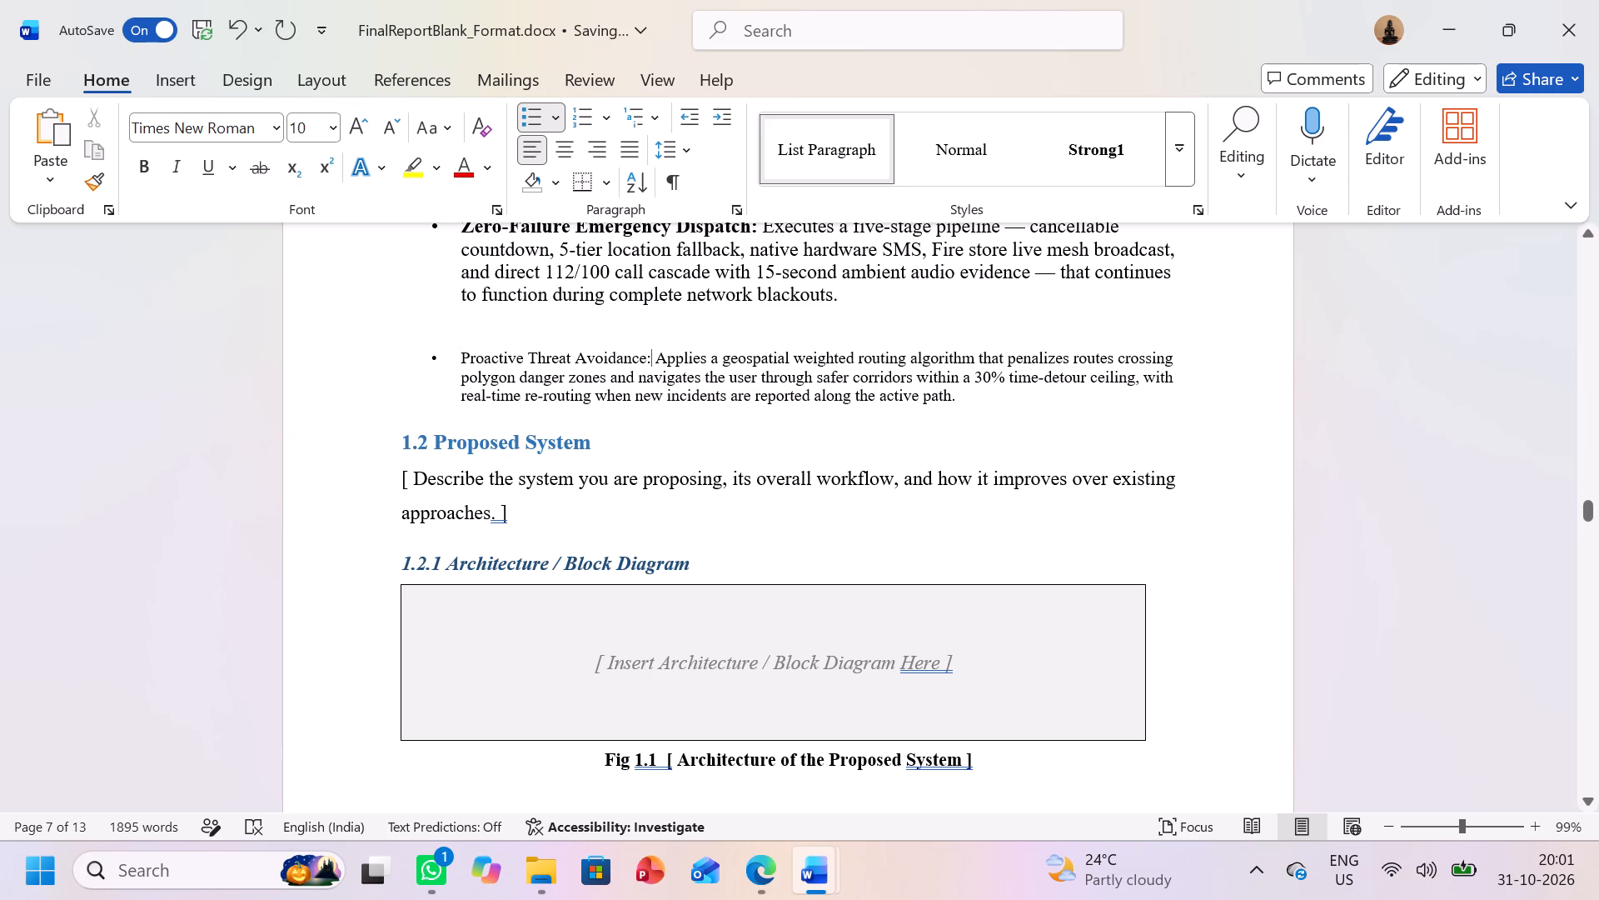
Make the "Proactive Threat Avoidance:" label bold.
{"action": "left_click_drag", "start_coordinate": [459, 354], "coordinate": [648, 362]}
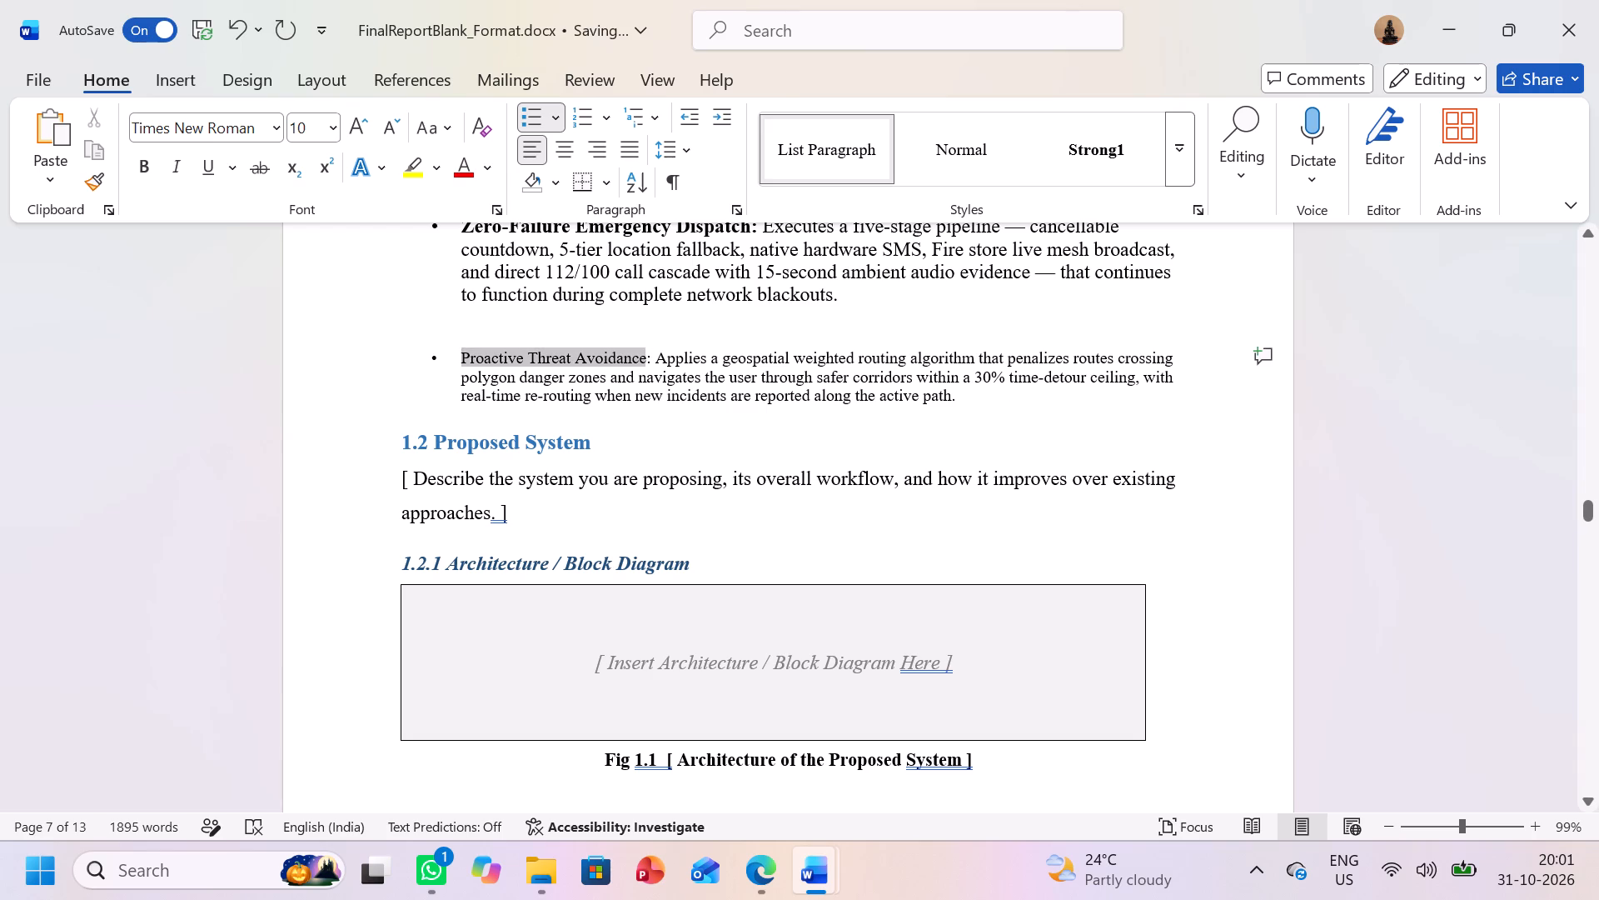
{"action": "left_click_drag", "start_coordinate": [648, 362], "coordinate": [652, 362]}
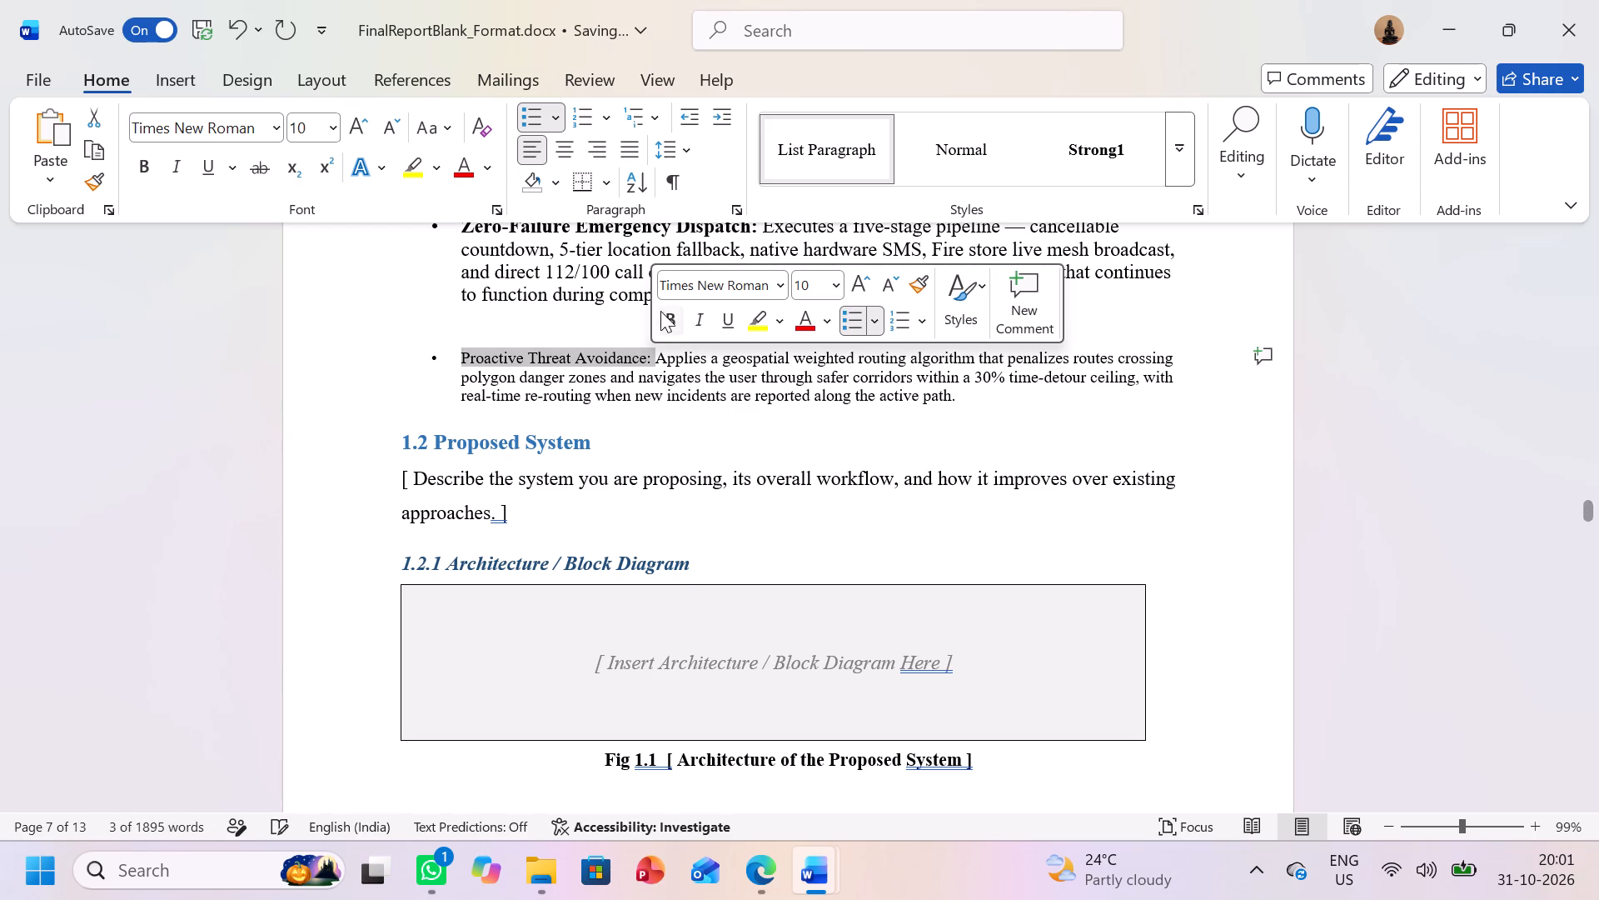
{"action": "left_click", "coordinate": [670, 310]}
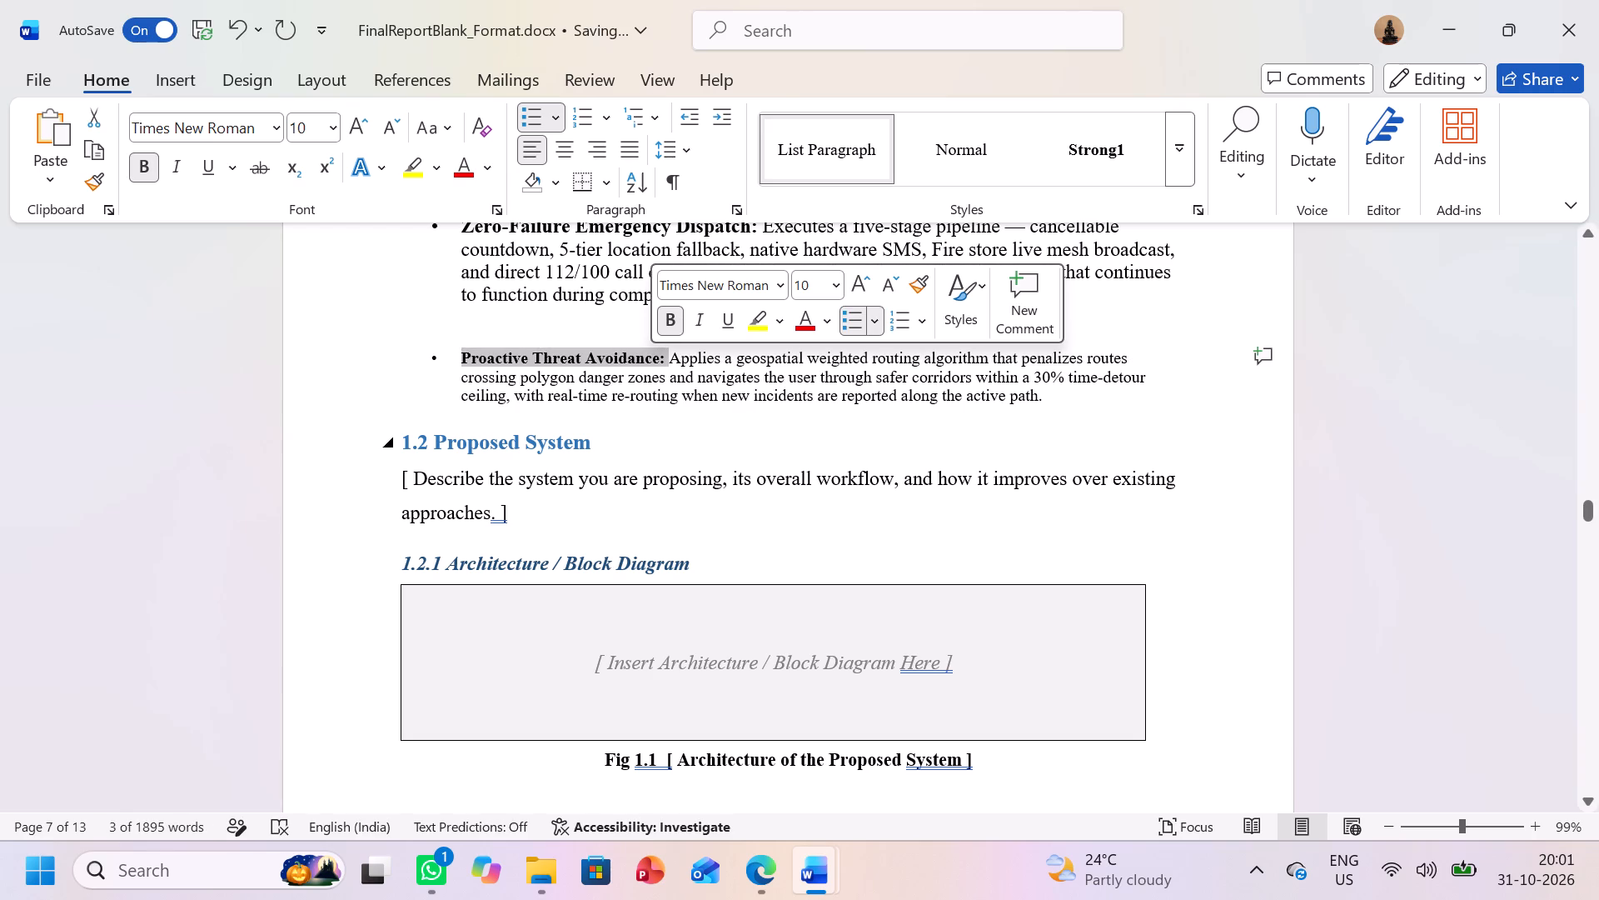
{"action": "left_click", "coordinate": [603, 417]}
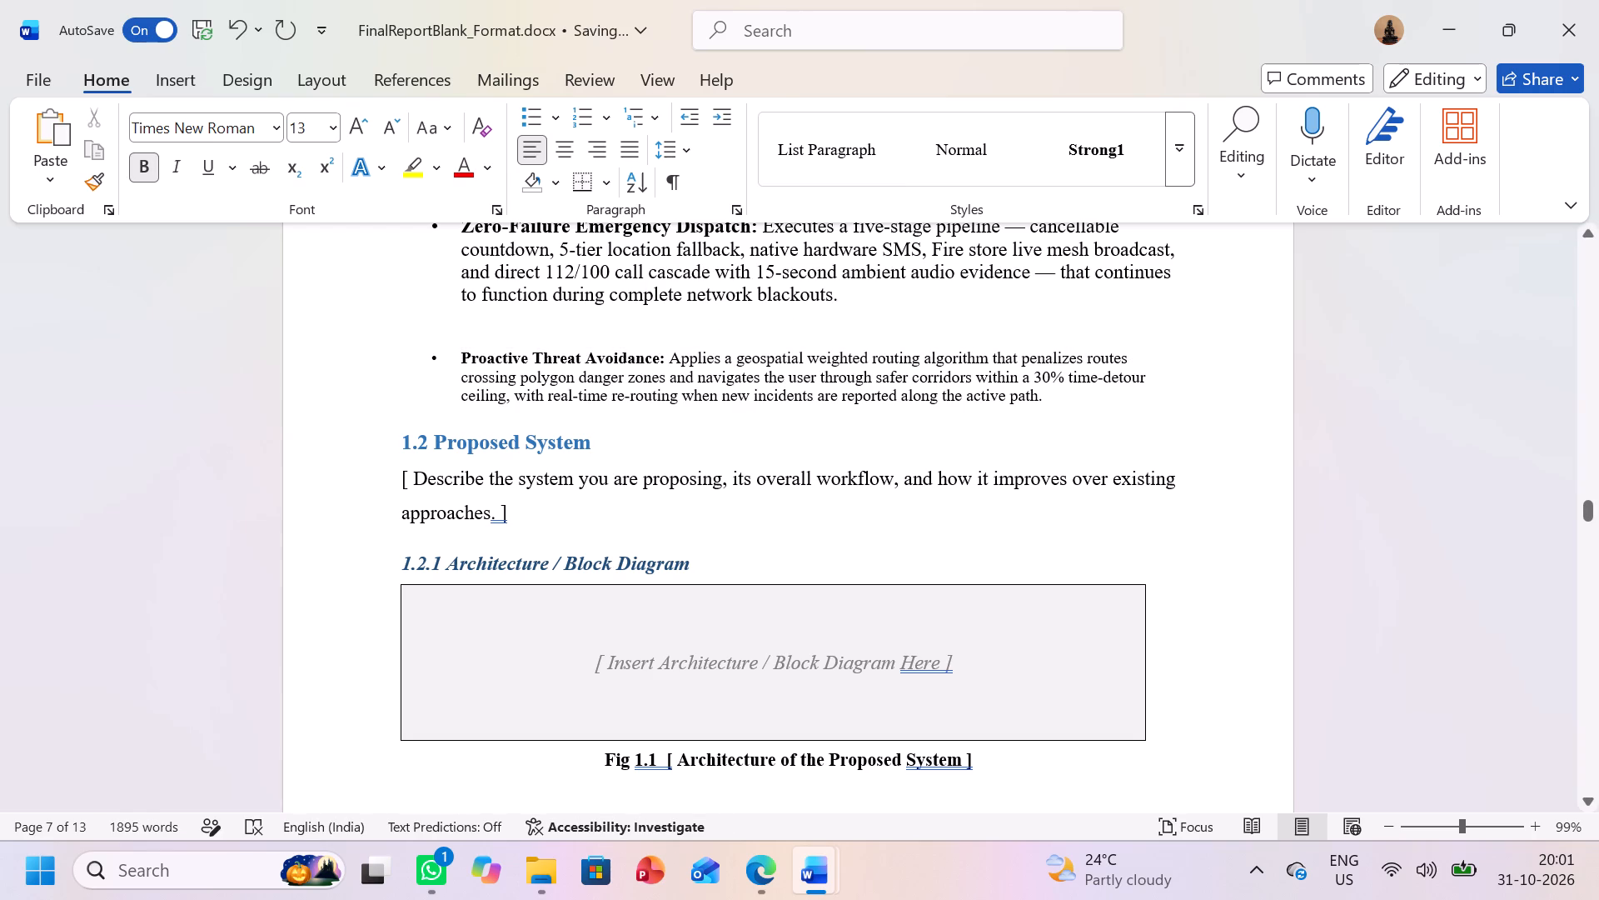
Clear bold from the whole Proactive Threat Avoidance bullet text and set it to font size 12.
{"action": "left_click_drag", "start_coordinate": [448, 350], "coordinate": [1025, 379]}
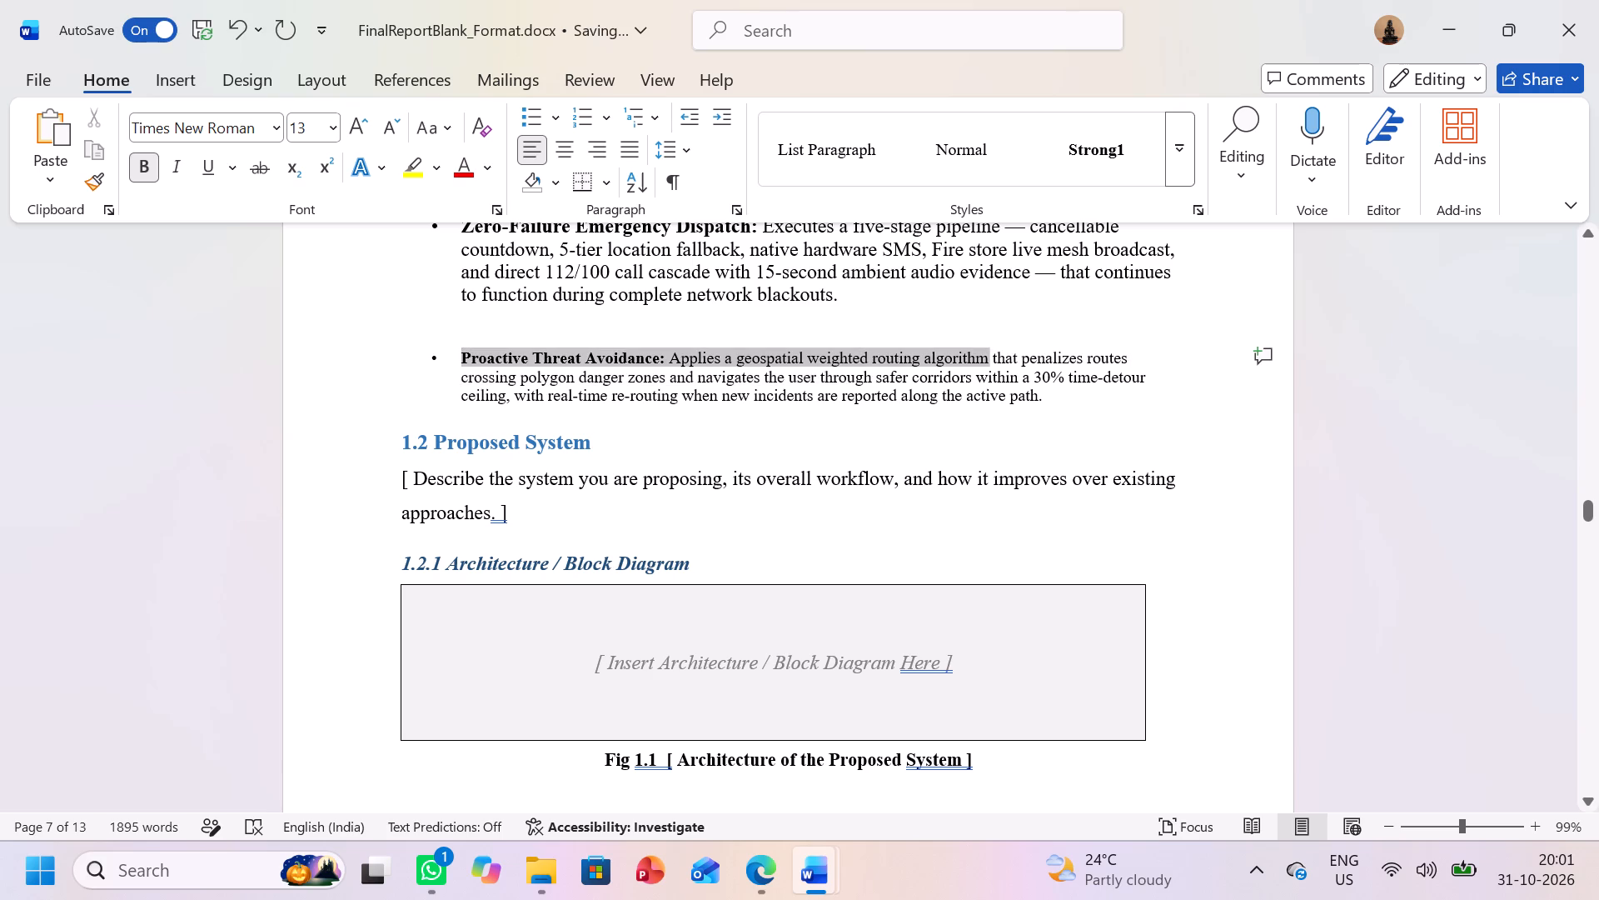
{"action": "left_click_drag", "start_coordinate": [1025, 379], "coordinate": [1060, 394]}
{"action": "left_click", "coordinate": [1078, 353]}
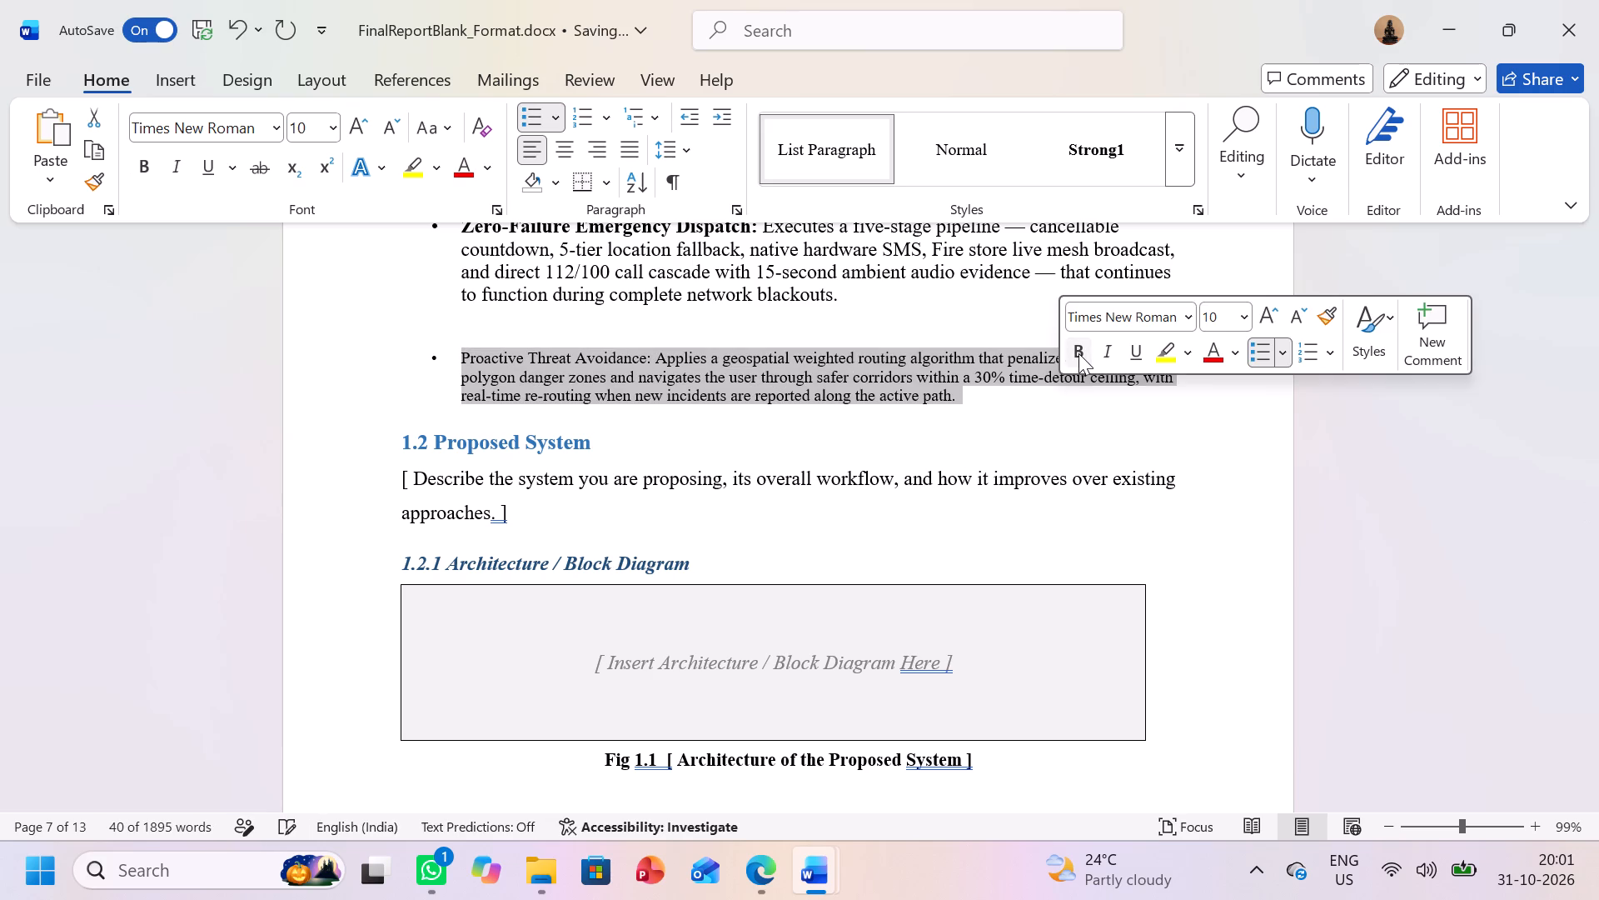
{"action": "left_click", "coordinate": [1078, 353]}
{"action": "left_click", "coordinate": [1078, 353]}
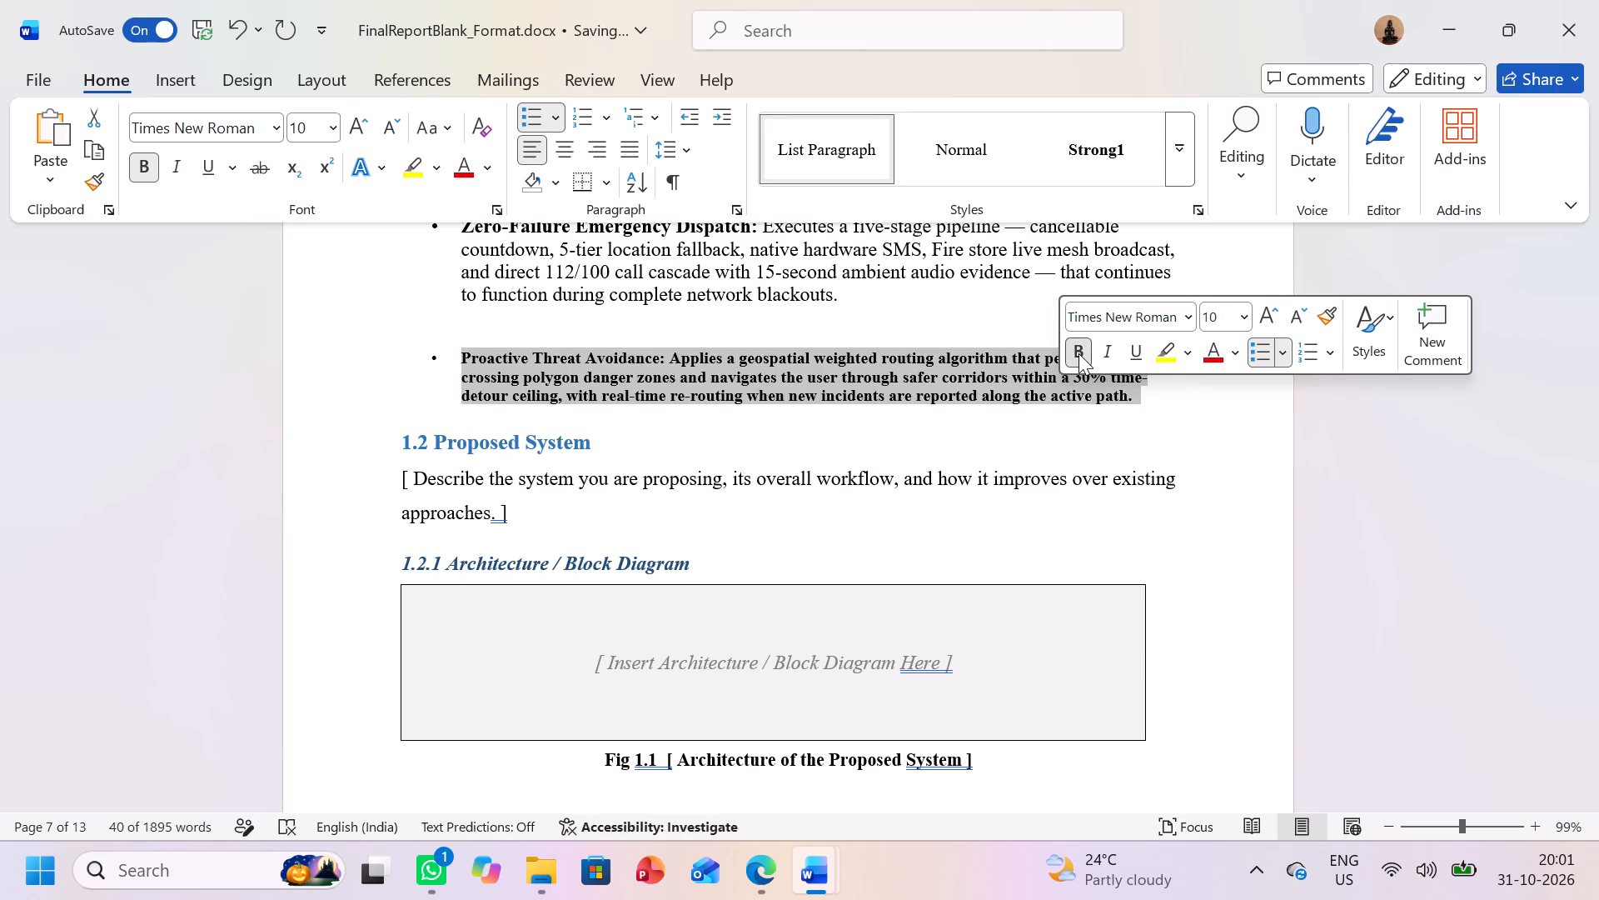
{"action": "left_click", "coordinate": [1243, 322]}
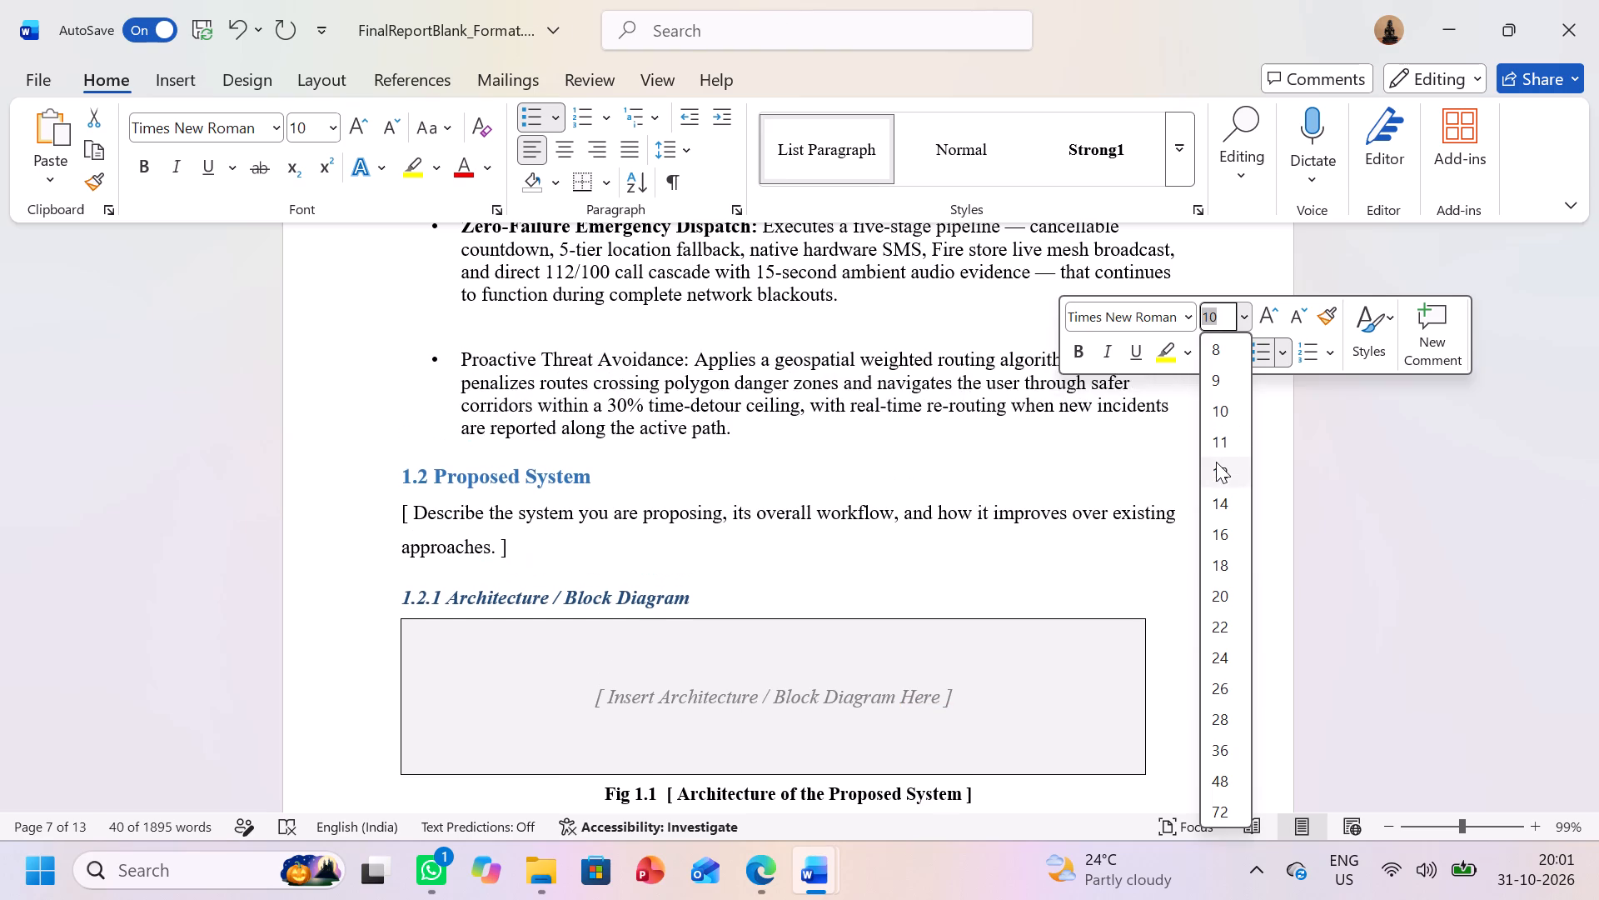
{"action": "left_click", "coordinate": [1216, 462]}
{"action": "left_click", "coordinate": [1002, 431]}
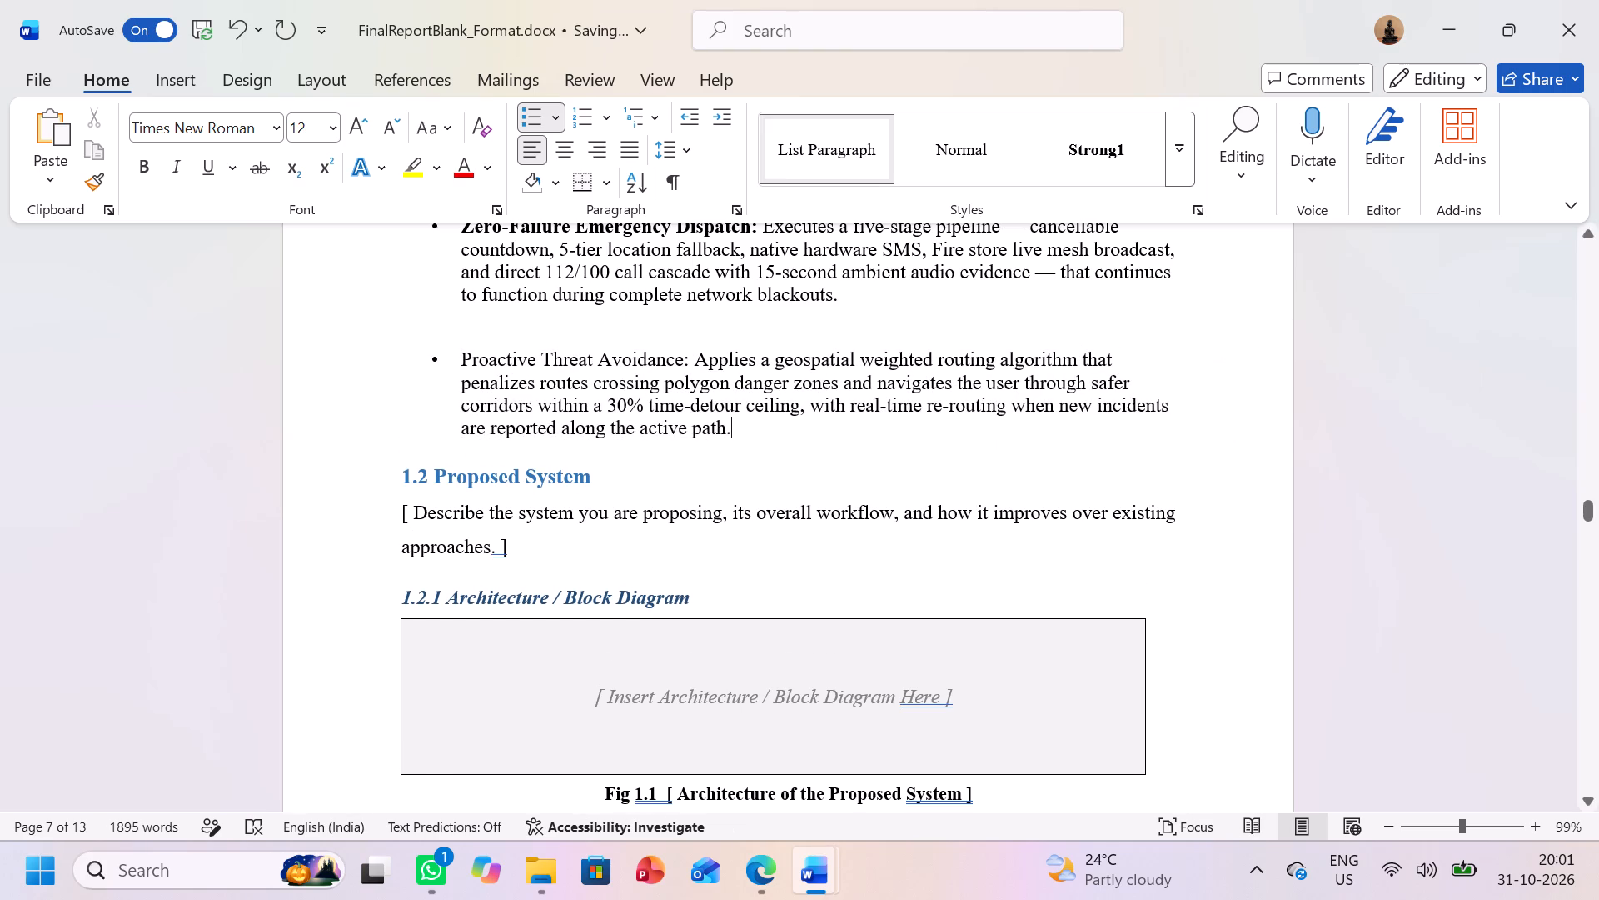
Make only the "Proactive Threat Avoidance:" label in the third key feature bullet bold.
{"action": "left_click_drag", "start_coordinate": [686, 355], "coordinate": [471, 354]}
{"action": "left_click", "coordinate": [495, 306]}
Justify the Zero-Failure Emergency Dispatch and Proactive Threat Avoidance bullet paragraphs.
{"action": "scroll", "coordinate": [495, 306], "scroll_direction": "up", "scroll_amount": 1}
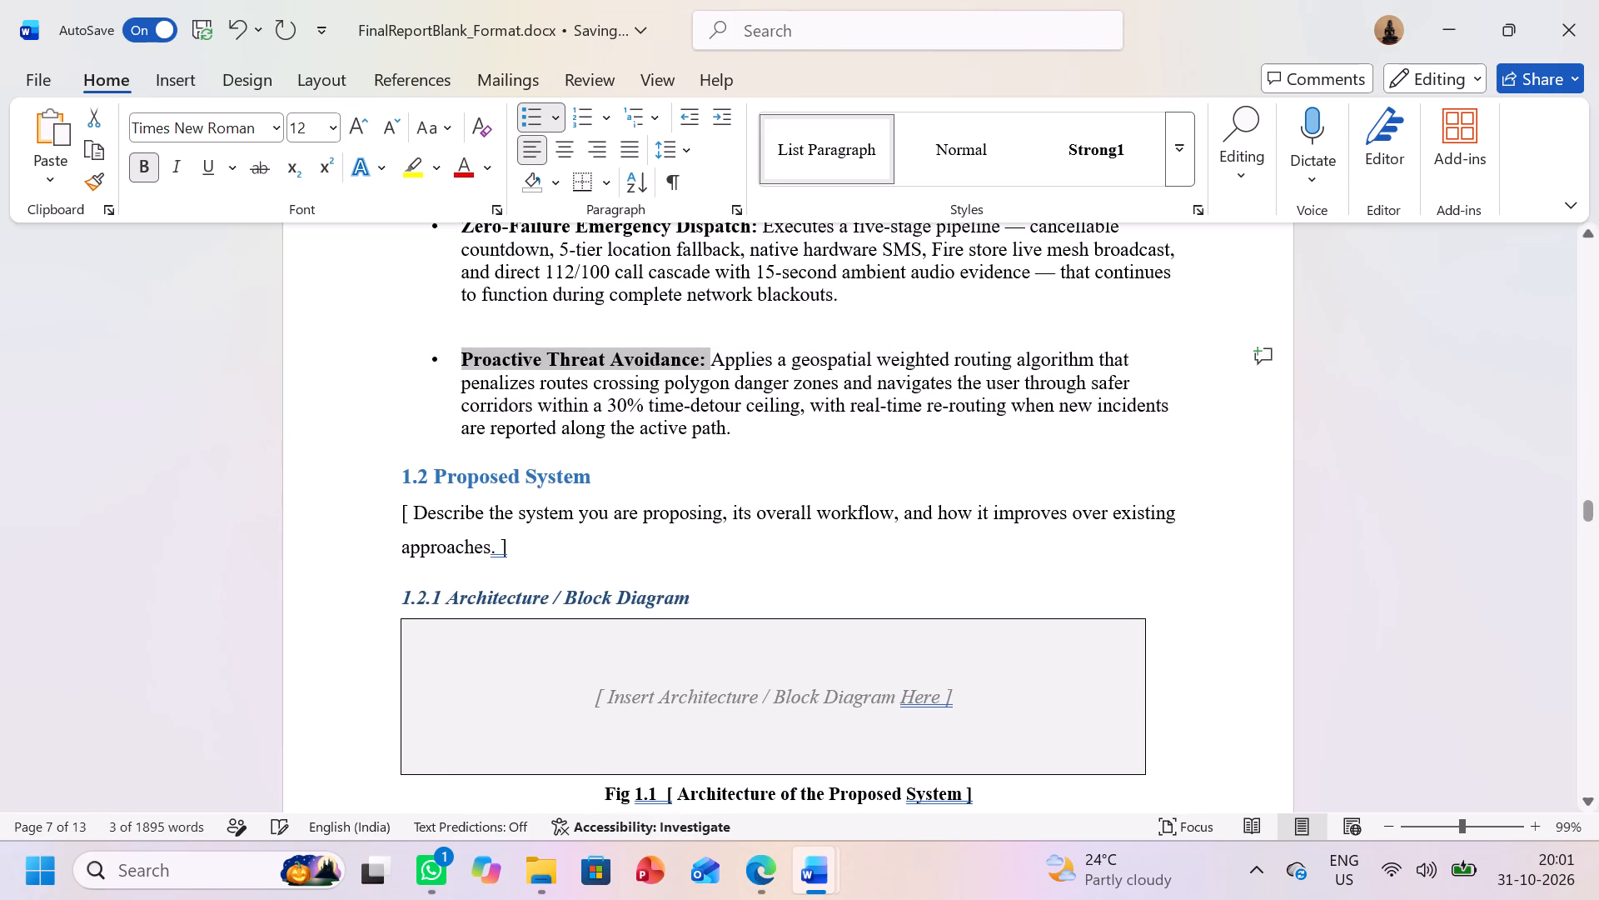
{"action": "scroll", "coordinate": [495, 306], "scroll_direction": "up", "scroll_amount": 1}
{"action": "scroll", "coordinate": [413, 285], "scroll_direction": "up", "scroll_amount": 1, "text": "ctrl"}
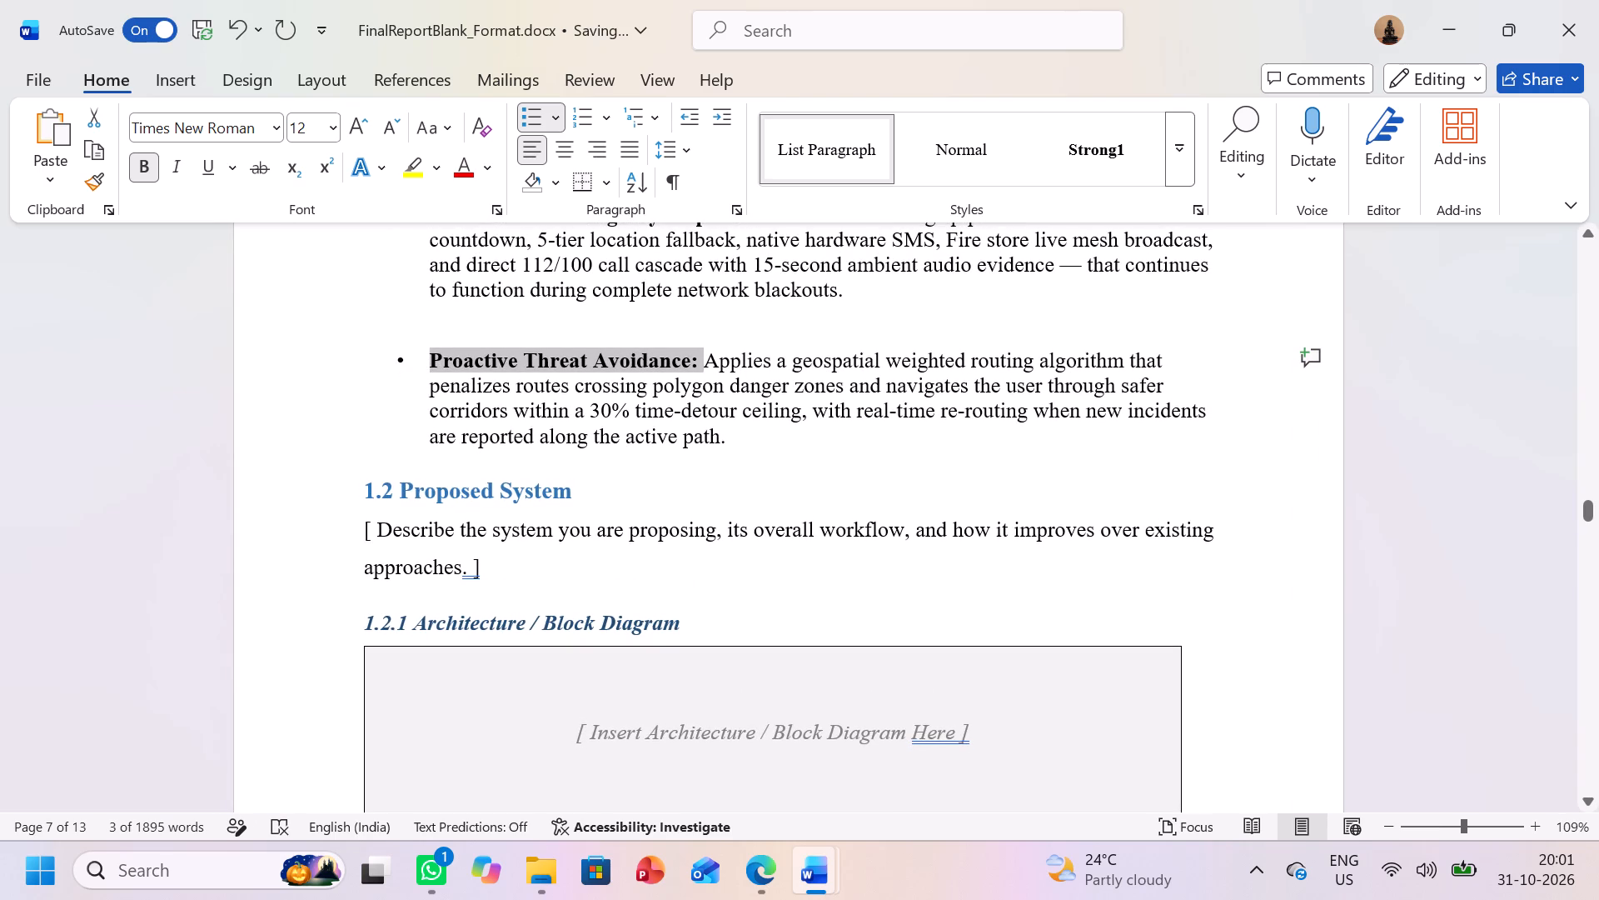
{"action": "scroll", "coordinate": [413, 285], "scroll_direction": "up", "scroll_amount": 1, "text": "ctrl"}
{"action": "scroll", "coordinate": [413, 285], "scroll_direction": "down", "scroll_amount": 8, "text": "ctrl"}
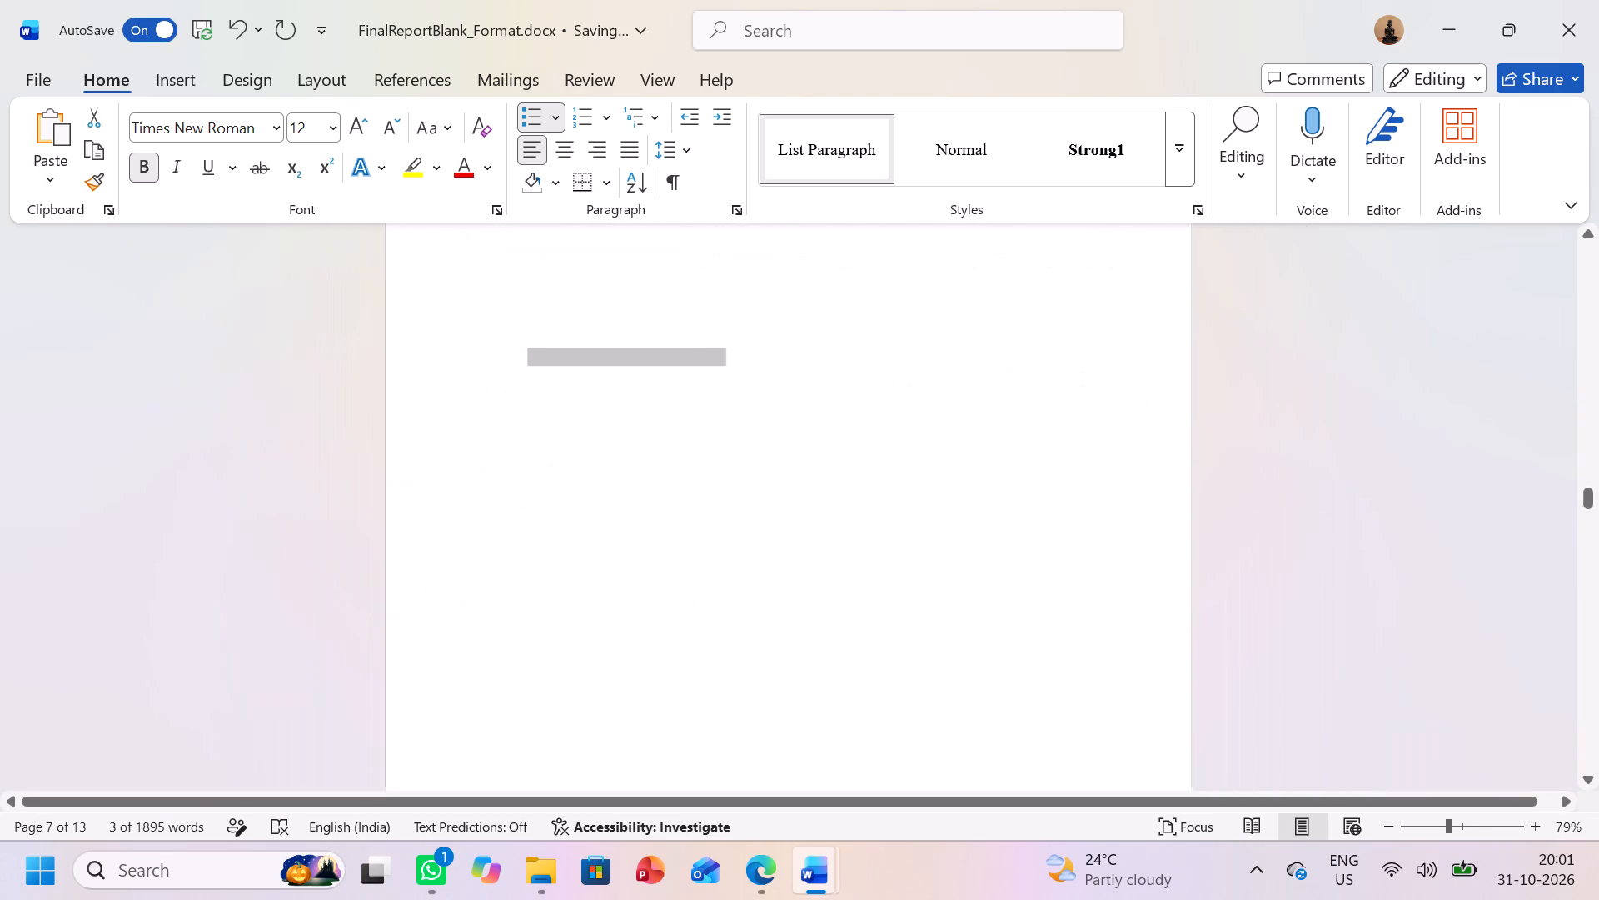
{"action": "scroll", "coordinate": [554, 304], "scroll_direction": "up", "scroll_amount": 1}
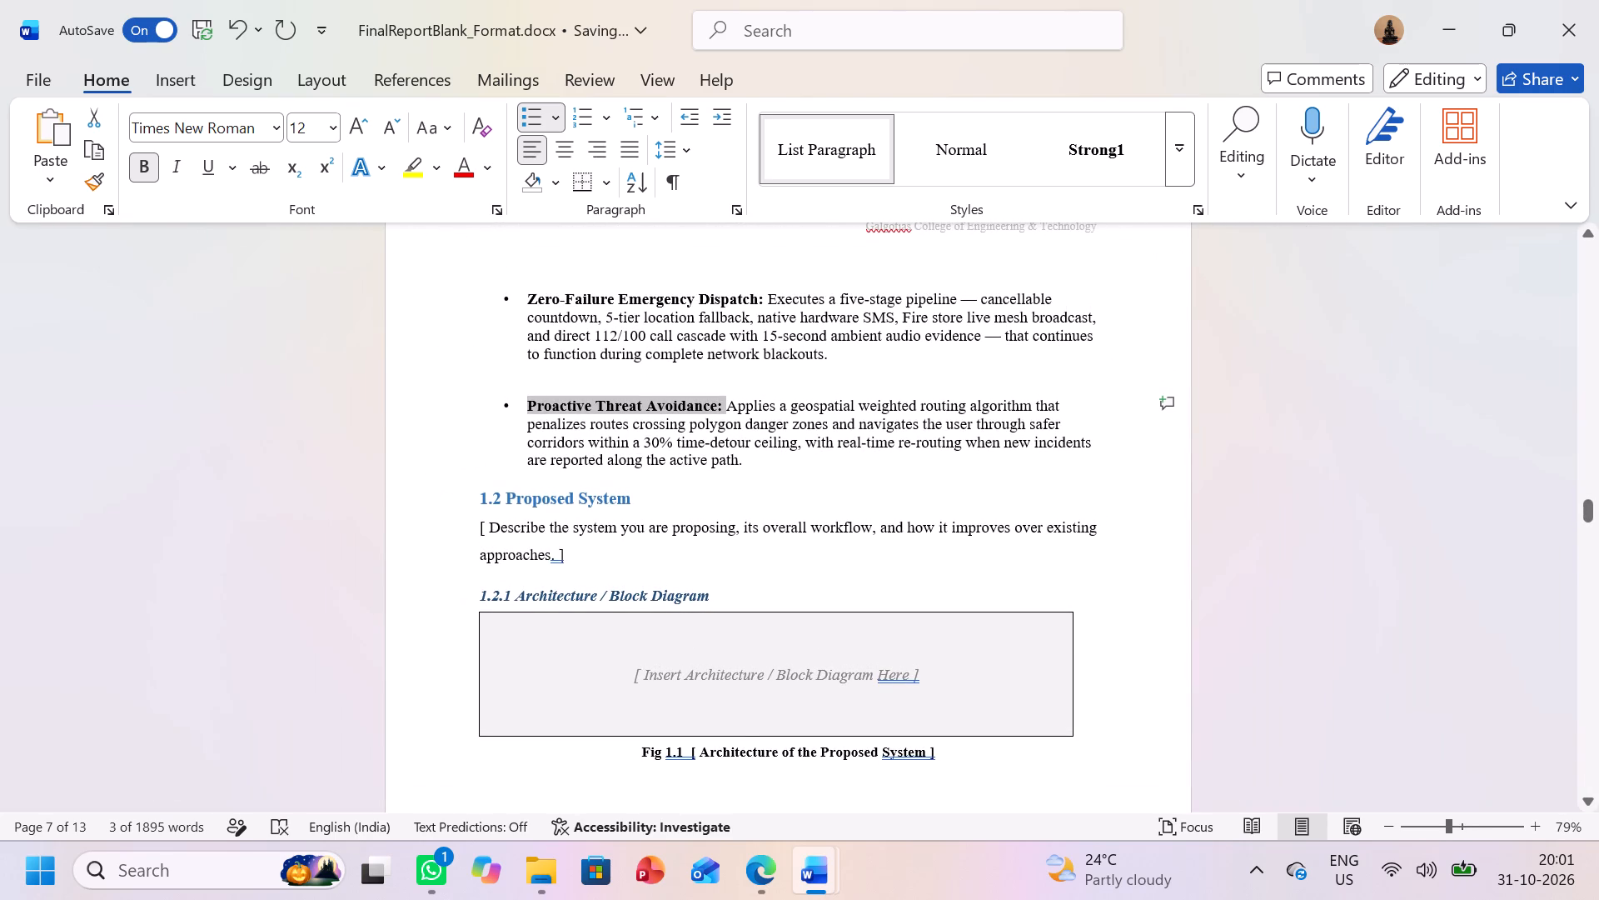
{"action": "left_click_drag", "start_coordinate": [521, 292], "coordinate": [1073, 451]}
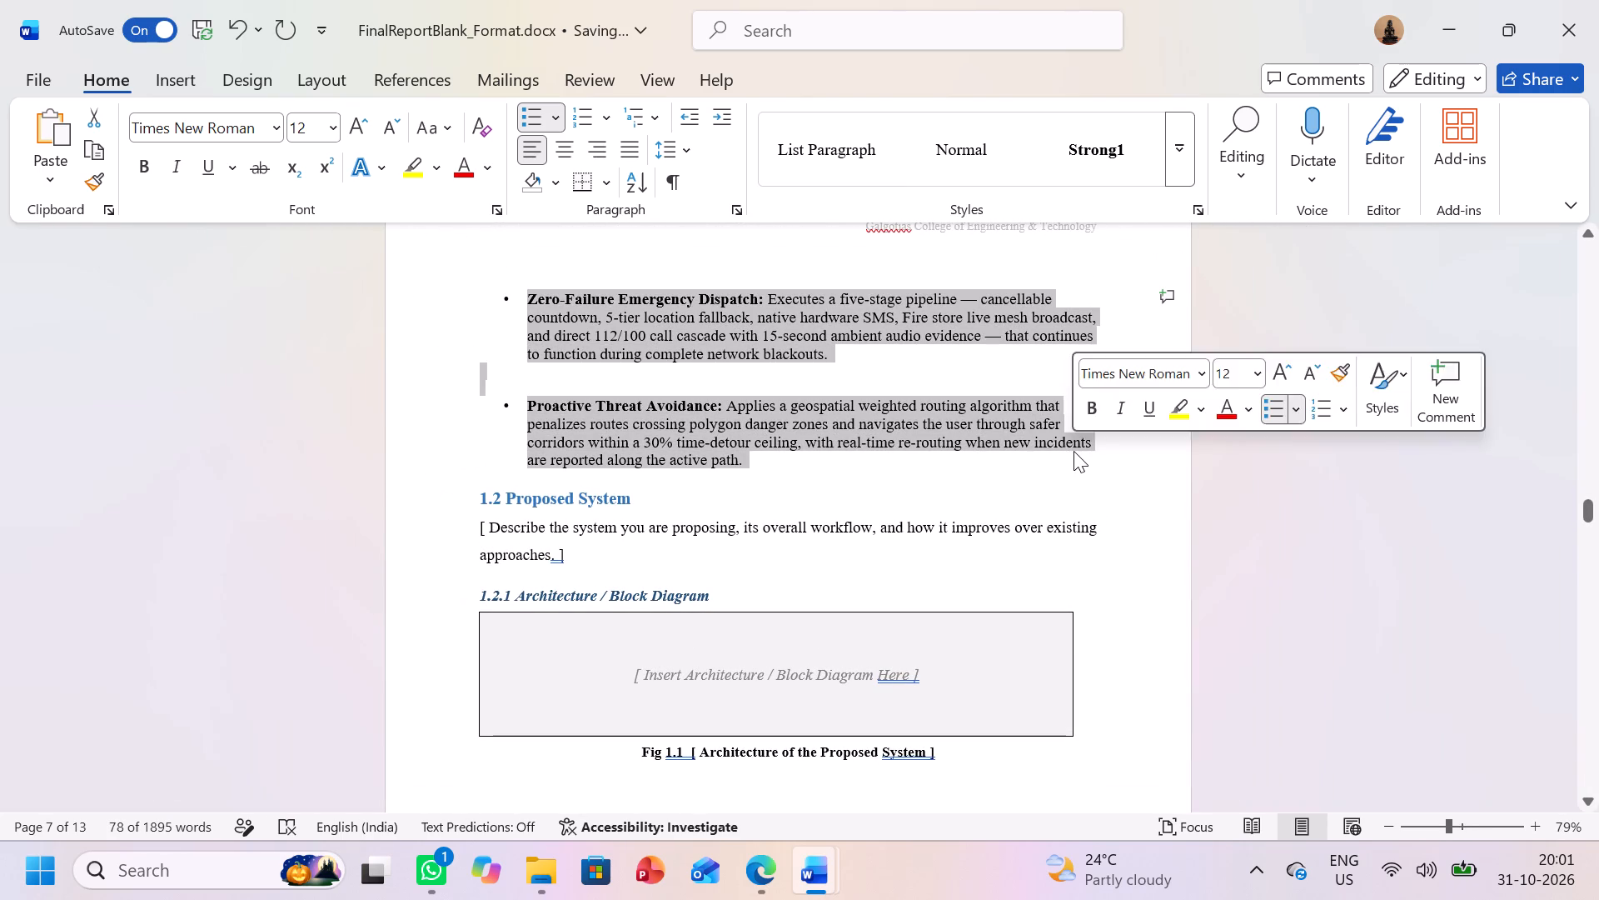
{"action": "left_click", "coordinate": [627, 149]}
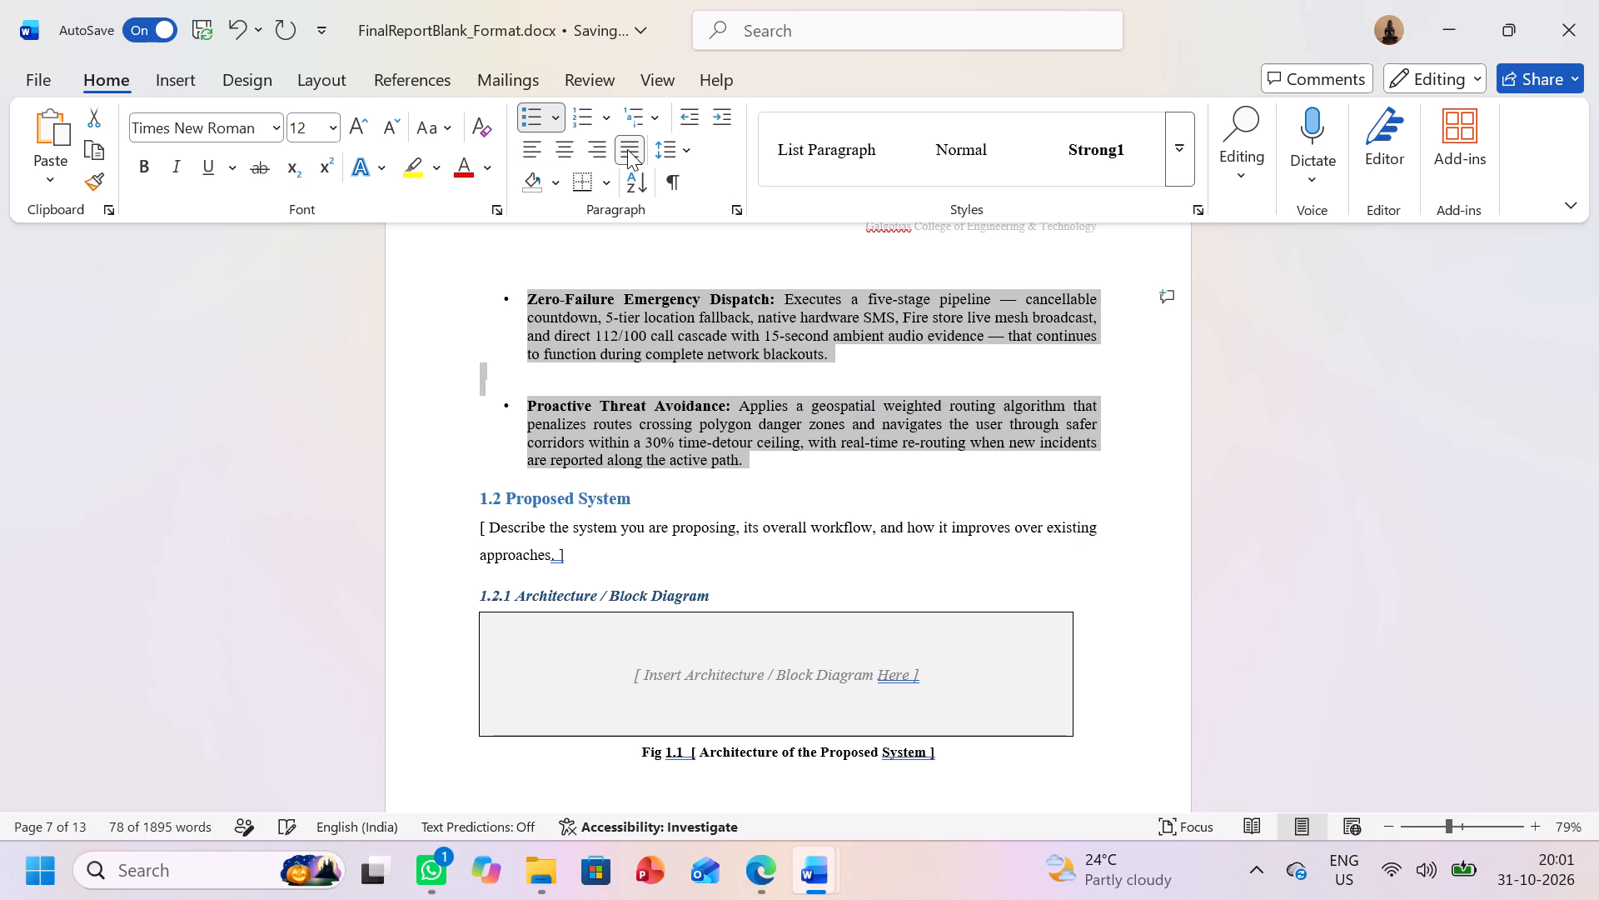
{"action": "left_click", "coordinate": [875, 471]}
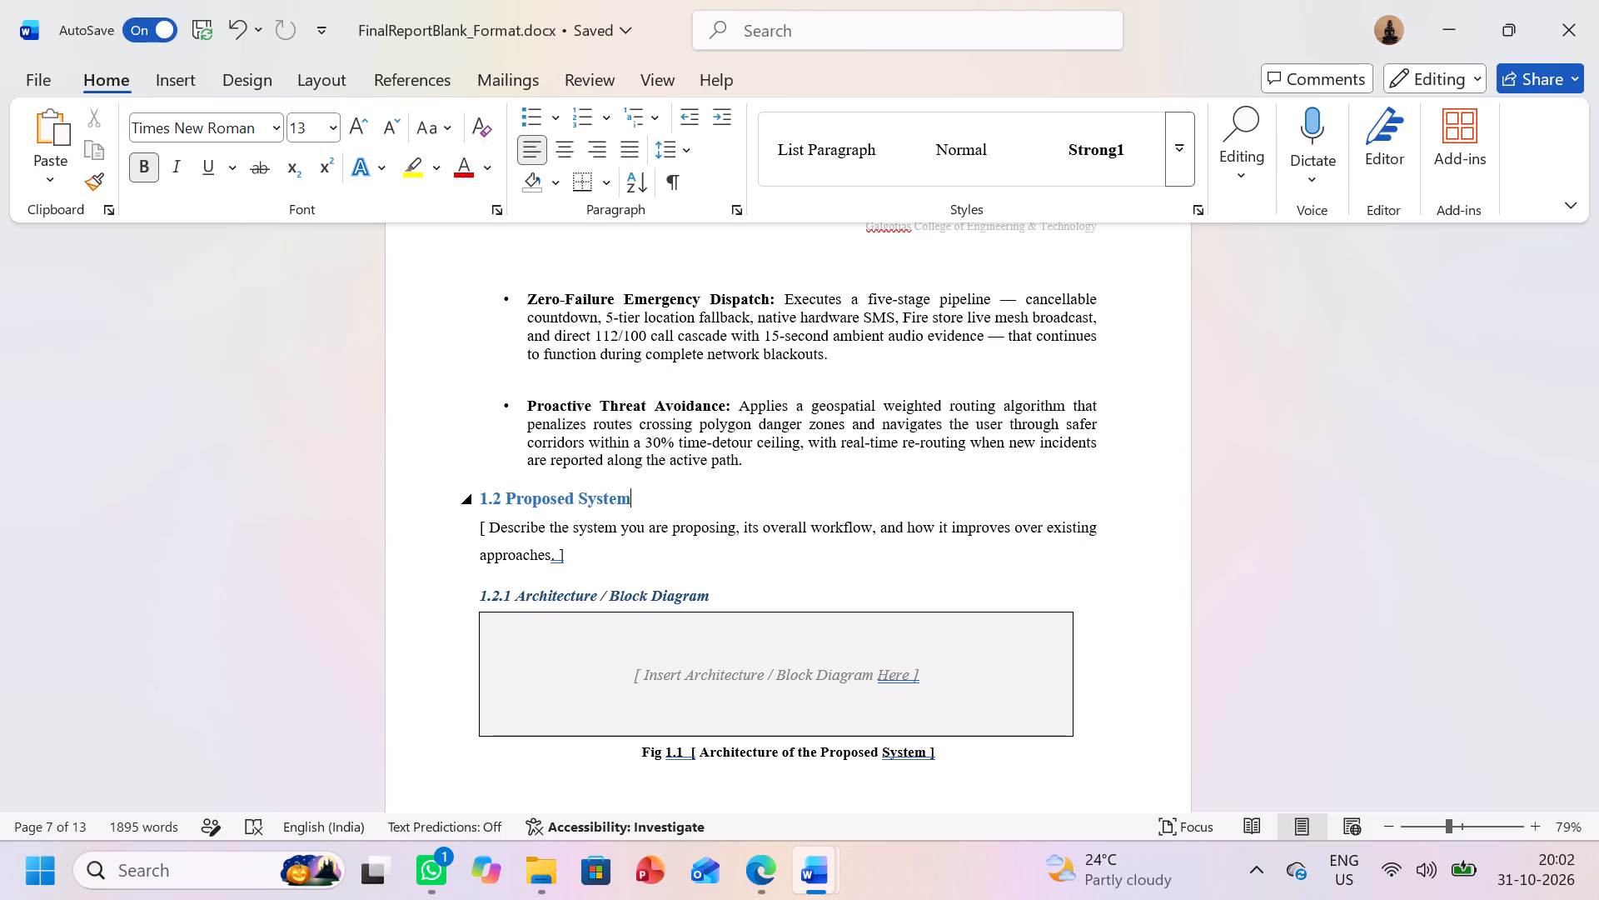
Look through the final report from section 1.2 to the chapter 2 sections and back up to the title page.
{"action": "scroll", "coordinate": [875, 471], "scroll_direction": "down", "scroll_amount": 1}
{"action": "scroll", "coordinate": [875, 471], "scroll_direction": "up", "scroll_amount": 1, "text": "ctrl"}
{"action": "scroll", "coordinate": [875, 471], "scroll_direction": "down", "scroll_amount": 1, "text": "ctrl"}
{"action": "scroll", "coordinate": [875, 471], "scroll_direction": "up", "scroll_amount": 1, "text": "ctrl"}
{"action": "scroll", "coordinate": [875, 471], "scroll_direction": "down", "scroll_amount": 1, "text": "ctrl"}
{"action": "scroll", "coordinate": [875, 471], "scroll_direction": "up", "scroll_amount": 1, "text": "ctrl"}
{"action": "scroll", "coordinate": [875, 471], "scroll_direction": "down", "scroll_amount": 1, "text": "ctrl"}
{"action": "scroll", "coordinate": [875, 471], "scroll_direction": "down", "scroll_amount": 1}
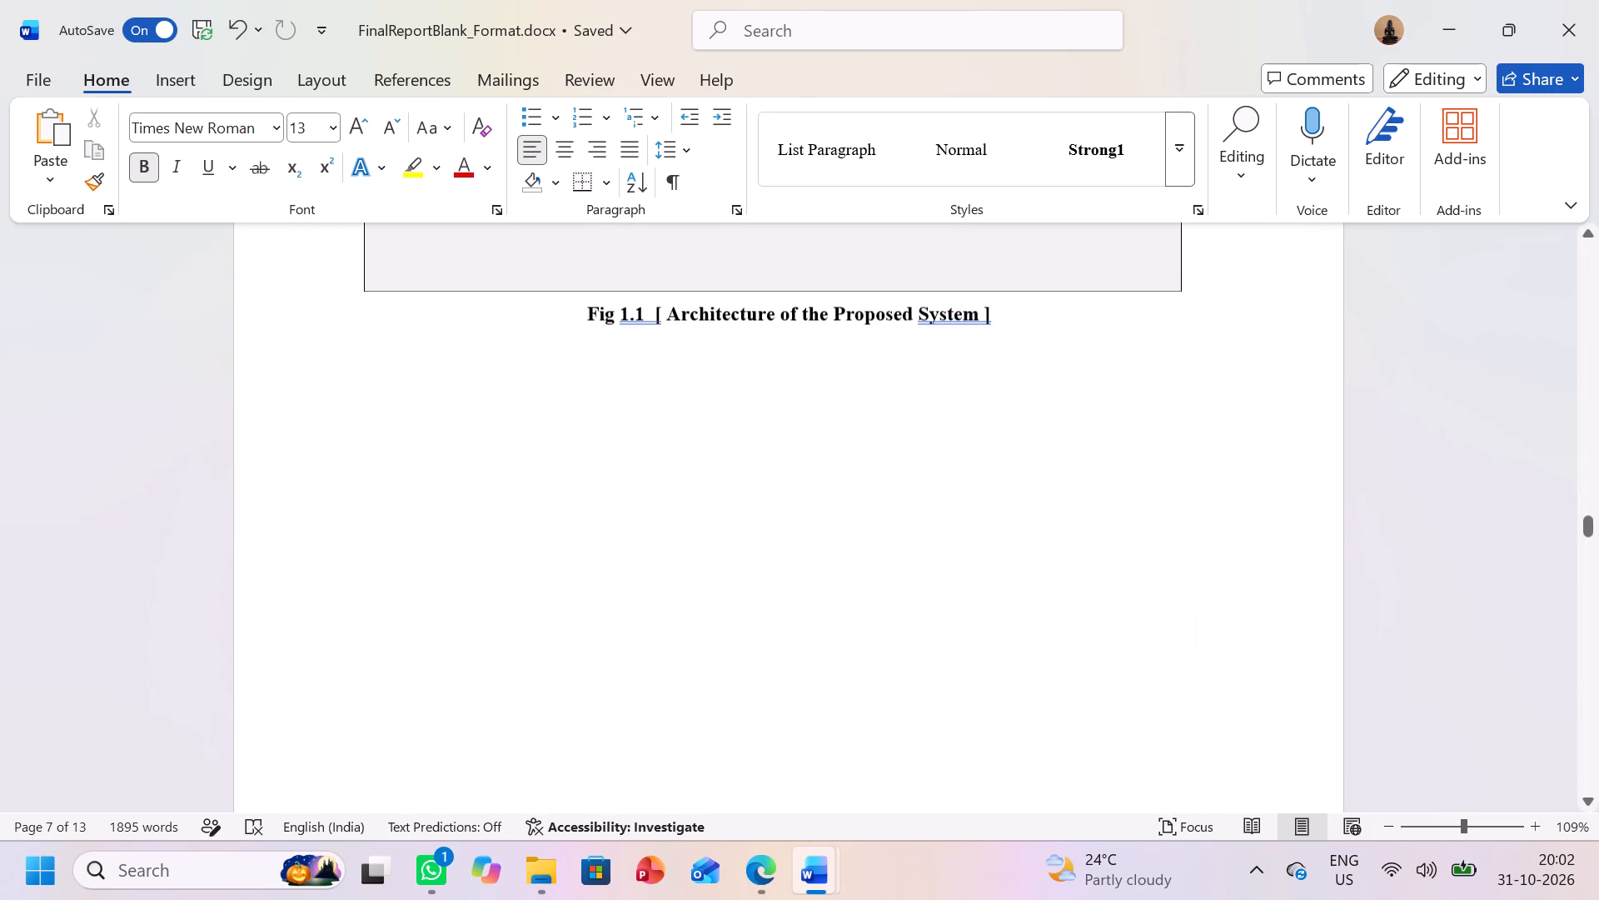
{"action": "scroll", "coordinate": [875, 471], "scroll_direction": "down", "scroll_amount": 2}
{"action": "scroll", "coordinate": [875, 471], "scroll_direction": "down", "scroll_amount": 4, "text": "ctrl"}
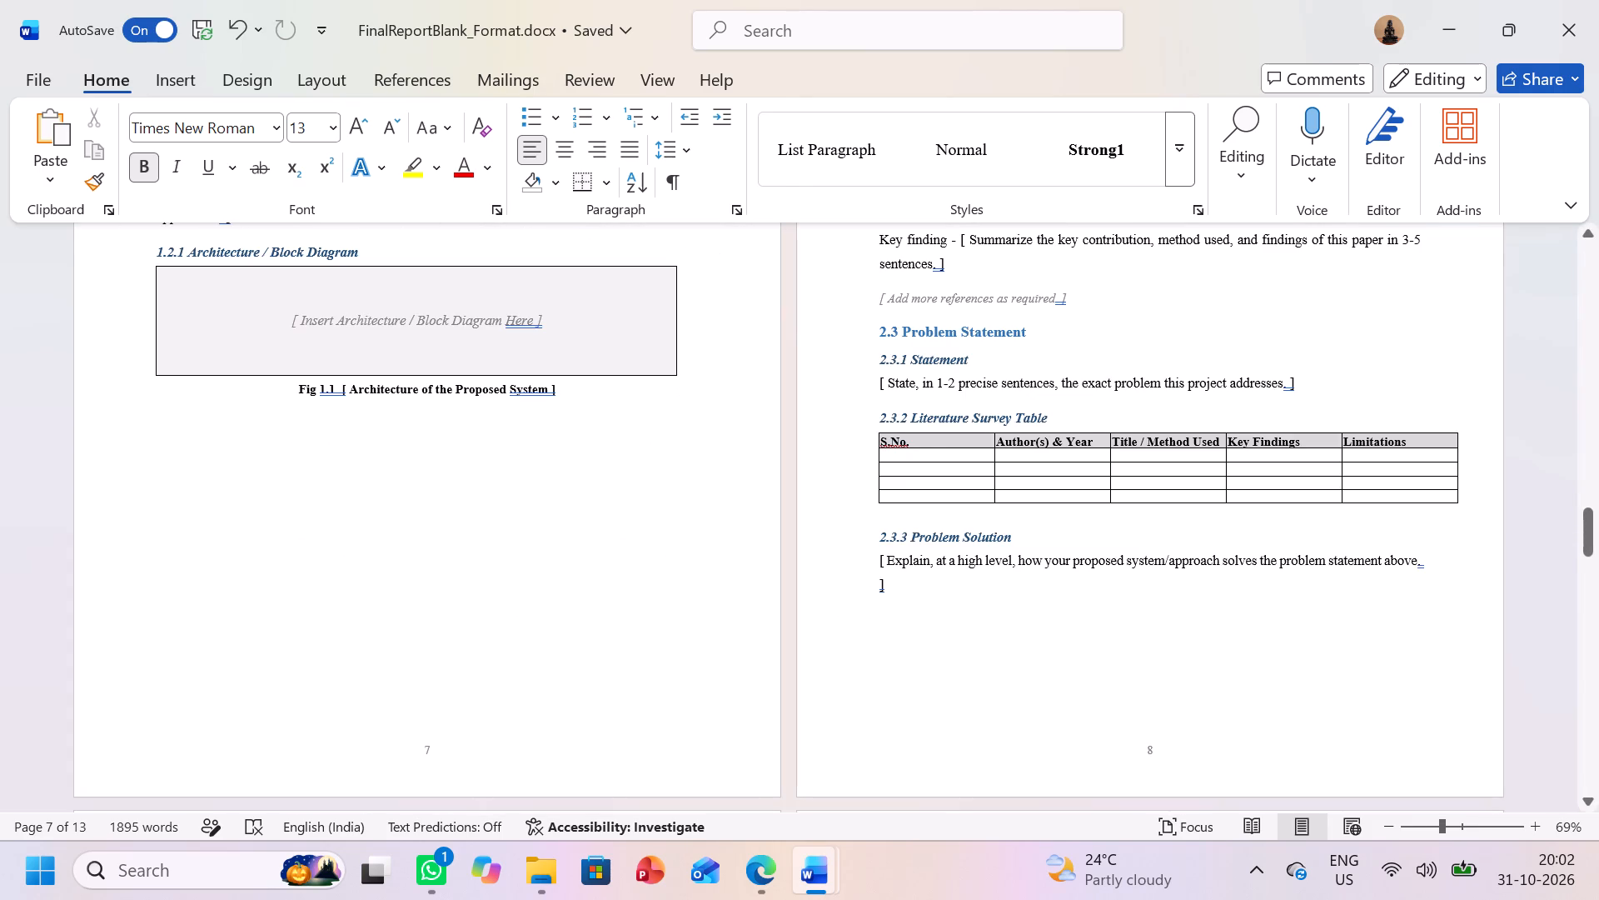
{"action": "scroll", "coordinate": [875, 471], "scroll_direction": "up", "scroll_amount": 3, "text": "ctrl"}
{"action": "scroll", "coordinate": [875, 471], "scroll_direction": "up", "scroll_amount": 1}
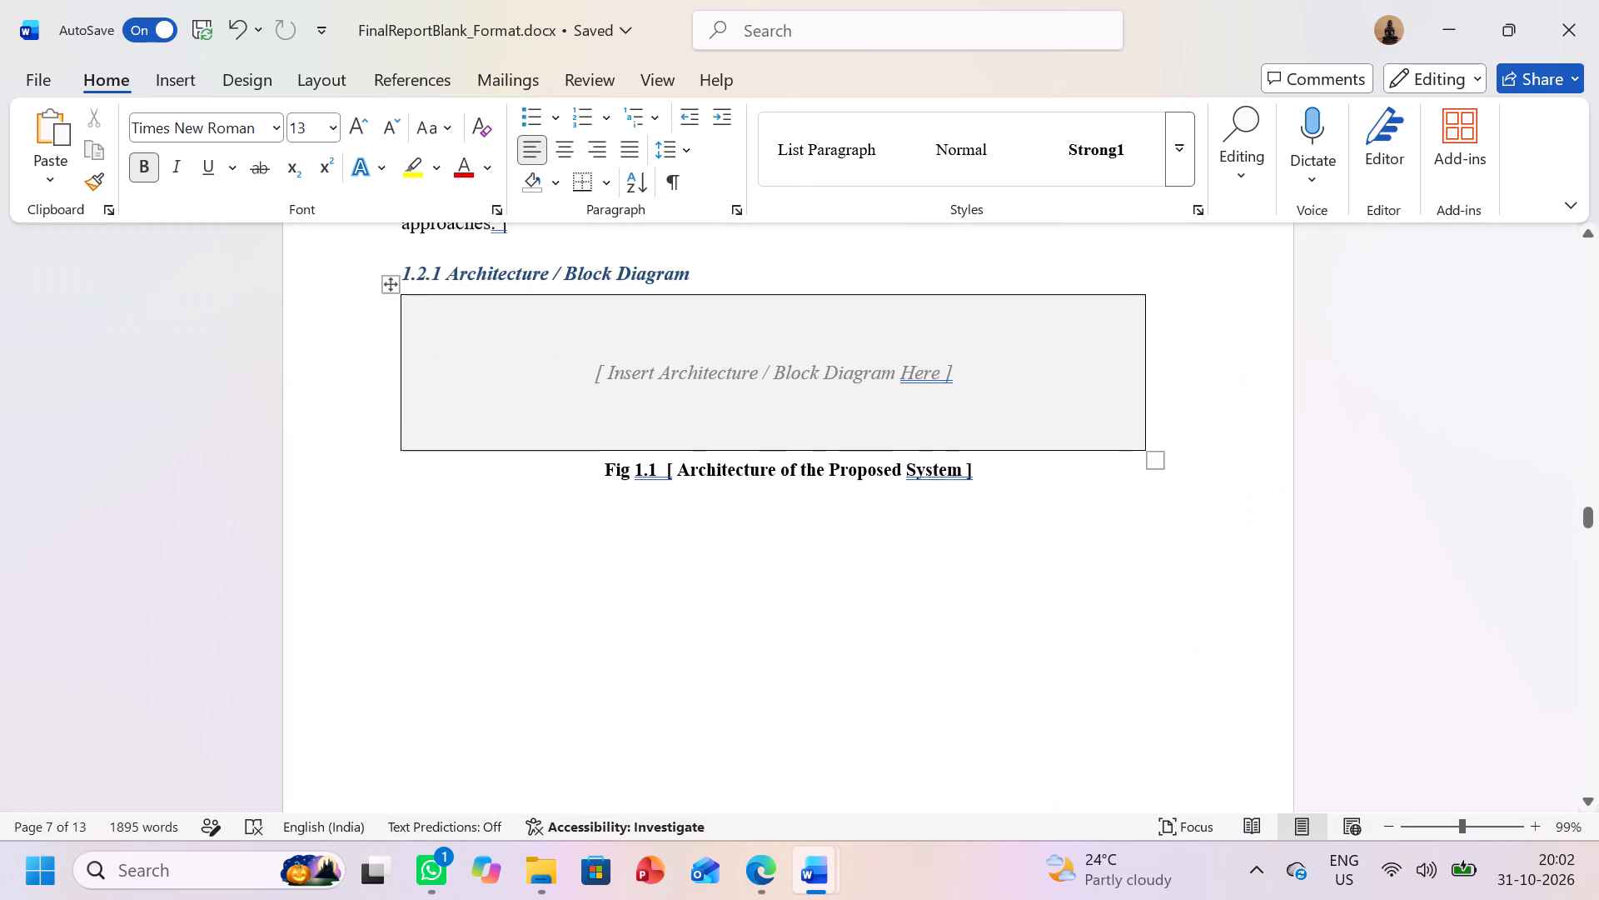
{"action": "scroll", "coordinate": [875, 471], "scroll_direction": "up", "scroll_amount": 10}
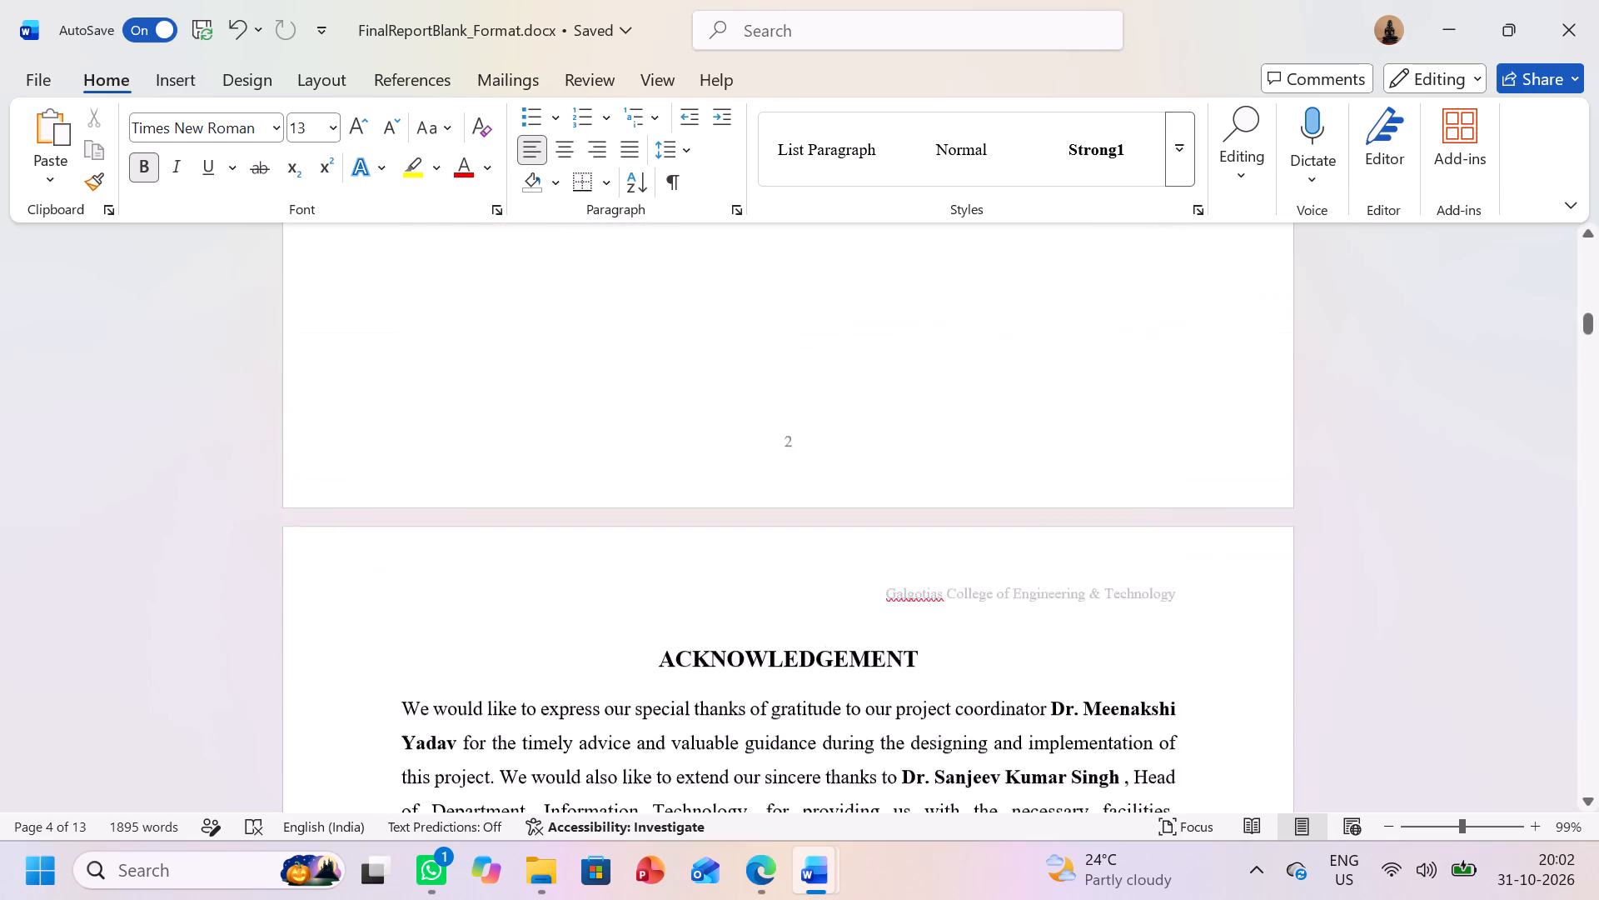
{"action": "scroll", "coordinate": [875, 471], "scroll_direction": "up", "scroll_amount": 7}
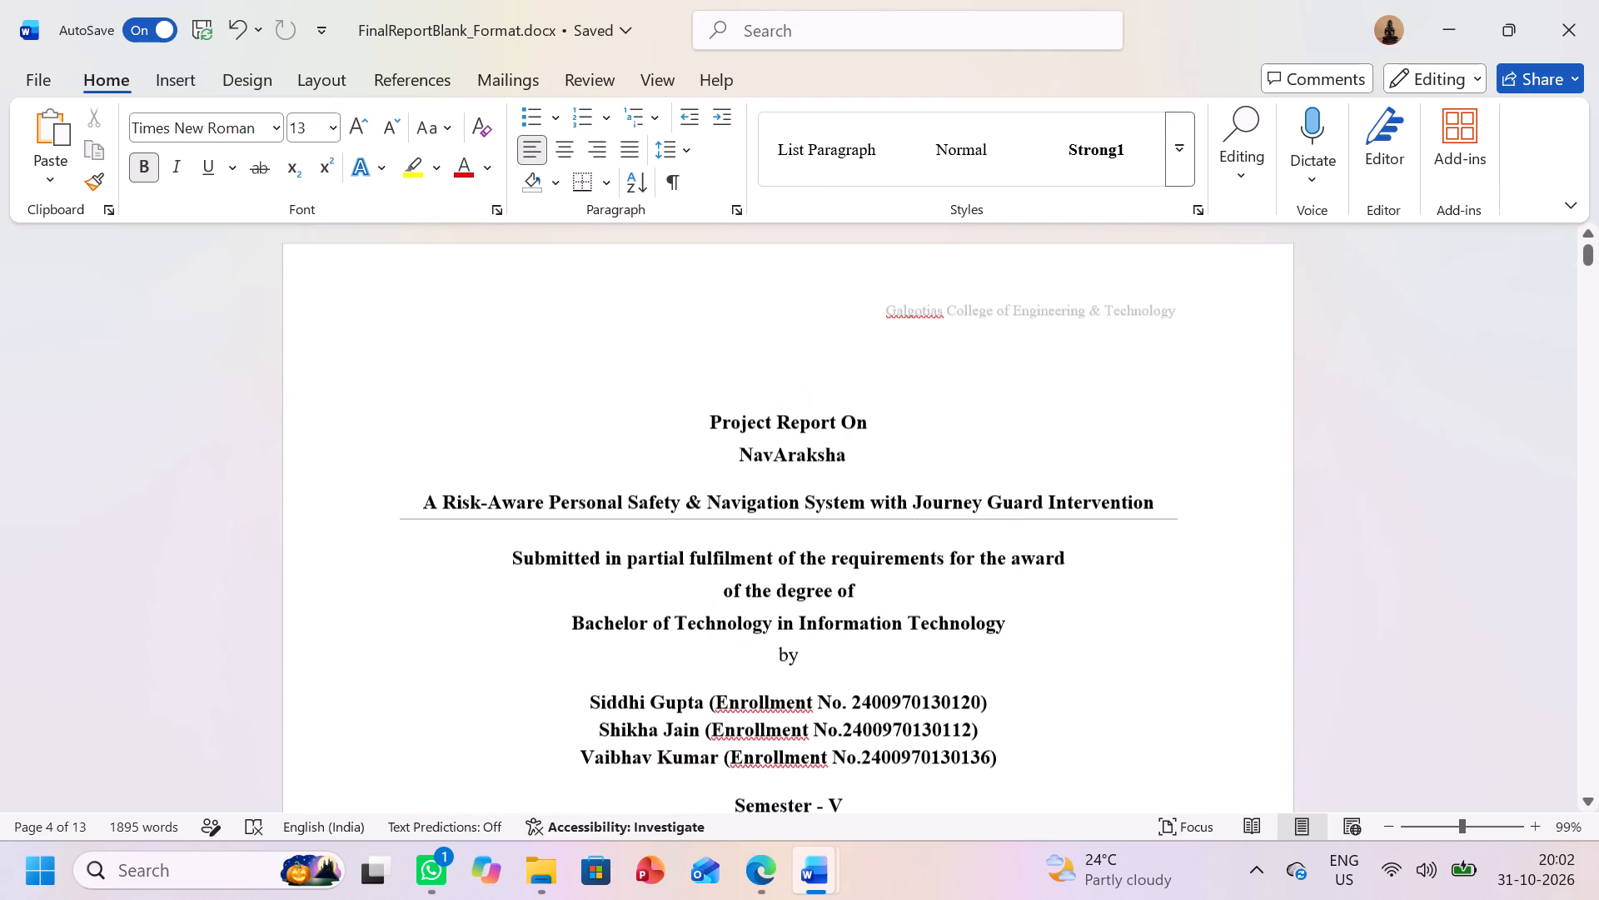
Look through the final report from the title page through the certificate and acknowledgement to the table of contents.
{"action": "scroll", "coordinate": [875, 471], "scroll_direction": "down", "scroll_amount": 2}
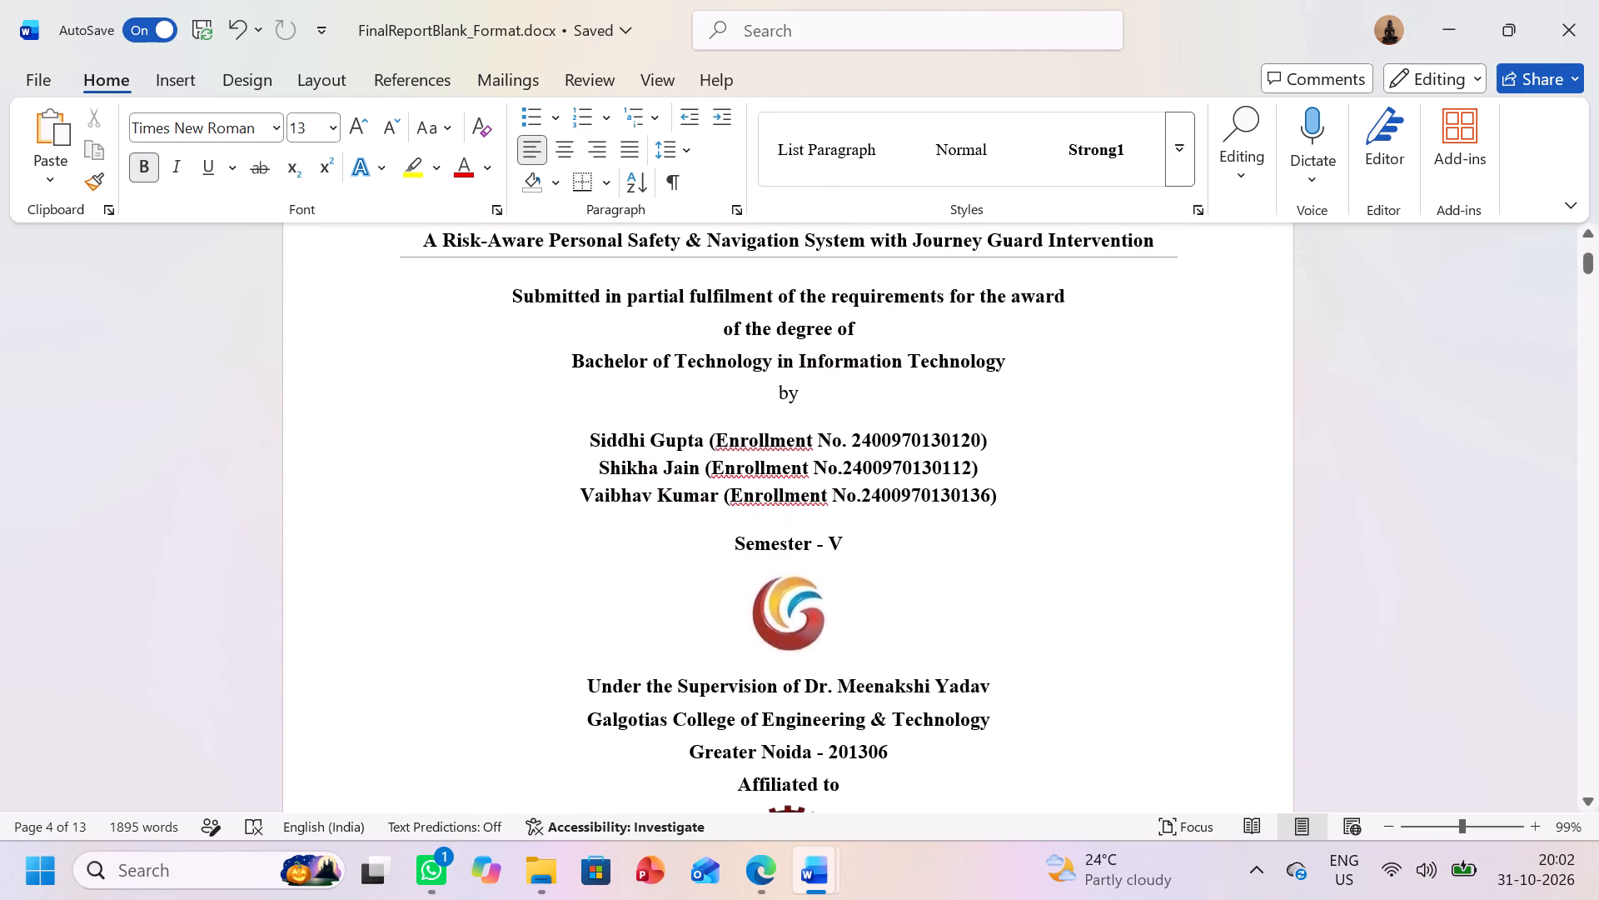
{"action": "scroll", "coordinate": [884, 452], "scroll_direction": "down", "scroll_amount": 7}
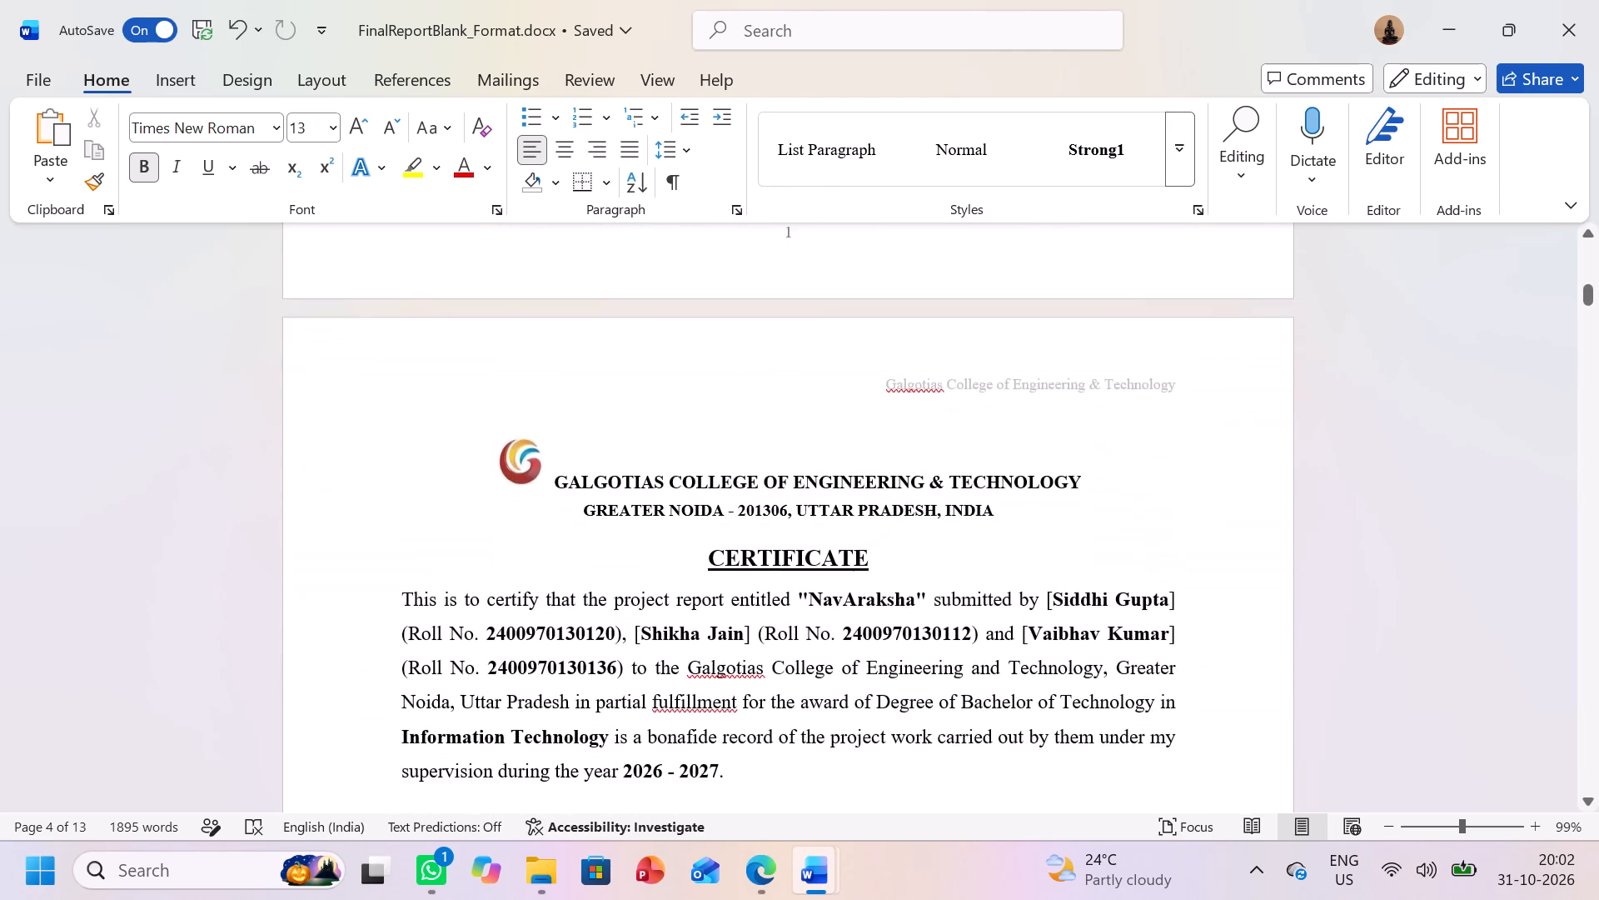
{"action": "scroll", "coordinate": [884, 452], "scroll_direction": "down", "scroll_amount": 4}
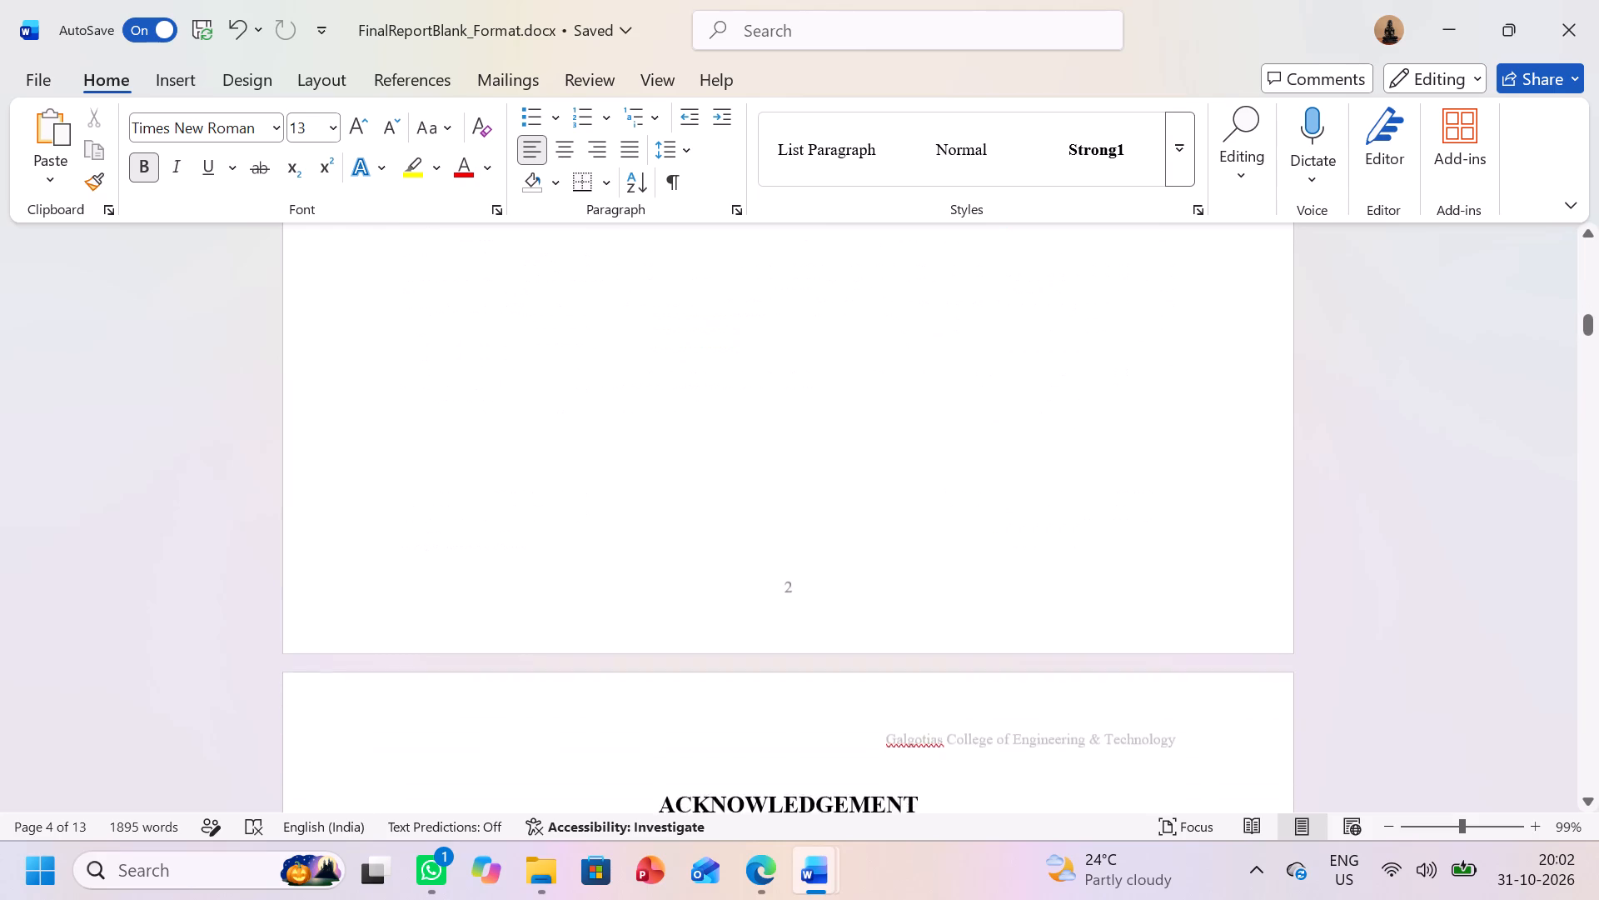
{"action": "scroll", "coordinate": [884, 452], "scroll_direction": "down", "scroll_amount": 3}
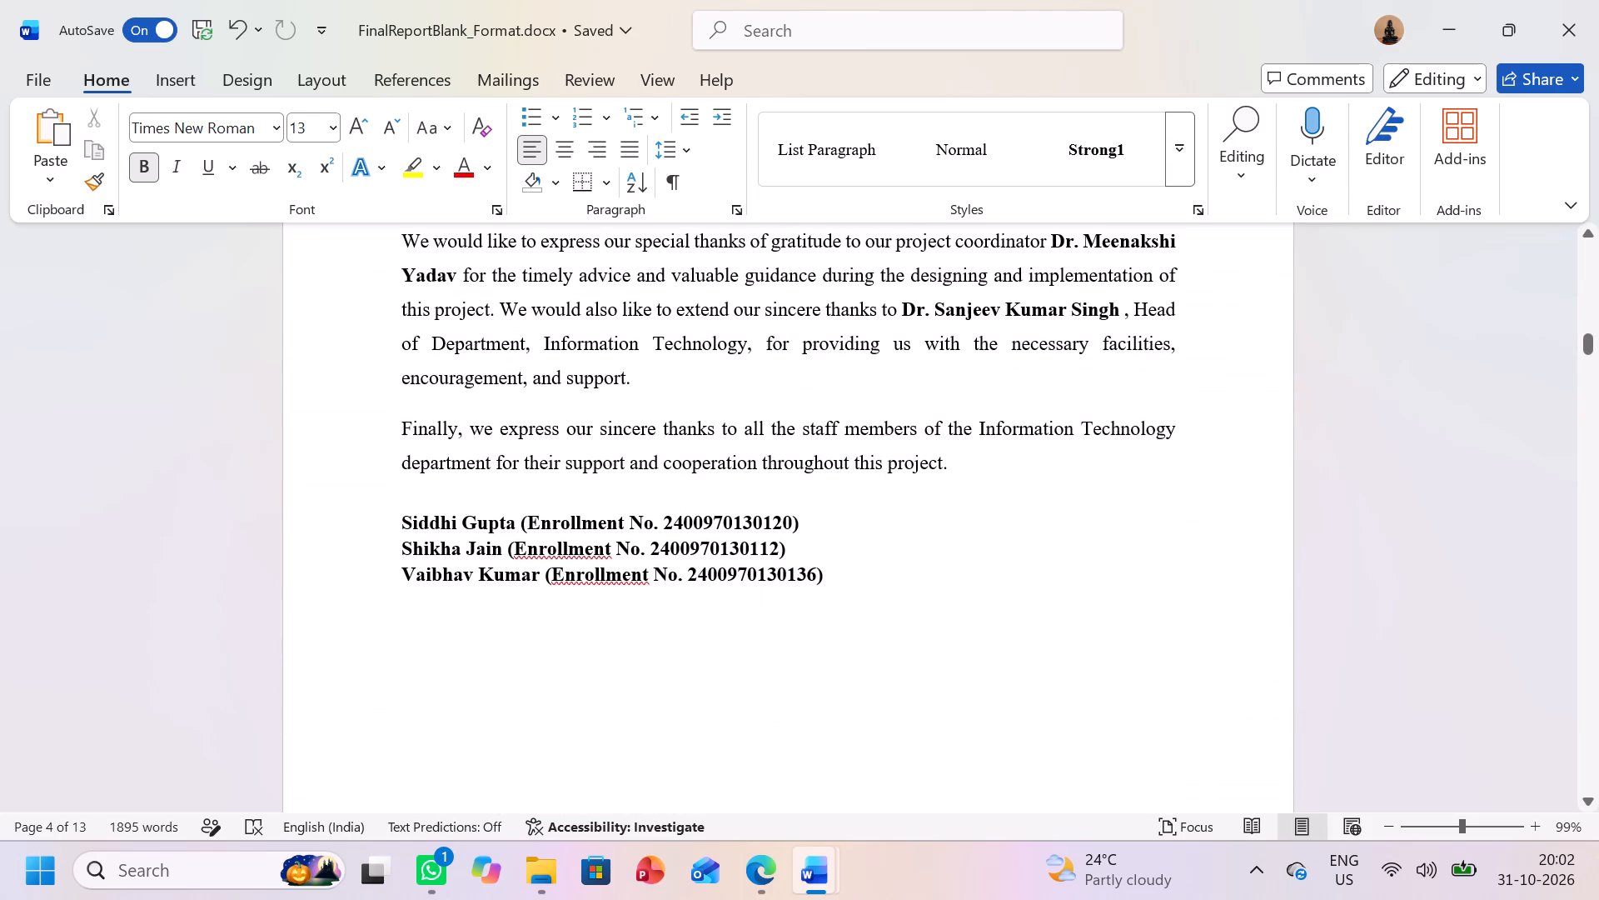
{"action": "scroll", "coordinate": [884, 452], "scroll_direction": "down", "scroll_amount": 1}
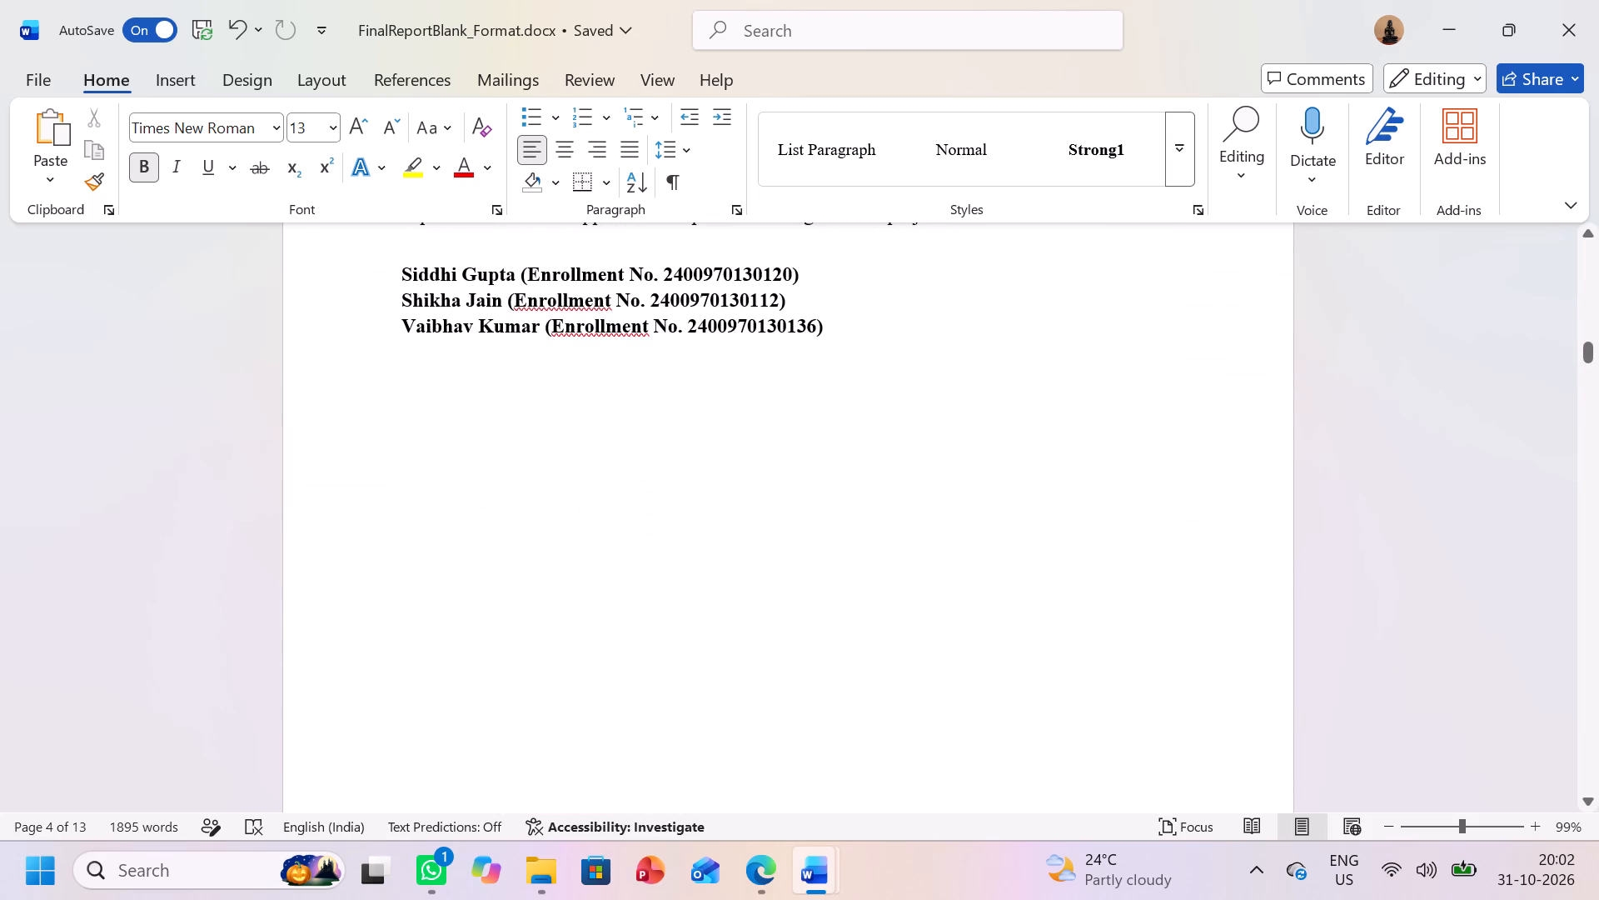
{"action": "left_click", "coordinate": [560, 301]}
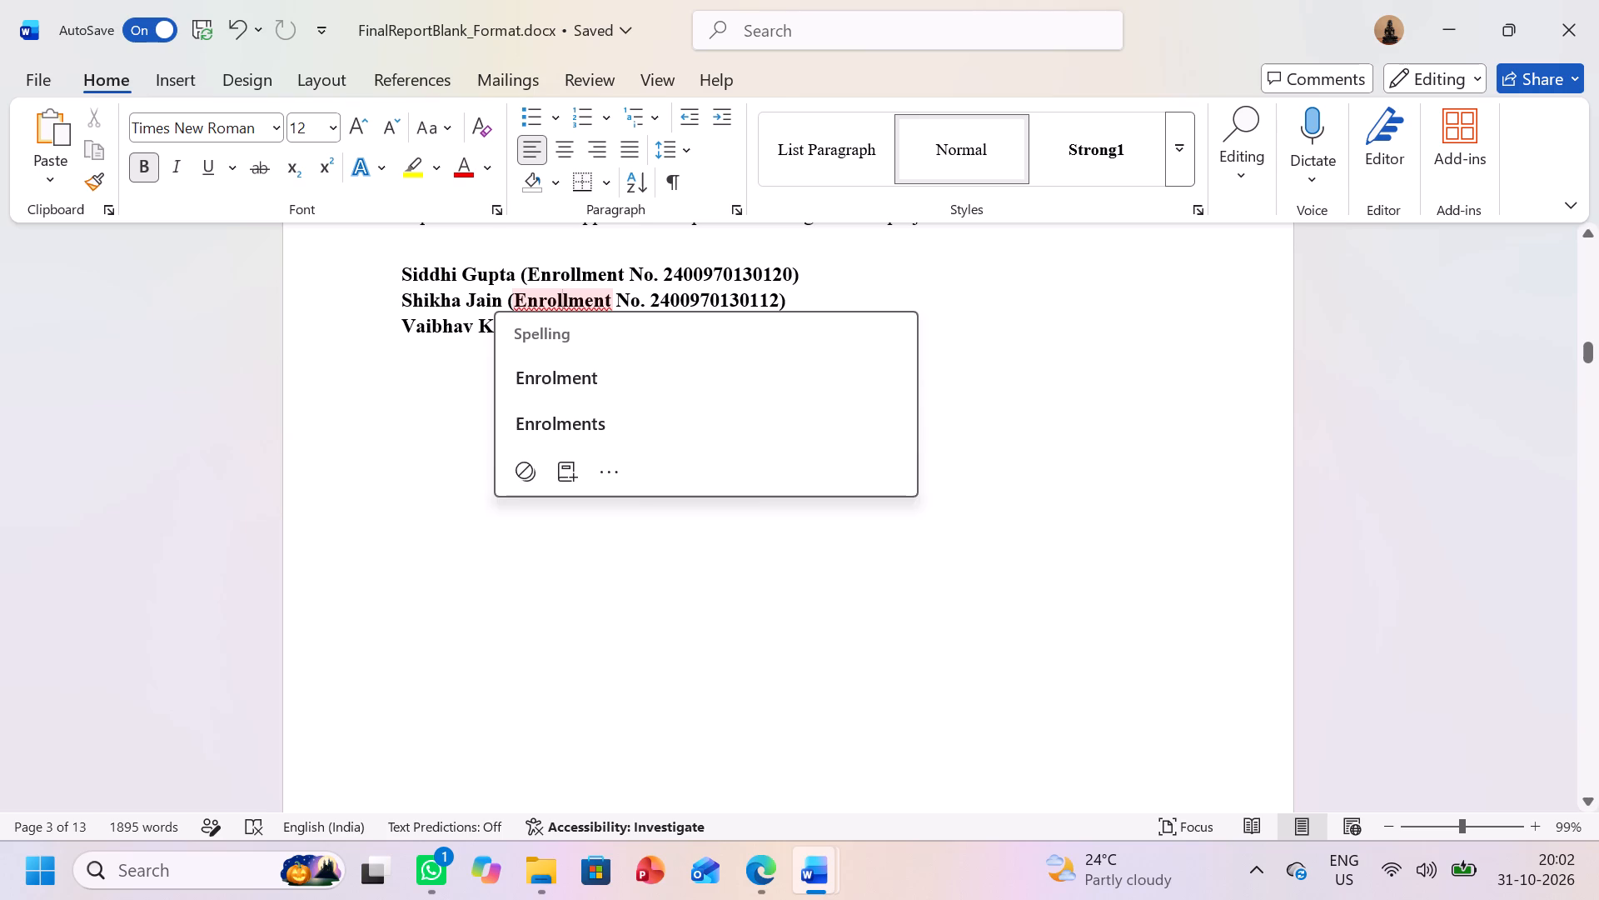
{"action": "left_click", "coordinate": [586, 278]}
{"action": "scroll", "coordinate": [598, 380], "scroll_direction": "down", "scroll_amount": 1}
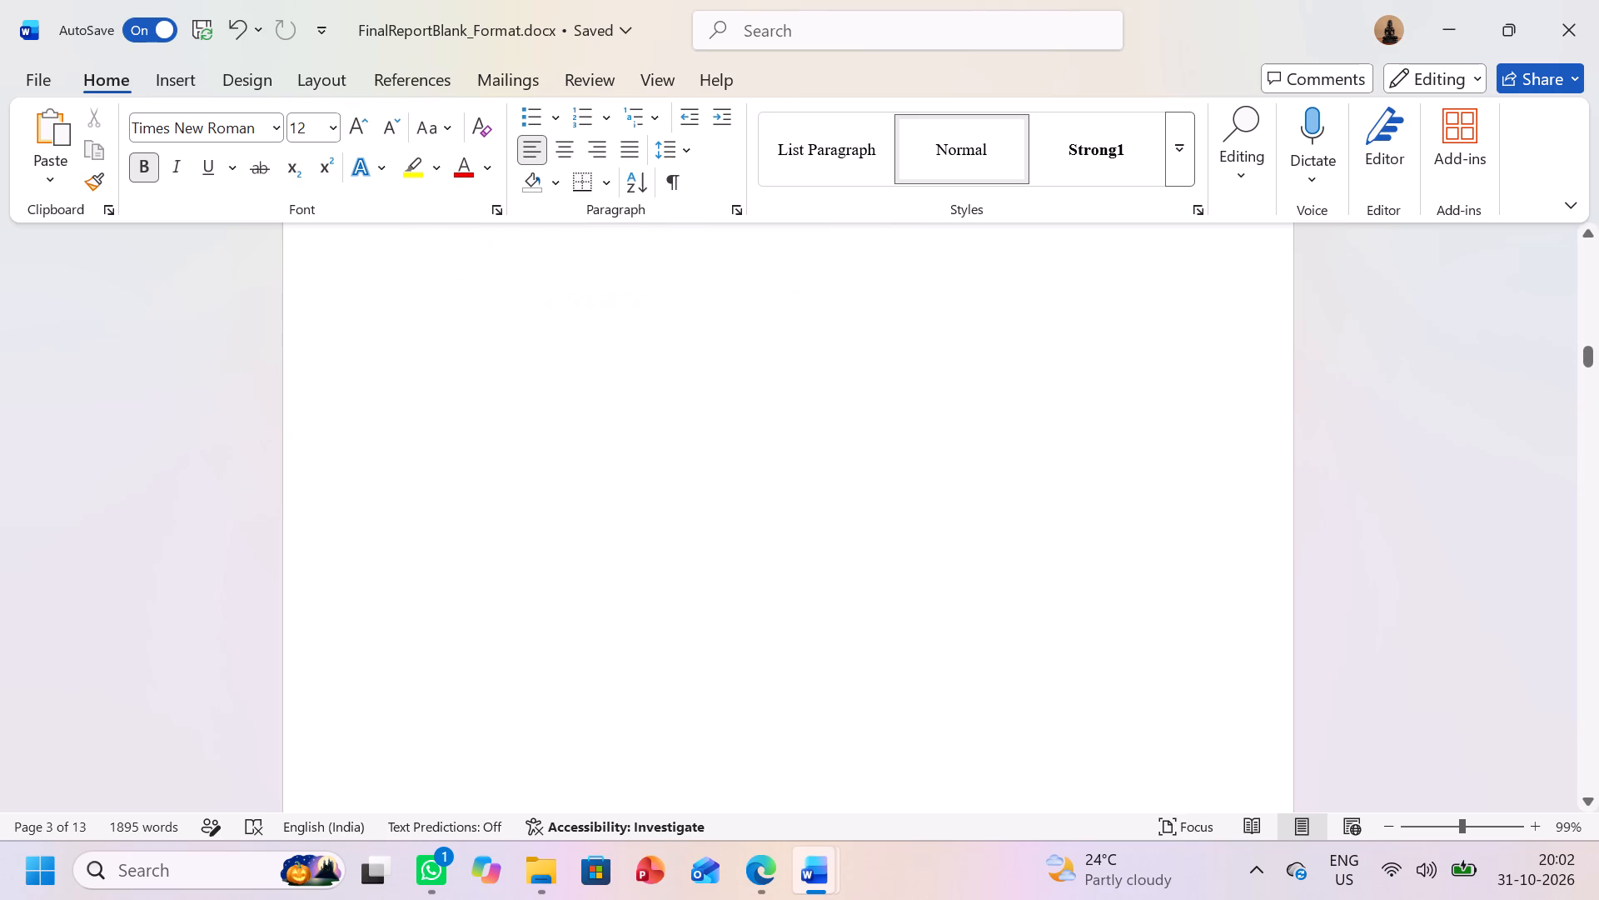
{"action": "scroll", "coordinate": [598, 380], "scroll_direction": "down", "scroll_amount": 4}
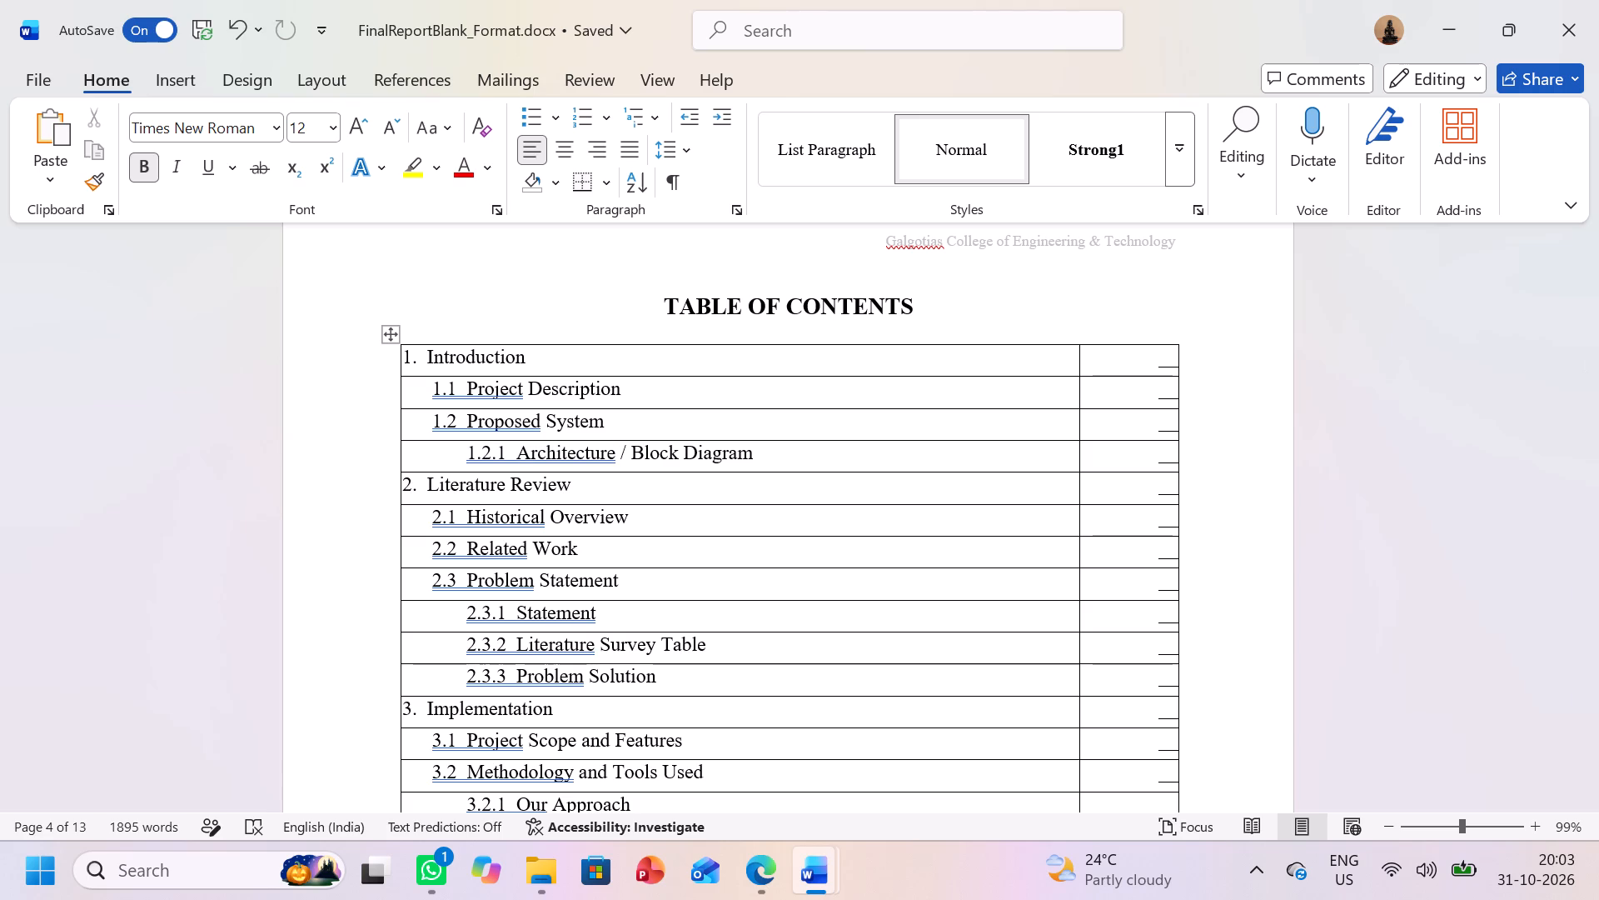
Switch to the content report and find its section 1.2 Proposed System text.
{"action": "left_click", "coordinate": [810, 899]}
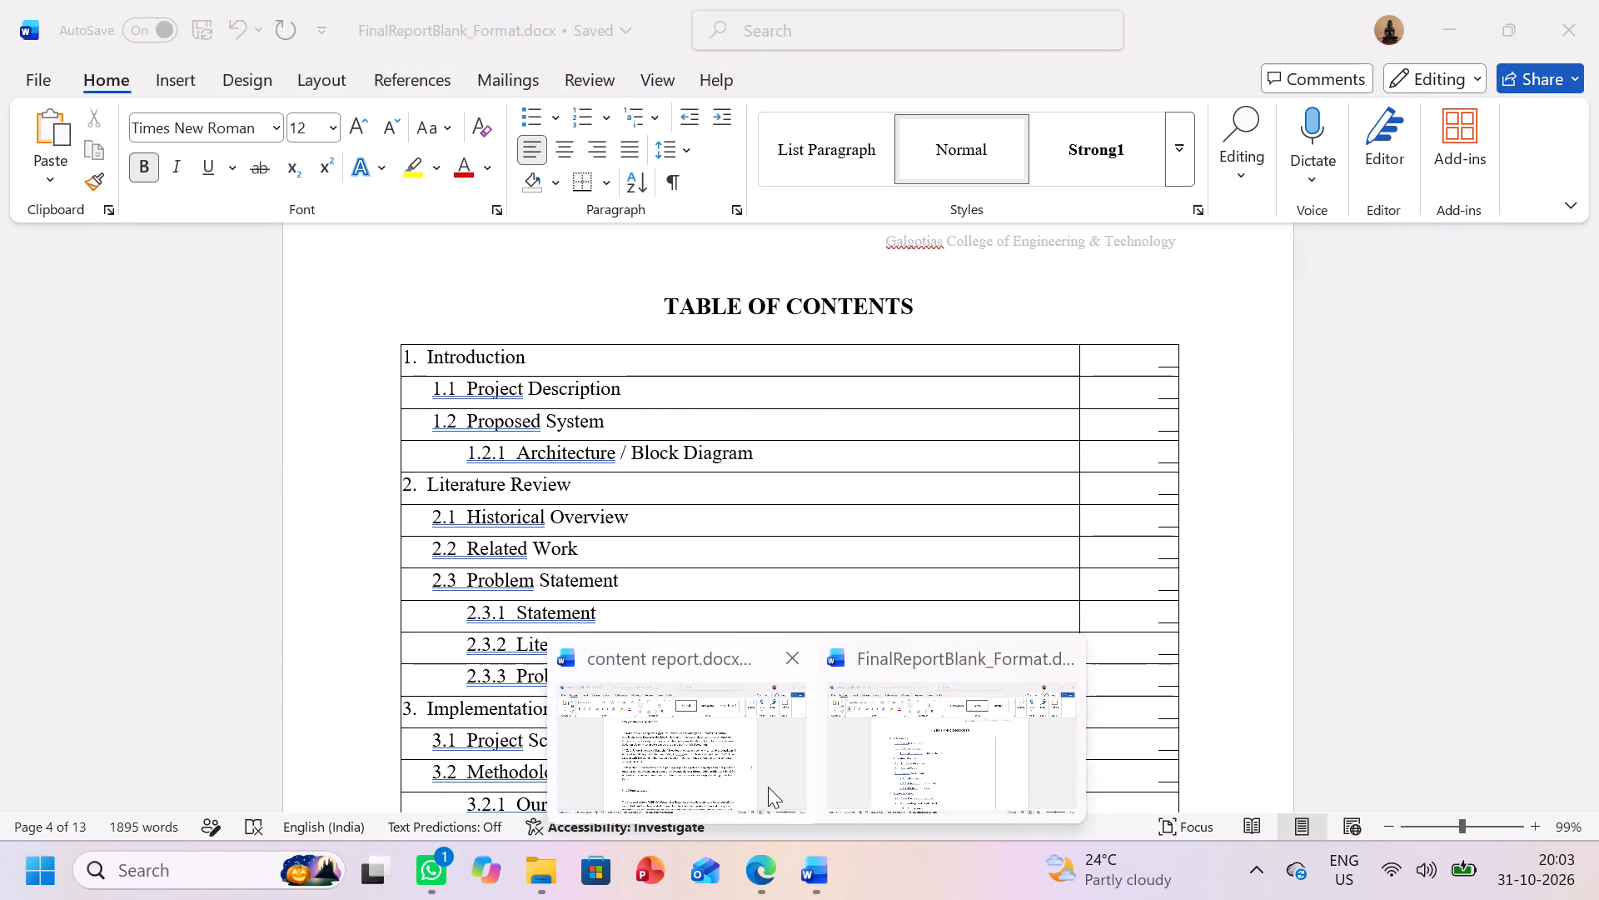
{"action": "left_click", "coordinate": [762, 775]}
{"action": "scroll", "coordinate": [762, 775], "scroll_direction": "down", "scroll_amount": 1}
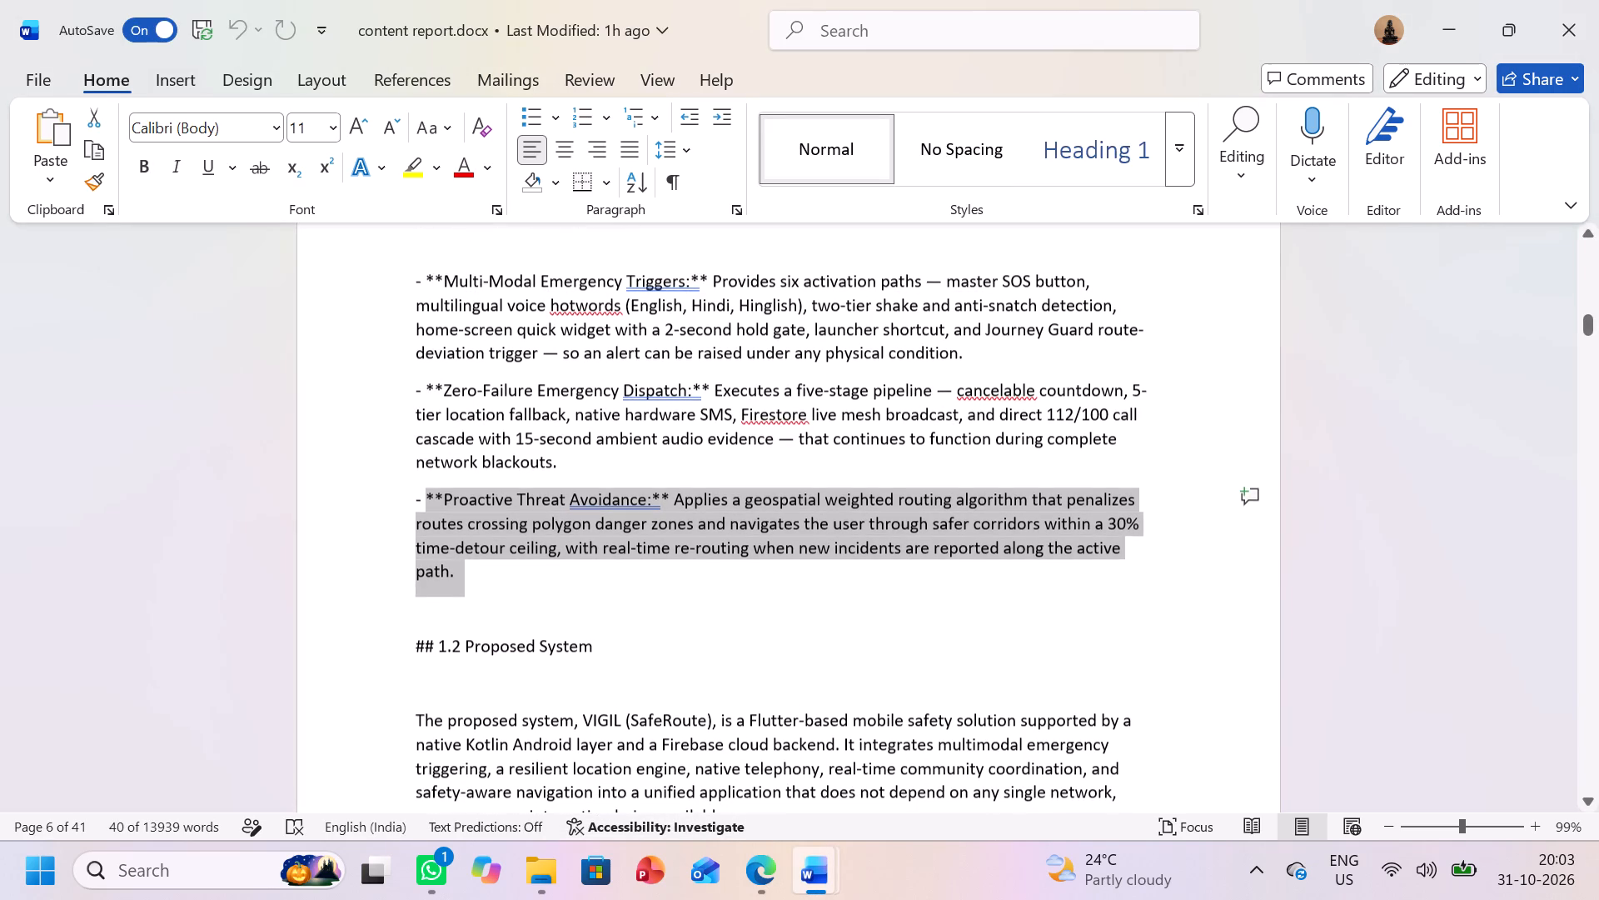
{"action": "left_click", "coordinate": [749, 638]}
Return to the final report and cut the bracketed placeholder description under the 1.2 Proposed System heading.
{"action": "left_click", "coordinate": [812, 872]}
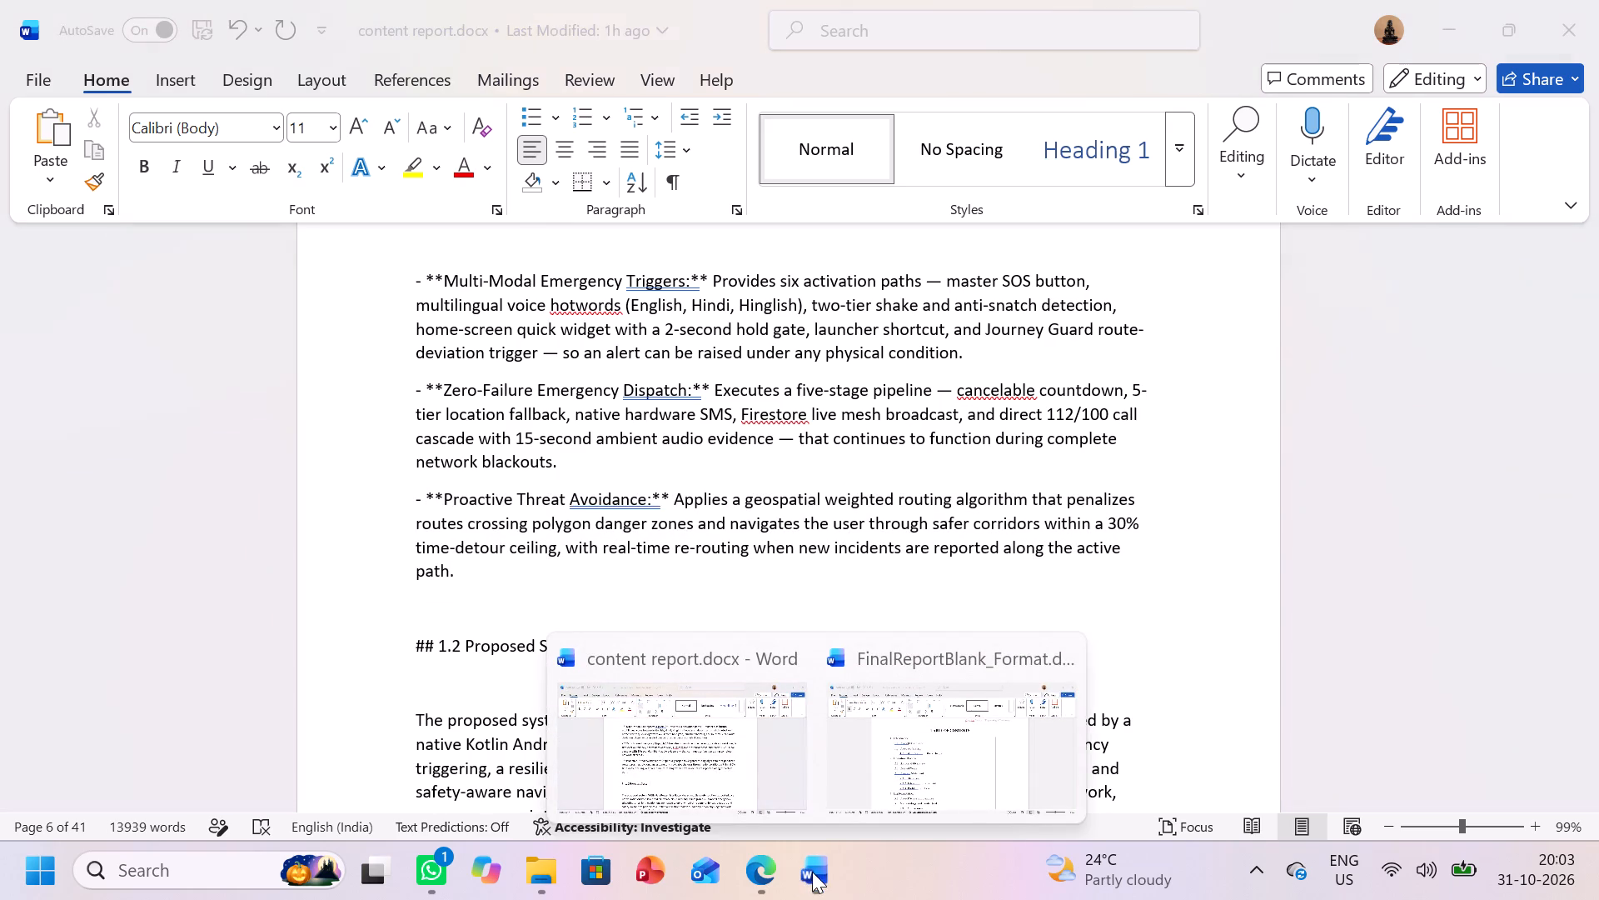
{"action": "left_click", "coordinate": [894, 787]}
{"action": "scroll", "coordinate": [894, 787], "scroll_direction": "down", "scroll_amount": 2}
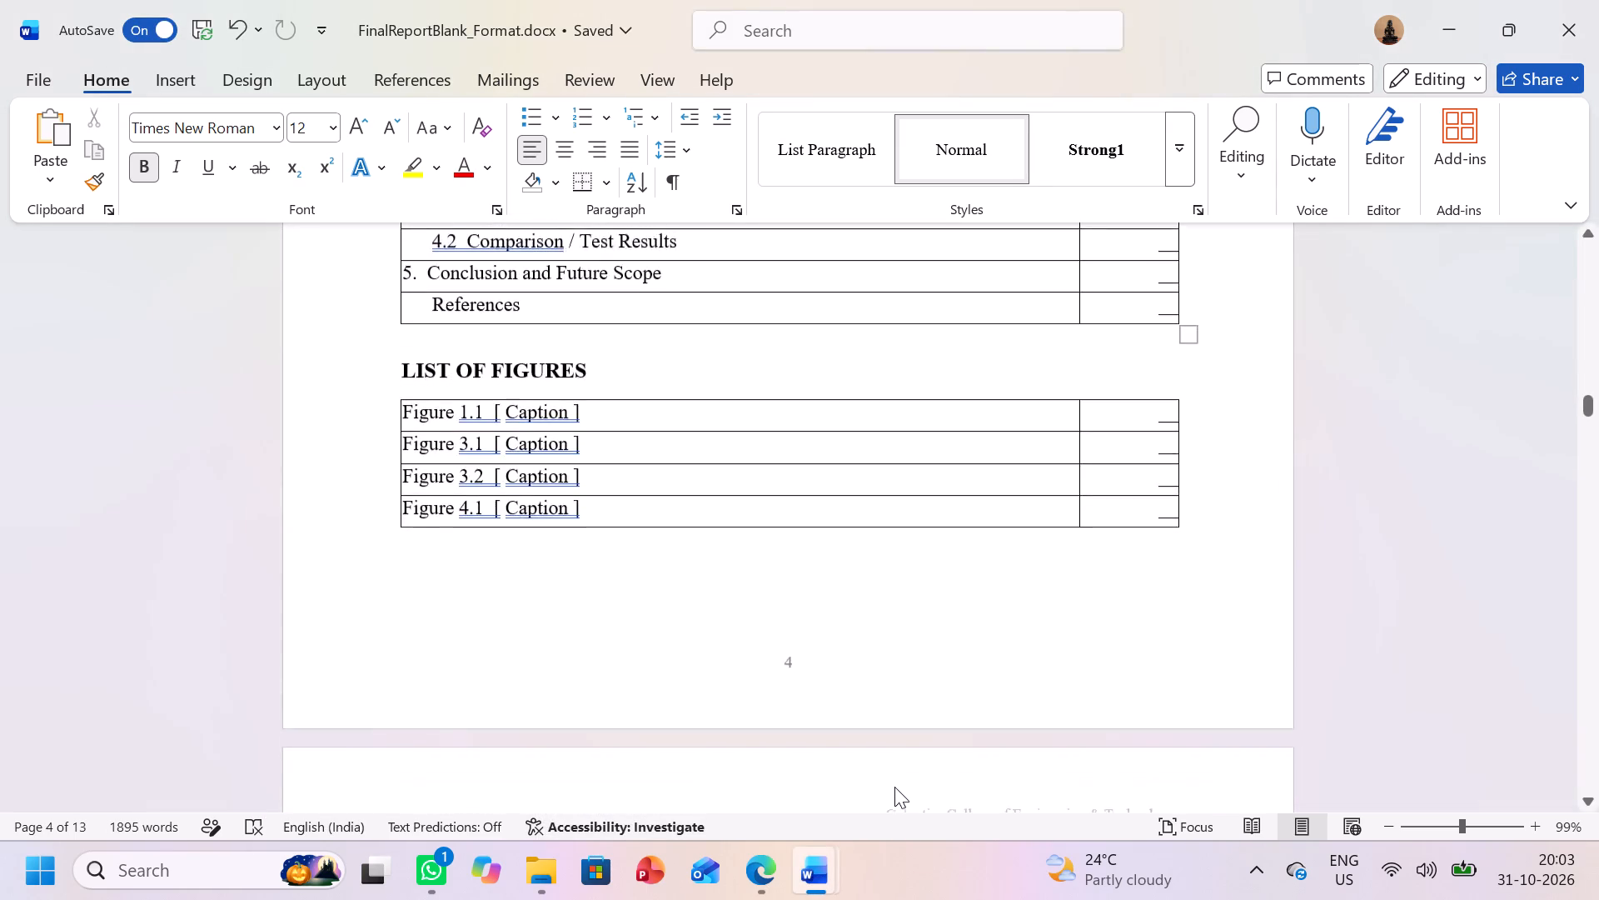
{"action": "scroll", "coordinate": [894, 787], "scroll_direction": "down", "scroll_amount": 5}
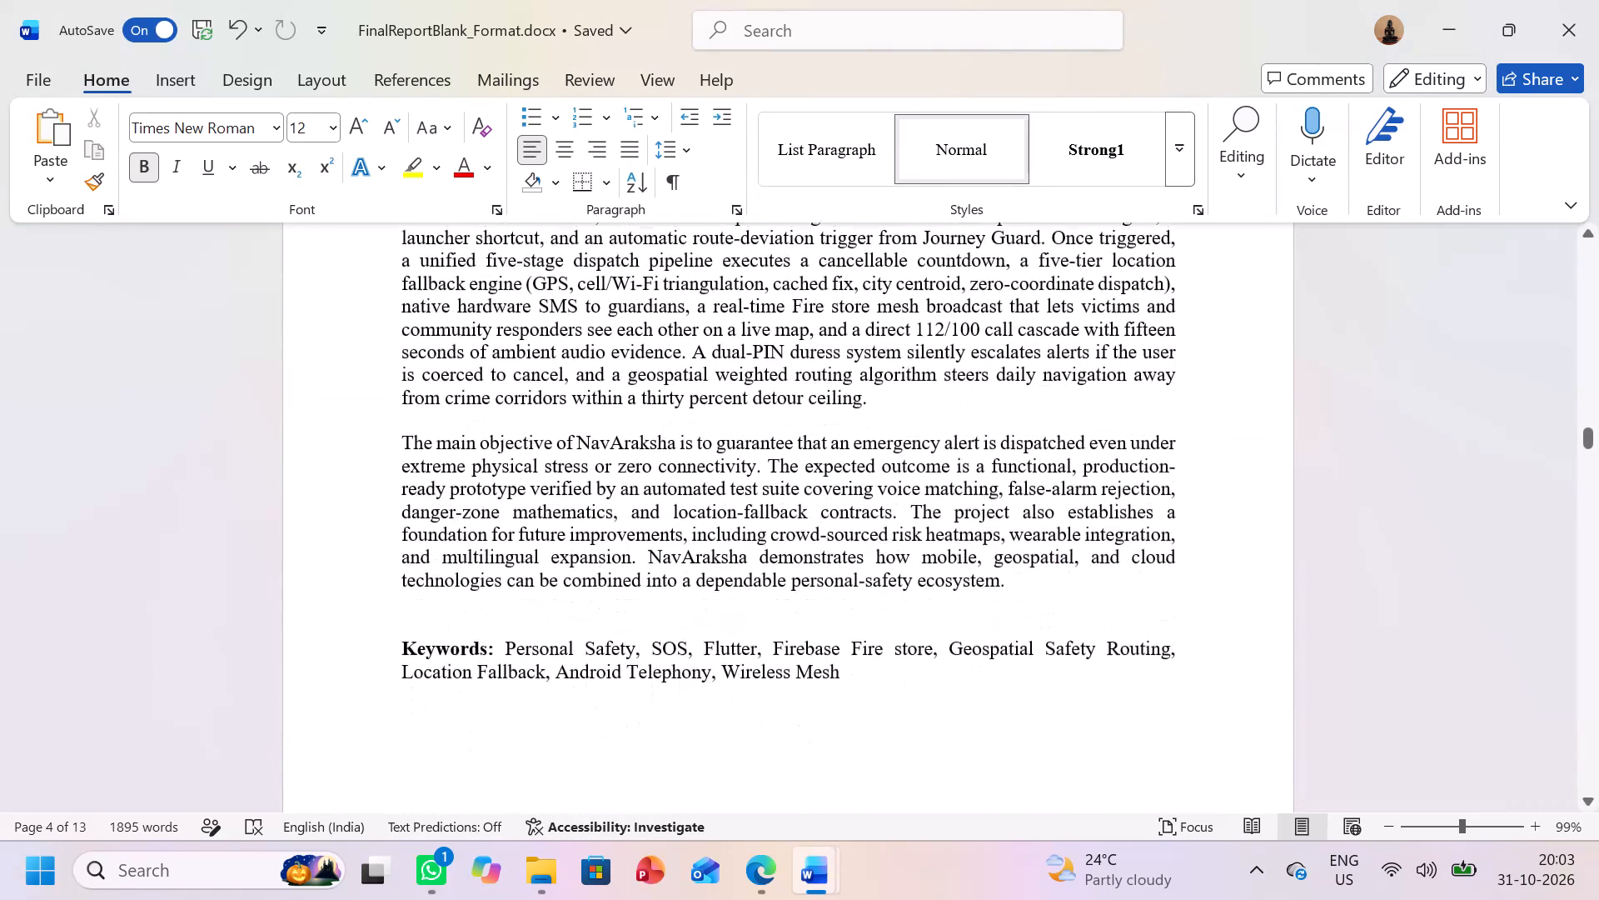
{"action": "scroll", "coordinate": [894, 787], "scroll_direction": "down", "scroll_amount": 3}
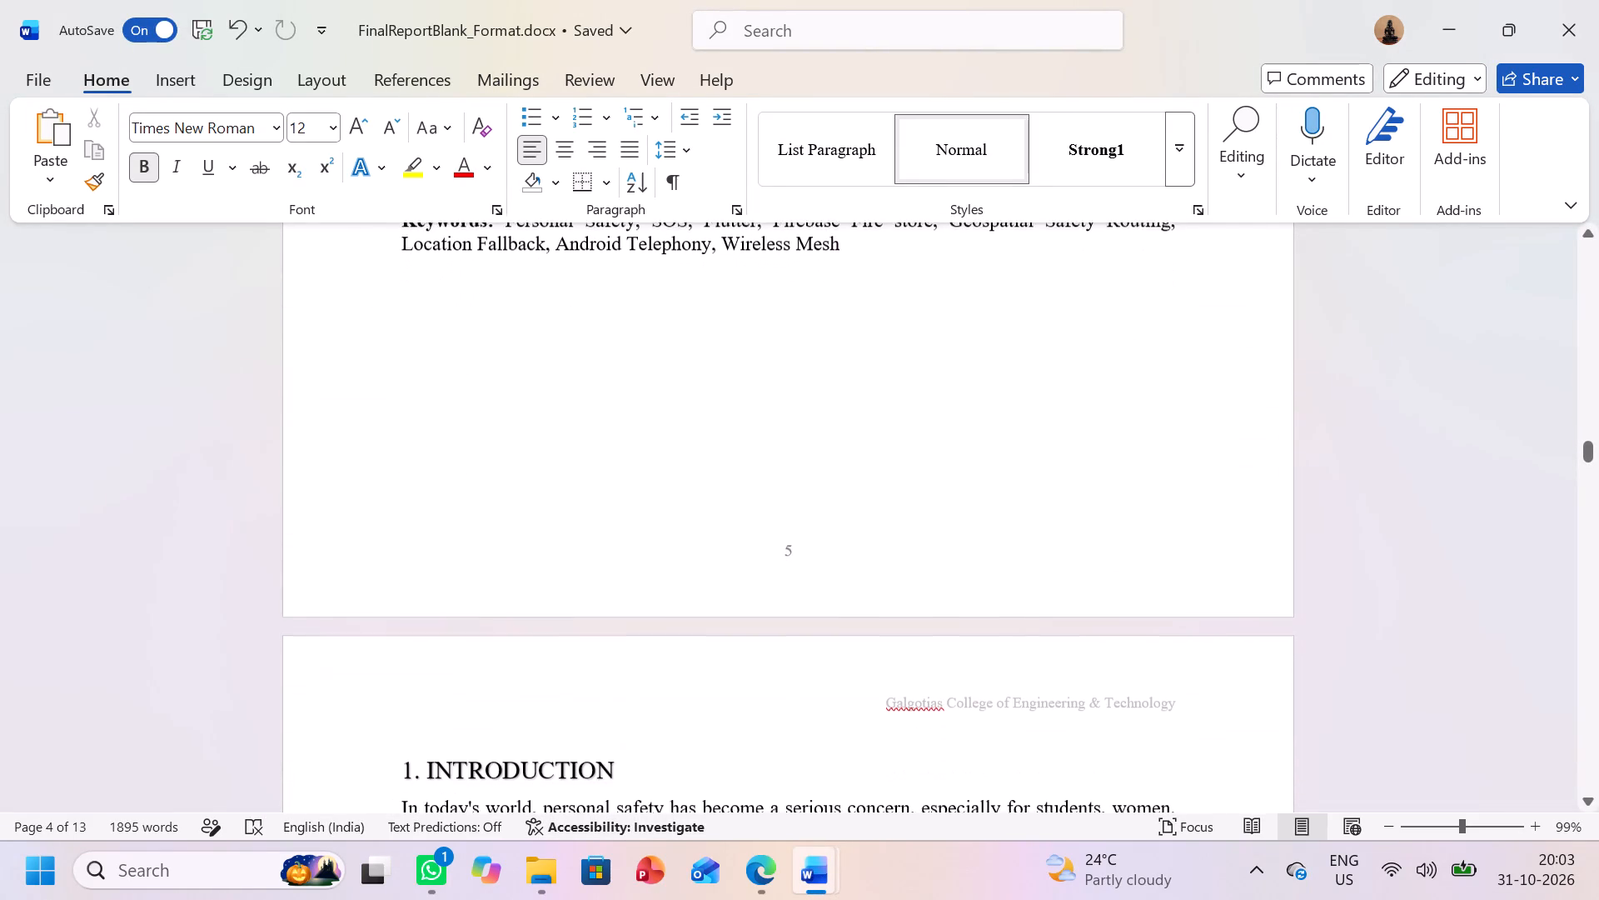
{"action": "scroll", "coordinate": [894, 787], "scroll_direction": "down", "scroll_amount": 2}
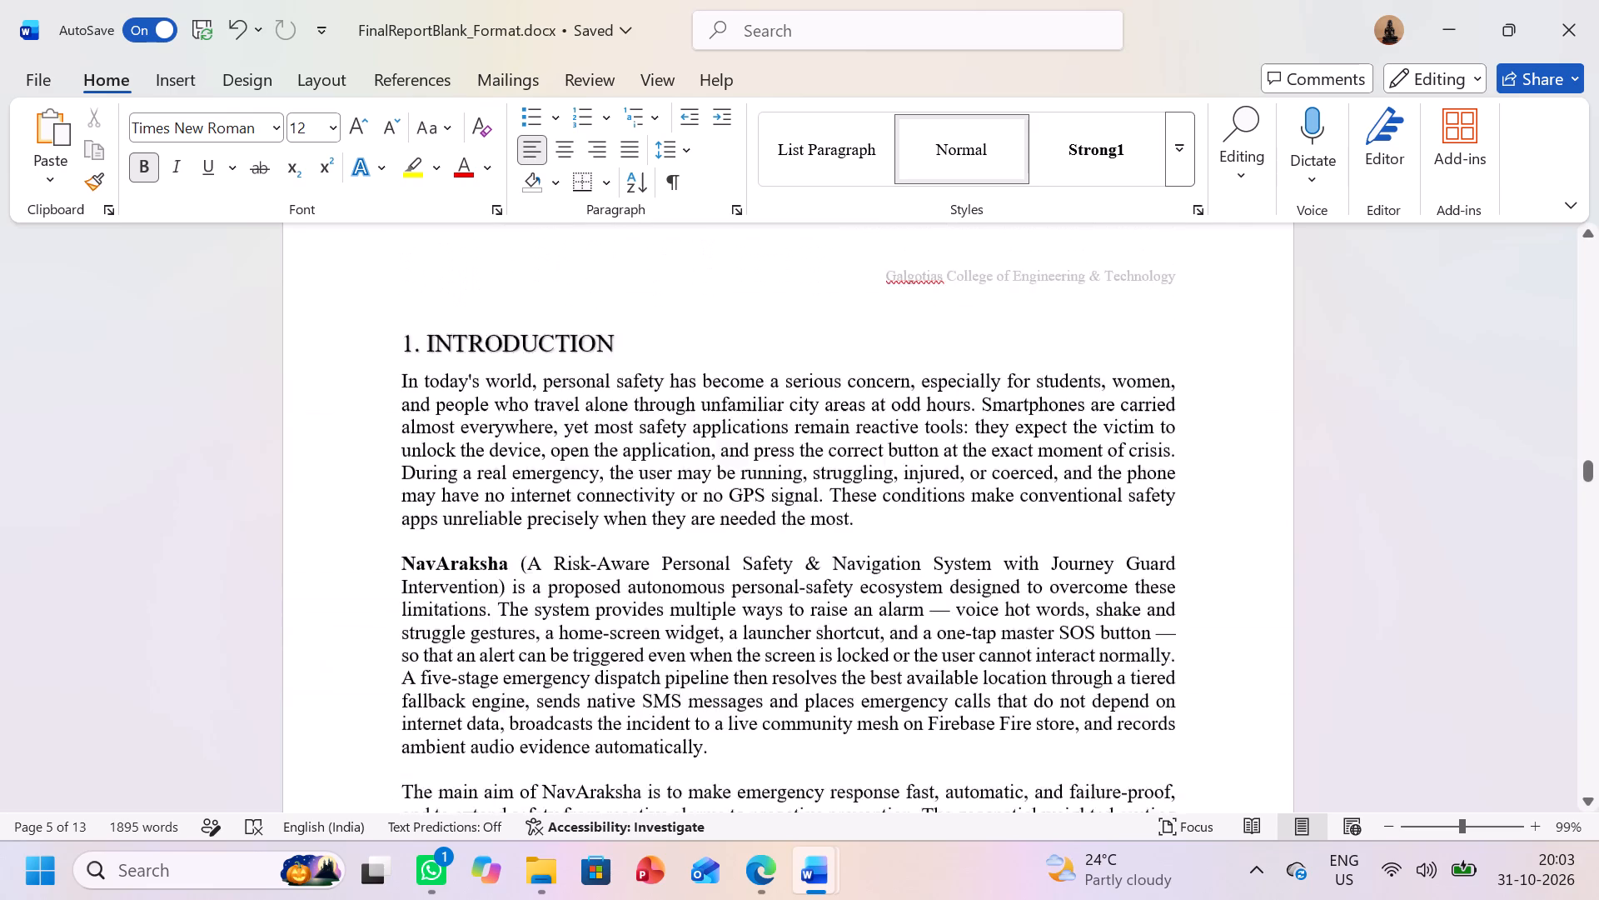
{"action": "scroll", "coordinate": [894, 787], "scroll_direction": "down", "scroll_amount": 5}
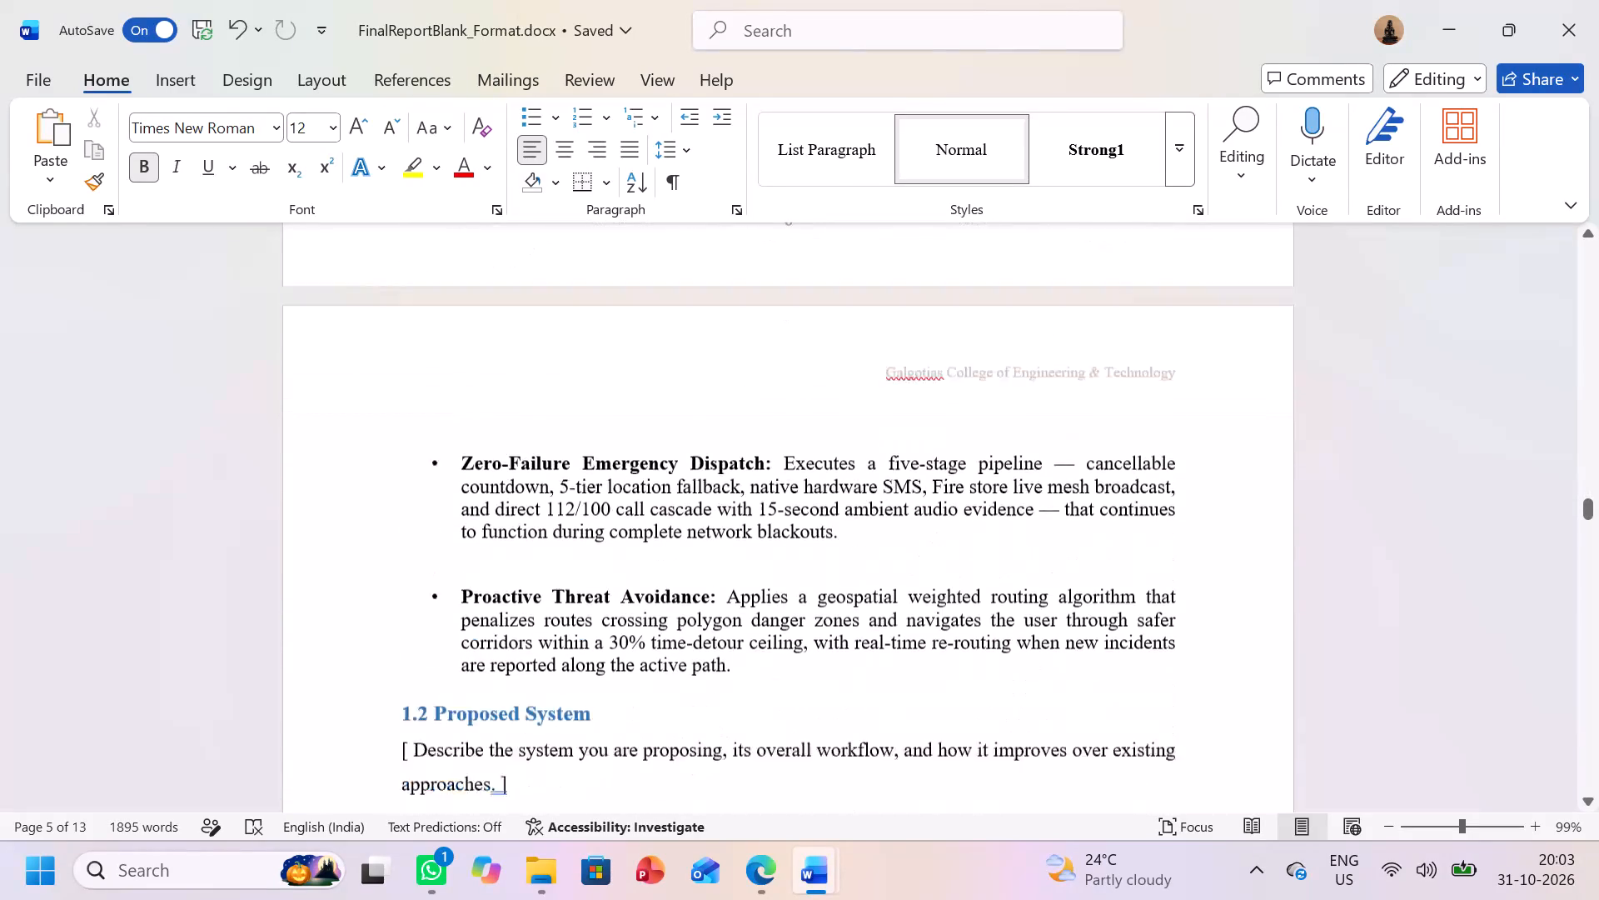
{"action": "scroll", "coordinate": [894, 787], "scroll_direction": "down", "scroll_amount": 1}
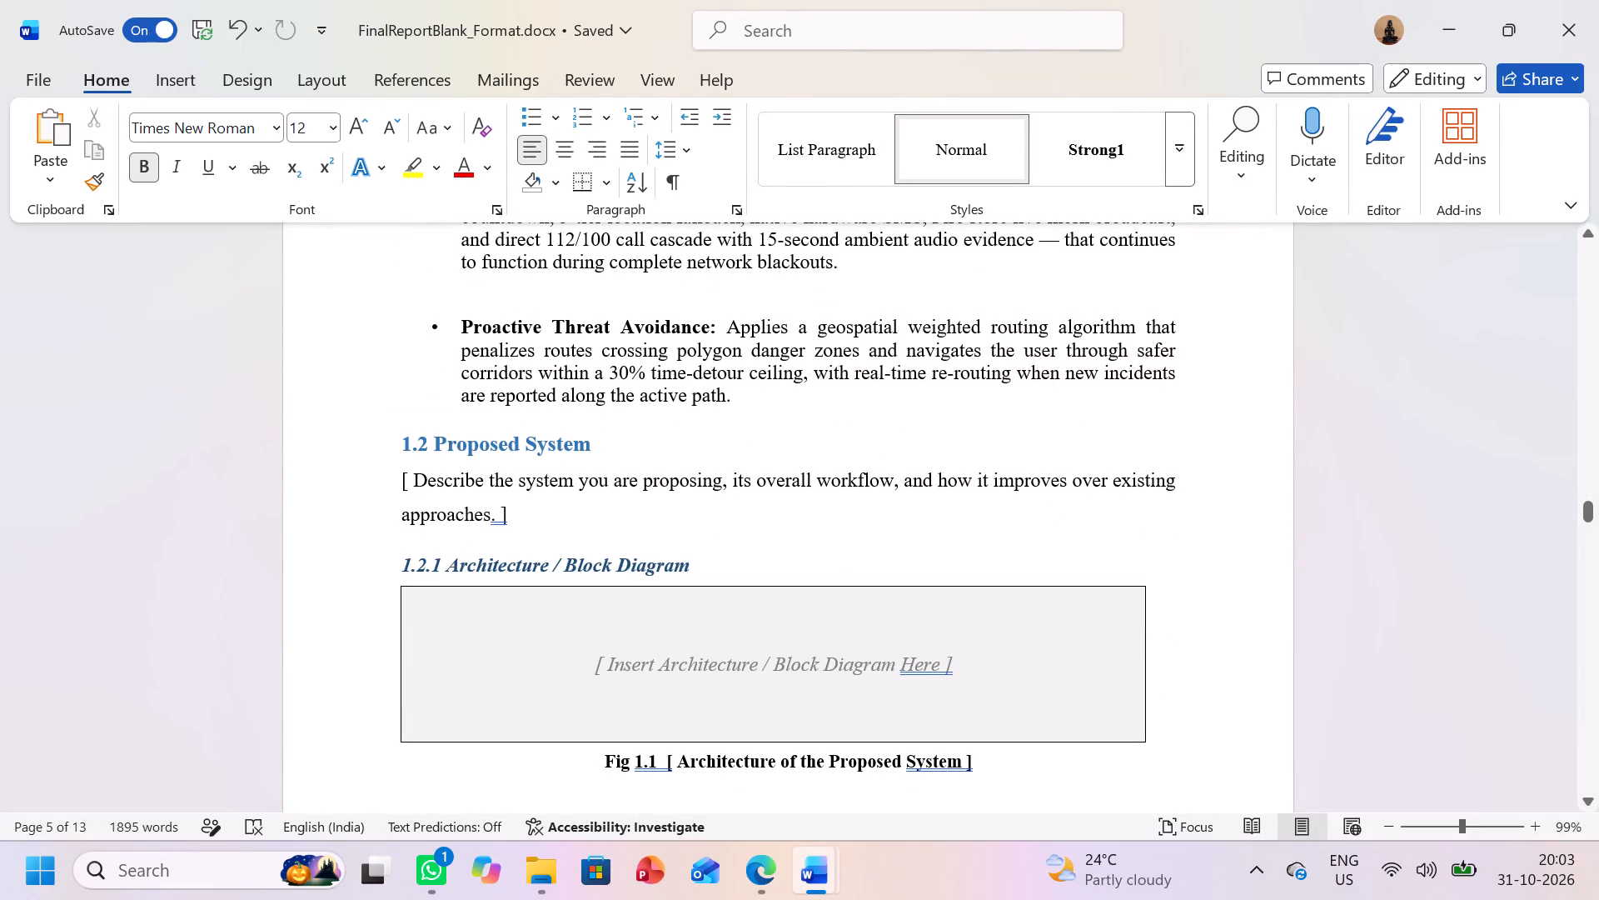
{"action": "left_click", "coordinate": [529, 502]}
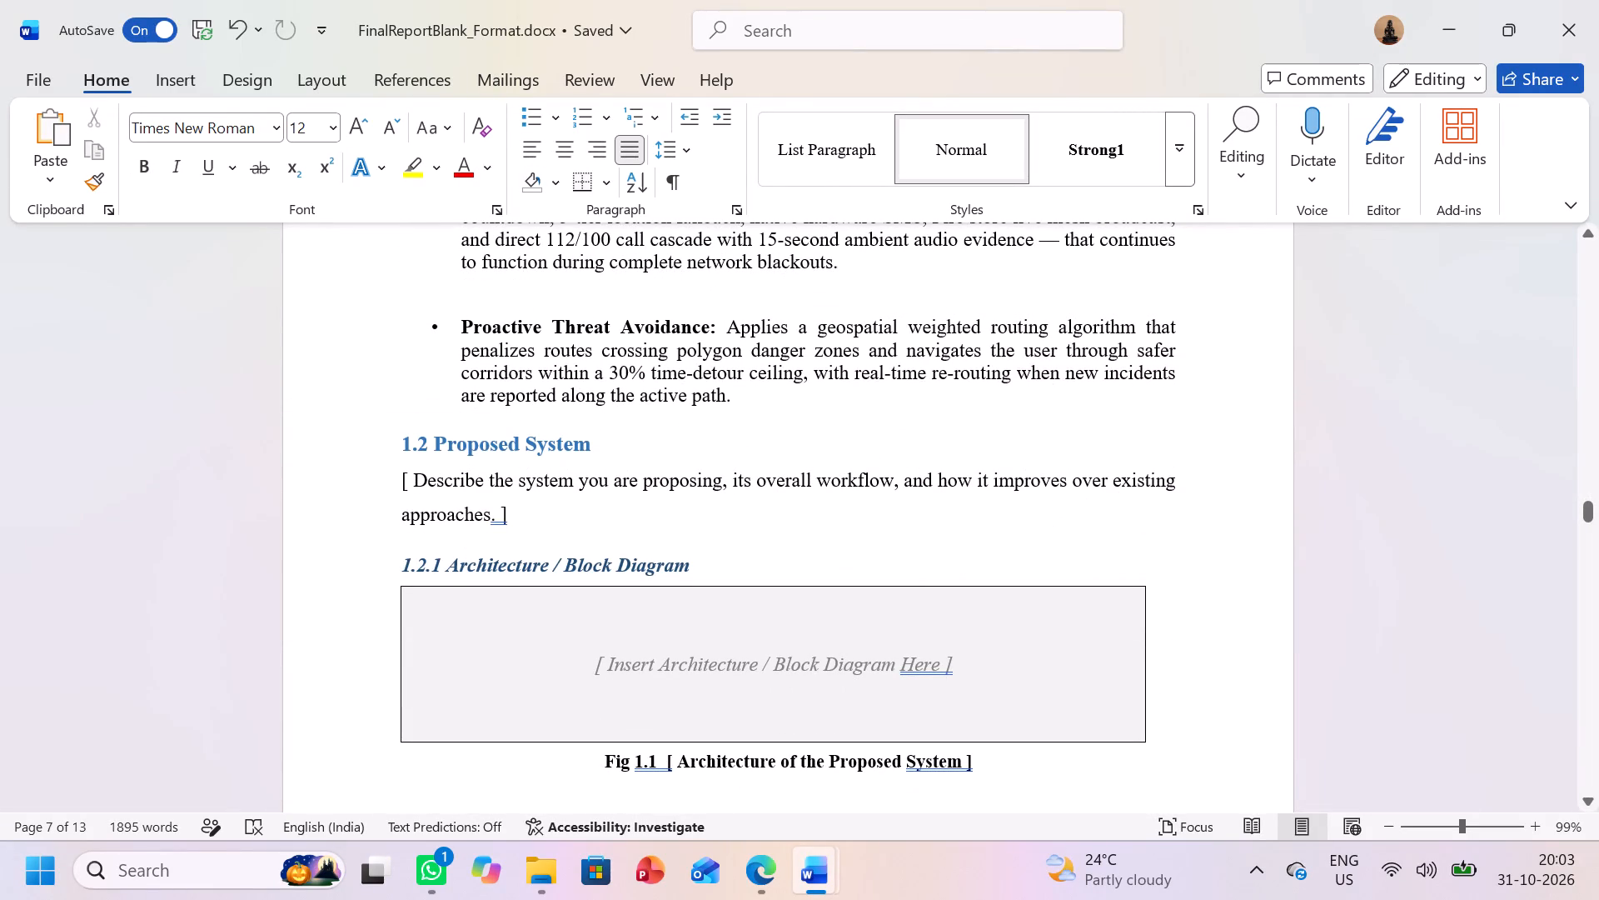
{"action": "left_click", "coordinate": [508, 512]}
{"action": "left_click_drag", "start_coordinate": [508, 512], "coordinate": [401, 487]}
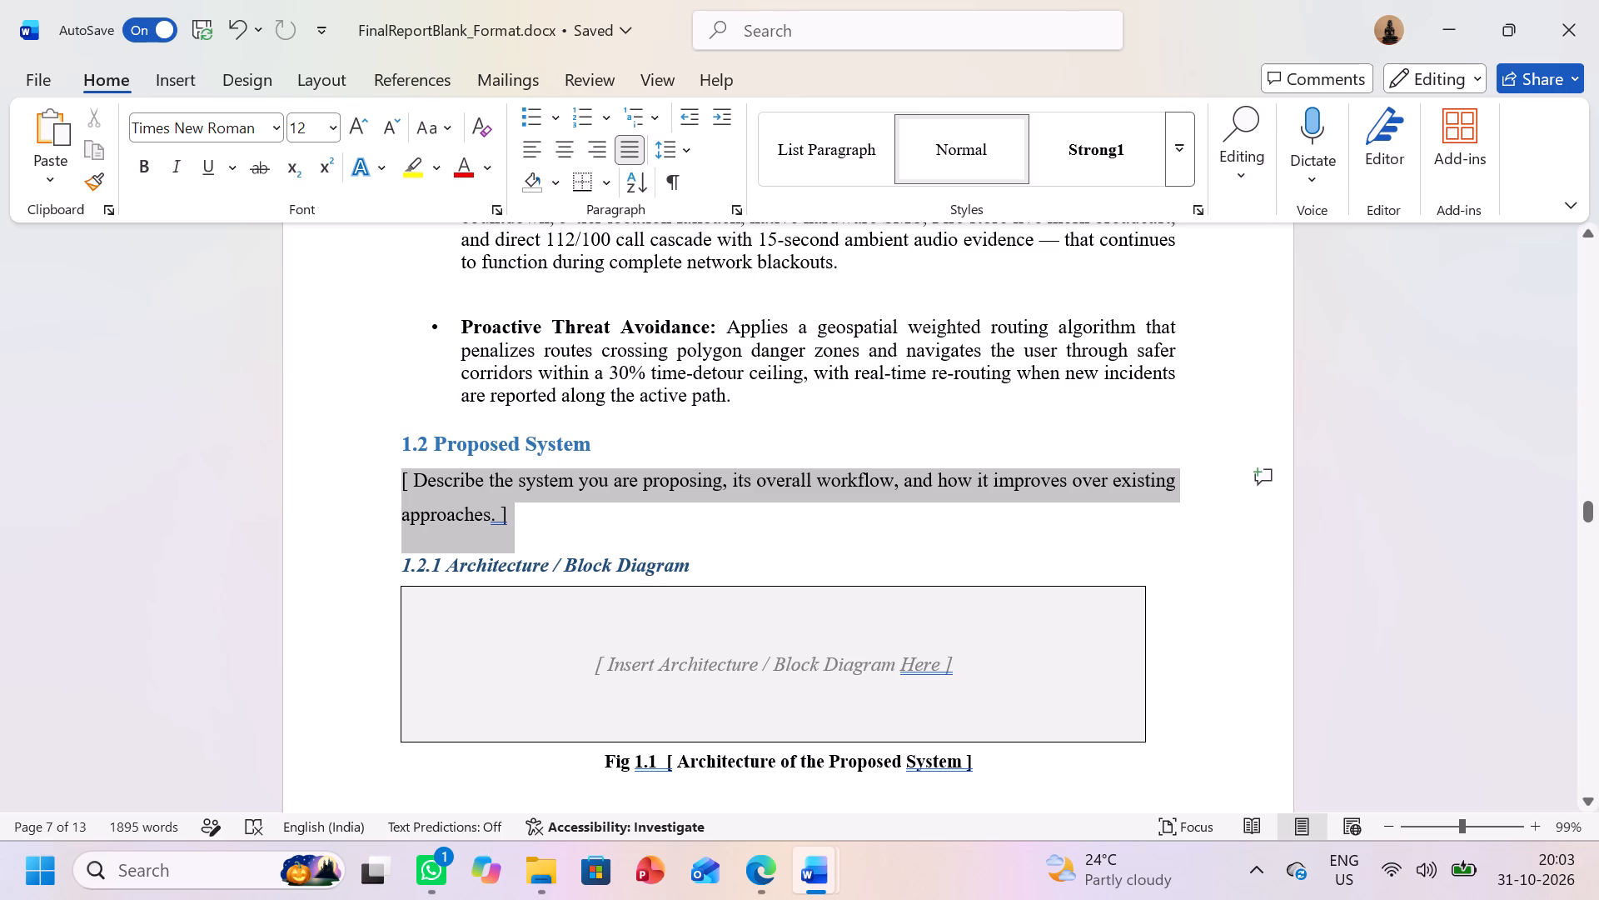
{"action": "left_click_drag", "start_coordinate": [401, 487], "coordinate": [401, 490]}
{"action": "key", "text": "ctrl+x"}
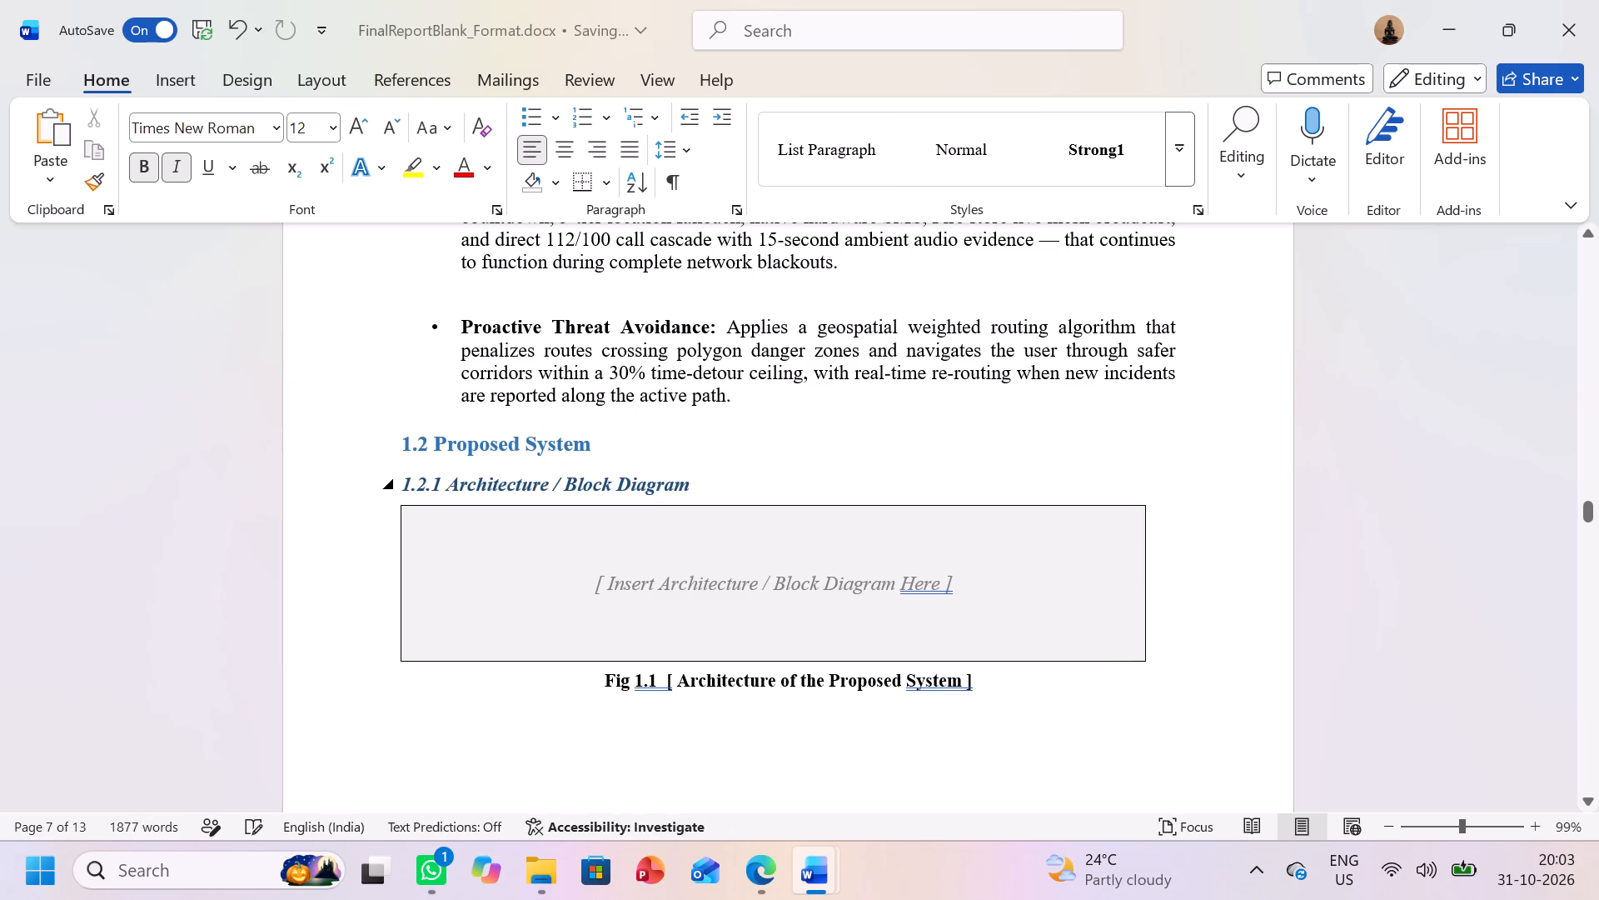
Add an empty paragraph below the 1.2 Proposed System heading with spacing before and after set to 0 pt.
{"action": "key", "text": "Up"}
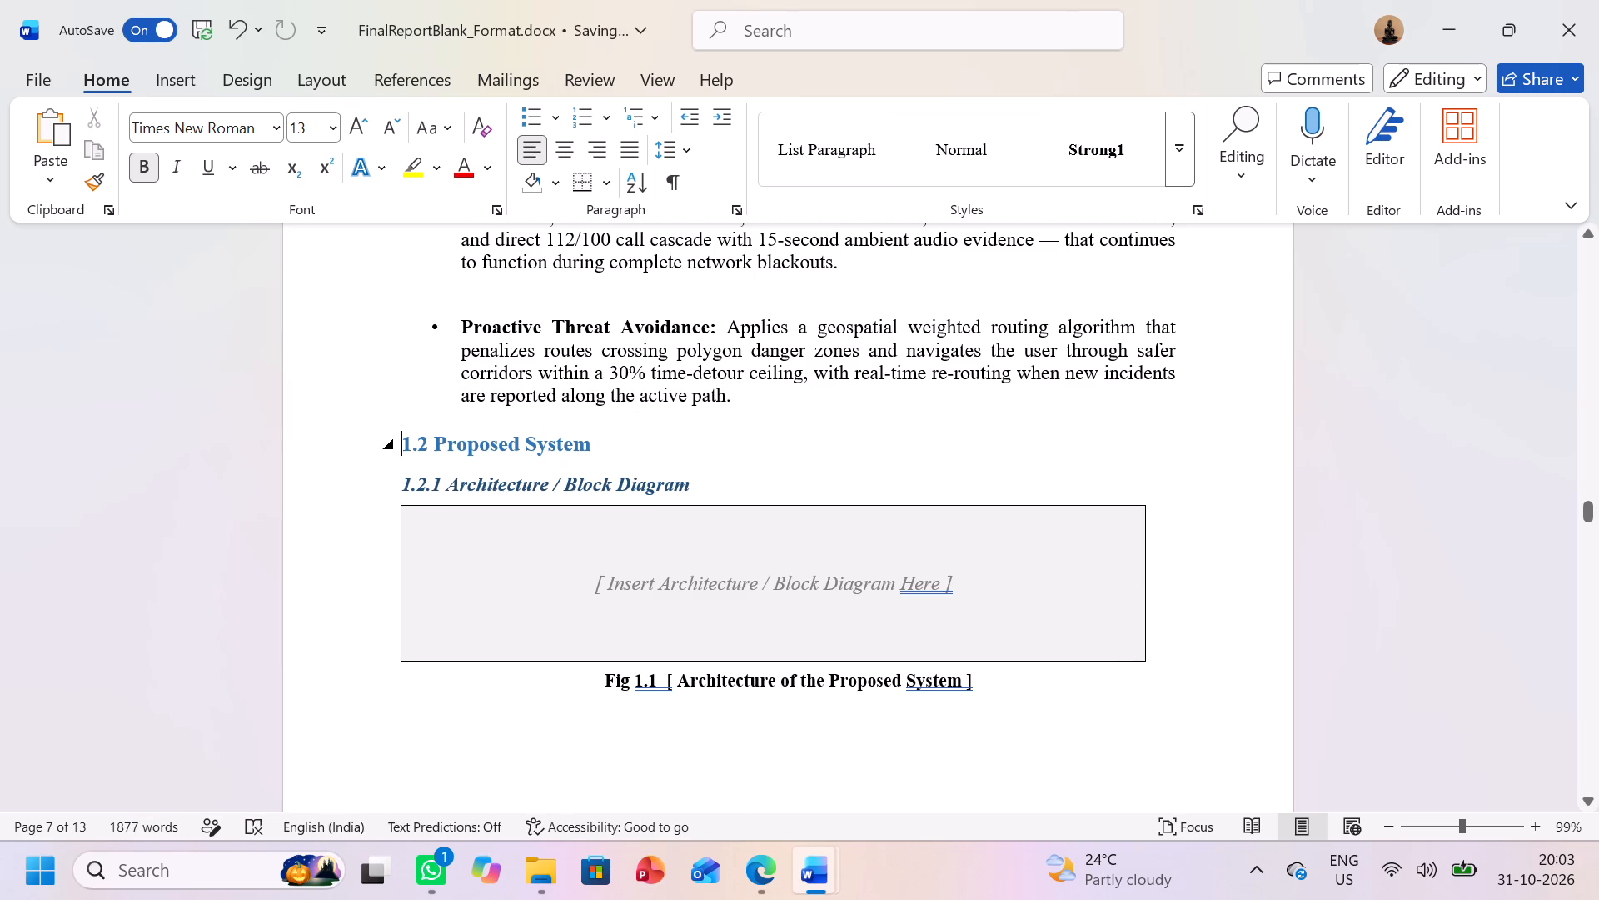
{"action": "left_click", "coordinate": [620, 437]}
{"action": "key", "text": "Return"}
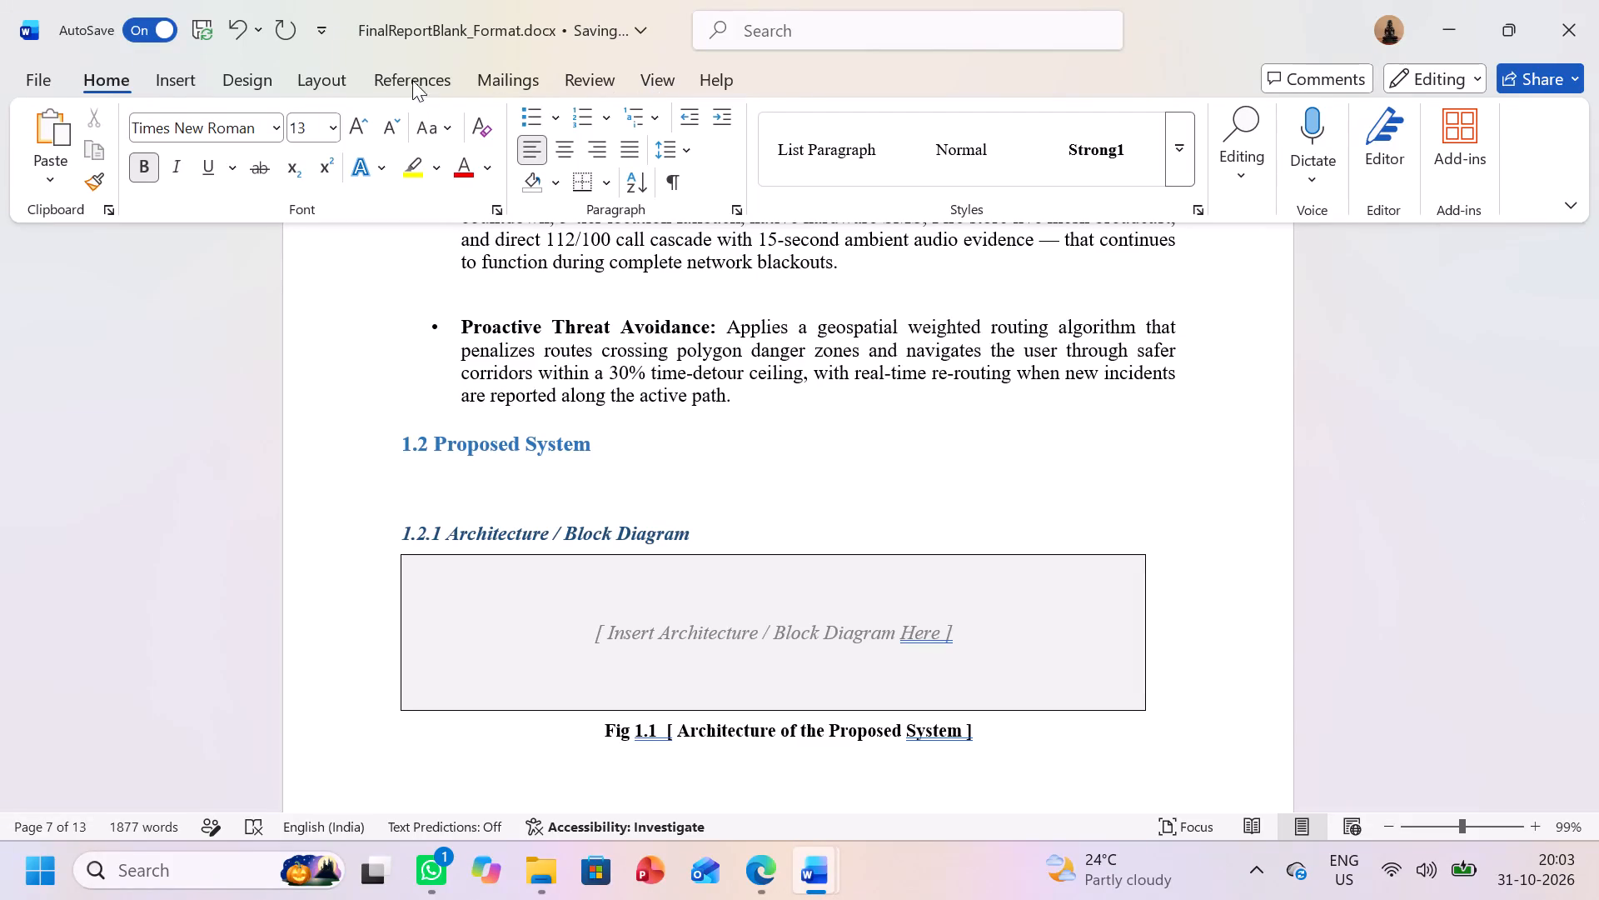
{"action": "left_click", "coordinate": [326, 90]}
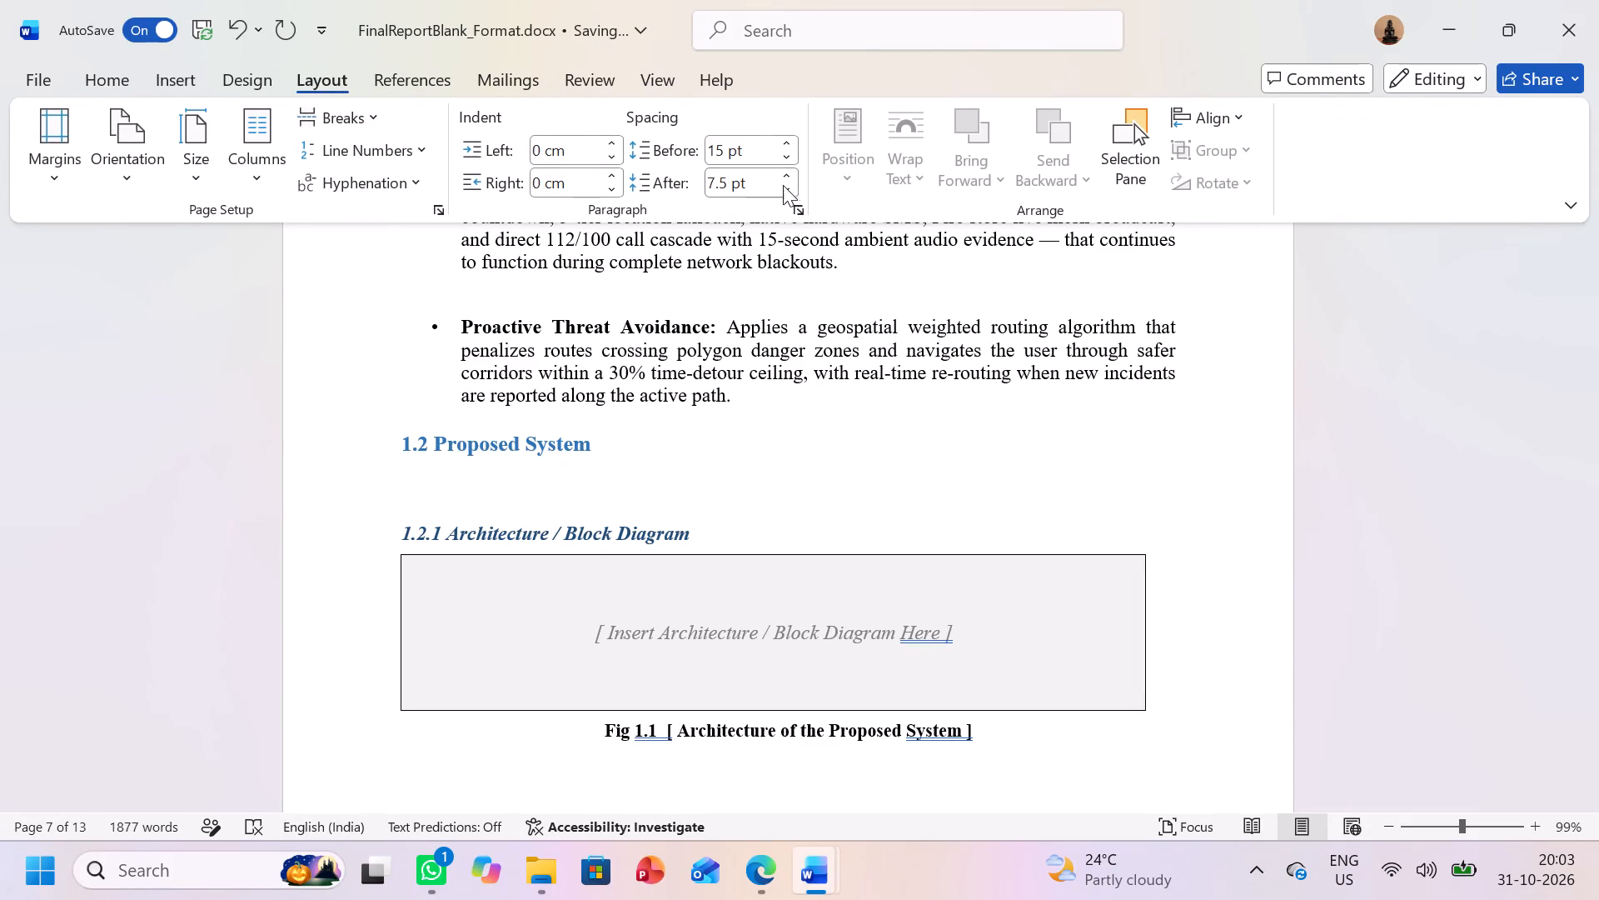
{"action": "left_click", "coordinate": [790, 185]}
{"action": "left_click", "coordinate": [790, 185]}
{"action": "left_click", "coordinate": [789, 156]}
{"action": "left_click", "coordinate": [789, 156]}
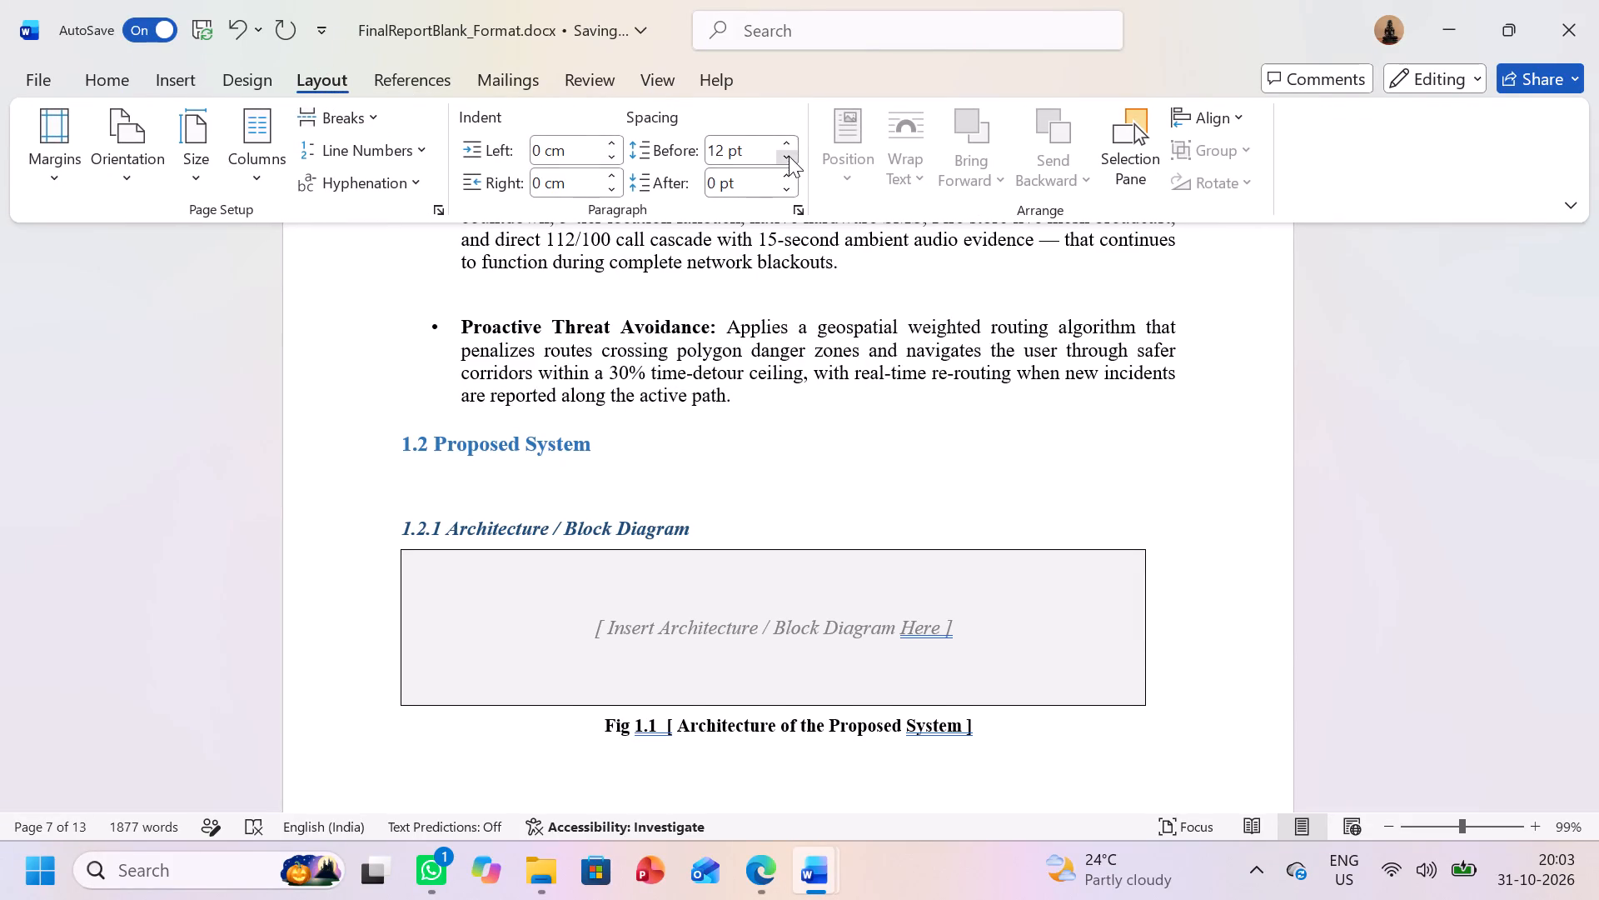
{"action": "left_click", "coordinate": [789, 156]}
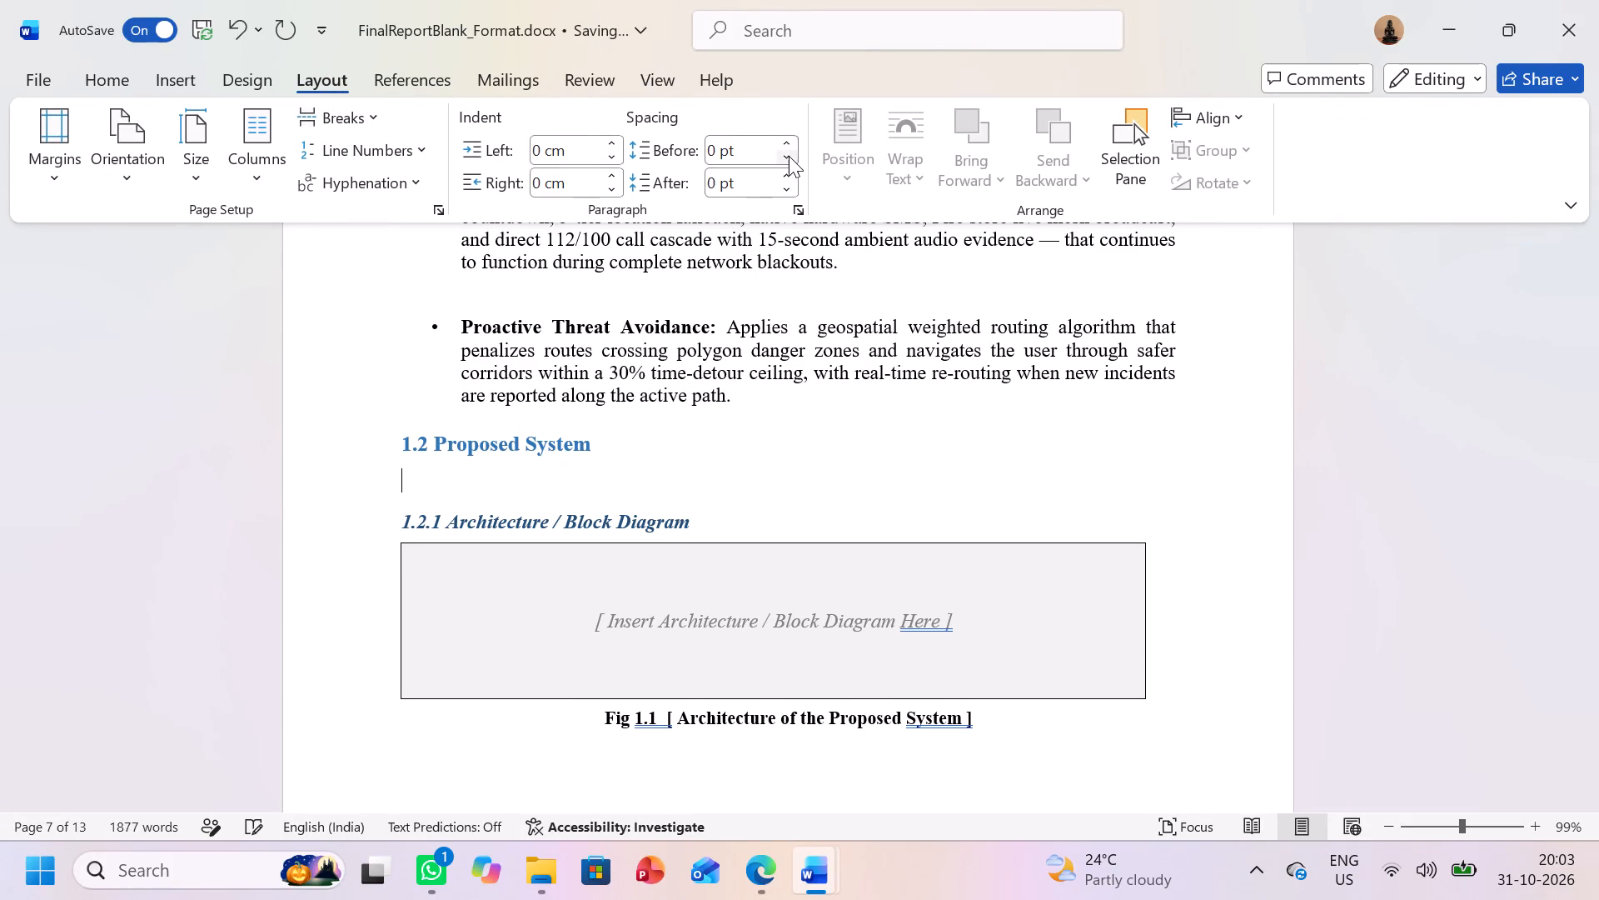
Set the 1.2 Proposed System heading's paragraph spacing to 12 pt before and 0 pt after.
{"action": "left_click", "coordinate": [622, 437]}
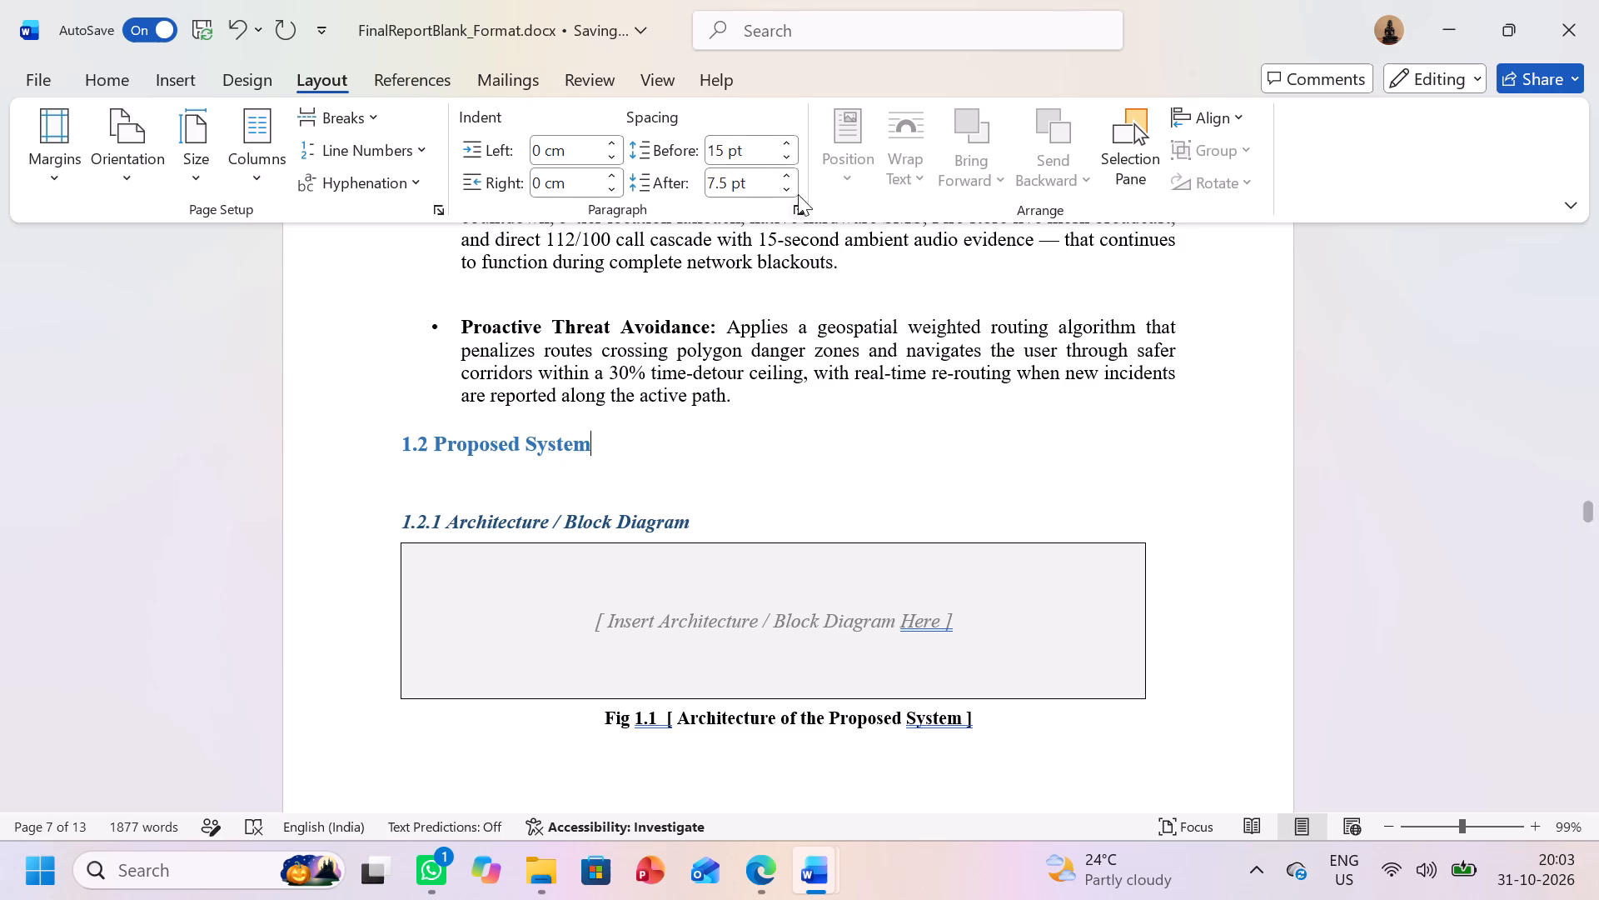
{"action": "double_click", "coordinate": [785, 157]}
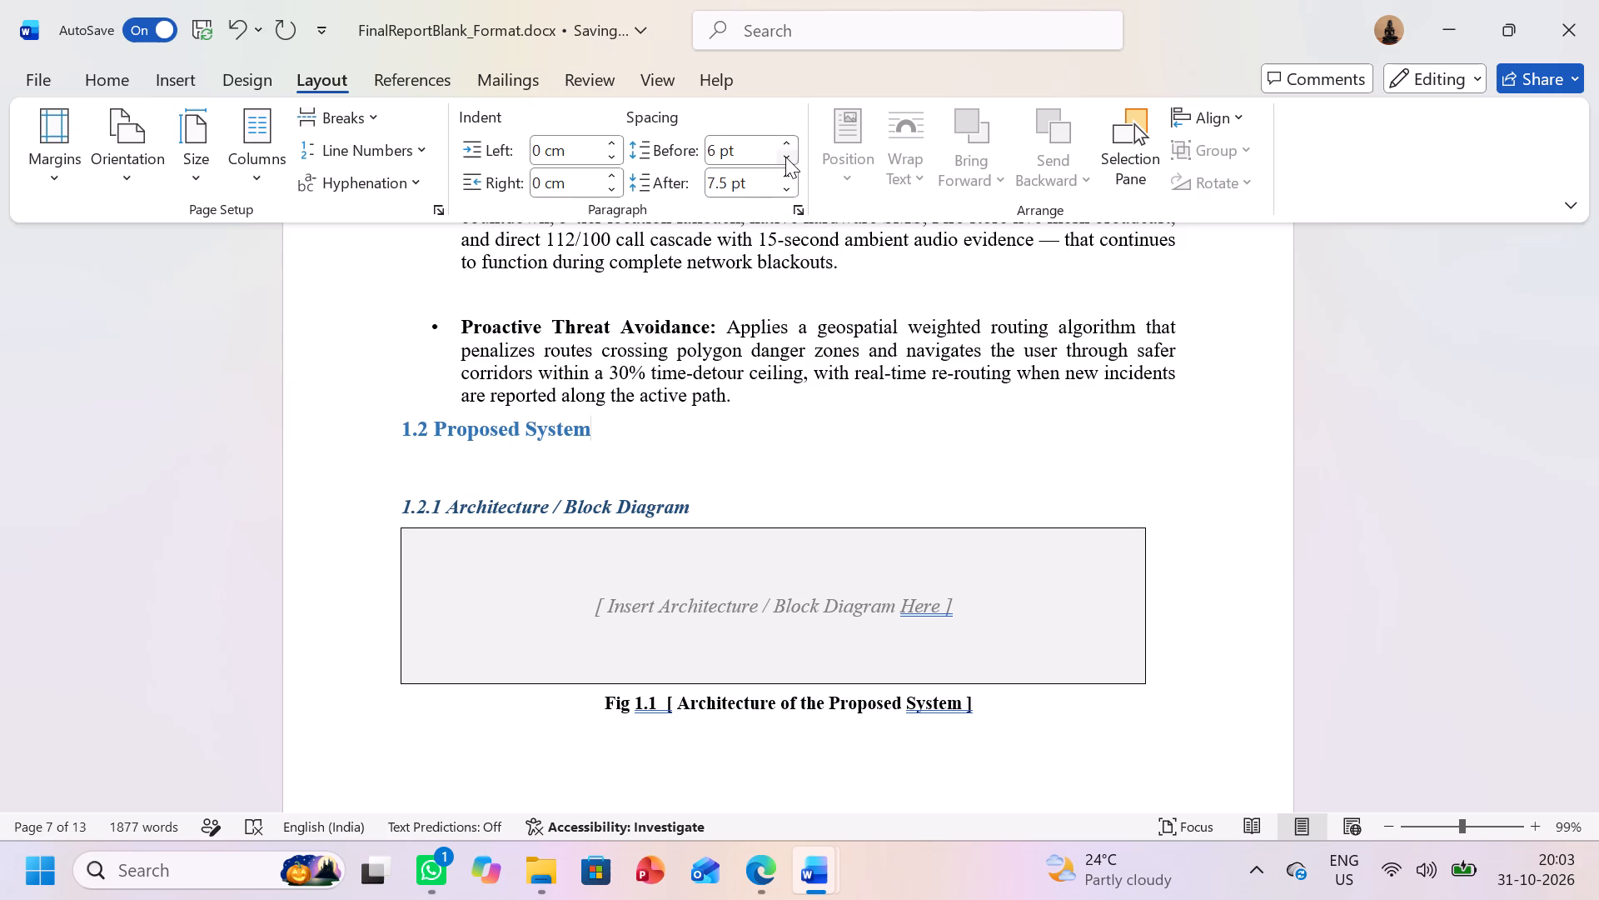
{"action": "left_click", "coordinate": [785, 157]}
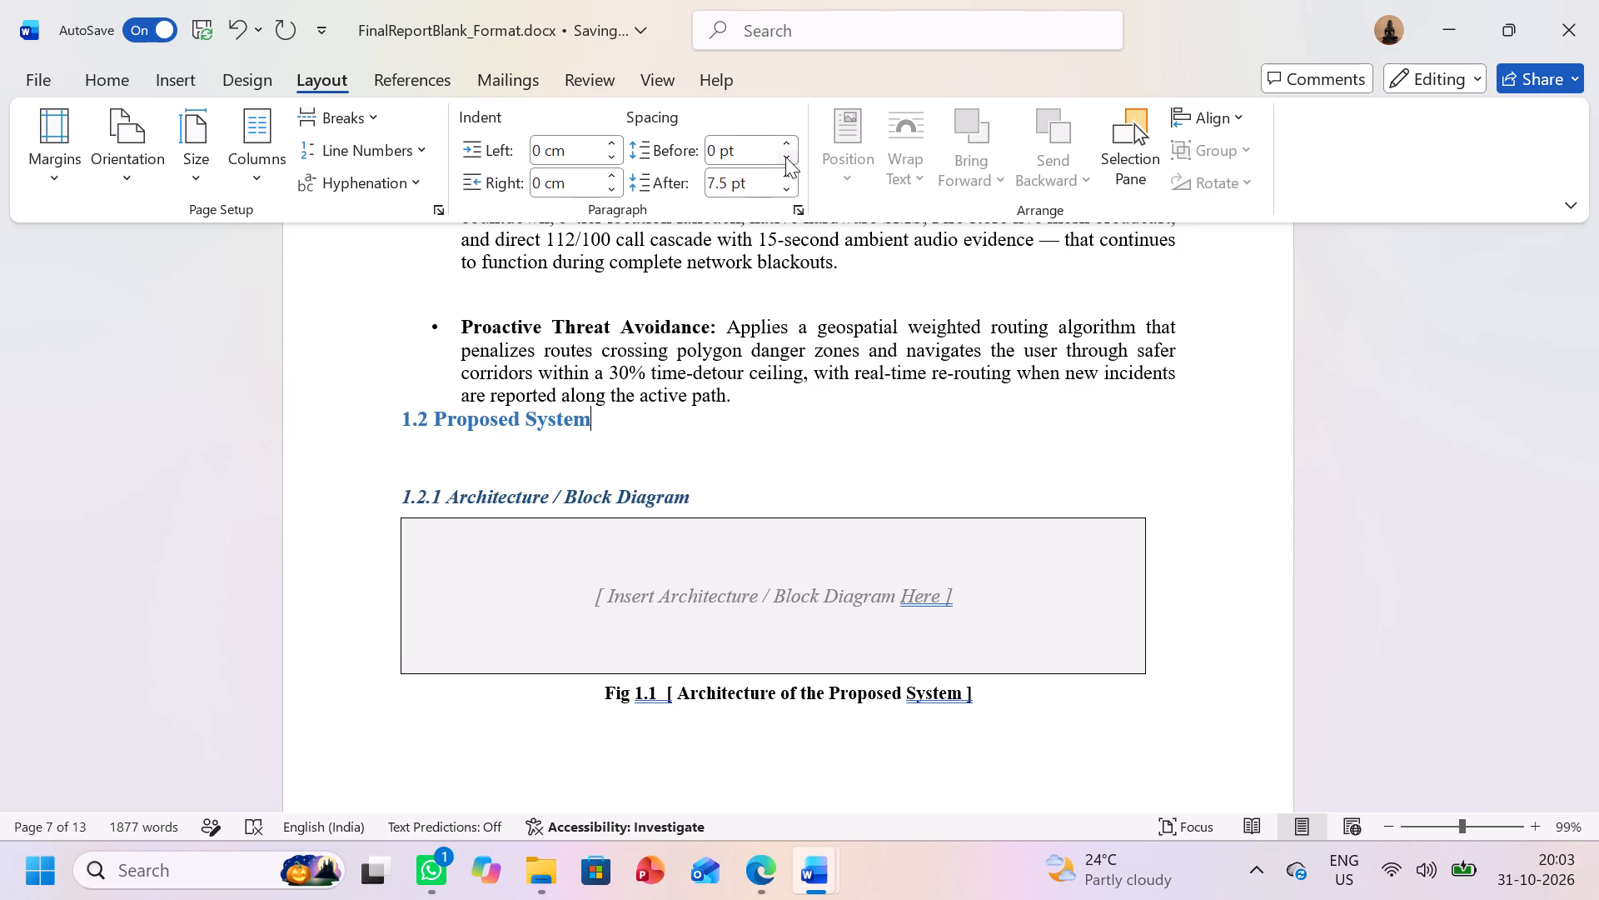
{"action": "left_click", "coordinate": [784, 139]}
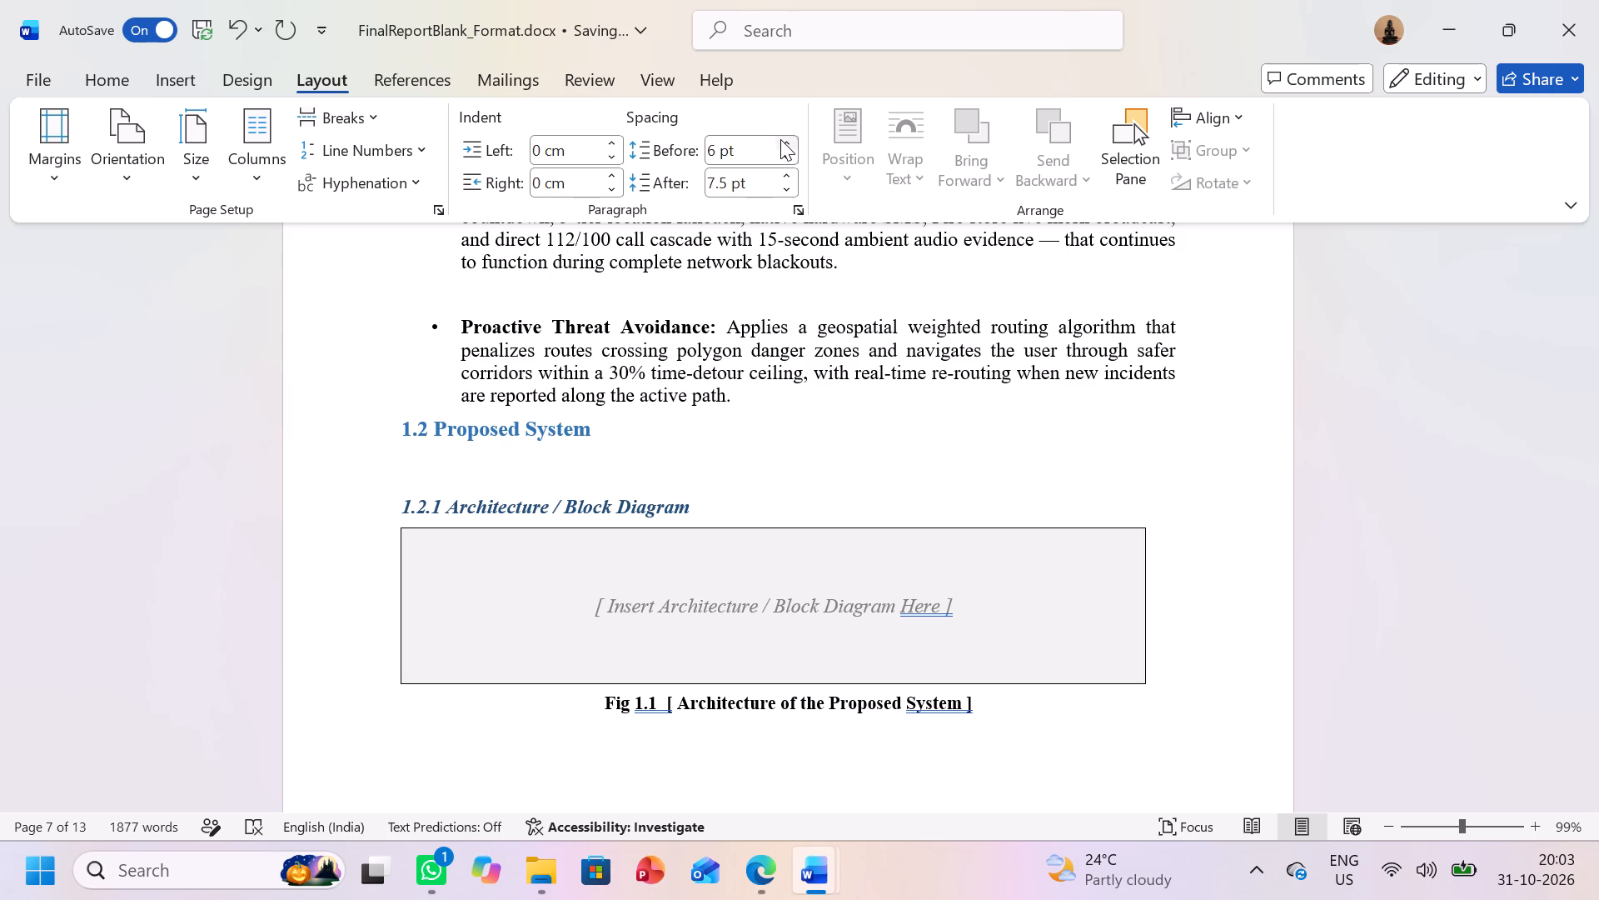
{"action": "left_click", "coordinate": [789, 148]}
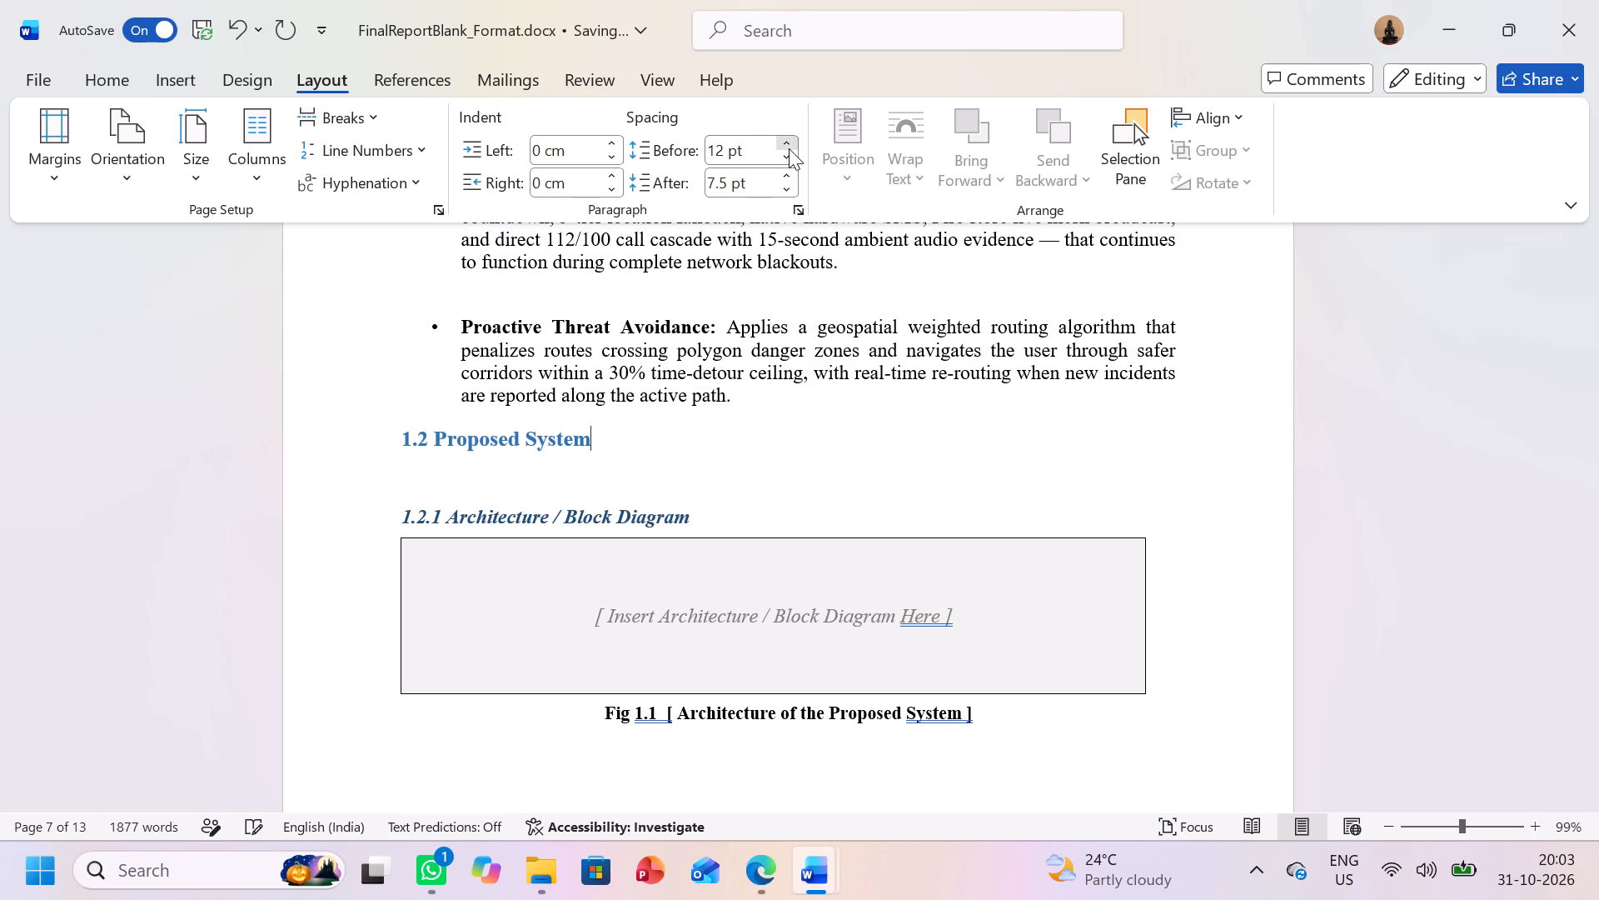
{"action": "left_click", "coordinate": [791, 193]}
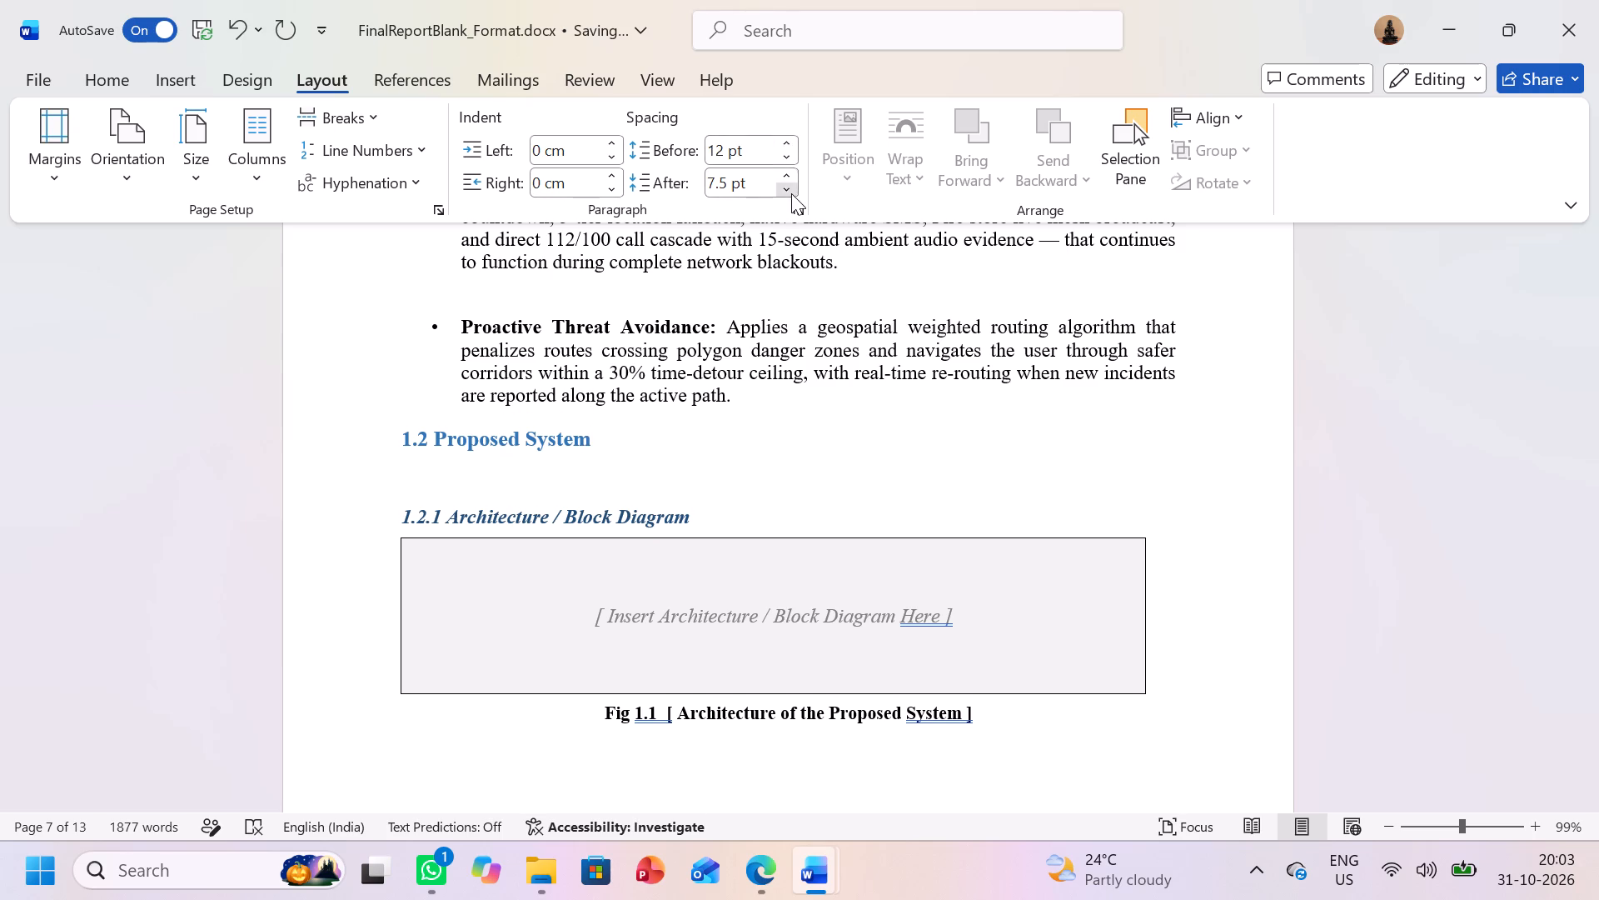
{"action": "left_click", "coordinate": [791, 193]}
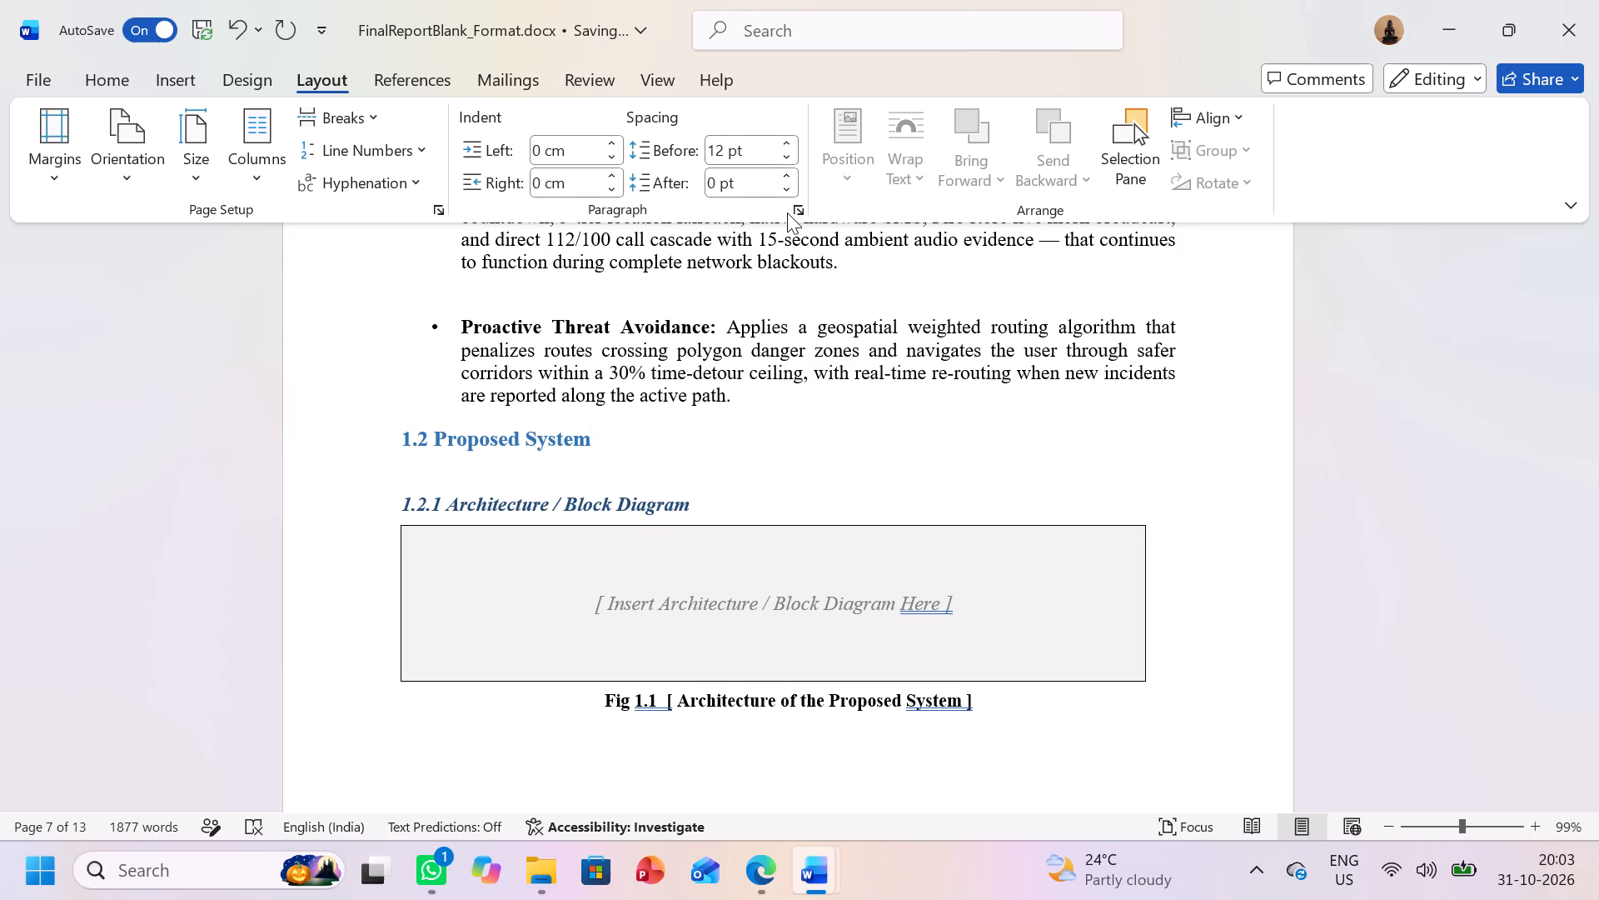
Insert another empty paragraph directly below the 1.2 Proposed System heading and set its spacing before to 0 pt.
{"action": "key", "text": "Return"}
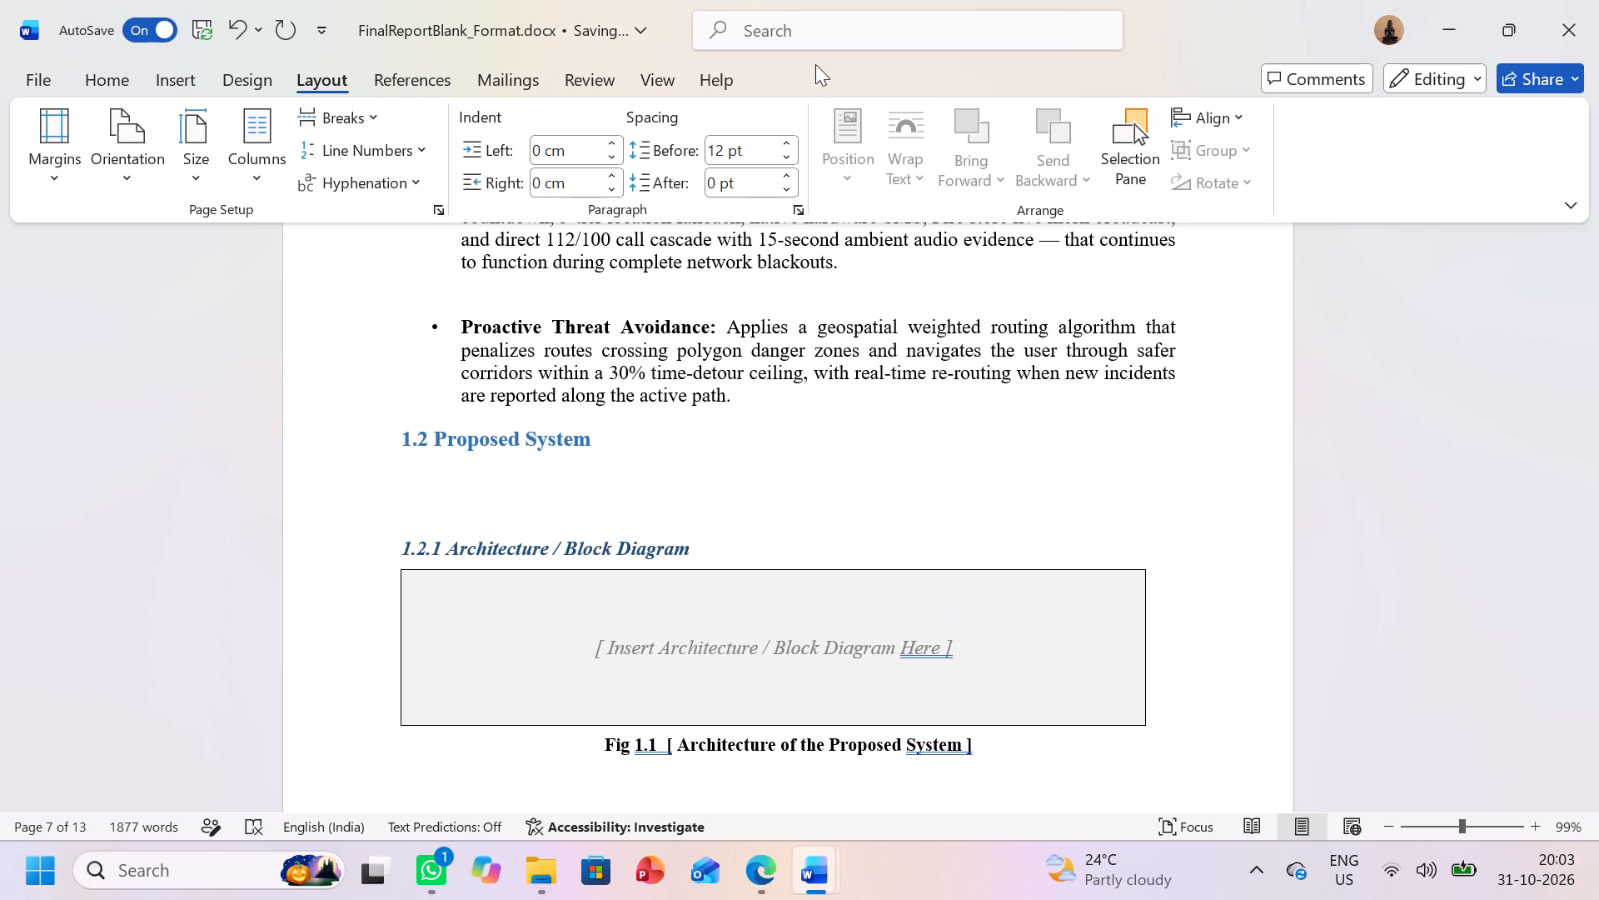
{"action": "left_click", "coordinate": [792, 155]}
{"action": "left_click", "coordinate": [792, 155]}
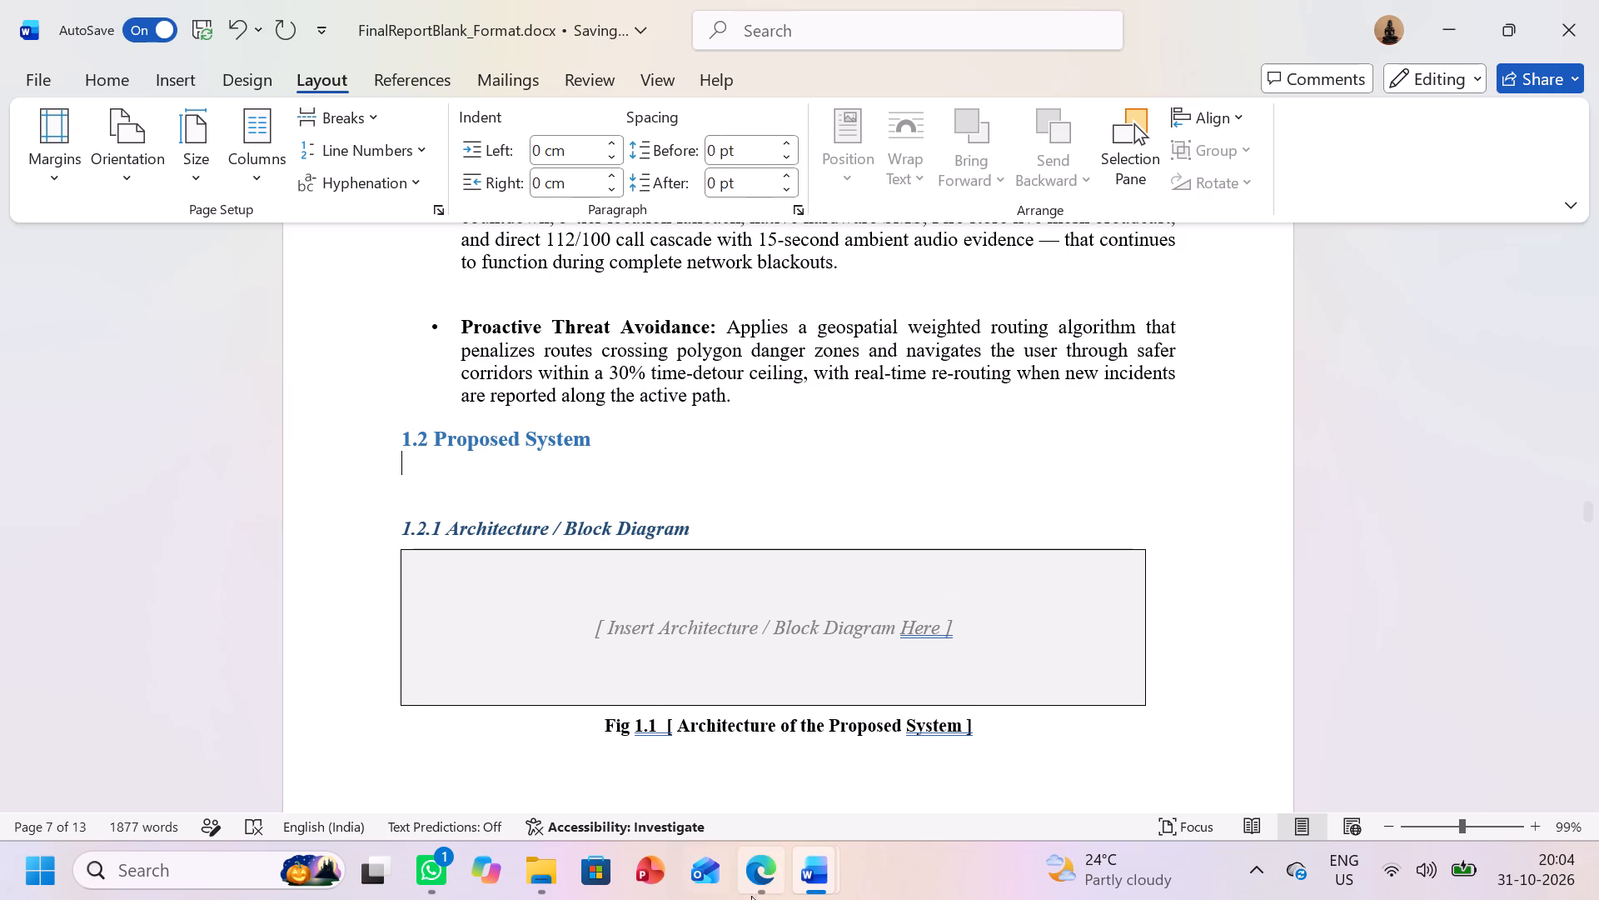
Apply a black-fill text effect to the 1.2 Proposed System heading and place the cursor on the empty line below it.
{"action": "scroll", "coordinate": [643, 569], "scroll_direction": "up", "scroll_amount": 1}
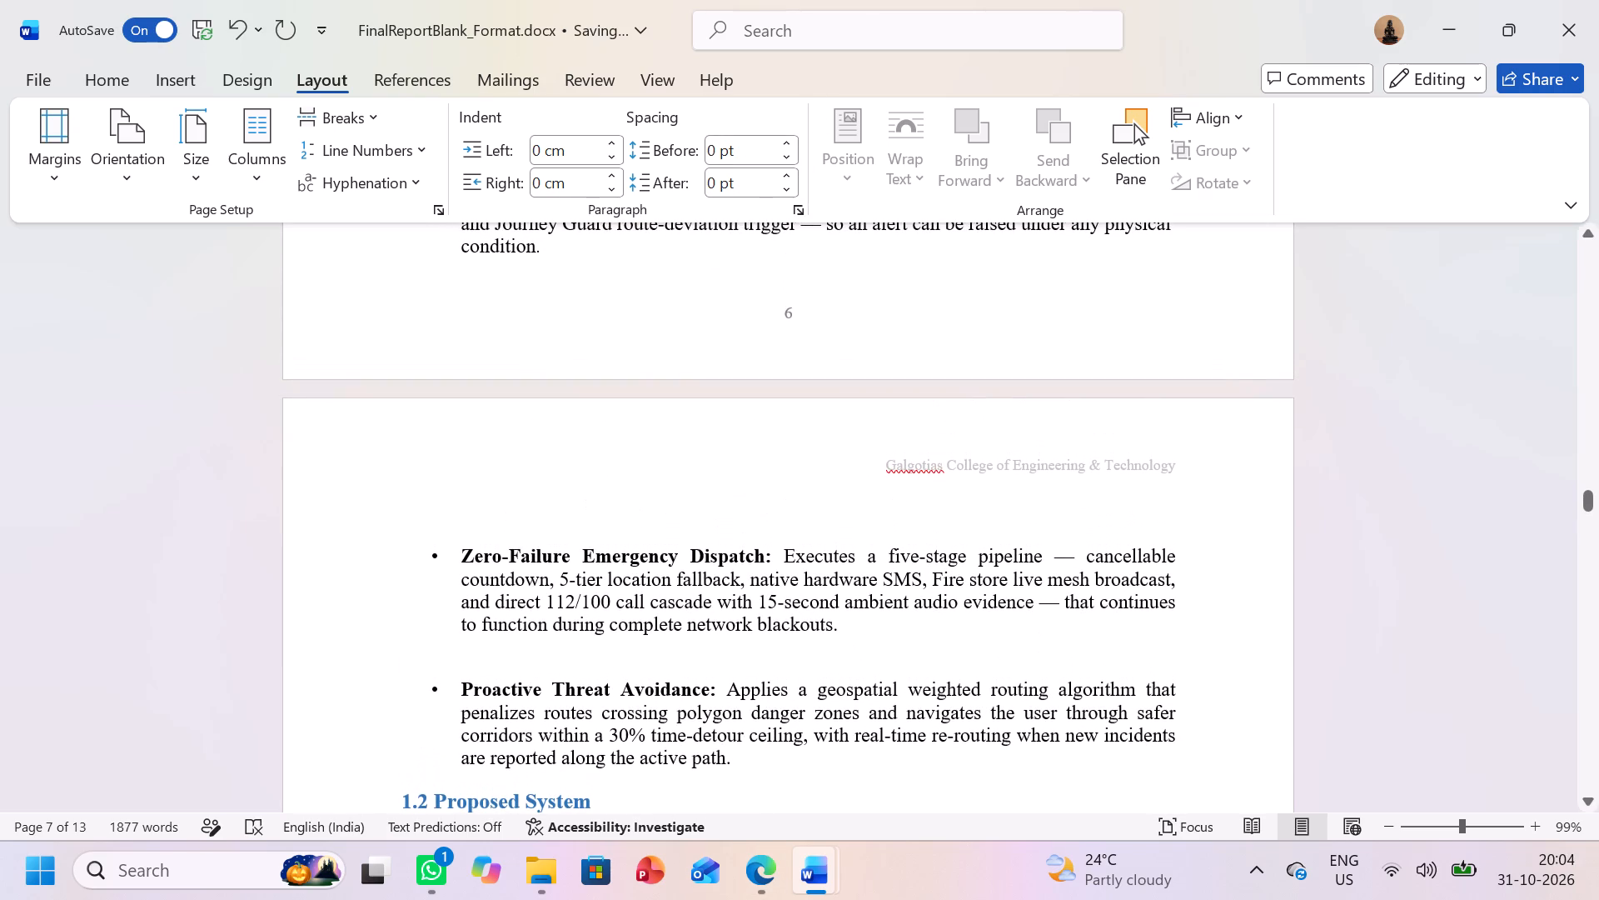
{"action": "scroll", "coordinate": [643, 569], "scroll_direction": "up", "scroll_amount": 1}
{"action": "scroll", "coordinate": [656, 659], "scroll_direction": "down", "scroll_amount": 1}
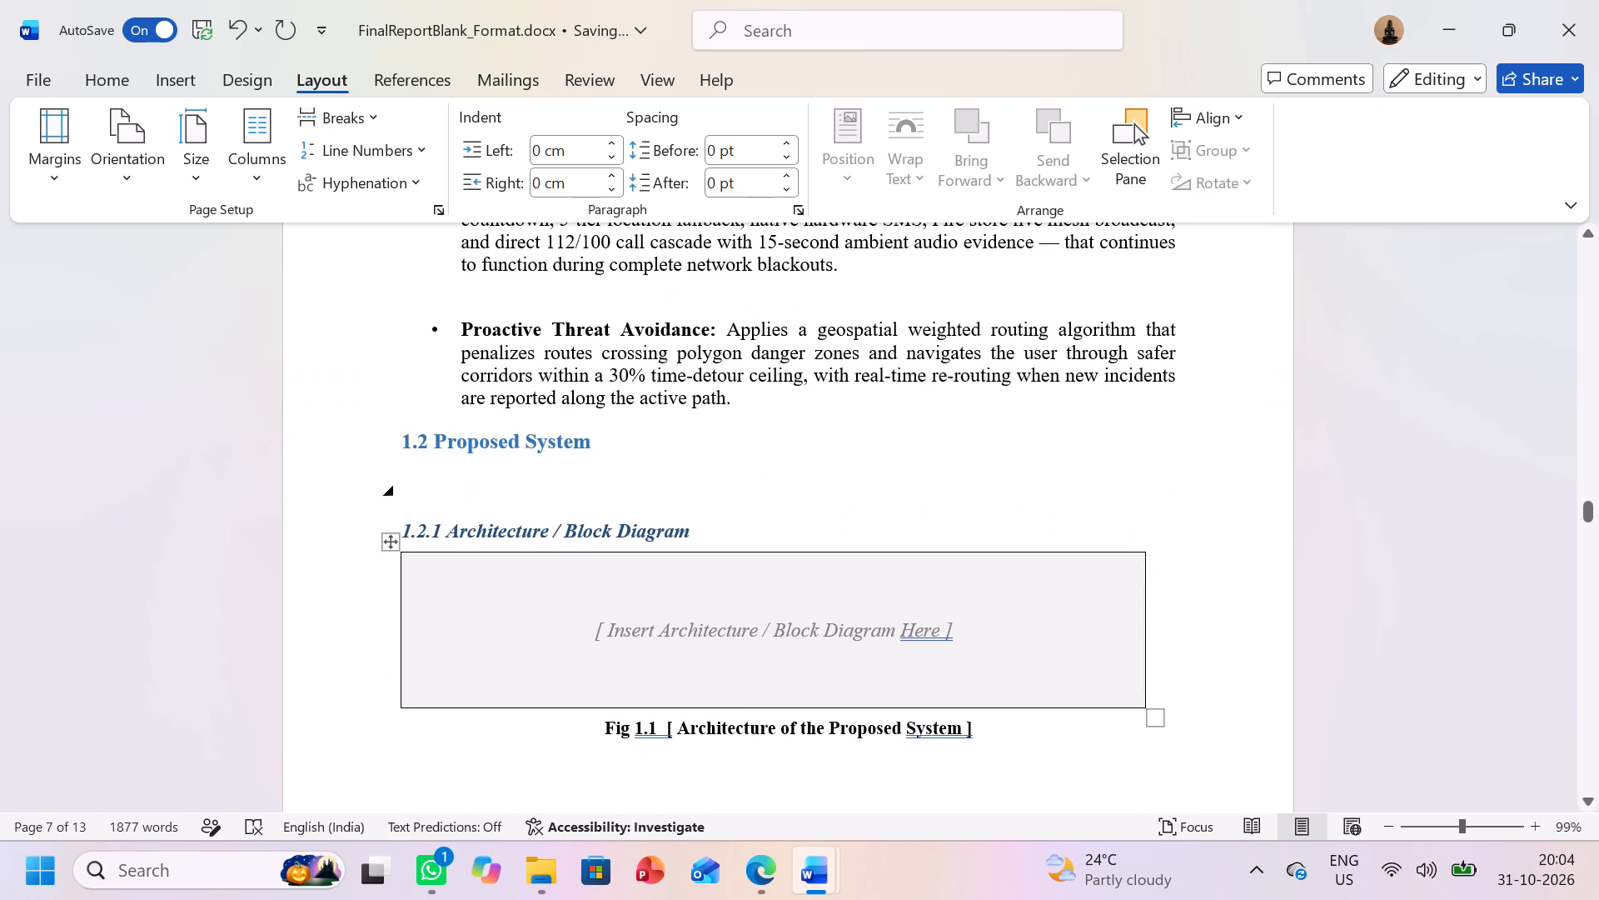
{"action": "left_click_drag", "start_coordinate": [598, 443], "coordinate": [388, 437]}
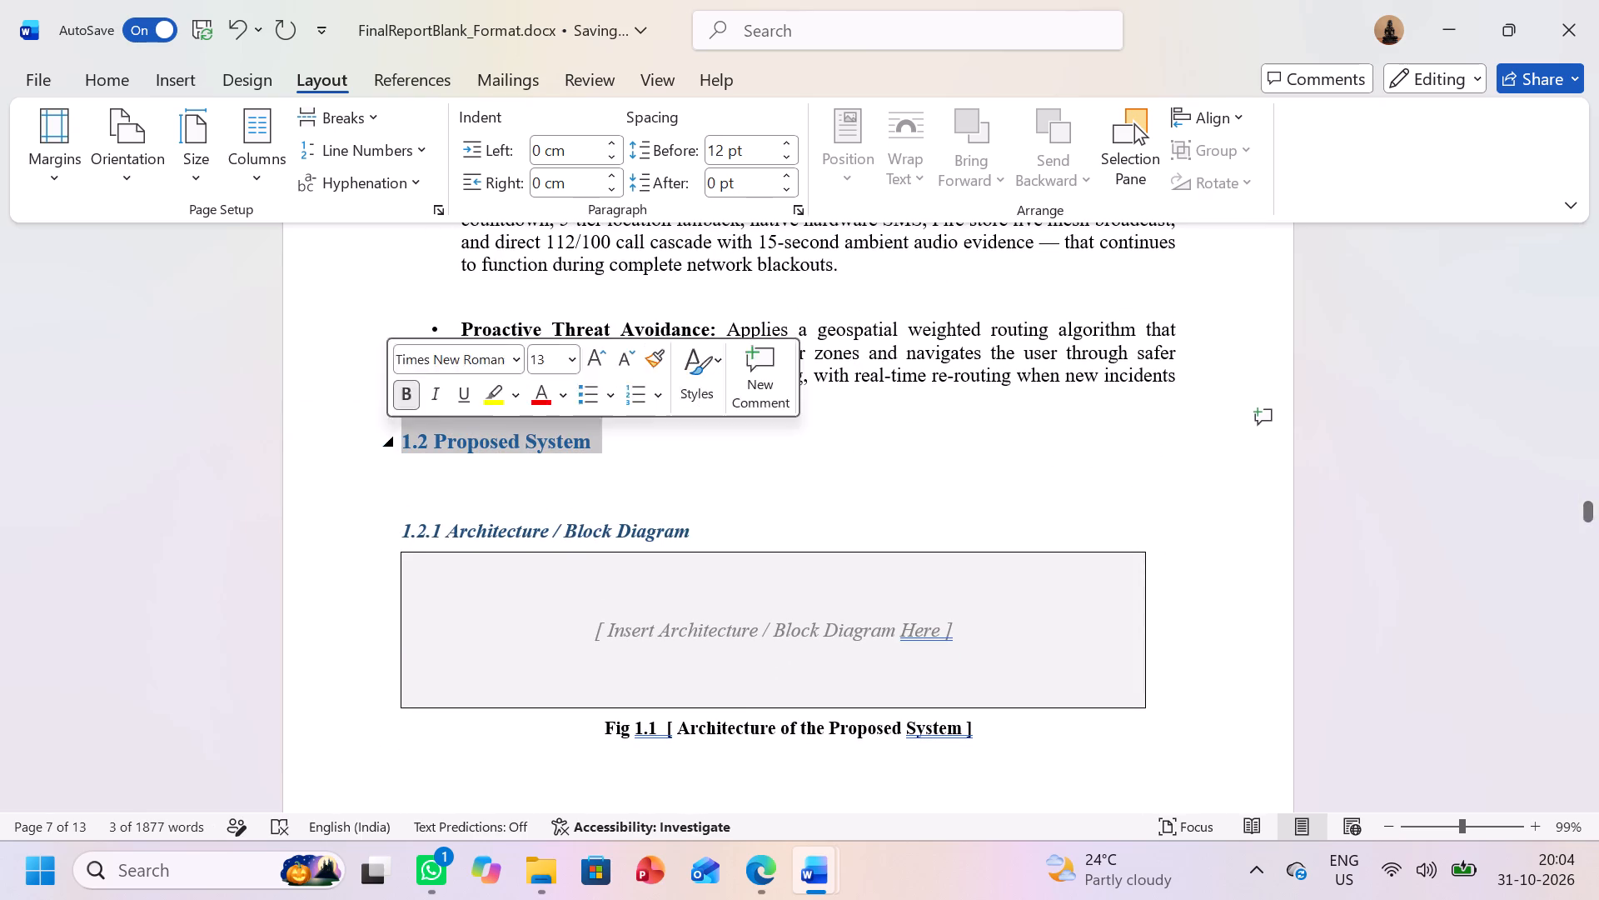
{"action": "left_click", "coordinate": [107, 76]}
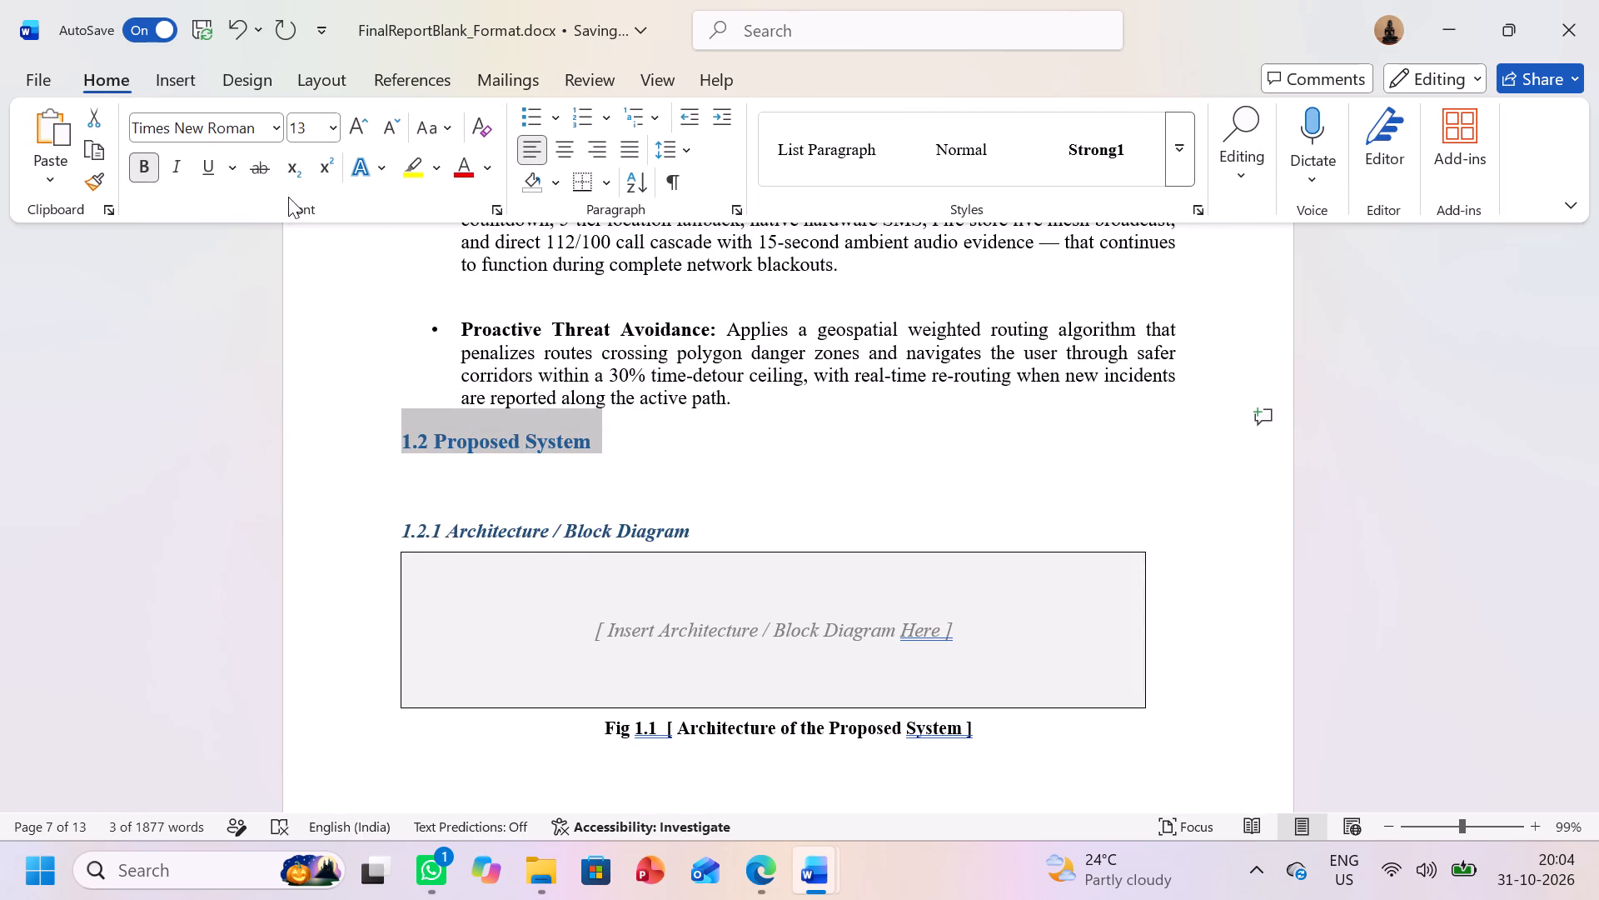
{"action": "left_click", "coordinate": [353, 176]}
{"action": "left_click", "coordinate": [364, 247]}
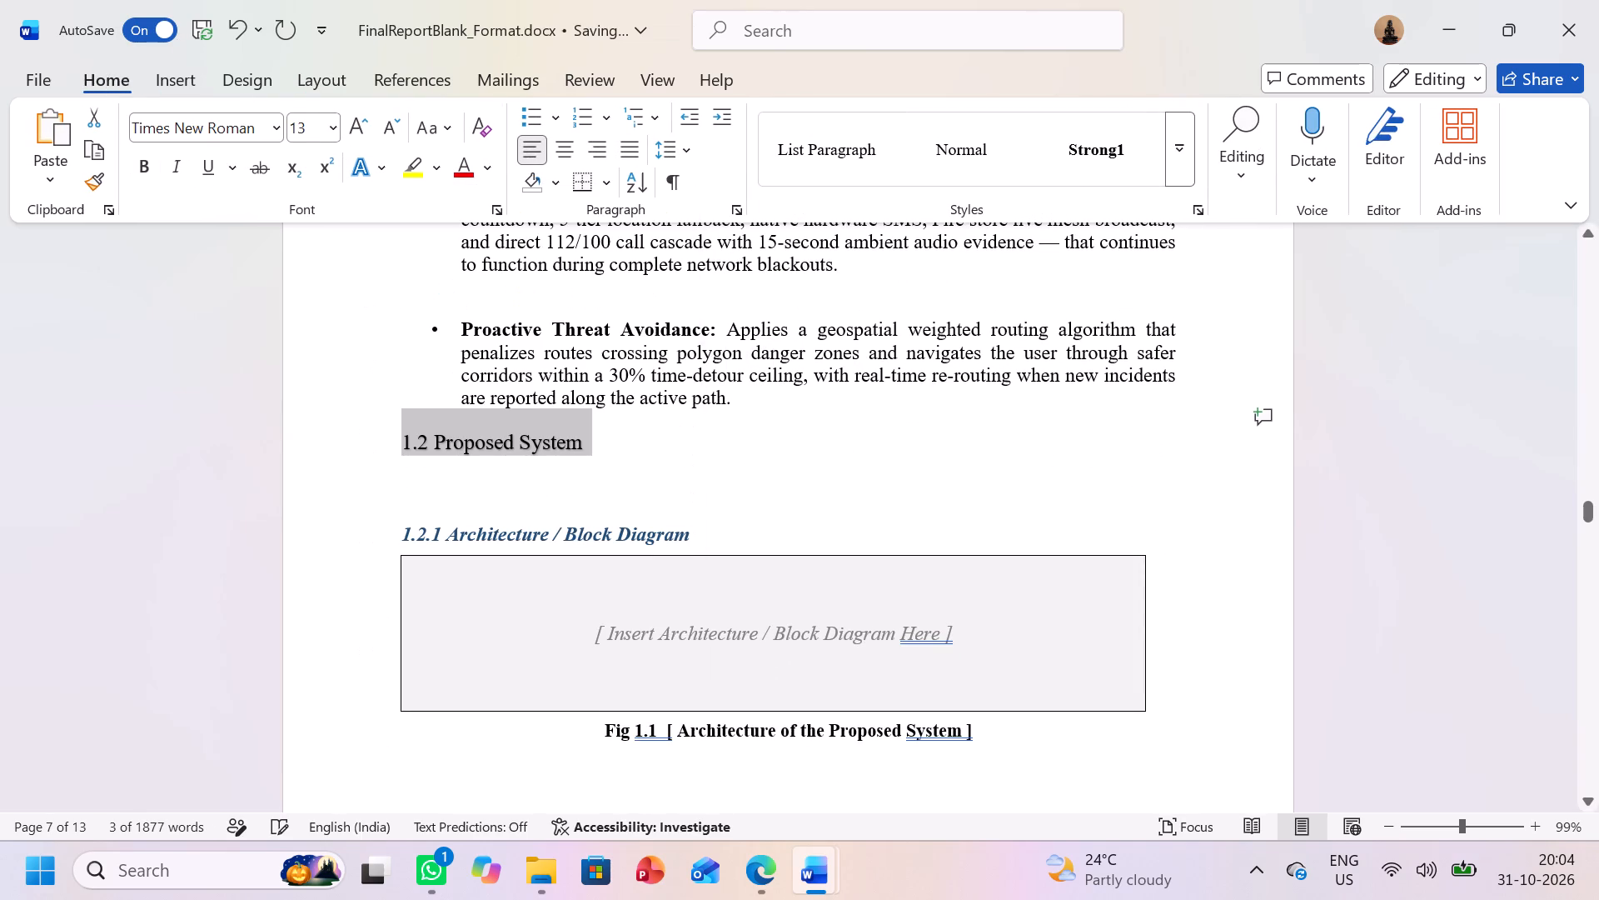
{"action": "left_click", "coordinate": [335, 524]}
{"action": "left_click", "coordinate": [824, 509]}
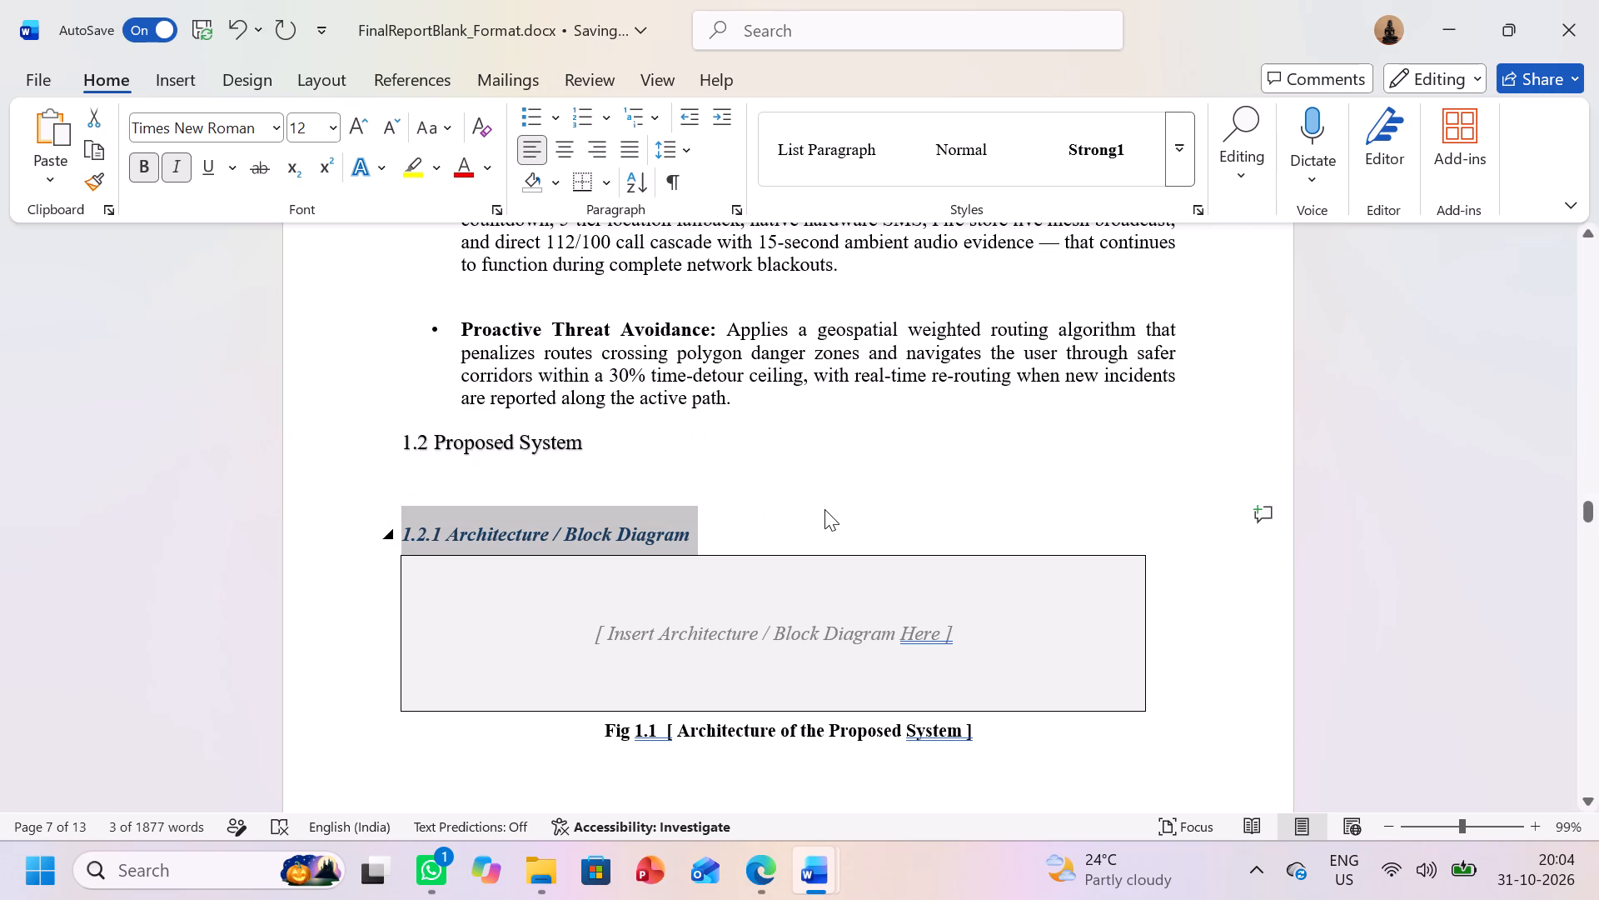
{"action": "left_click", "coordinate": [600, 463]}
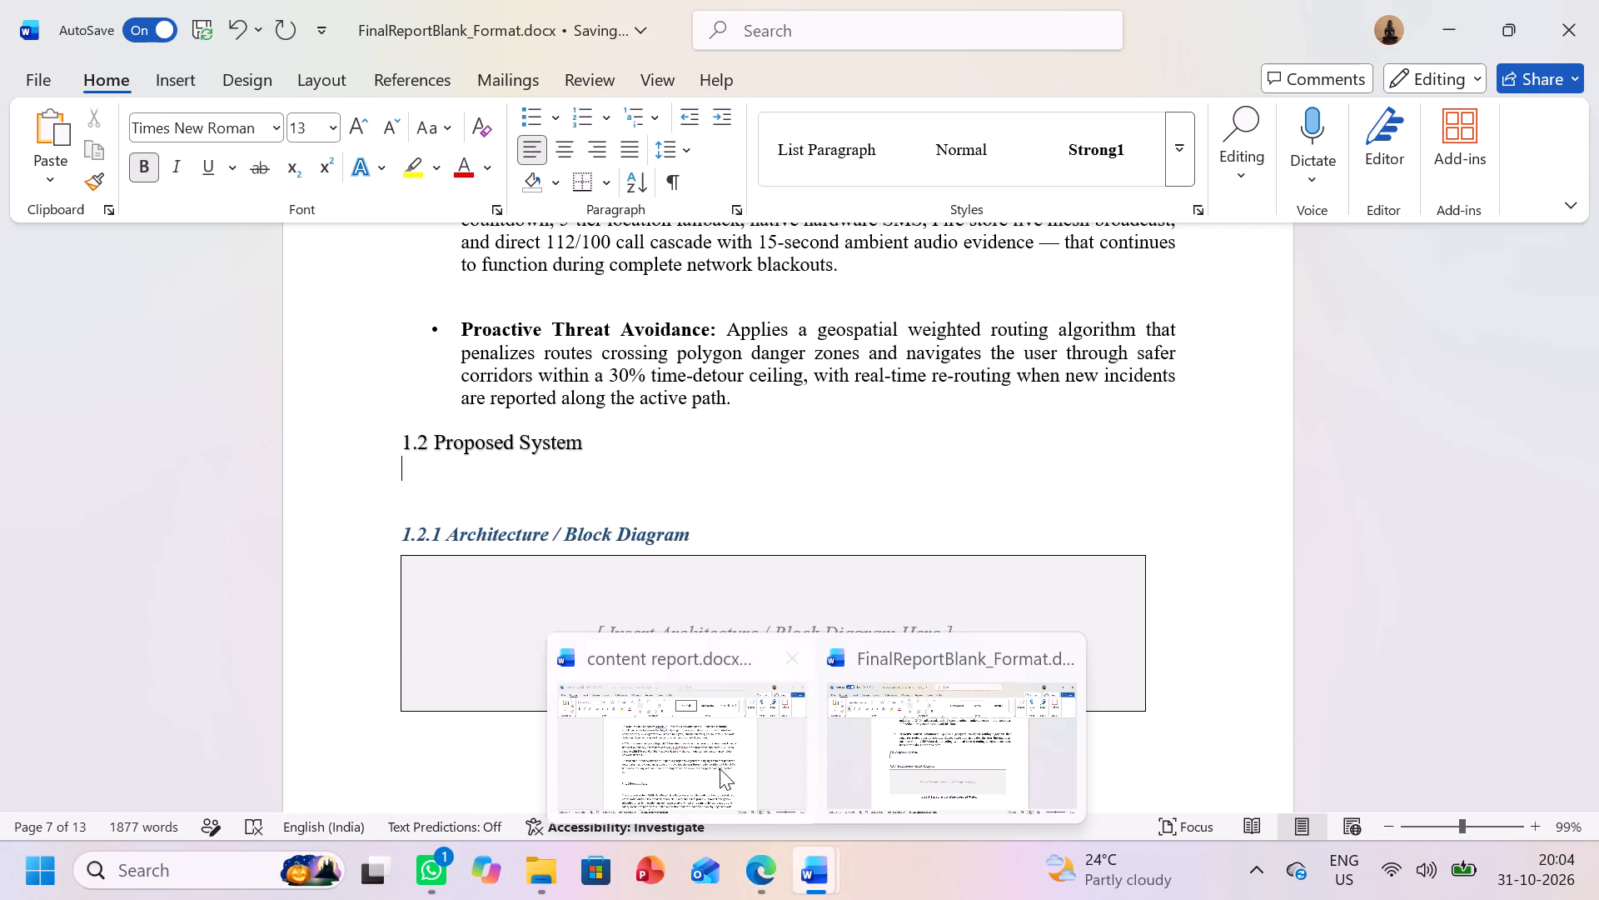
In the content report, copy the four 1.2 Proposed System body paragraphs, from "The proposed system, VIGIL" through "multilingual expansion.".
{"action": "left_click", "coordinate": [715, 762]}
{"action": "scroll", "coordinate": [643, 713], "scroll_direction": "down", "scroll_amount": 1}
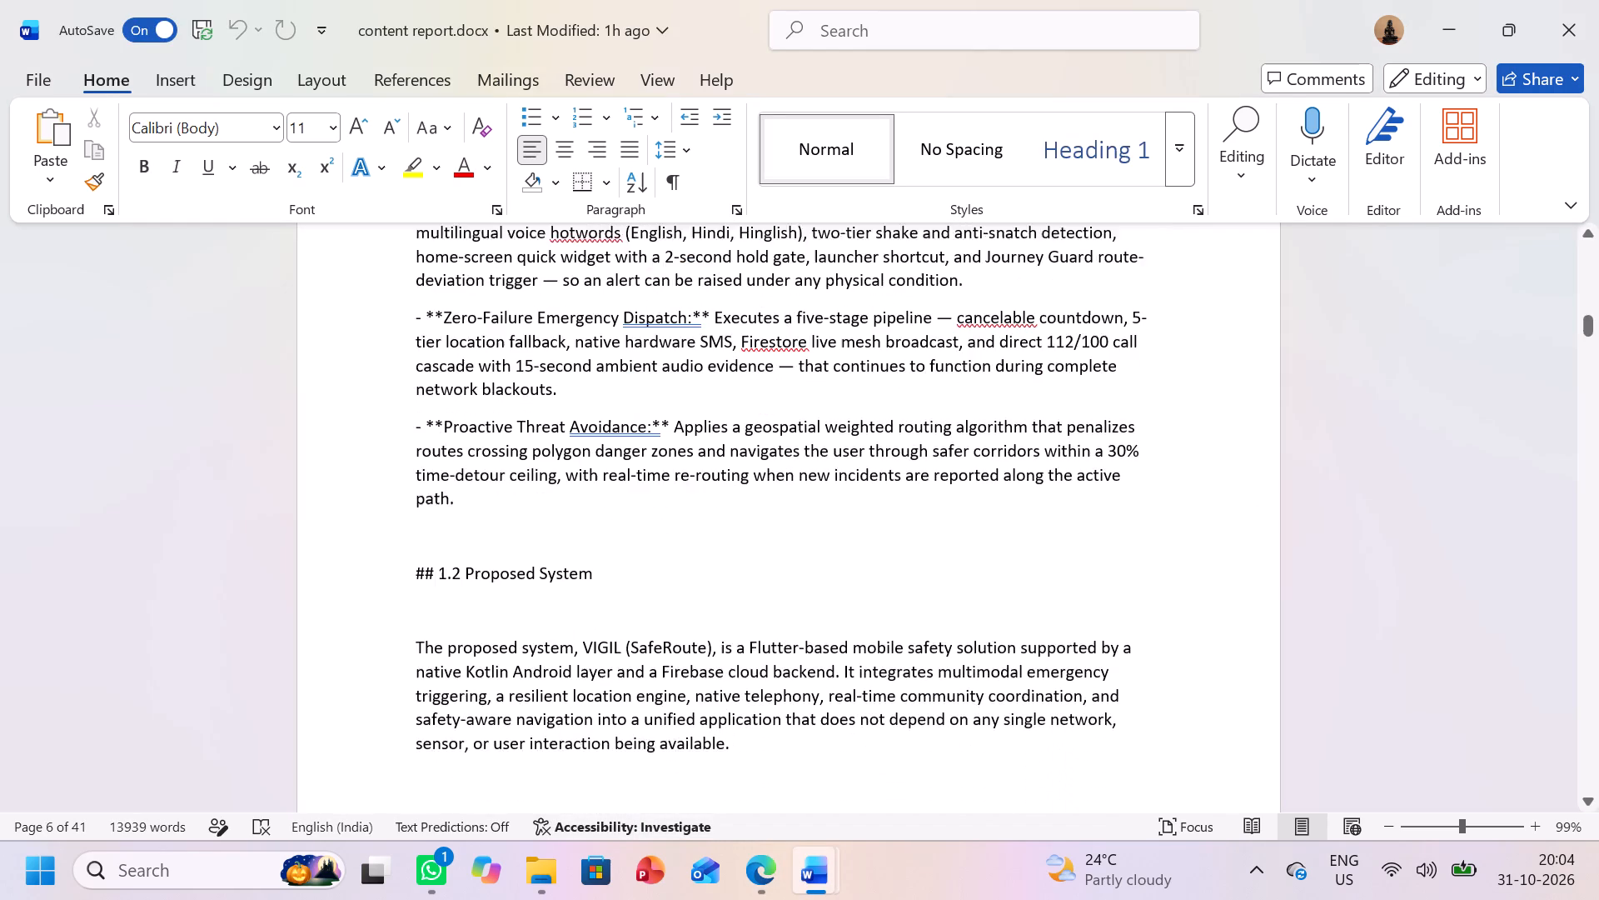
{"action": "scroll", "coordinate": [643, 713], "scroll_direction": "down", "scroll_amount": 4}
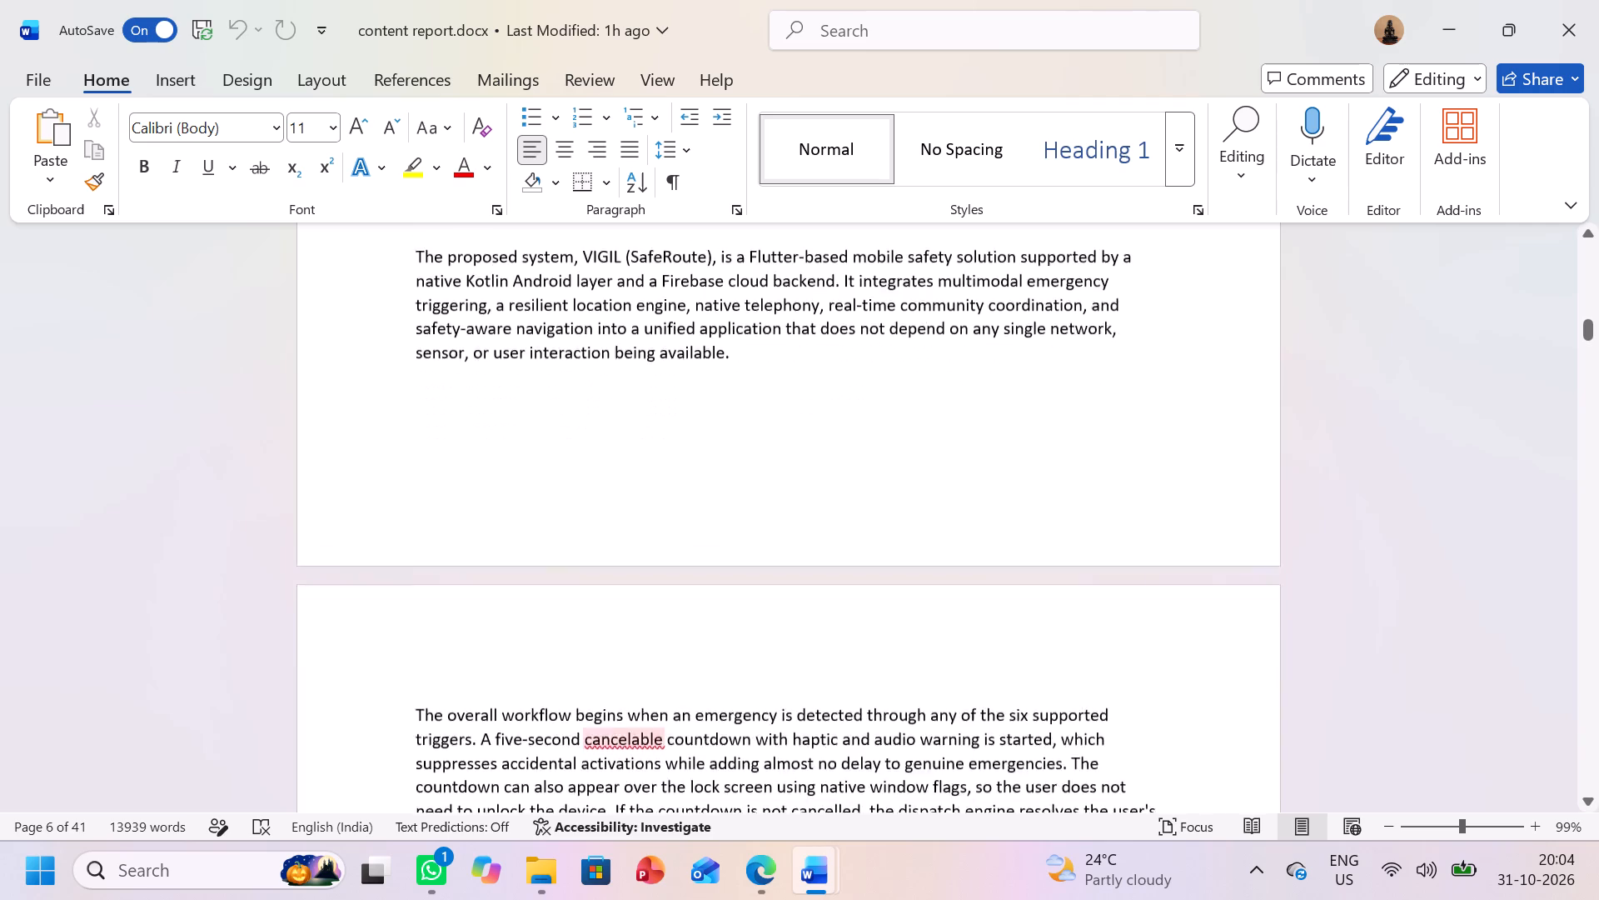
{"action": "scroll", "coordinate": [643, 713], "scroll_direction": "down", "scroll_amount": 4}
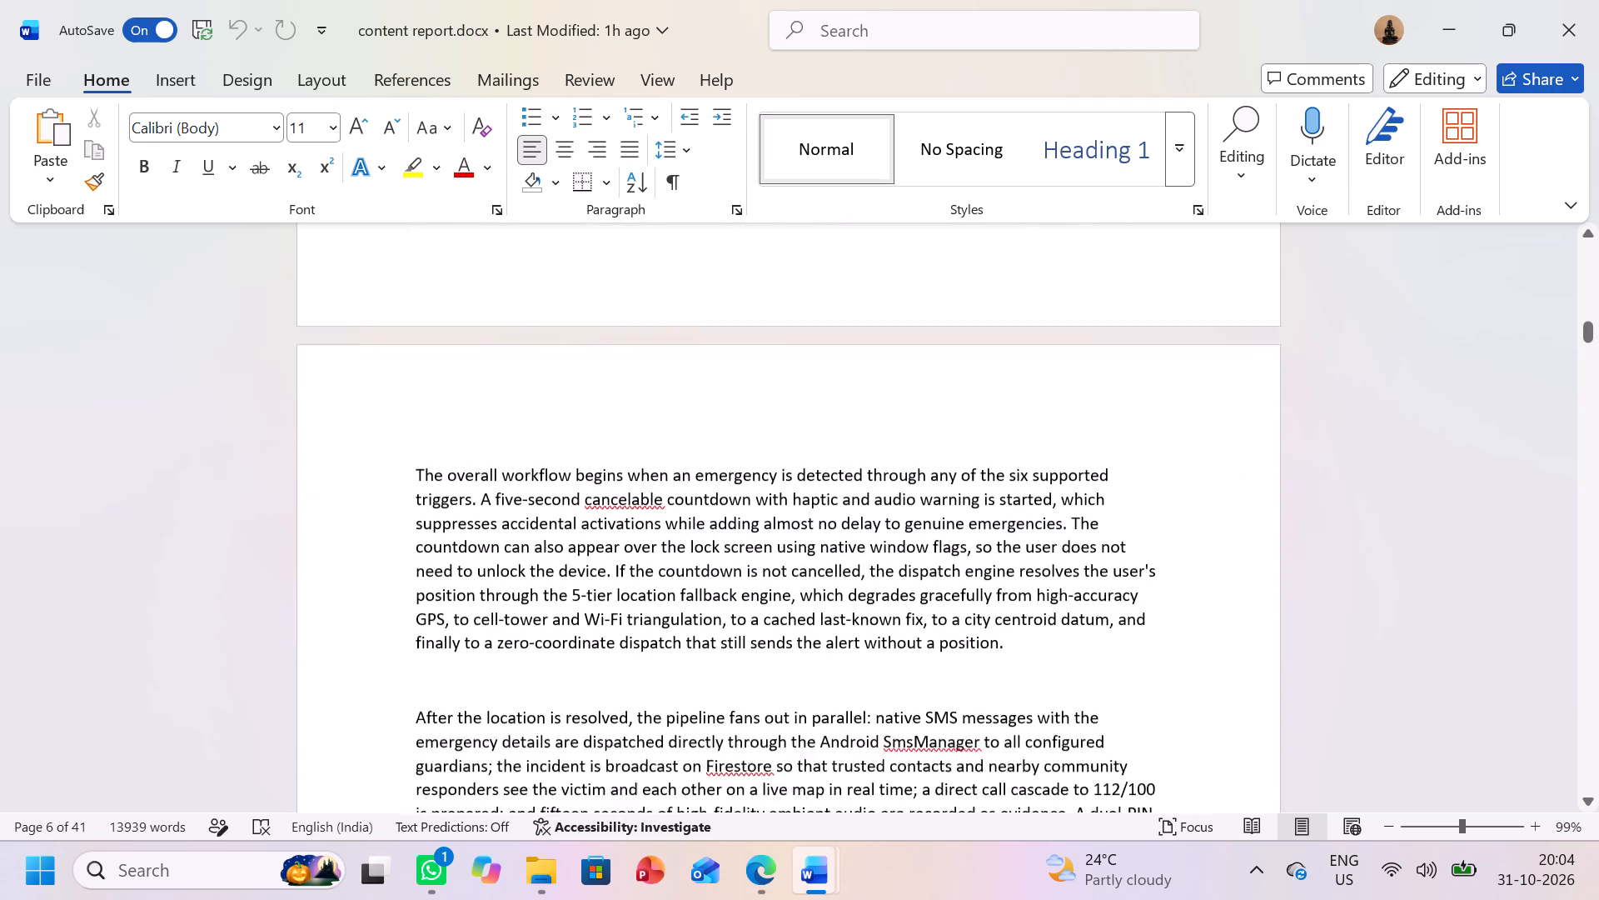
{"action": "scroll", "coordinate": [643, 713], "scroll_direction": "down", "scroll_amount": 2}
{"action": "scroll", "coordinate": [643, 713], "scroll_direction": "up", "scroll_amount": 1}
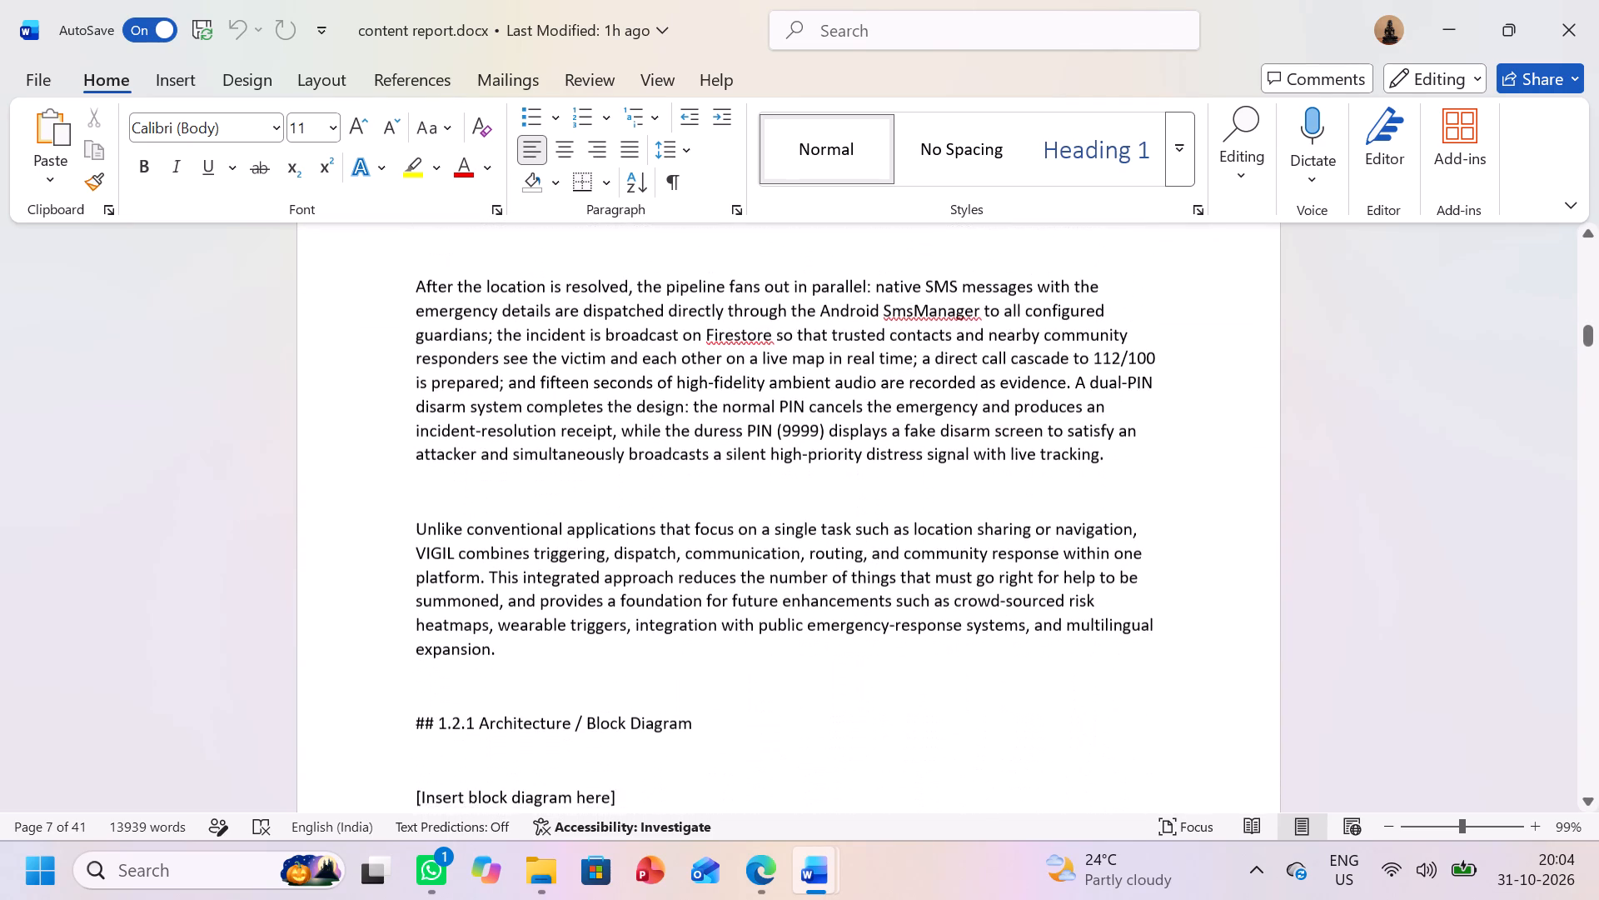
{"action": "scroll", "coordinate": [643, 713], "scroll_direction": "up", "scroll_amount": 3}
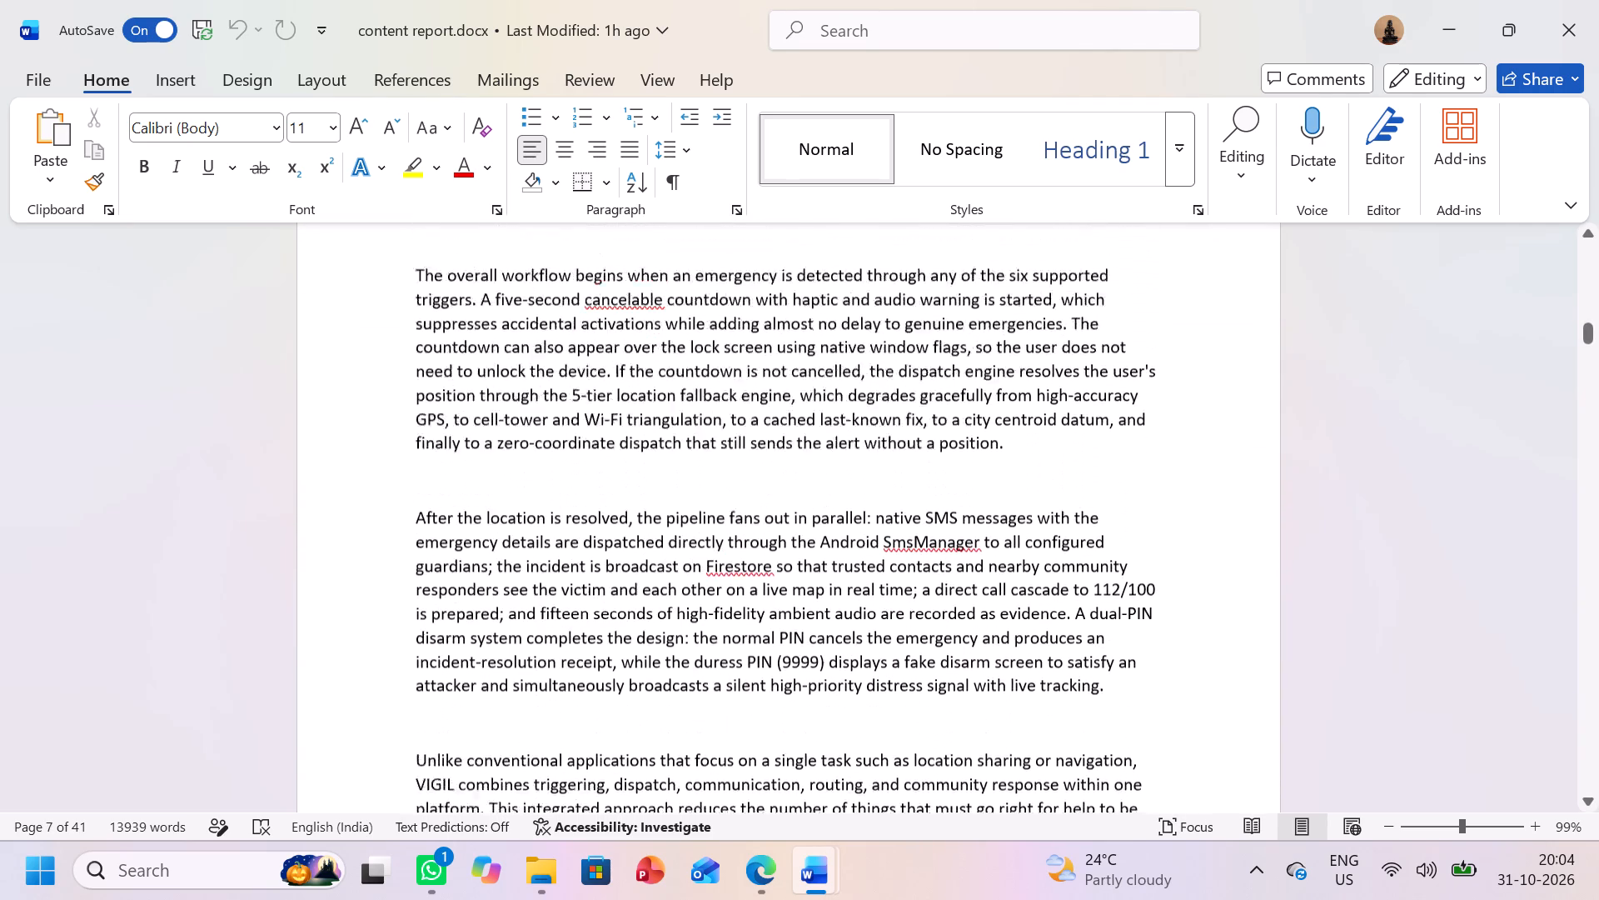
{"action": "scroll", "coordinate": [643, 713], "scroll_direction": "up", "scroll_amount": 4}
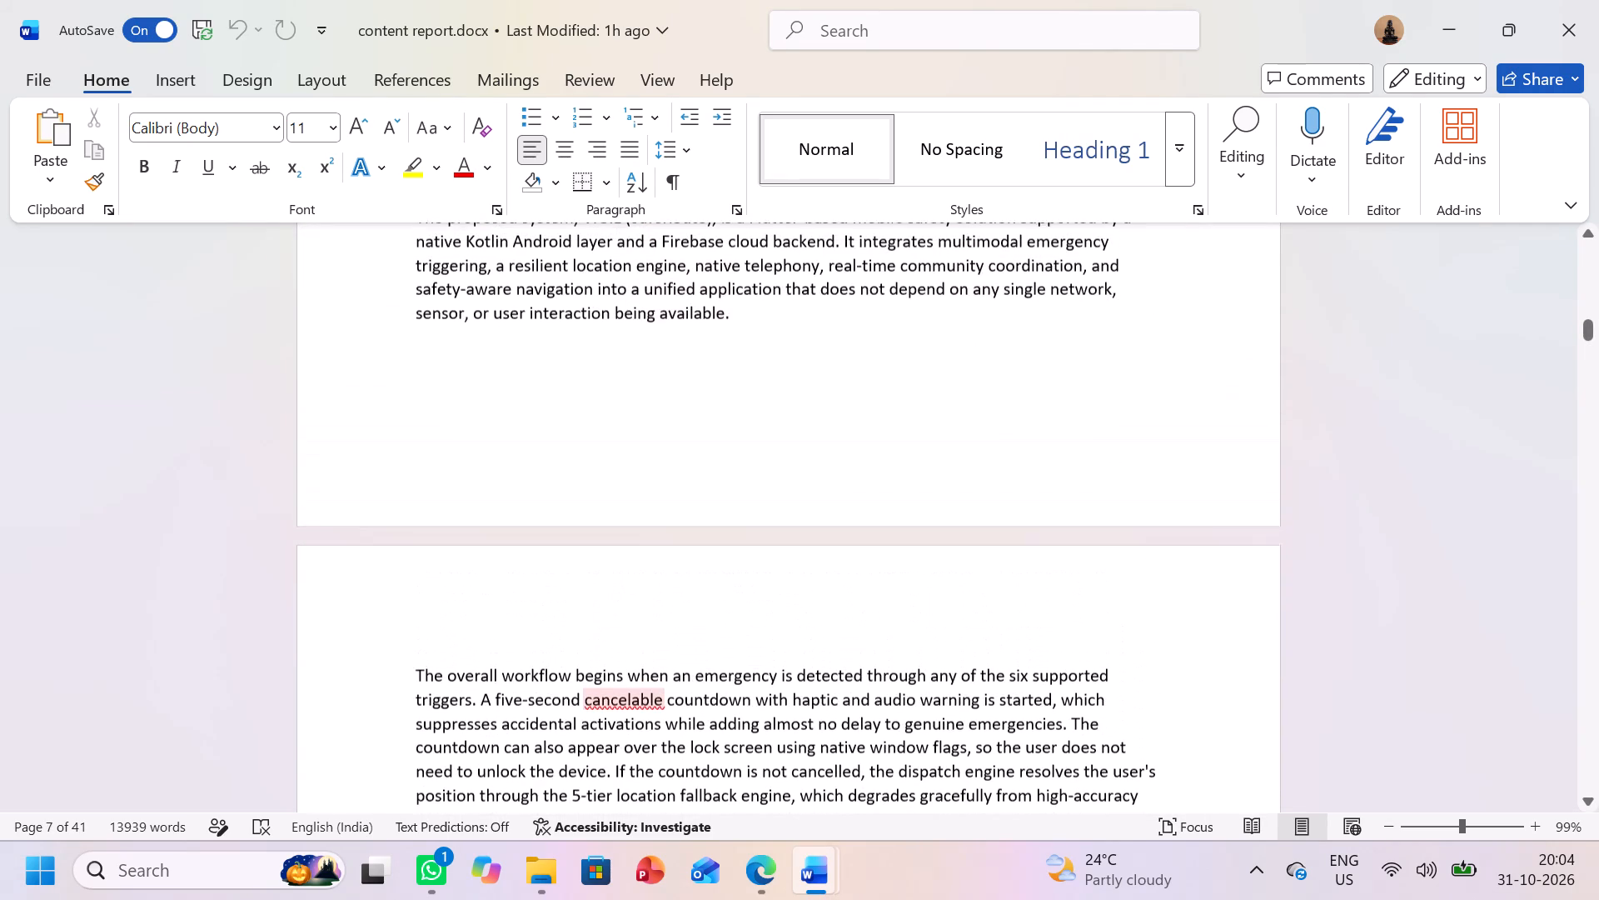
{"action": "scroll", "coordinate": [643, 713], "scroll_direction": "up", "scroll_amount": 2}
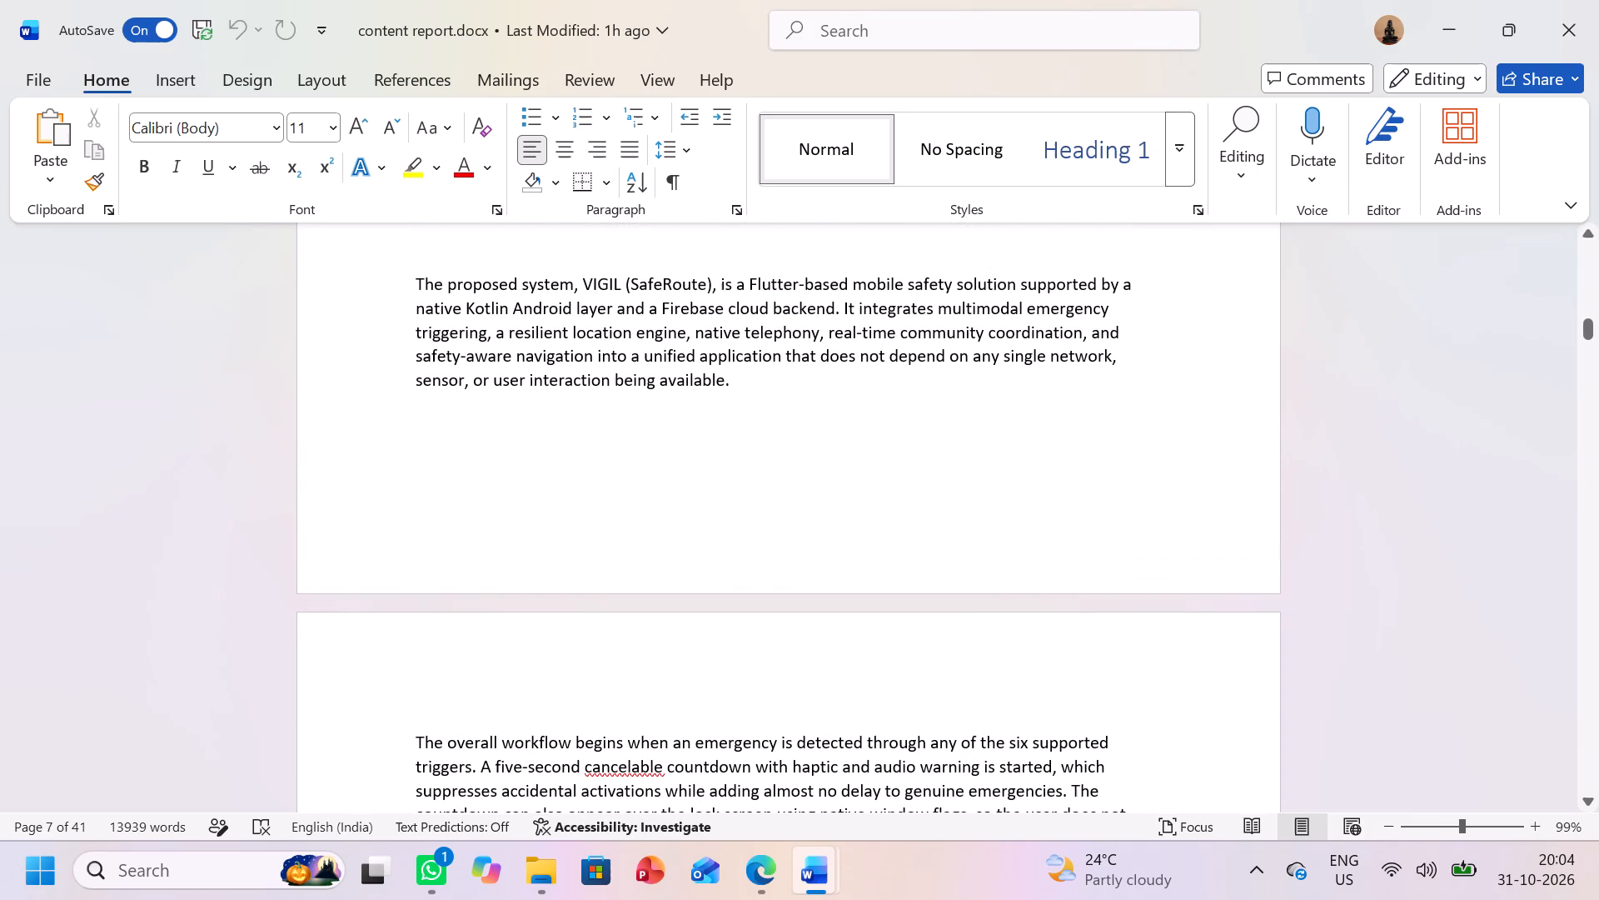
{"action": "left_click_drag", "start_coordinate": [412, 283], "coordinate": [598, 591]}
{"action": "left_click", "coordinate": [598, 591]}
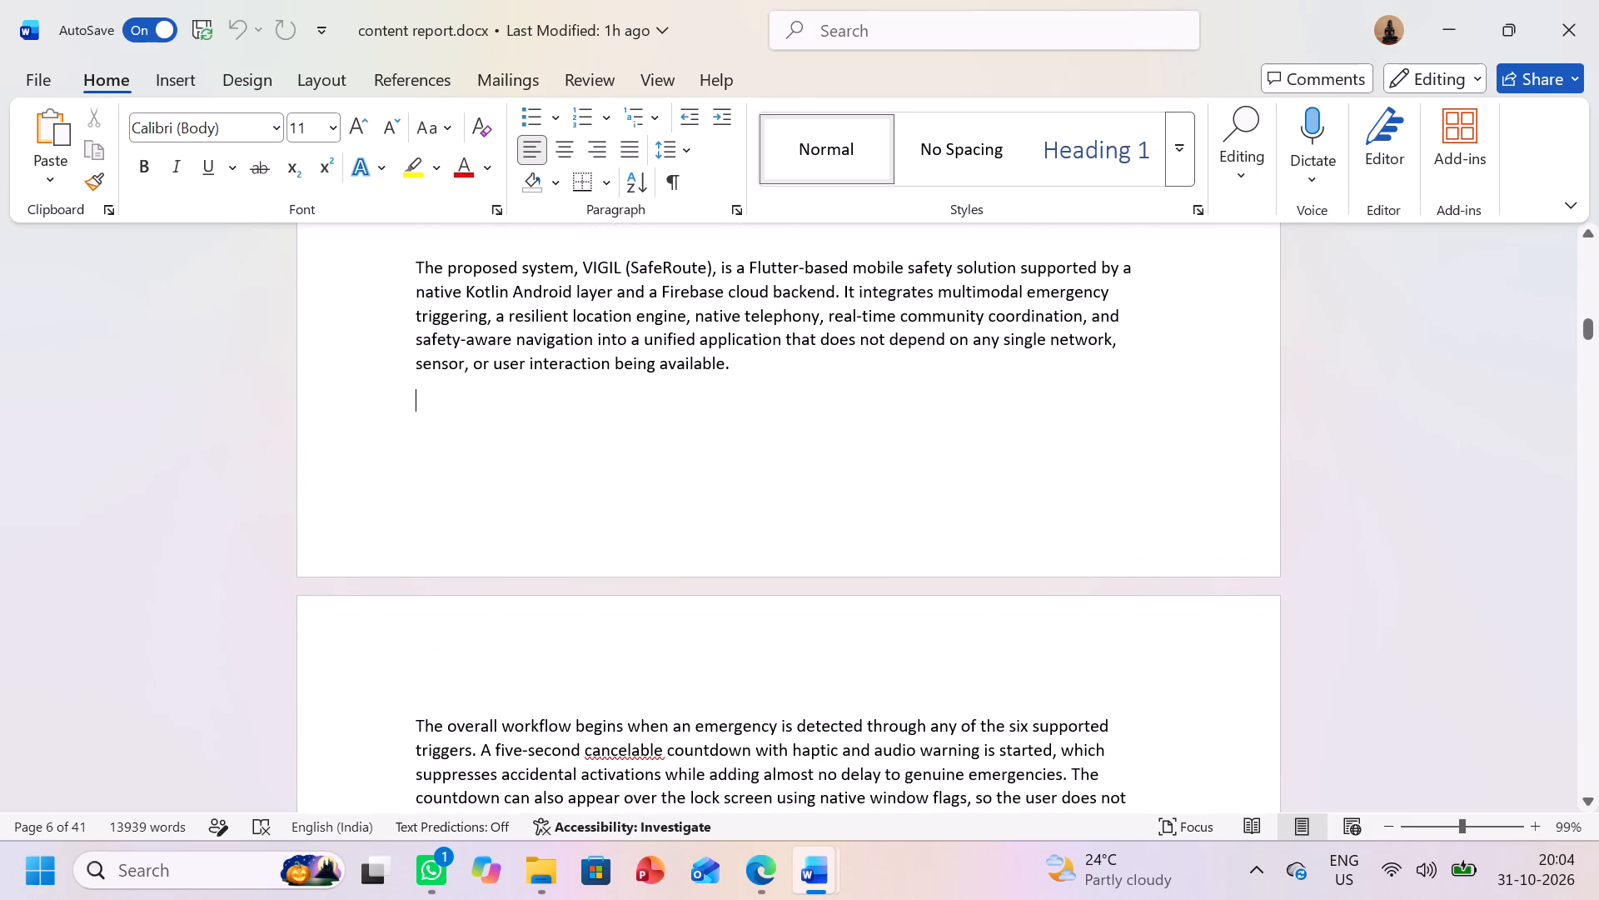
{"action": "left_click_drag", "start_coordinate": [417, 254], "coordinate": [1084, 745]}
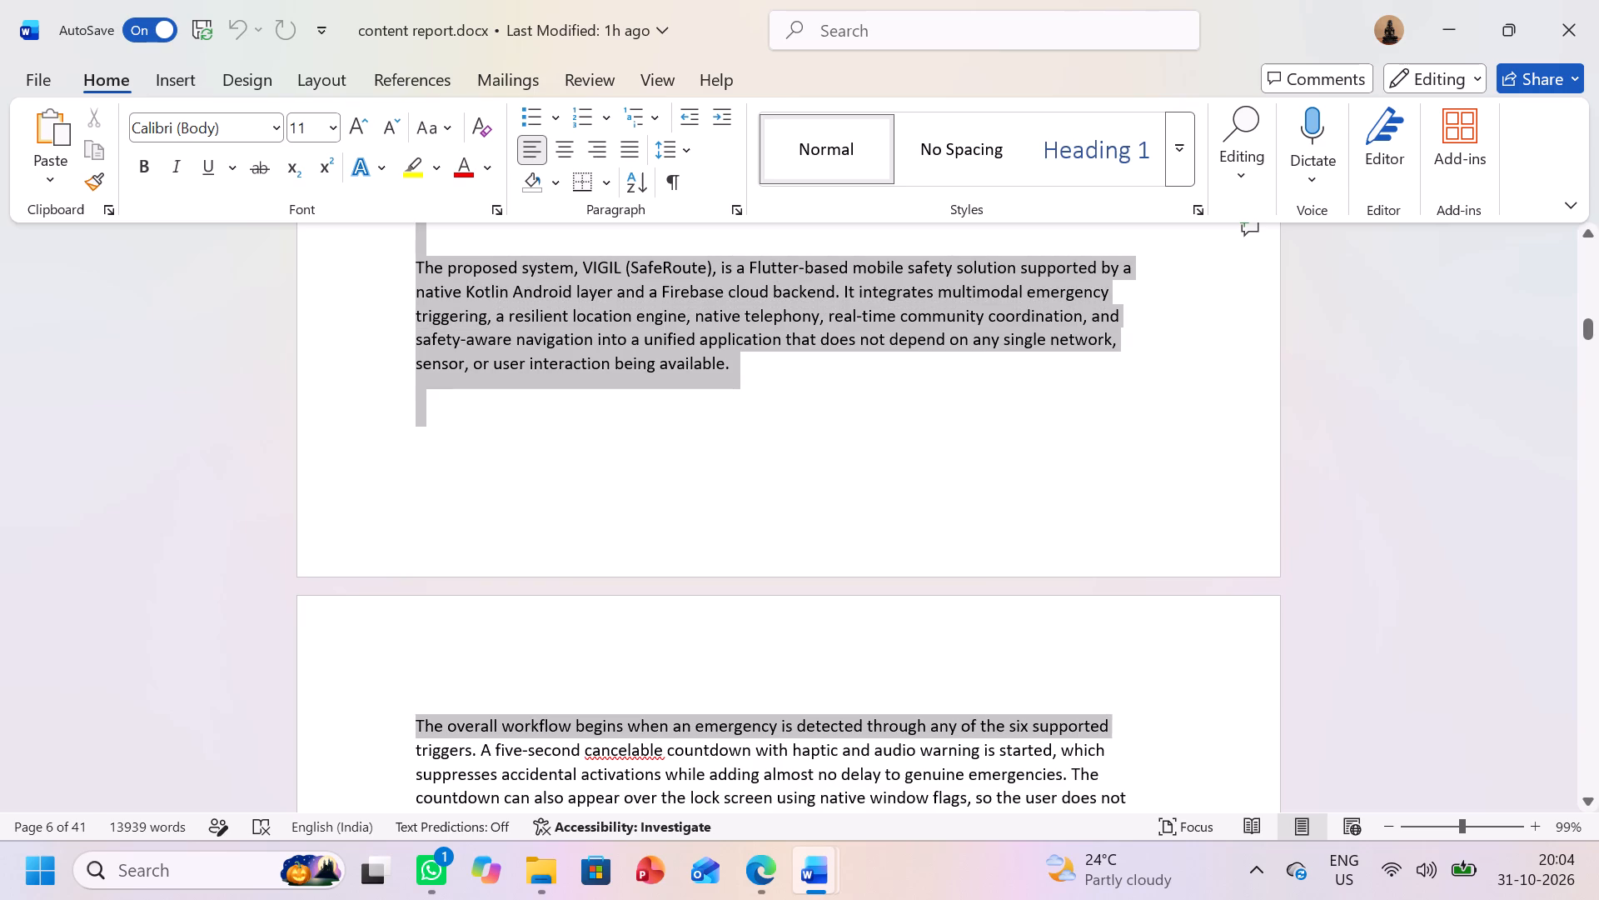
{"action": "left_click_drag", "start_coordinate": [1084, 745], "coordinate": [1054, 355]}
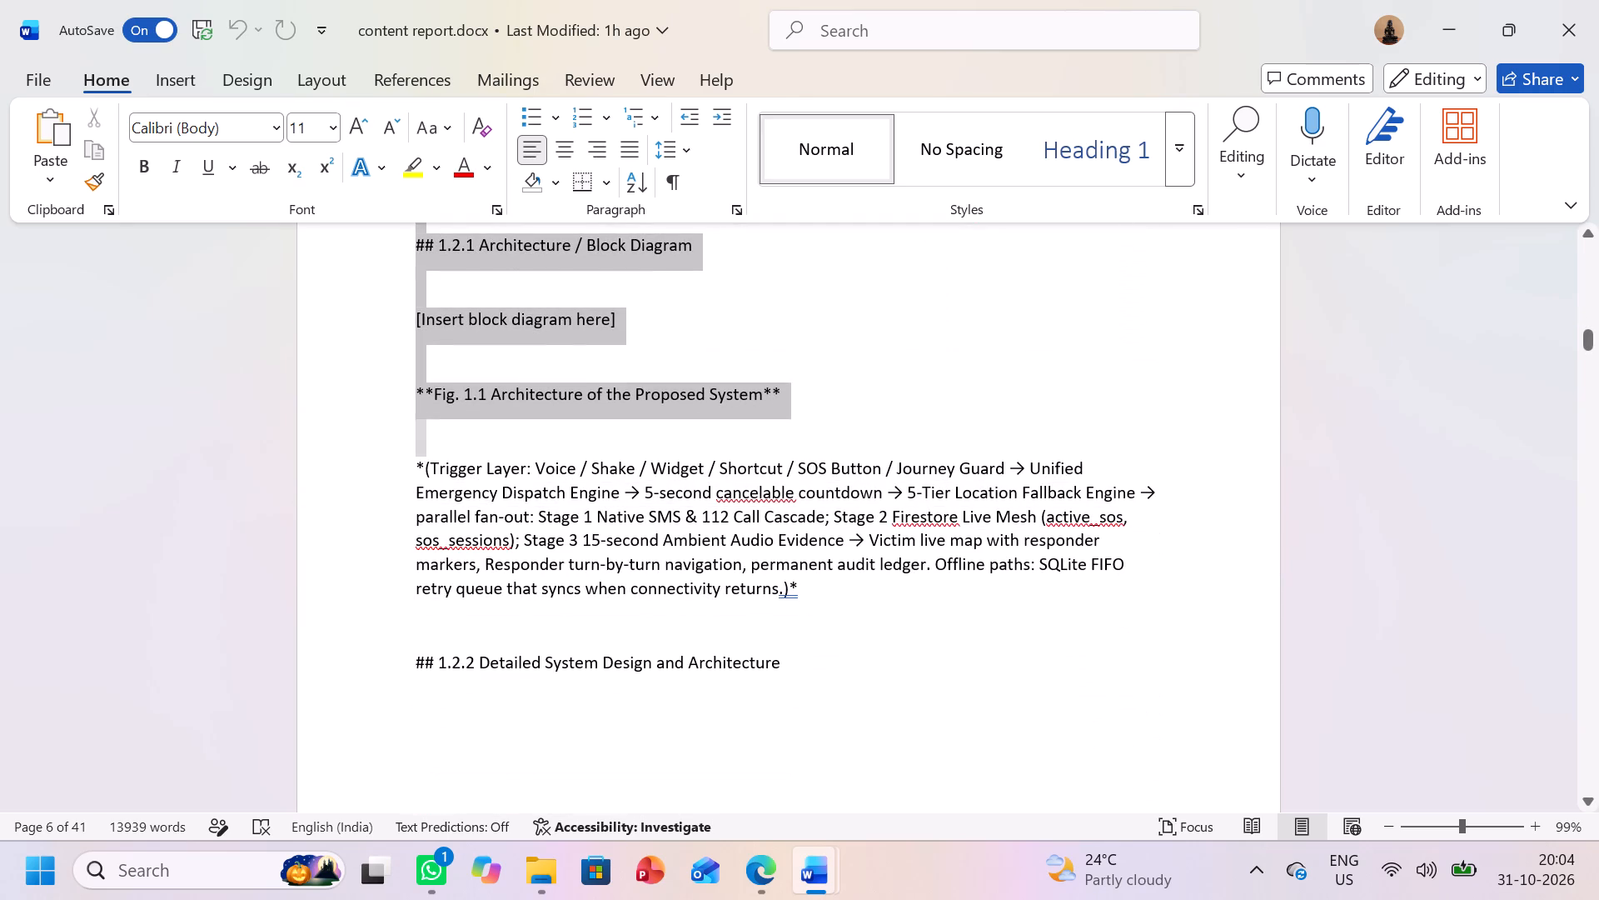
{"action": "left_click_drag", "start_coordinate": [1054, 355], "coordinate": [1148, 468]}
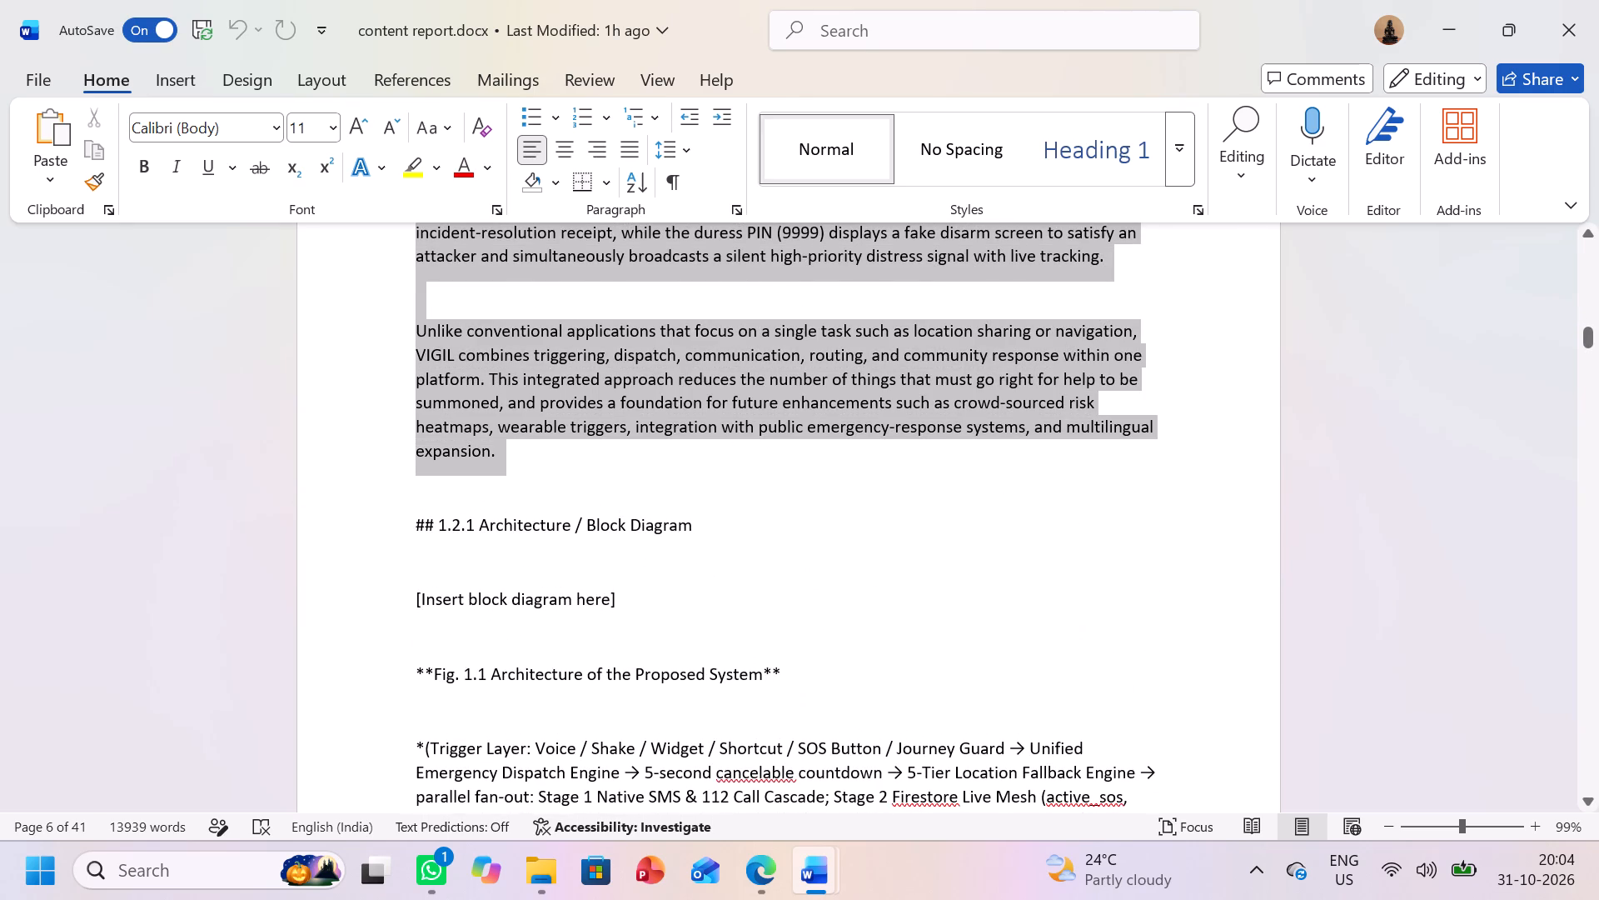
{"action": "left_click_drag", "start_coordinate": [1148, 468], "coordinate": [1153, 473]}
{"action": "key", "text": "ctrl+c"}
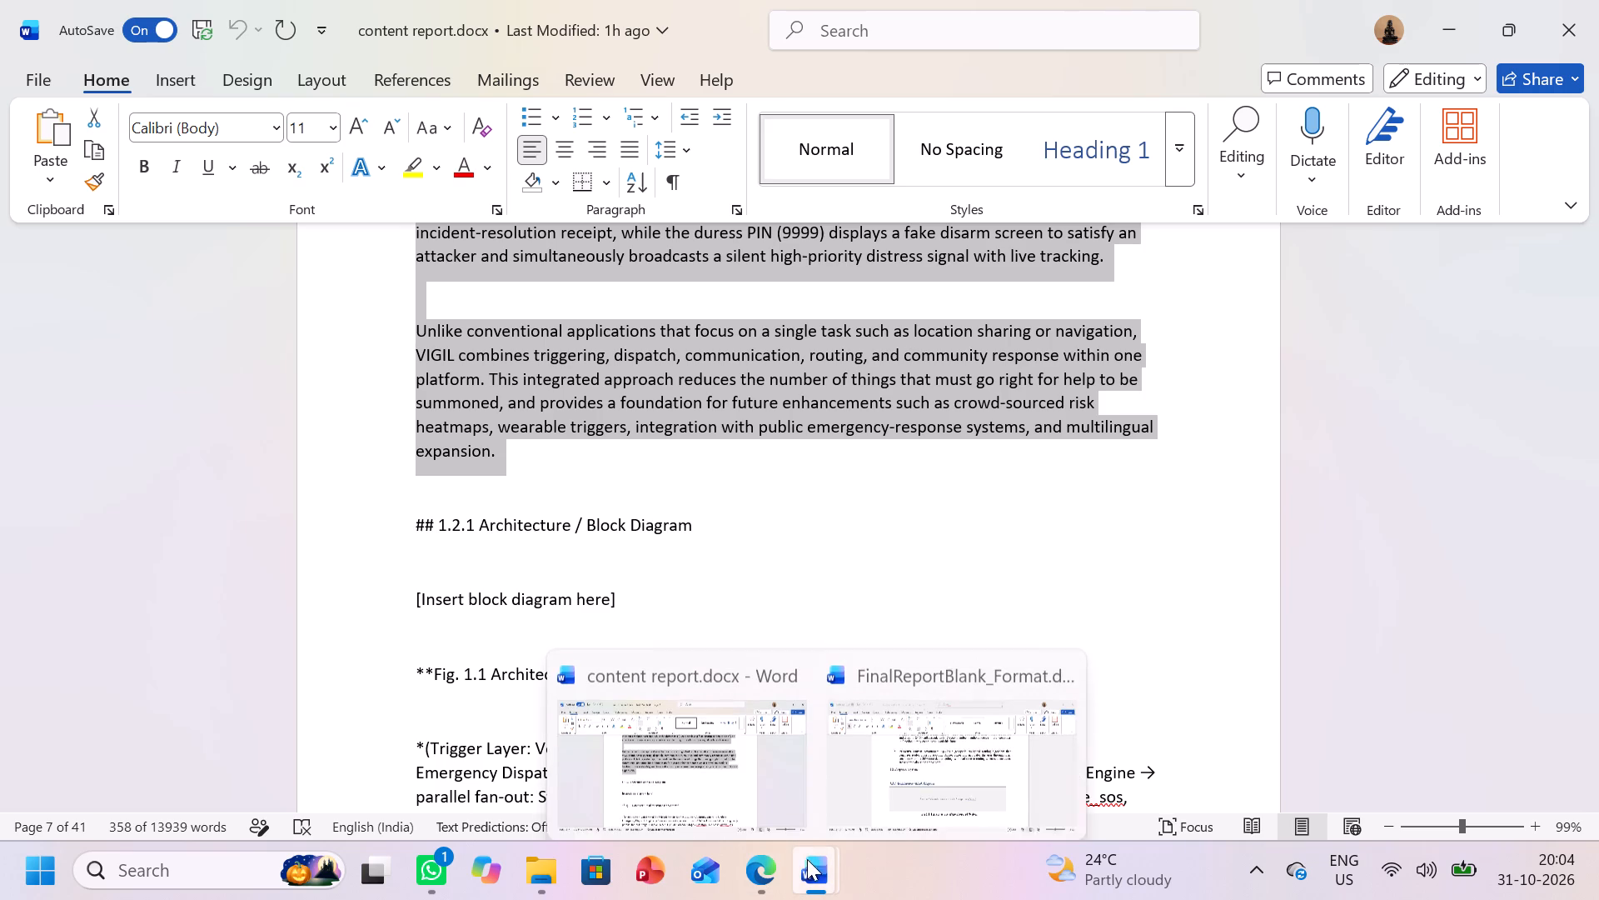
Return to the final report and paste the copied paragraphs below the 1.2 Proposed System heading.
{"action": "left_click", "coordinate": [919, 777]}
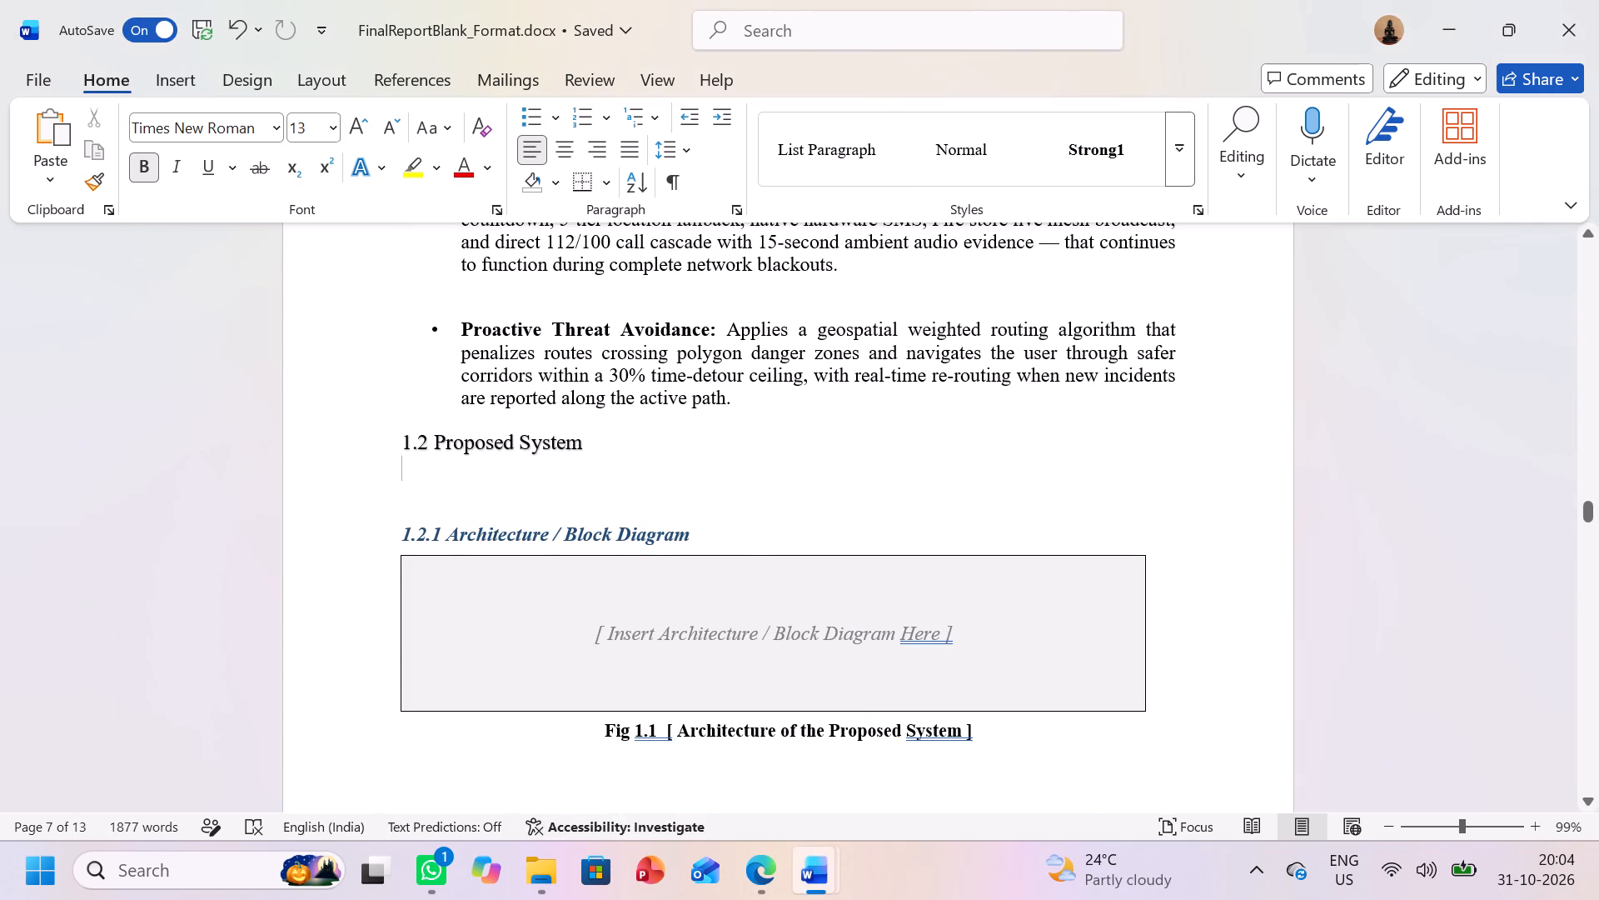
{"action": "key", "text": "ctrl+v"}
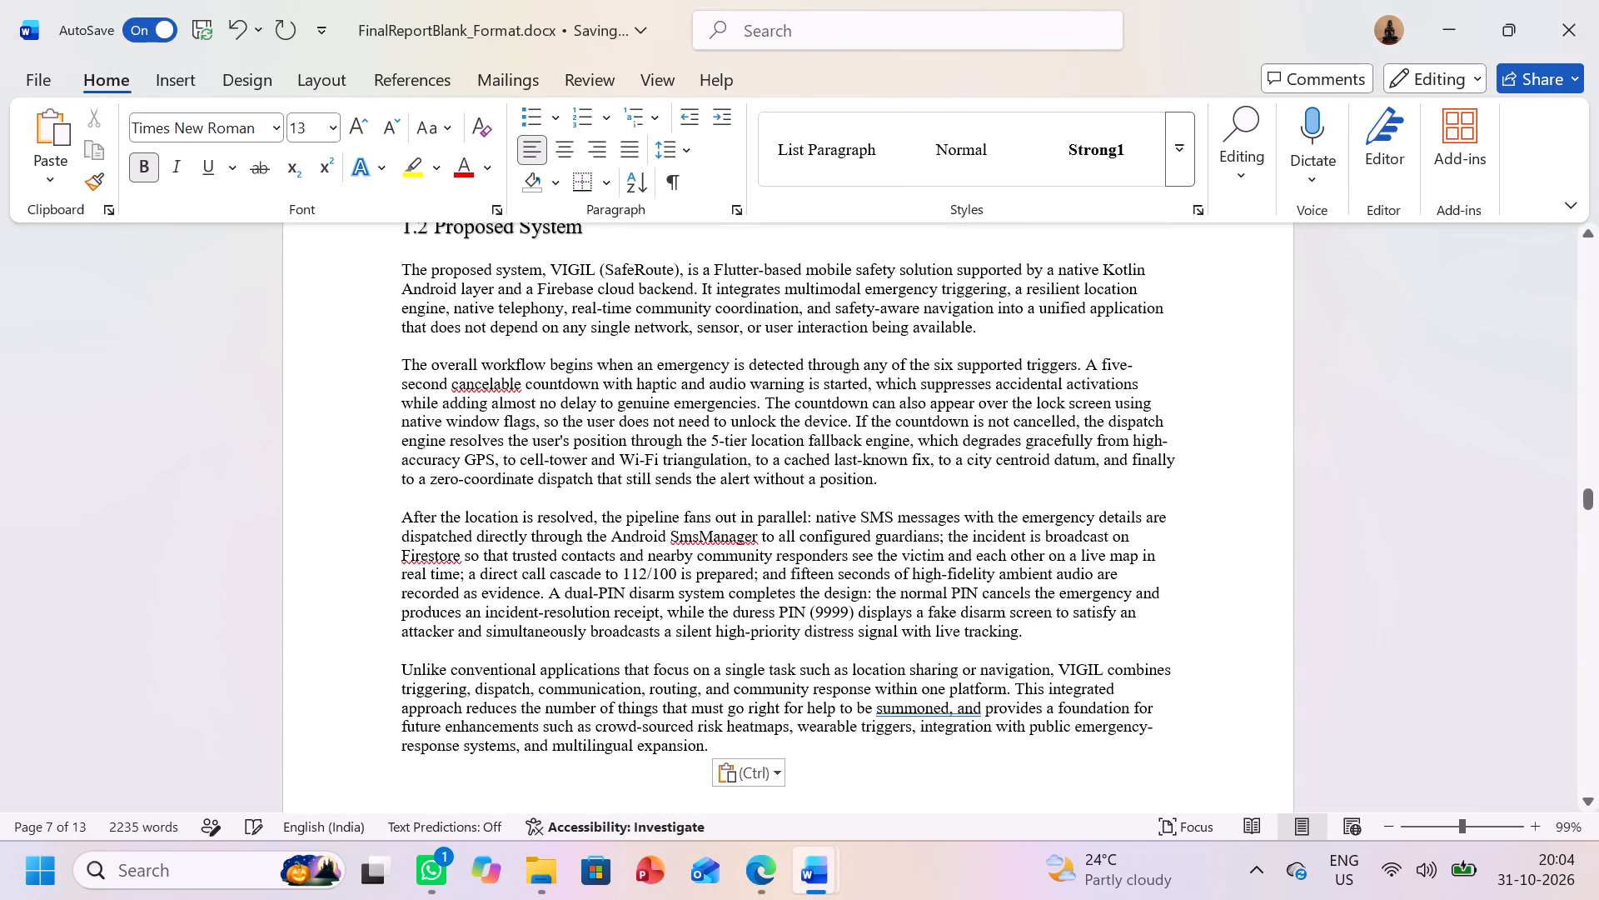
Set the pasted 1.2 Proposed System paragraphs to font size 12 and justify them.
{"action": "left_click_drag", "start_coordinate": [401, 260], "coordinate": [923, 769]}
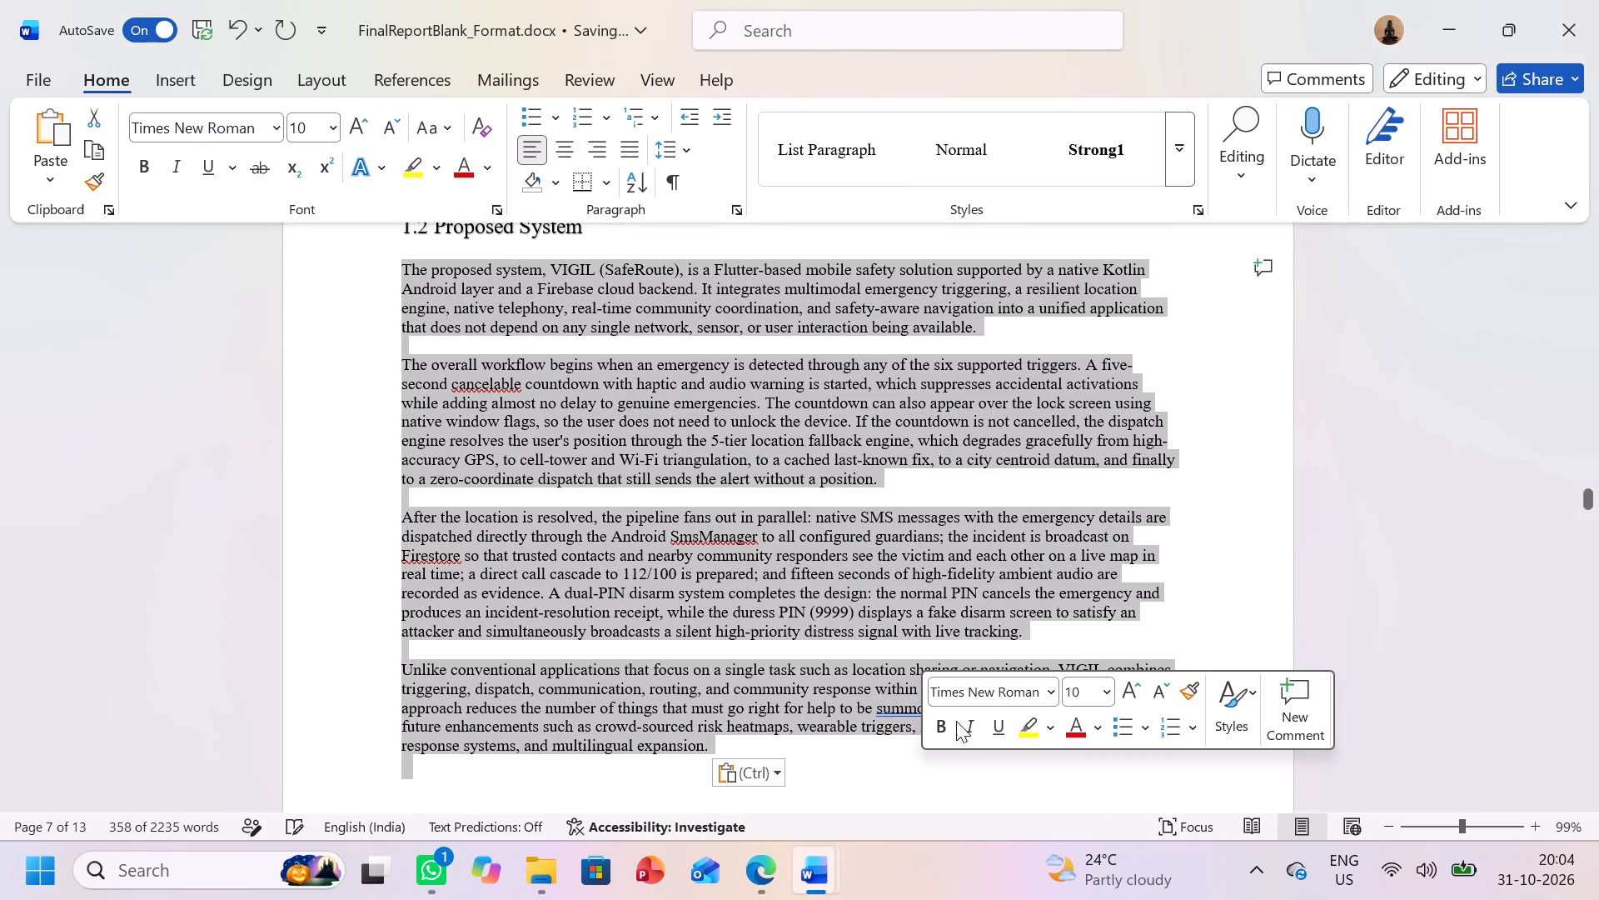
{"action": "left_click", "coordinate": [1106, 703]}
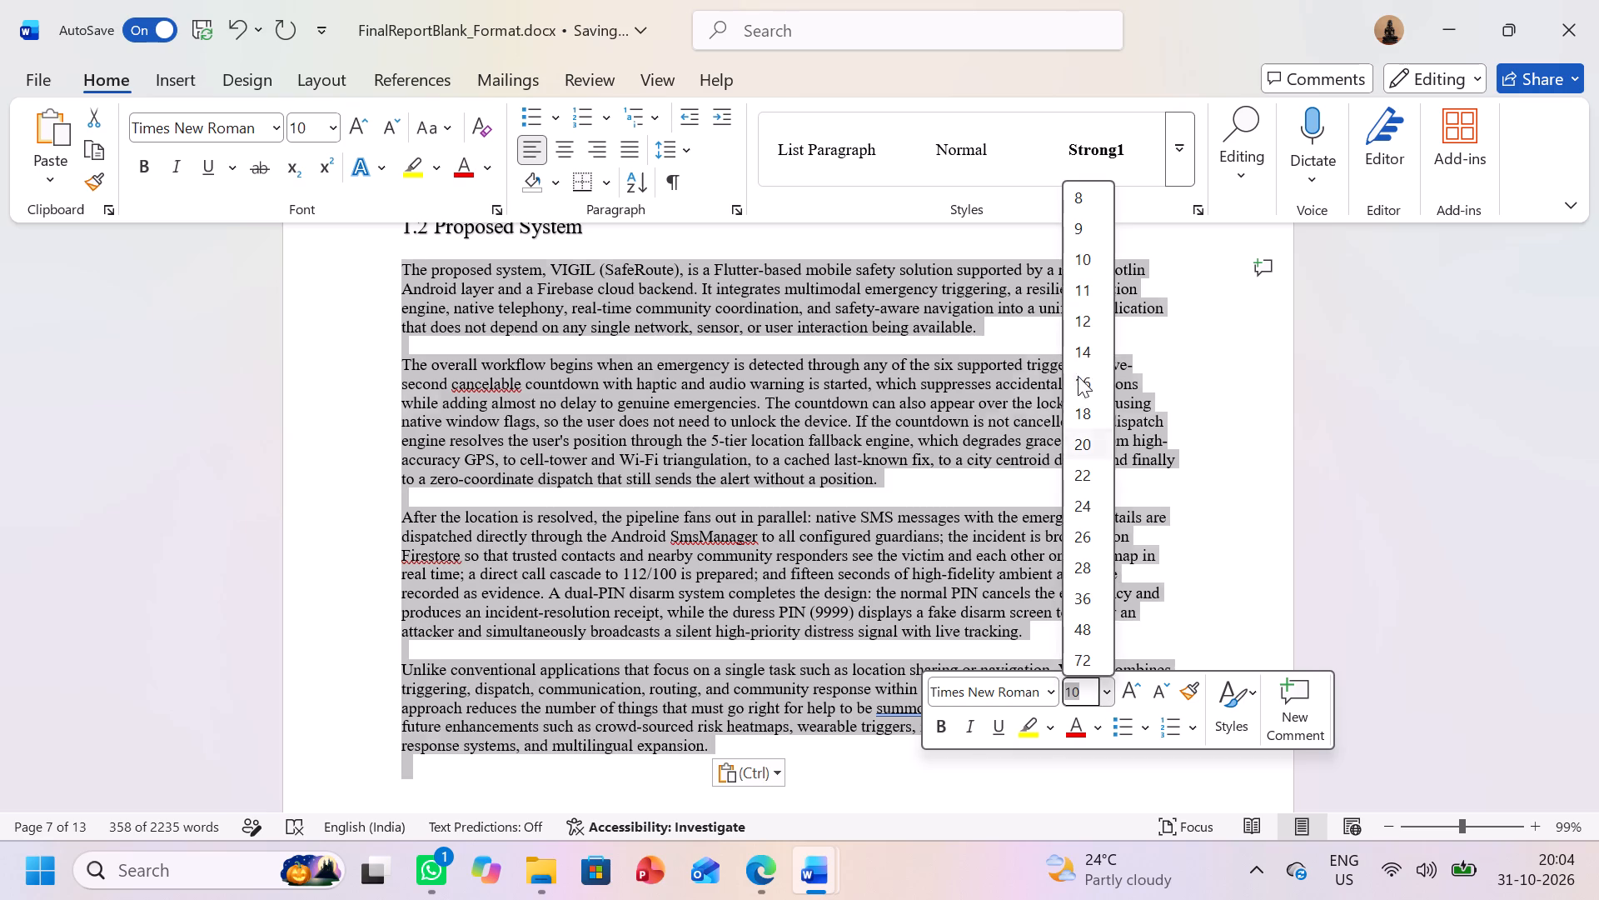
{"action": "left_click", "coordinate": [1083, 319]}
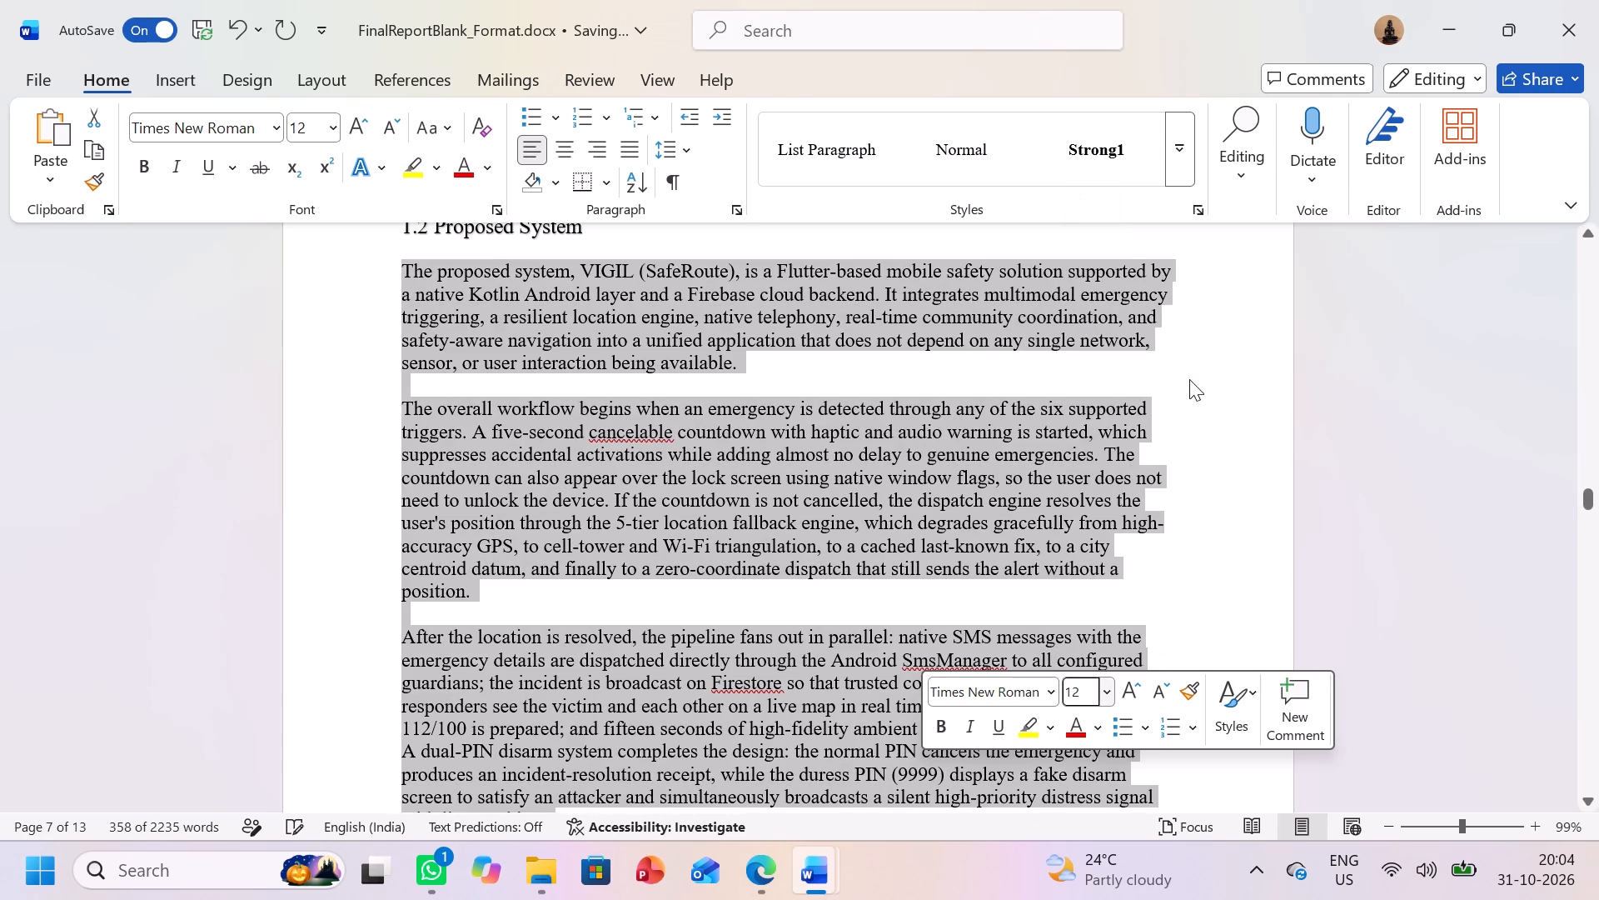
{"action": "left_click", "coordinate": [628, 132]}
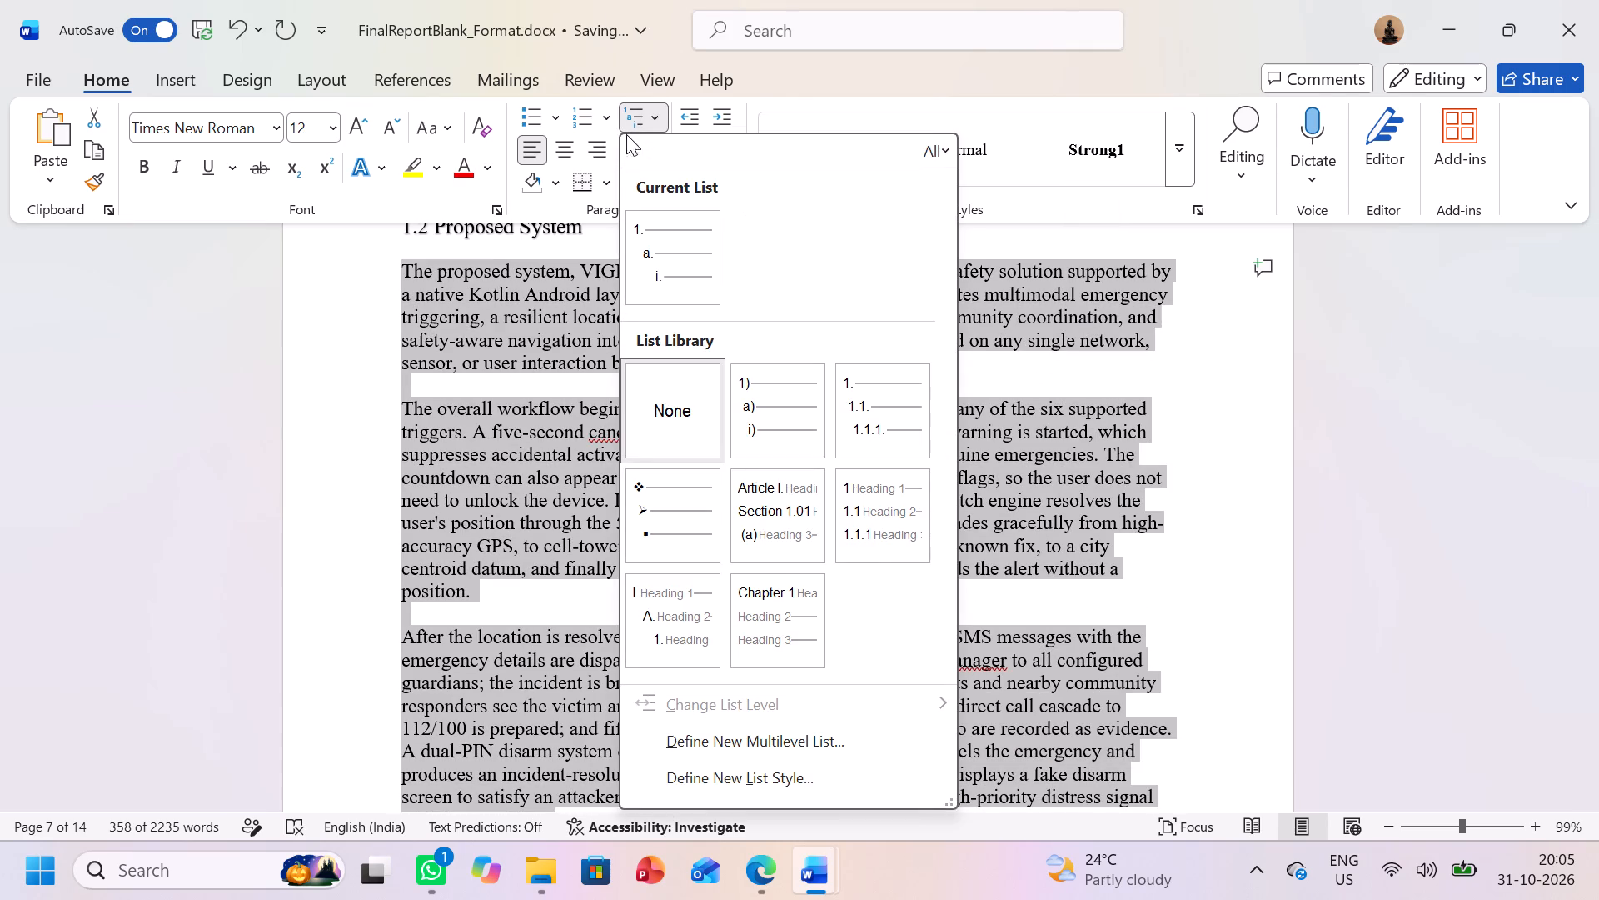
{"action": "left_click", "coordinate": [594, 154]}
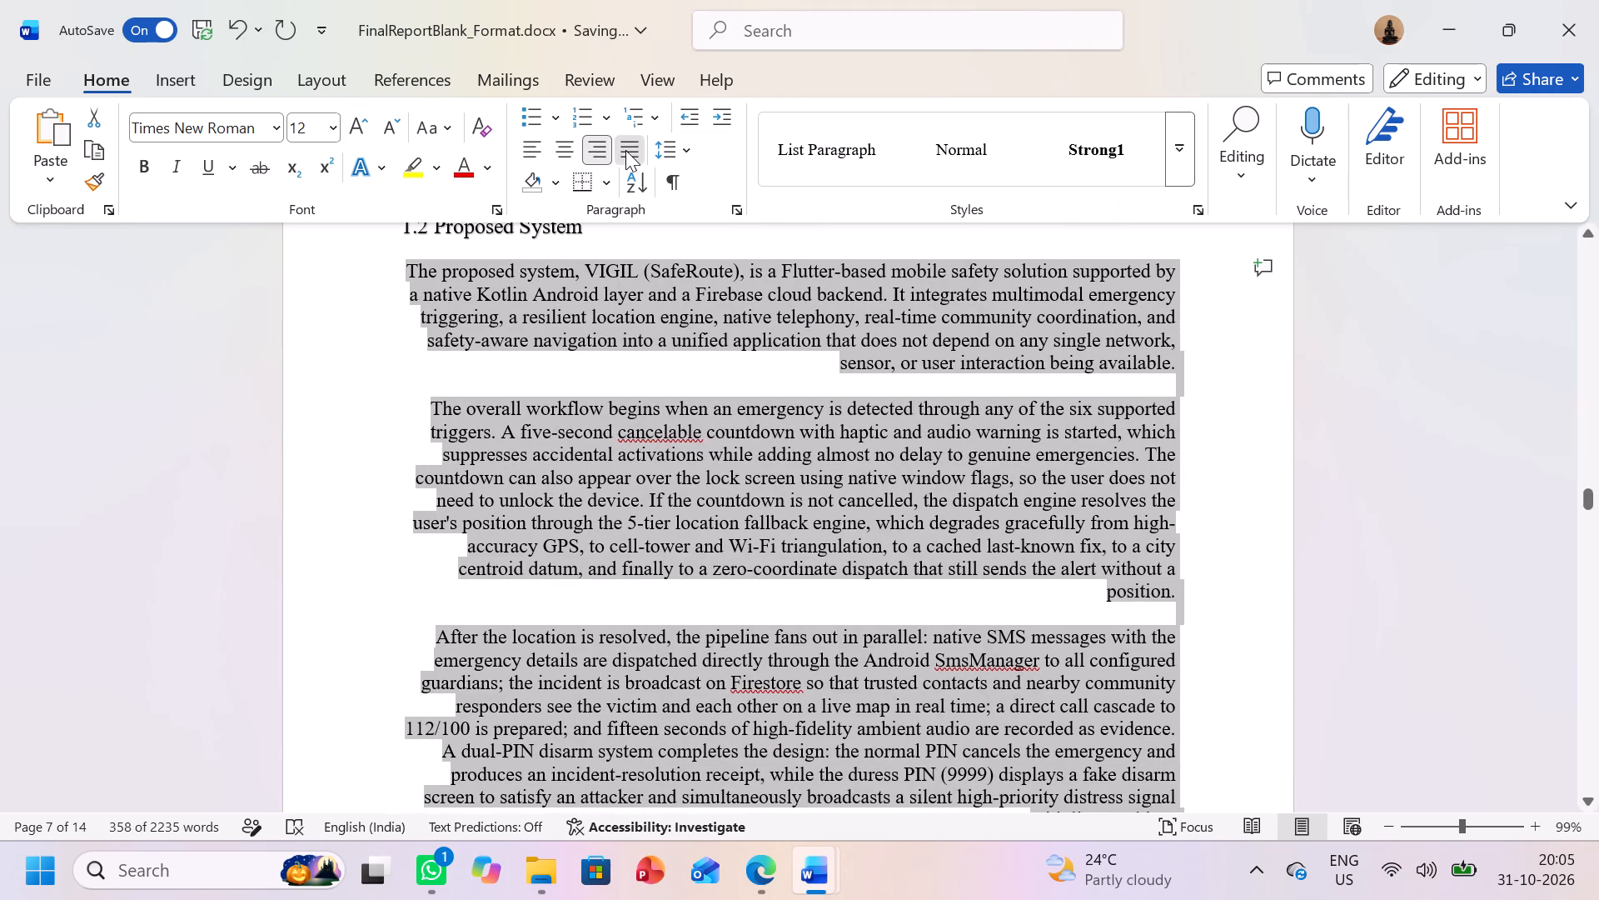
{"action": "left_click", "coordinate": [625, 150]}
{"action": "left_click", "coordinate": [1188, 392]}
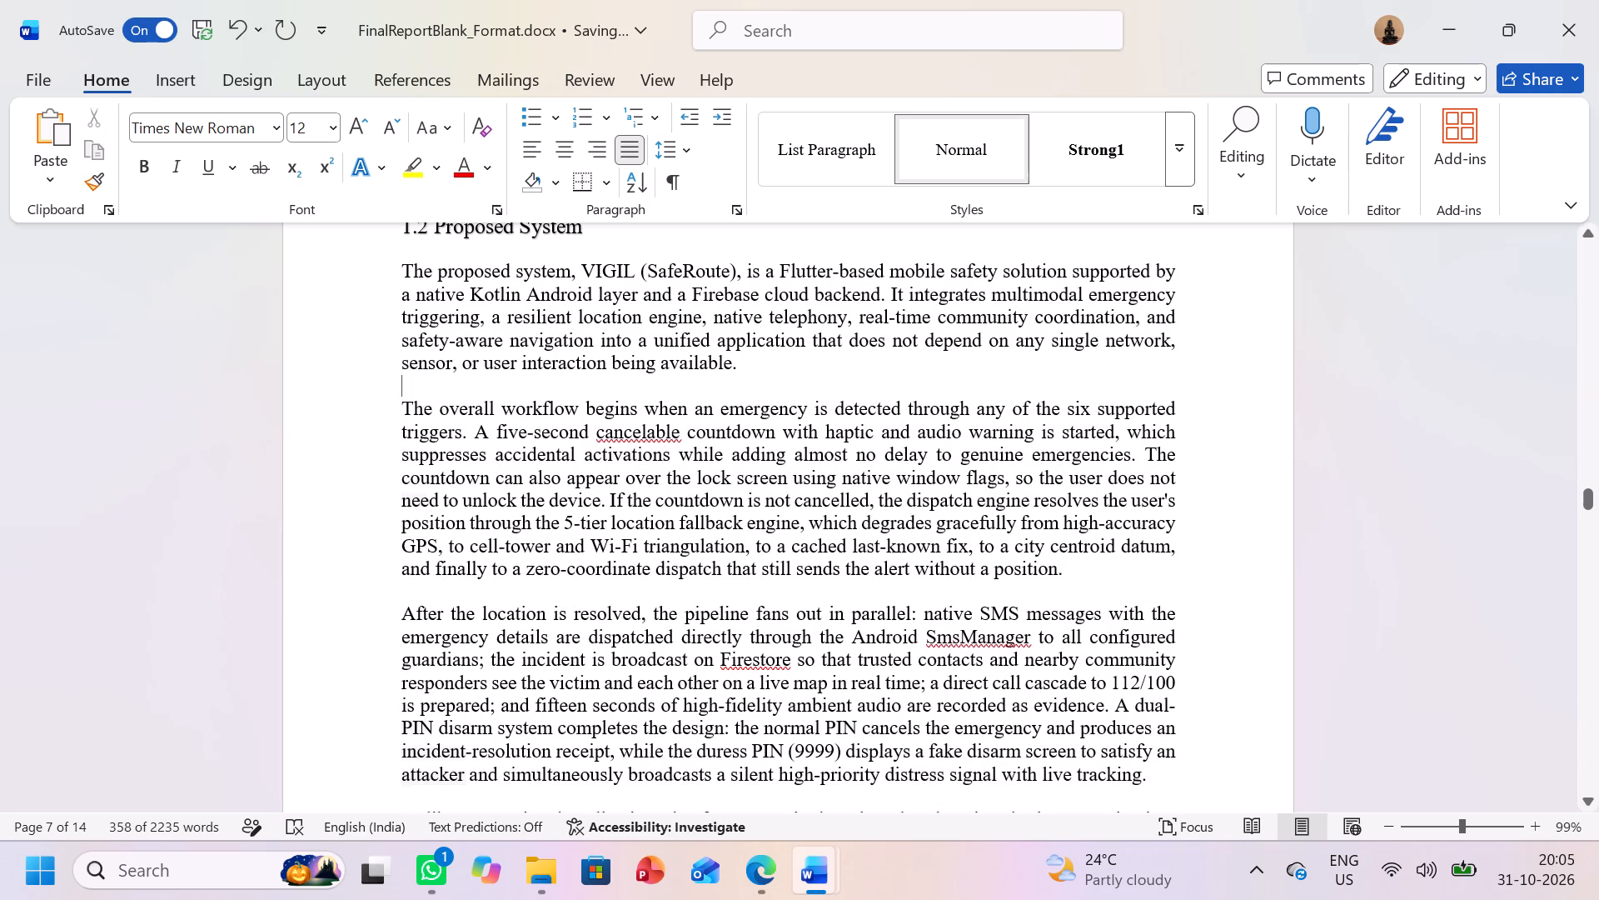
{"action": "left_click", "coordinate": [673, 441]}
{"action": "left_click", "coordinate": [639, 519]}
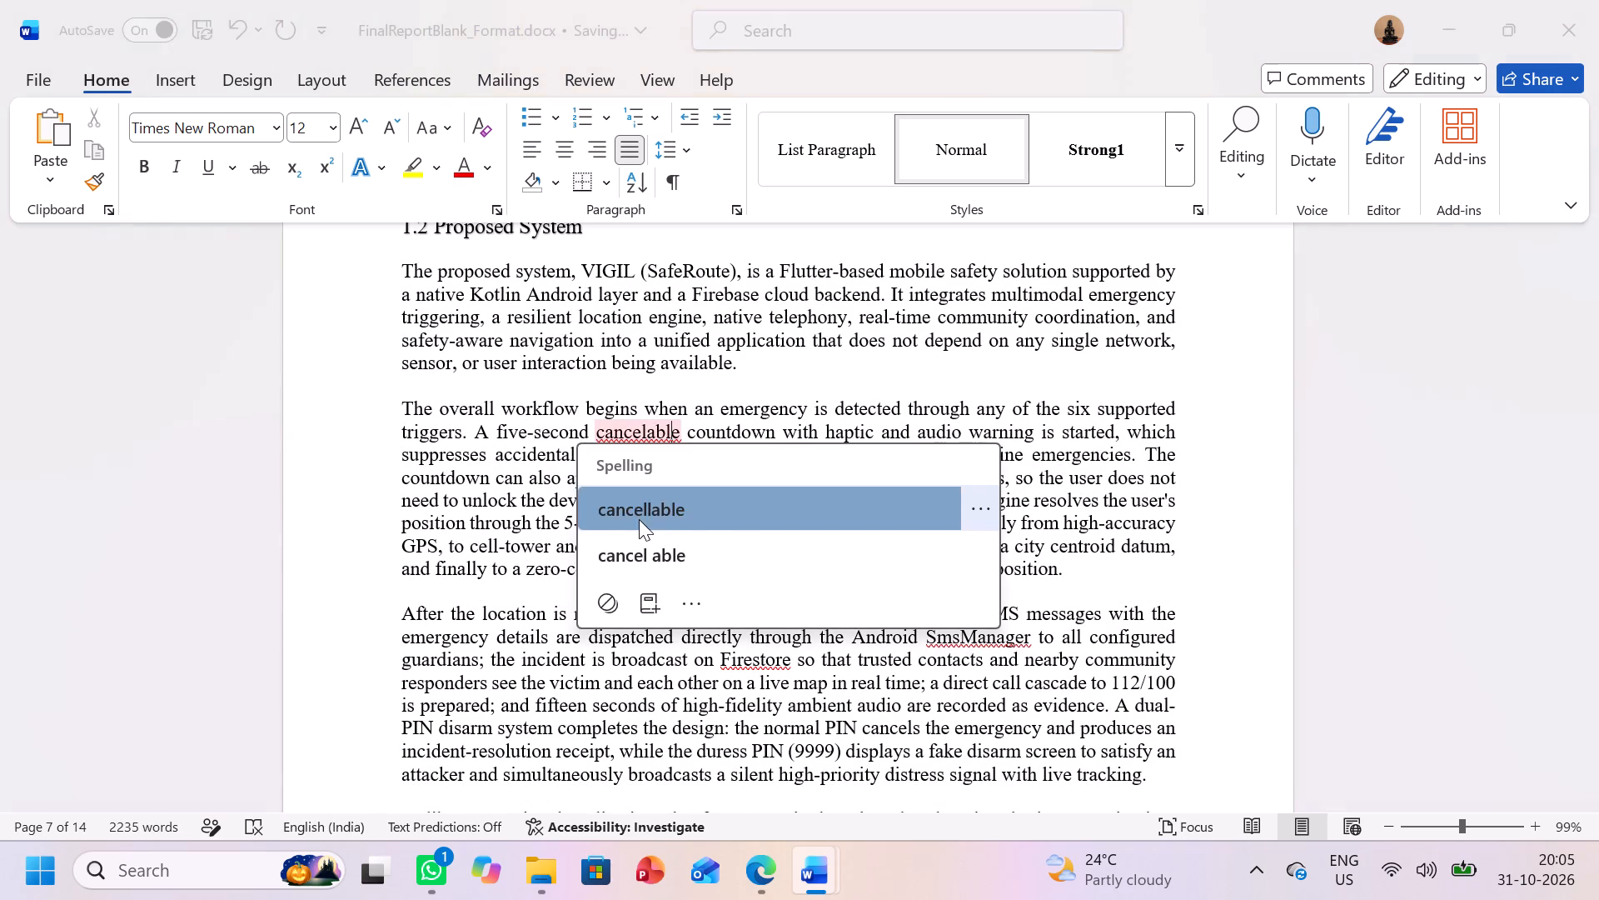
{"action": "left_click", "coordinate": [756, 668]}
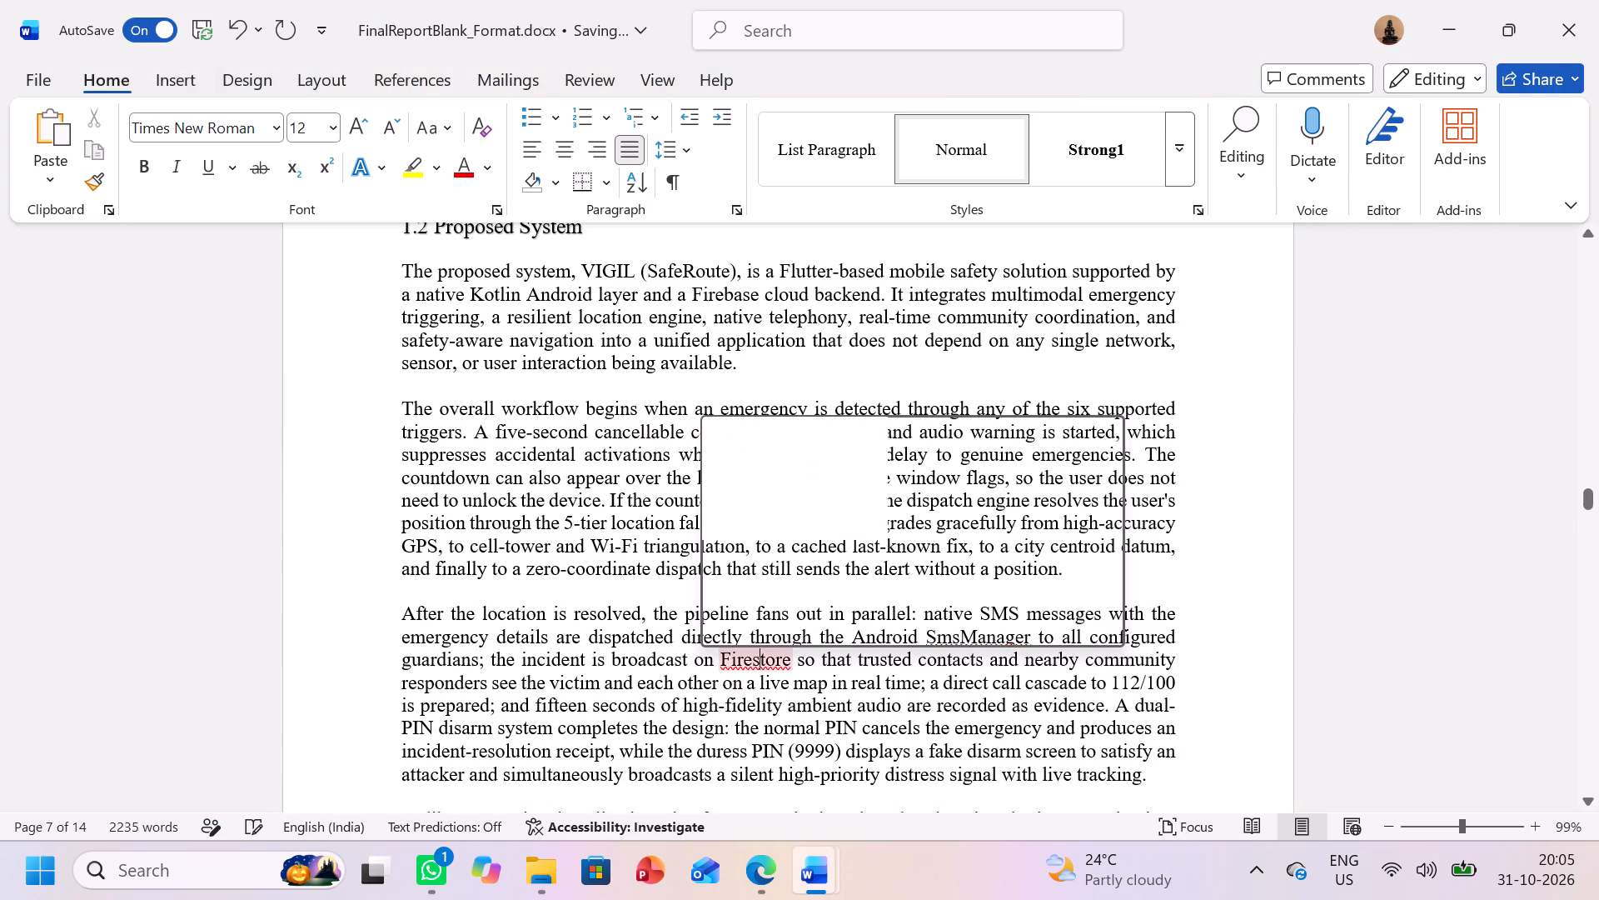
{"action": "left_click", "coordinate": [753, 476]}
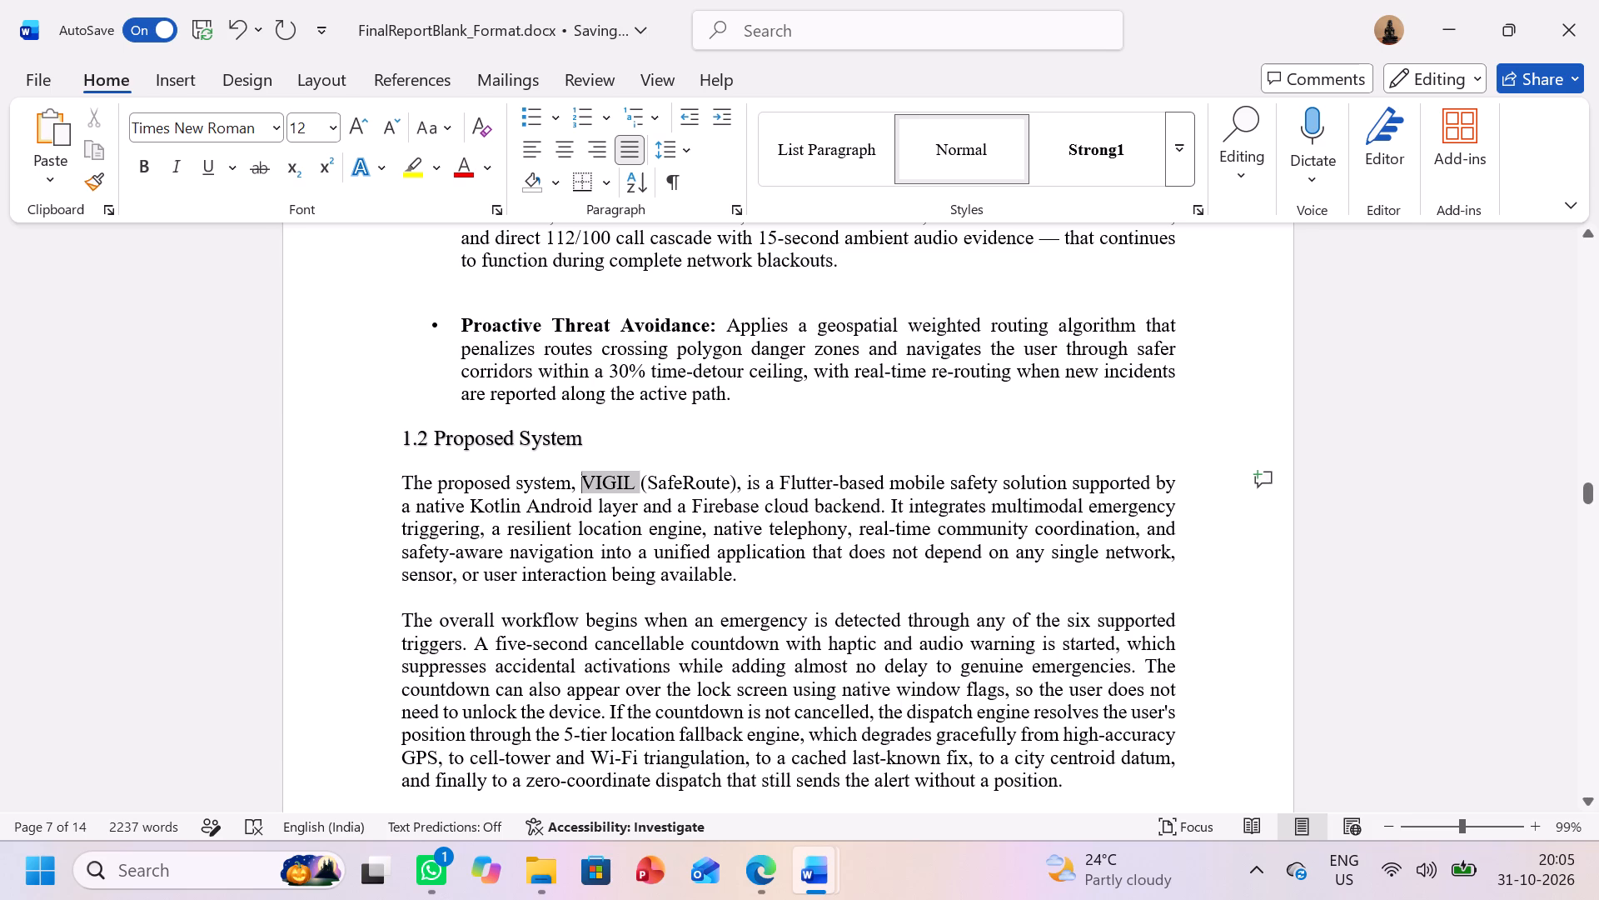
{"action": "left_click_drag", "start_coordinate": [647, 482], "coordinate": [730, 484]}
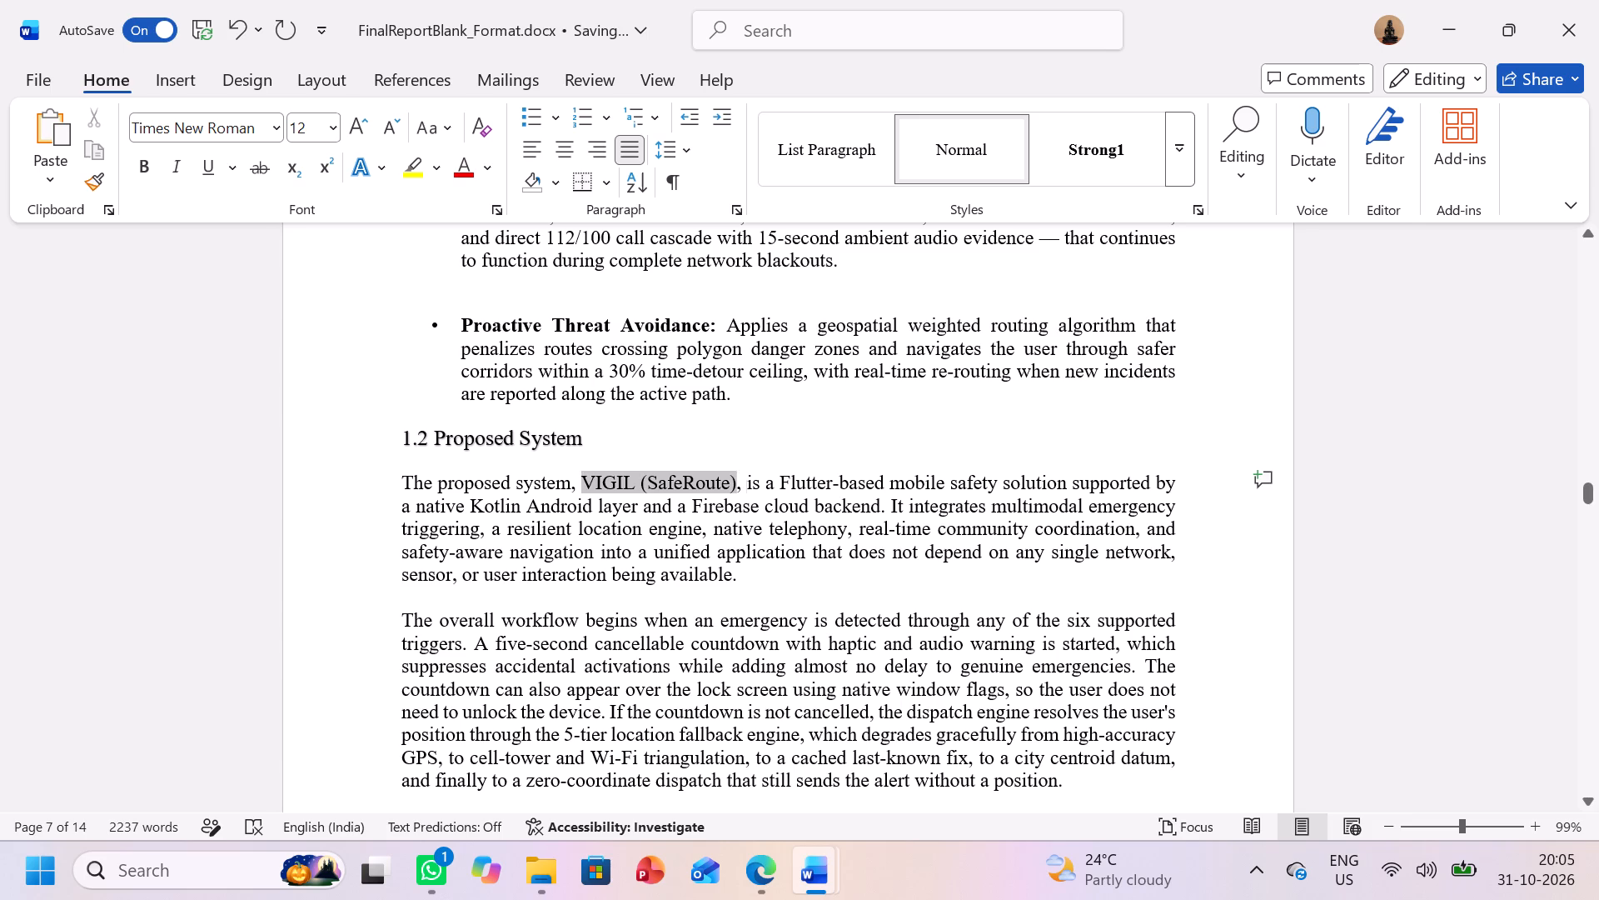
{"action": "left_click_drag", "start_coordinate": [730, 484], "coordinate": [733, 484]}
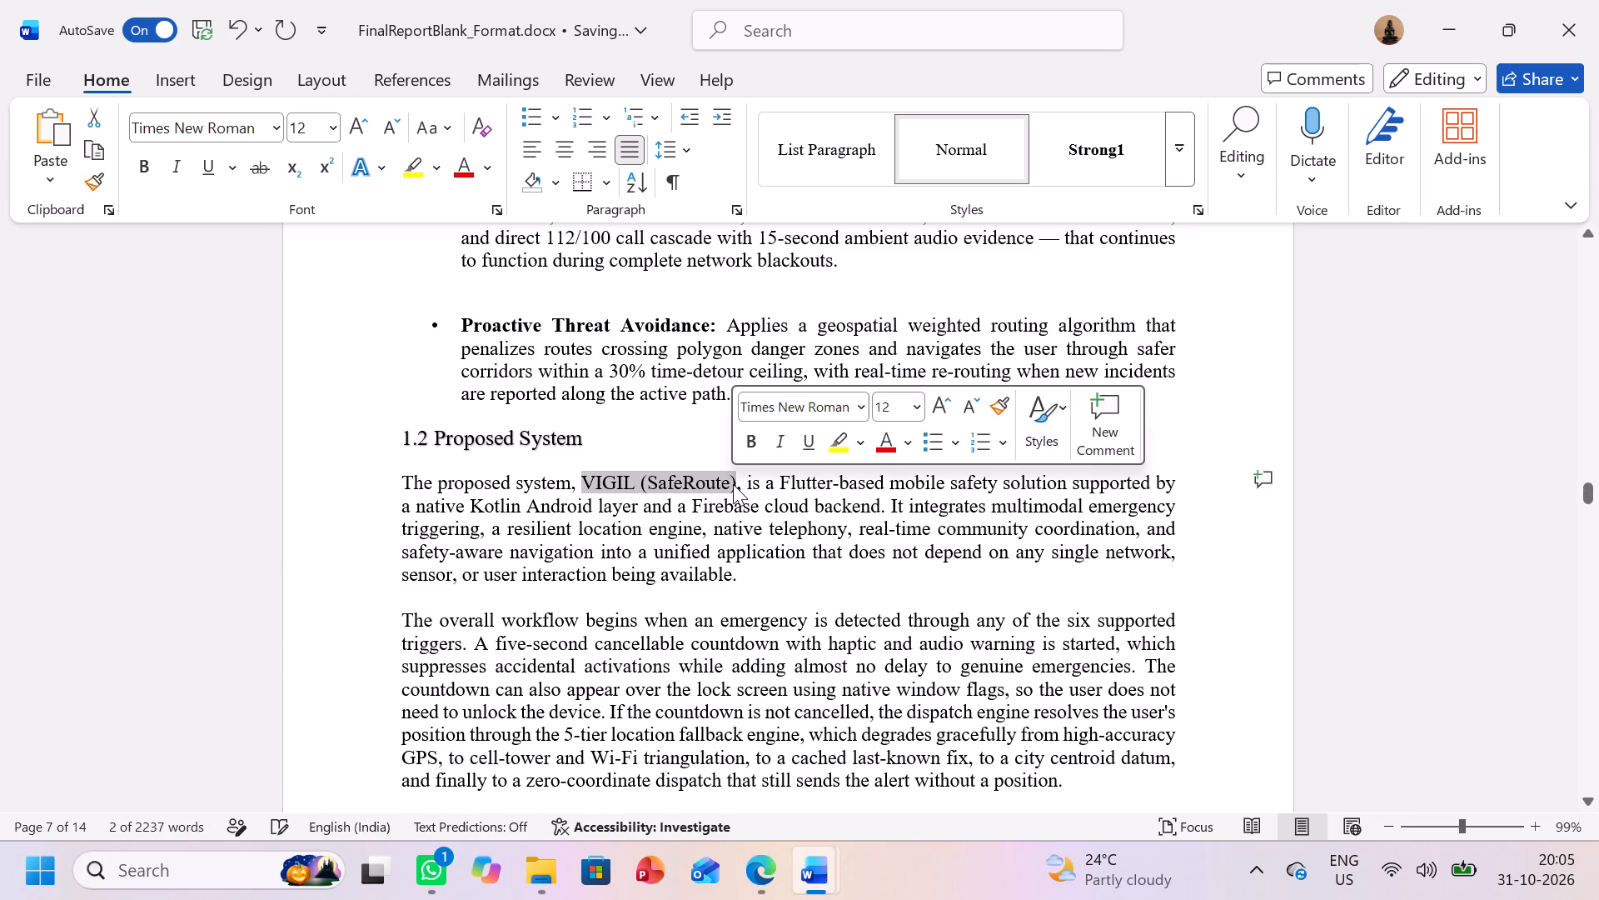
{"action": "key", "text": "ctrl+x"}
Copy "NavAraksha (A Risk-Aware Personal Safety & Navigation System with Journey Guard Intervention)" from the start of section 1.1 Project Description.
{"action": "scroll", "coordinate": [733, 484], "scroll_direction": "up", "scroll_amount": 2}
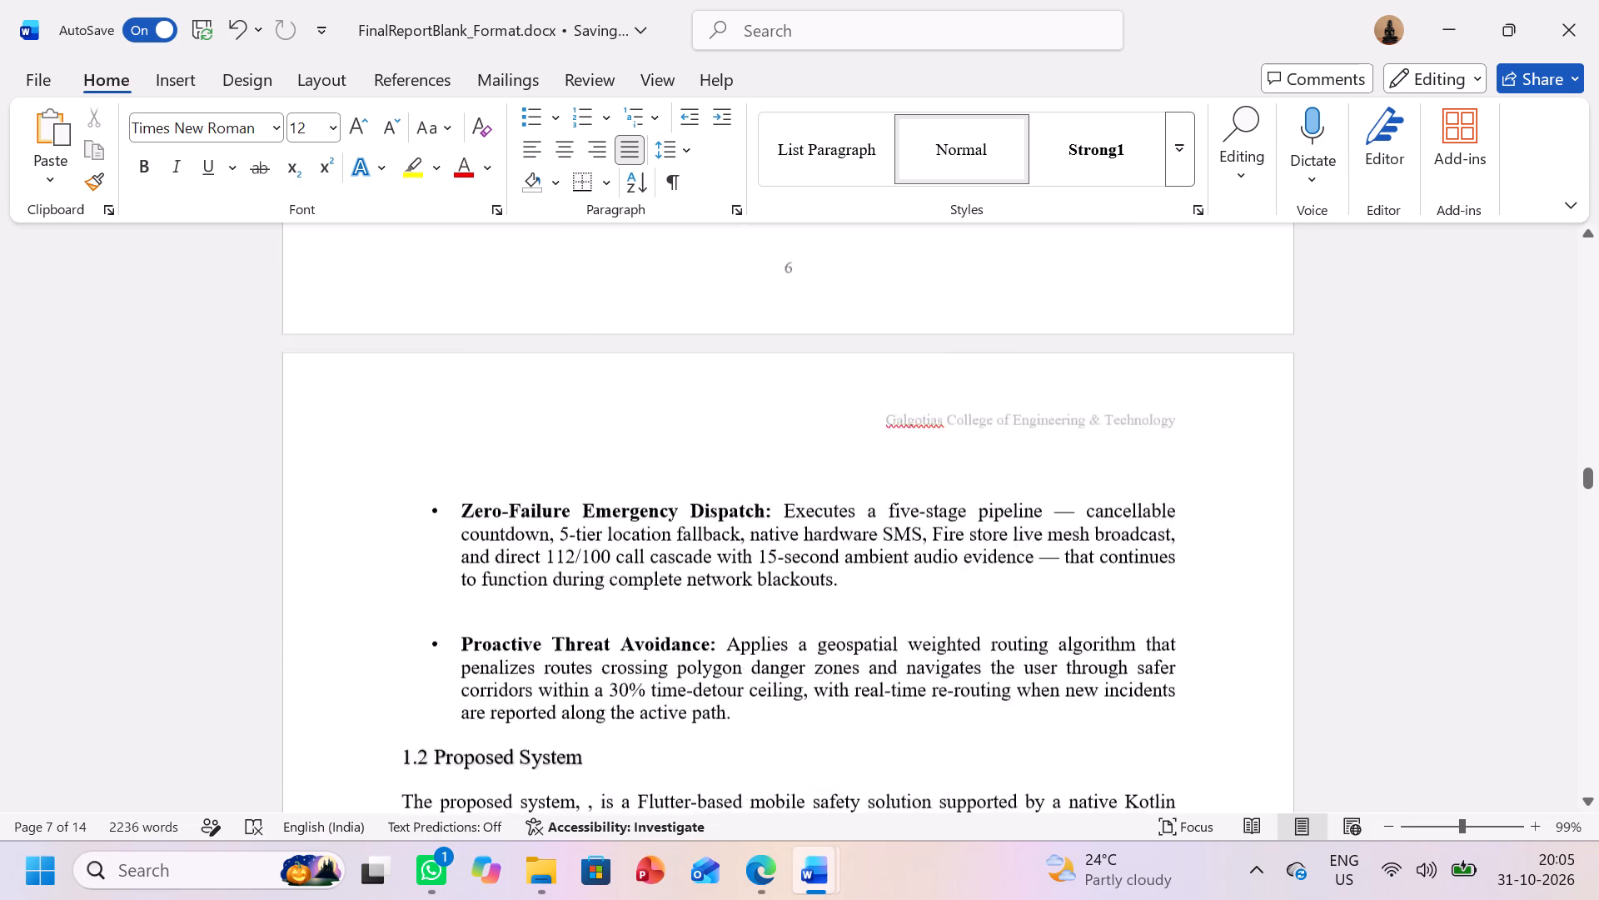
{"action": "scroll", "coordinate": [733, 484], "scroll_direction": "up", "scroll_amount": 3}
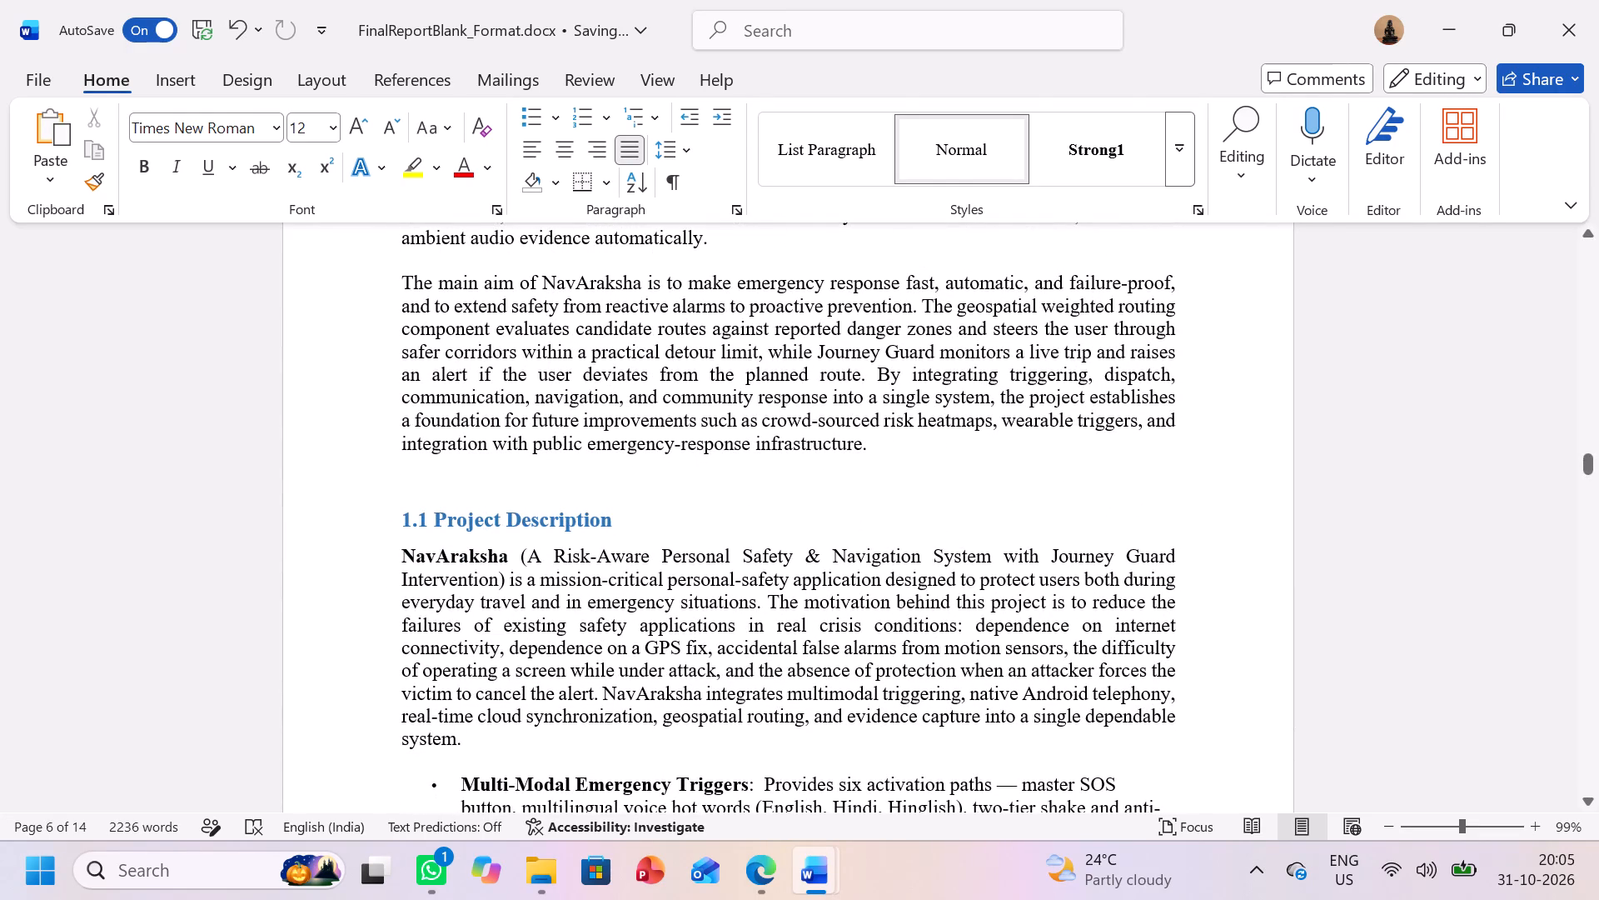
{"action": "left_click_drag", "start_coordinate": [399, 557], "coordinate": [499, 579]}
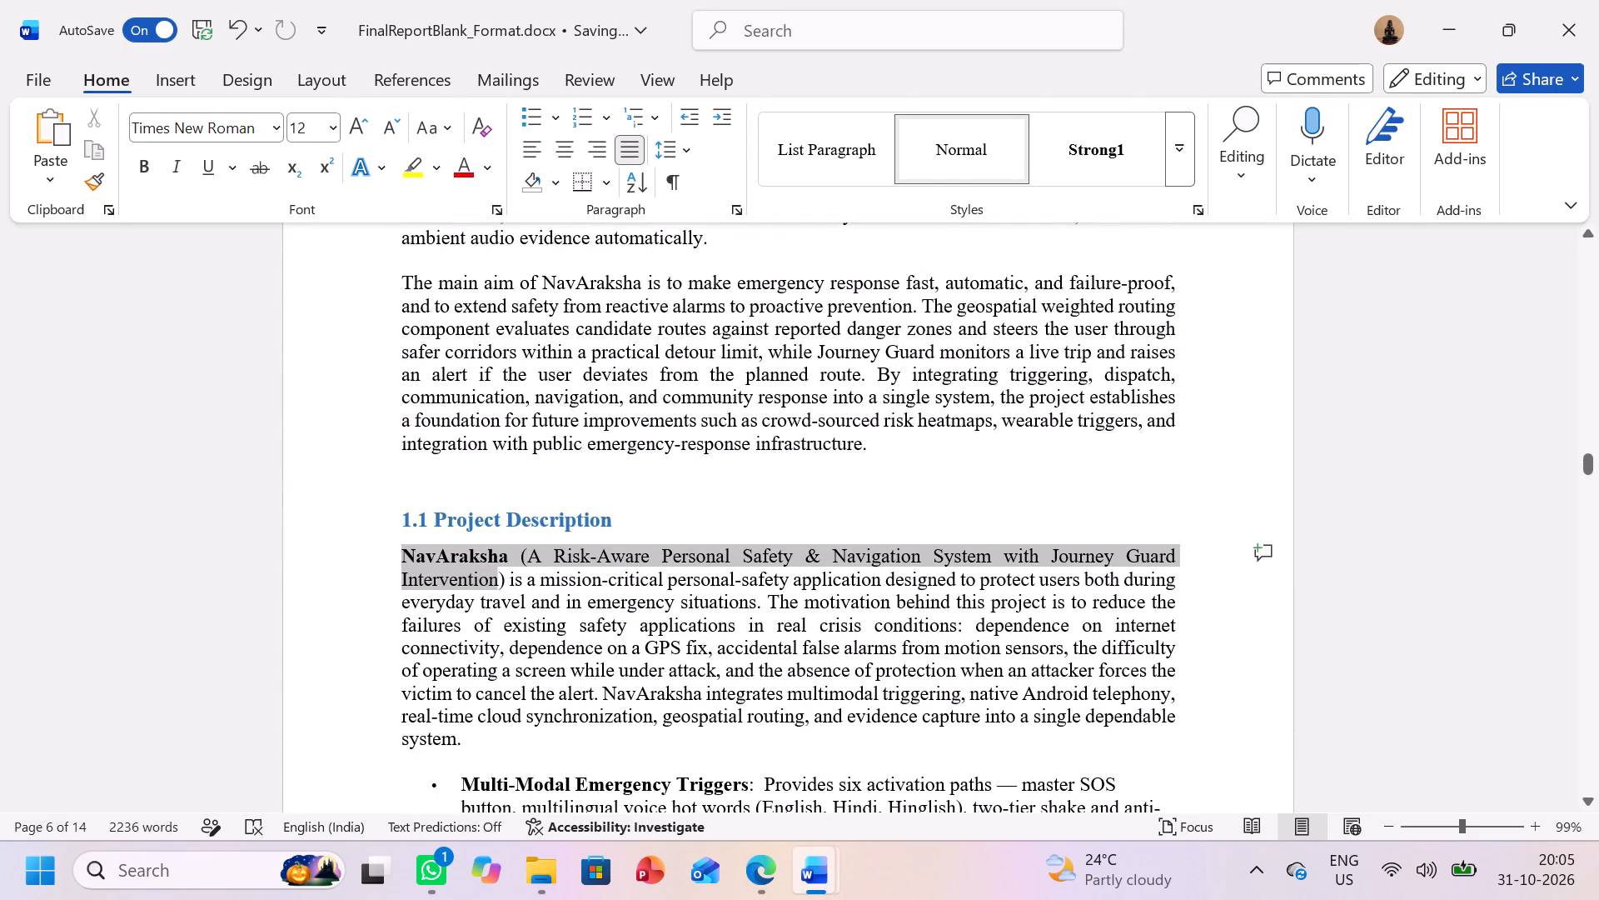
{"action": "left_click_drag", "start_coordinate": [499, 579], "coordinate": [504, 580]}
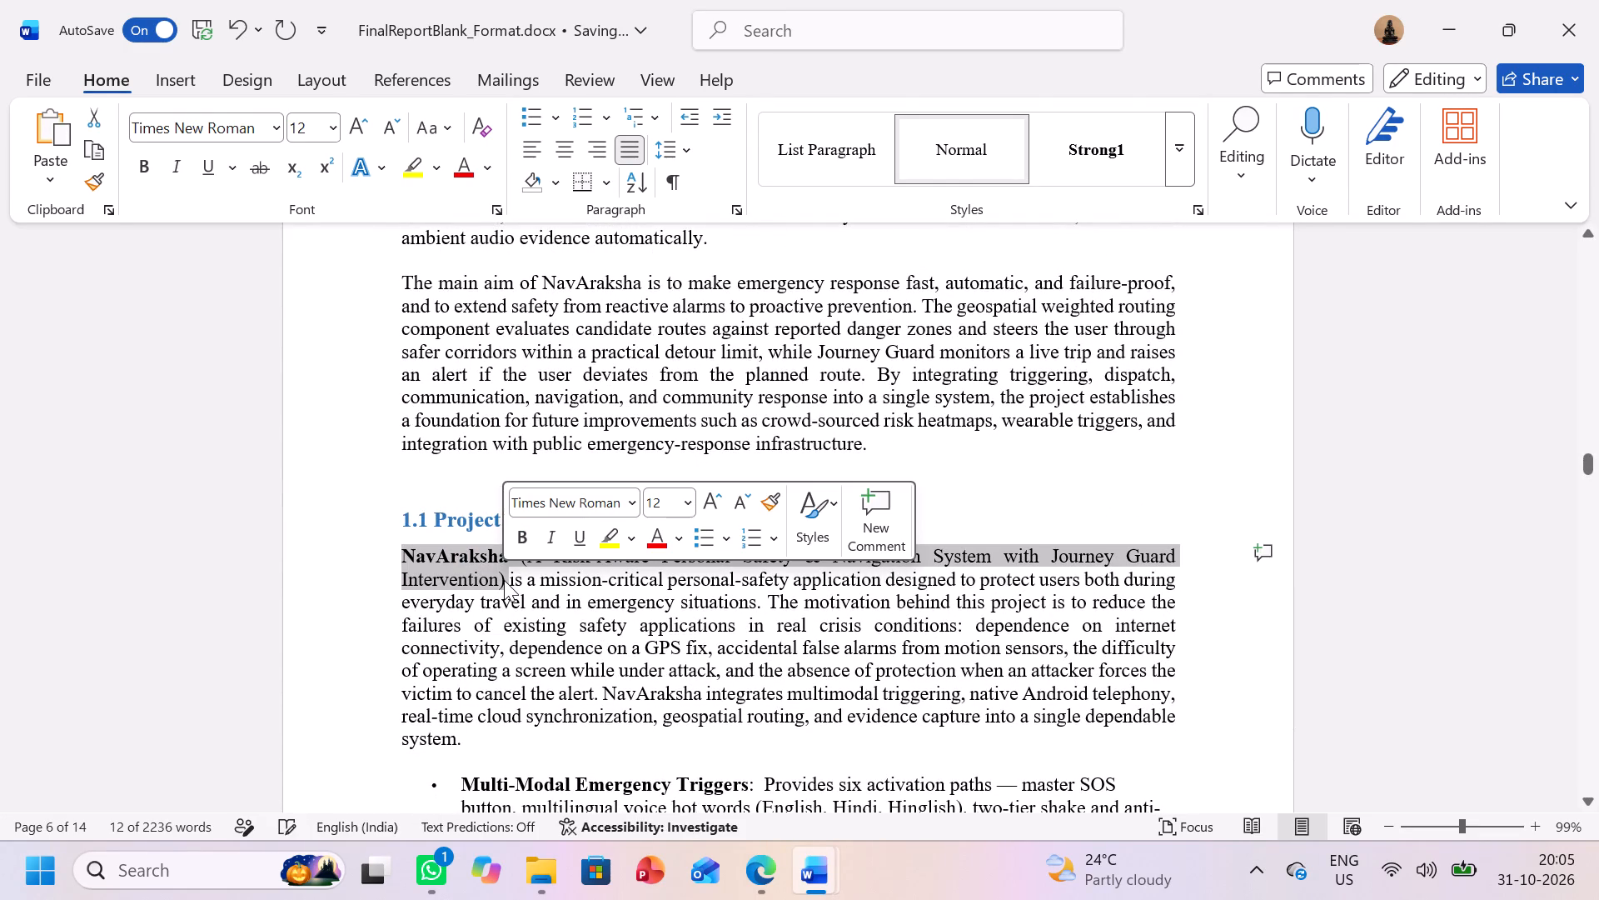
{"action": "key", "text": "ctrl+c"}
Paste the copied NavAraksha project name after "The proposed system," in the first paragraph of section 1.2.
{"action": "scroll", "coordinate": [504, 580], "scroll_direction": "down", "scroll_amount": 4}
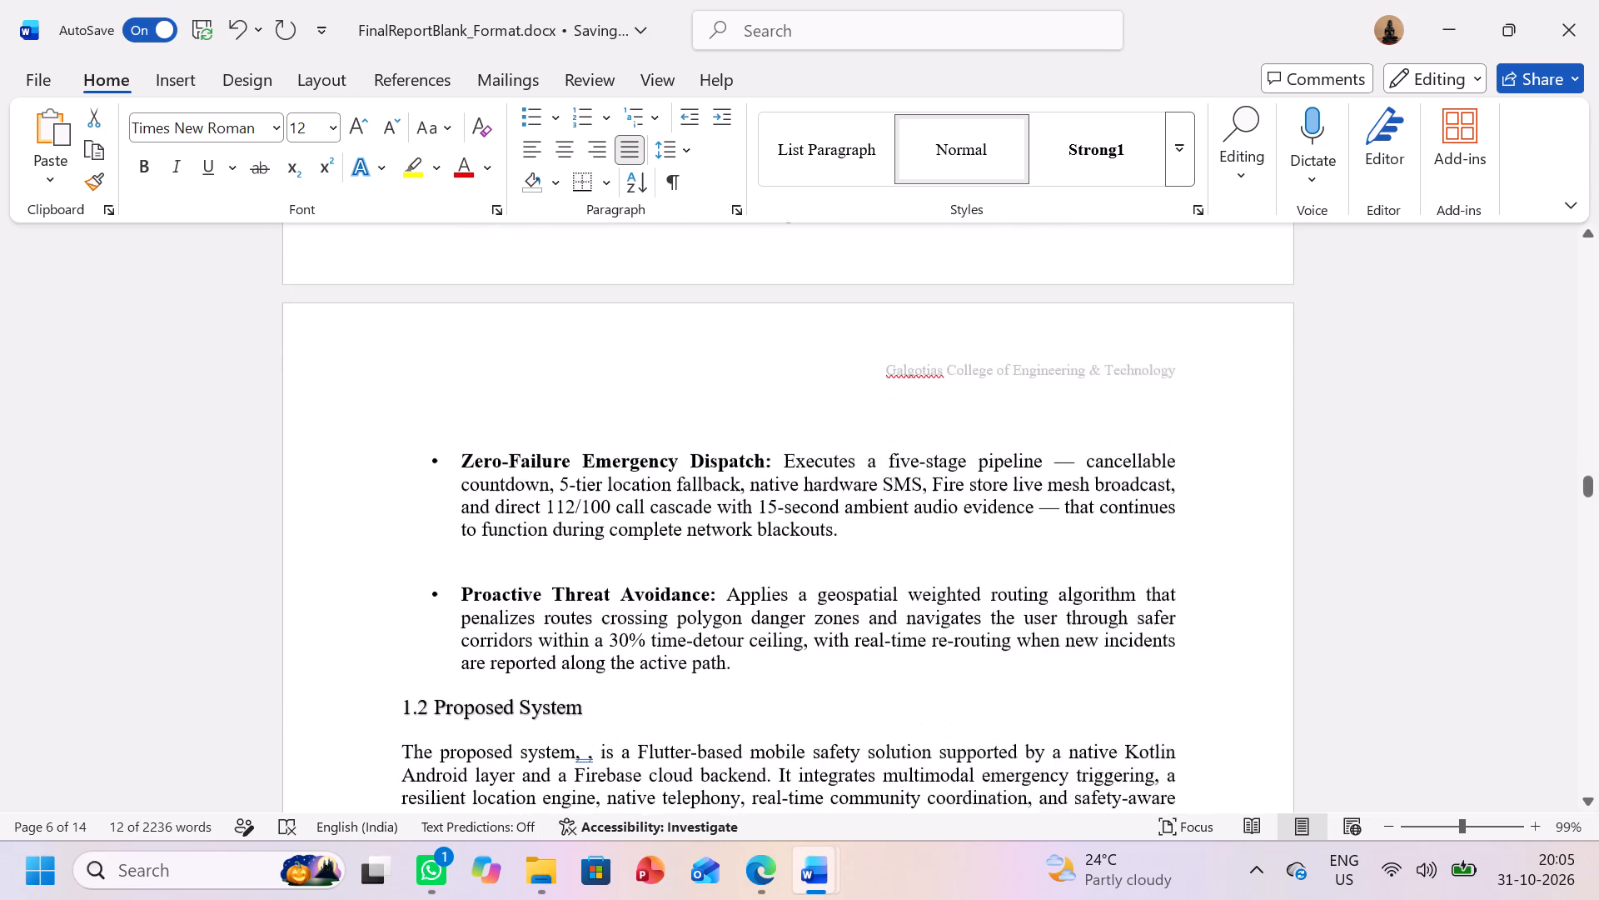
{"action": "scroll", "coordinate": [504, 580], "scroll_direction": "down", "scroll_amount": 4}
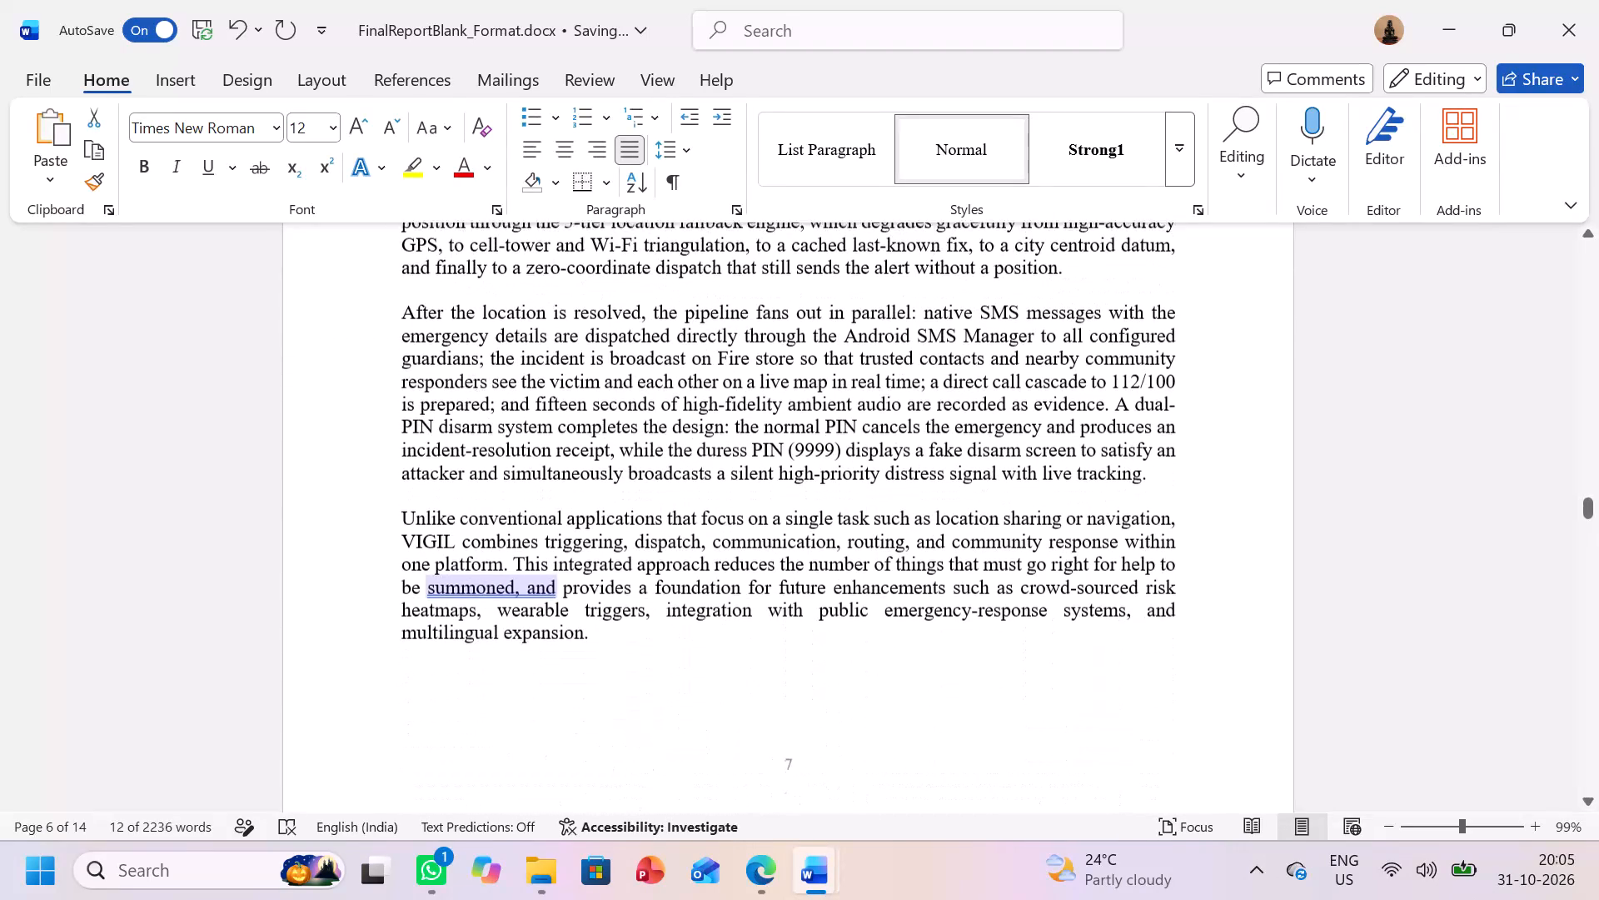
{"action": "scroll", "coordinate": [504, 580], "scroll_direction": "down", "scroll_amount": 2}
{"action": "scroll", "coordinate": [504, 580], "scroll_direction": "up", "scroll_amount": 1}
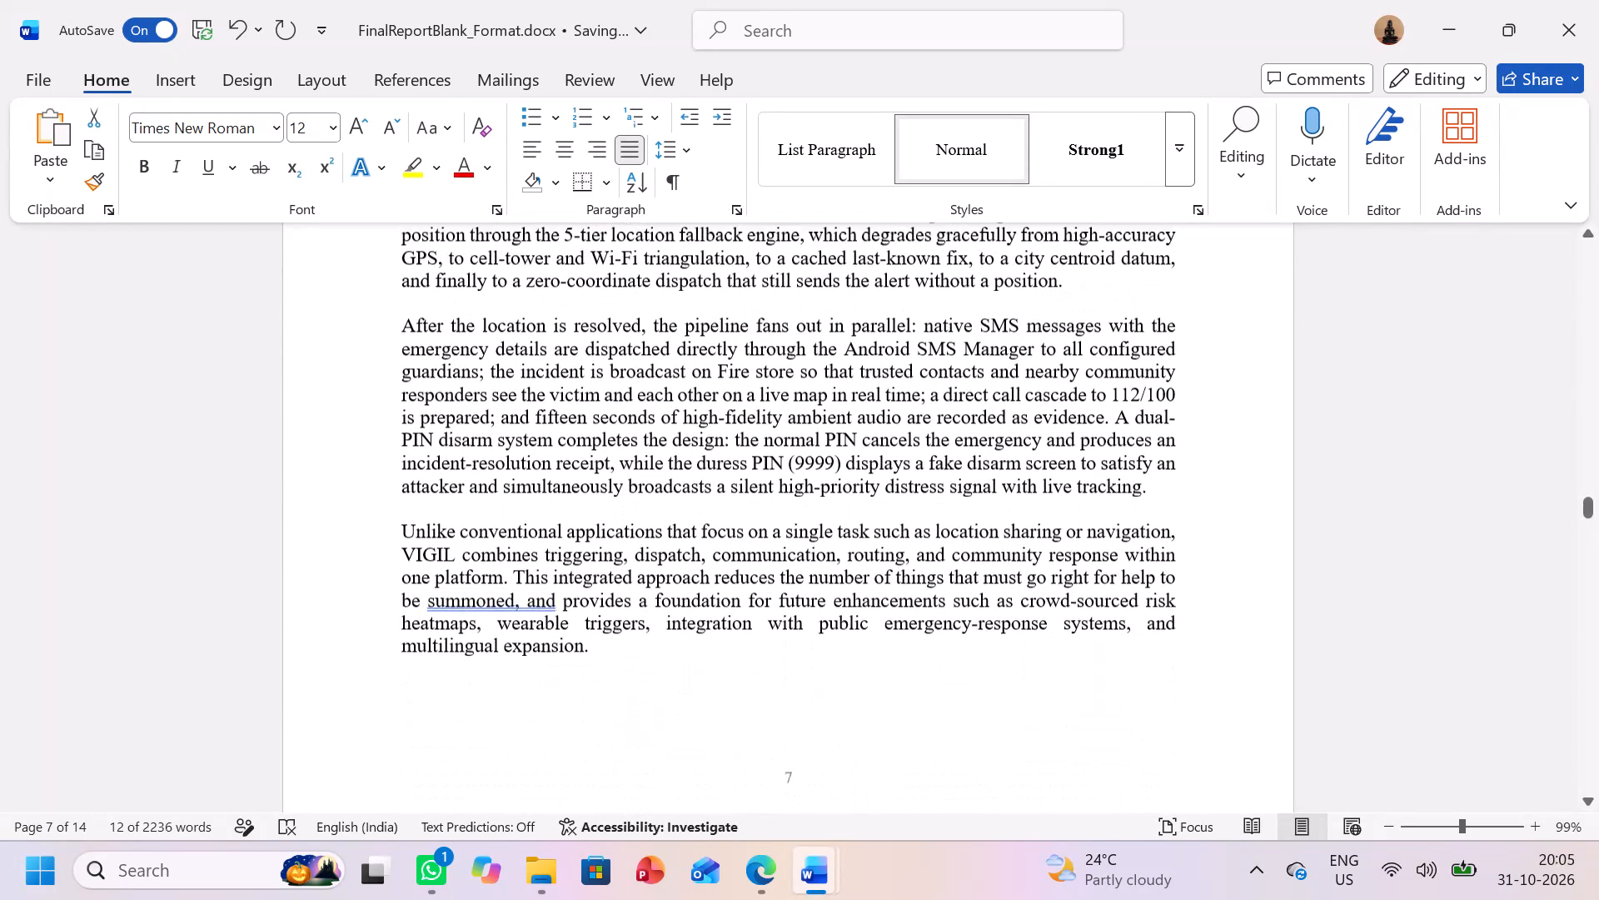
{"action": "scroll", "coordinate": [504, 580], "scroll_direction": "up", "scroll_amount": 4}
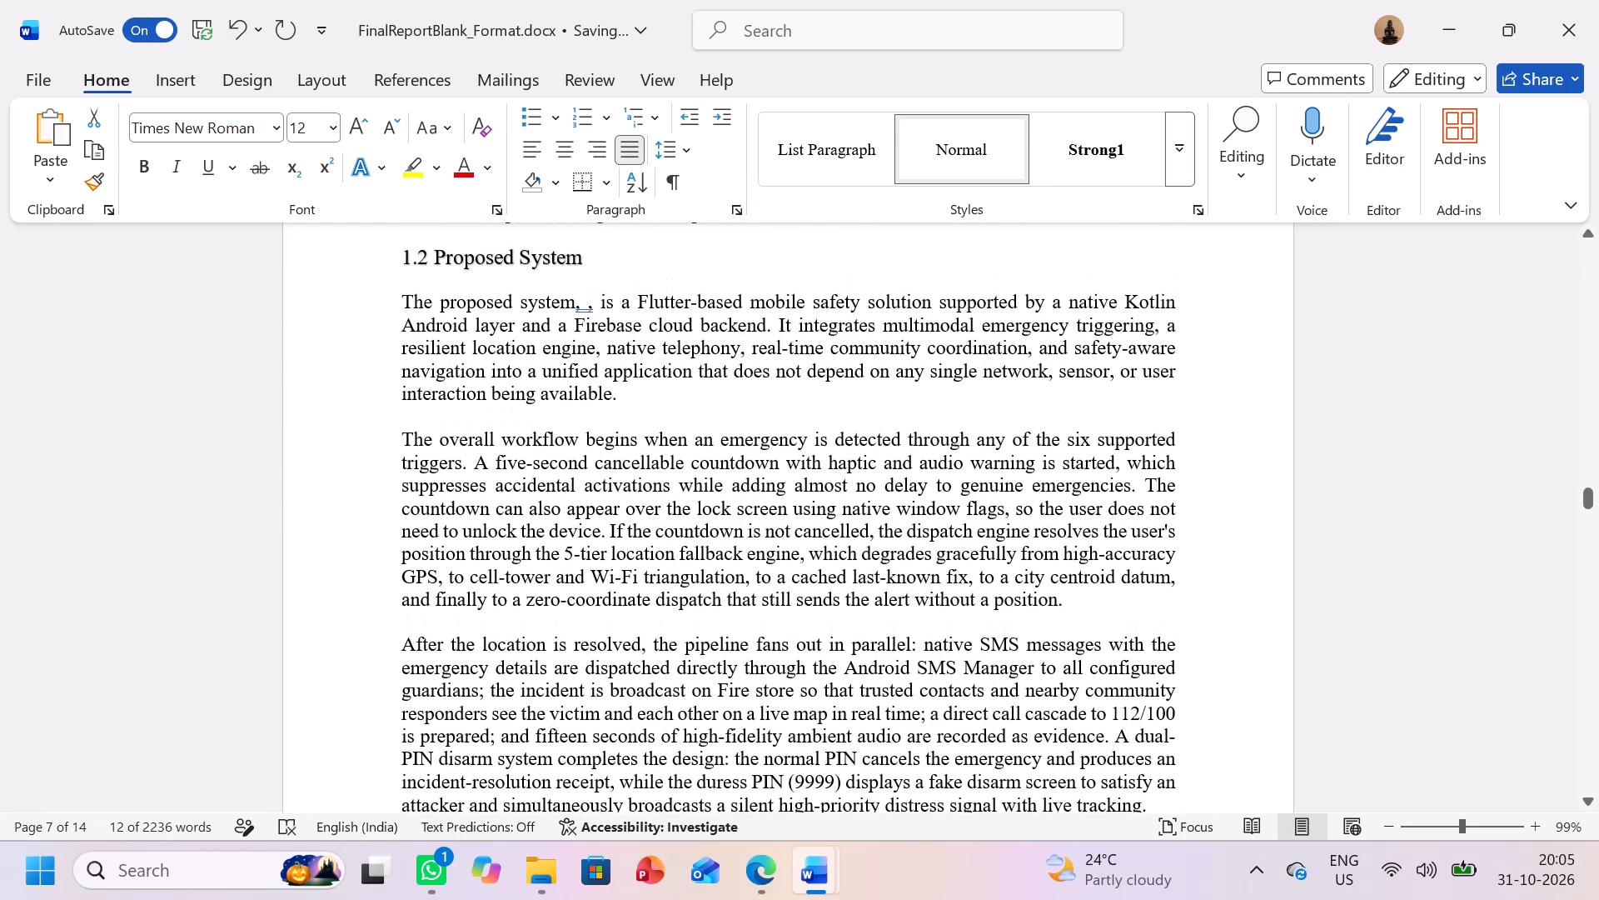
{"action": "left_click", "coordinate": [584, 304]}
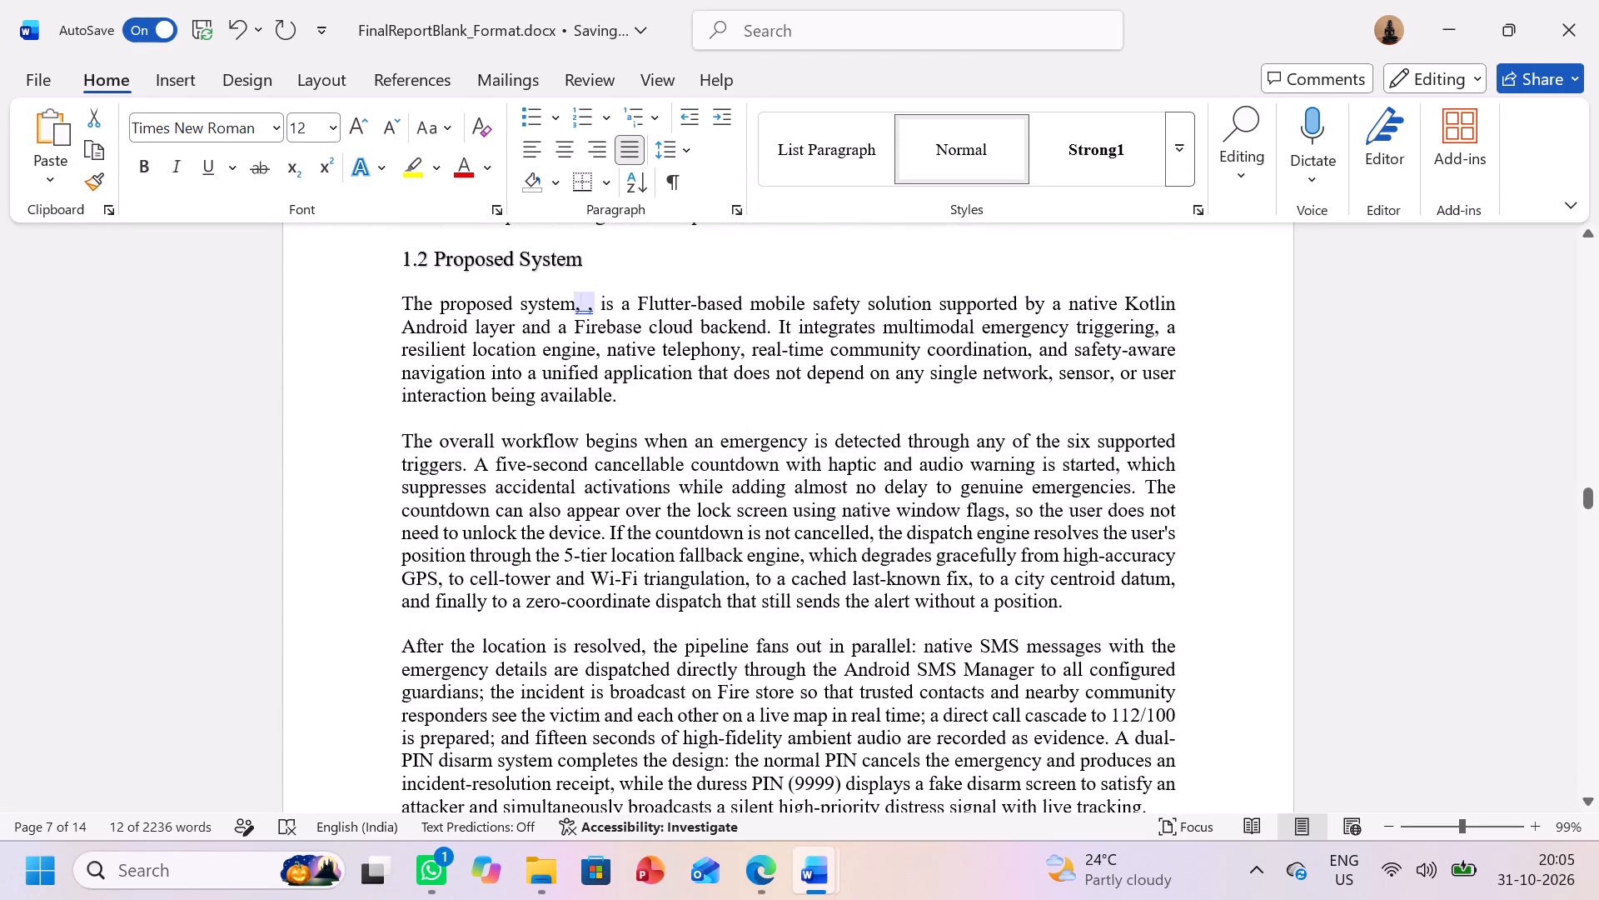
{"action": "key", "text": "ctrl+v"}
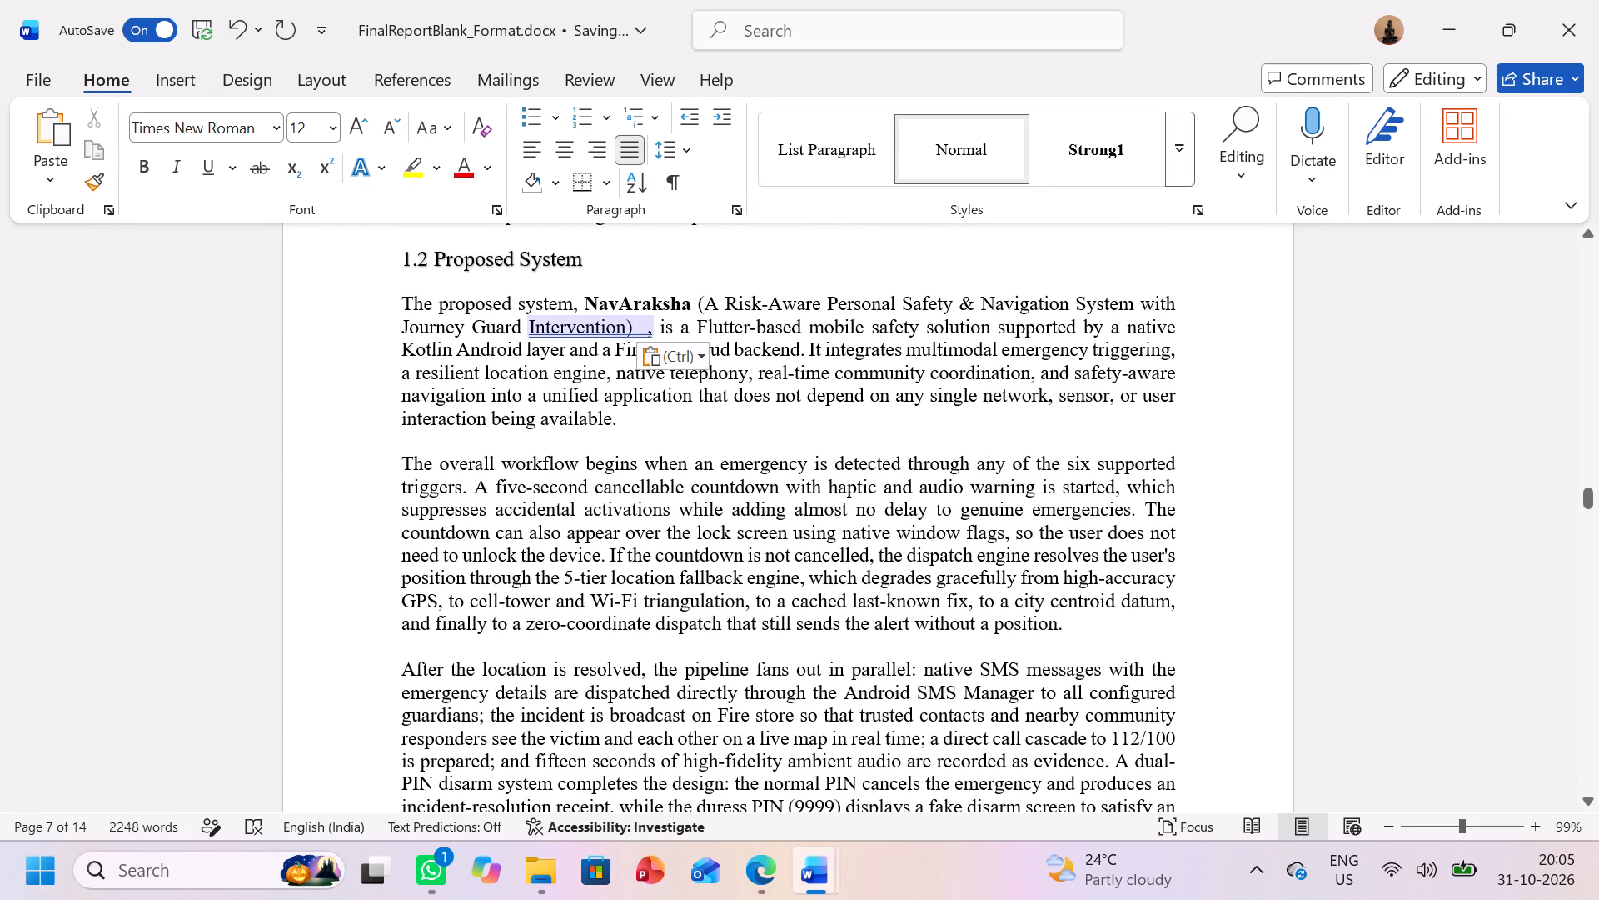
Apply the suggested spacing correction "Intervention) ," after the pasted project name.
{"action": "left_click", "coordinate": [609, 324]}
{"action": "left_click", "coordinate": [595, 407]}
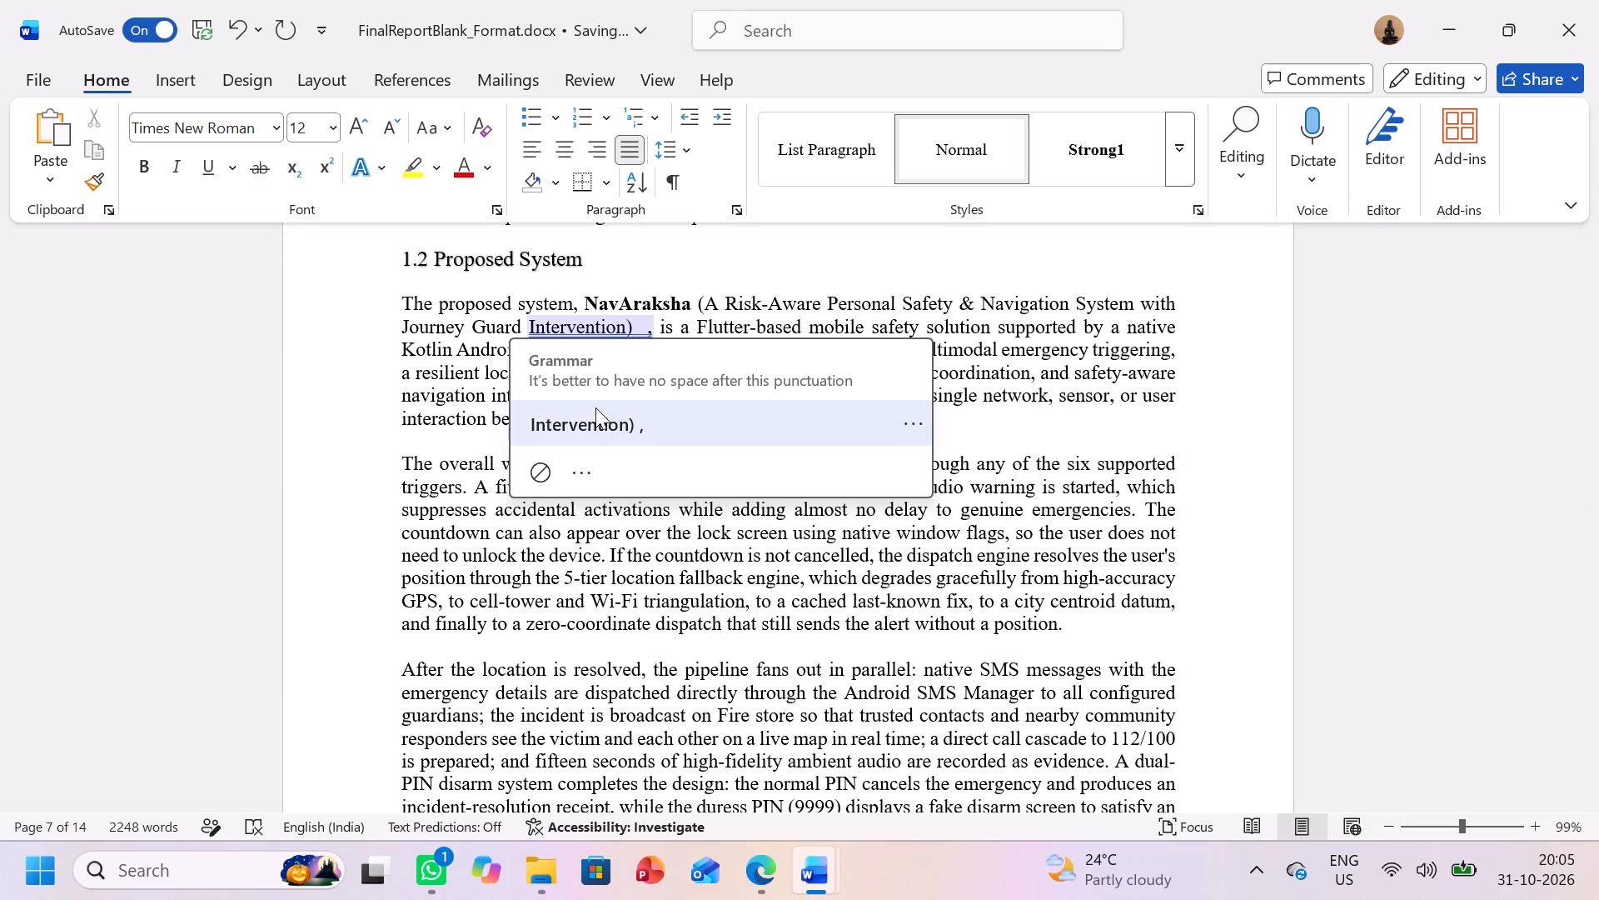
Replace "VIGIL" with "NavAraksha" in the last paragraph of section 1.2, beginning "Unlike conventional applications".
{"action": "scroll", "coordinate": [595, 407], "scroll_direction": "down", "scroll_amount": 2}
{"action": "scroll", "coordinate": [595, 407], "scroll_direction": "up", "scroll_amount": 1}
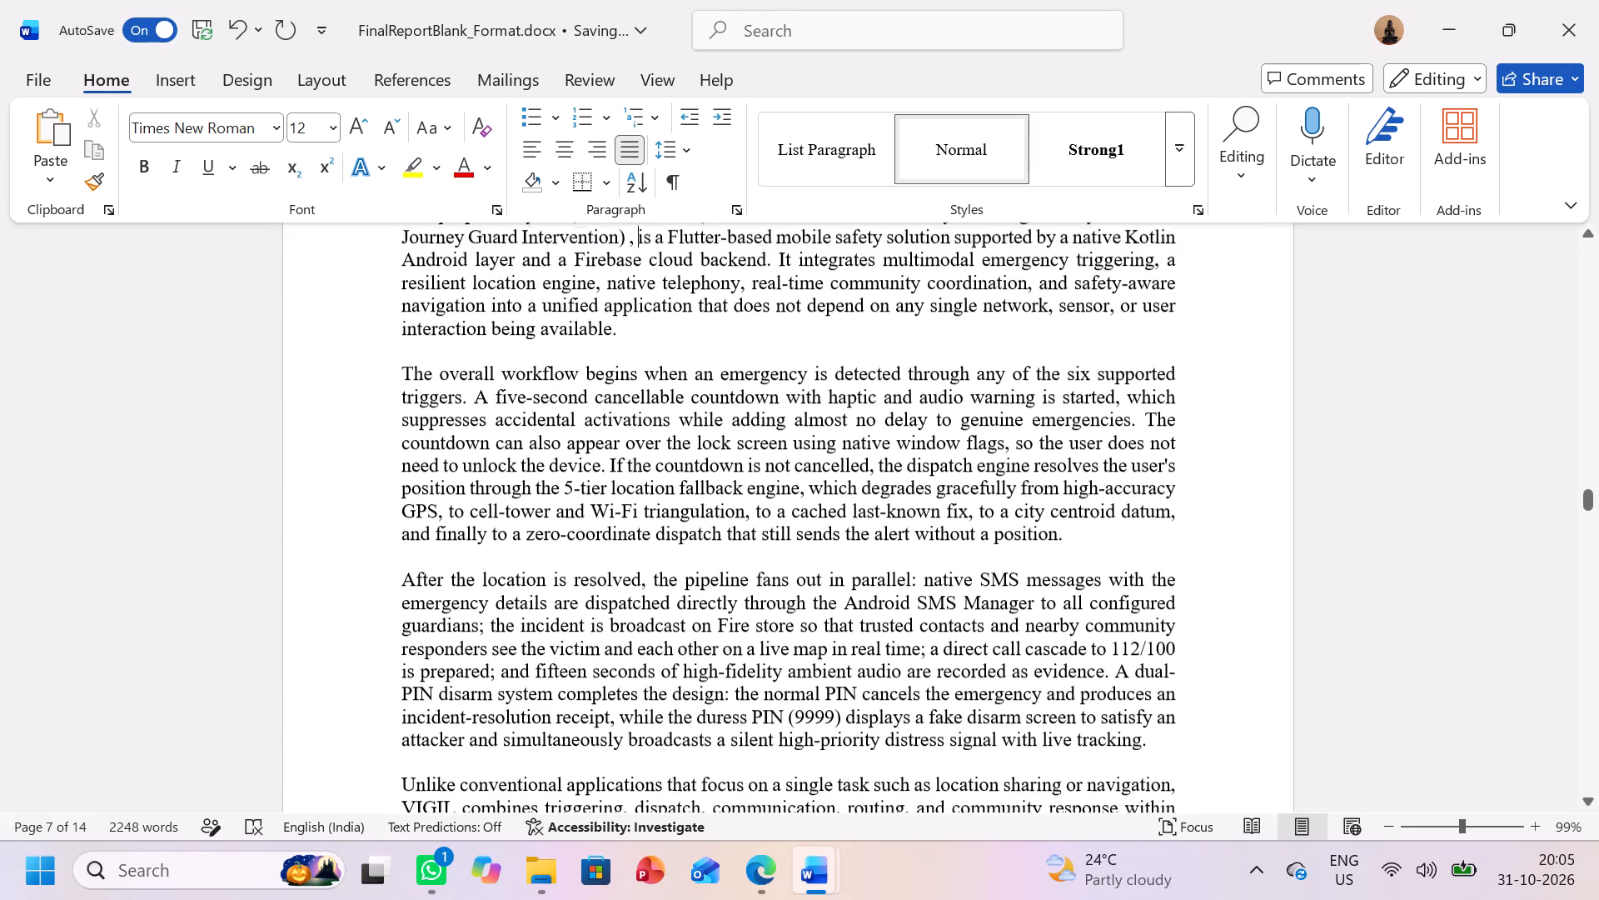
{"action": "scroll", "coordinate": [595, 407], "scroll_direction": "up", "scroll_amount": 1}
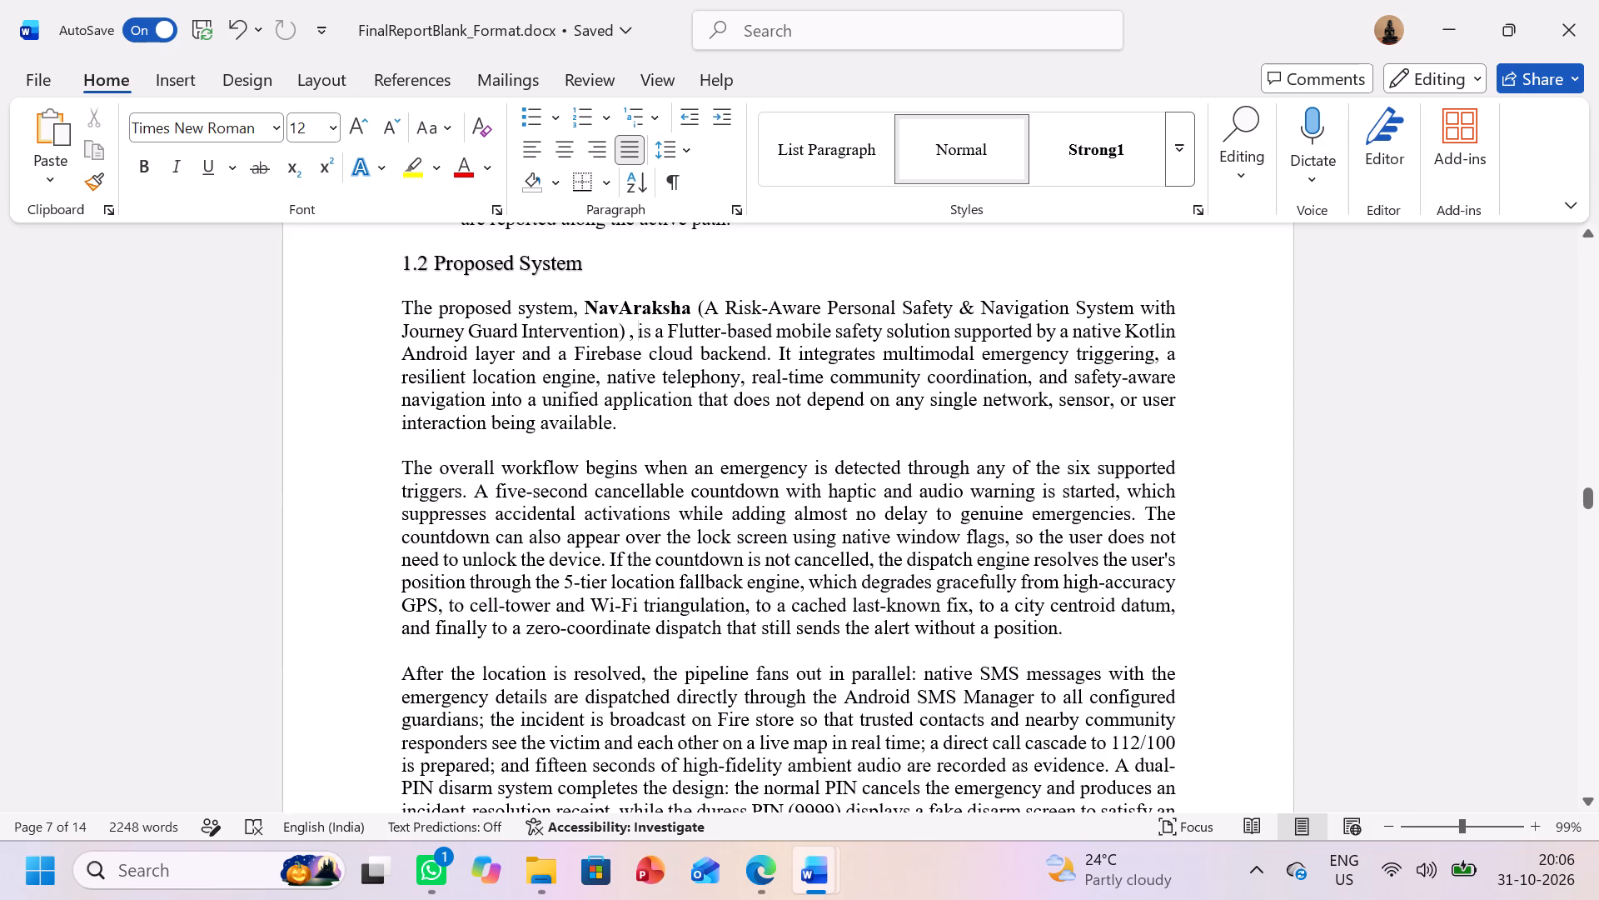
{"action": "scroll", "coordinate": [671, 537], "scroll_direction": "down", "scroll_amount": 1}
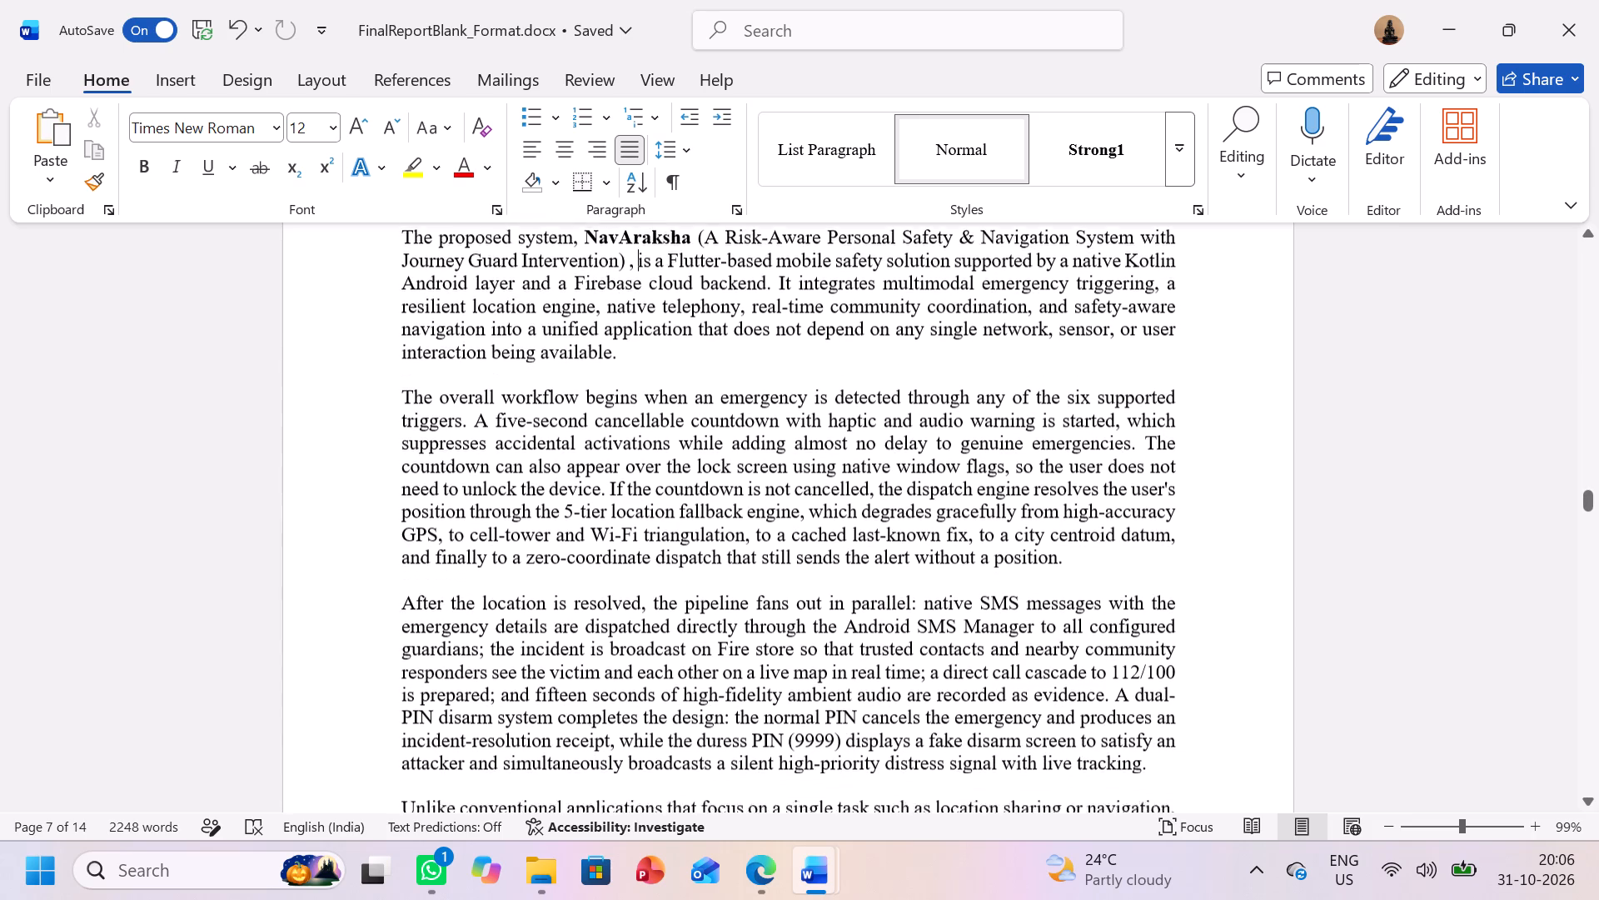
{"action": "scroll", "coordinate": [671, 537], "scroll_direction": "down", "scroll_amount": 2}
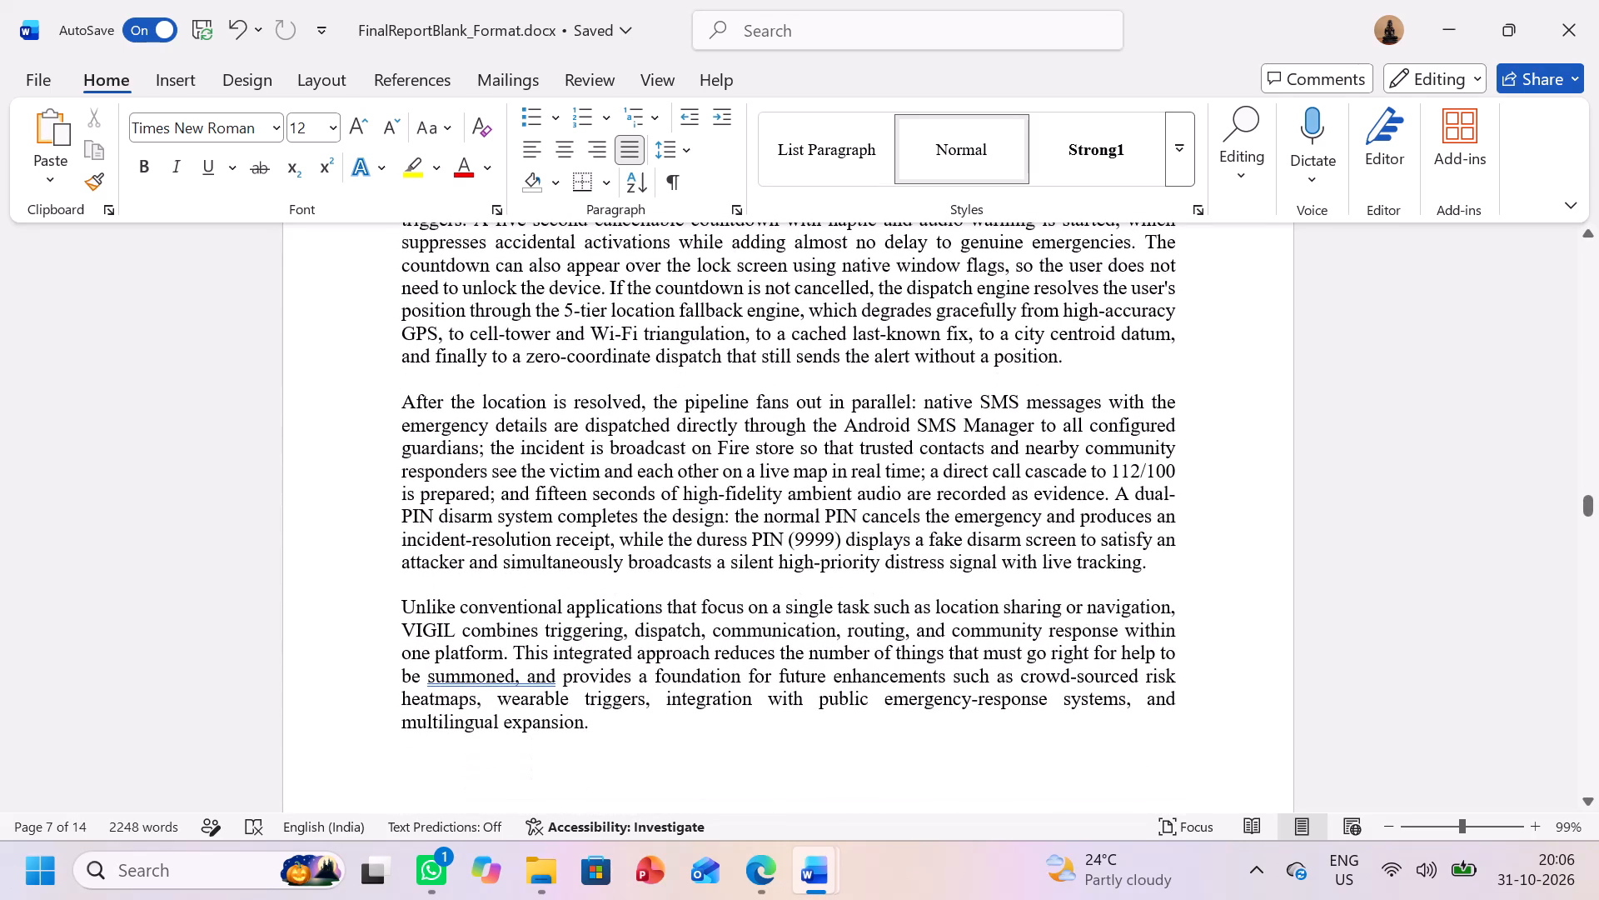
{"action": "scroll", "coordinate": [671, 537], "scroll_direction": "down", "scroll_amount": 1}
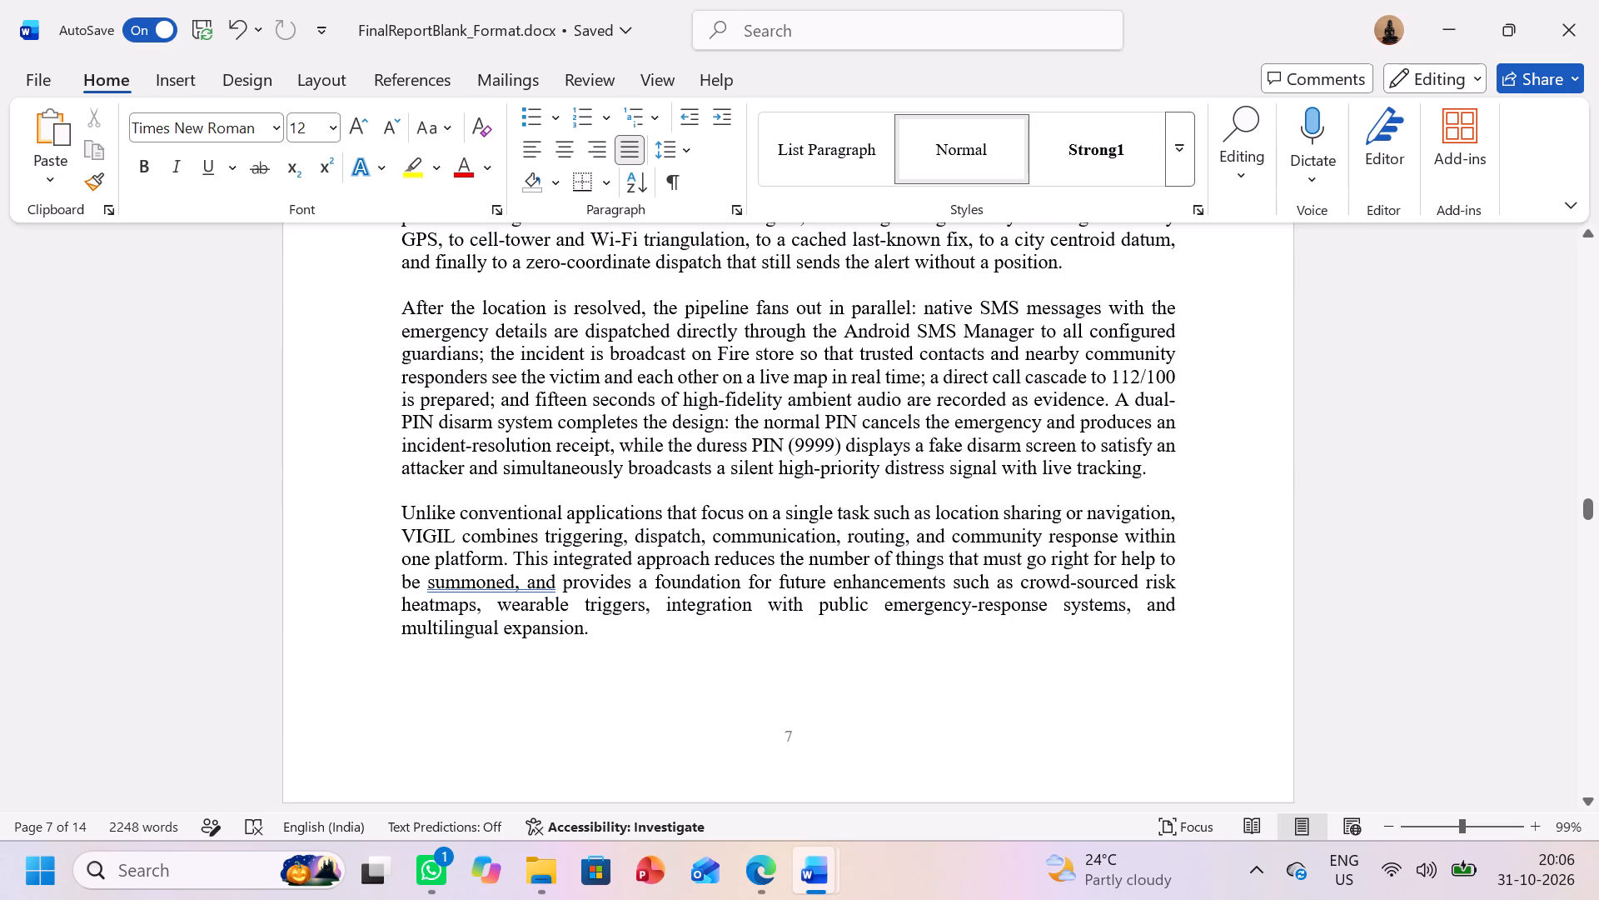
{"action": "left_click", "coordinate": [451, 533]}
{"action": "key", "text": "BackSpace"}
{"action": "key", "text": "BackSpace"}
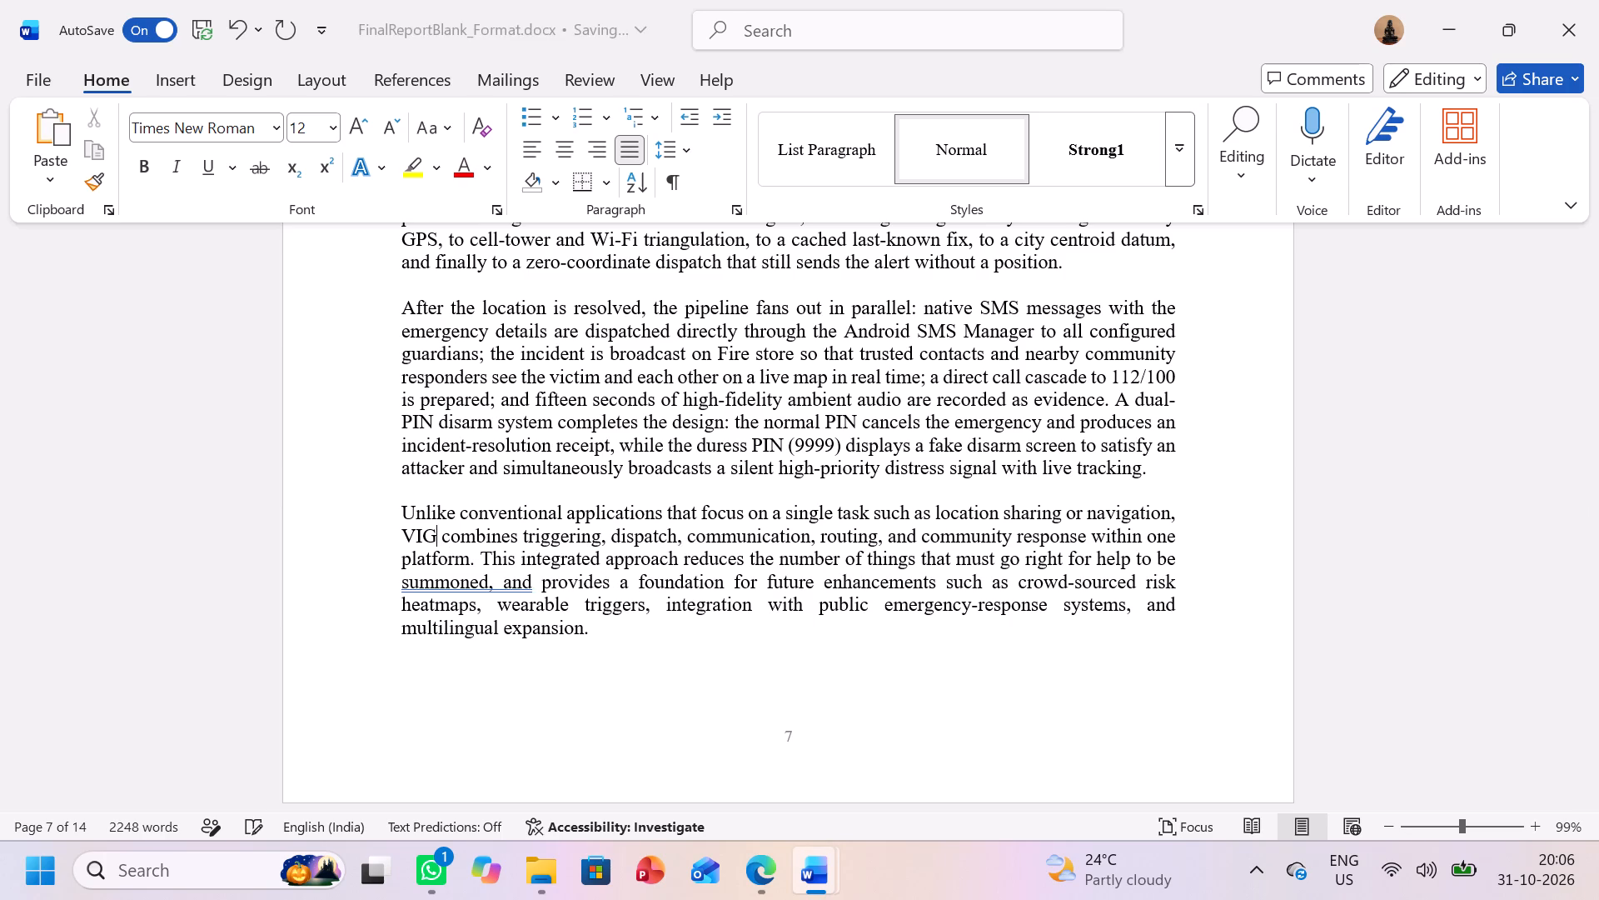
{"action": "key", "text": "BackSpace"}
{"action": "key", "text": "BackSpace"}
{"action": "key", "text": "BackSpace"}
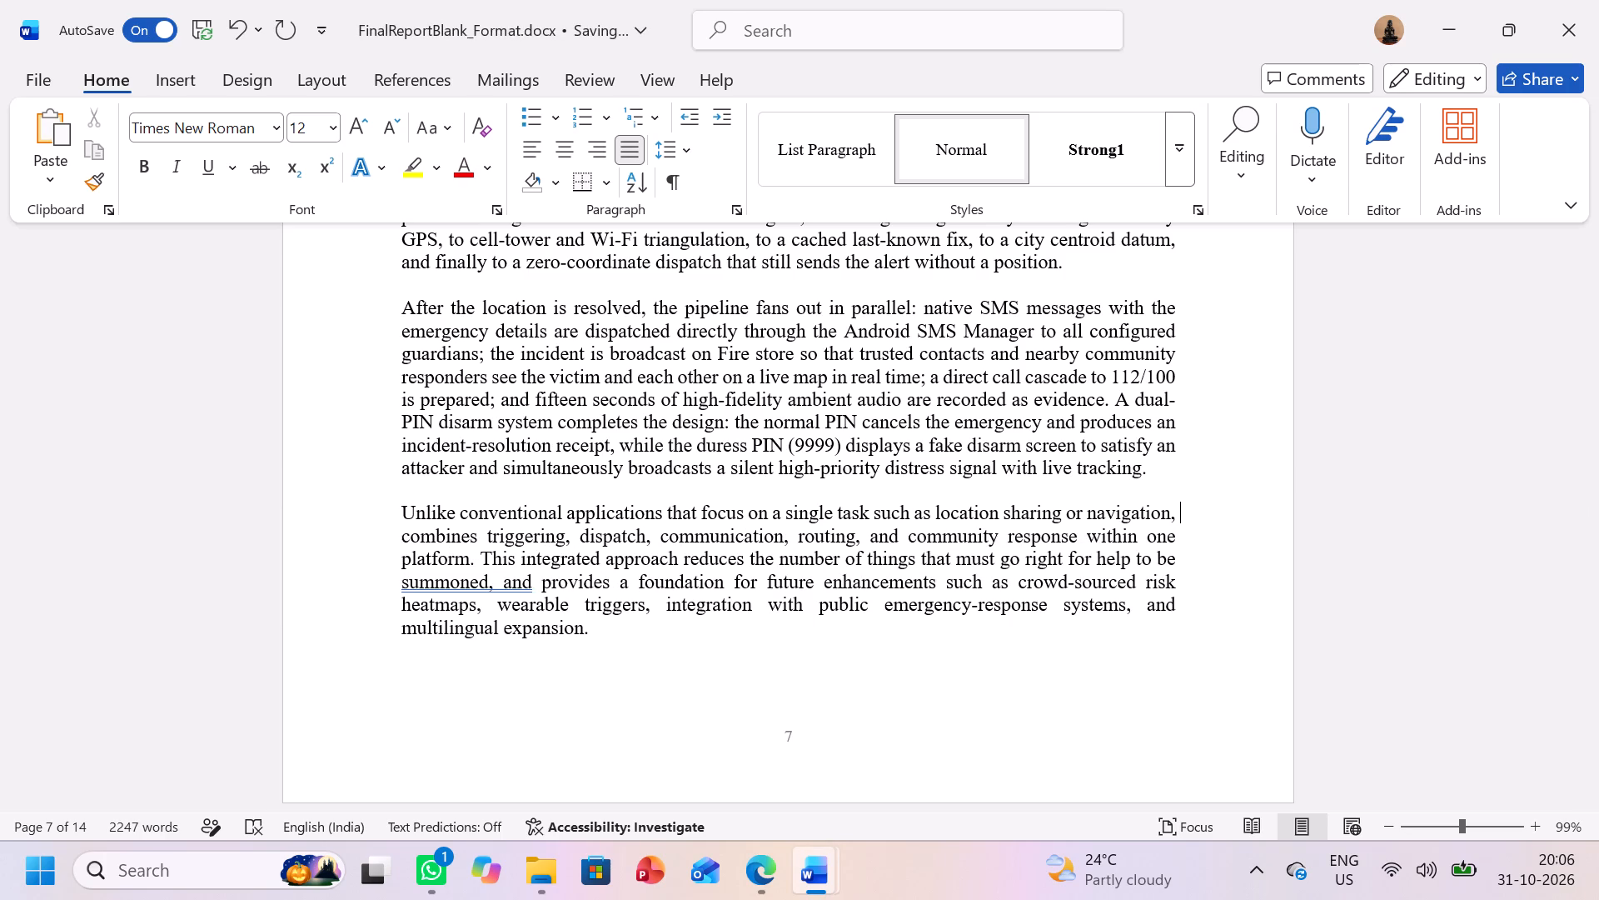
{"action": "key", "text": "n"}
{"action": "type", "text": "av"}
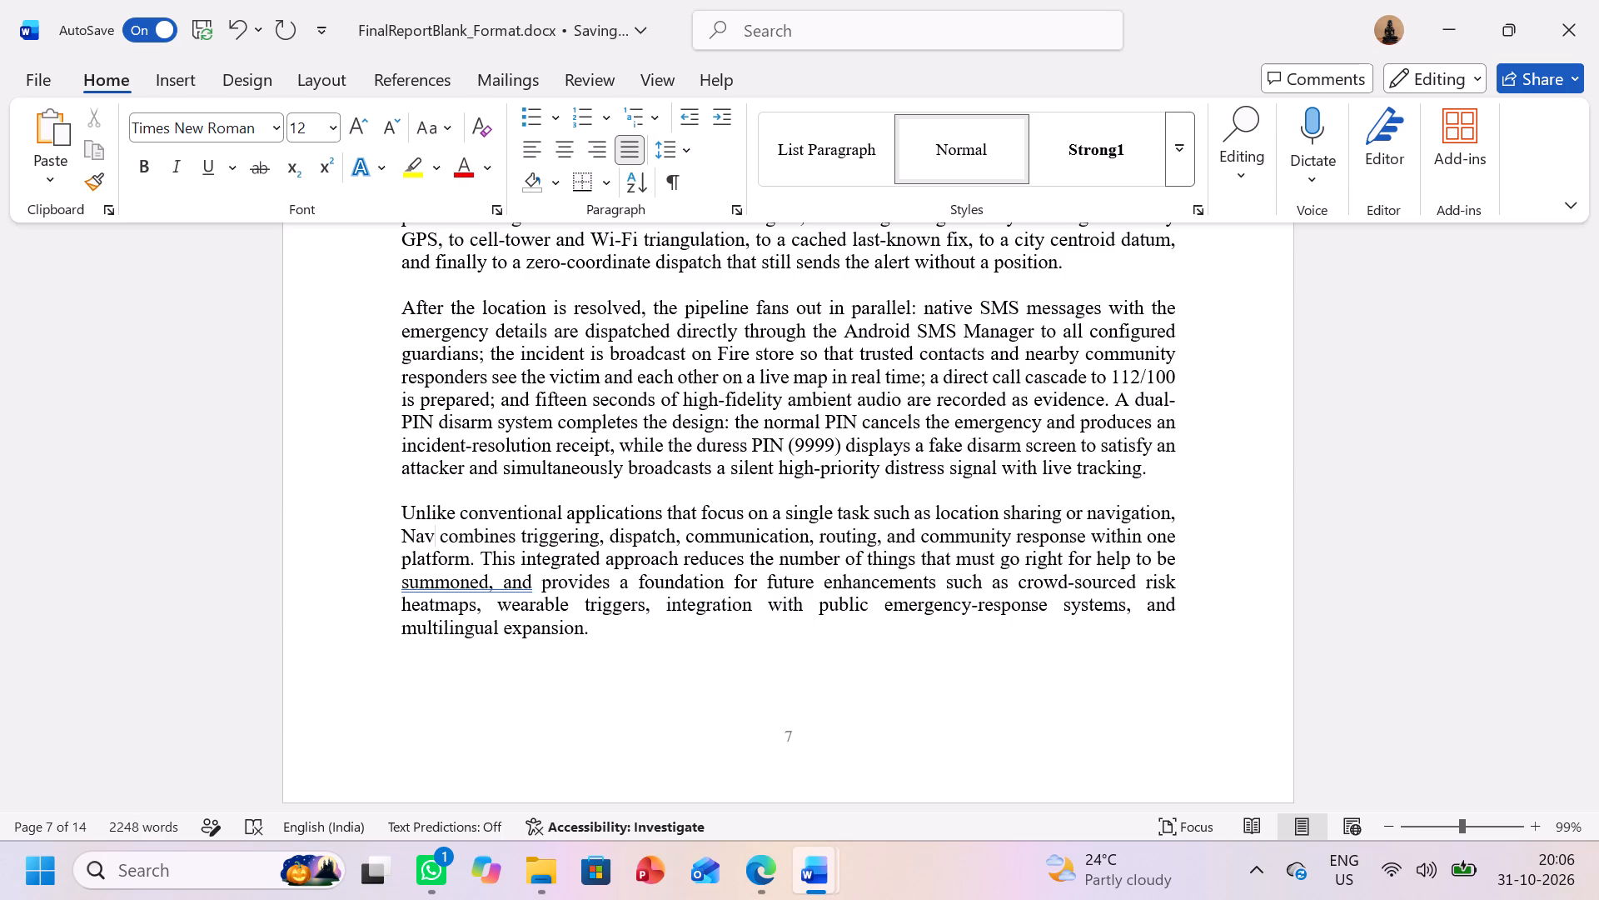
{"action": "key", "text": "a"}
{"action": "type", "text": "raksha"}
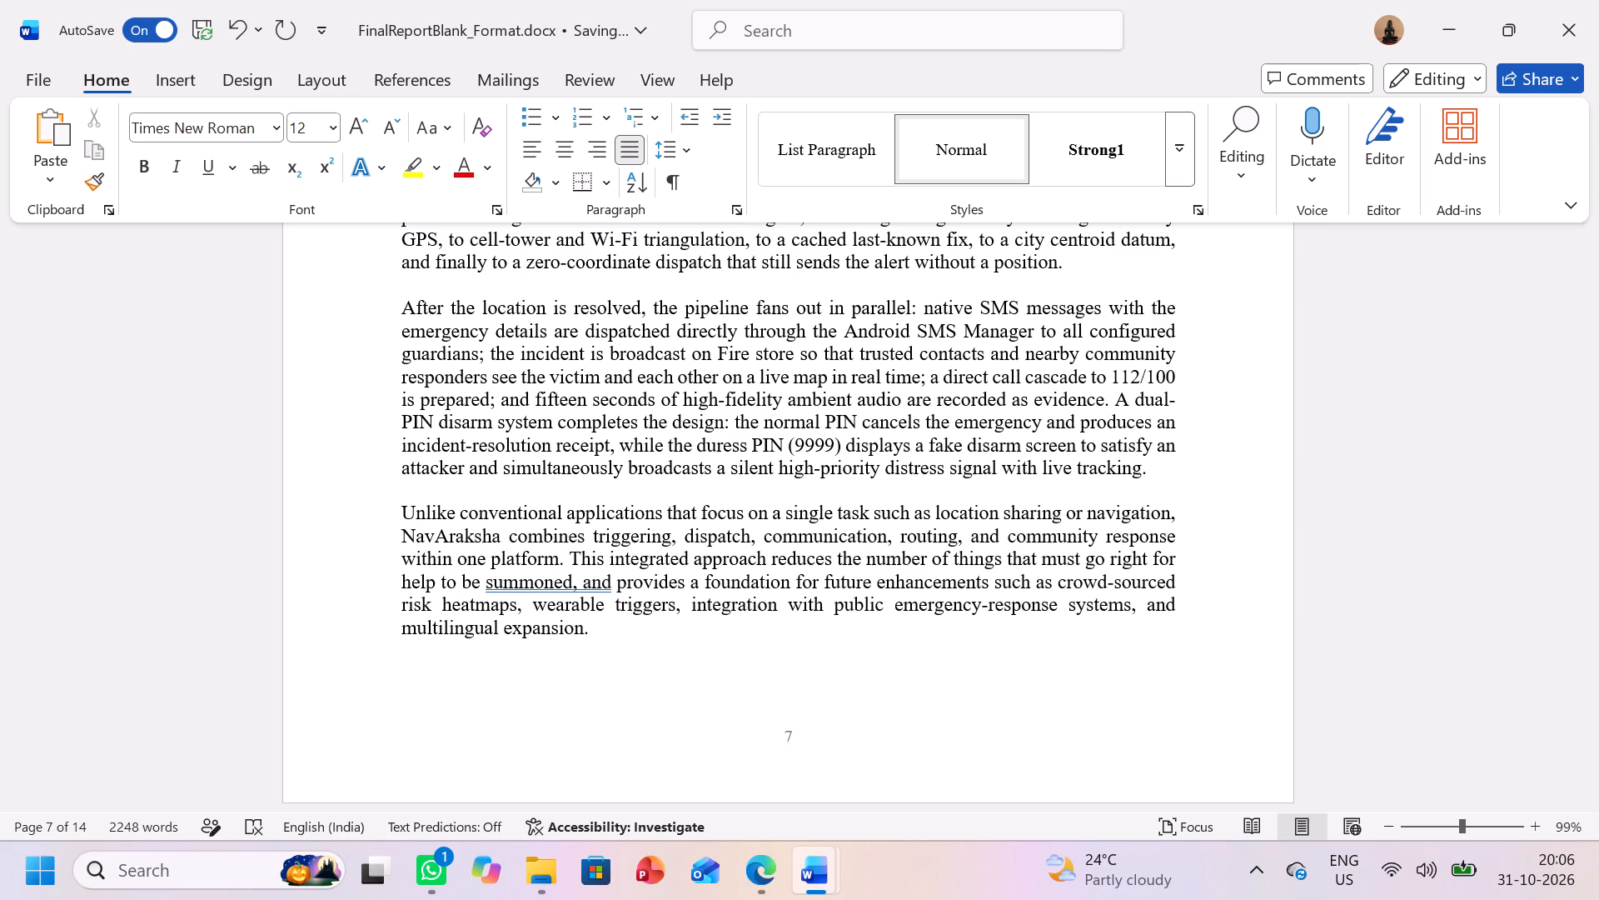
Apply the grammar correction "summoned and" in the last paragraph of section 1.2.
{"action": "left_click", "coordinate": [530, 582]}
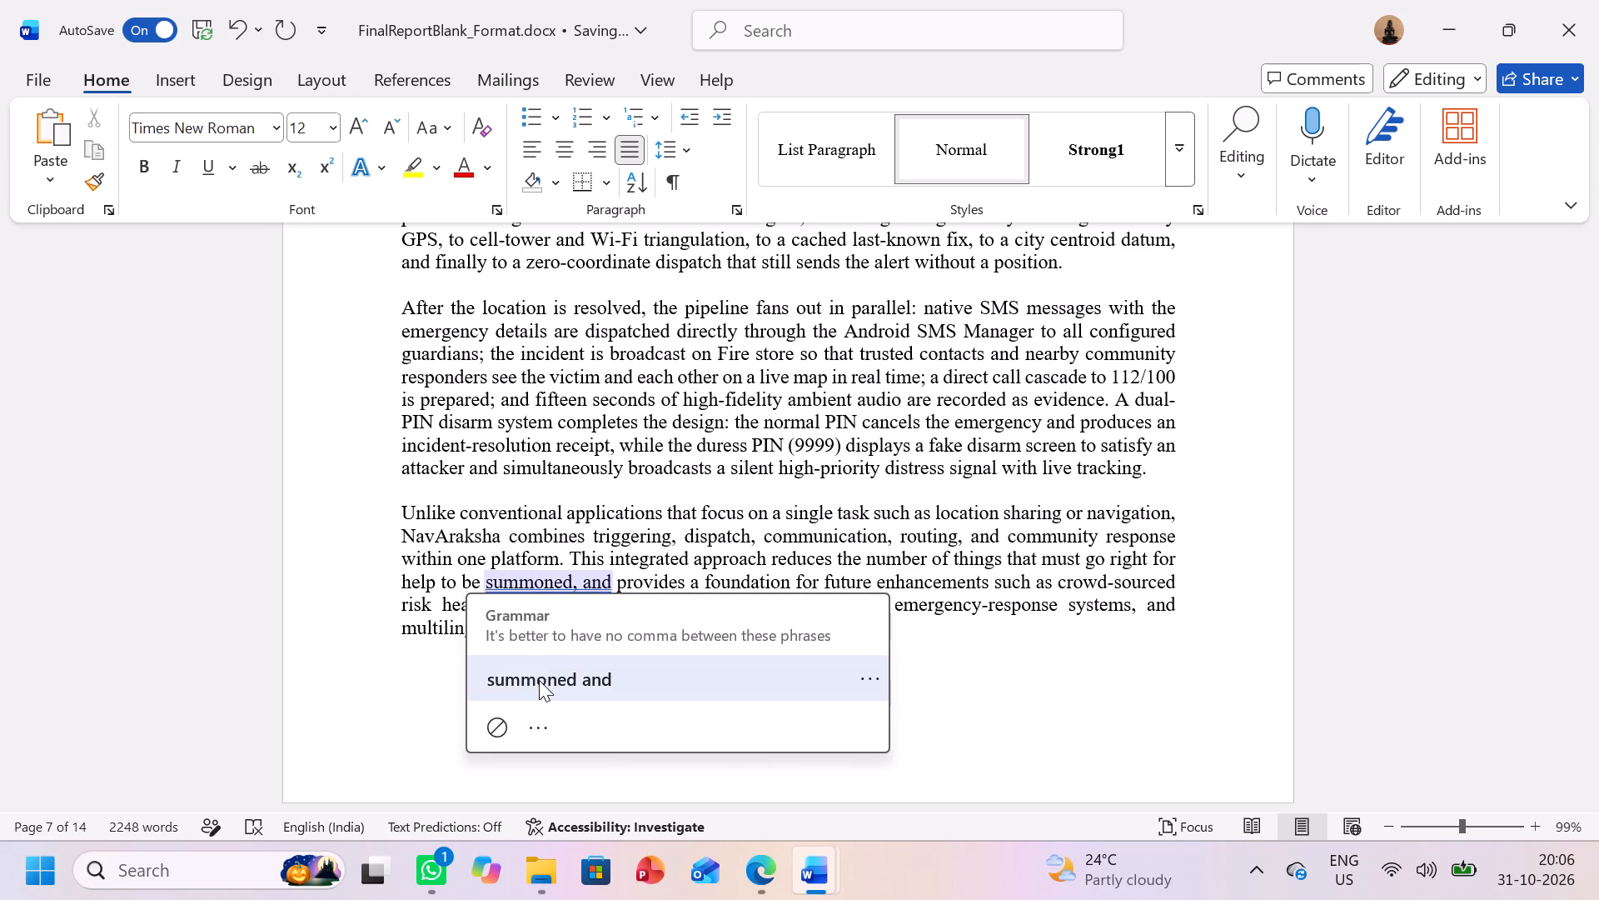
{"action": "left_click", "coordinate": [539, 680]}
Examine the remaining placeholders from 1.2.1 Architecture / Block Diagram to the 2. Literature Review sections.
{"action": "scroll", "coordinate": [539, 680], "scroll_direction": "down", "scroll_amount": 3}
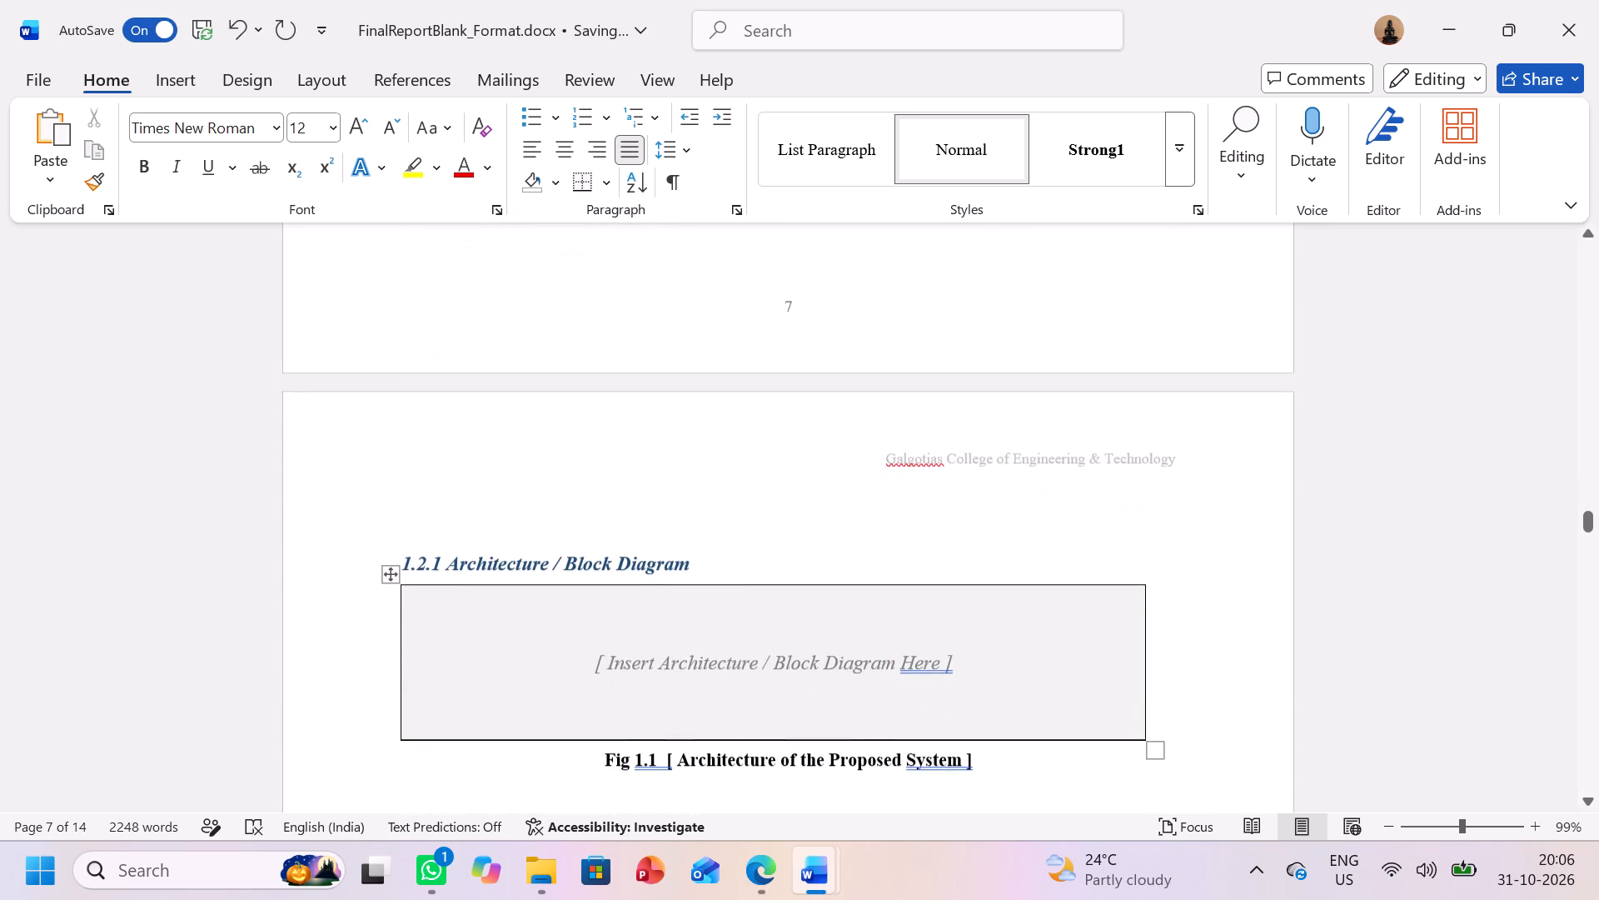
{"action": "scroll", "coordinate": [539, 680], "scroll_direction": "down", "scroll_amount": 2}
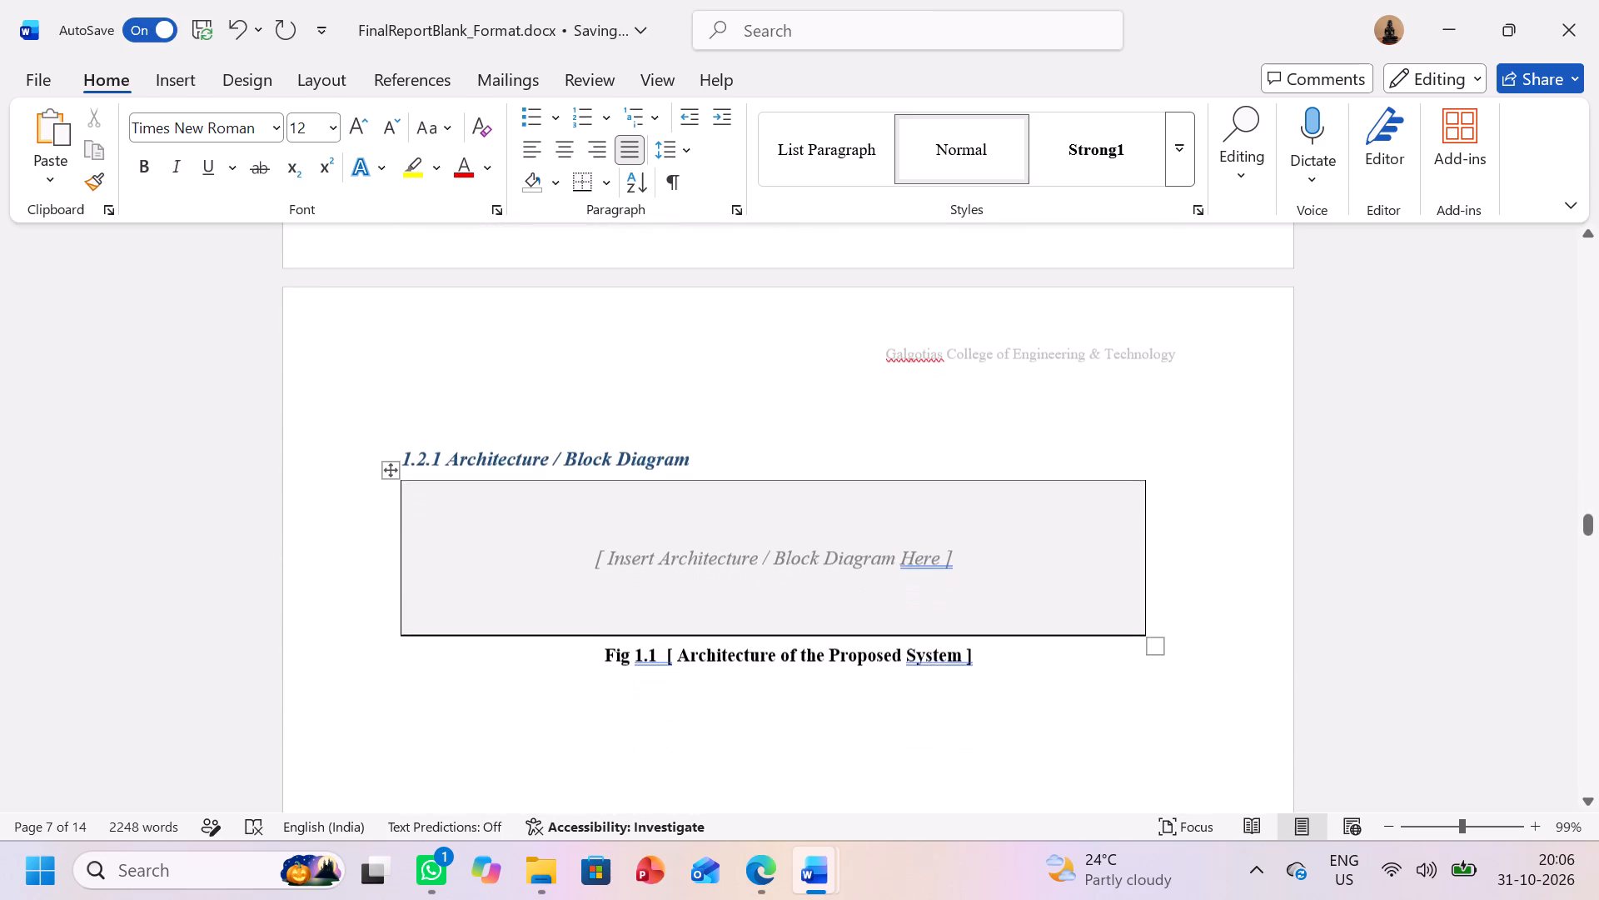
{"action": "scroll", "coordinate": [539, 680], "scroll_direction": "down", "scroll_amount": 1}
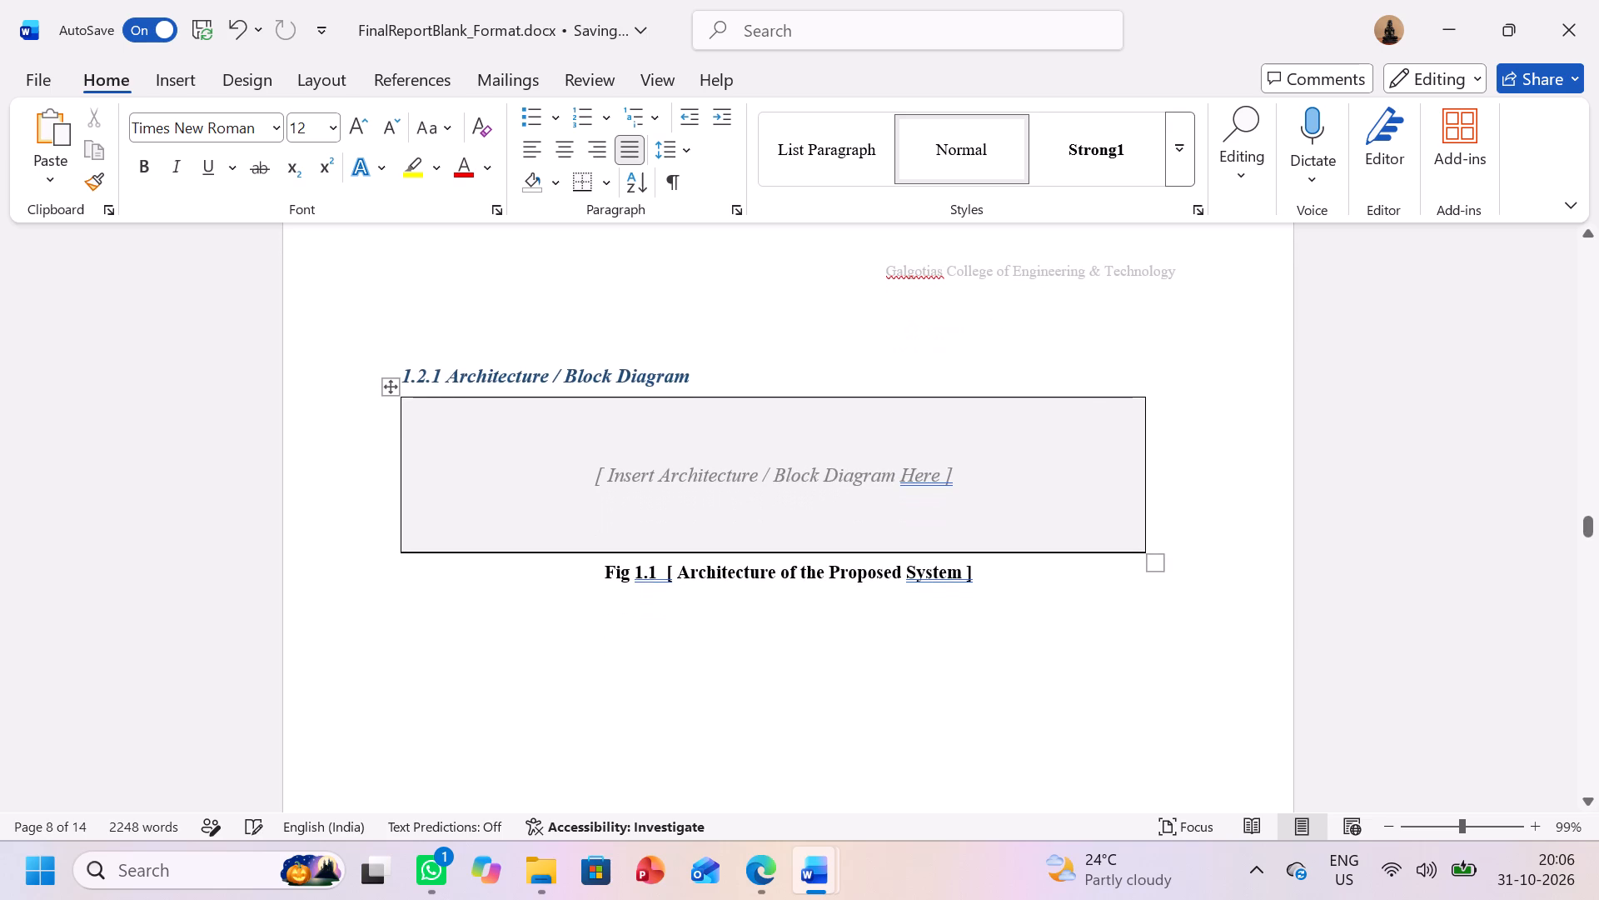
{"action": "scroll", "coordinate": [802, 582], "scroll_direction": "down", "scroll_amount": 5}
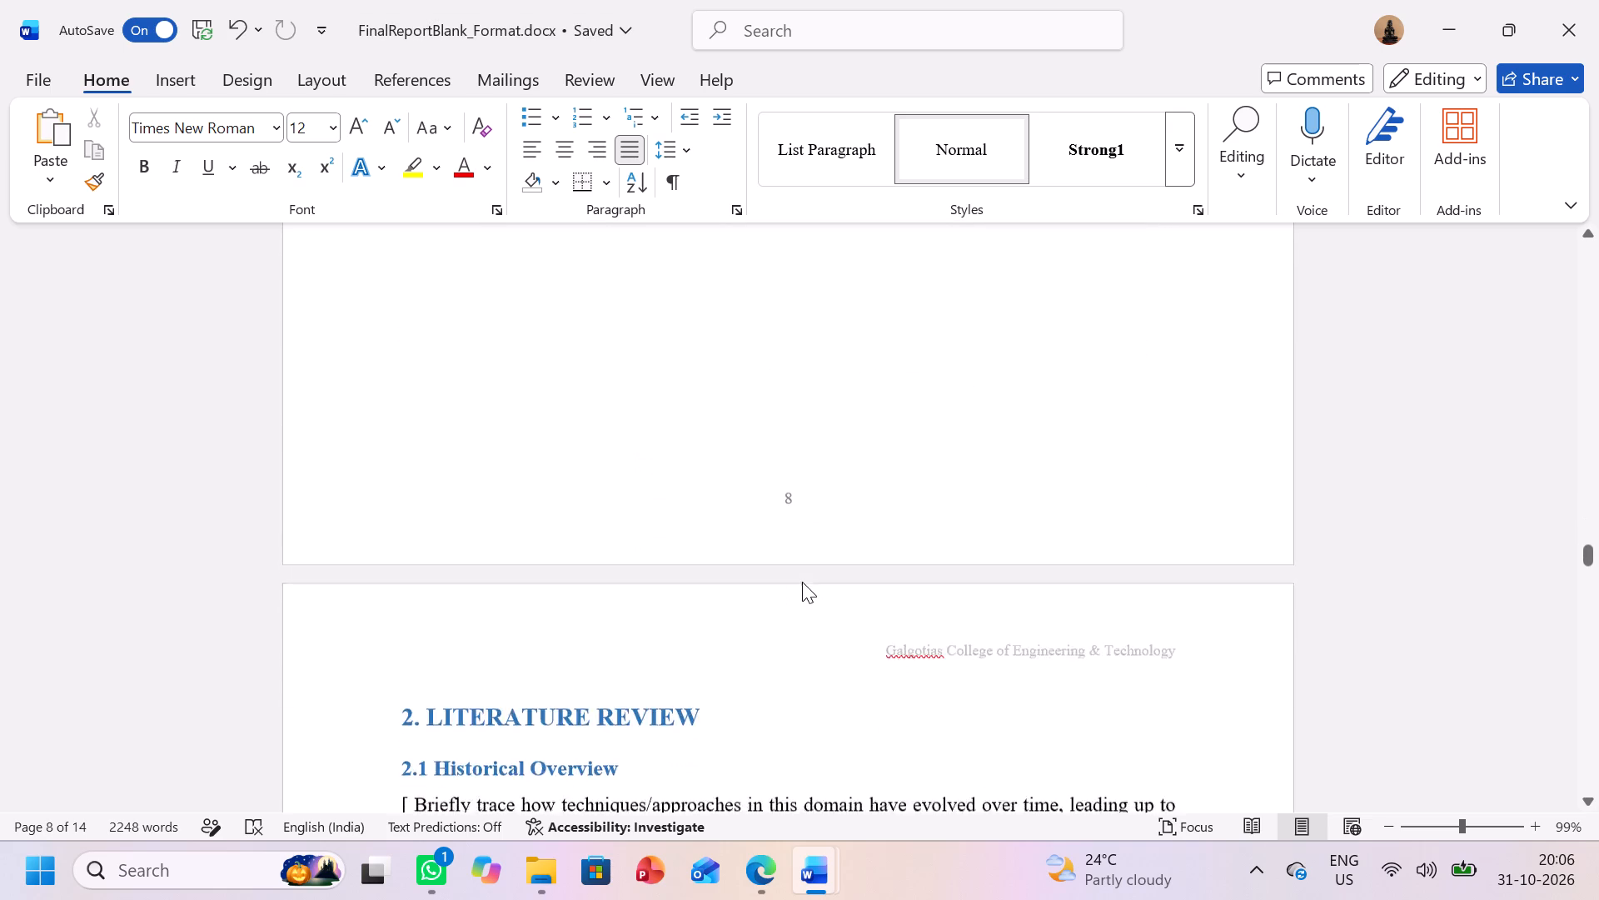
{"action": "scroll", "coordinate": [802, 582], "scroll_direction": "down", "scroll_amount": 1}
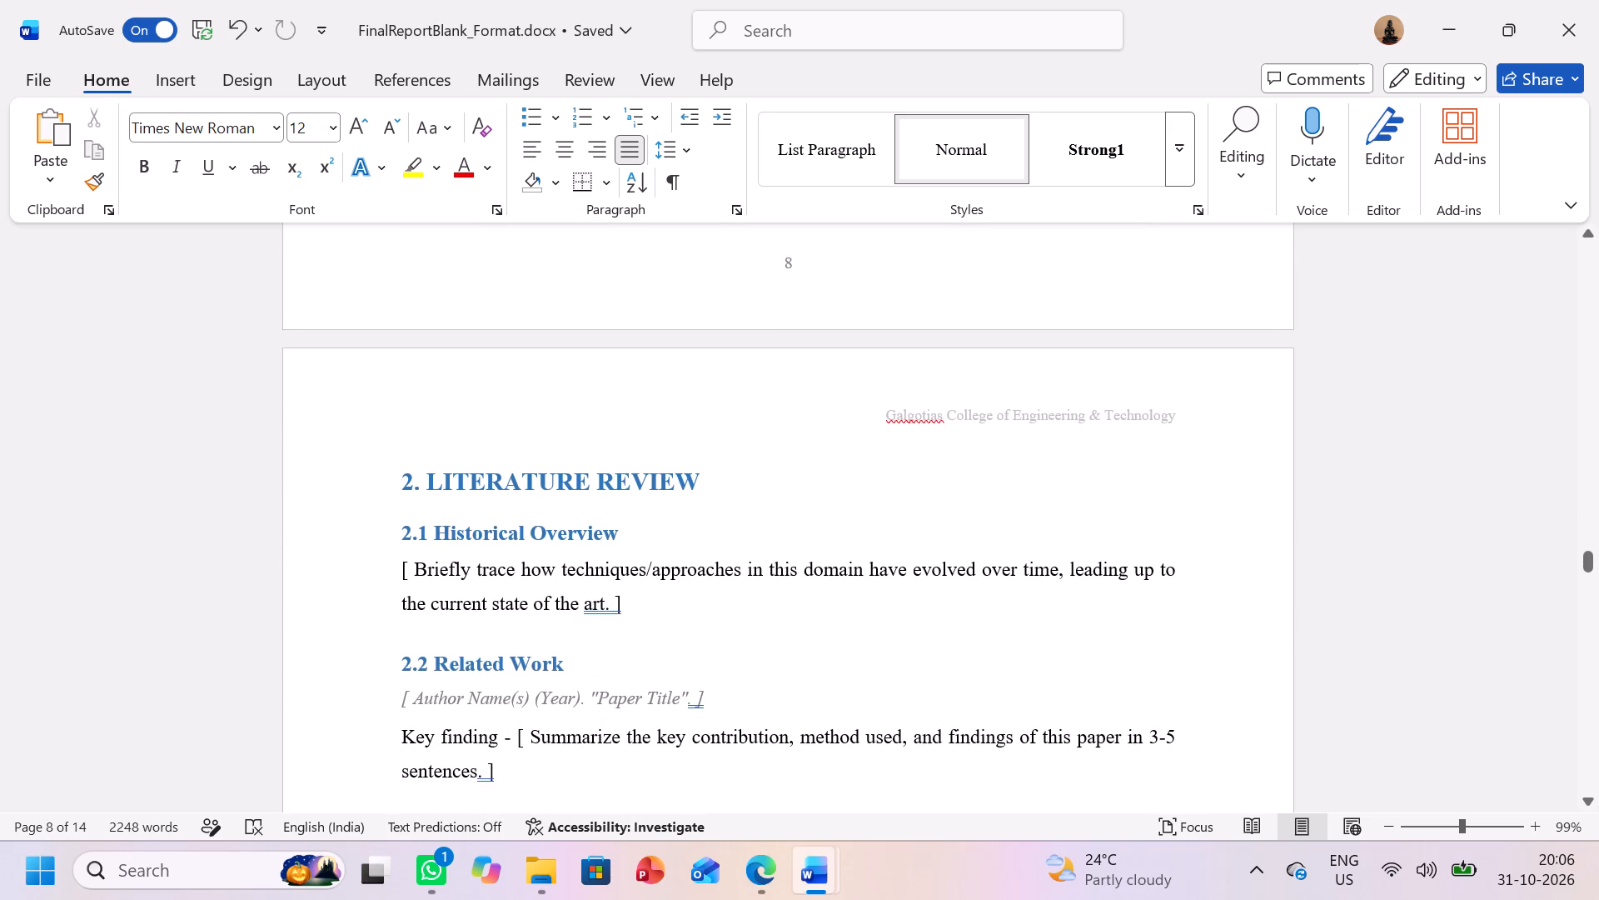
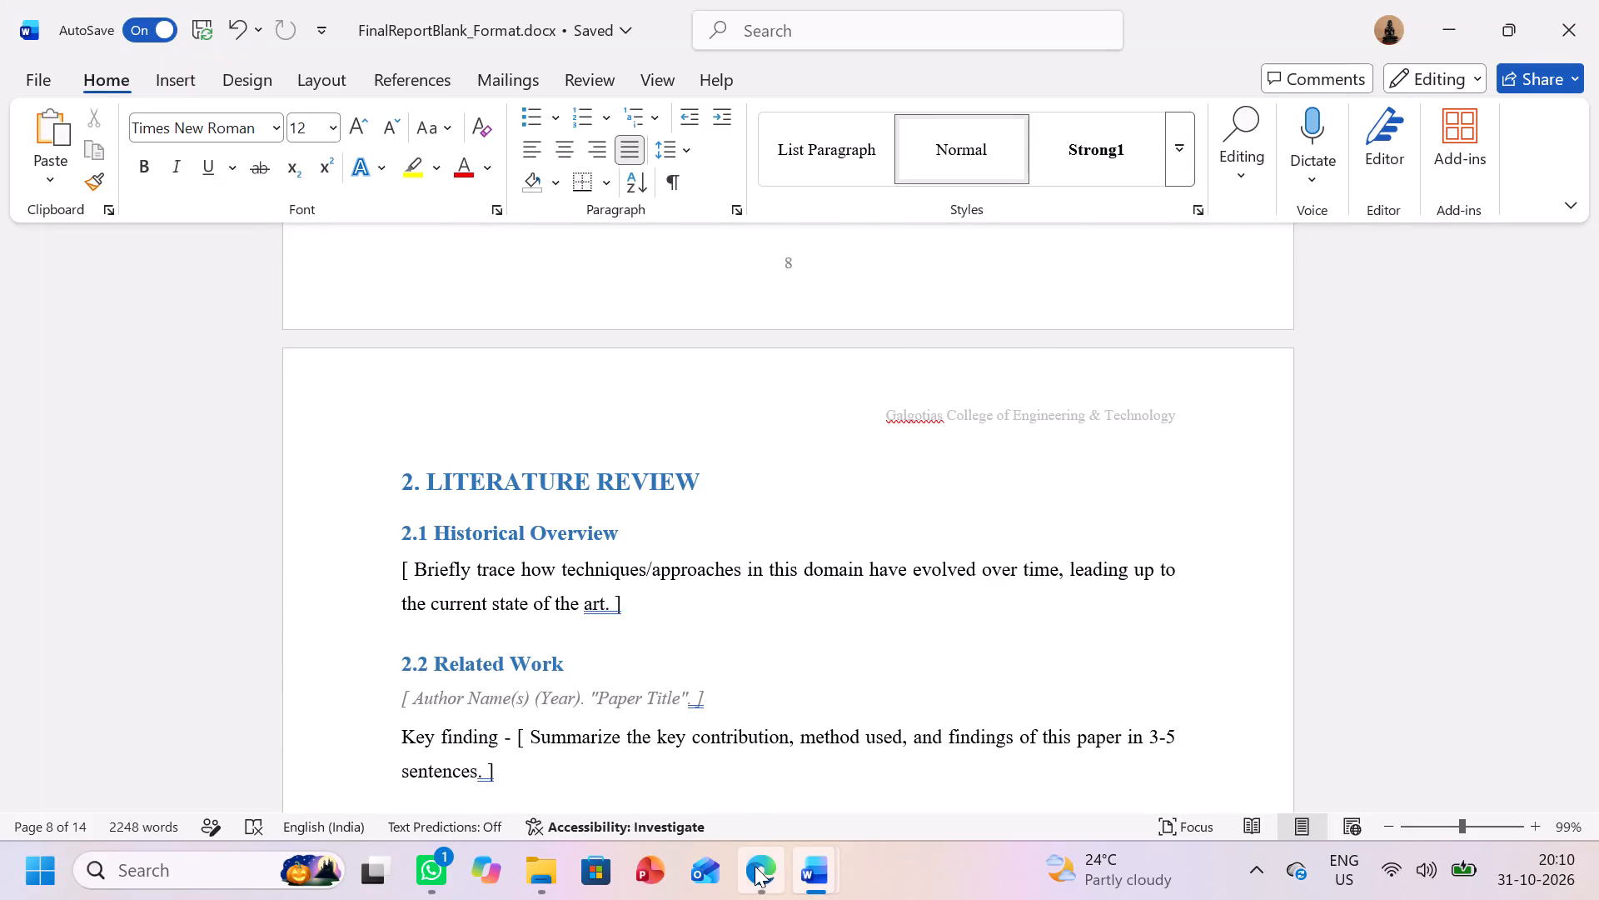
Examine sections 1.2.1 Architecture / Block Diagram and 1.2.2 Detailed System Design and Architecture in the content report.
{"action": "left_click", "coordinate": [755, 867]}
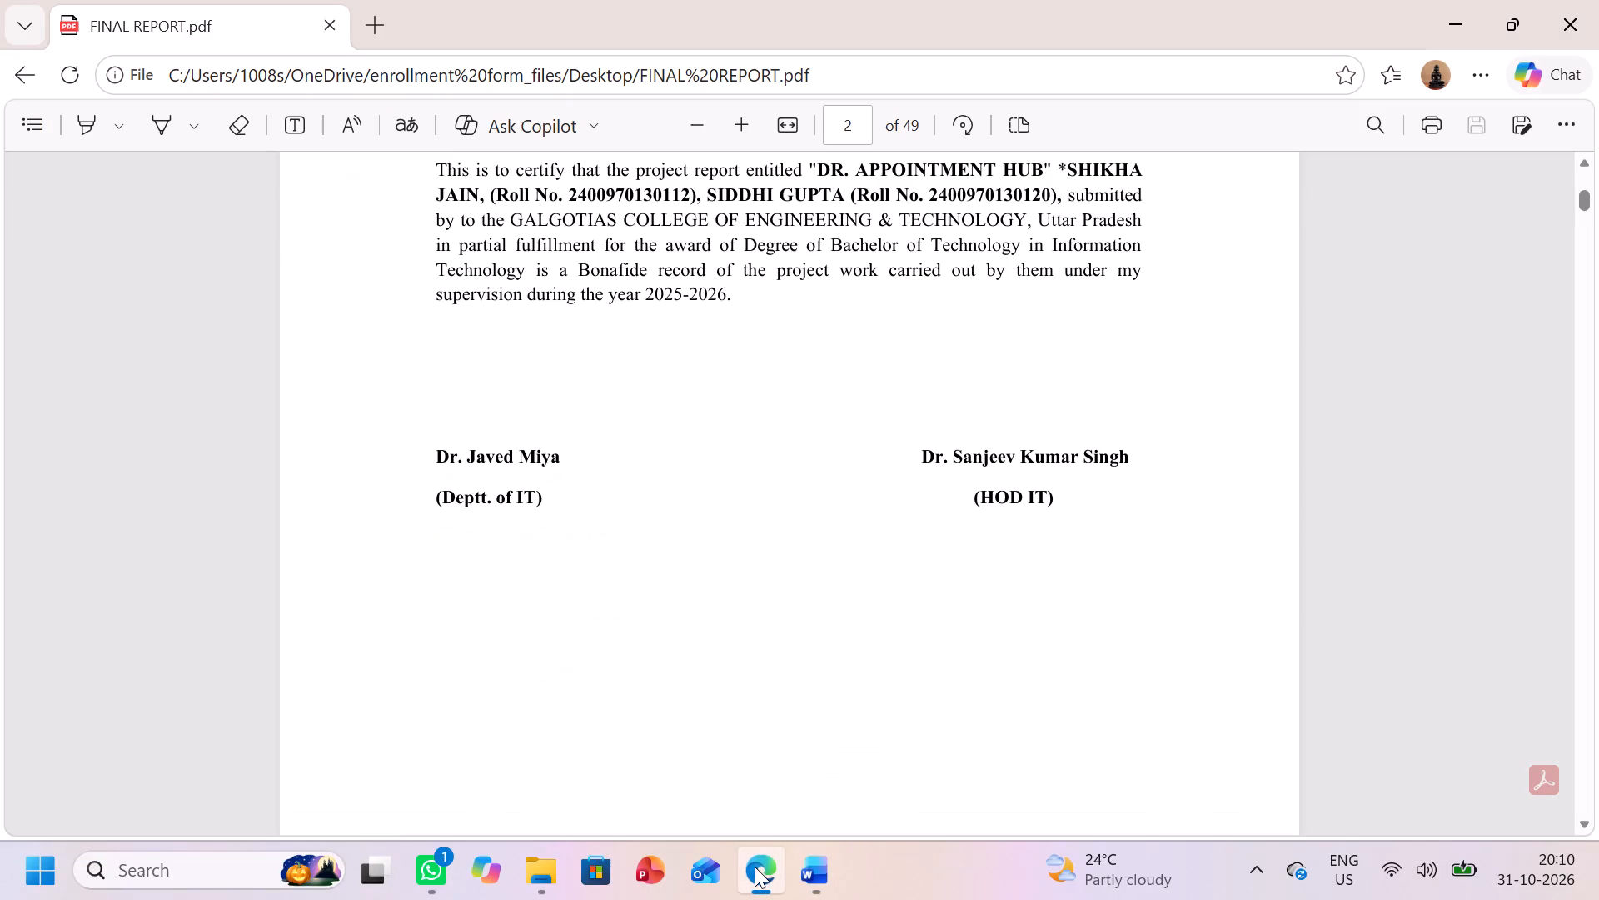
{"action": "left_click", "coordinate": [808, 874]}
{"action": "left_click", "coordinate": [924, 787]}
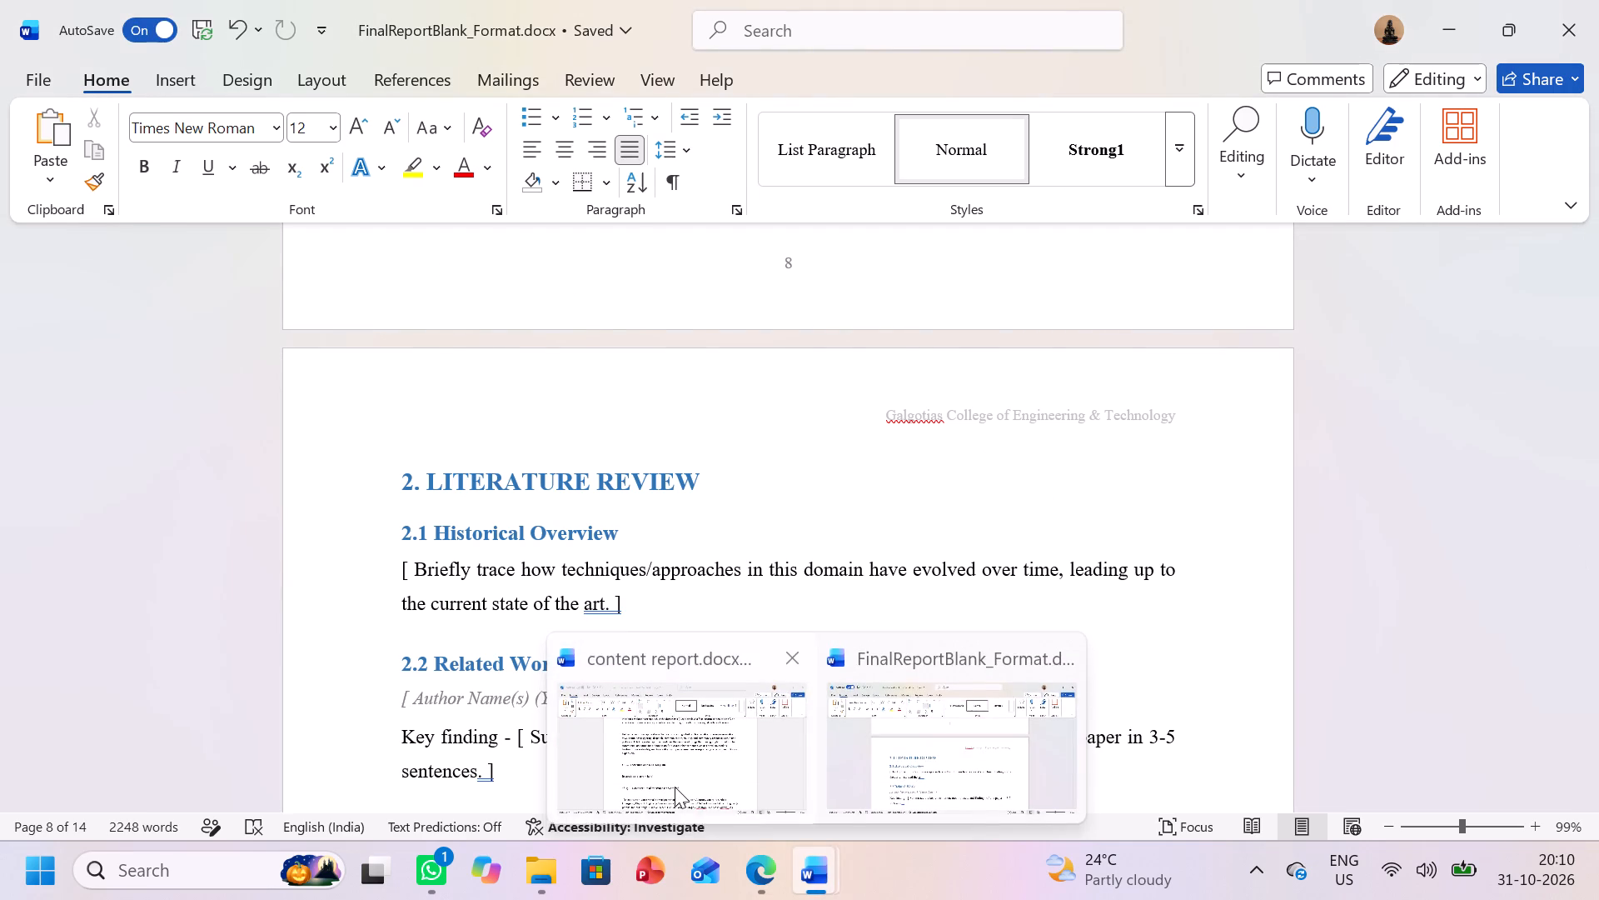
{"action": "left_click", "coordinate": [674, 787]}
{"action": "left_click", "coordinate": [830, 571]}
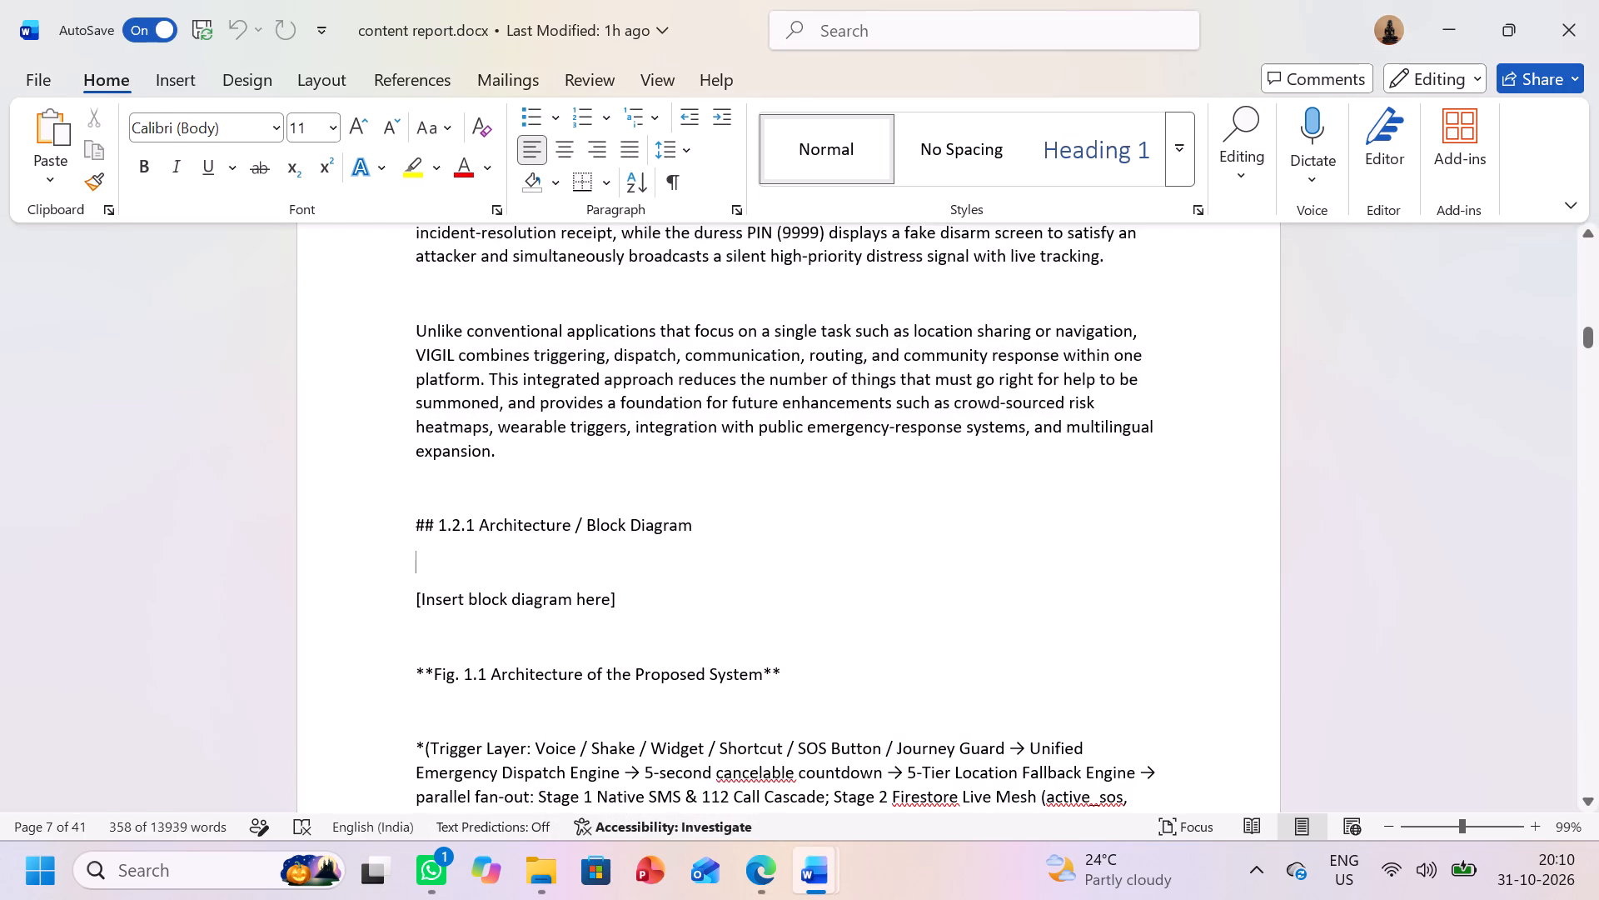
{"action": "scroll", "coordinate": [830, 571], "scroll_direction": "down", "scroll_amount": 4}
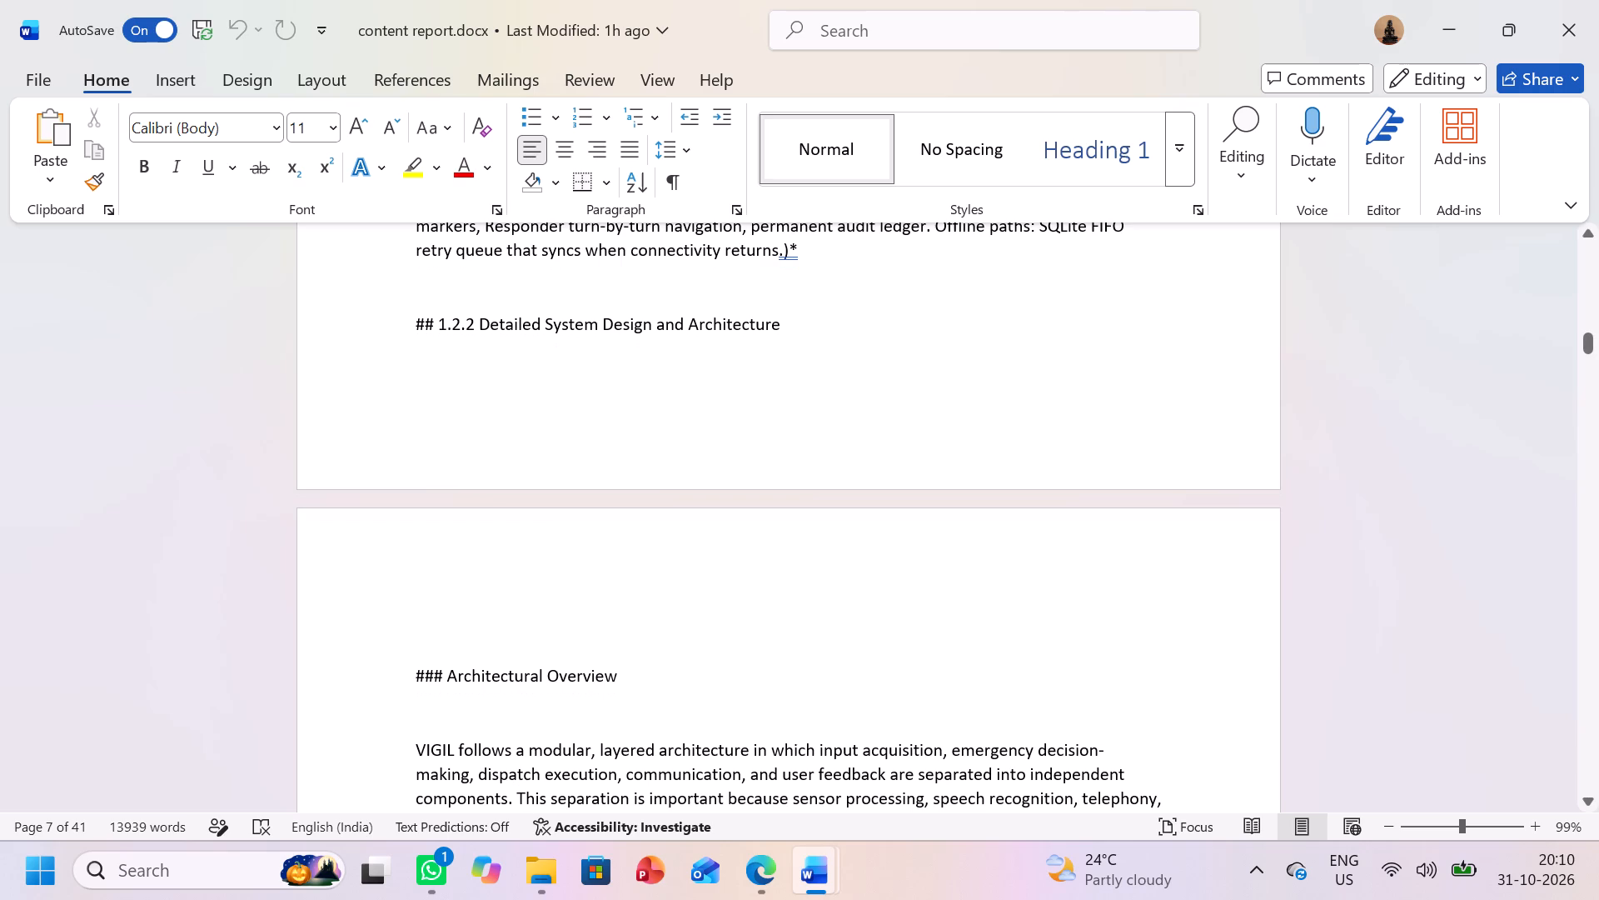
{"action": "left_click", "coordinate": [937, 714]}
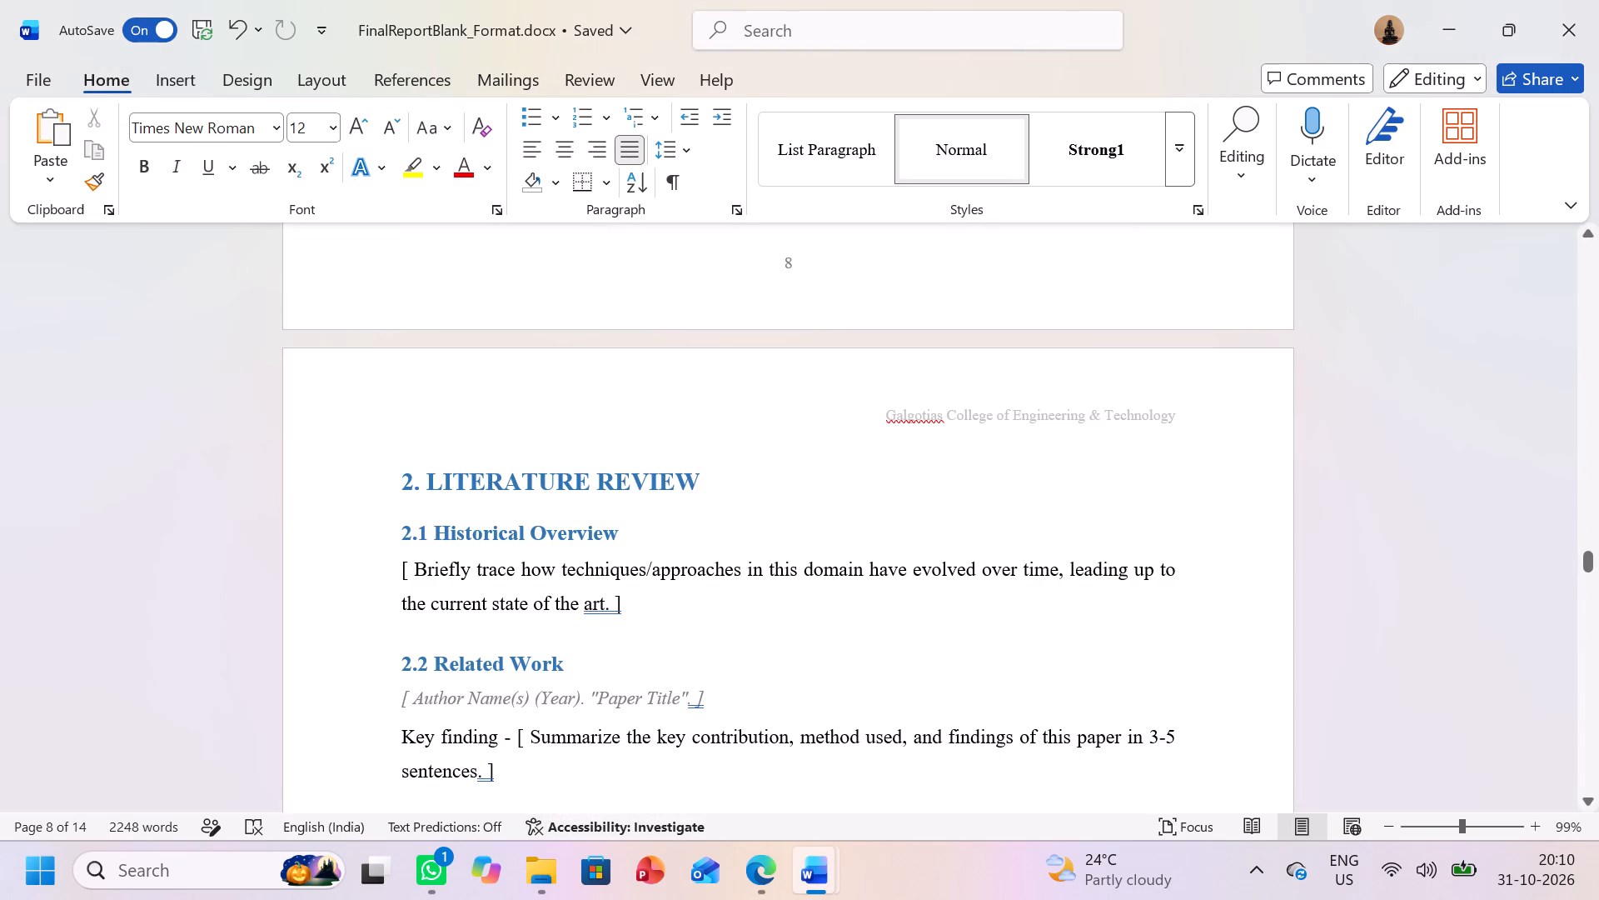
Format the "2. LITERATURE REVIEW" heading in the final report at 14 pt with the plain black text effect.
{"action": "scroll", "coordinate": [760, 640], "scroll_direction": "up", "scroll_amount": 5}
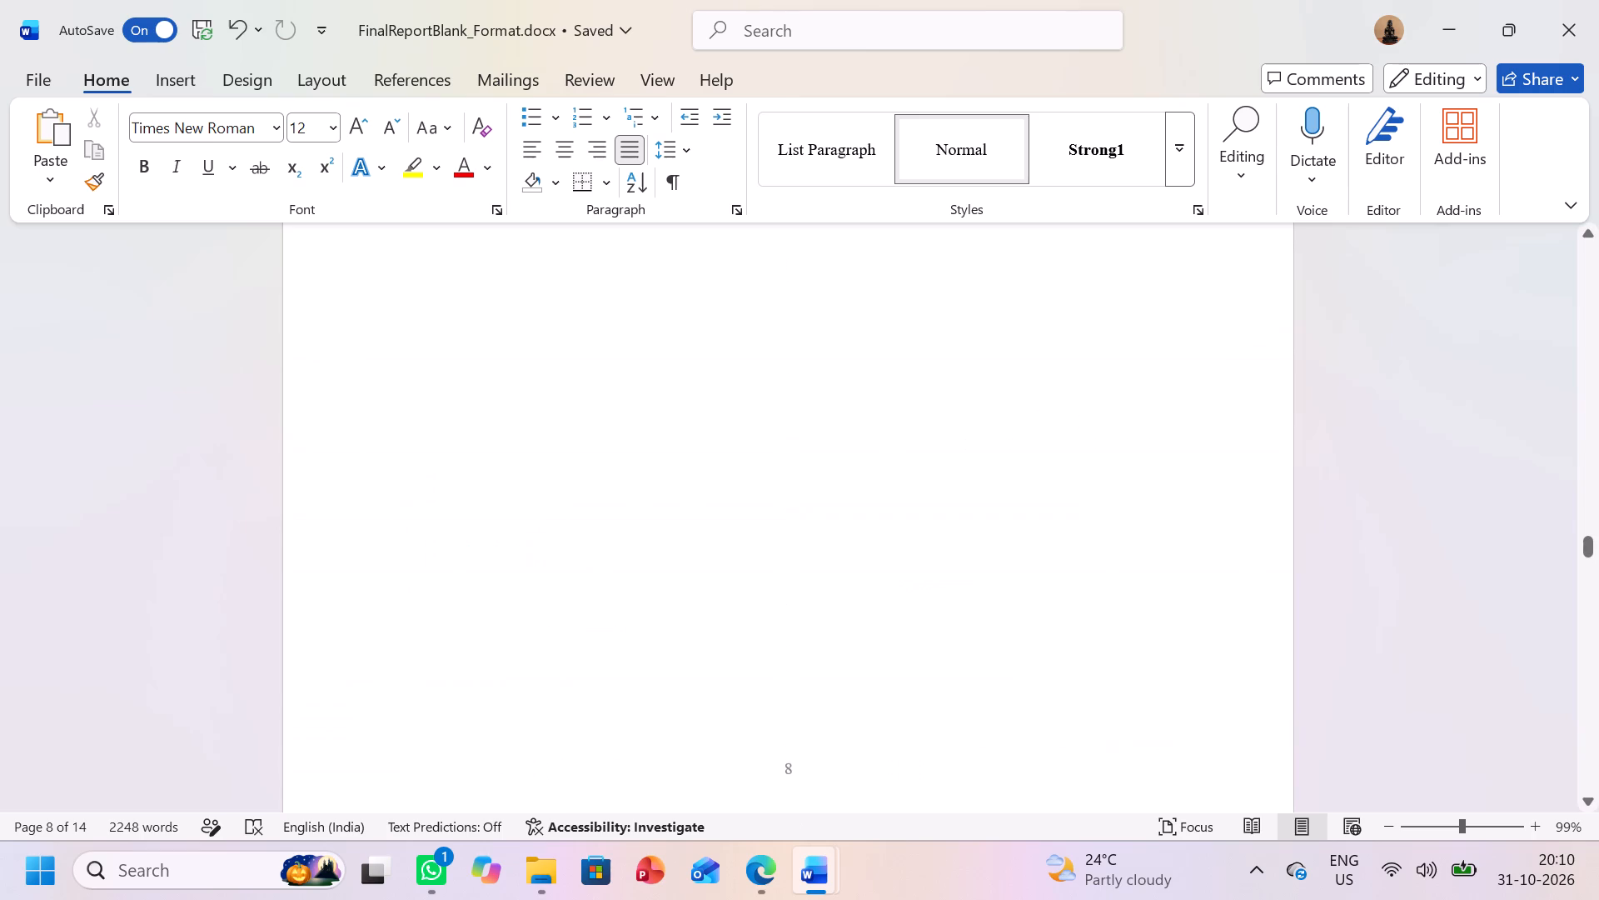
{"action": "scroll", "coordinate": [760, 640], "scroll_direction": "up", "scroll_amount": 3}
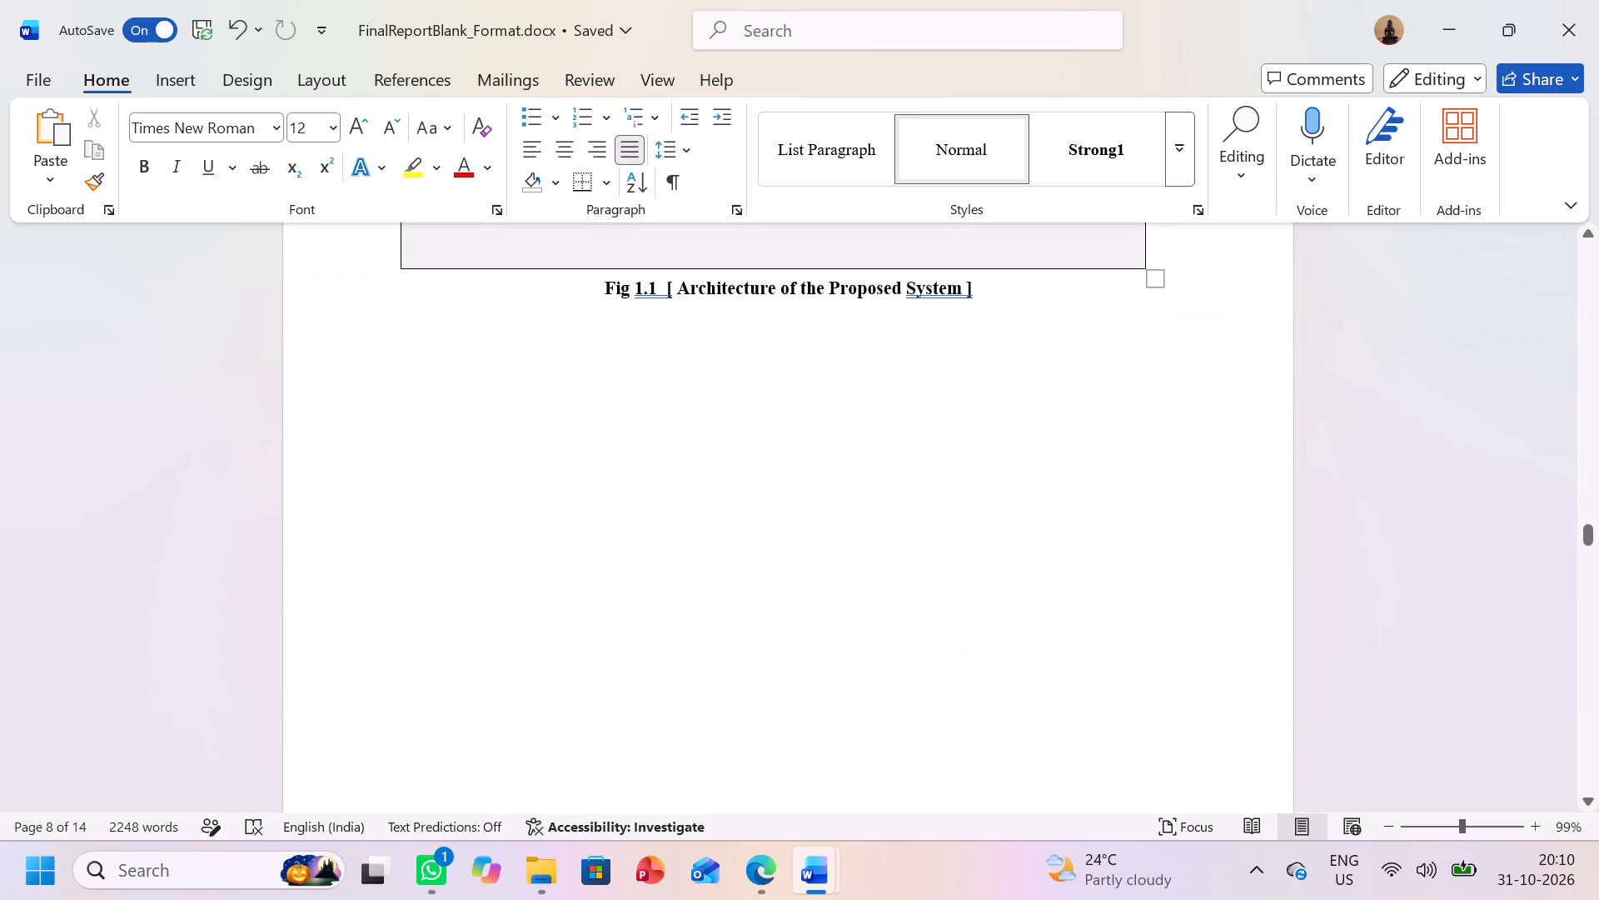
{"action": "scroll", "coordinate": [767, 616], "scroll_direction": "down", "scroll_amount": 5}
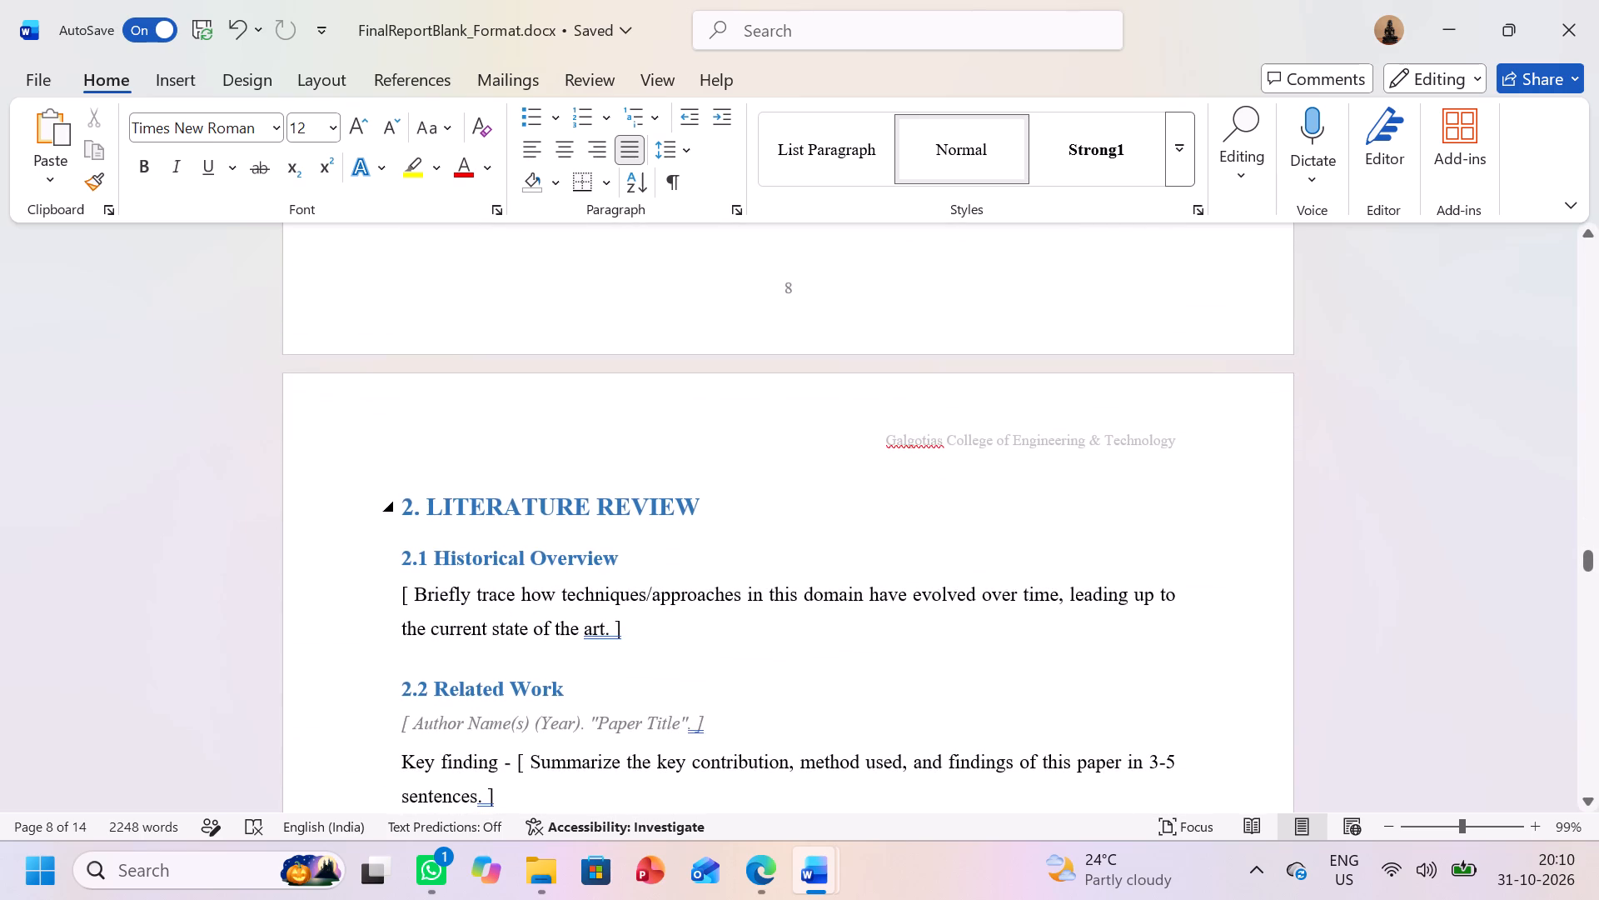
{"action": "left_click_drag", "start_coordinate": [710, 515], "coordinate": [401, 497]}
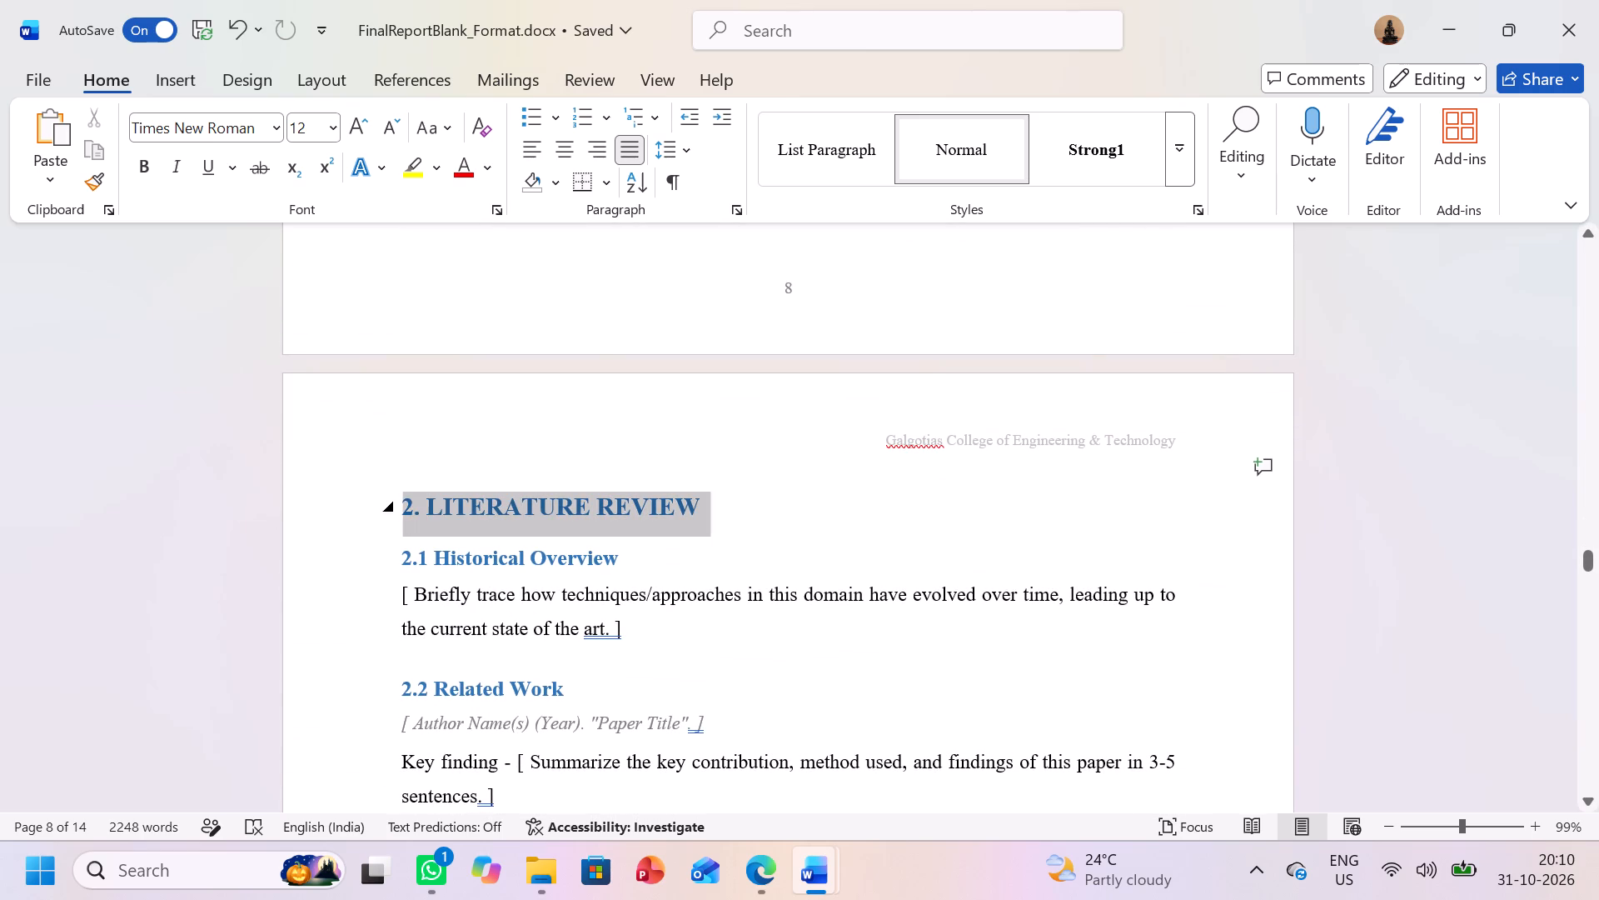
{"action": "left_click_drag", "start_coordinate": [401, 497], "coordinate": [396, 496]}
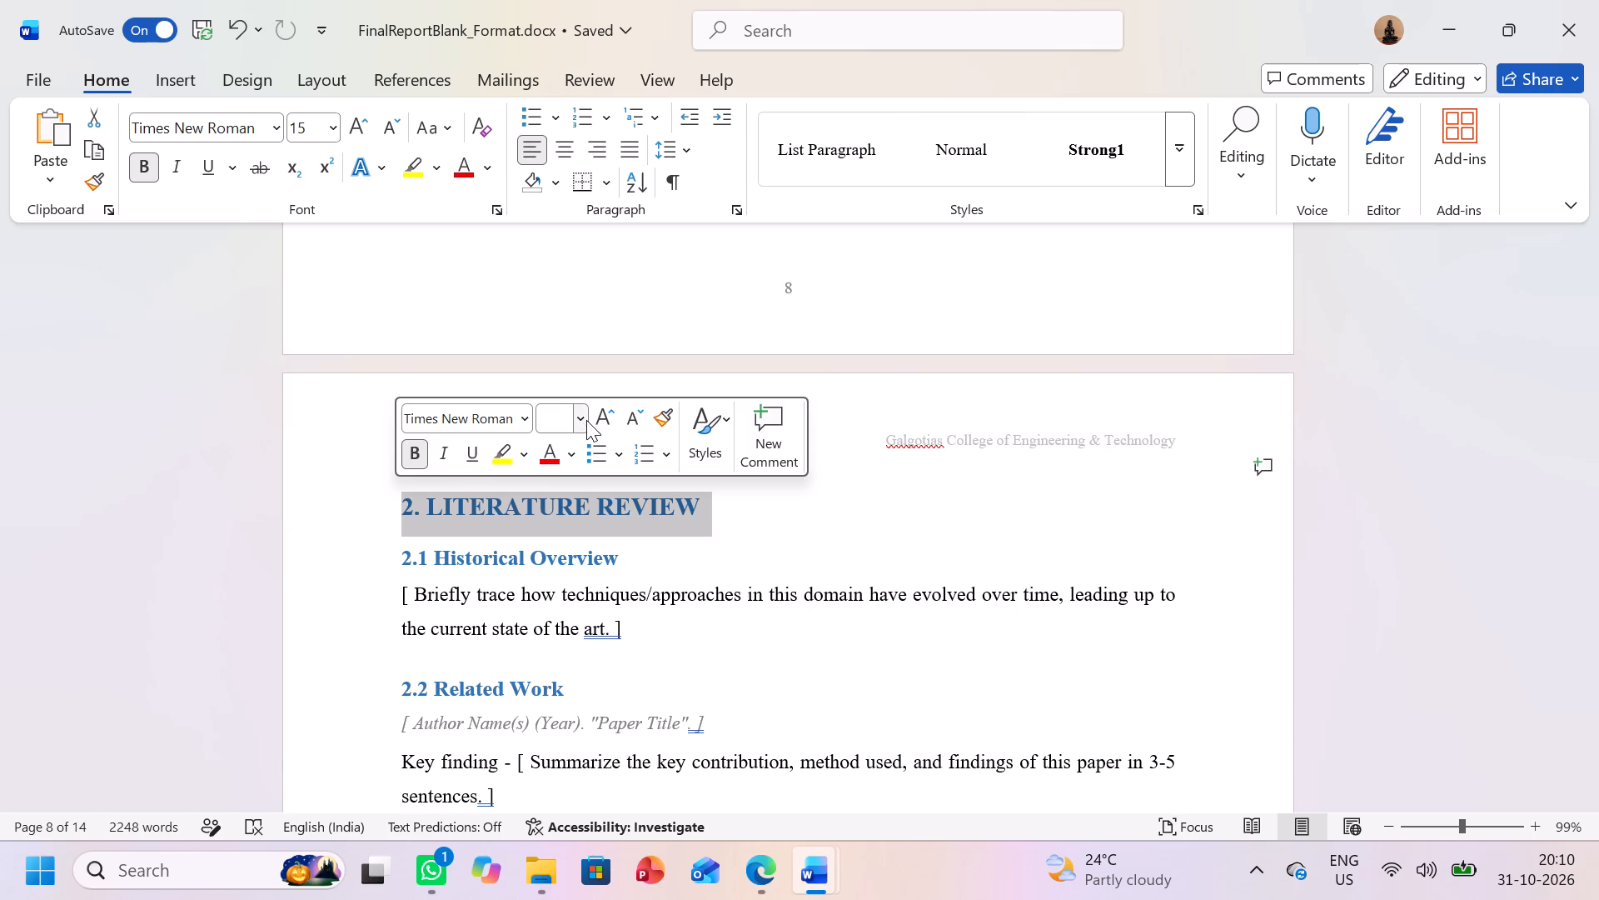
{"action": "left_click", "coordinate": [586, 420]}
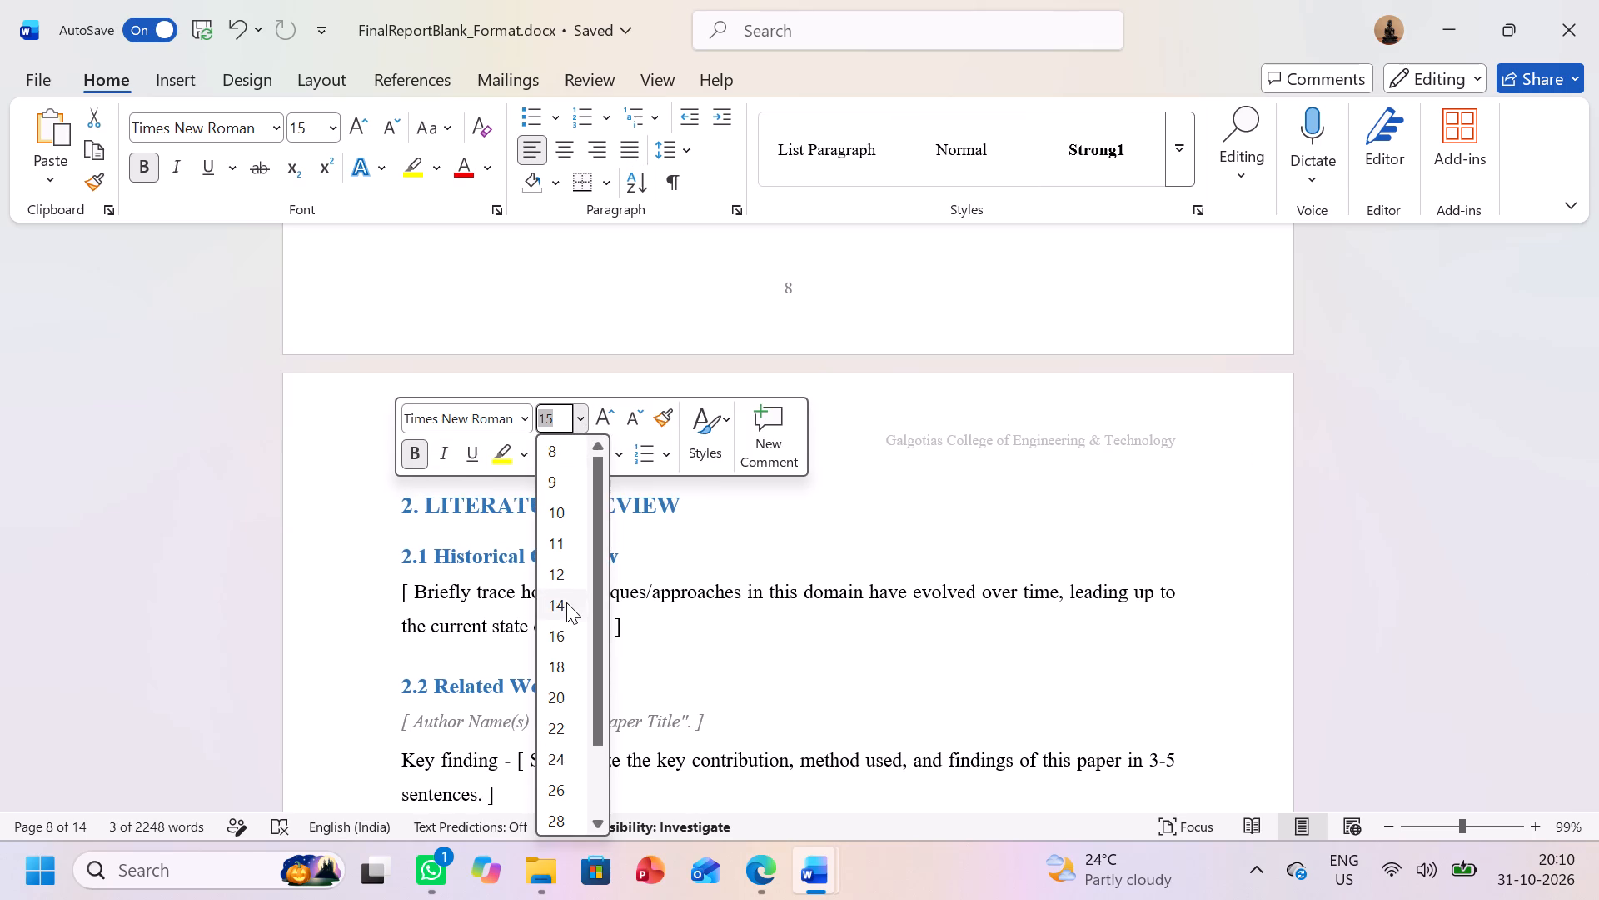
{"action": "left_click", "coordinate": [566, 602]}
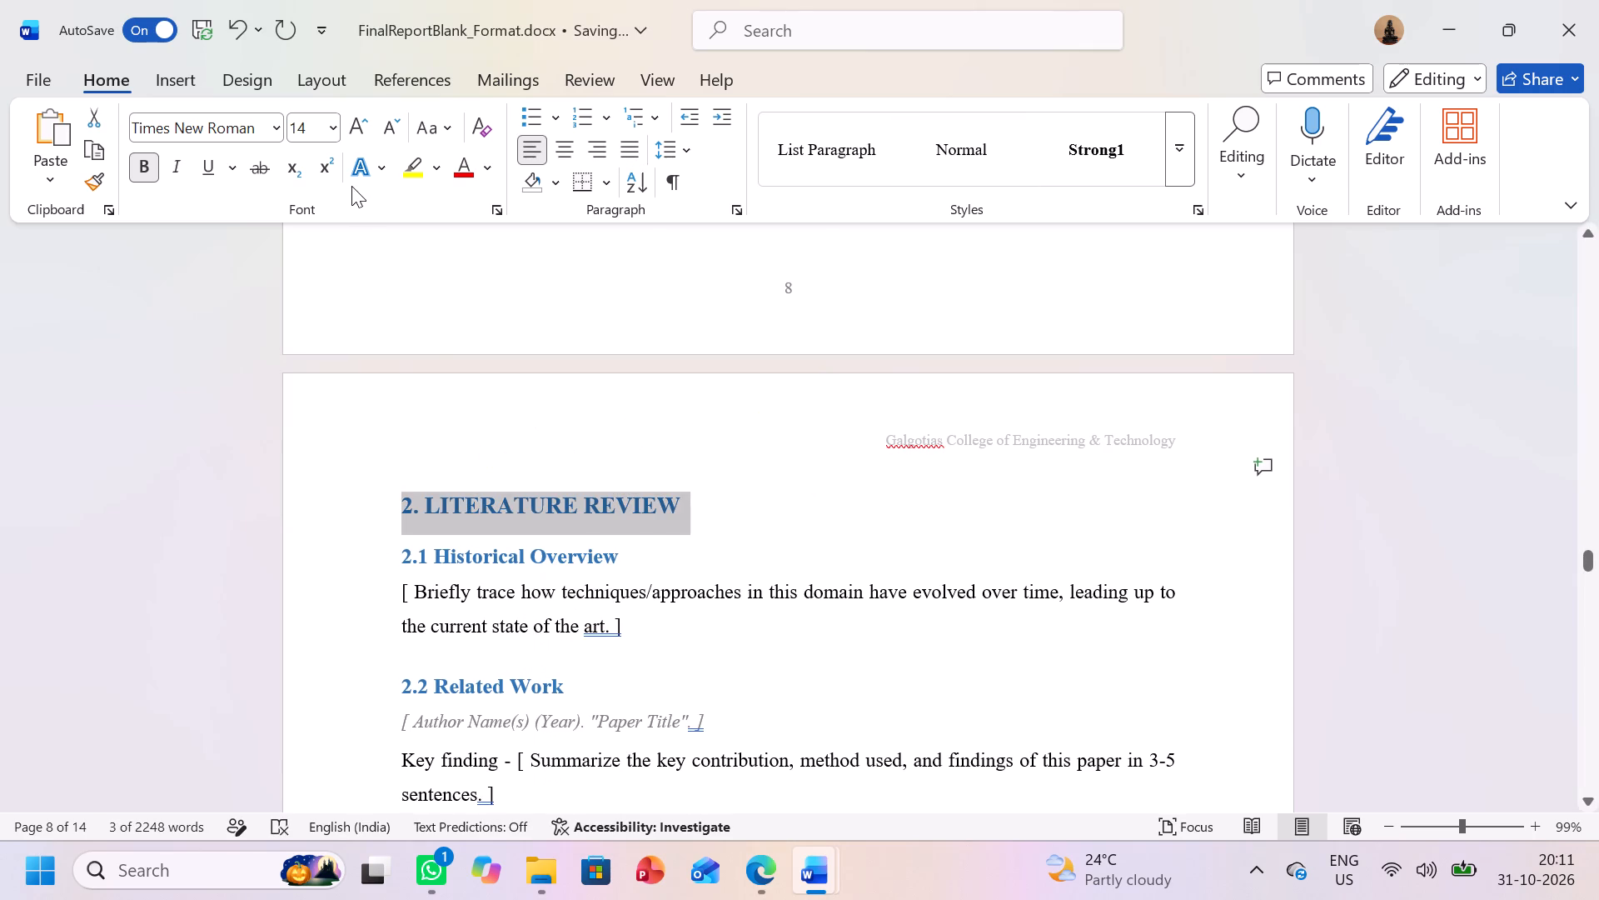
{"action": "left_click", "coordinate": [361, 177]}
{"action": "left_click", "coordinate": [361, 206]}
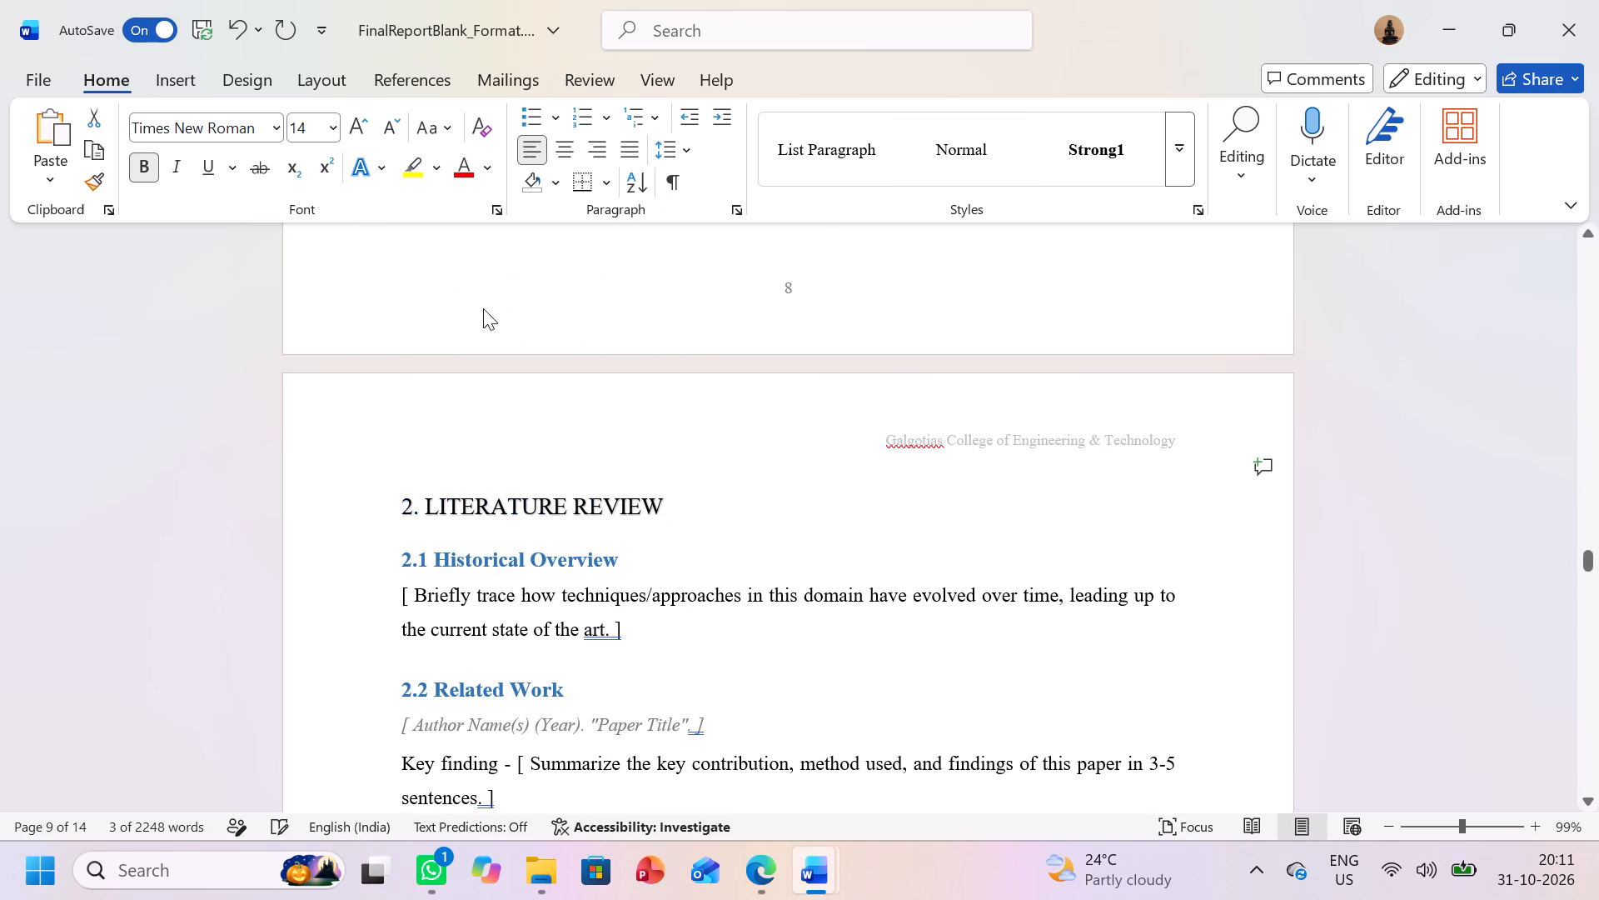
{"action": "left_click", "coordinate": [743, 527]}
Set the "1. INTRODUCTION" heading to 14 pt and make it bold.
{"action": "scroll", "coordinate": [743, 527], "scroll_direction": "up", "scroll_amount": 4}
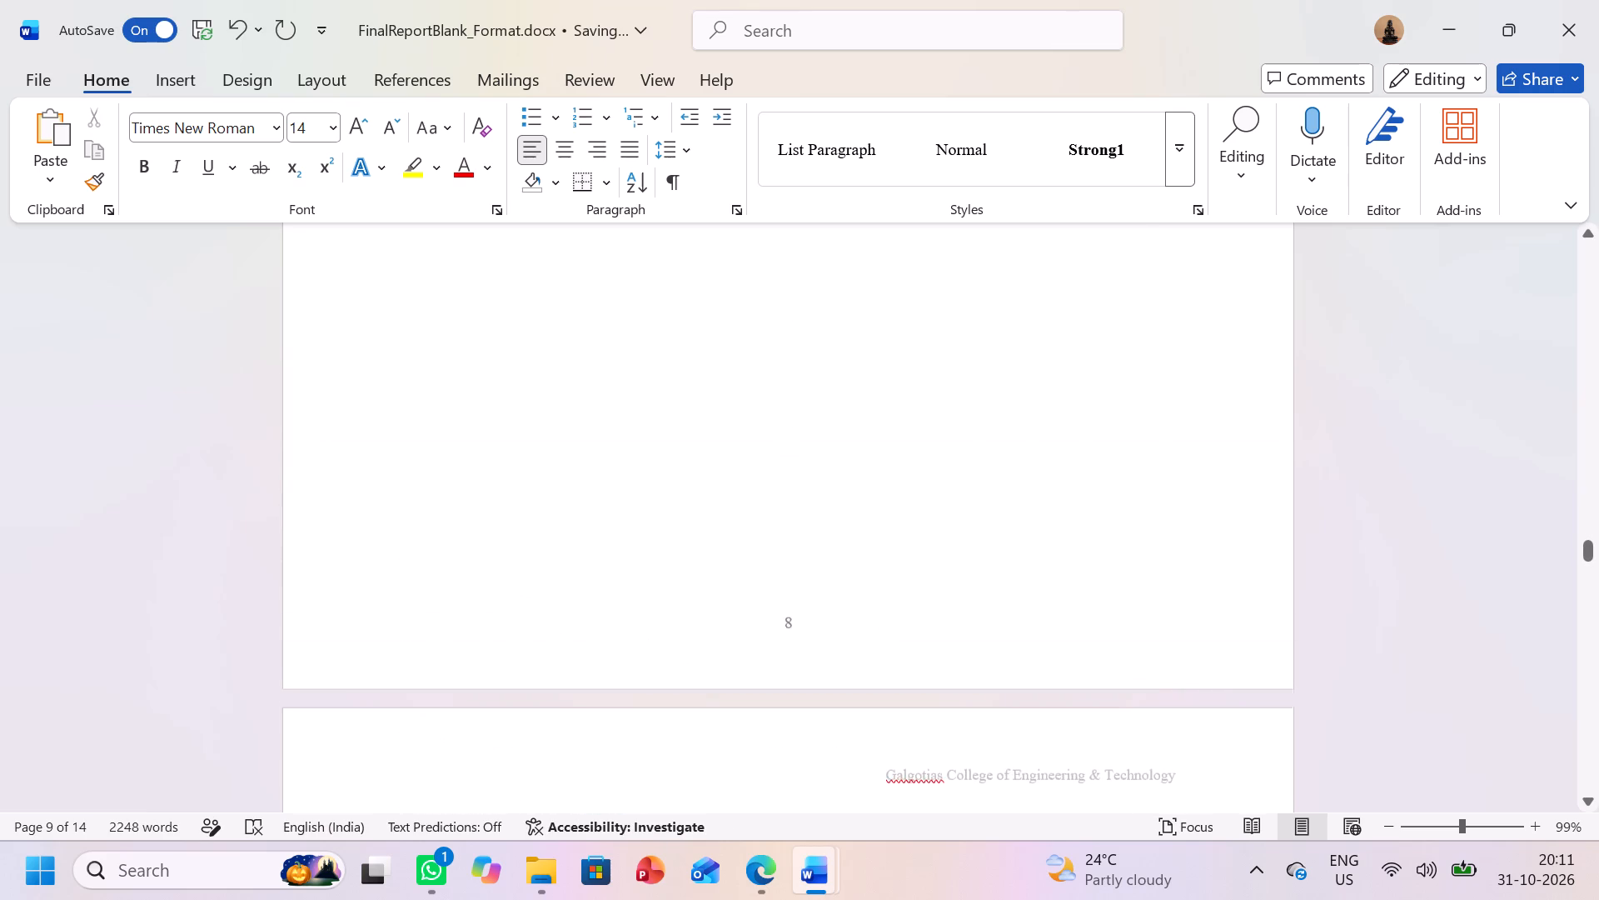
{"action": "scroll", "coordinate": [743, 527], "scroll_direction": "up", "scroll_amount": 3}
{"action": "scroll", "coordinate": [743, 527], "scroll_direction": "down", "scroll_amount": 1, "text": "ctrl"}
{"action": "scroll", "coordinate": [743, 527], "scroll_direction": "up", "scroll_amount": 1}
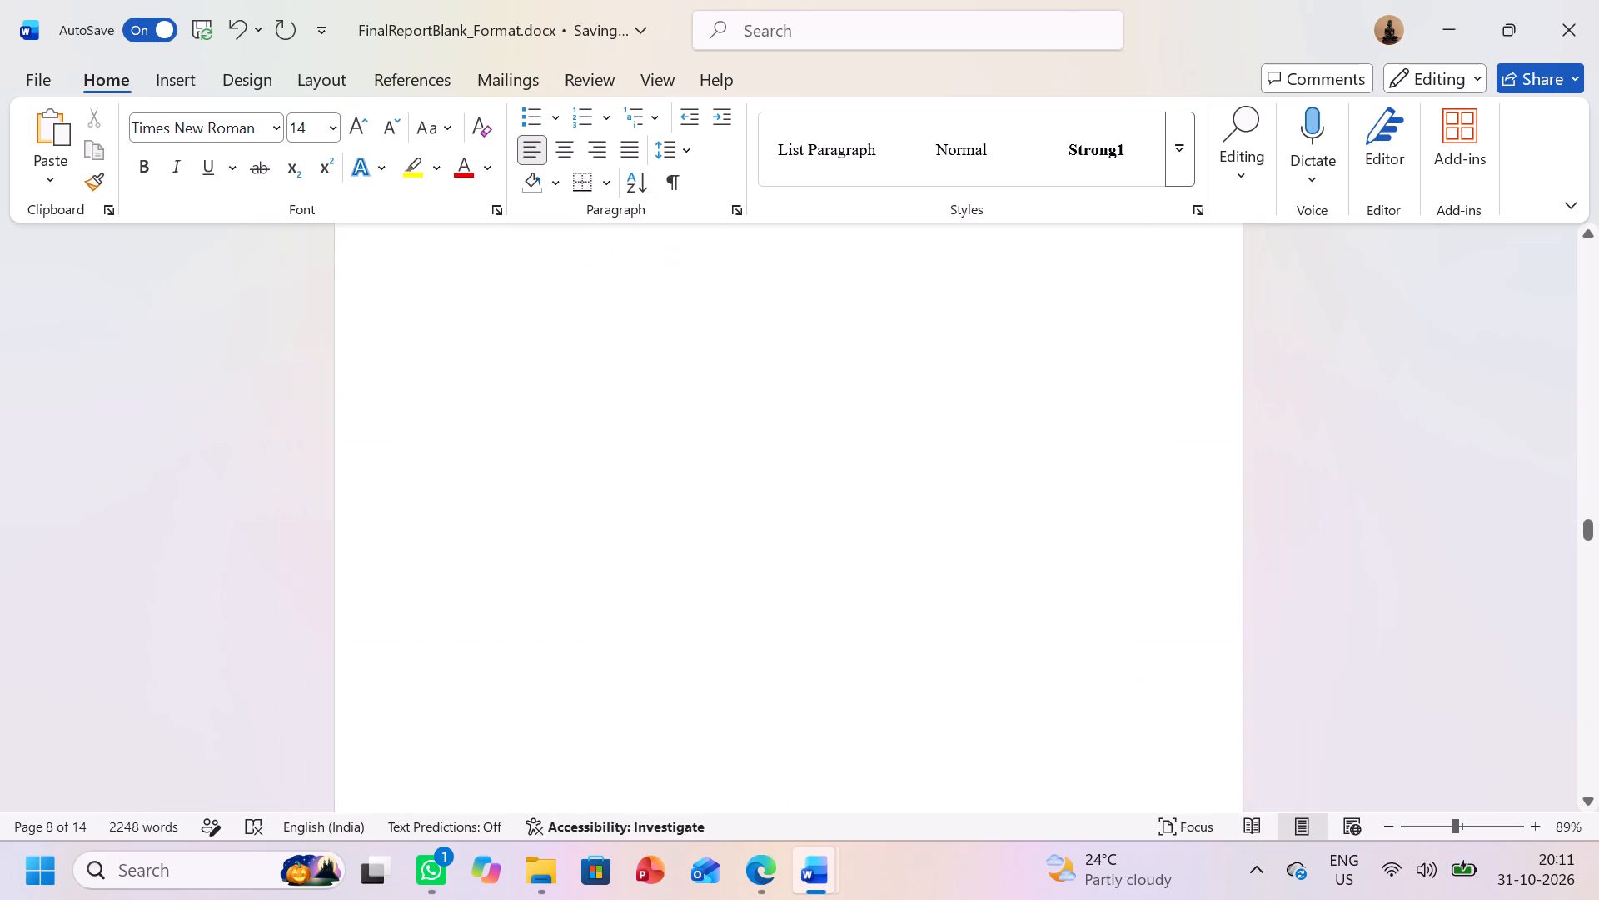
{"action": "scroll", "coordinate": [743, 527], "scroll_direction": "up", "scroll_amount": 7}
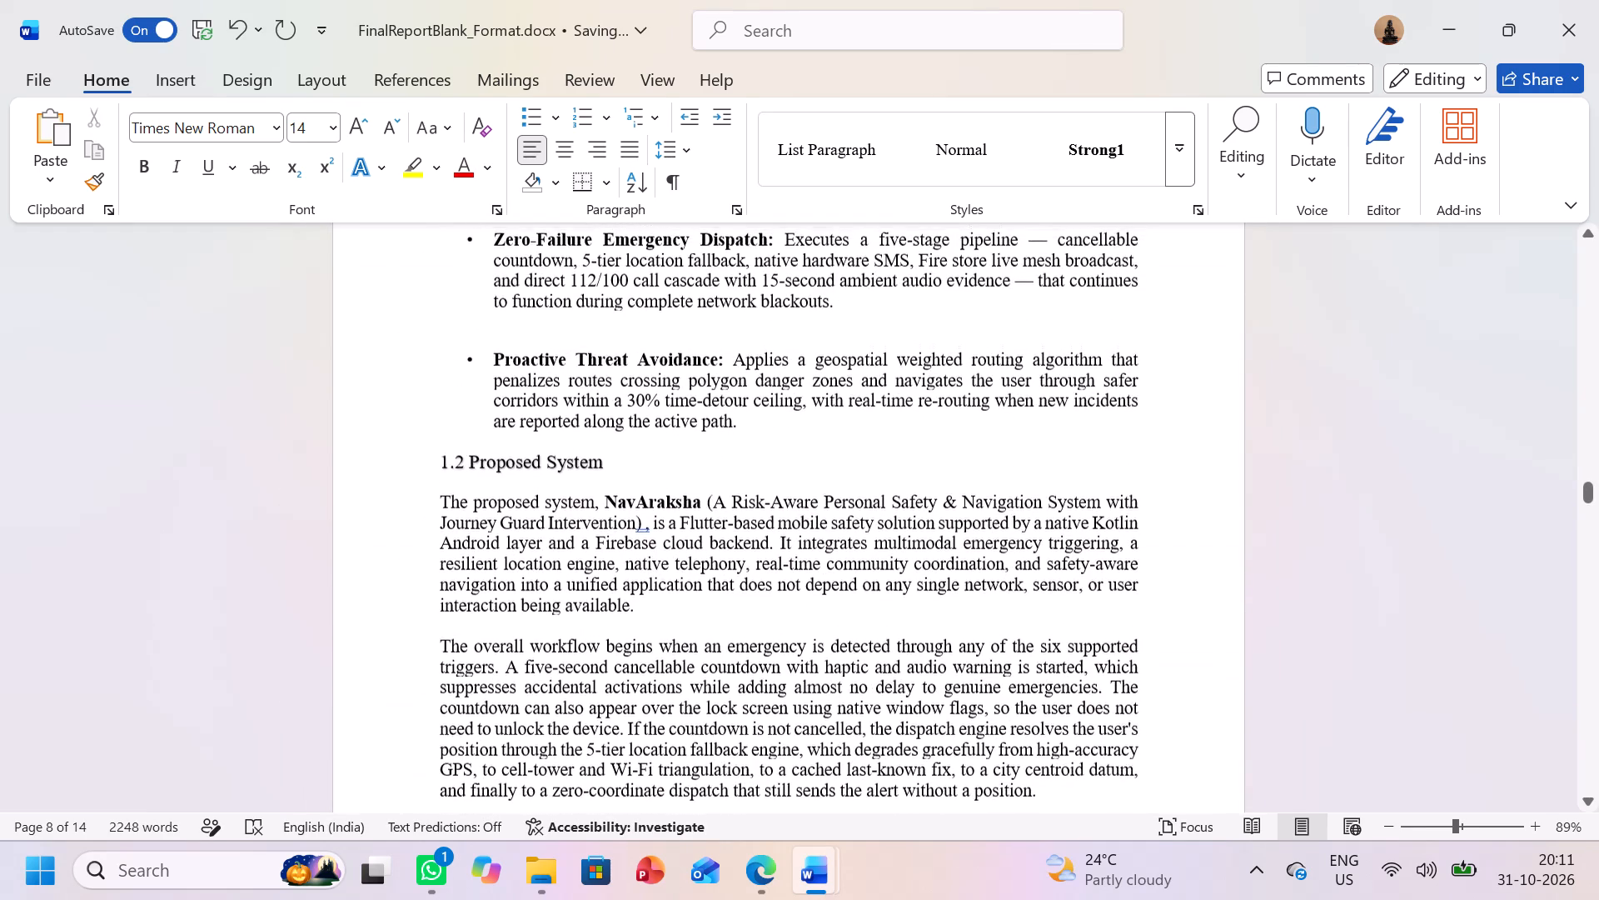
{"action": "scroll", "coordinate": [743, 527], "scroll_direction": "up", "scroll_amount": 6}
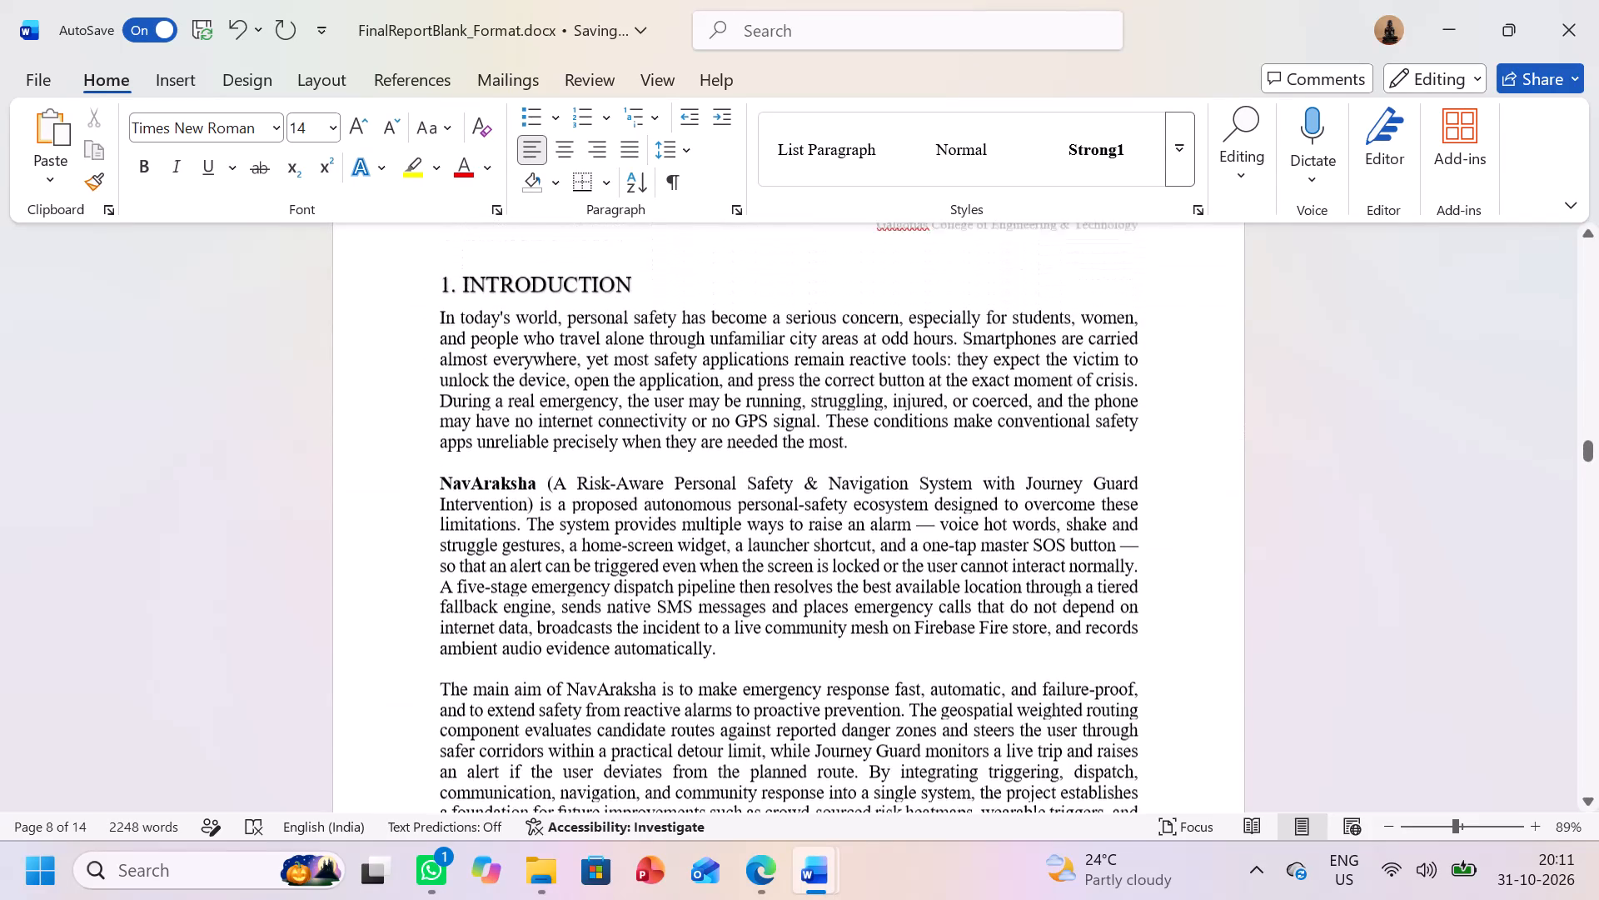
{"action": "scroll", "coordinate": [743, 527], "scroll_direction": "up", "scroll_amount": 1}
{"action": "left_click_drag", "start_coordinate": [645, 308], "coordinate": [443, 312]}
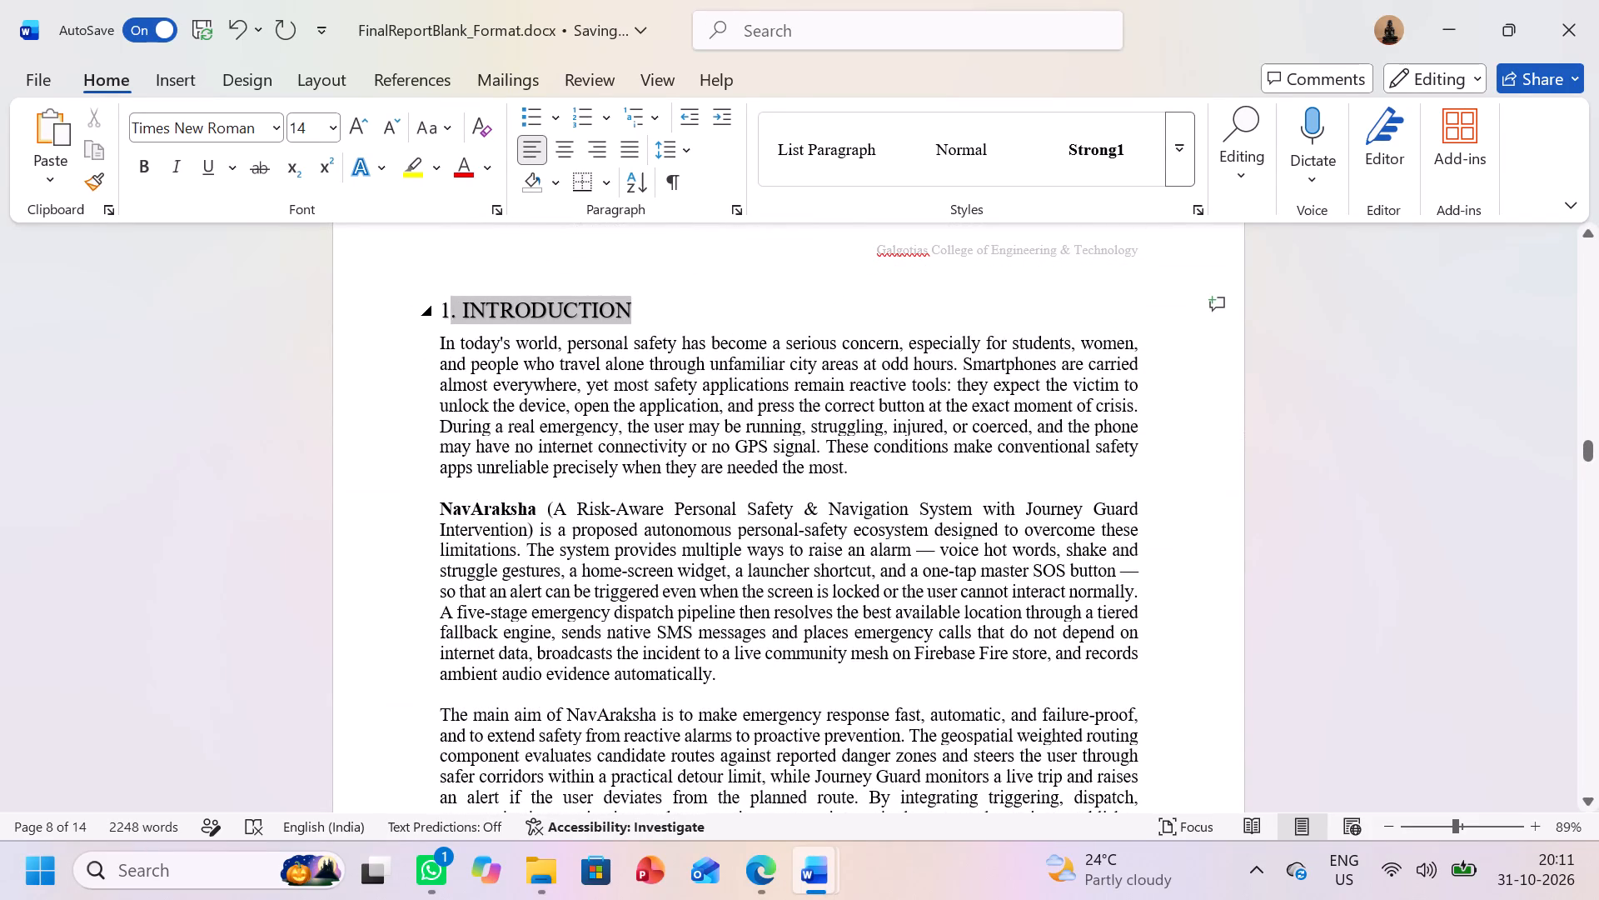
{"action": "left_click_drag", "start_coordinate": [443, 312], "coordinate": [441, 312]}
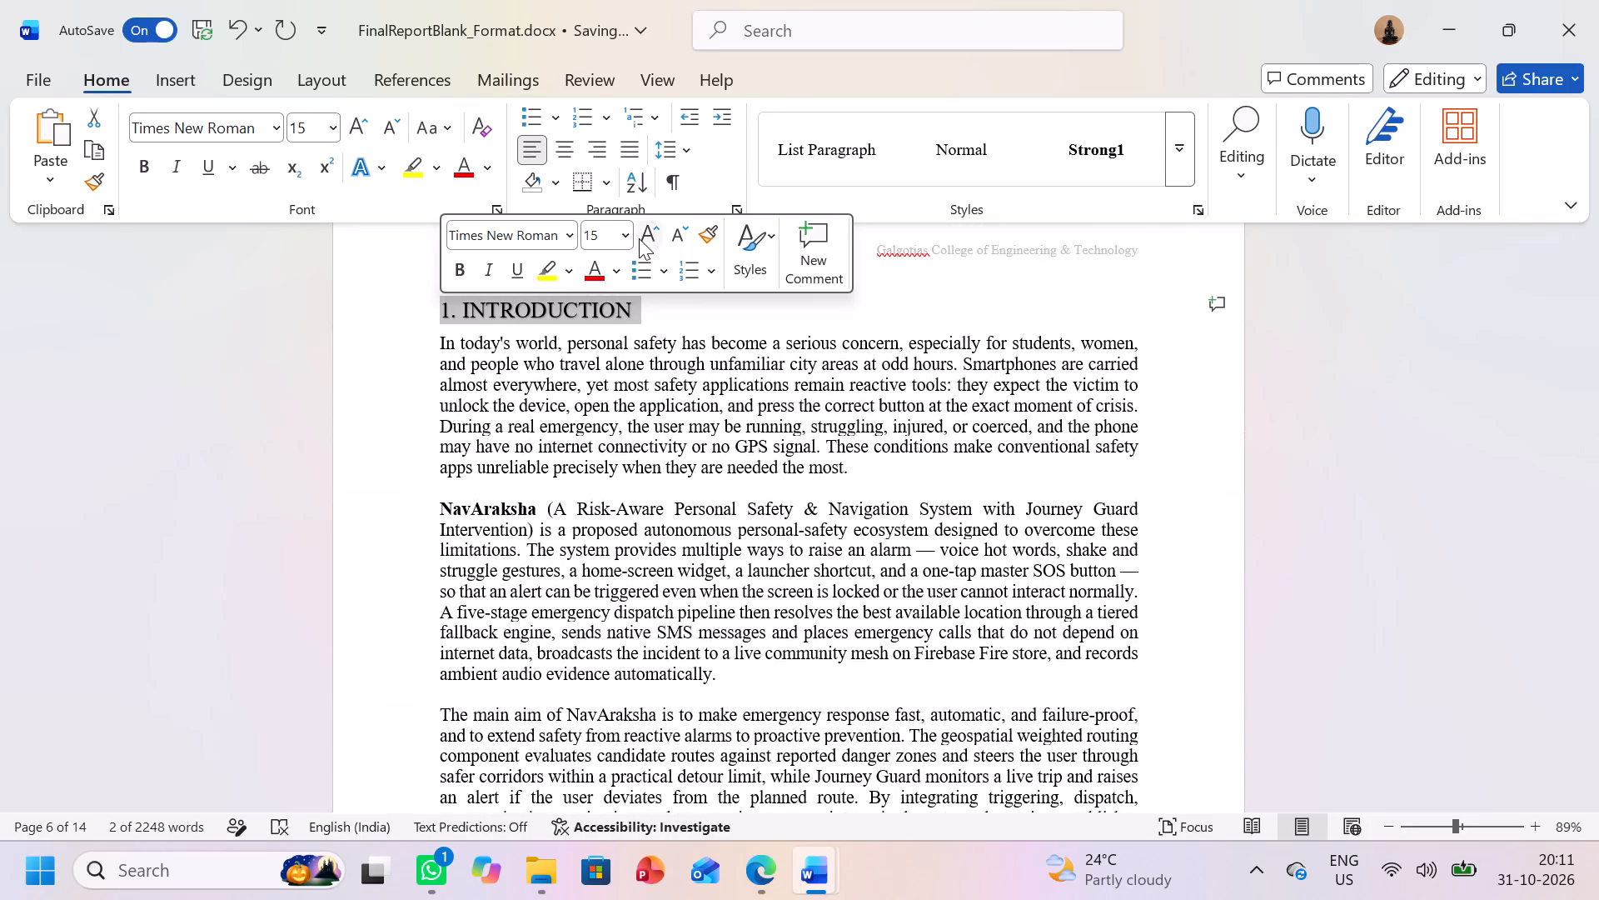
{"action": "left_click", "coordinate": [625, 241]}
{"action": "left_click", "coordinate": [606, 418]}
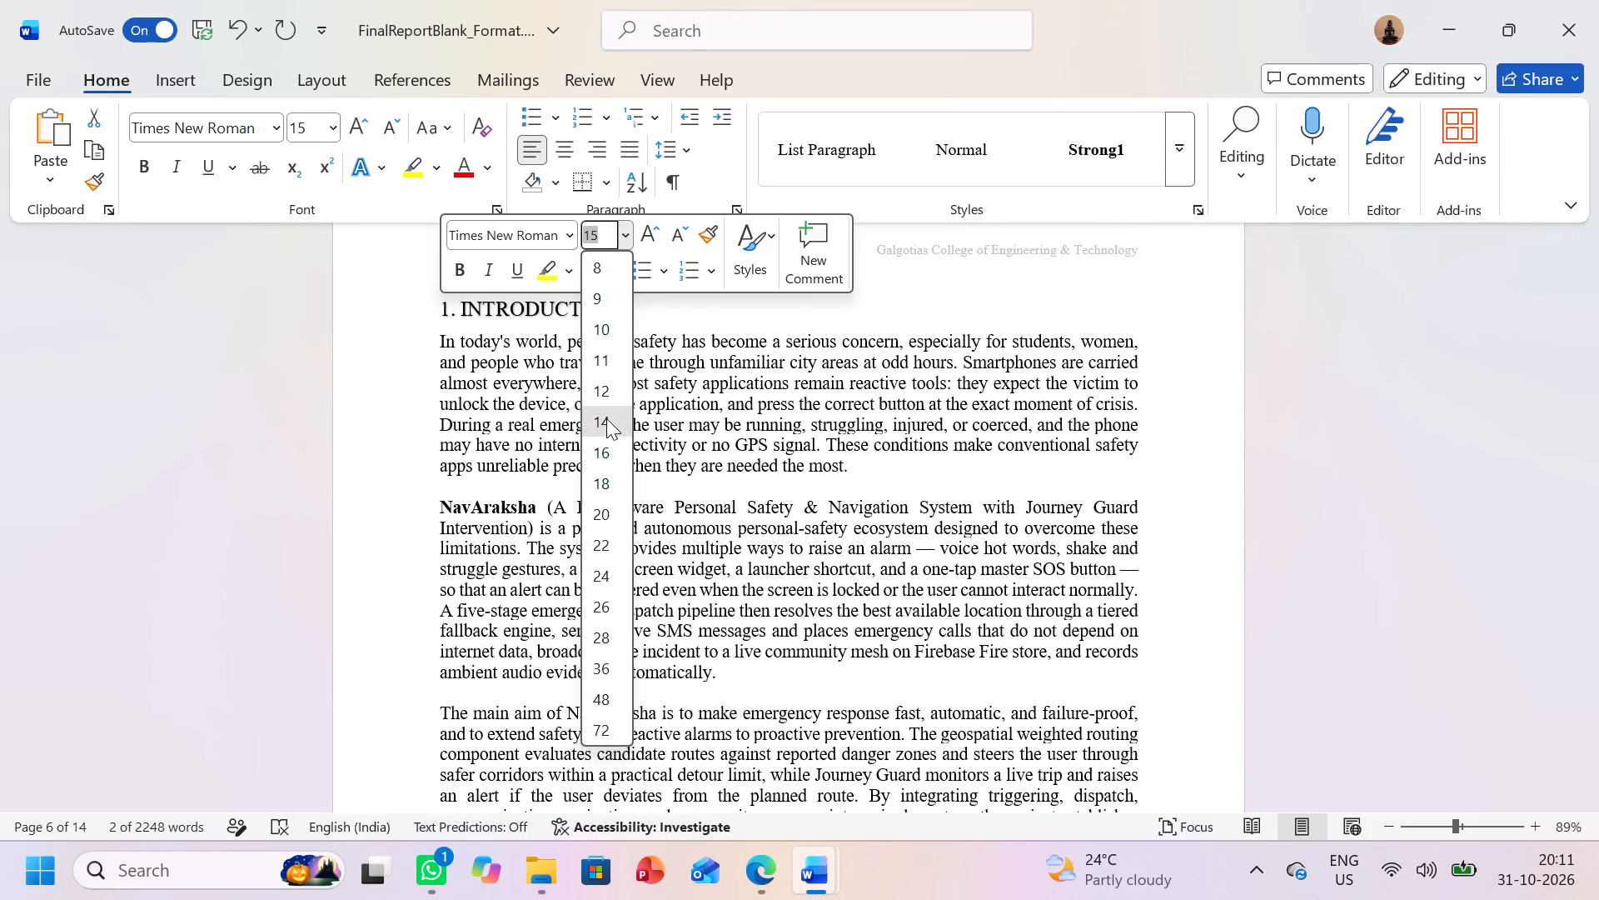
{"action": "left_click_drag", "start_coordinate": [446, 268], "coordinate": [457, 268]}
{"action": "left_click", "coordinate": [457, 268]}
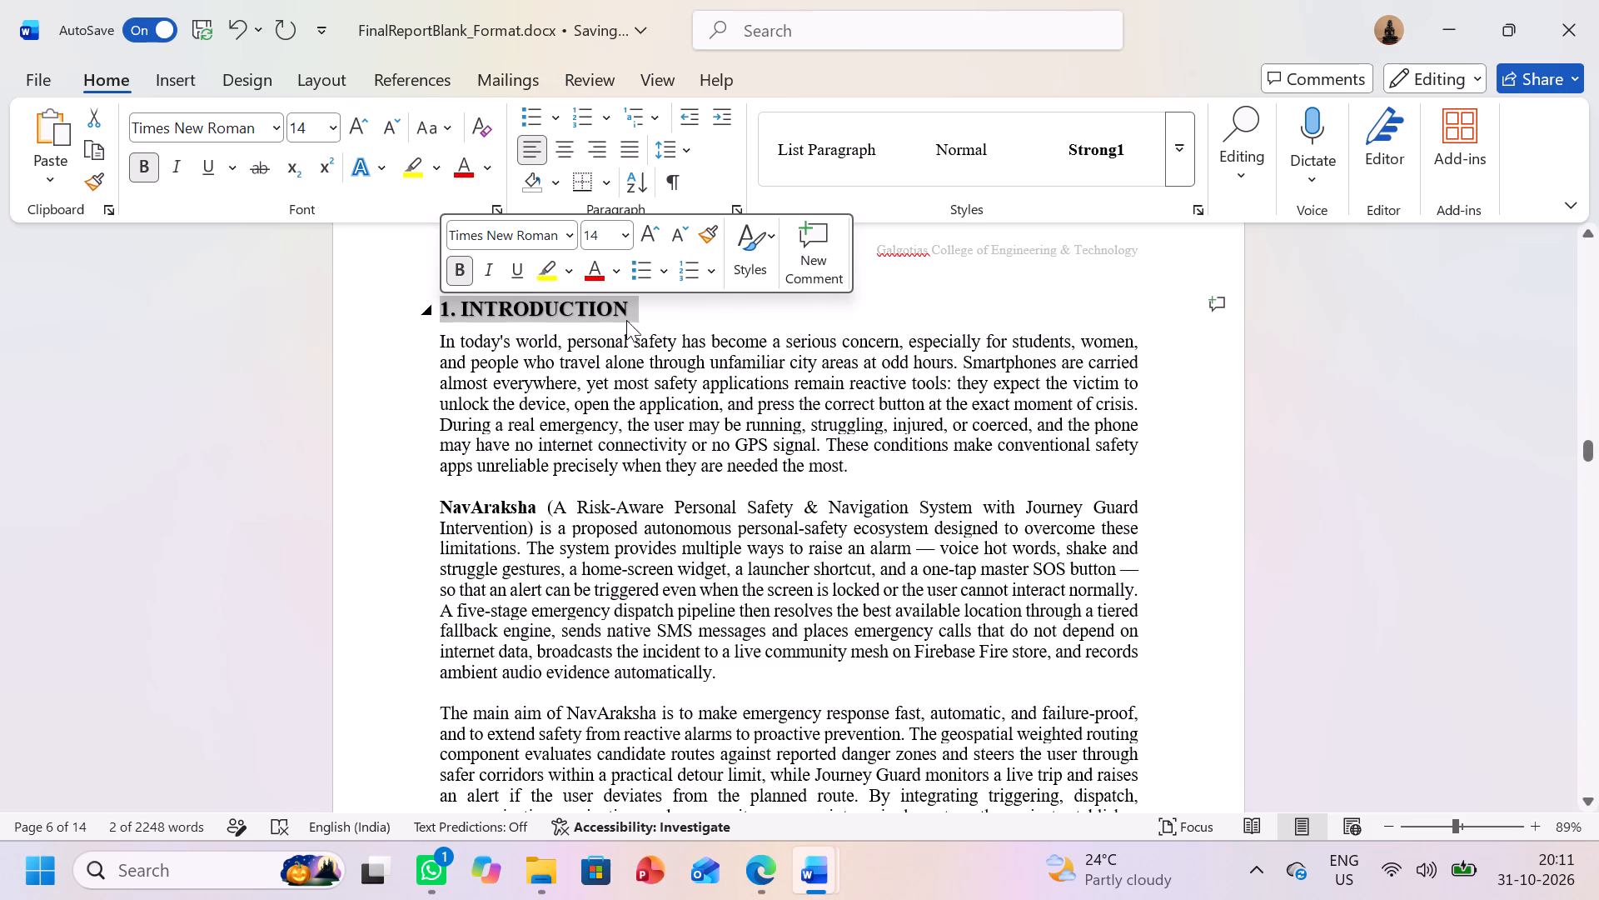
{"action": "left_click", "coordinate": [659, 308]}
Check the font size and style of the ABSTRACT heading against the section headings that follow it.
{"action": "scroll", "coordinate": [659, 308], "scroll_direction": "up", "scroll_amount": 5}
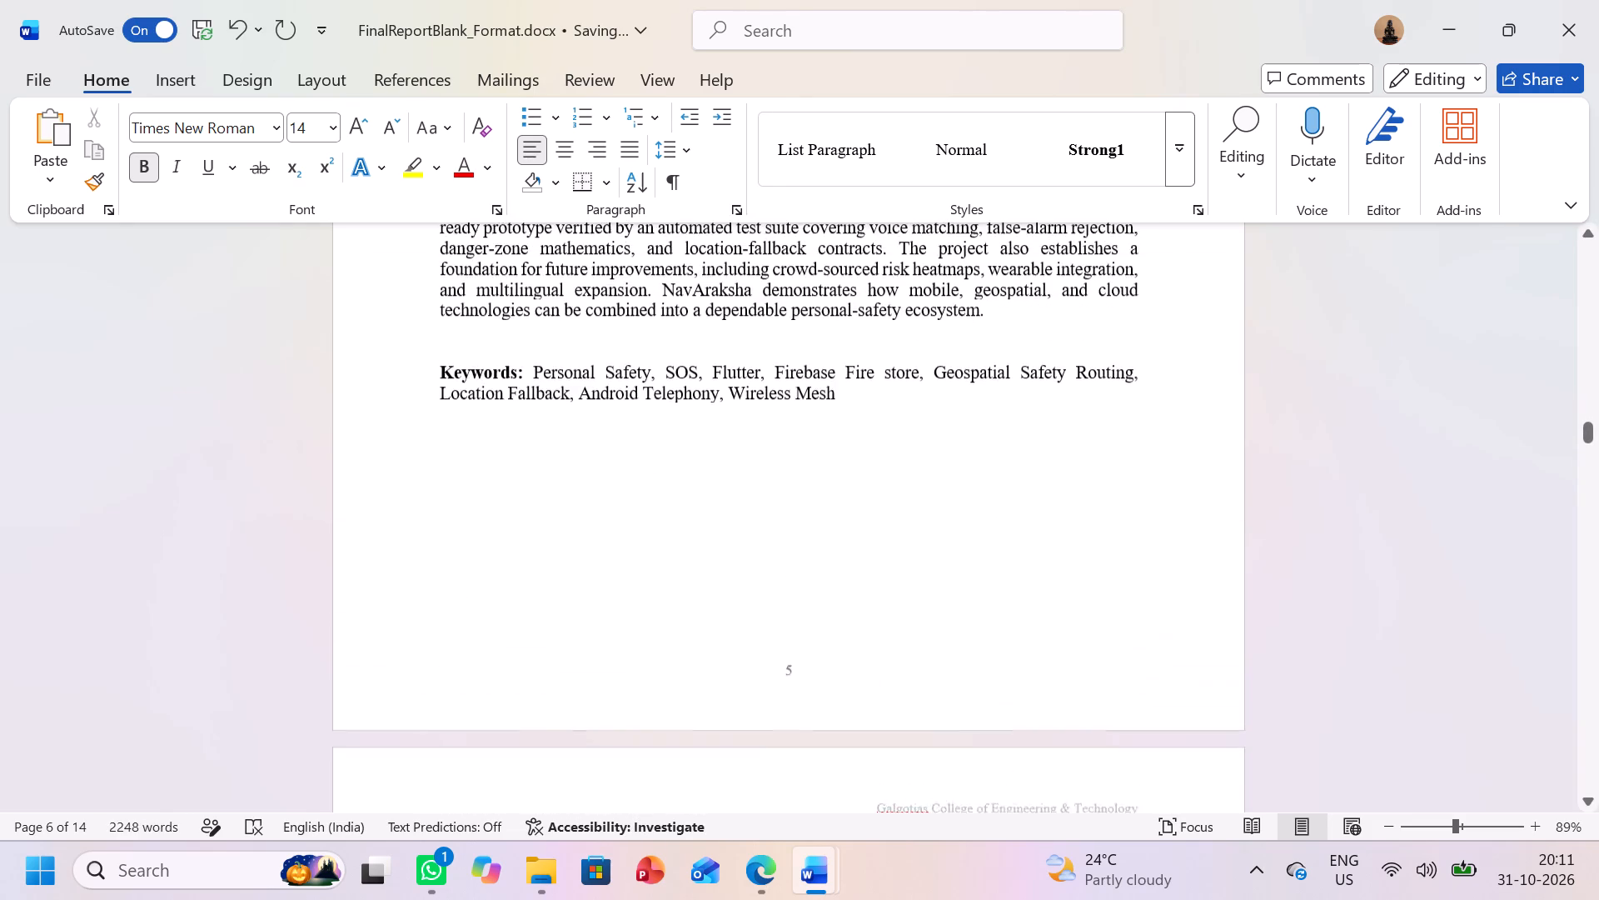
{"action": "scroll", "coordinate": [659, 308], "scroll_direction": "up", "scroll_amount": 3}
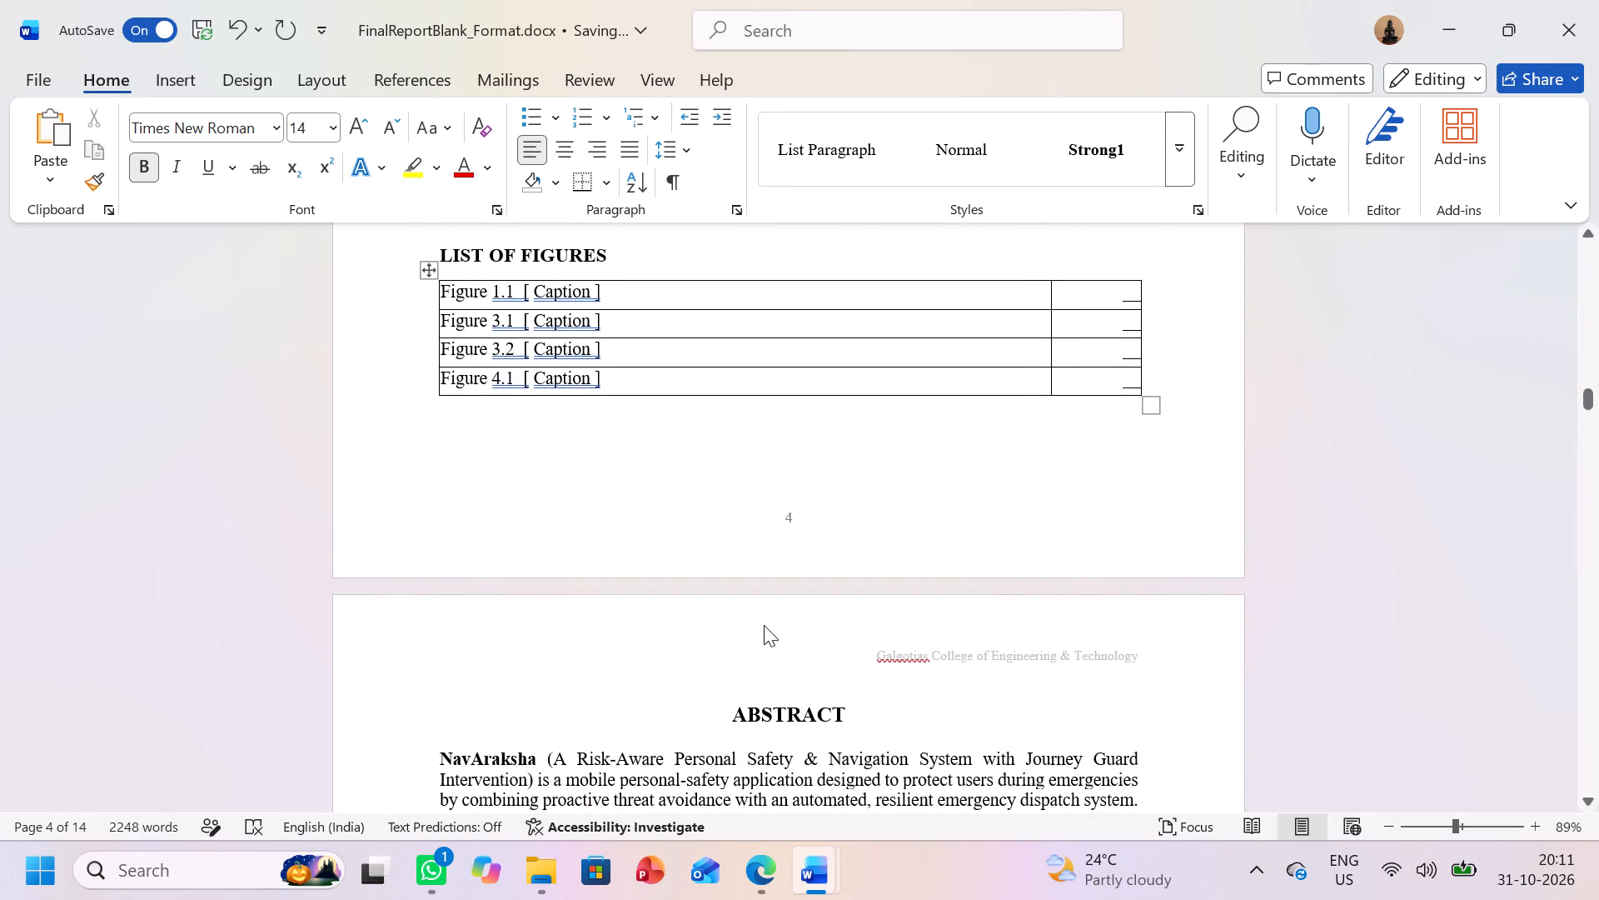
{"action": "left_click_drag", "start_coordinate": [855, 717], "coordinate": [745, 718]}
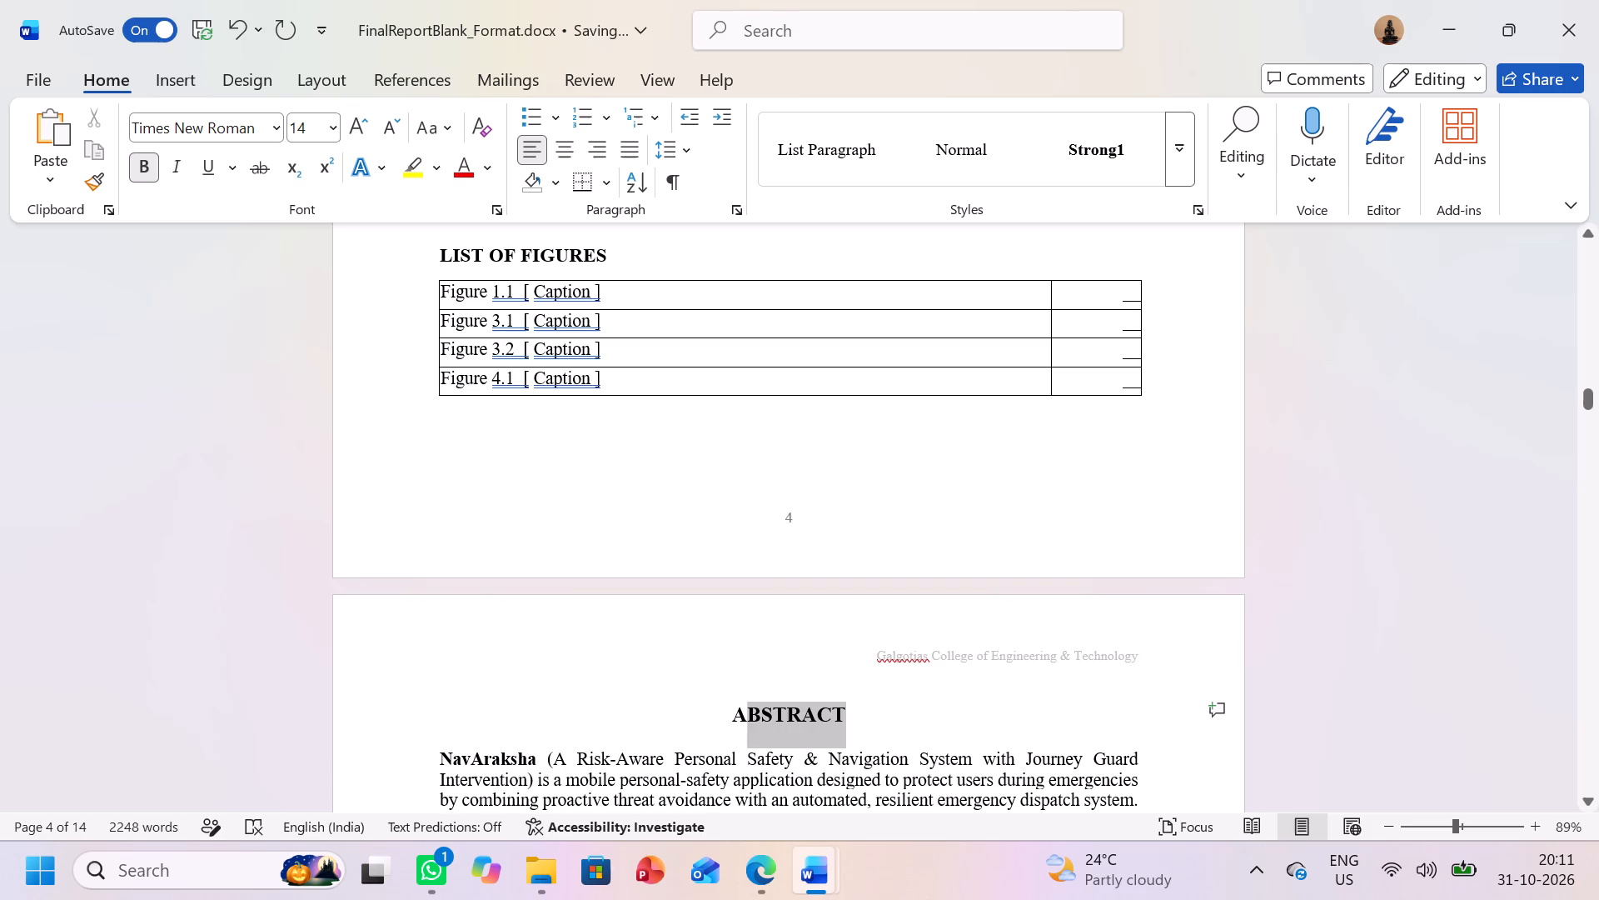
{"action": "left_click_drag", "start_coordinate": [745, 718], "coordinate": [731, 718]}
{"action": "left_click", "coordinate": [686, 708]}
{"action": "scroll", "coordinate": [686, 708], "scroll_direction": "down", "scroll_amount": 4}
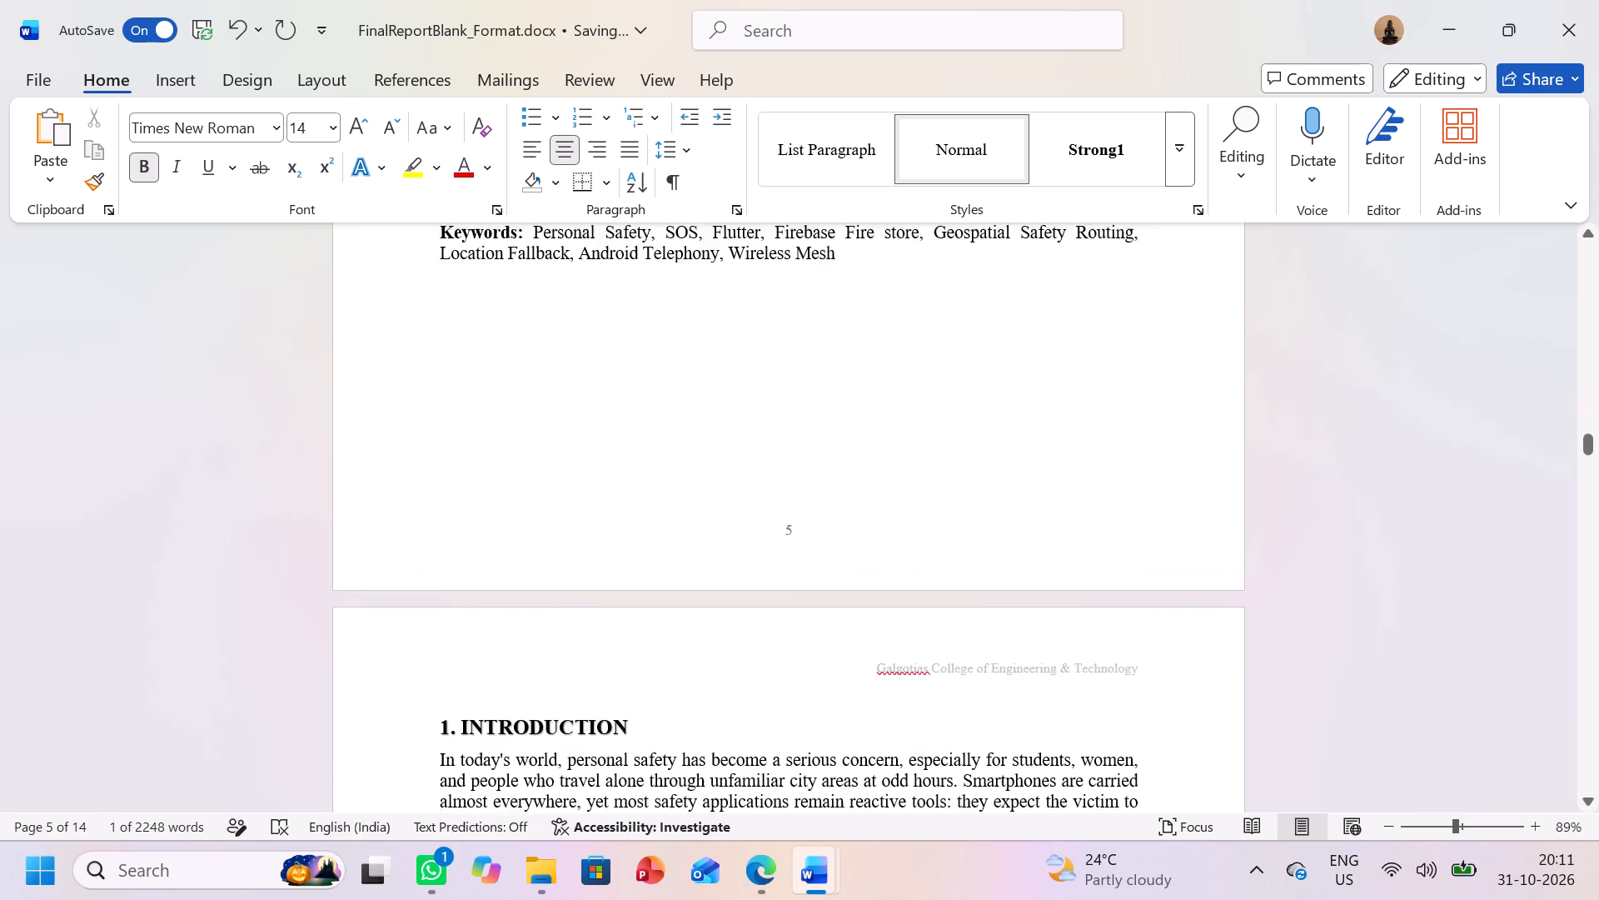
{"action": "scroll", "coordinate": [686, 708], "scroll_direction": "down", "scroll_amount": 14}
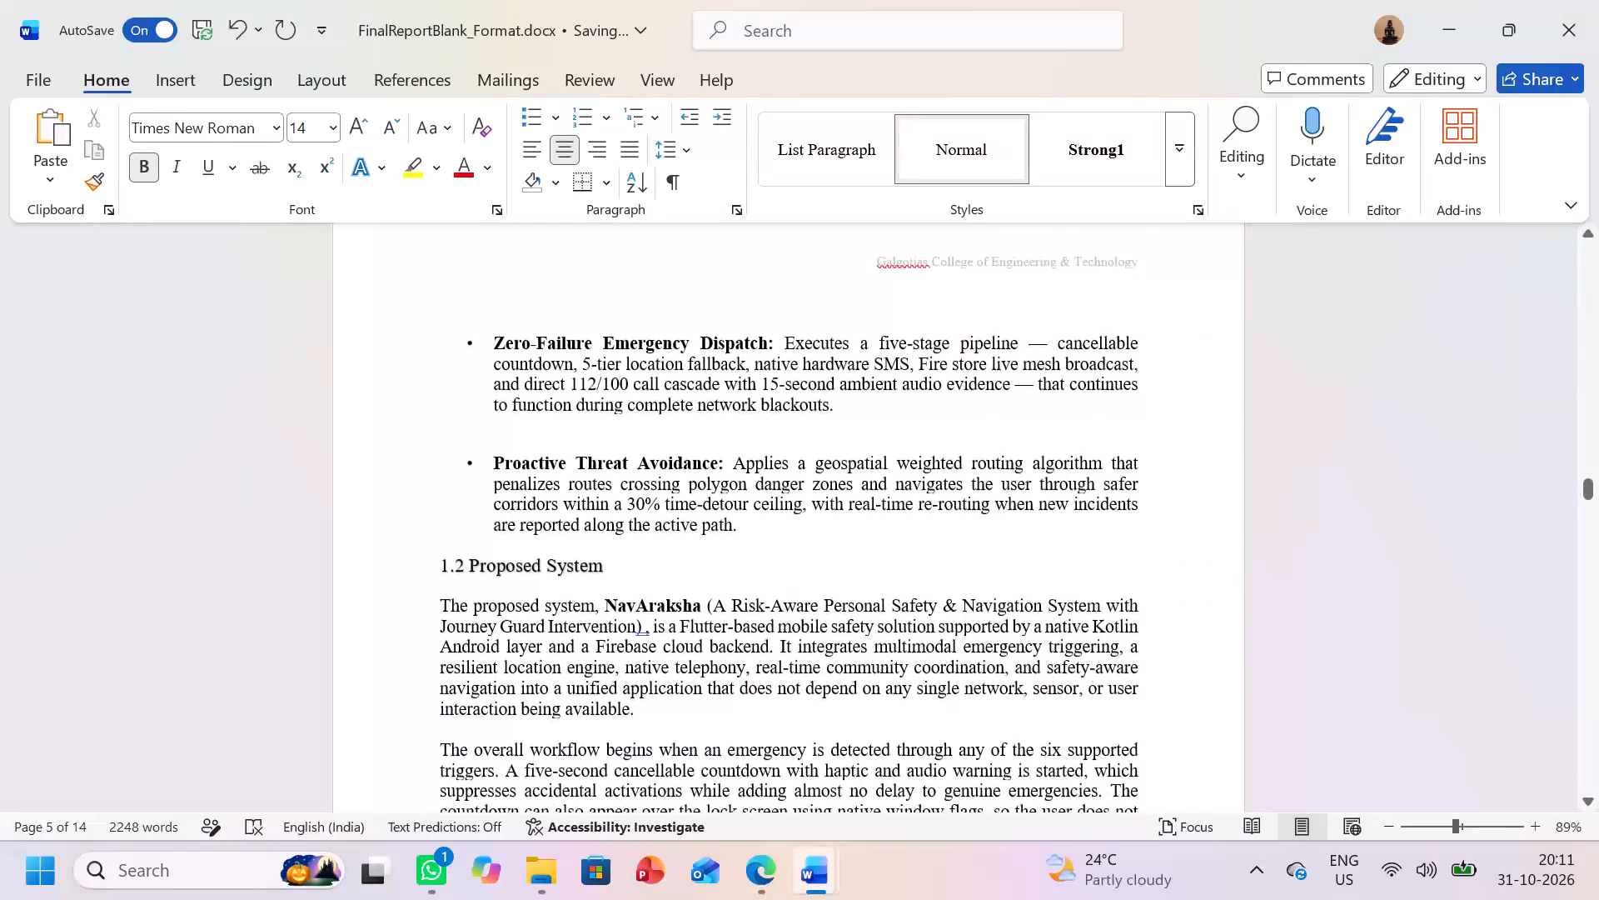
Check the font size and style of the CERTIFICATE and ACKNOWLEDGEMENT headings in the front pages.
{"action": "scroll", "coordinate": [686, 708], "scroll_direction": "up", "scroll_amount": 11}
{"action": "scroll", "coordinate": [686, 708], "scroll_direction": "up", "scroll_amount": 20}
{"action": "scroll", "coordinate": [686, 708], "scroll_direction": "up", "scroll_amount": 20}
{"action": "scroll", "coordinate": [686, 708], "scroll_direction": "up", "scroll_amount": 11}
{"action": "scroll", "coordinate": [686, 708], "scroll_direction": "down", "scroll_amount": 1}
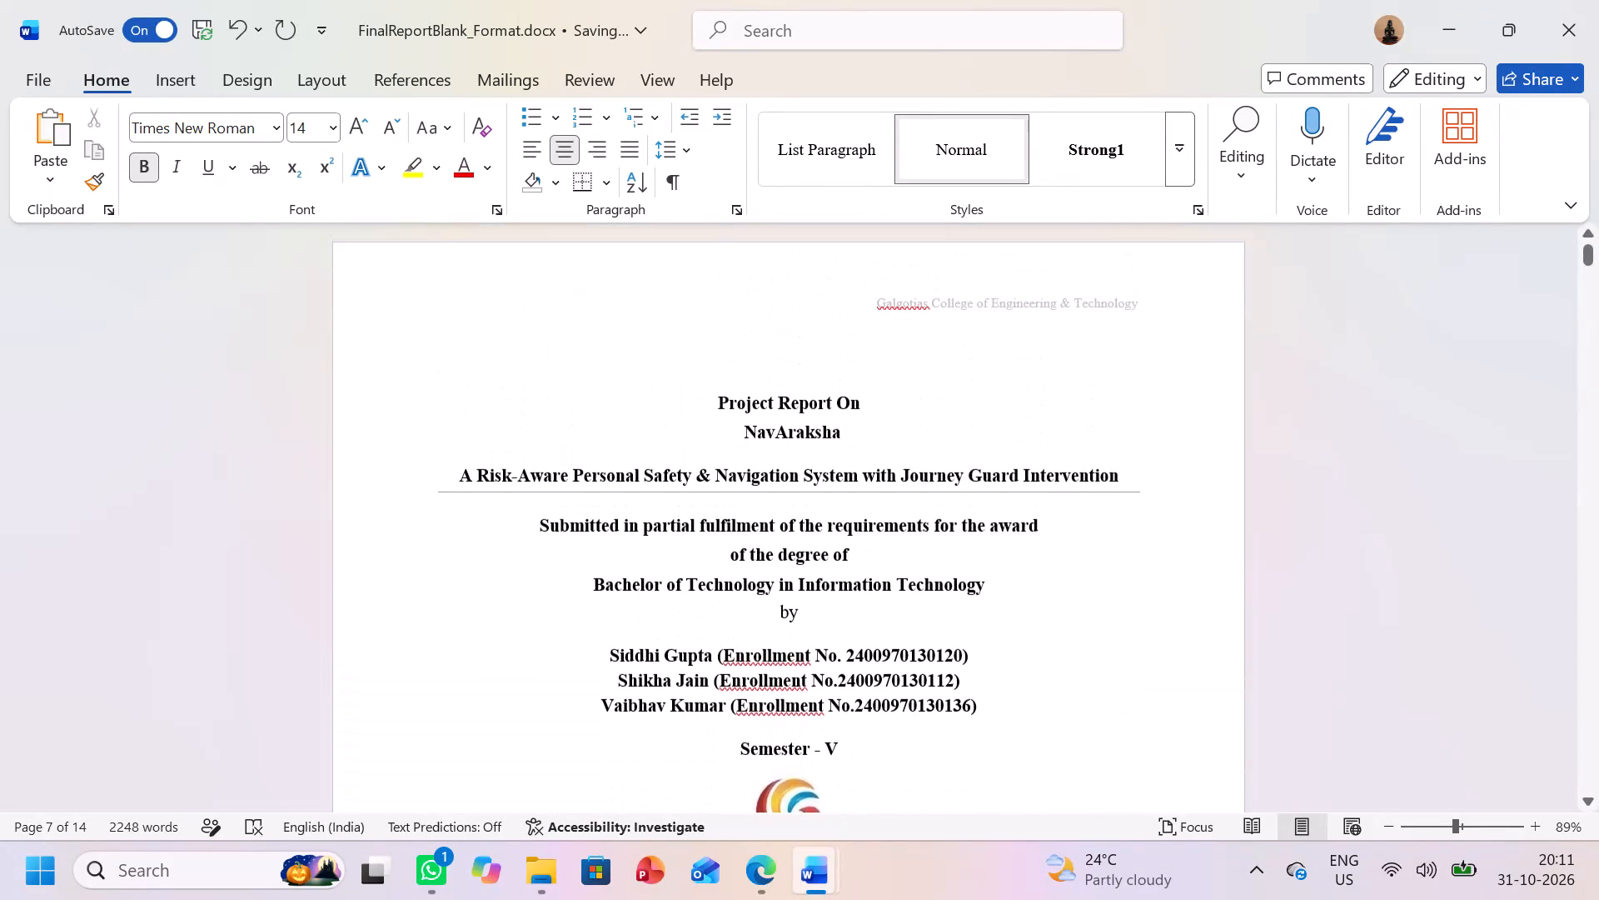
{"action": "scroll", "coordinate": [686, 708], "scroll_direction": "down", "scroll_amount": 4}
{"action": "scroll", "coordinate": [686, 708], "scroll_direction": "up", "scroll_amount": 2}
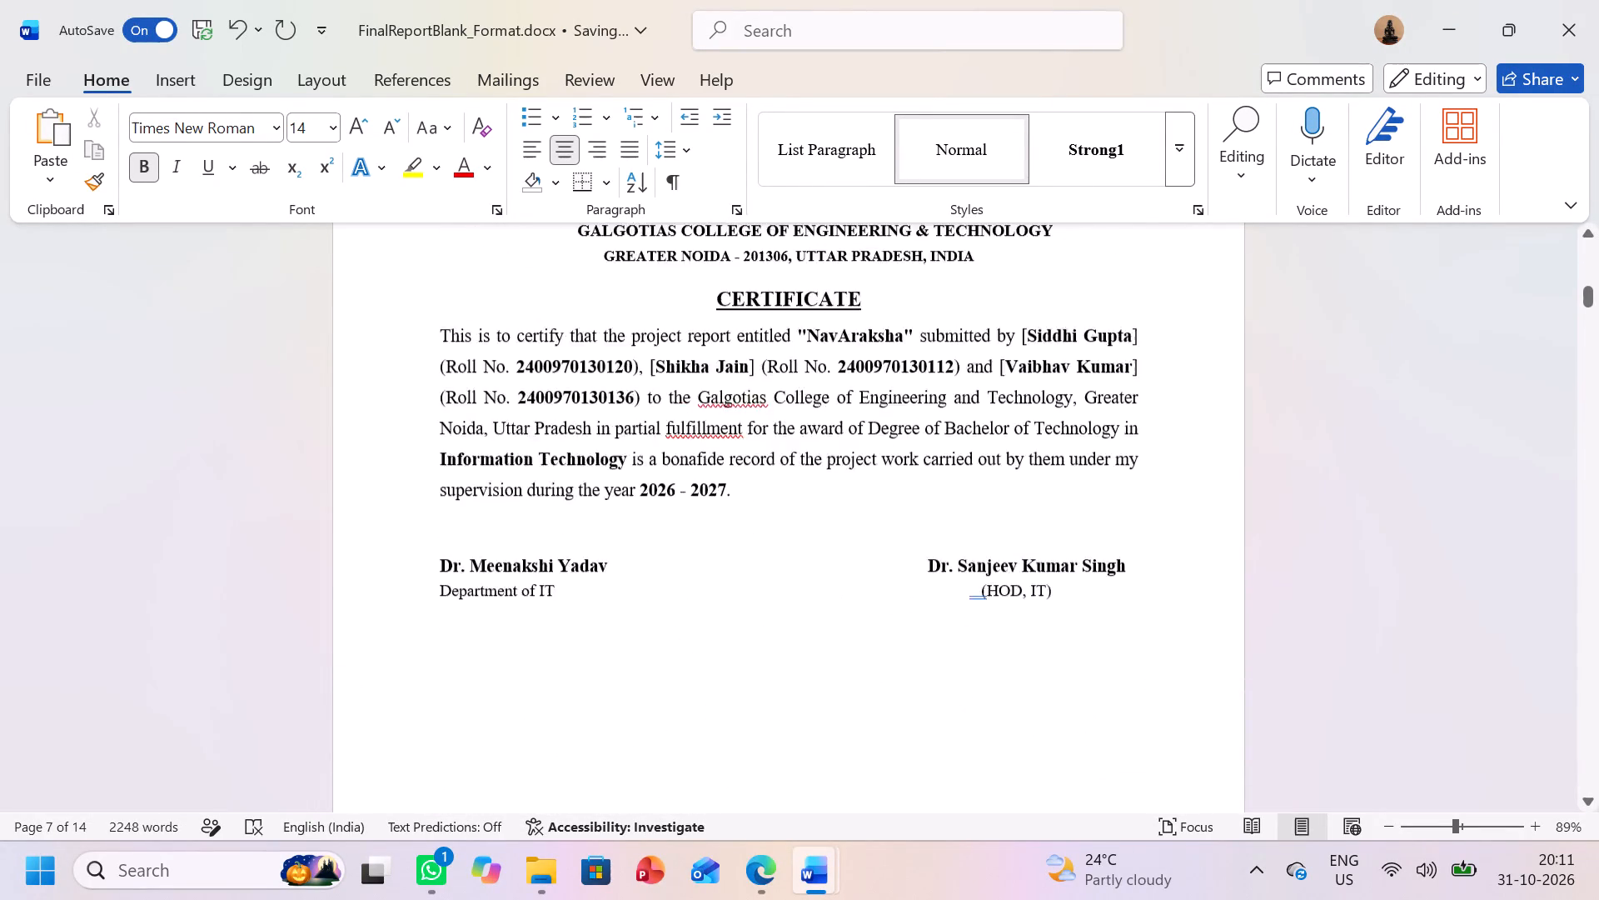
{"action": "scroll", "coordinate": [686, 708], "scroll_direction": "up", "scroll_amount": 1}
{"action": "left_click_drag", "start_coordinate": [877, 420], "coordinate": [737, 428]}
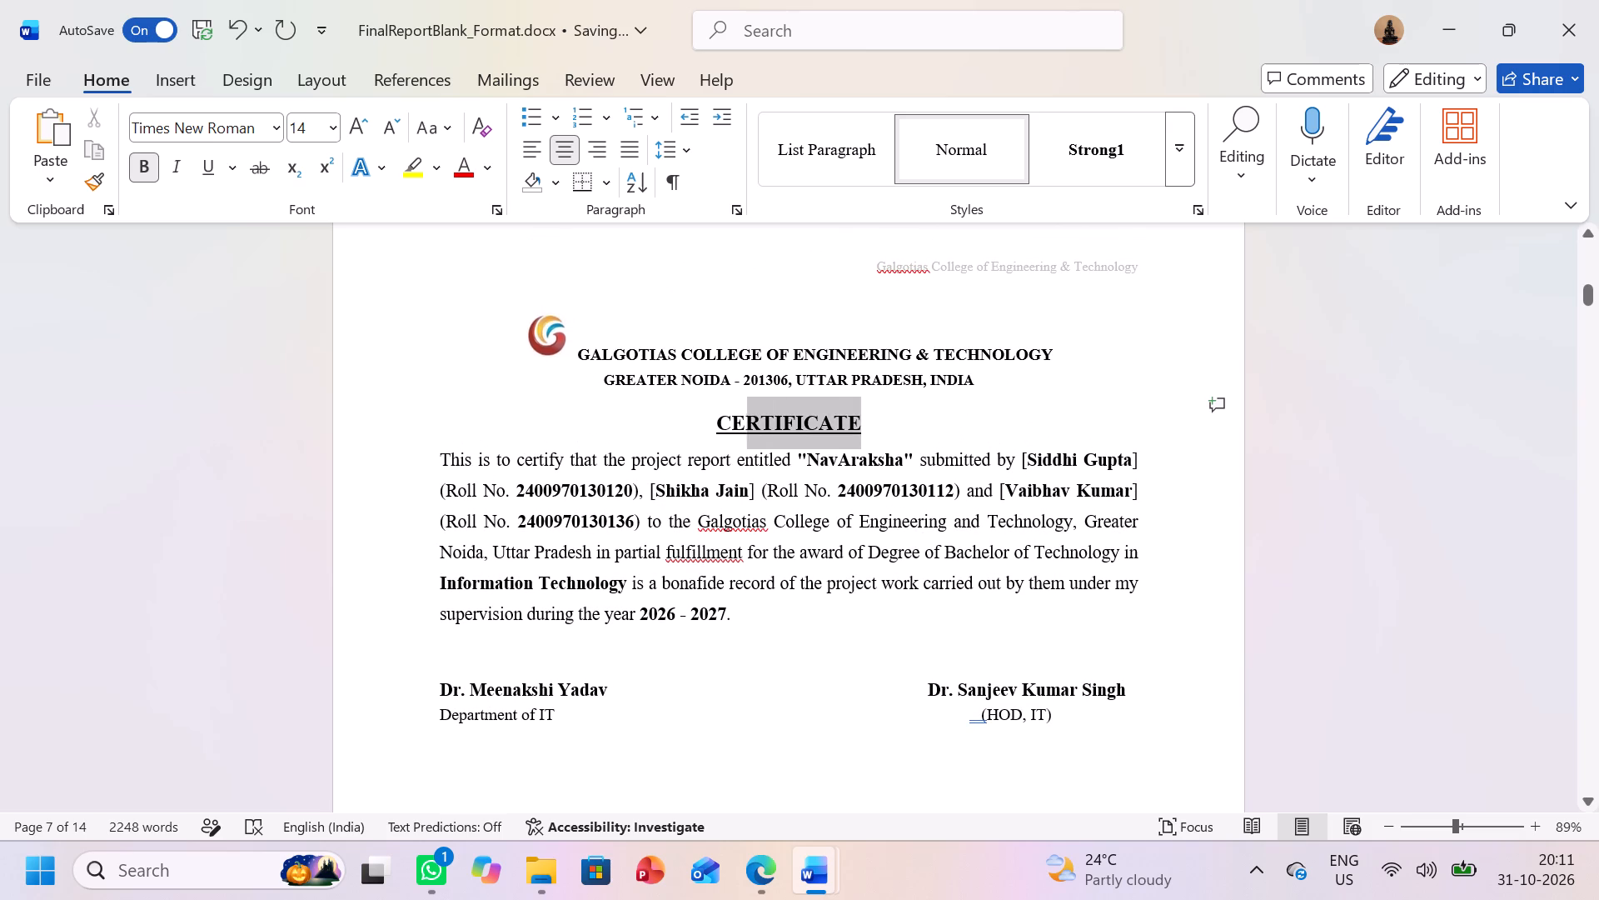
{"action": "left_click_drag", "start_coordinate": [737, 428], "coordinate": [700, 428]}
{"action": "left_click", "coordinate": [665, 423]}
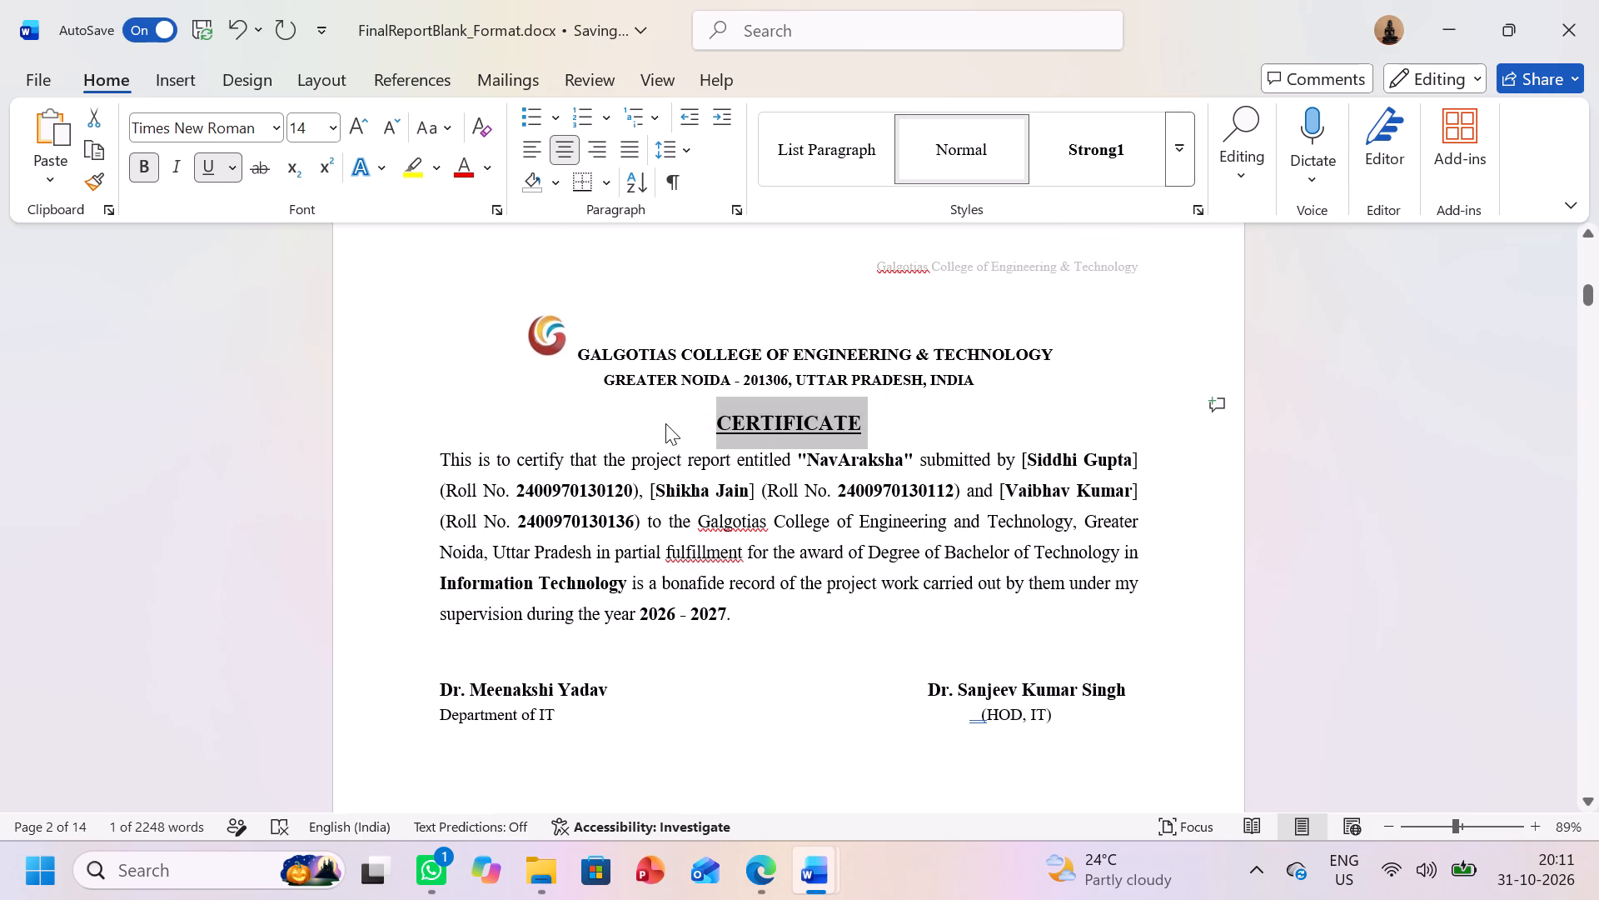
{"action": "scroll", "coordinate": [665, 423], "scroll_direction": "down", "scroll_amount": 2}
{"action": "scroll", "coordinate": [665, 423], "scroll_direction": "up", "scroll_amount": 1, "text": "ctrl"}
{"action": "scroll", "coordinate": [665, 423], "scroll_direction": "down", "scroll_amount": 1, "text": "ctrl"}
{"action": "scroll", "coordinate": [665, 423], "scroll_direction": "up", "scroll_amount": 1, "text": "ctrl"}
{"action": "scroll", "coordinate": [665, 423], "scroll_direction": "down", "scroll_amount": 1, "text": "ctrl"}
{"action": "scroll", "coordinate": [665, 423], "scroll_direction": "down", "scroll_amount": 2}
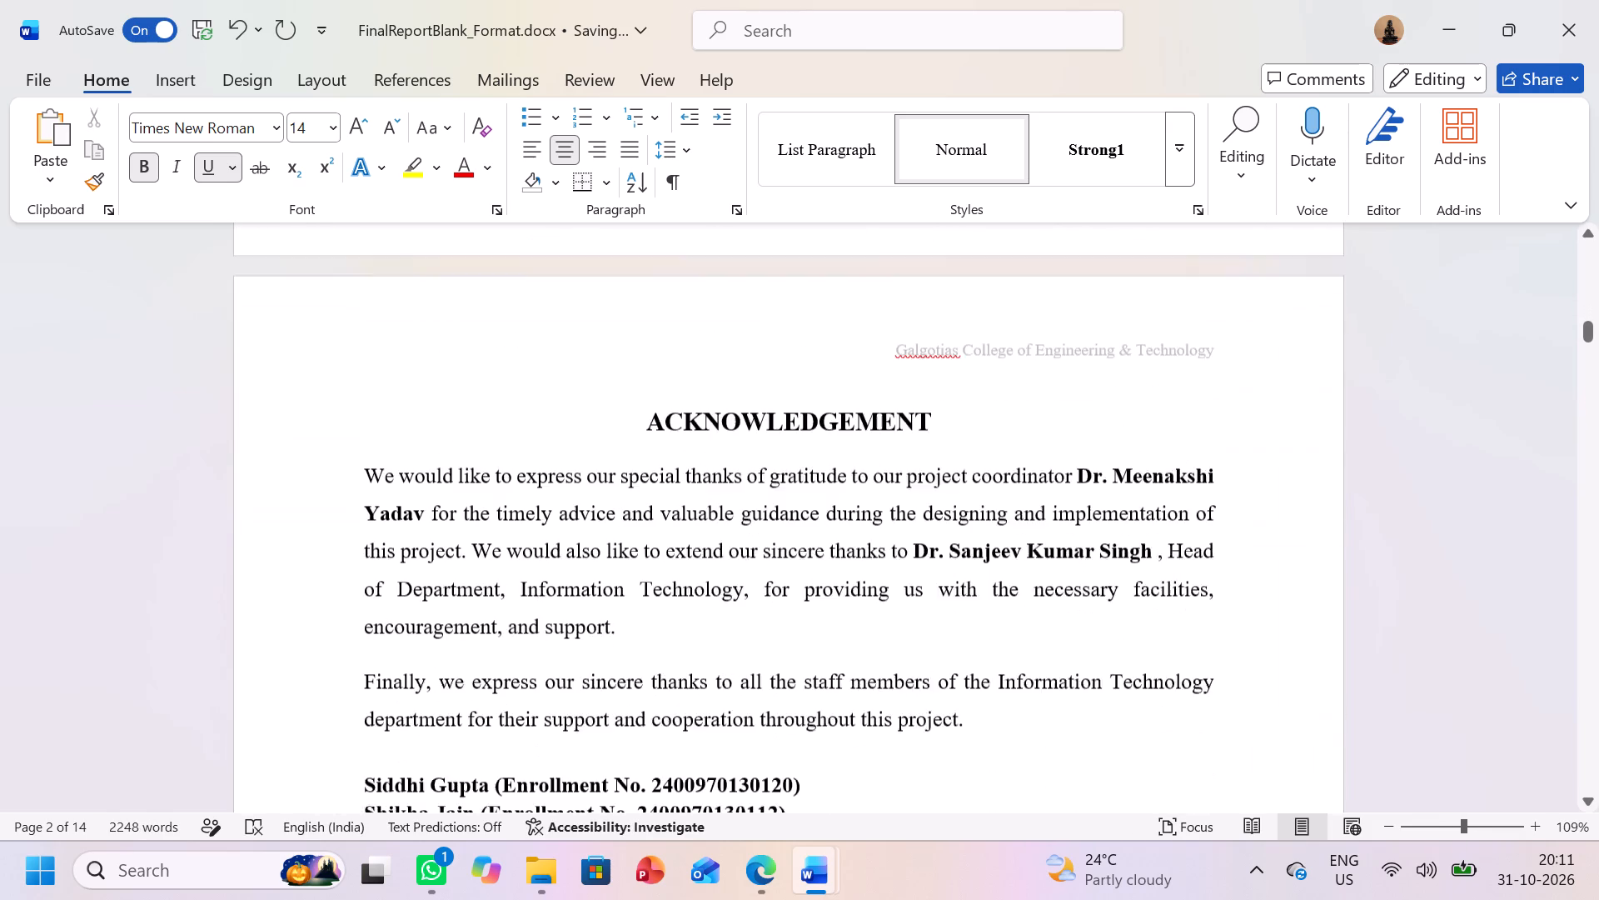
{"action": "scroll", "coordinate": [665, 423], "scroll_direction": "down", "scroll_amount": 1, "text": "ctrl"}
{"action": "left_click_drag", "start_coordinate": [914, 396], "coordinate": [663, 422]}
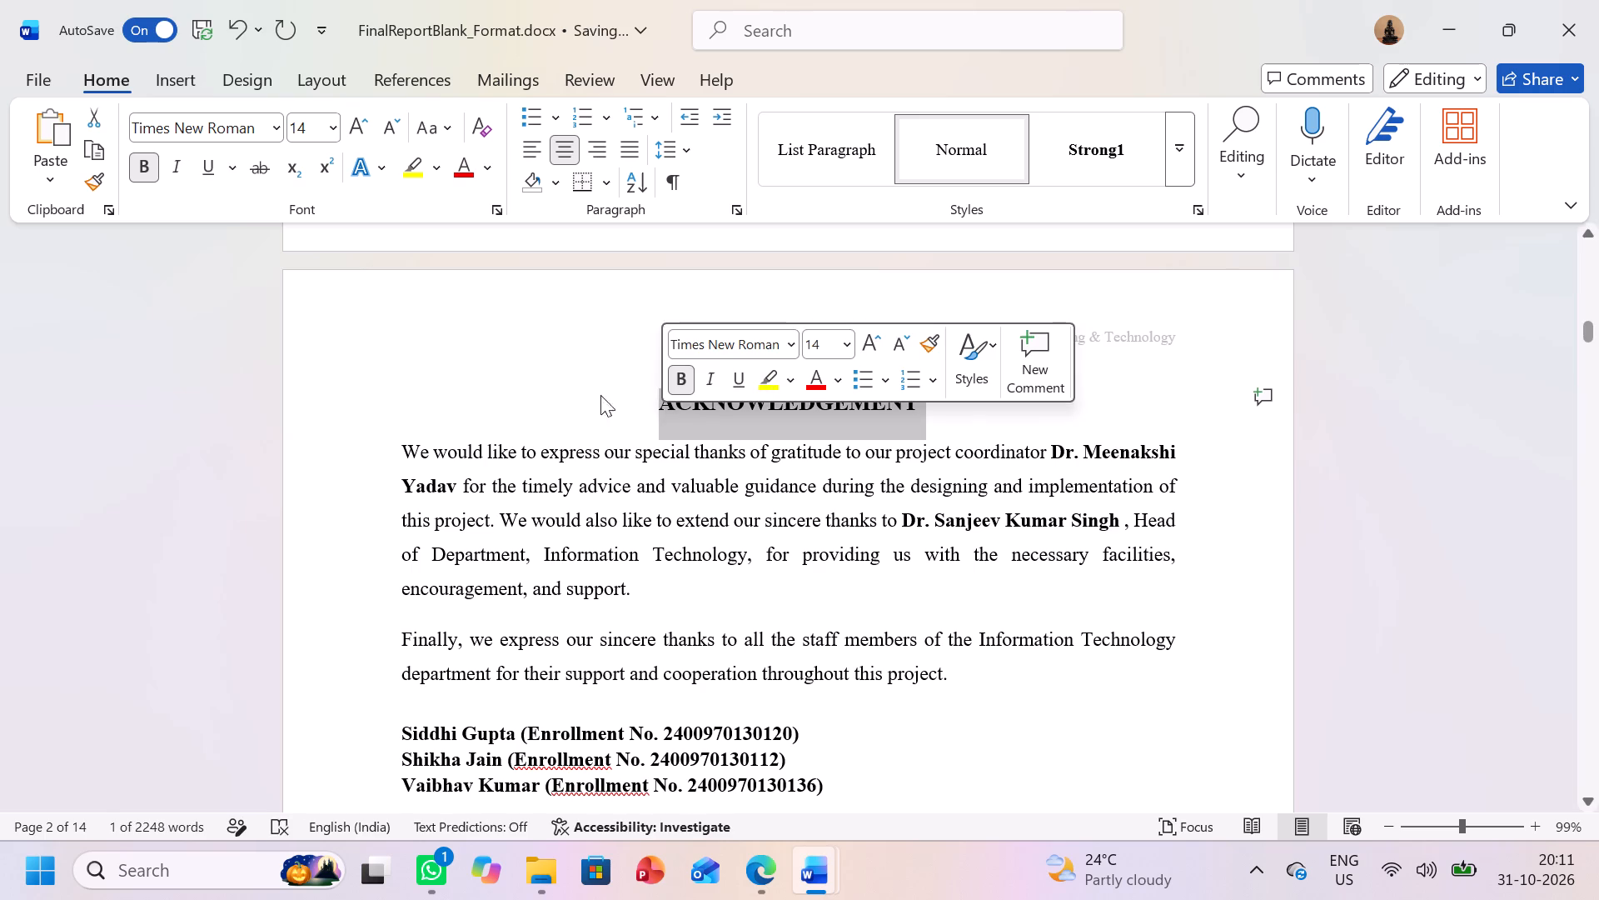
{"action": "left_click", "coordinate": [547, 387]}
Make the "1.2 Proposed System" heading bold and set its font size to 12 pt.
{"action": "scroll", "coordinate": [547, 387], "scroll_direction": "down", "scroll_amount": 5}
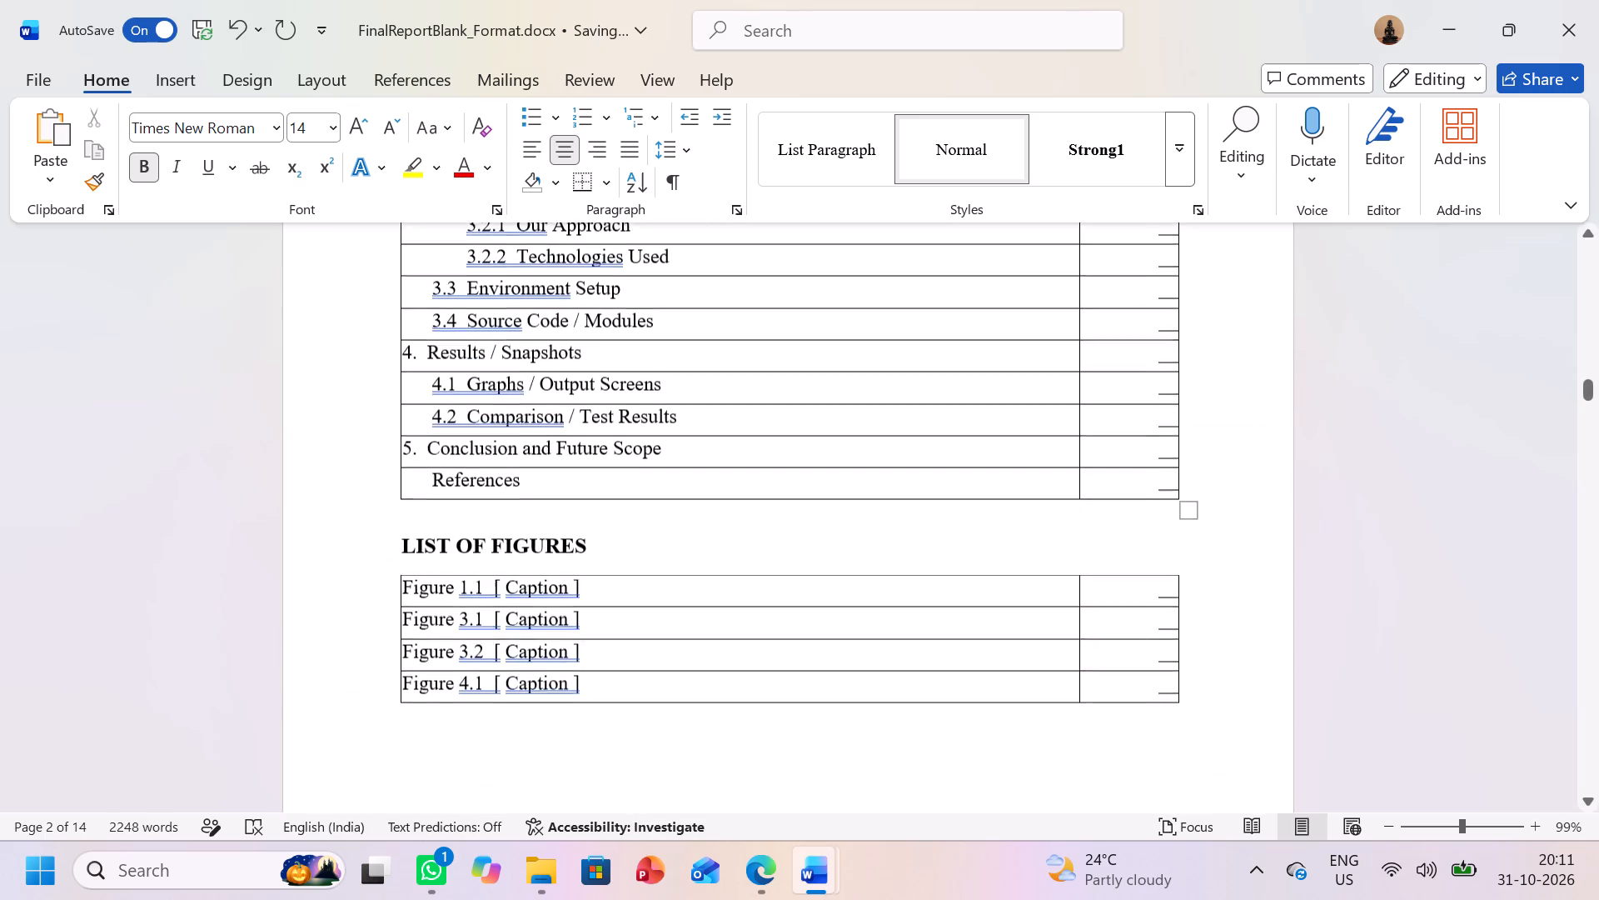
{"action": "scroll", "coordinate": [547, 387], "scroll_direction": "down", "scroll_amount": 8}
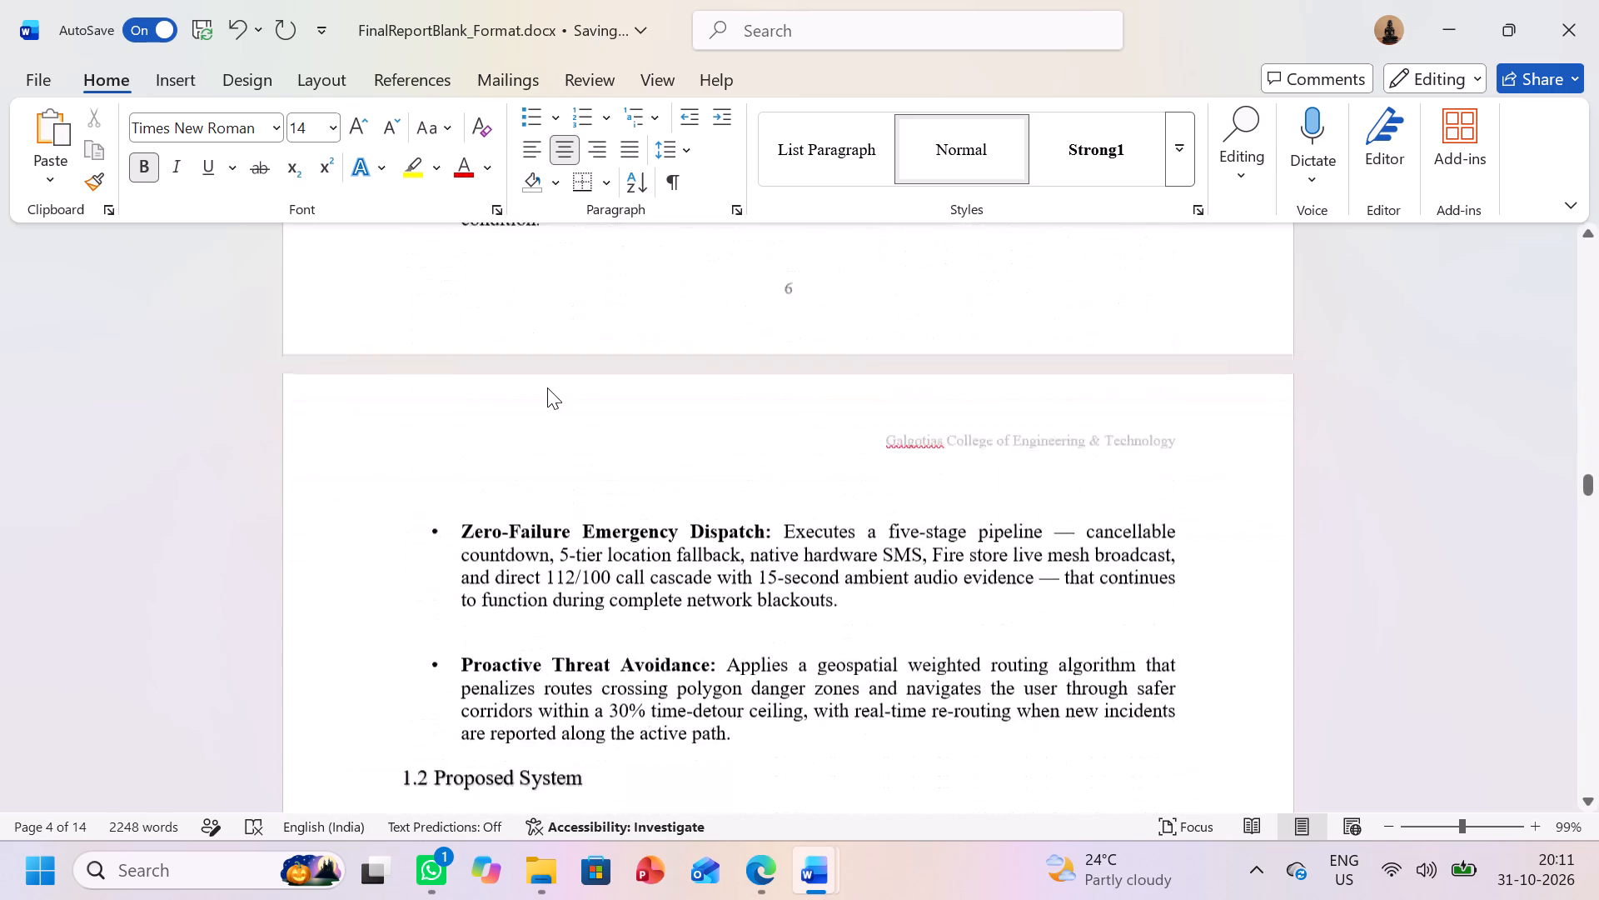
{"action": "scroll", "coordinate": [547, 387], "scroll_direction": "down", "scroll_amount": 1}
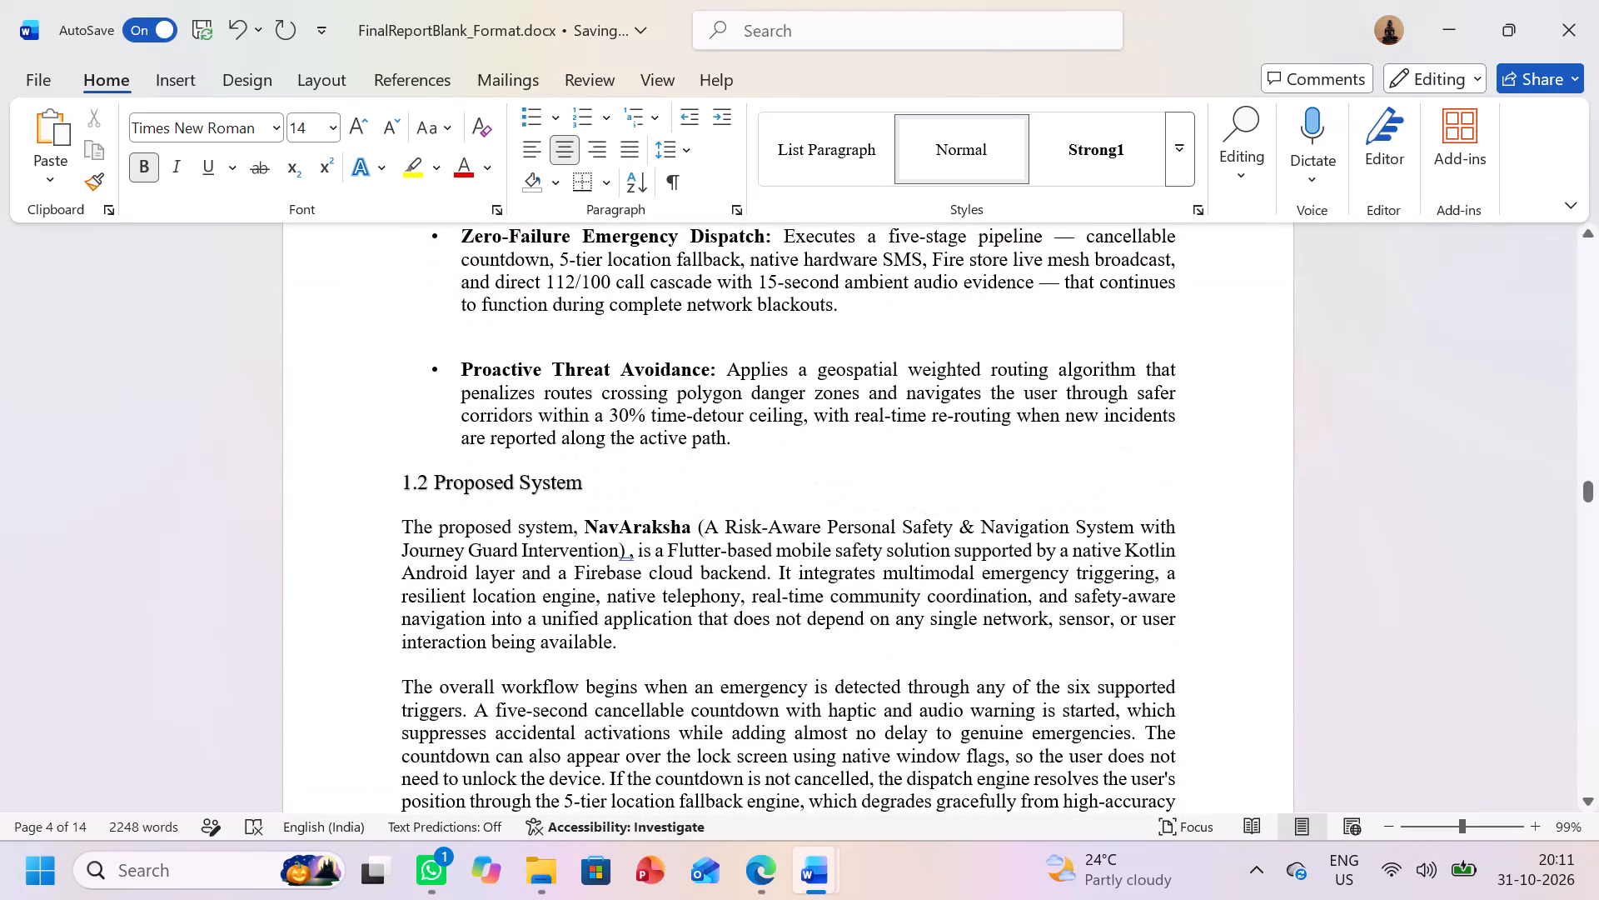
{"action": "left_click_drag", "start_coordinate": [592, 487], "coordinate": [456, 482]}
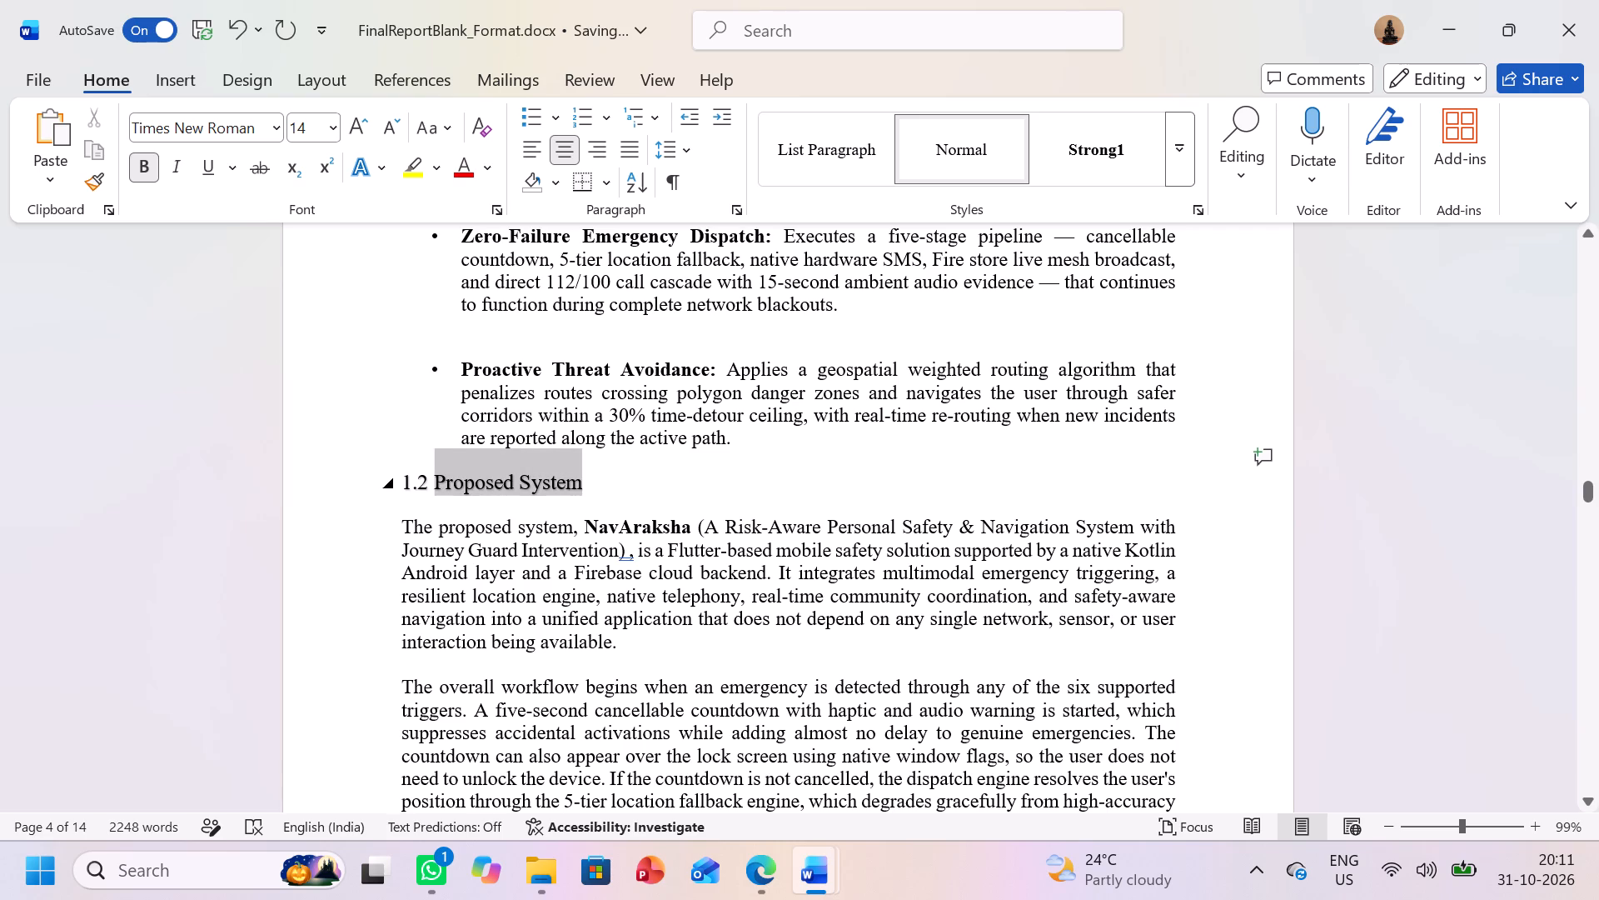
{"action": "left_click_drag", "start_coordinate": [456, 482], "coordinate": [402, 480]}
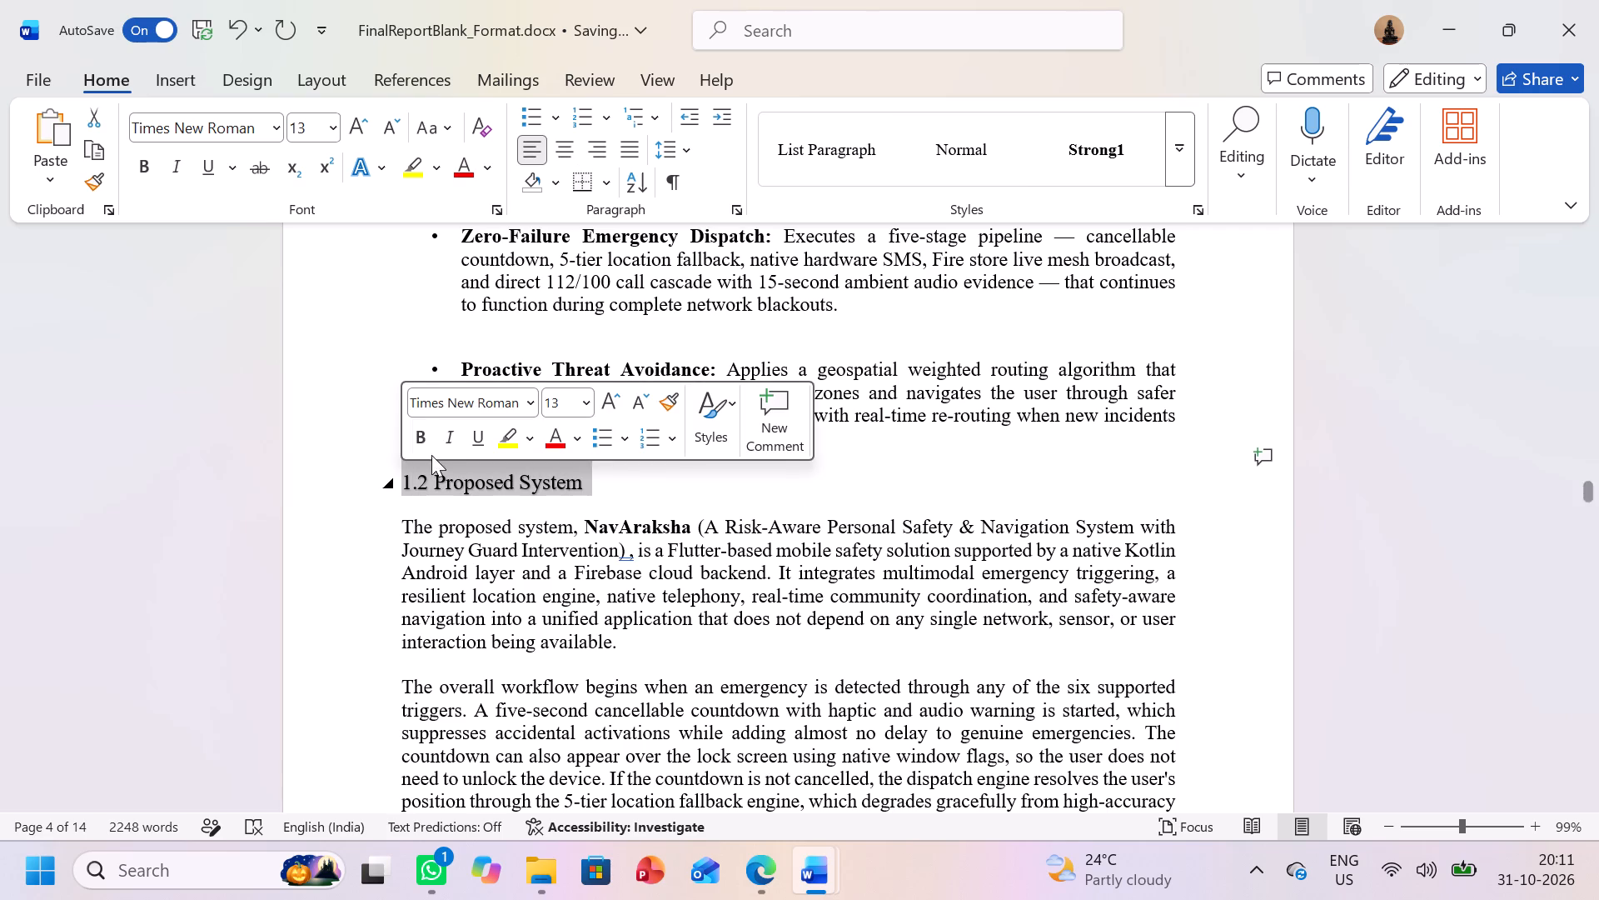
{"action": "left_click", "coordinate": [424, 439]}
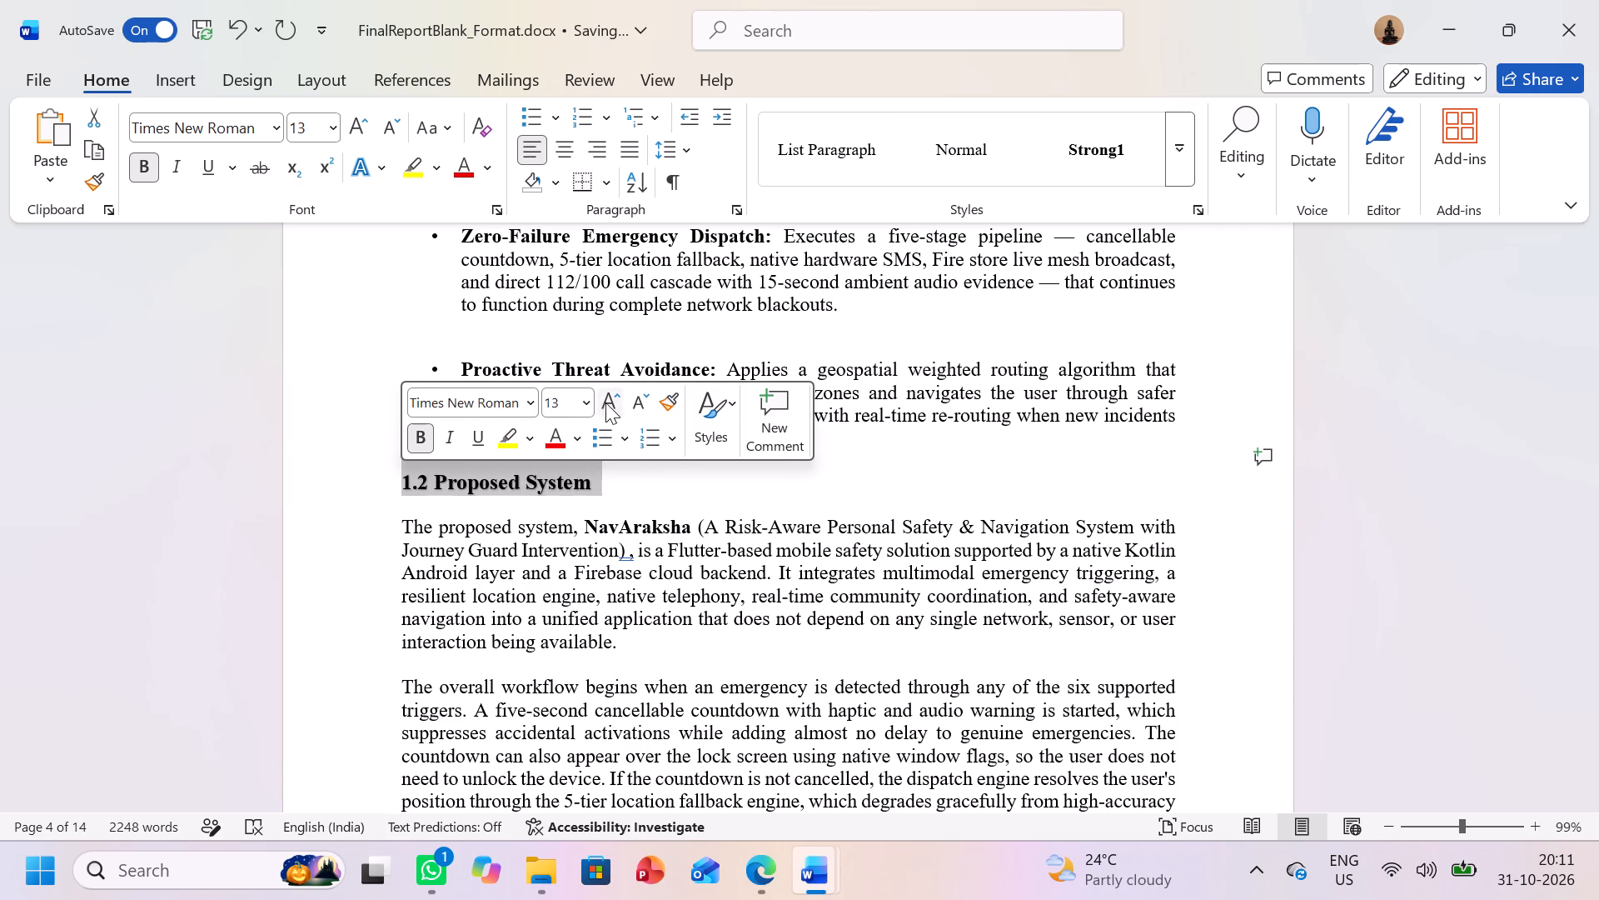
{"action": "left_click", "coordinate": [584, 402]}
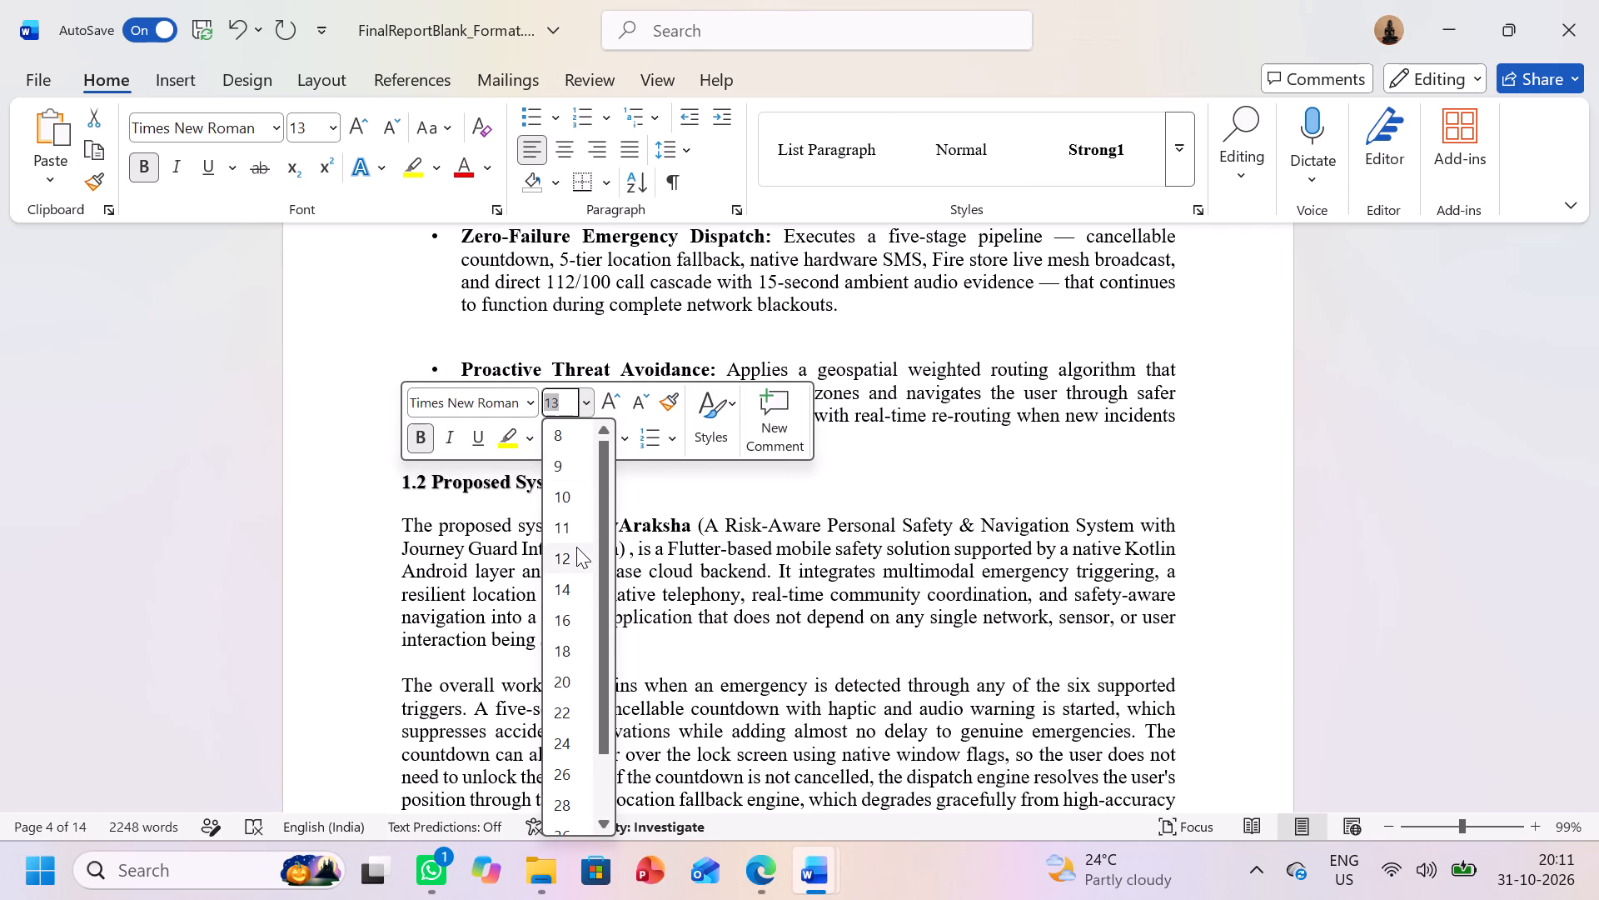
{"action": "left_click", "coordinate": [576, 547]}
{"action": "left_click", "coordinate": [622, 502]}
Review the heading formatting from section 1.2 through the "2. LITERATURE REVIEW" heading.
{"action": "scroll", "coordinate": [622, 502], "scroll_direction": "down", "scroll_amount": 1}
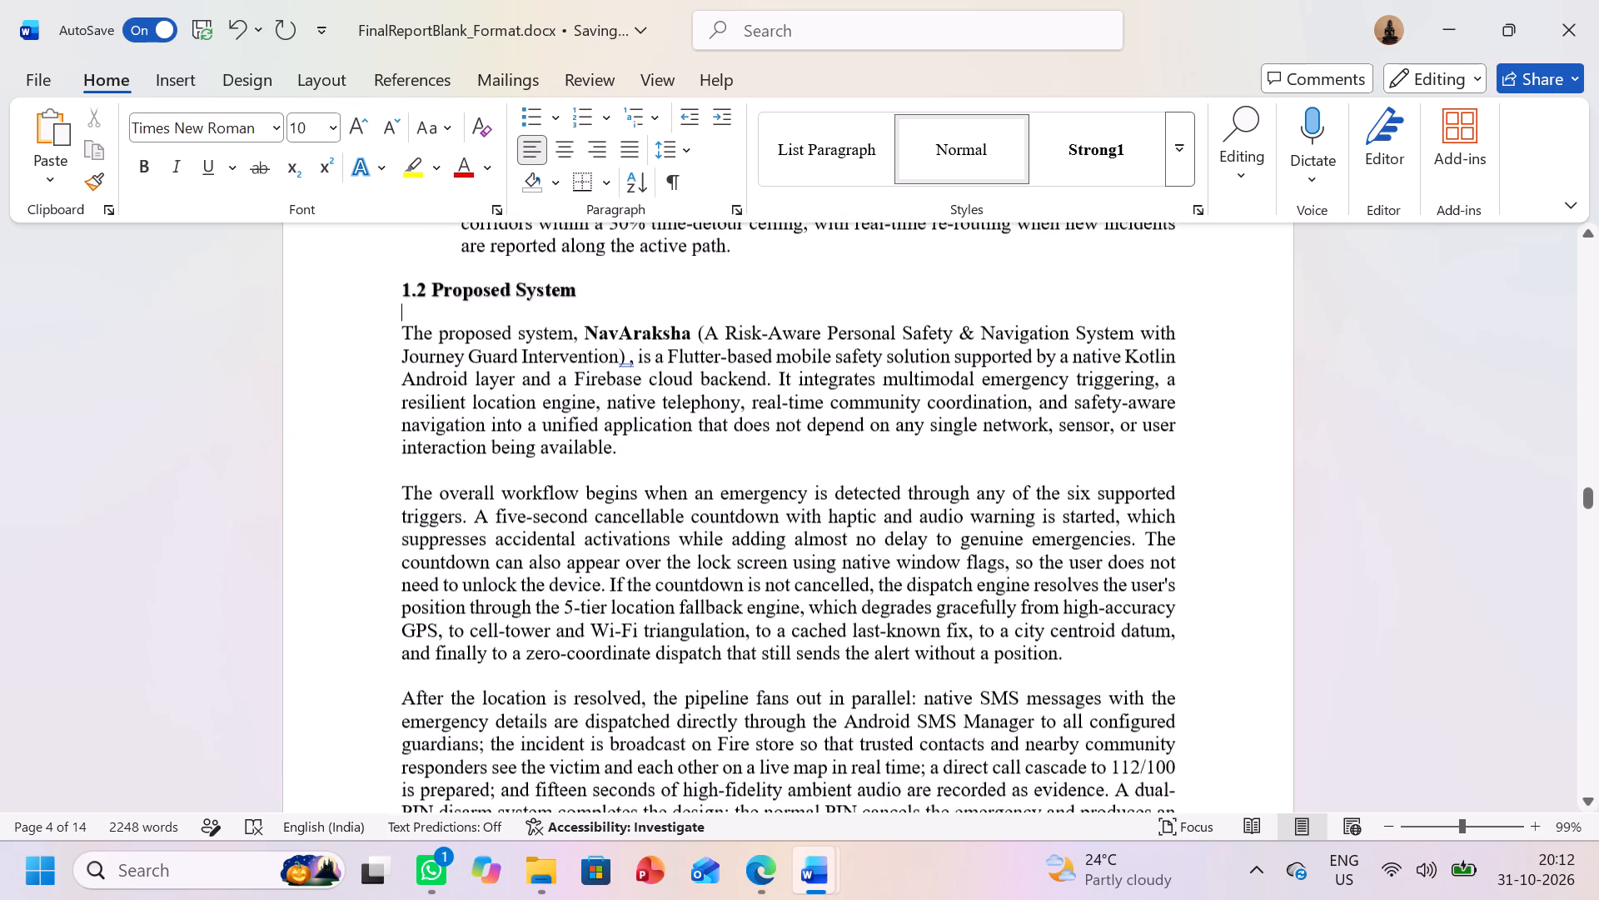
{"action": "scroll", "coordinate": [622, 502], "scroll_direction": "down", "scroll_amount": 2}
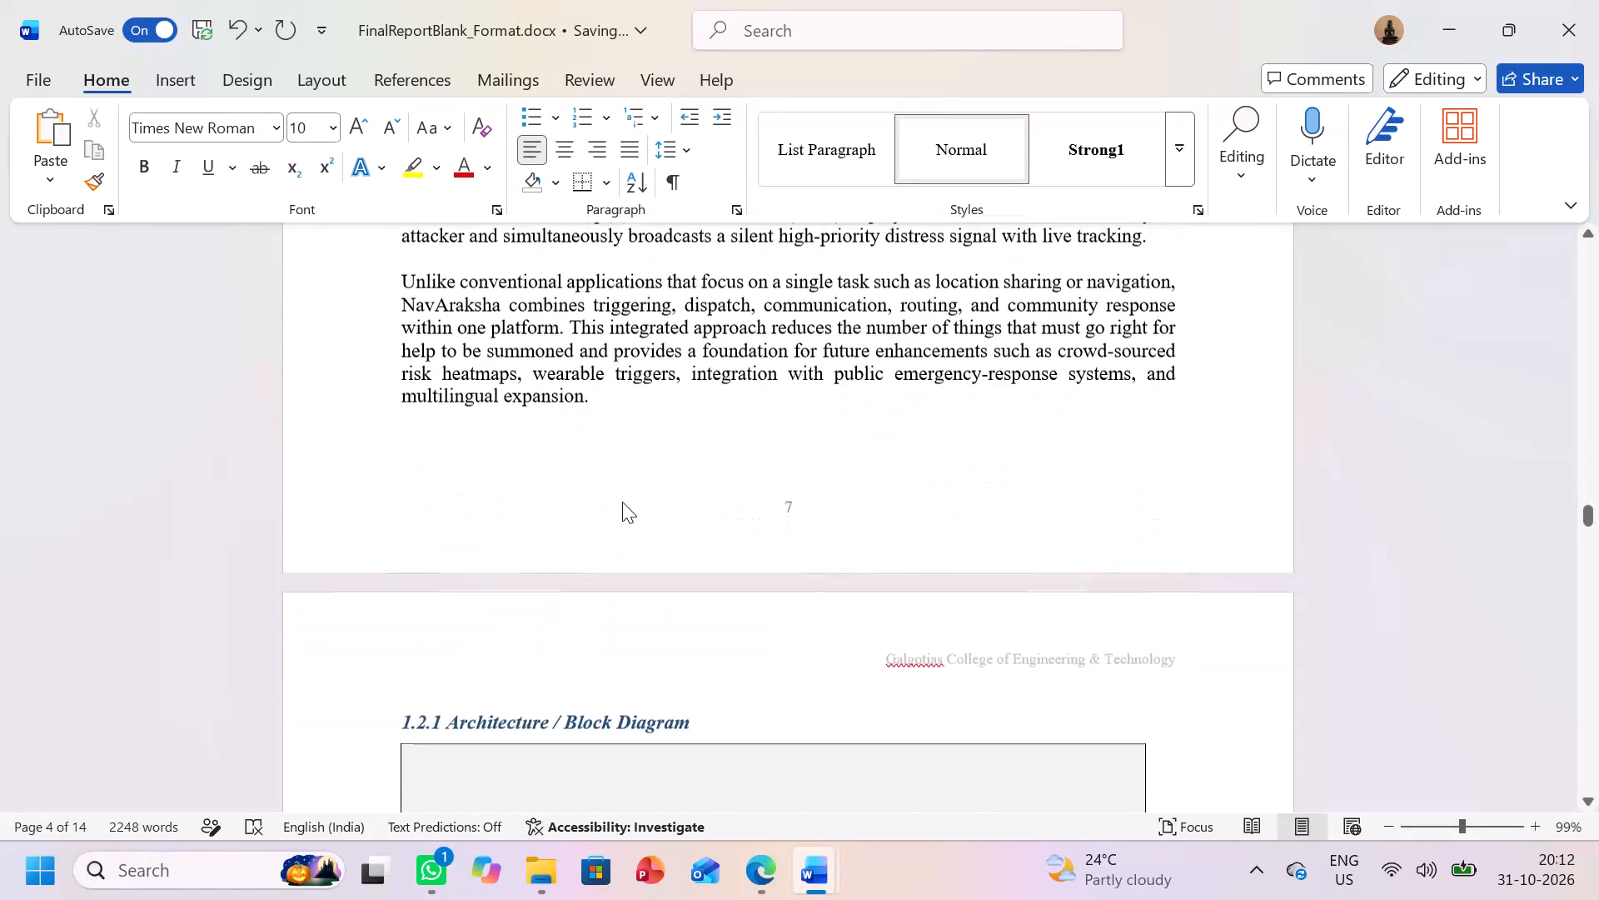
{"action": "scroll", "coordinate": [622, 502], "scroll_direction": "down", "scroll_amount": 5}
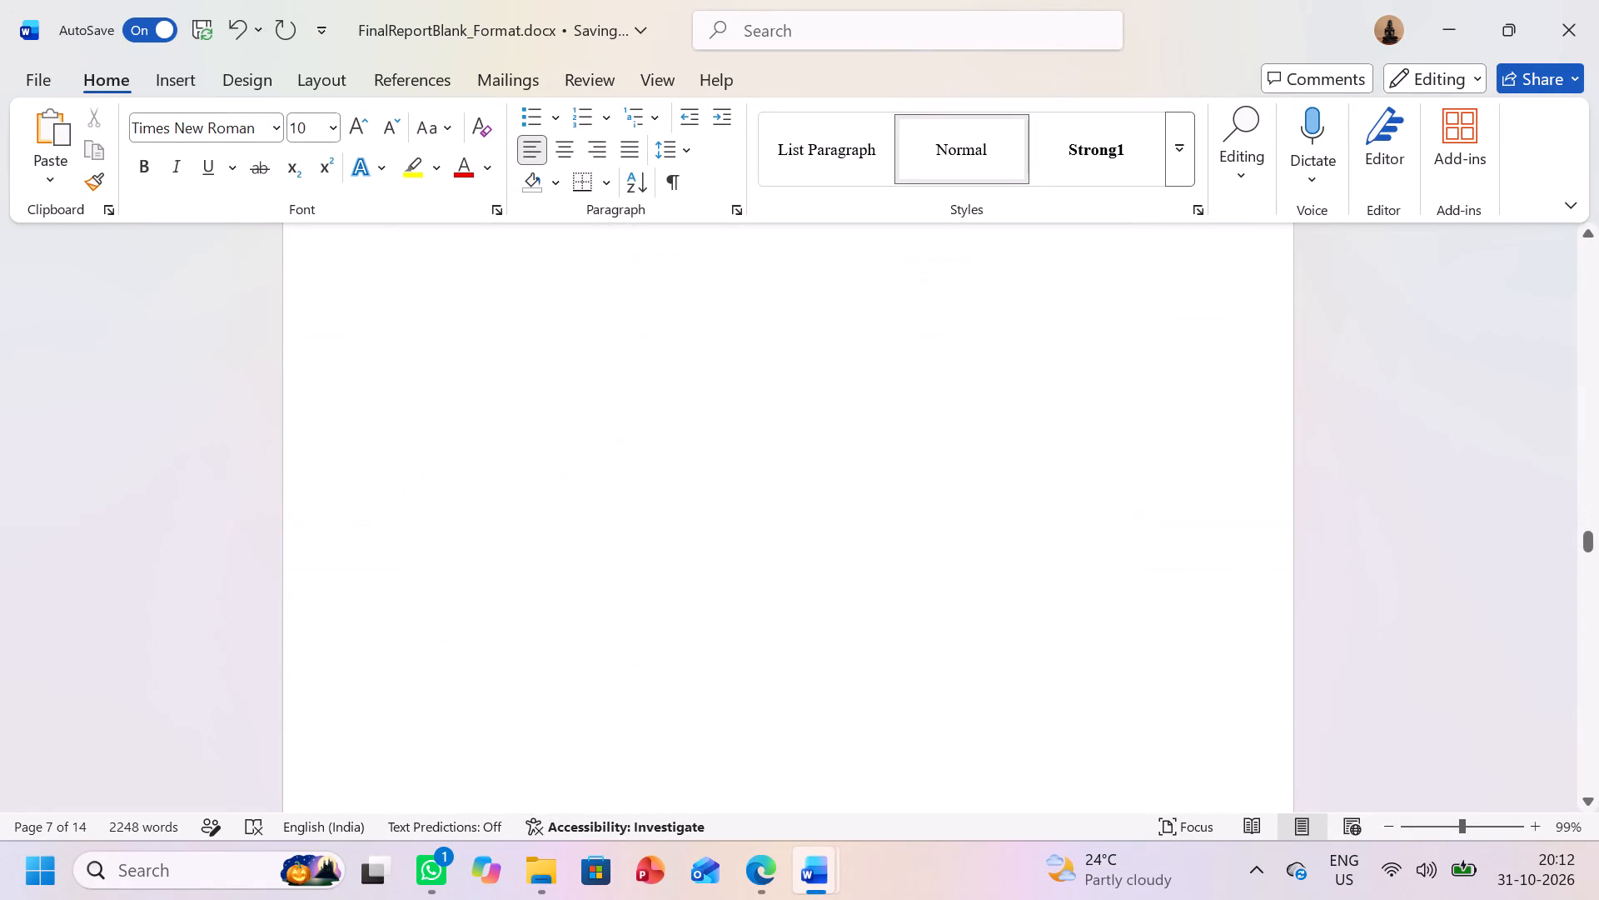
{"action": "scroll", "coordinate": [622, 502], "scroll_direction": "down", "scroll_amount": 1}
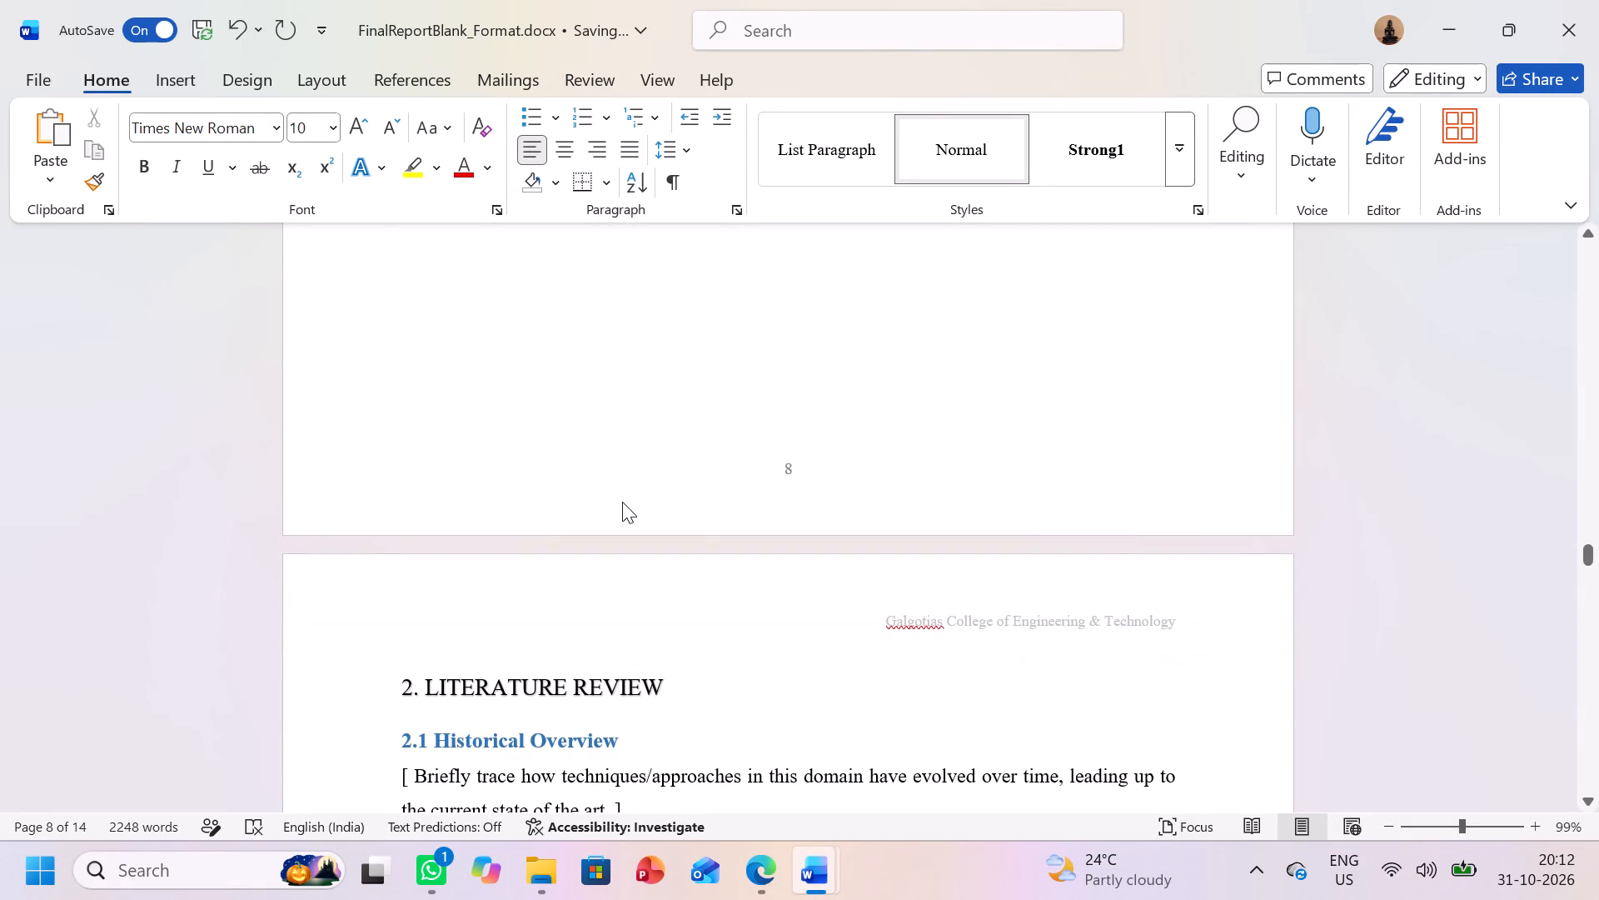
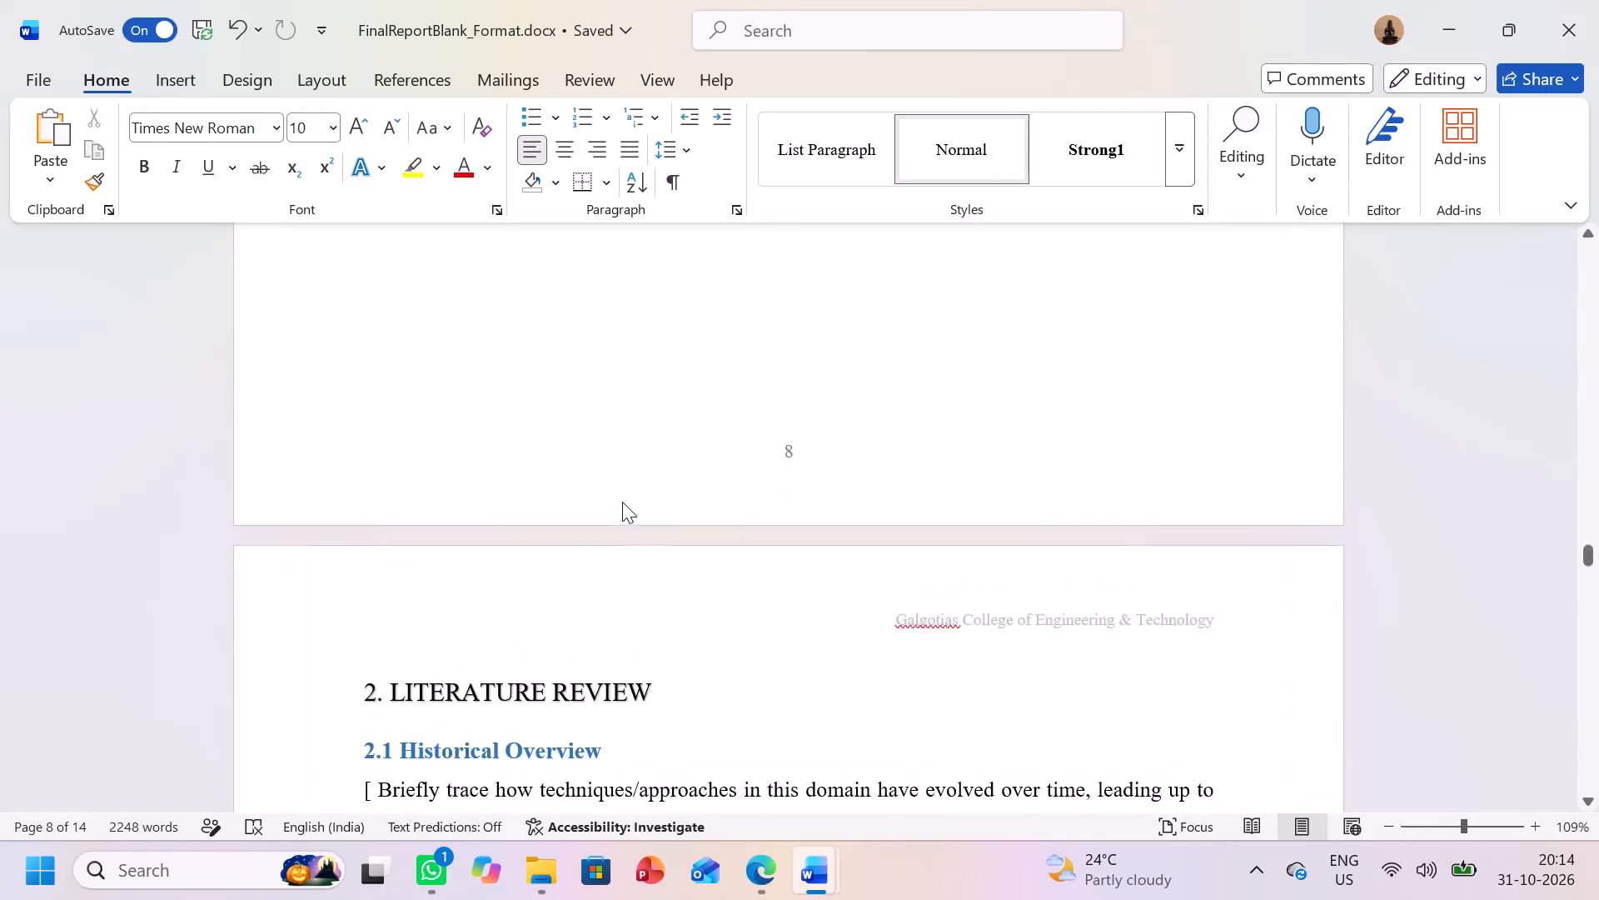
Set the "2.1 Historical Overview" heading to 12 pt and change its blue text to black with a text effect.
{"action": "scroll", "coordinate": [622, 502], "scroll_direction": "down", "scroll_amount": 2}
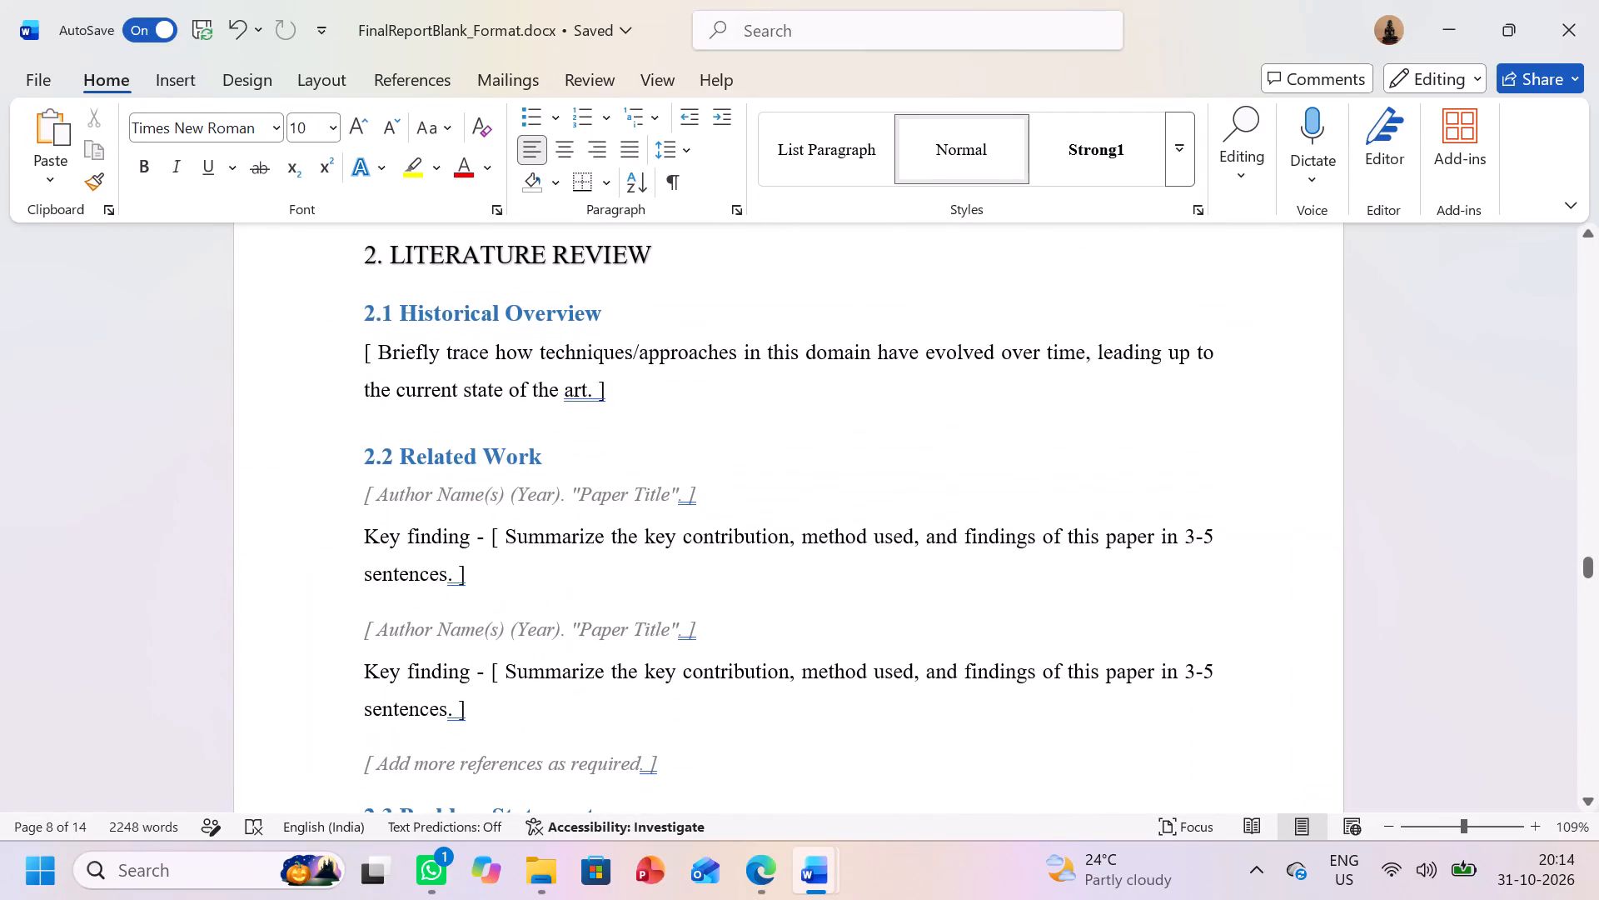
{"action": "left_click_drag", "start_coordinate": [605, 302], "coordinate": [356, 300]}
{"action": "left_click", "coordinate": [535, 225]}
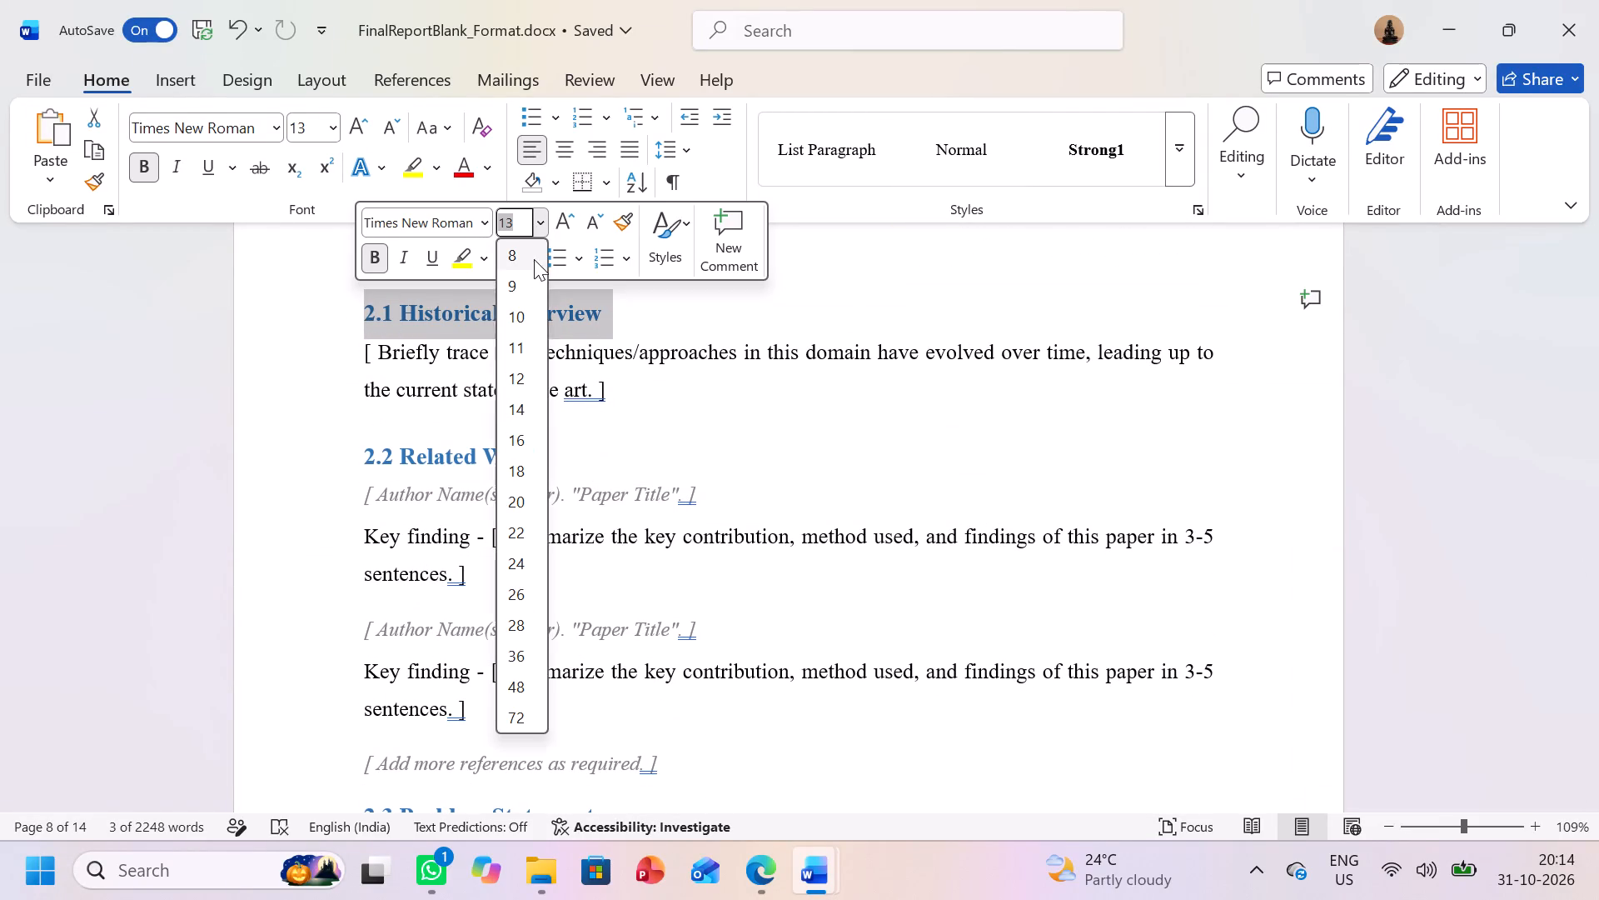
{"action": "left_click", "coordinate": [526, 373]}
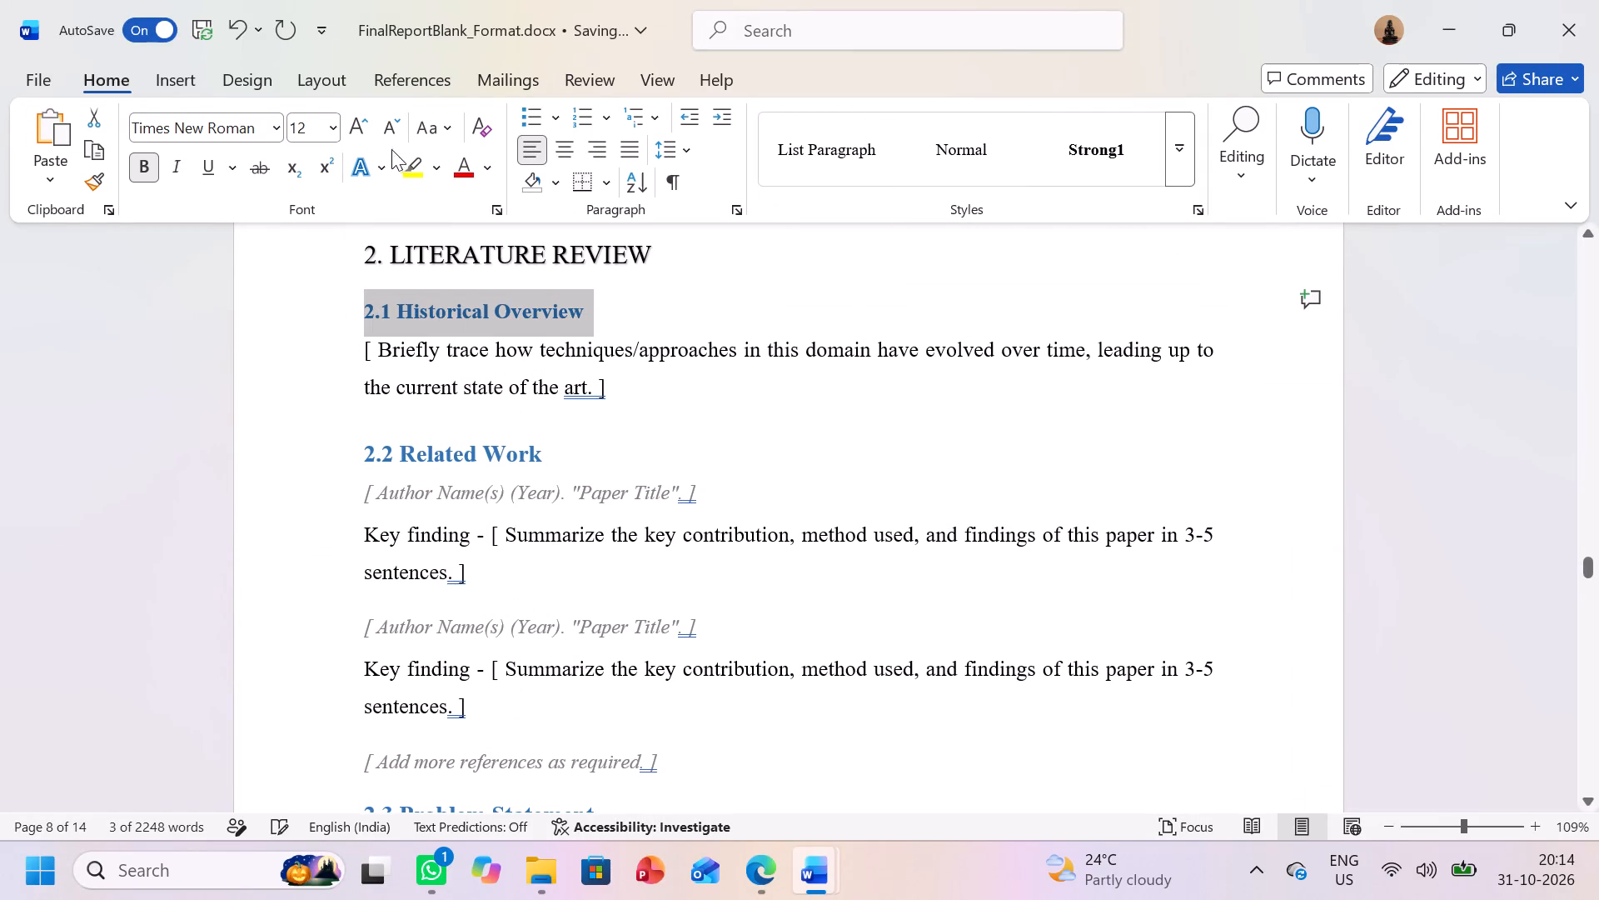
{"action": "left_click", "coordinate": [368, 161]}
{"action": "left_click", "coordinate": [366, 211]}
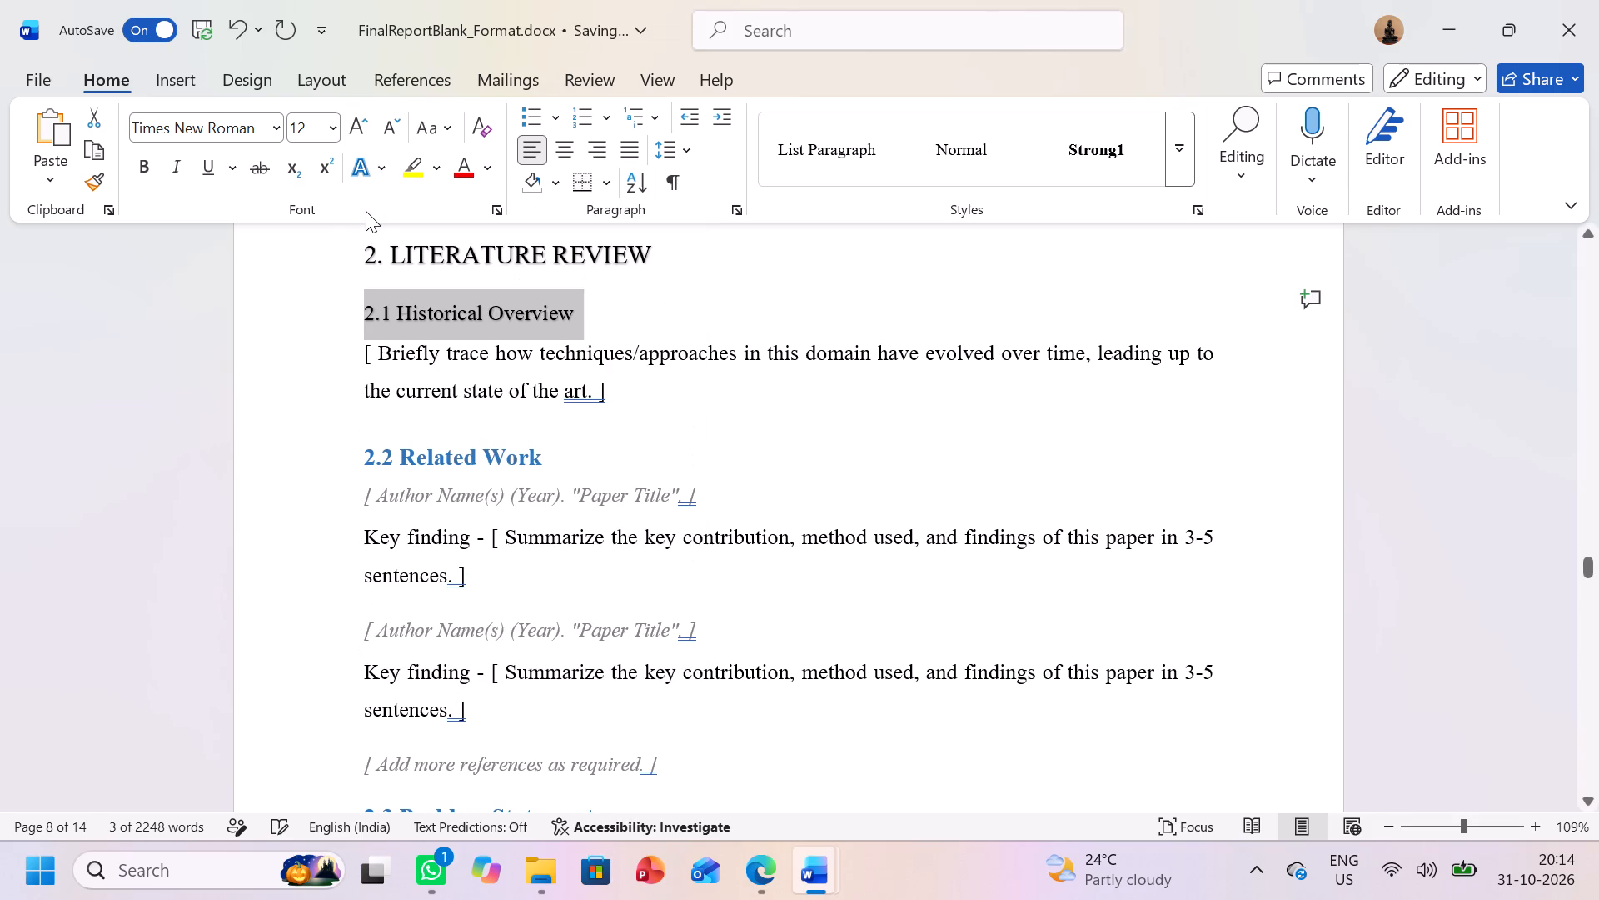
{"action": "left_click", "coordinate": [625, 310]}
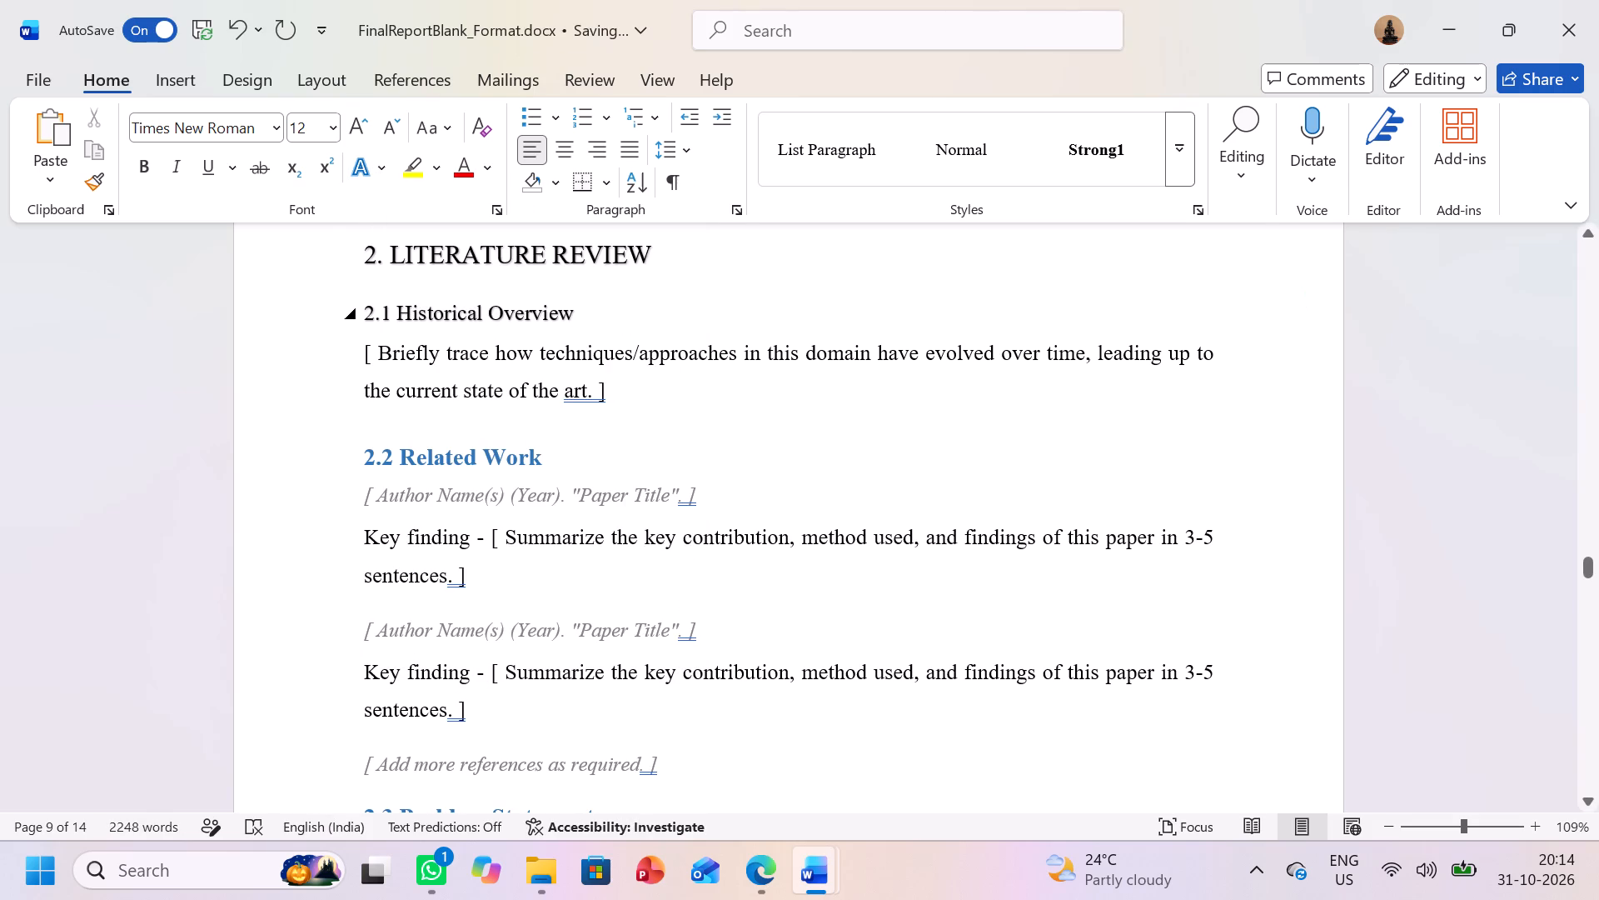
Examine sections 2.2 and 2.3 of the report and the Architectural Overview text in content report.docx.
{"action": "scroll", "coordinate": [625, 310], "scroll_direction": "down", "scroll_amount": 2}
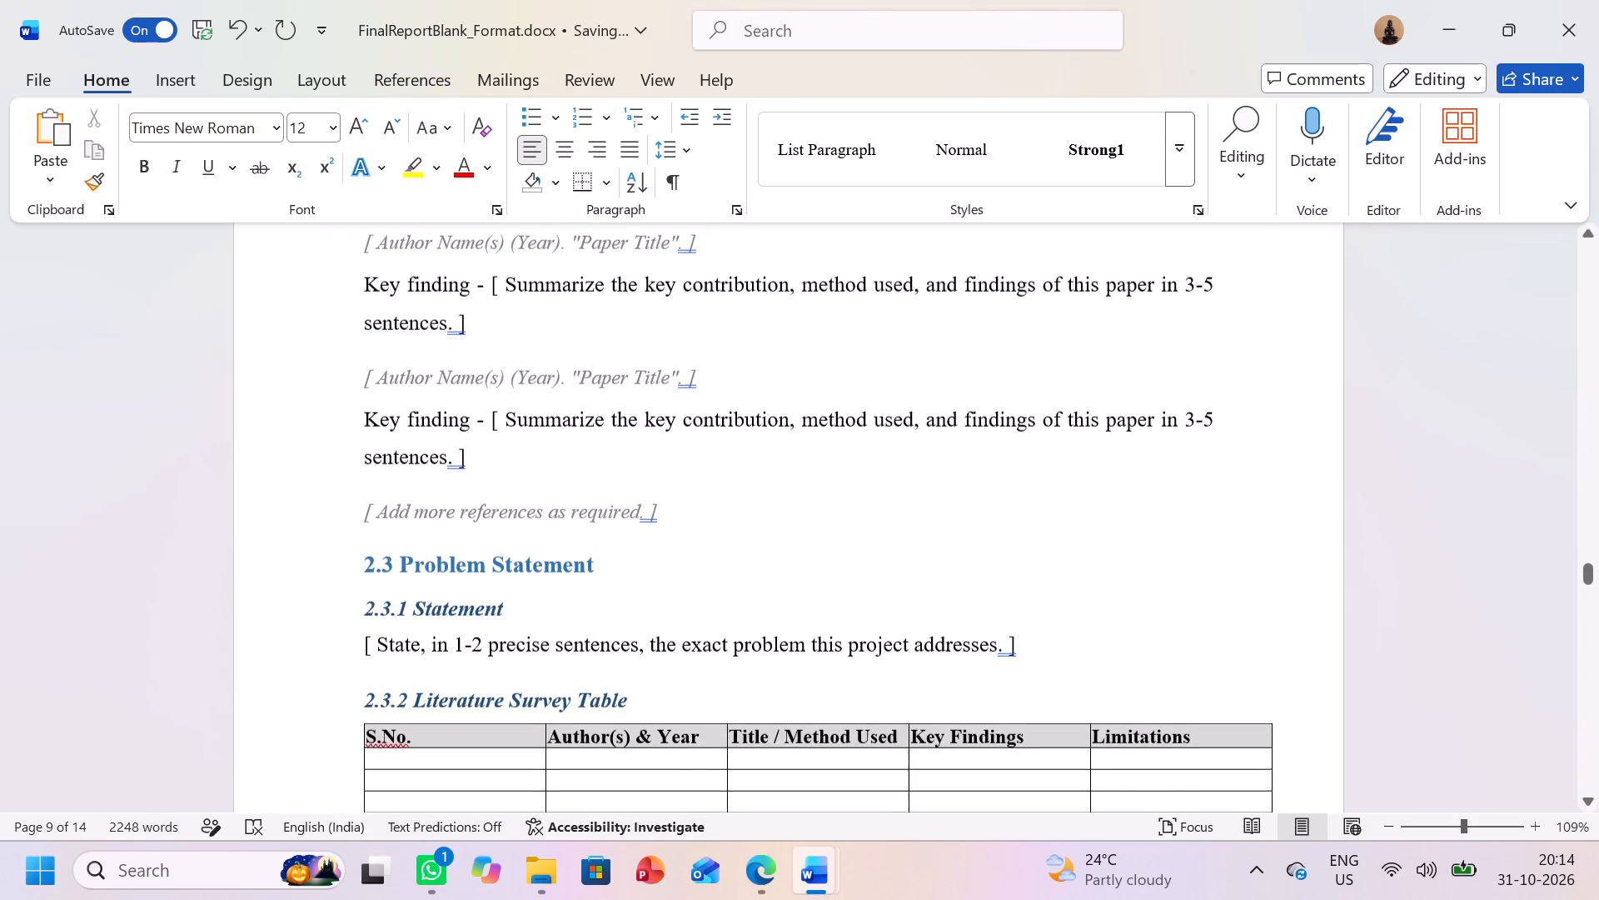
{"action": "scroll", "coordinate": [625, 310], "scroll_direction": "down", "scroll_amount": 1}
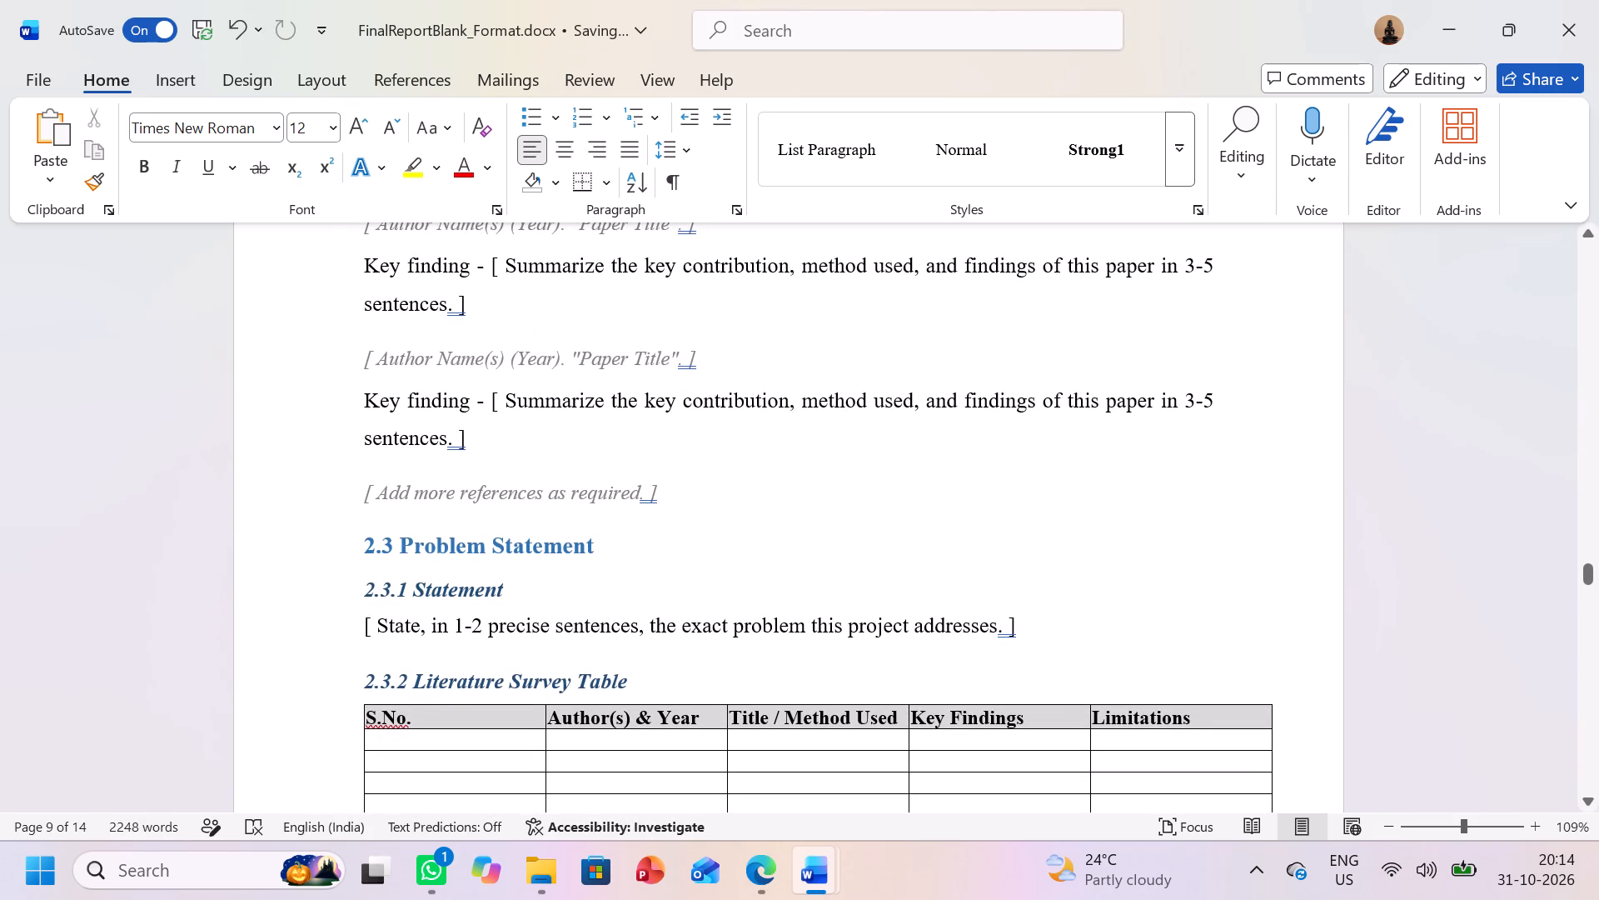
{"action": "scroll", "coordinate": [625, 310], "scroll_direction": "up", "scroll_amount": 2}
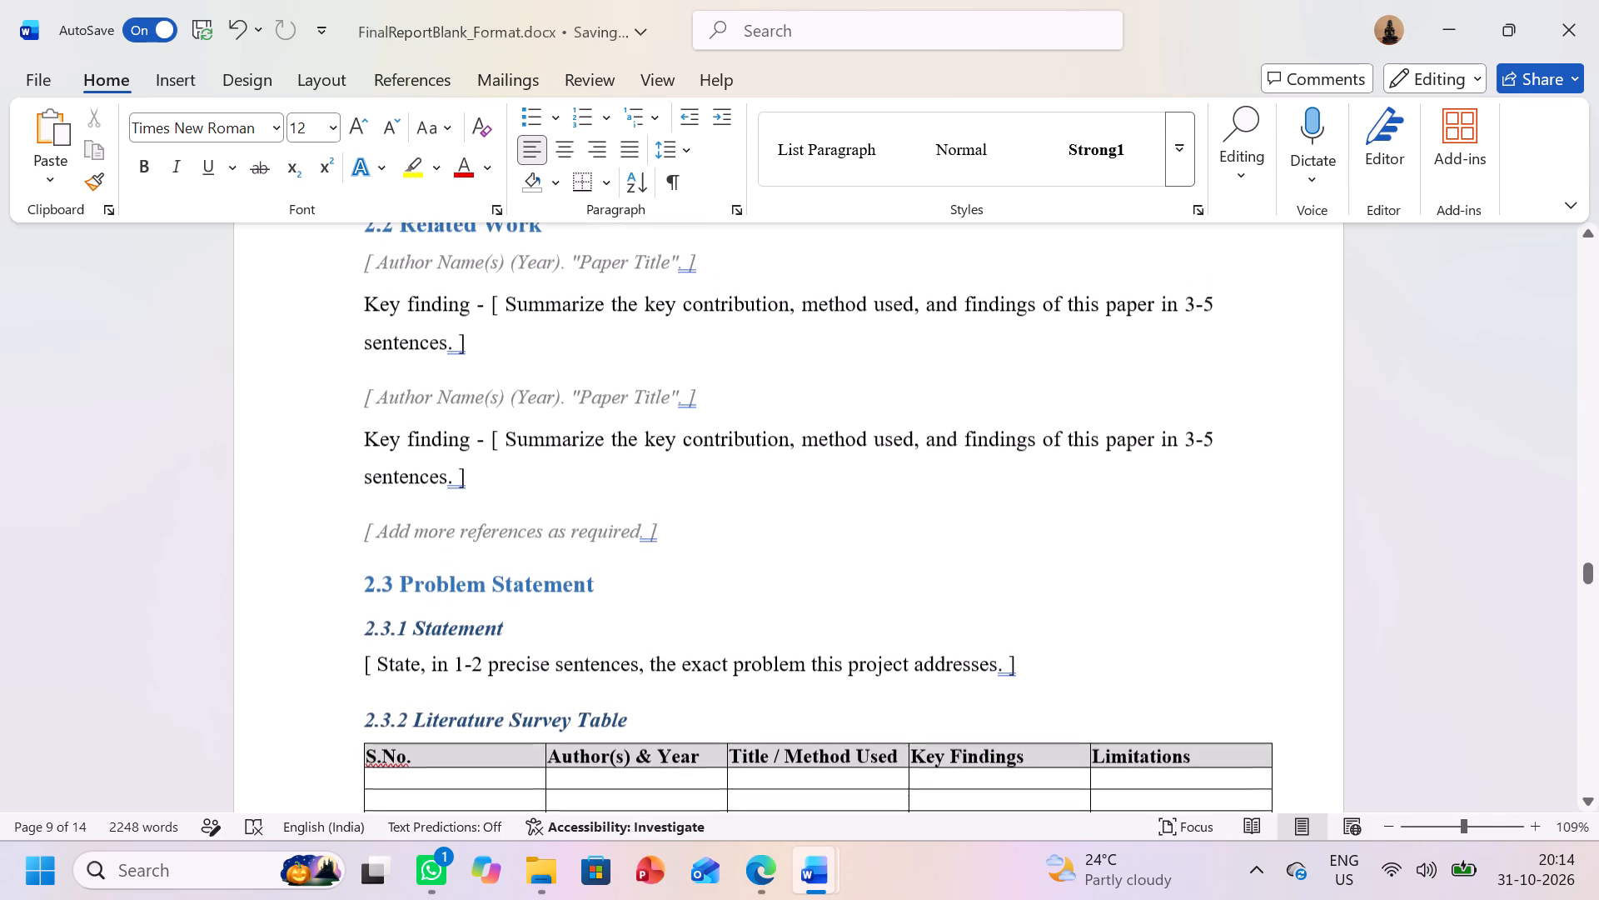
{"action": "scroll", "coordinate": [622, 327], "scroll_direction": "up", "scroll_amount": 2}
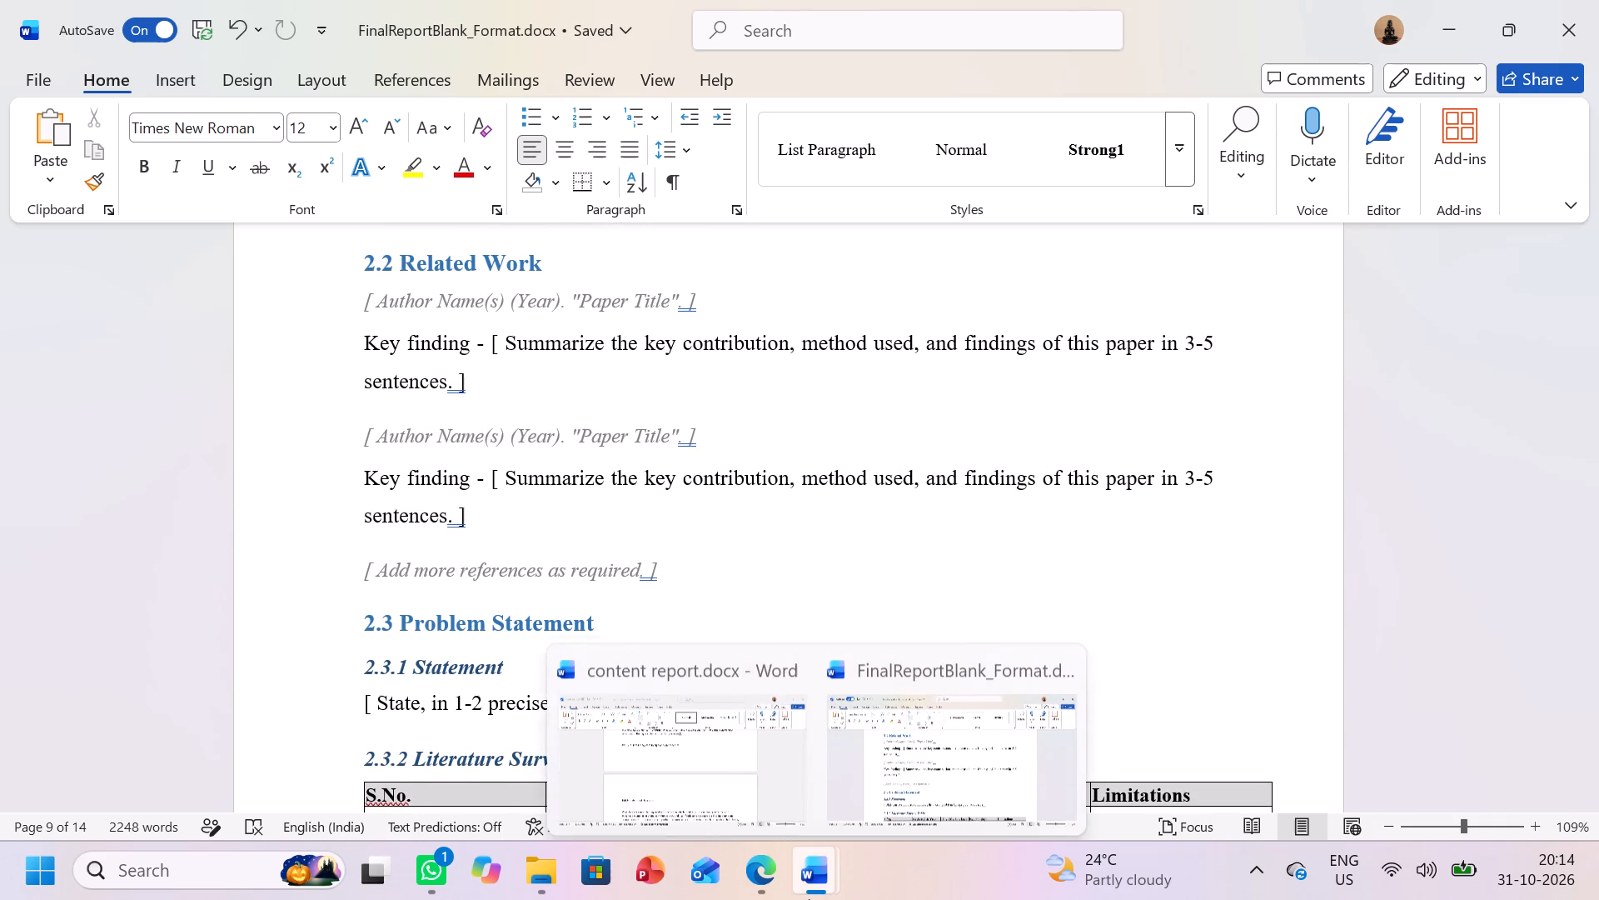
{"action": "left_click", "coordinate": [699, 718]}
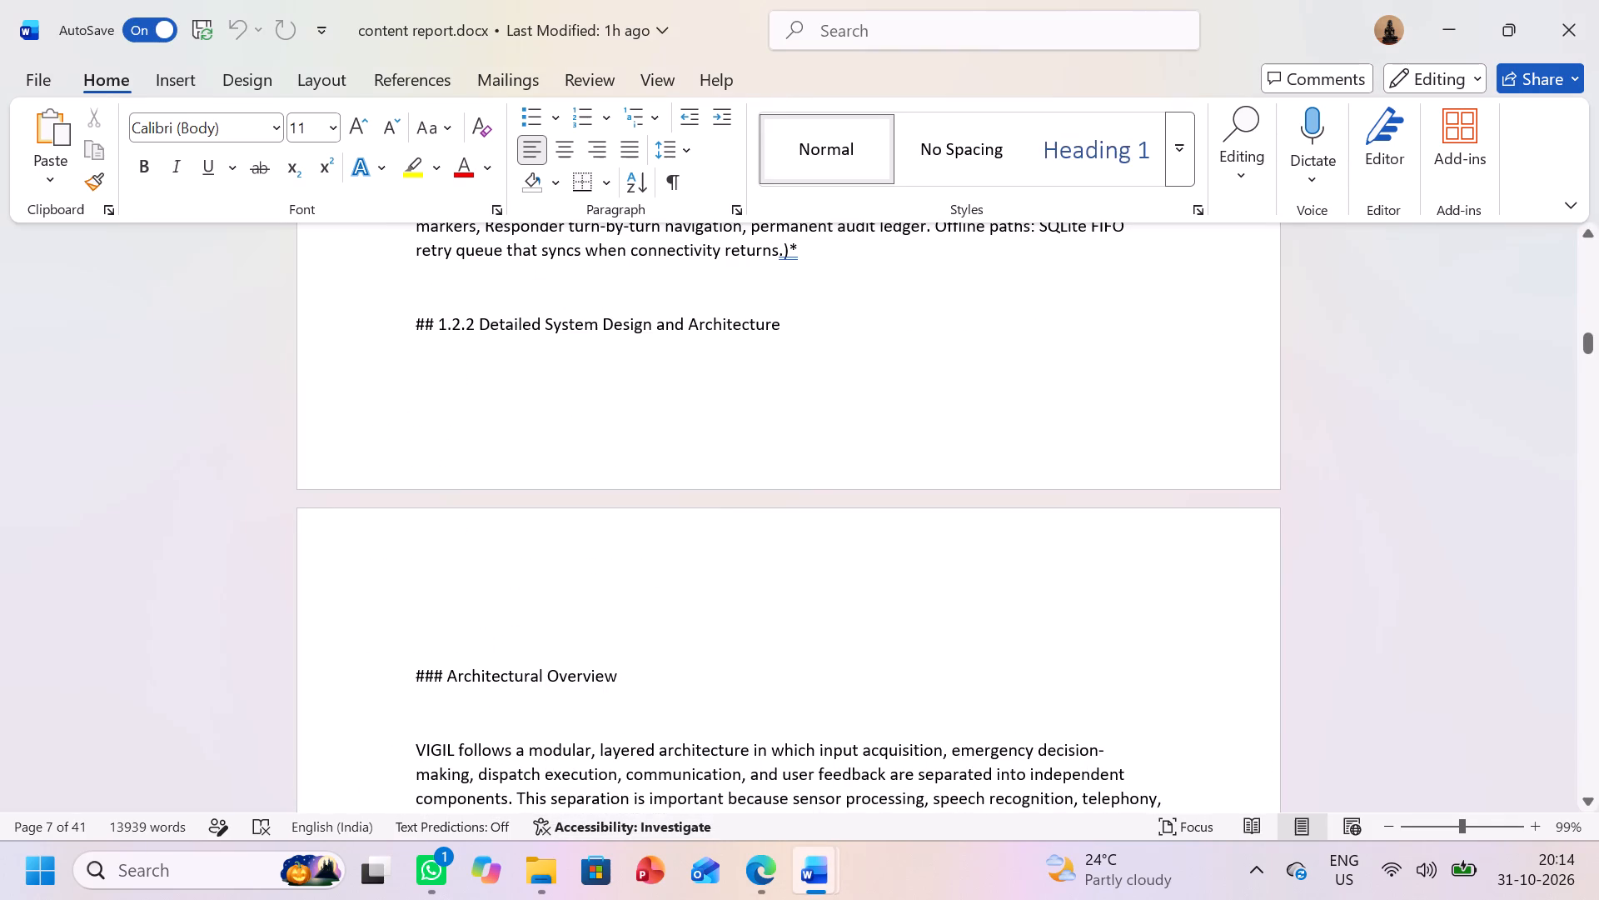
{"action": "scroll", "coordinate": [730, 697], "scroll_direction": "down", "scroll_amount": 1, "text": "ctrl"}
{"action": "scroll", "coordinate": [730, 697], "scroll_direction": "down", "scroll_amount": 1}
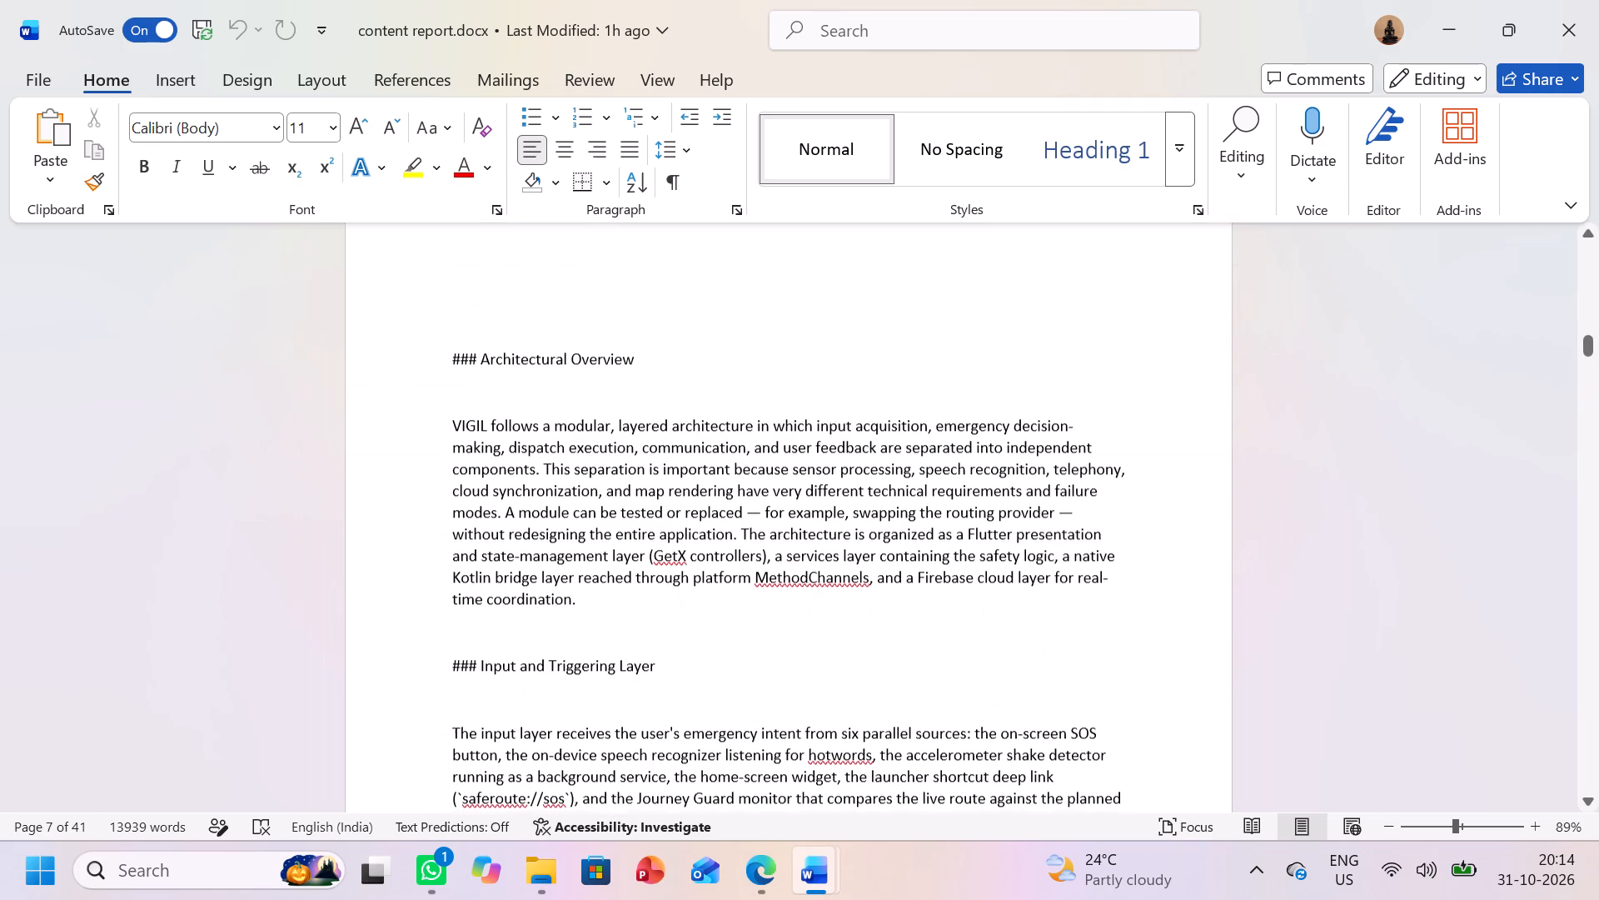
{"action": "scroll", "coordinate": [730, 697], "scroll_direction": "down", "scroll_amount": 2}
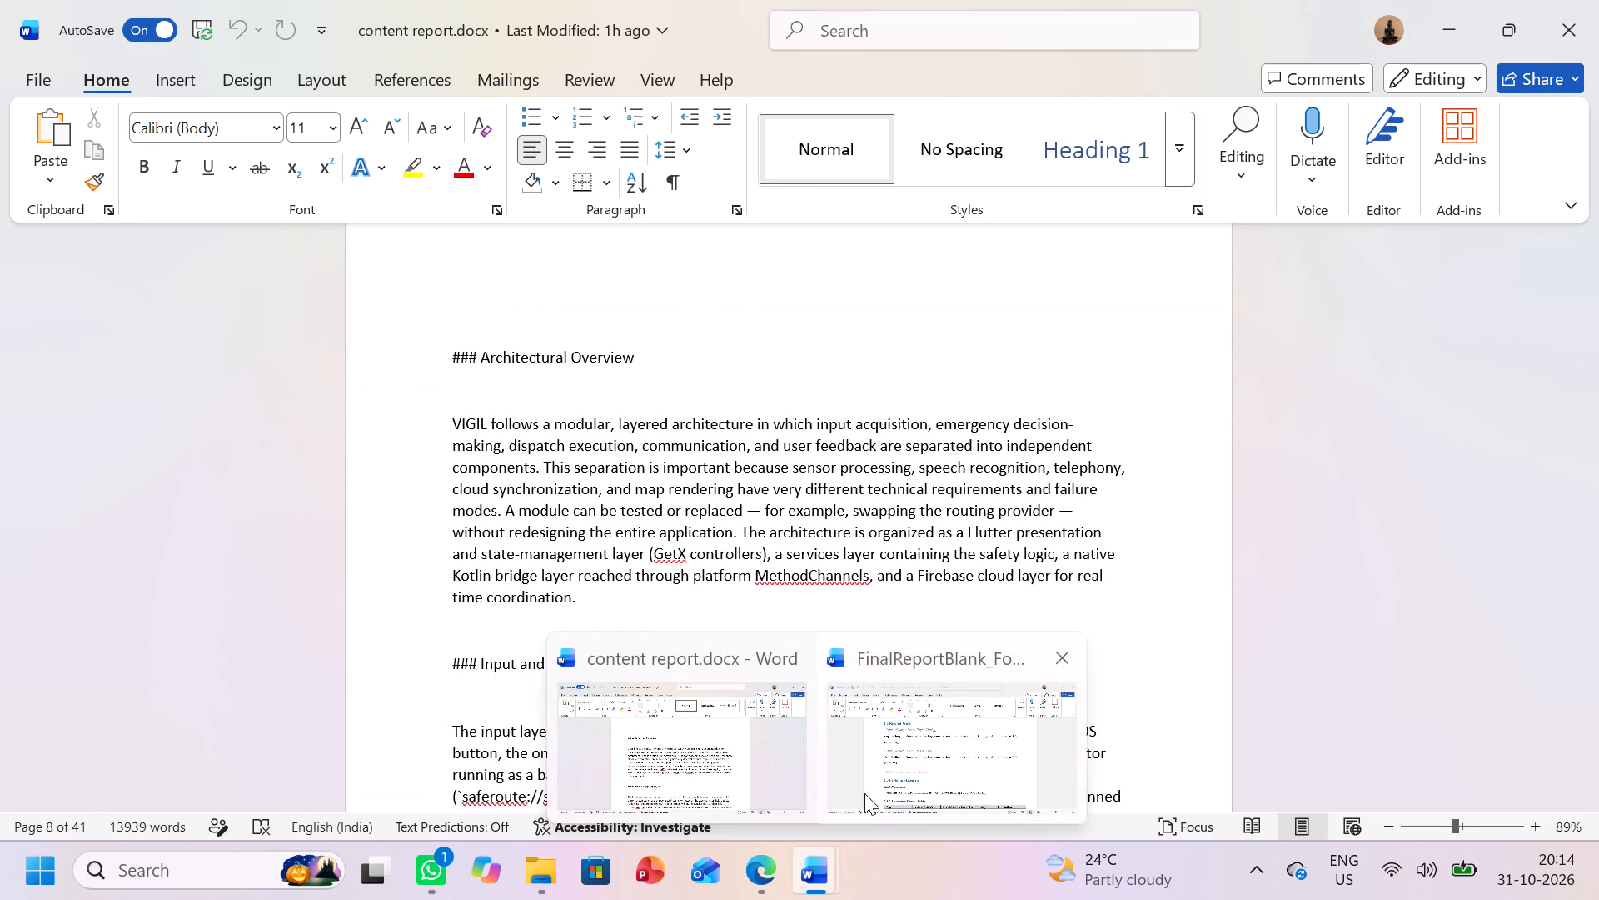
Return to FinalReportBlank_Format.docx and review its layout and headings through the Implementation chapter, then back at the ABSTRACT page.
{"action": "left_click", "coordinate": [864, 793]}
{"action": "scroll", "coordinate": [872, 622], "scroll_direction": "down", "scroll_amount": 1}
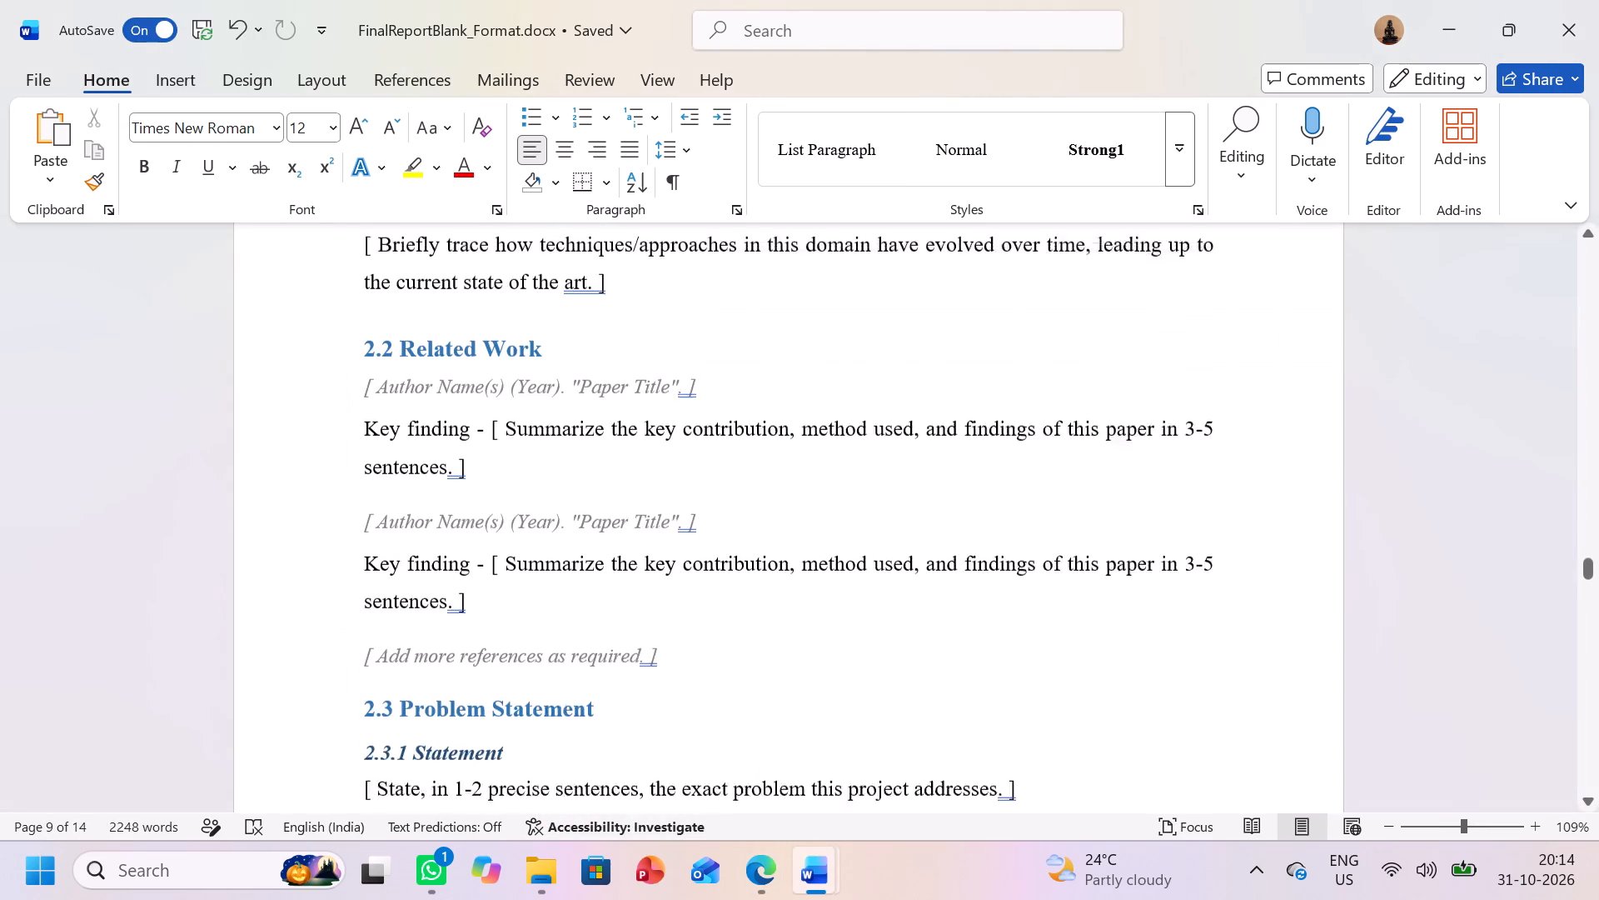
{"action": "scroll", "coordinate": [872, 622], "scroll_direction": "down", "scroll_amount": 2}
{"action": "scroll", "coordinate": [872, 622], "scroll_direction": "up", "scroll_amount": 1, "text": "ctrl"}
{"action": "scroll", "coordinate": [872, 622], "scroll_direction": "down", "scroll_amount": 1, "text": "ctrl"}
{"action": "scroll", "coordinate": [872, 622], "scroll_direction": "down", "scroll_amount": 3}
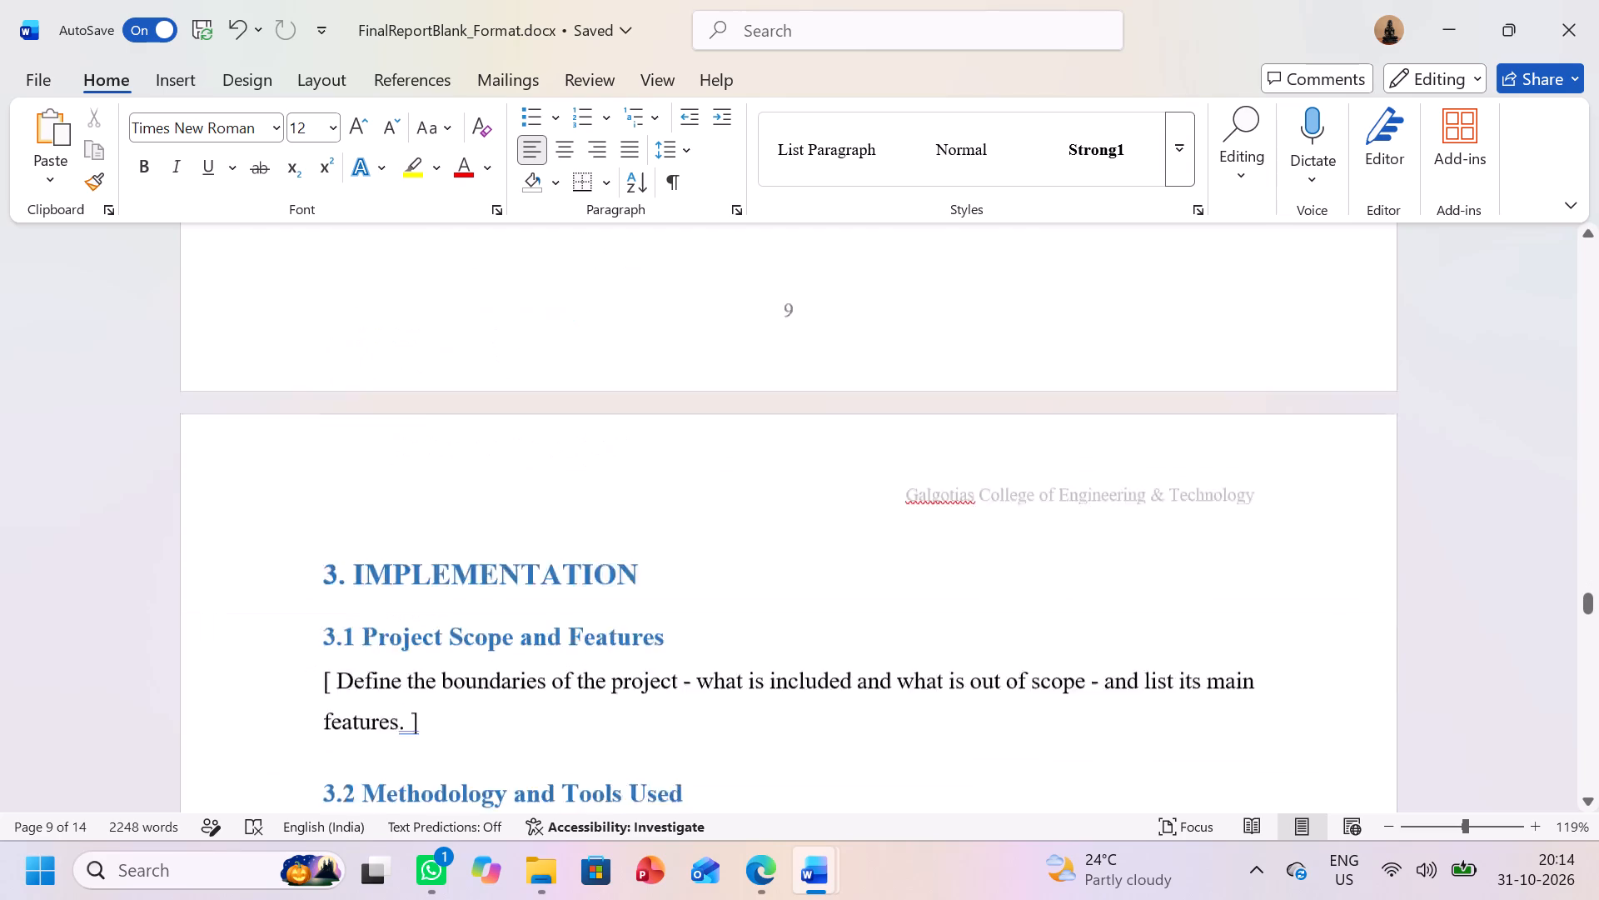
{"action": "scroll", "coordinate": [872, 622], "scroll_direction": "down", "scroll_amount": 1}
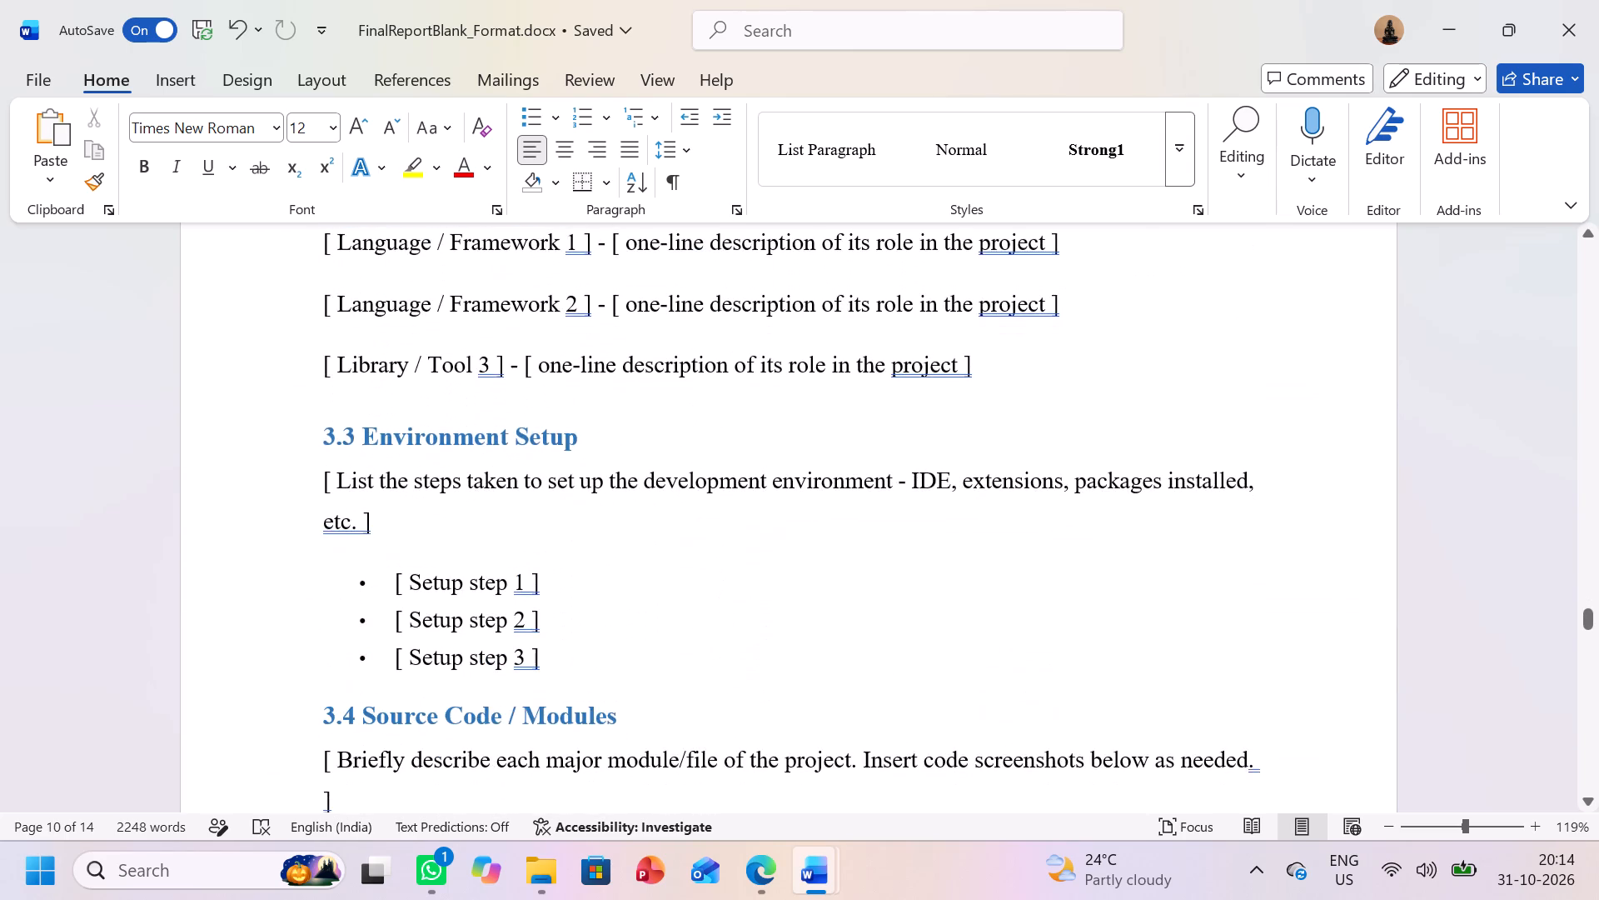
{"action": "scroll", "coordinate": [872, 622], "scroll_direction": "down", "scroll_amount": 1}
{"action": "scroll", "coordinate": [872, 622], "scroll_direction": "down", "scroll_amount": 4, "text": "ctrl"}
{"action": "scroll", "coordinate": [872, 622], "scroll_direction": "up", "scroll_amount": 2}
{"action": "scroll", "coordinate": [872, 622], "scroll_direction": "down", "scroll_amount": 1, "text": "ctrl"}
{"action": "scroll", "coordinate": [872, 622], "scroll_direction": "up", "scroll_amount": 1, "text": "ctrl"}
{"action": "scroll", "coordinate": [872, 622], "scroll_direction": "down", "scroll_amount": 1, "text": "ctrl"}
{"action": "scroll", "coordinate": [872, 622], "scroll_direction": "up", "scroll_amount": 3}
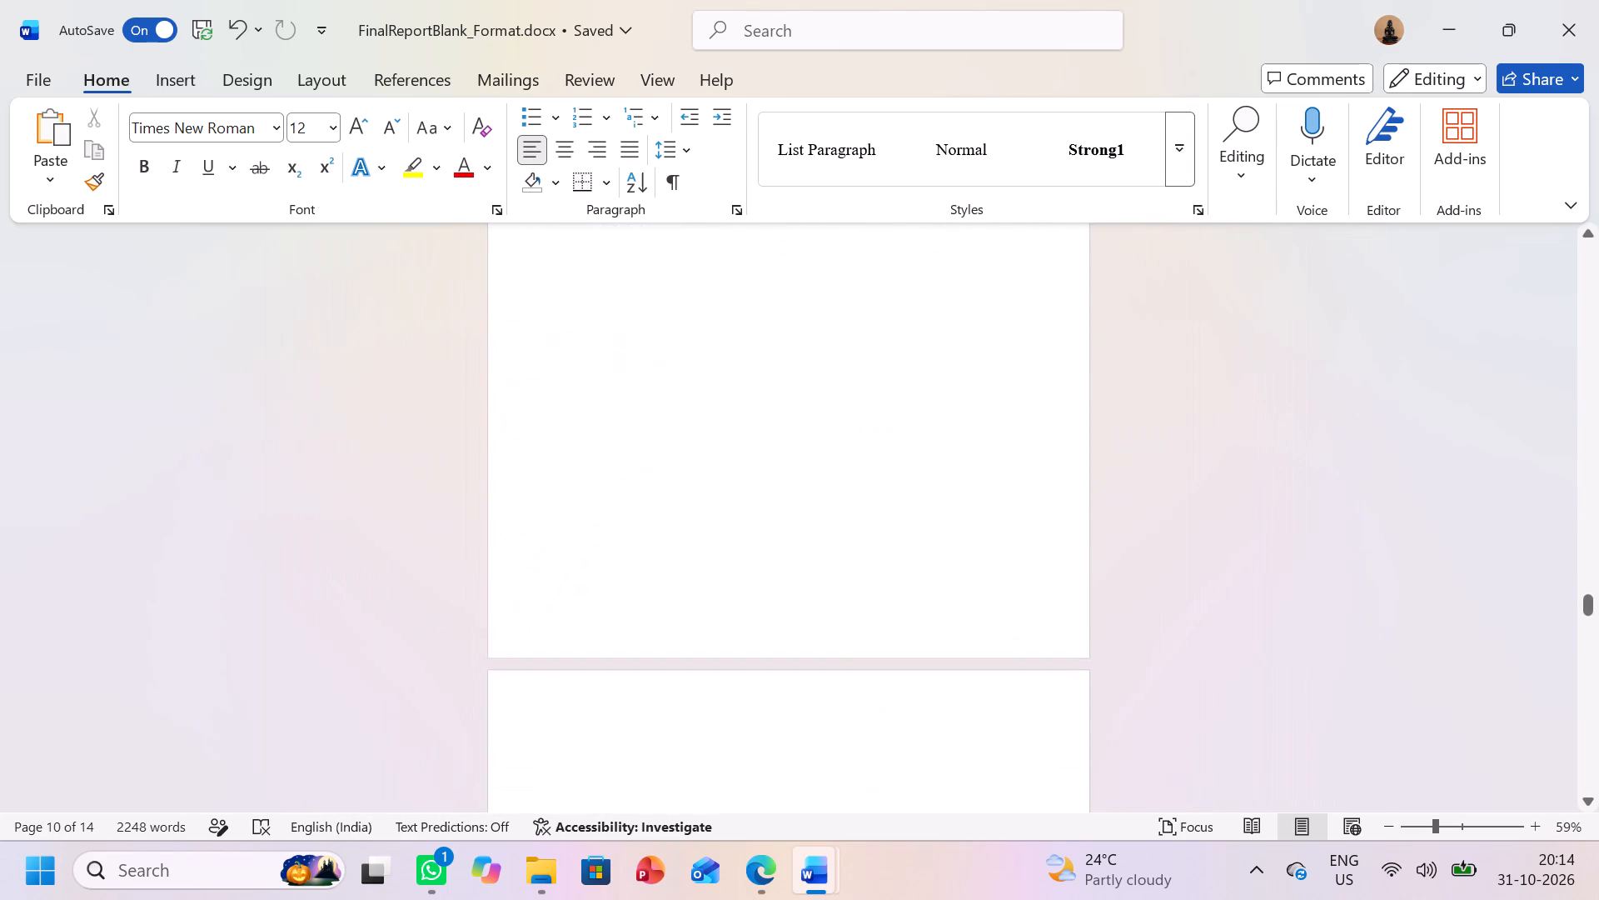
{"action": "scroll", "coordinate": [872, 622], "scroll_direction": "up", "scroll_amount": 6}
{"action": "scroll", "coordinate": [692, 683], "scroll_direction": "up", "scroll_amount": 1, "text": "ctrl"}
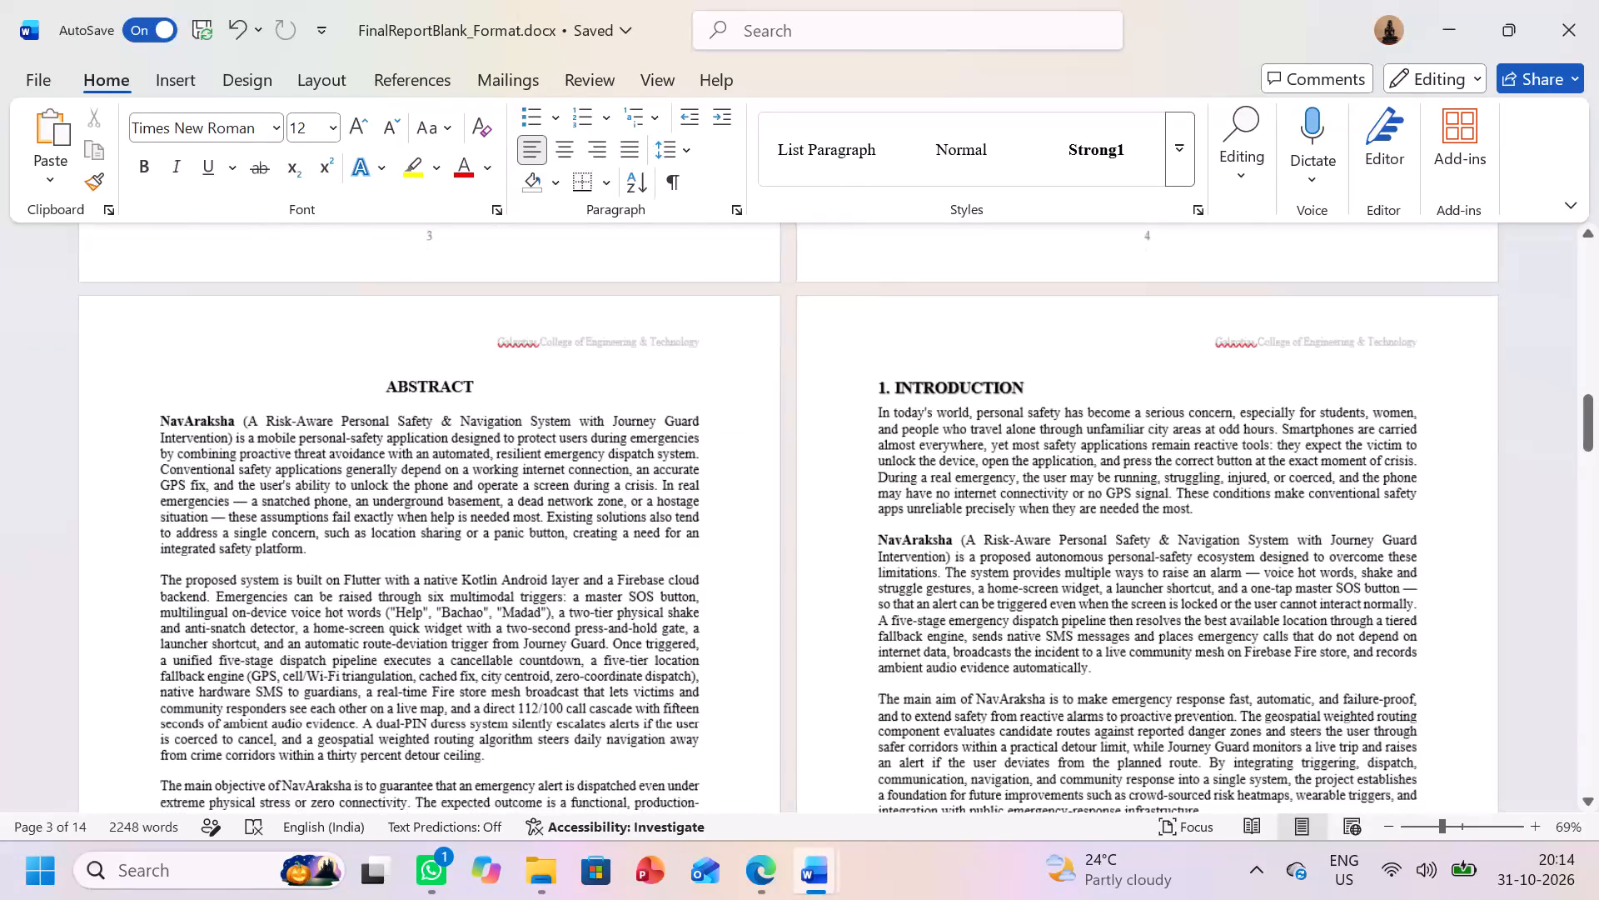
{"action": "scroll", "coordinate": [692, 683], "scroll_direction": "up", "scroll_amount": 5, "text": "ctrl"}
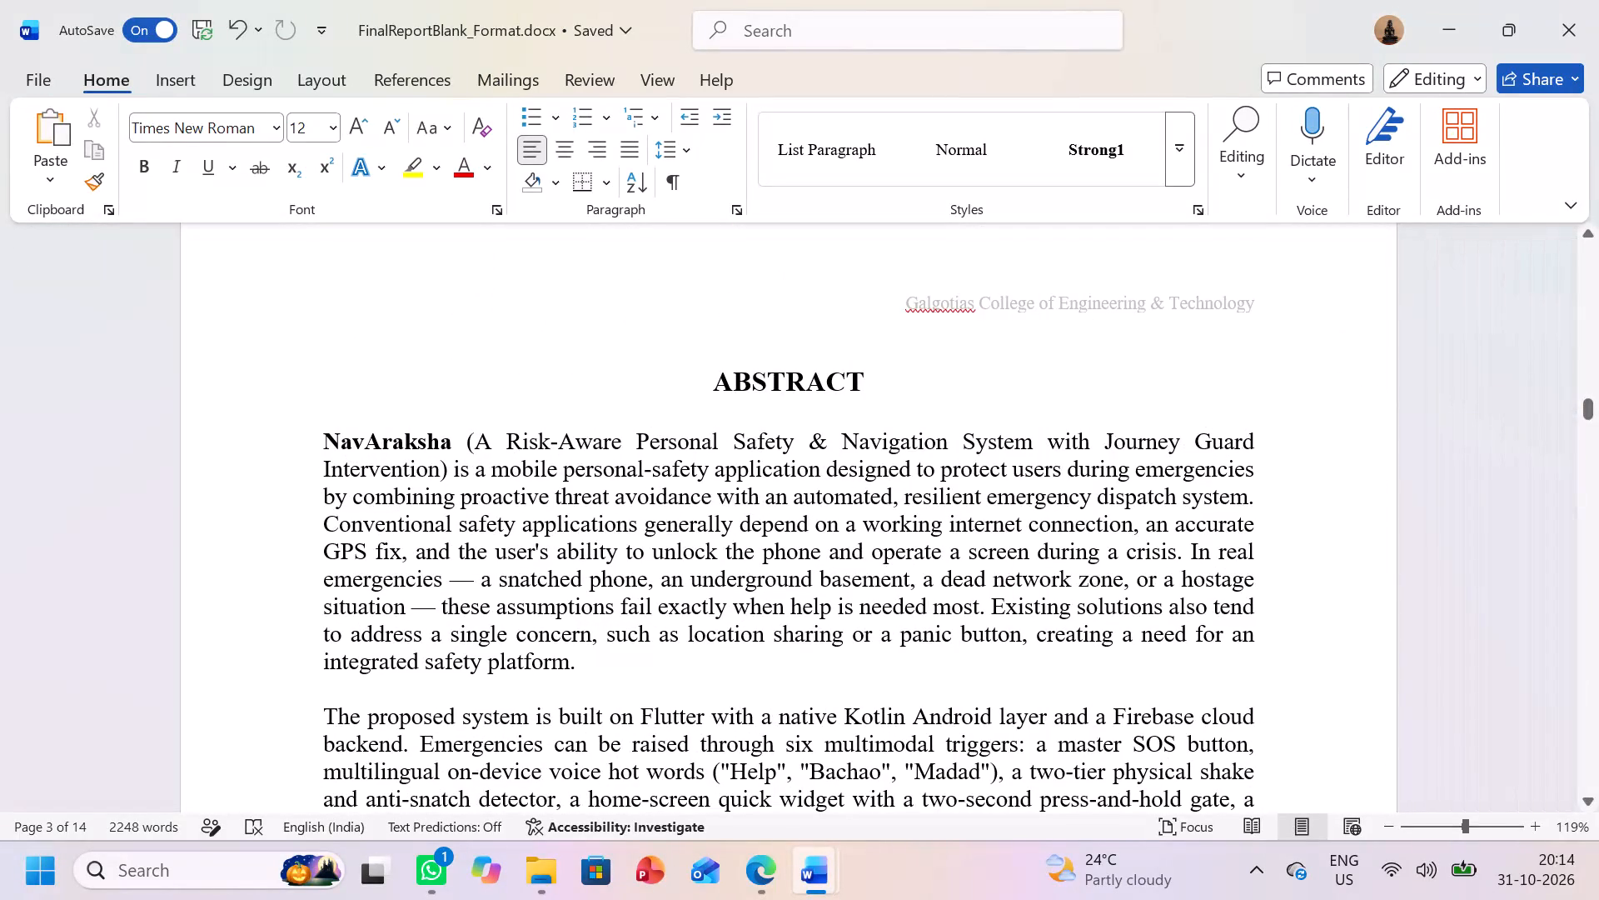
Print all pages of the report with Microsoft Print to PDF, entering "minipro" as the start of the output file name.
{"action": "left_click", "coordinate": [47, 86]}
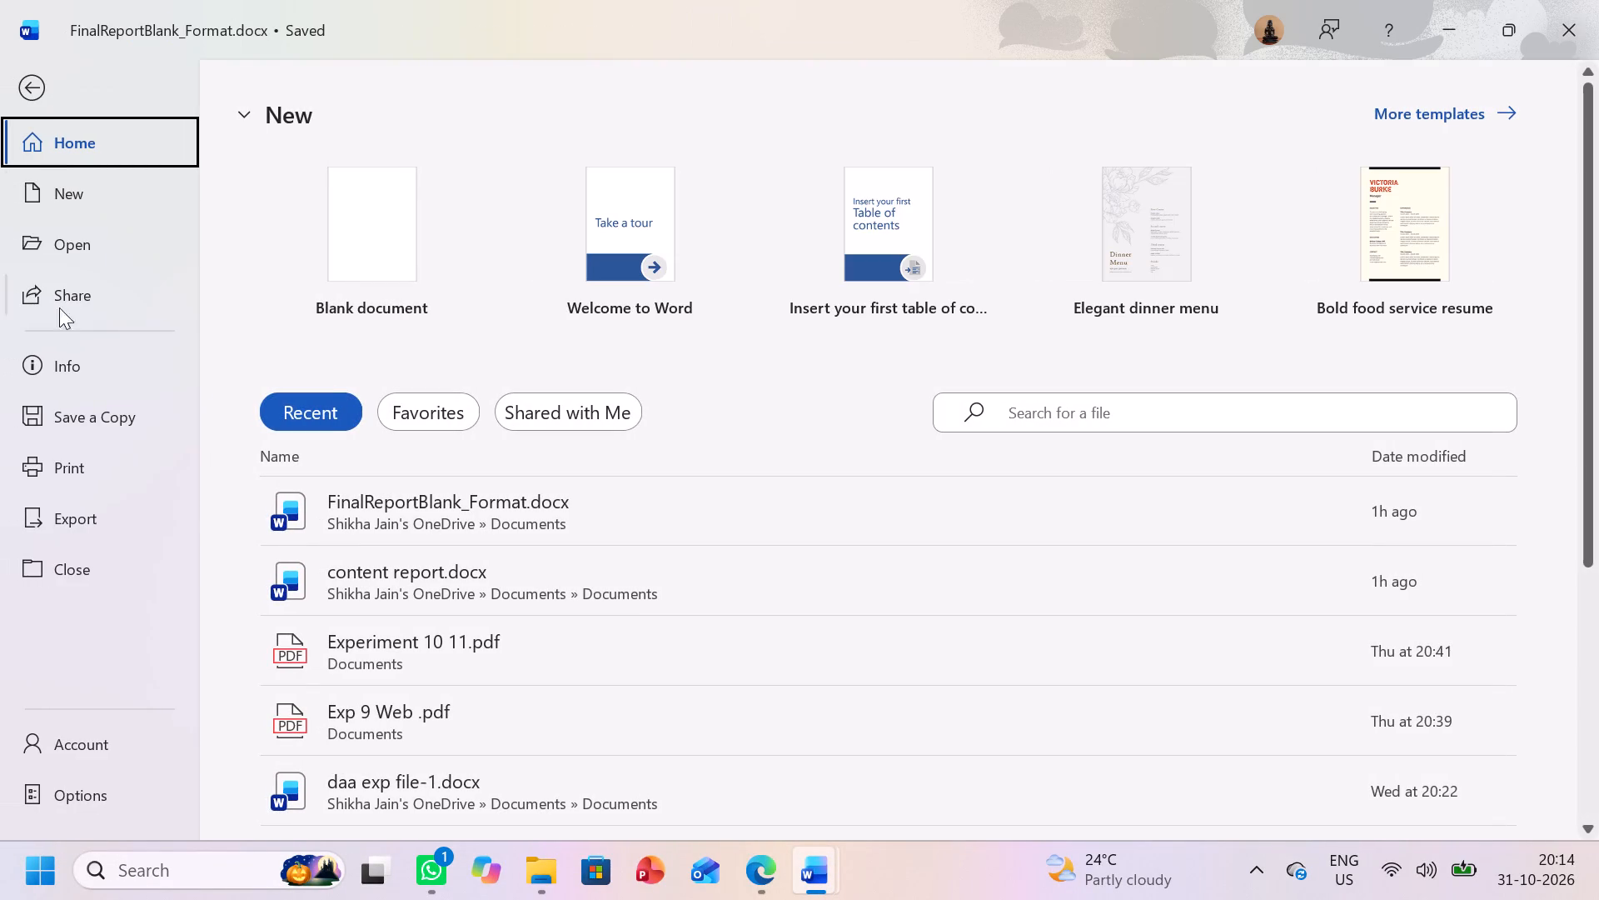
{"action": "left_click", "coordinate": [73, 468]}
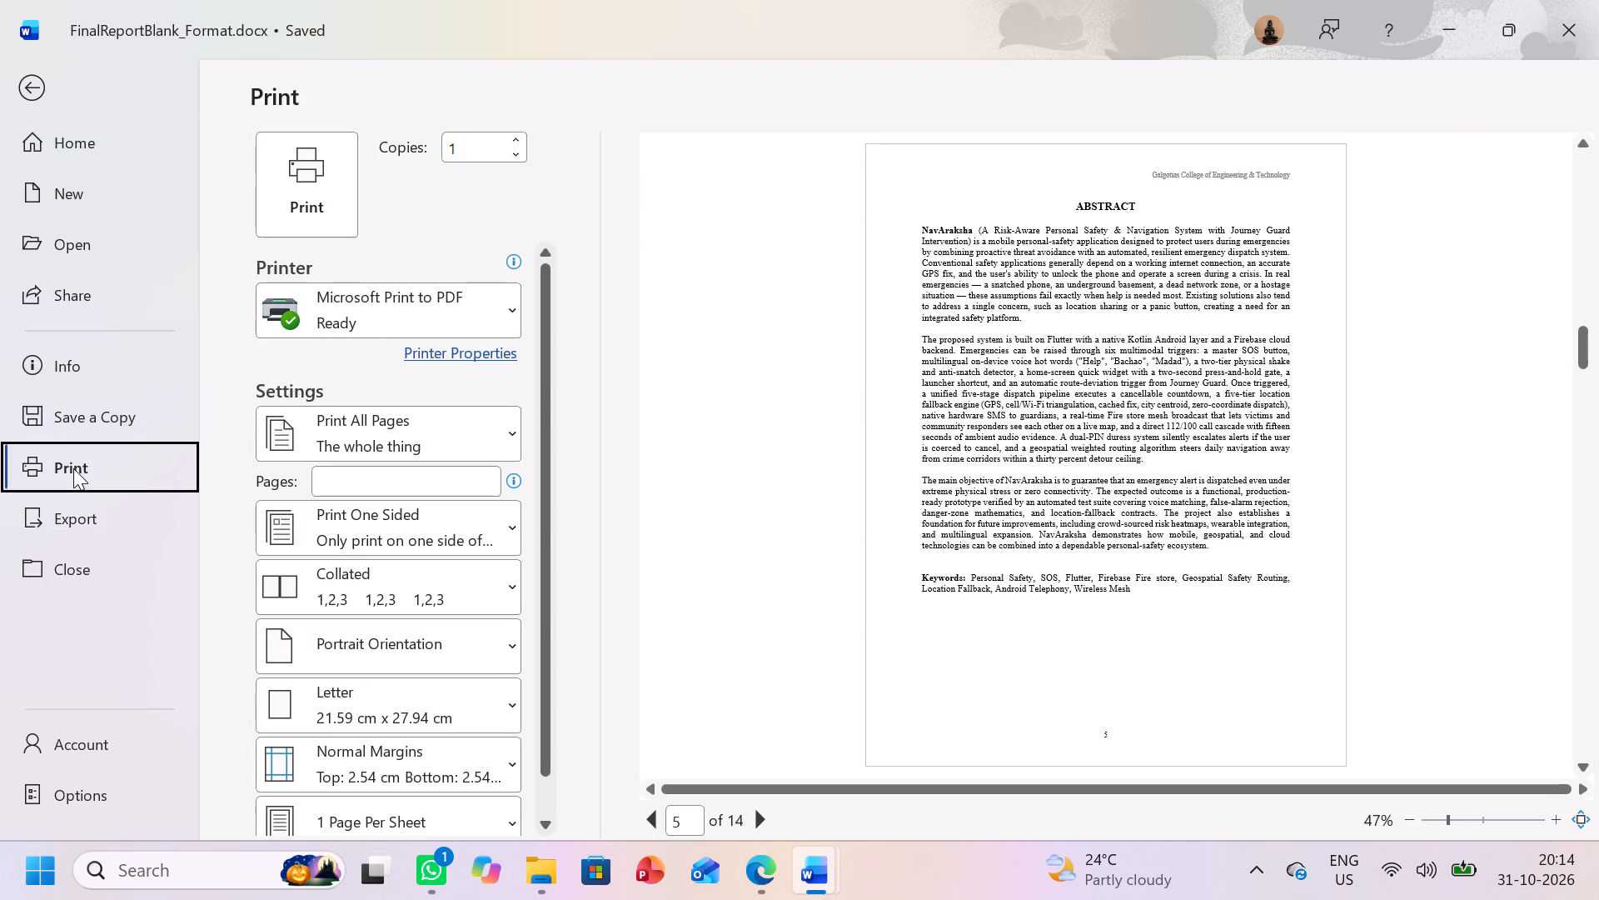
{"action": "left_click", "coordinate": [328, 223]}
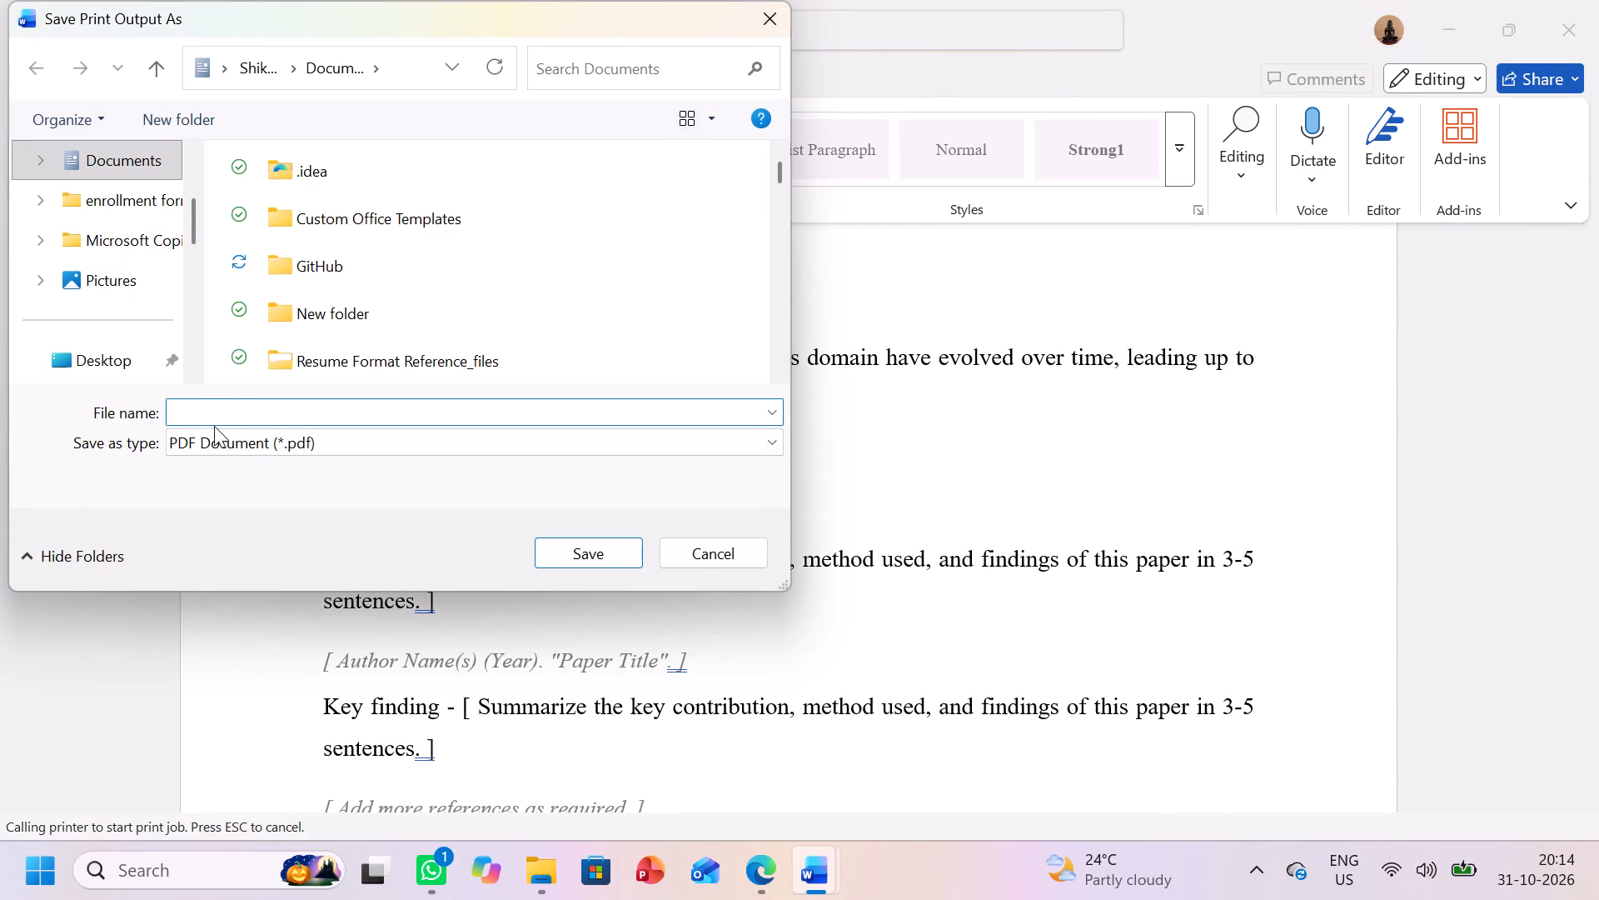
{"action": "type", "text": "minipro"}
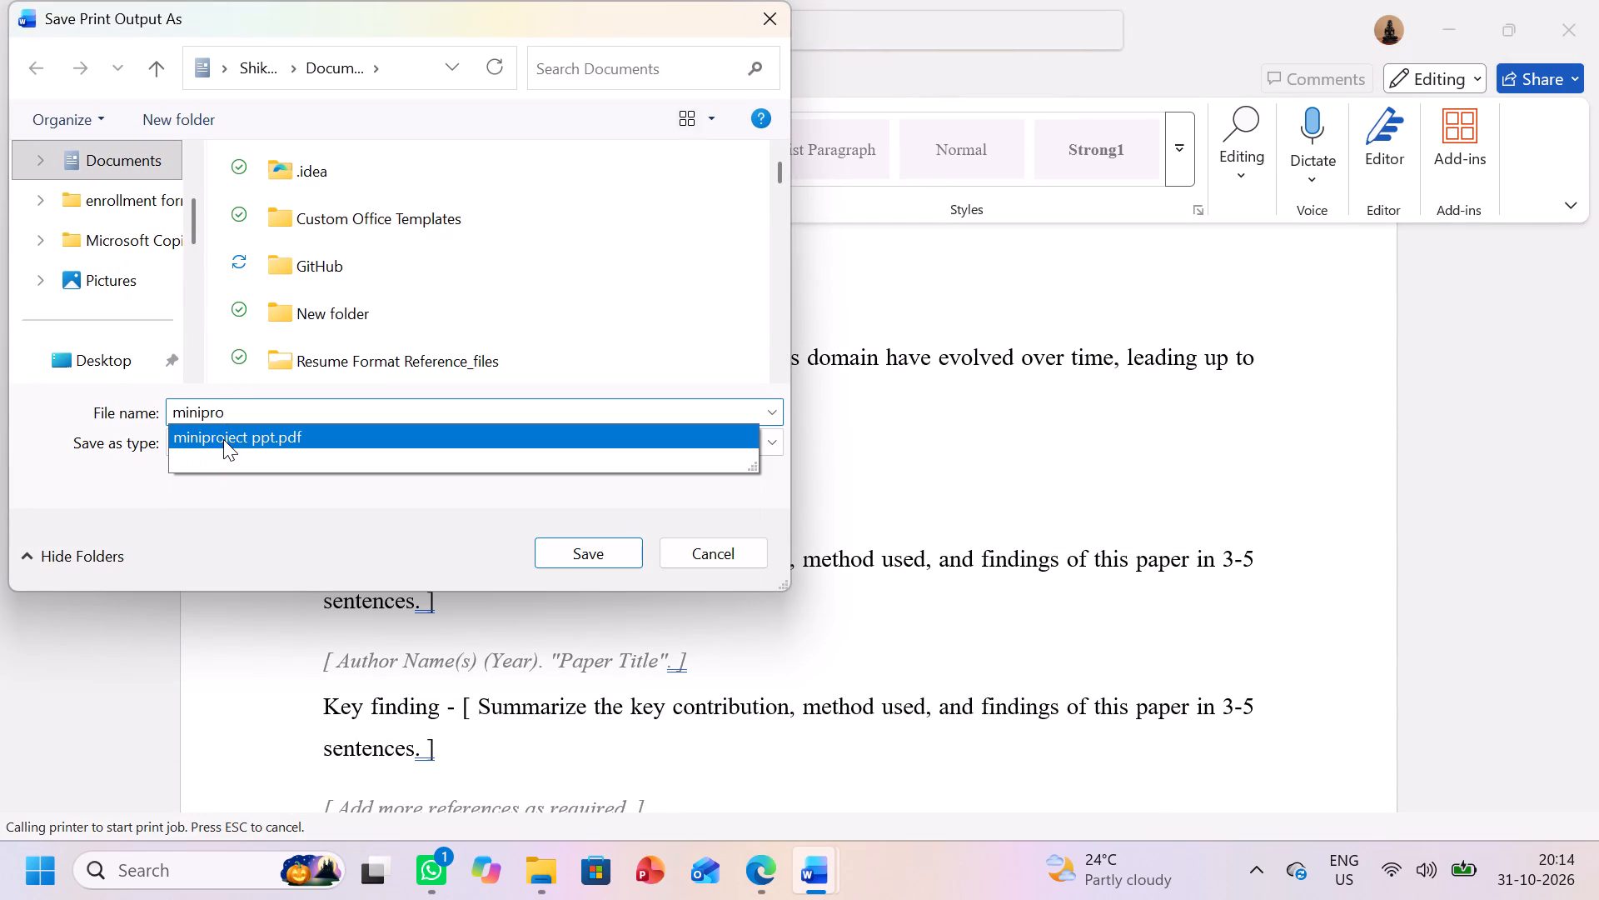
Save the report's print output as a PDF document named minipro in the Documents folder.
{"action": "left_click", "coordinate": [602, 547]}
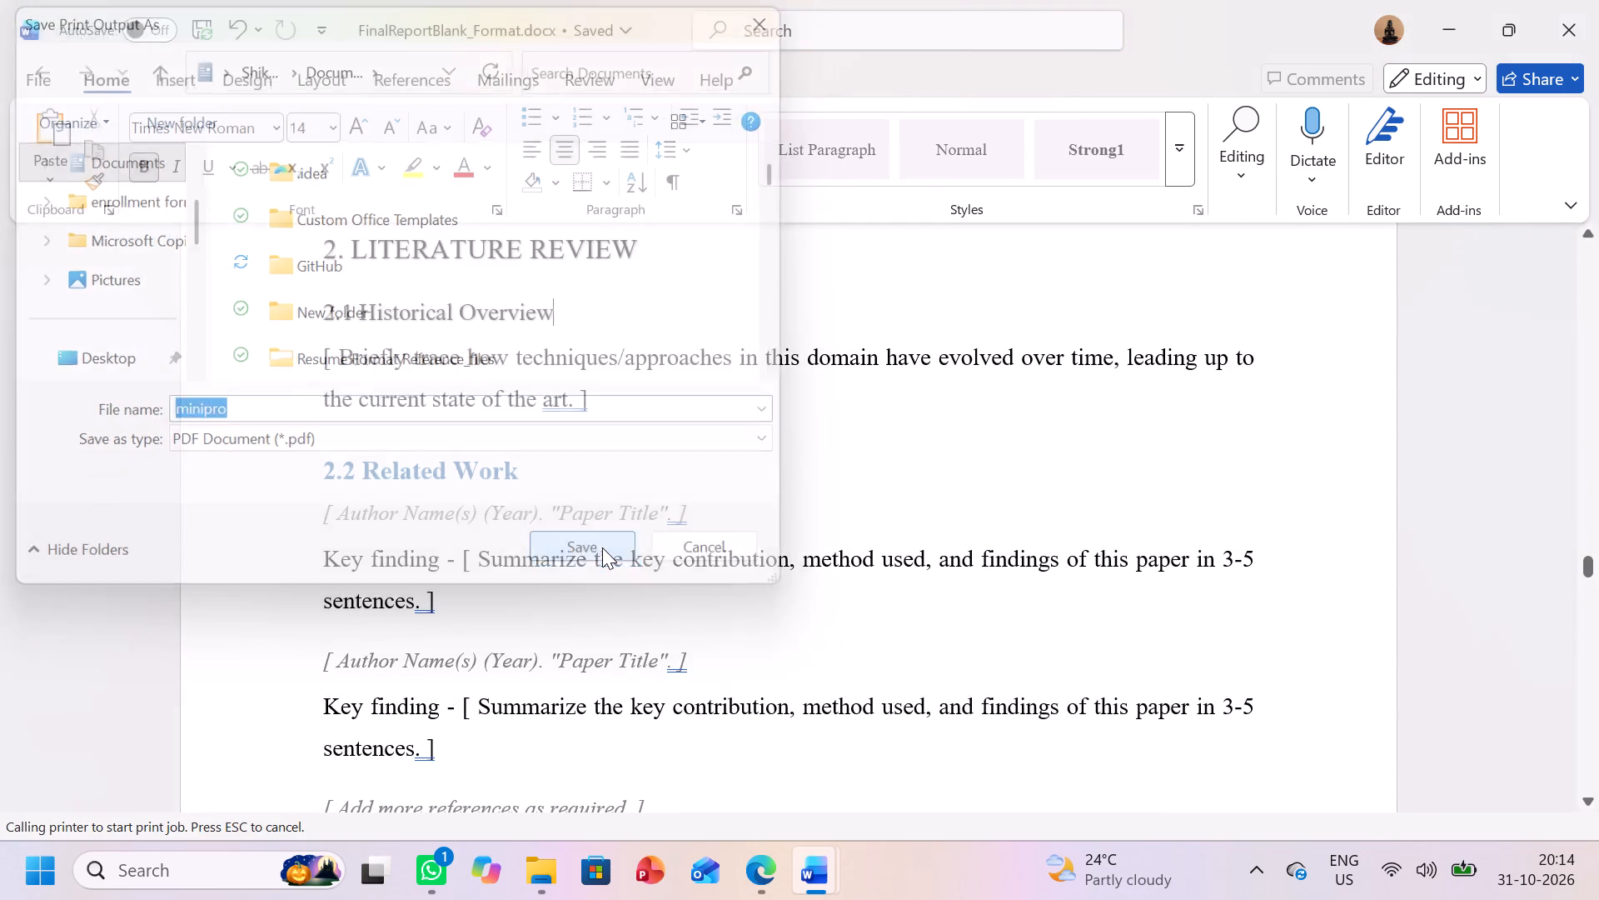
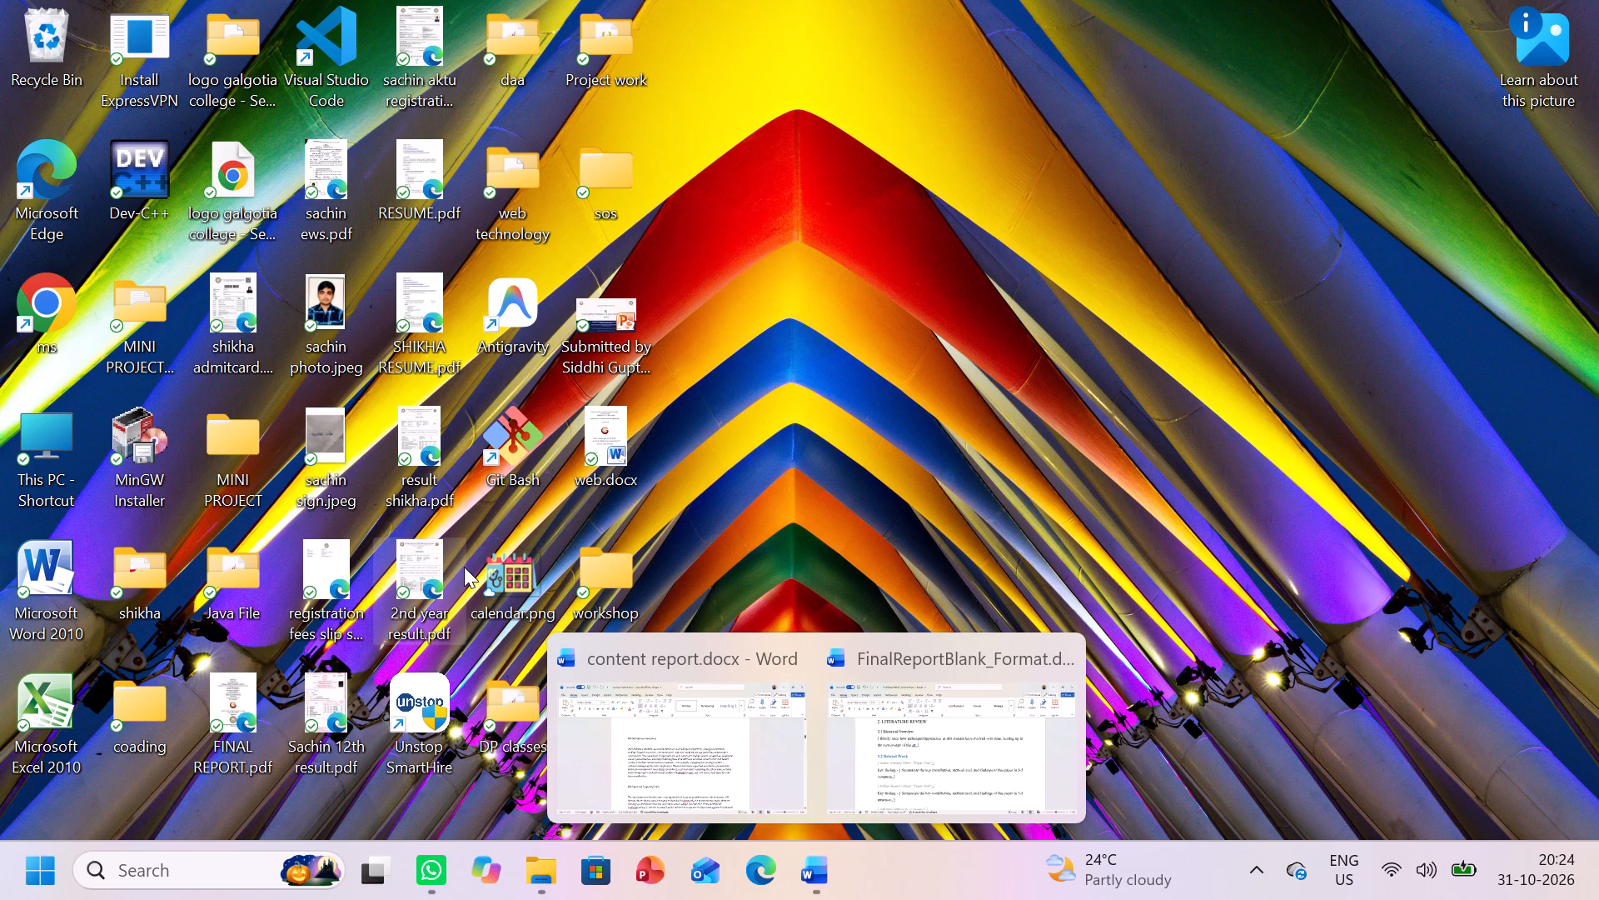
Switch to FinalReportBlank_Format.docx in Word and return to the report's title page.
{"action": "left_click", "coordinate": [1011, 609]}
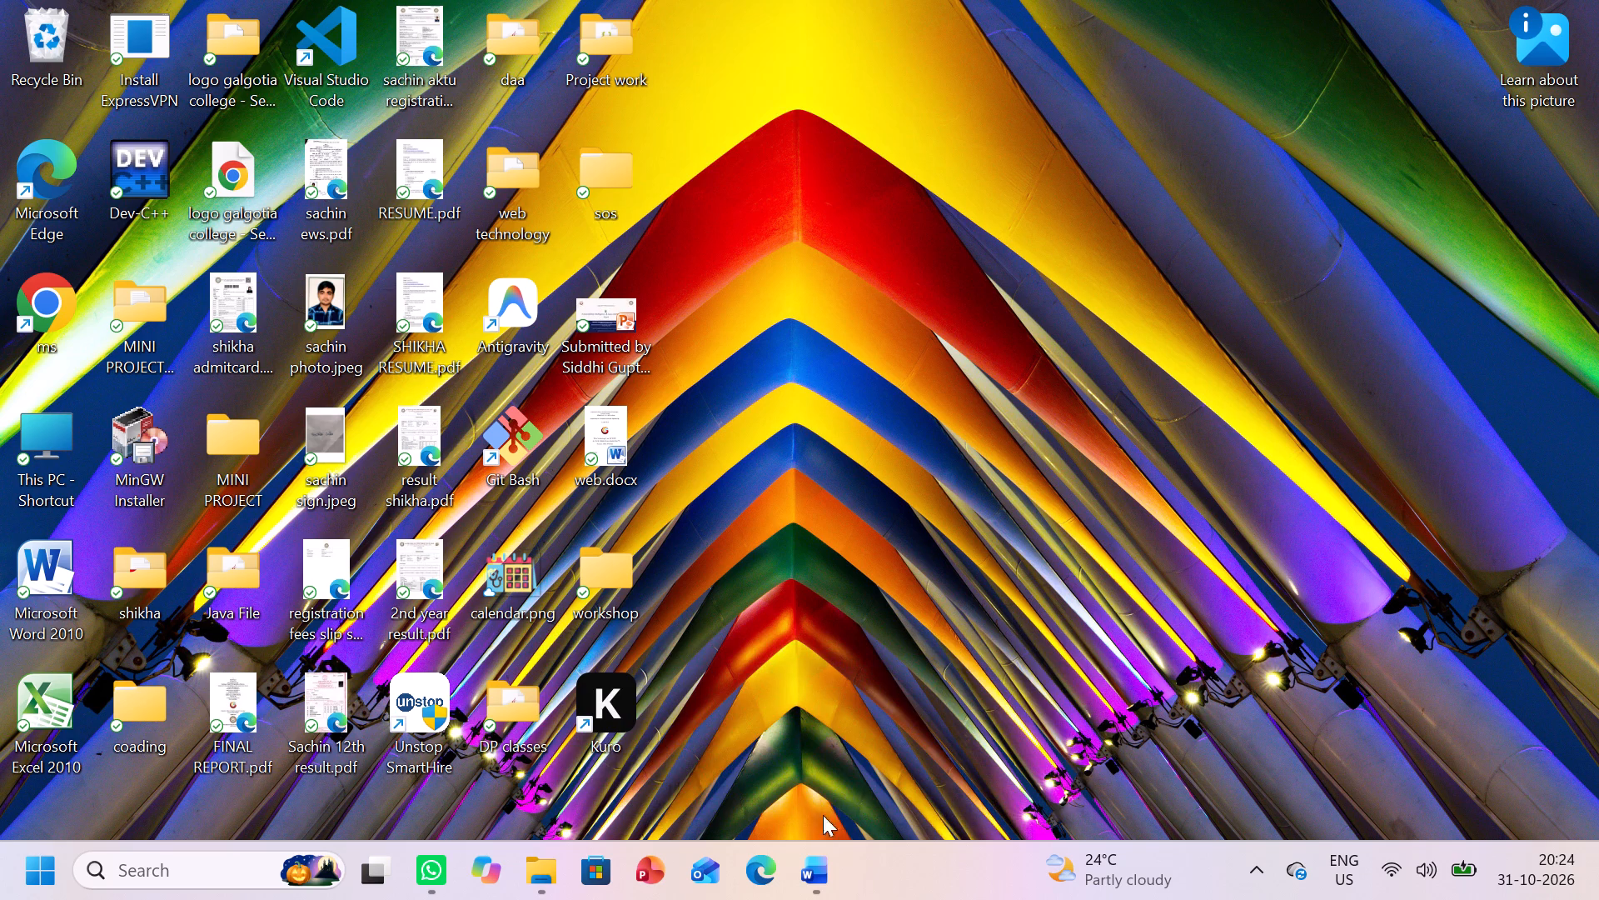
{"action": "left_click", "coordinate": [908, 741]}
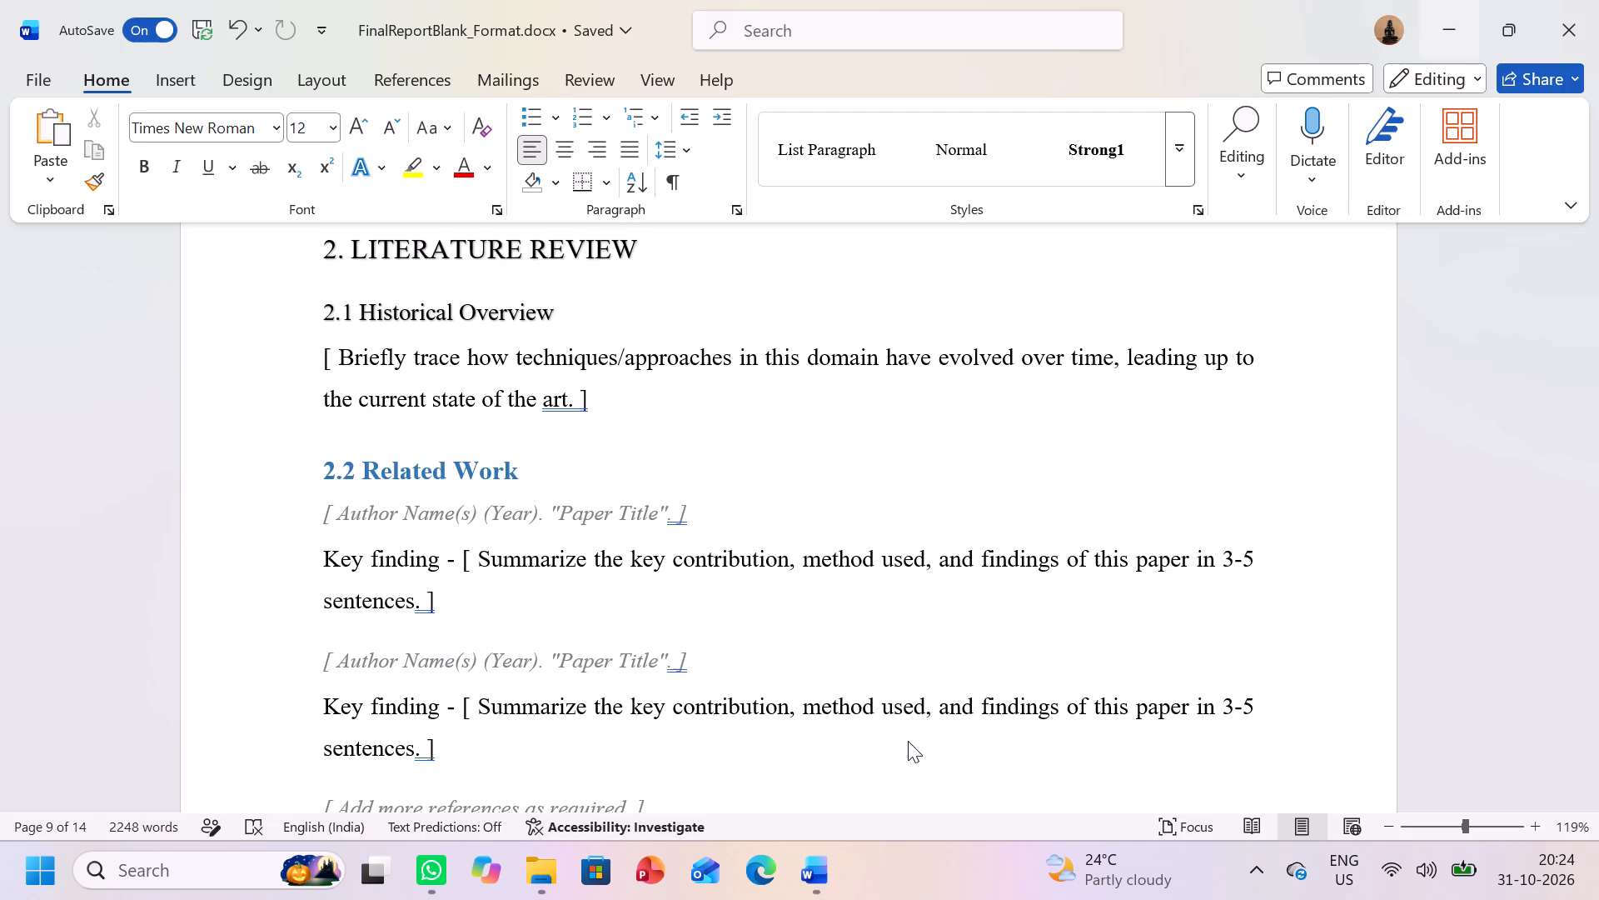
{"action": "scroll", "coordinate": [696, 608], "scroll_direction": "up", "scroll_amount": 10}
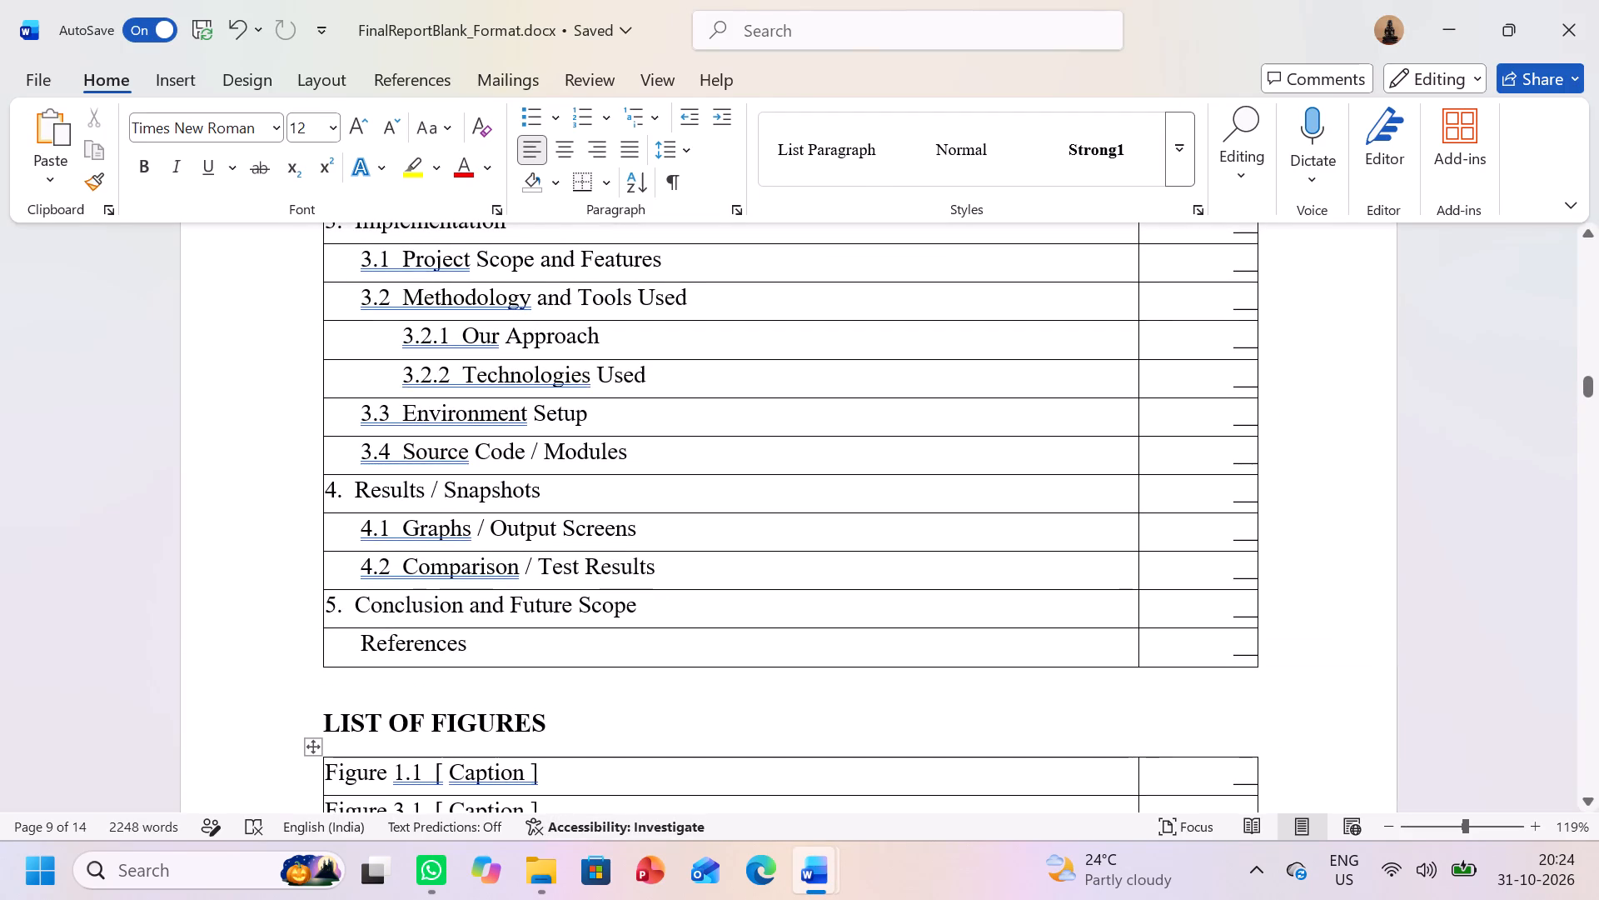
{"action": "scroll", "coordinate": [309, 540], "scroll_direction": "up", "scroll_amount": 8}
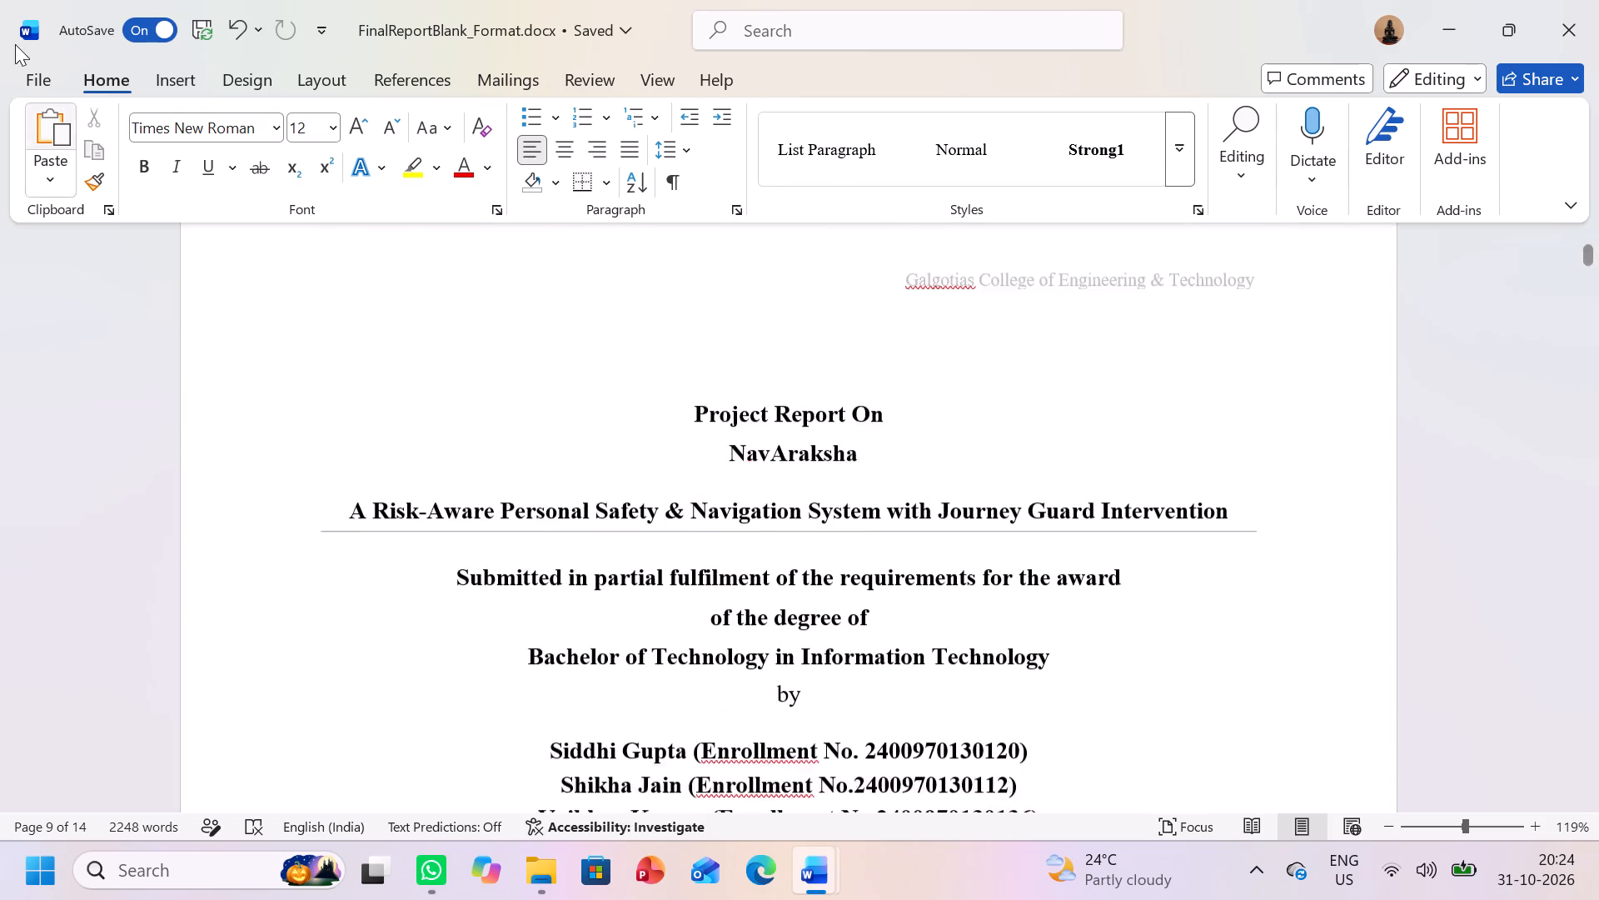
Bring up the list of recent files and try to copy the FinalReportBlank_Format.docx entry.
{"action": "left_click", "coordinate": [27, 68]}
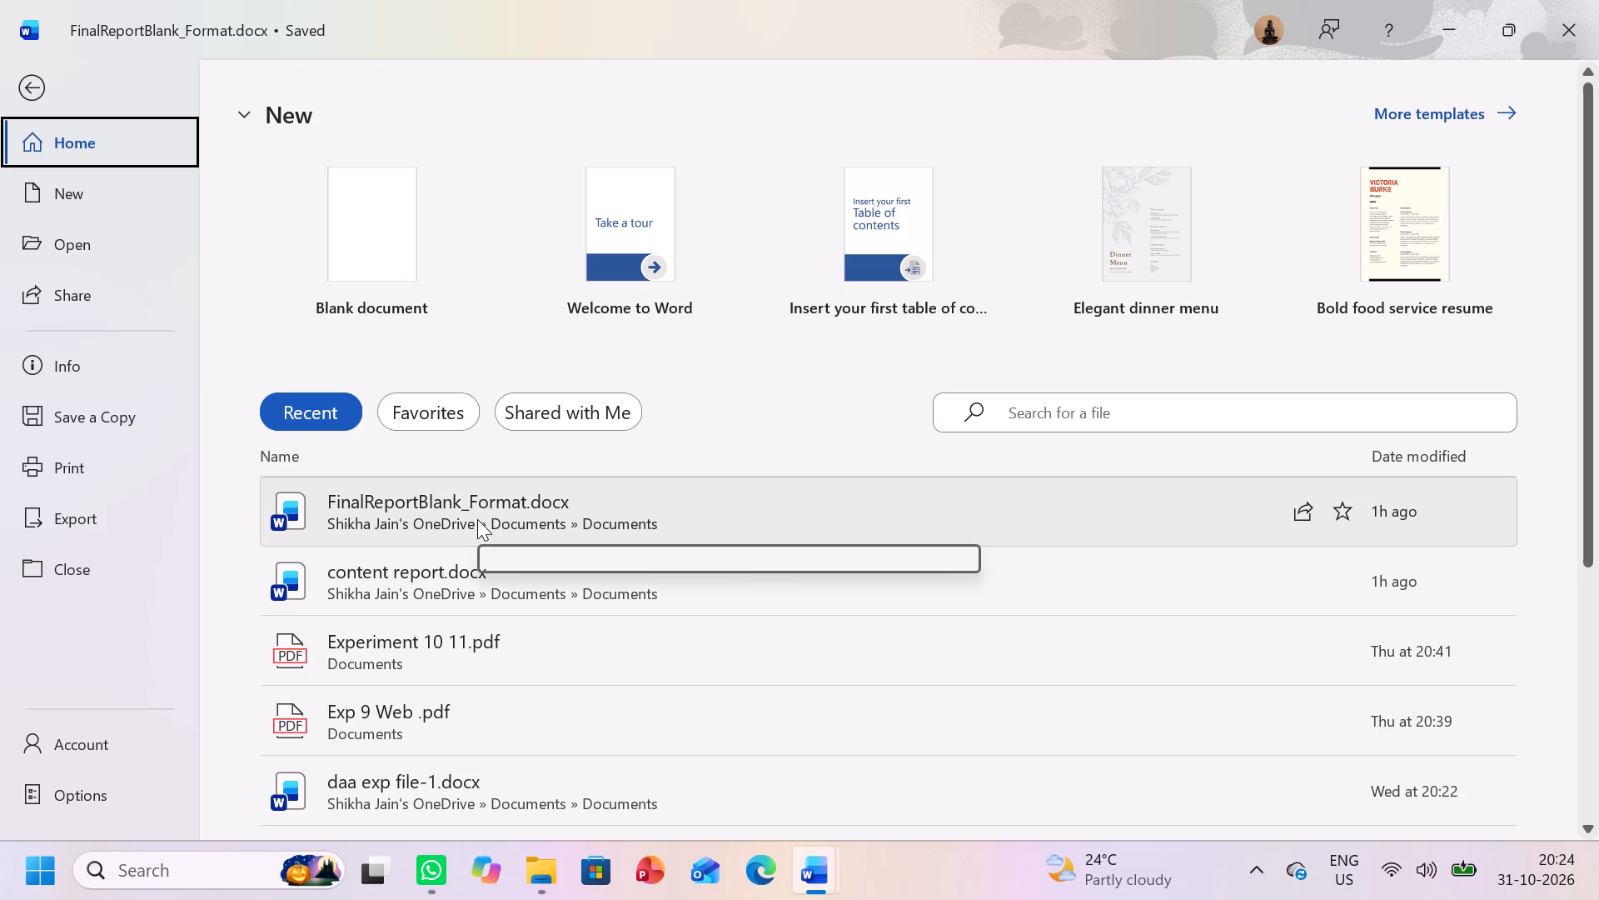
{"action": "key", "text": "ctrl+c"}
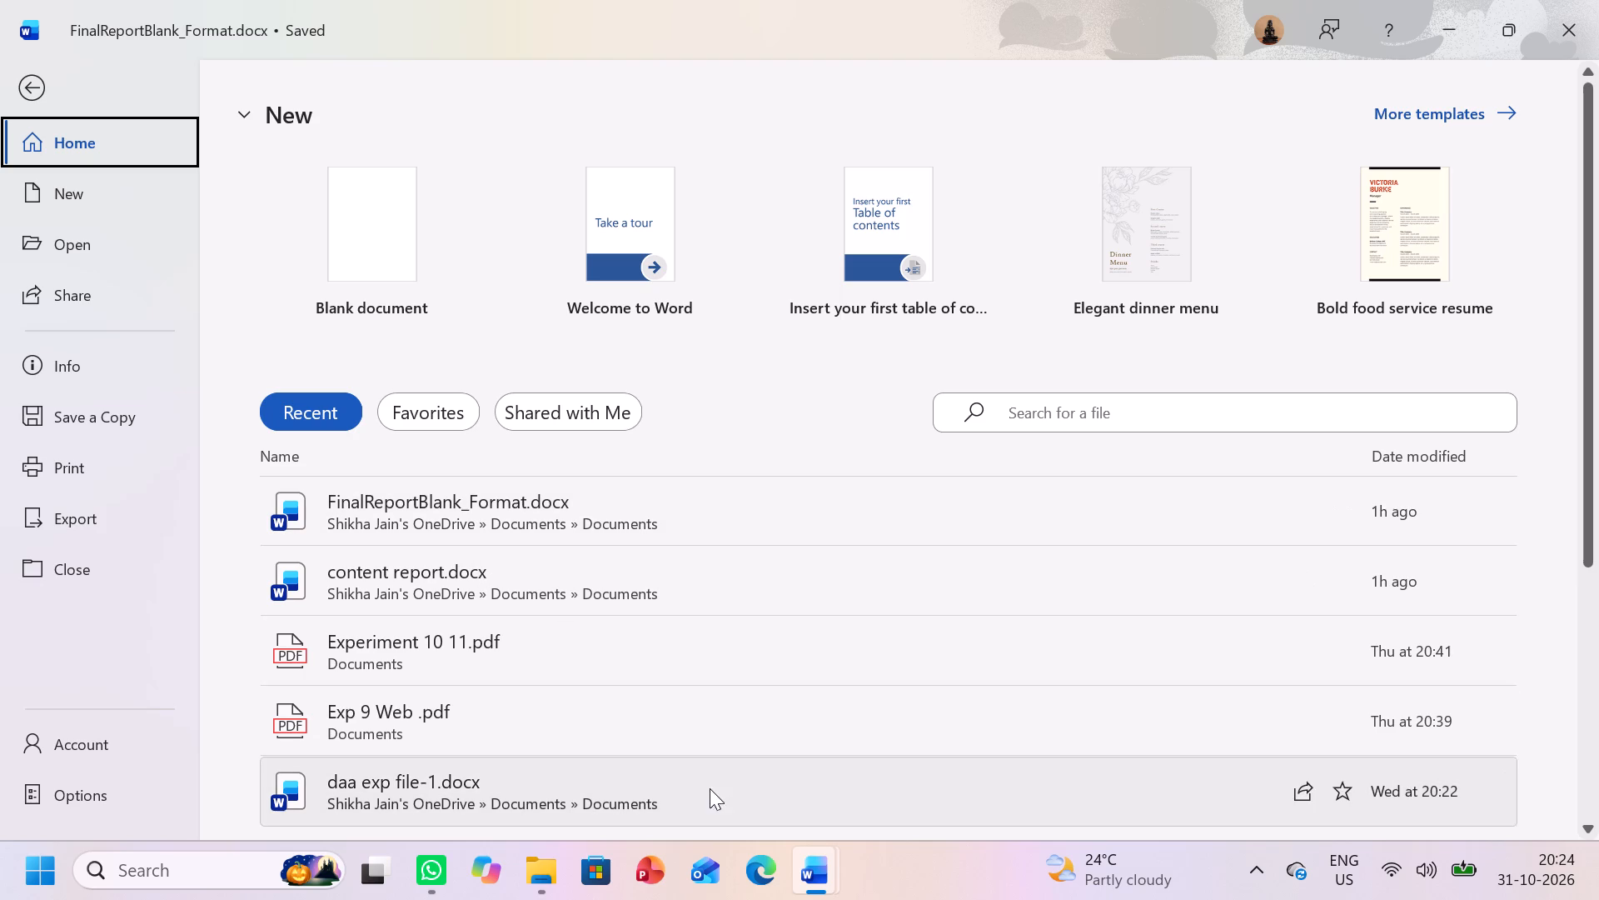